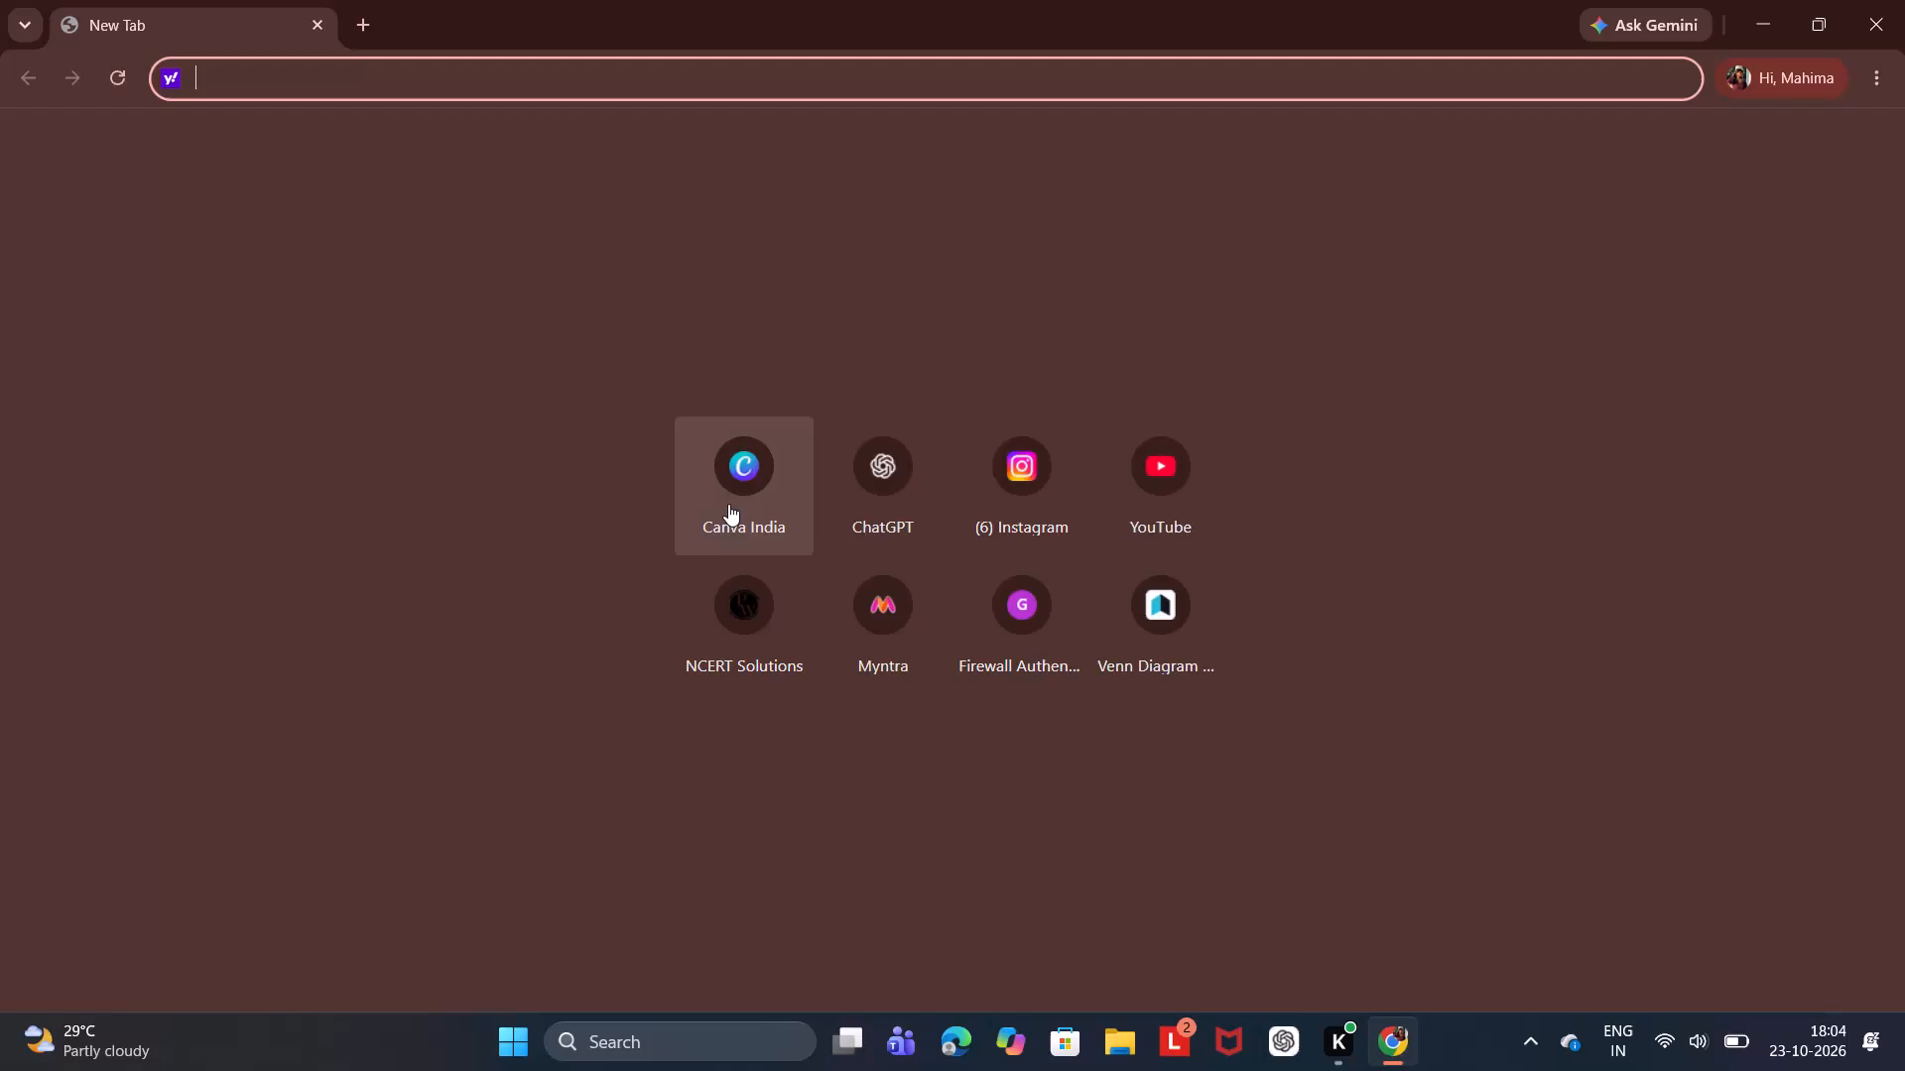
Open the Canva India site, enter the signed-in home page and dismiss the notification pop-up.
{"action": "left_click", "coordinate": [728, 502]}
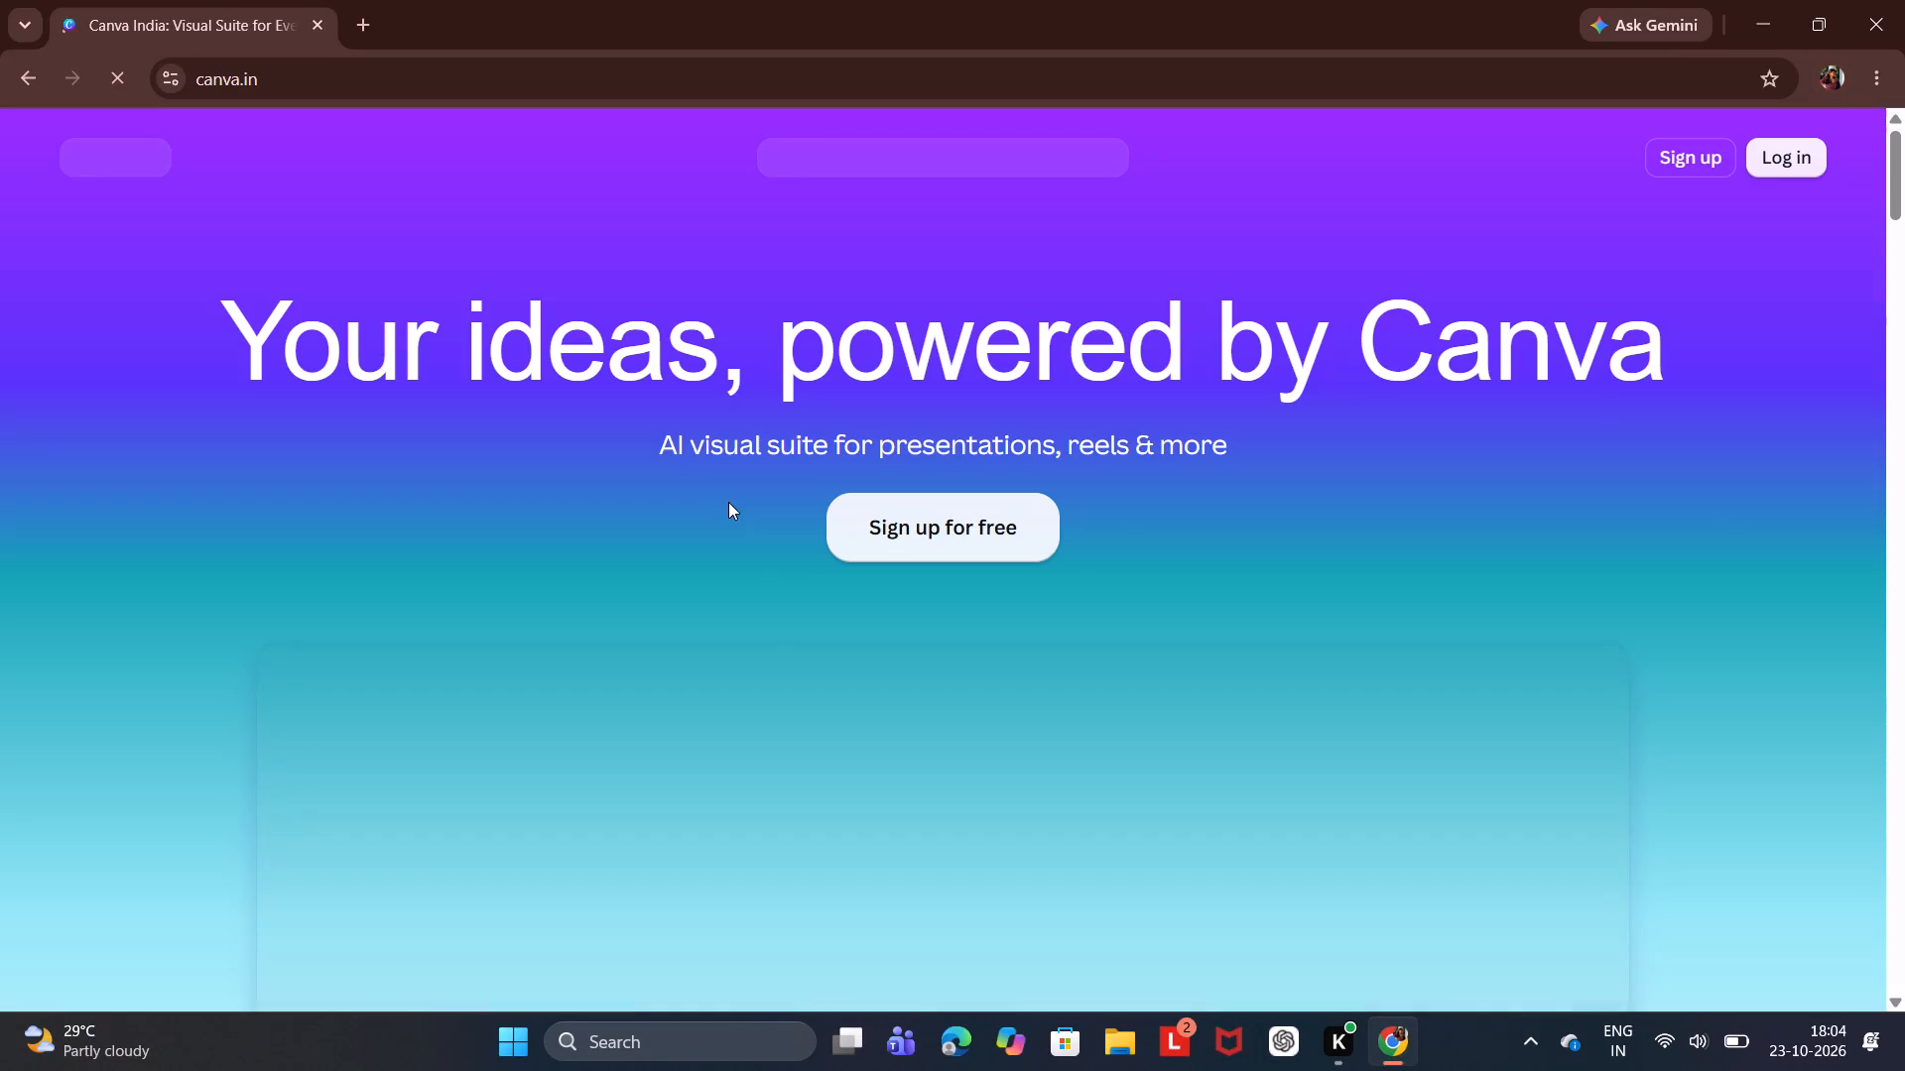
{"action": "left_click", "coordinate": [945, 557]}
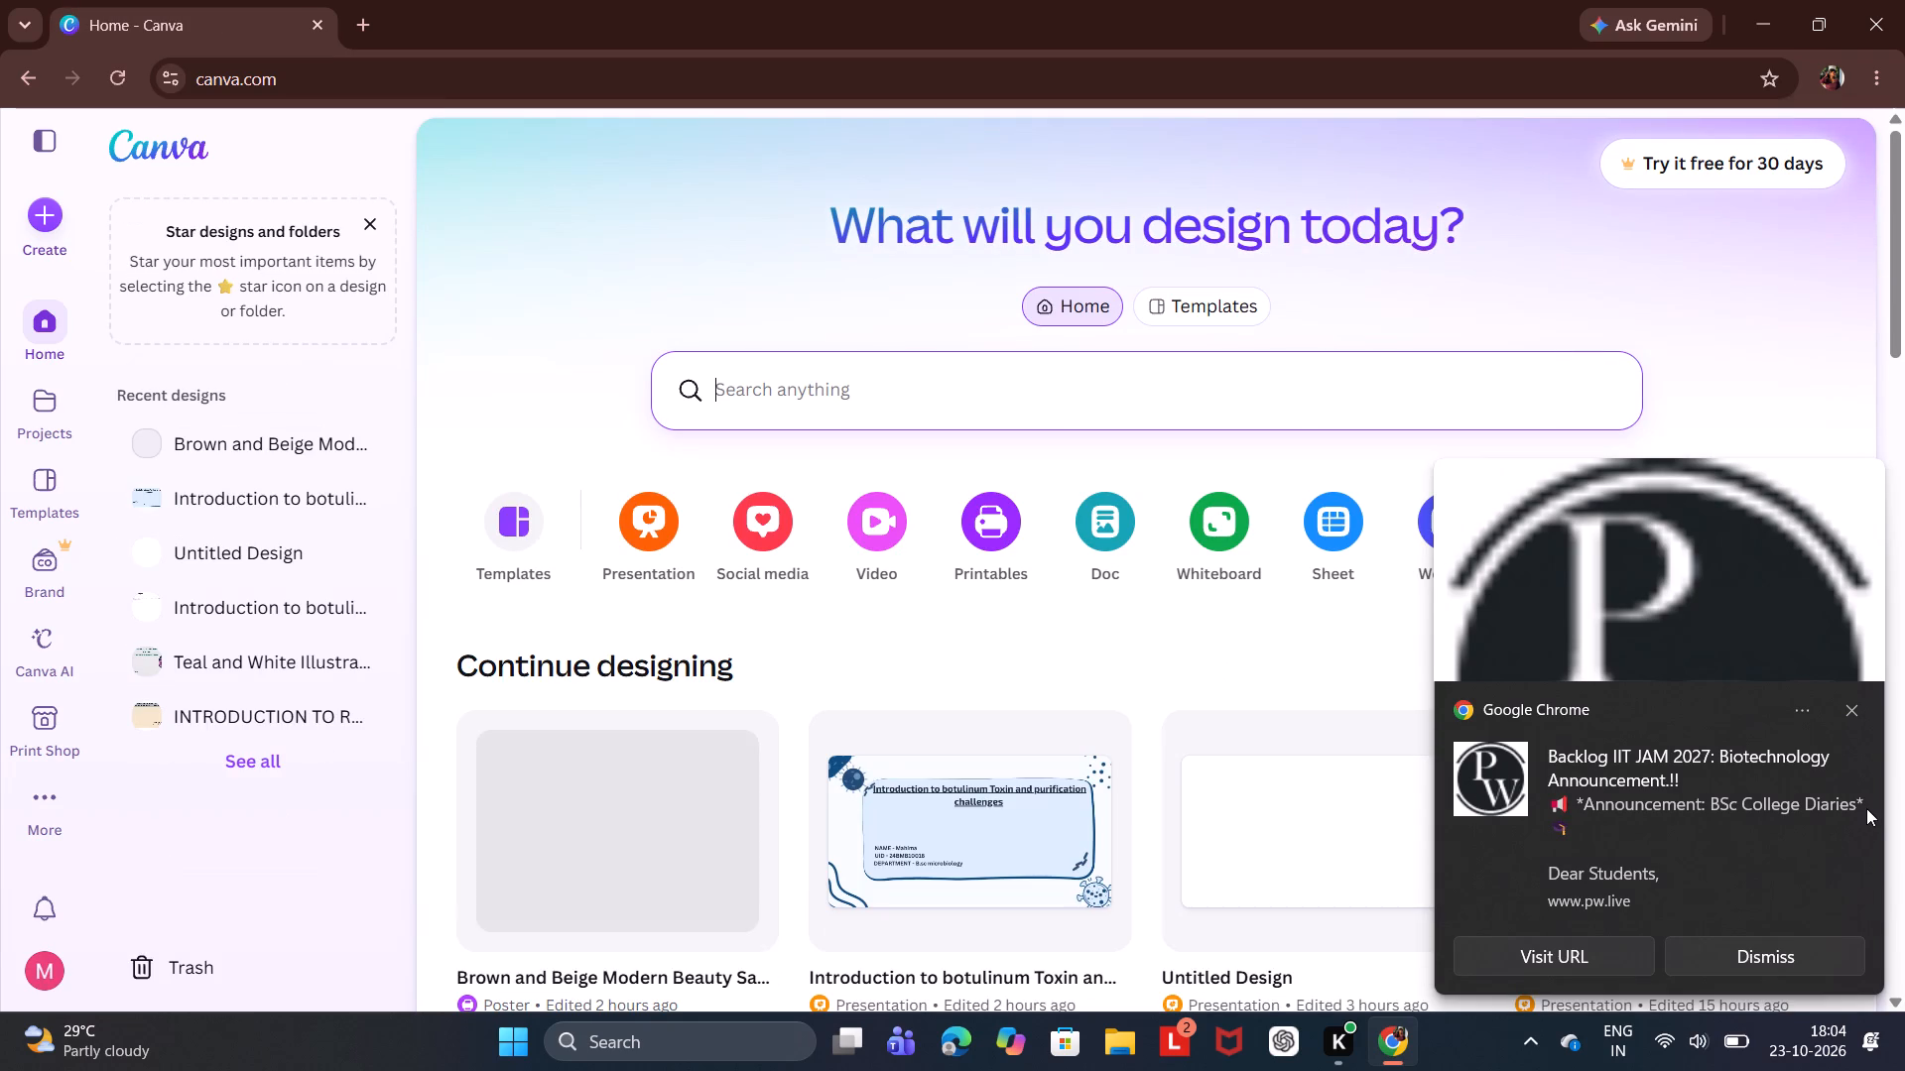
{"action": "left_click", "coordinate": [1841, 704]}
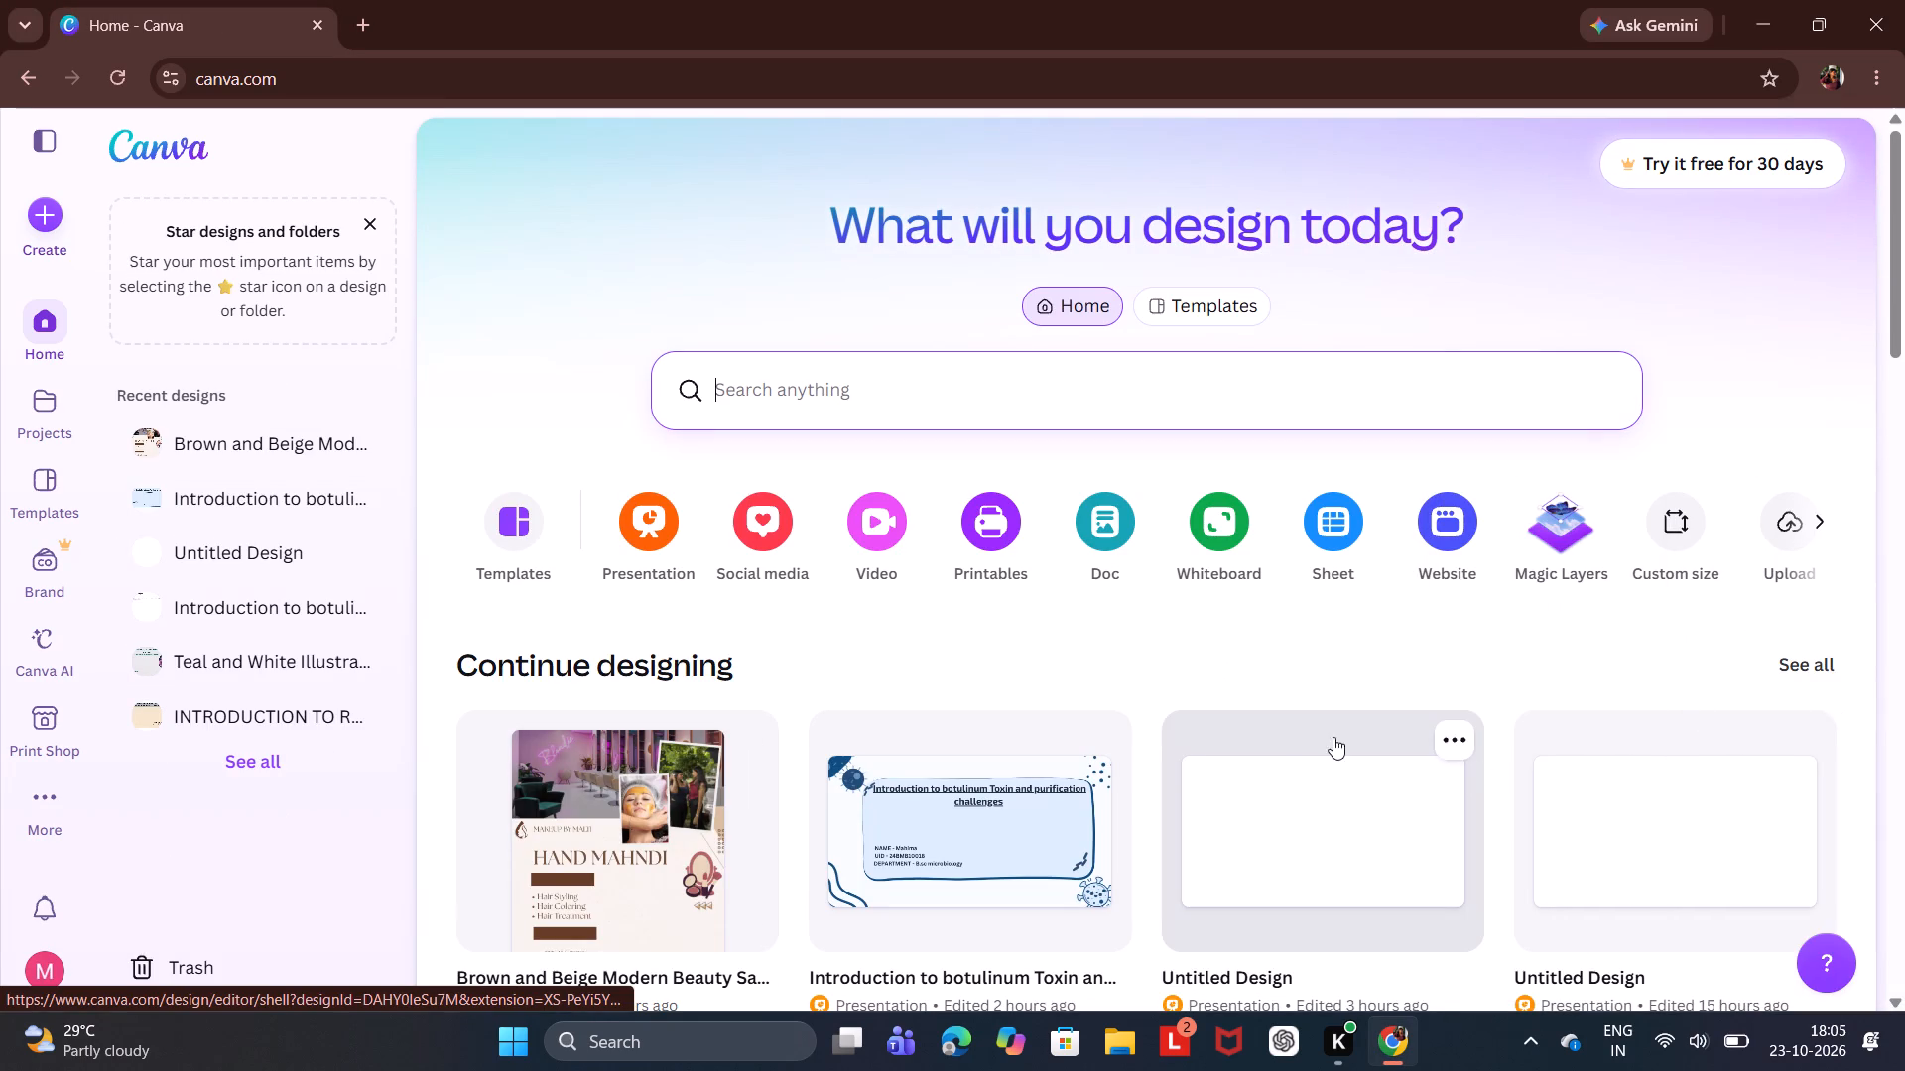
Browse the Canva home page and open the Poster template category.
{"action": "scroll", "coordinate": [1108, 740], "scroll_direction": "down", "scroll_amount": 1}
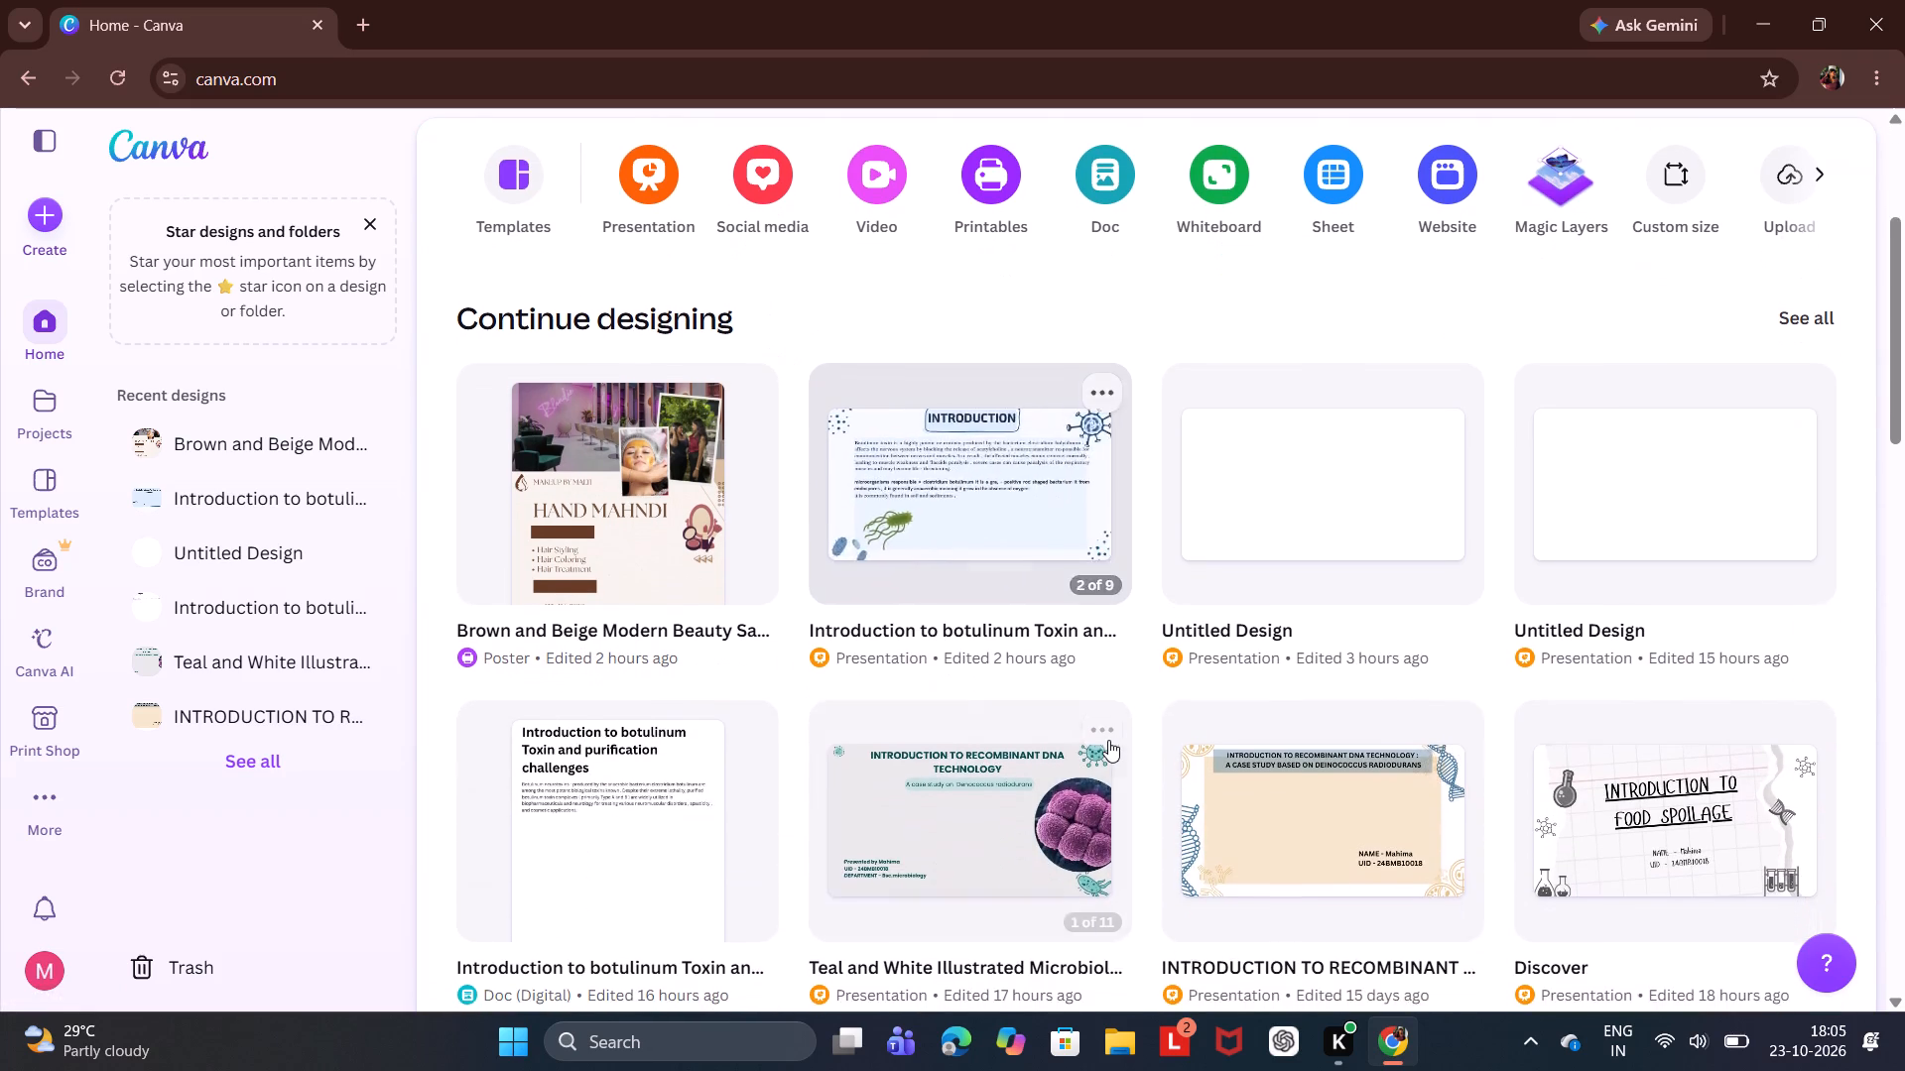
{"action": "scroll", "coordinate": [1108, 740], "scroll_direction": "down", "scroll_amount": 4}
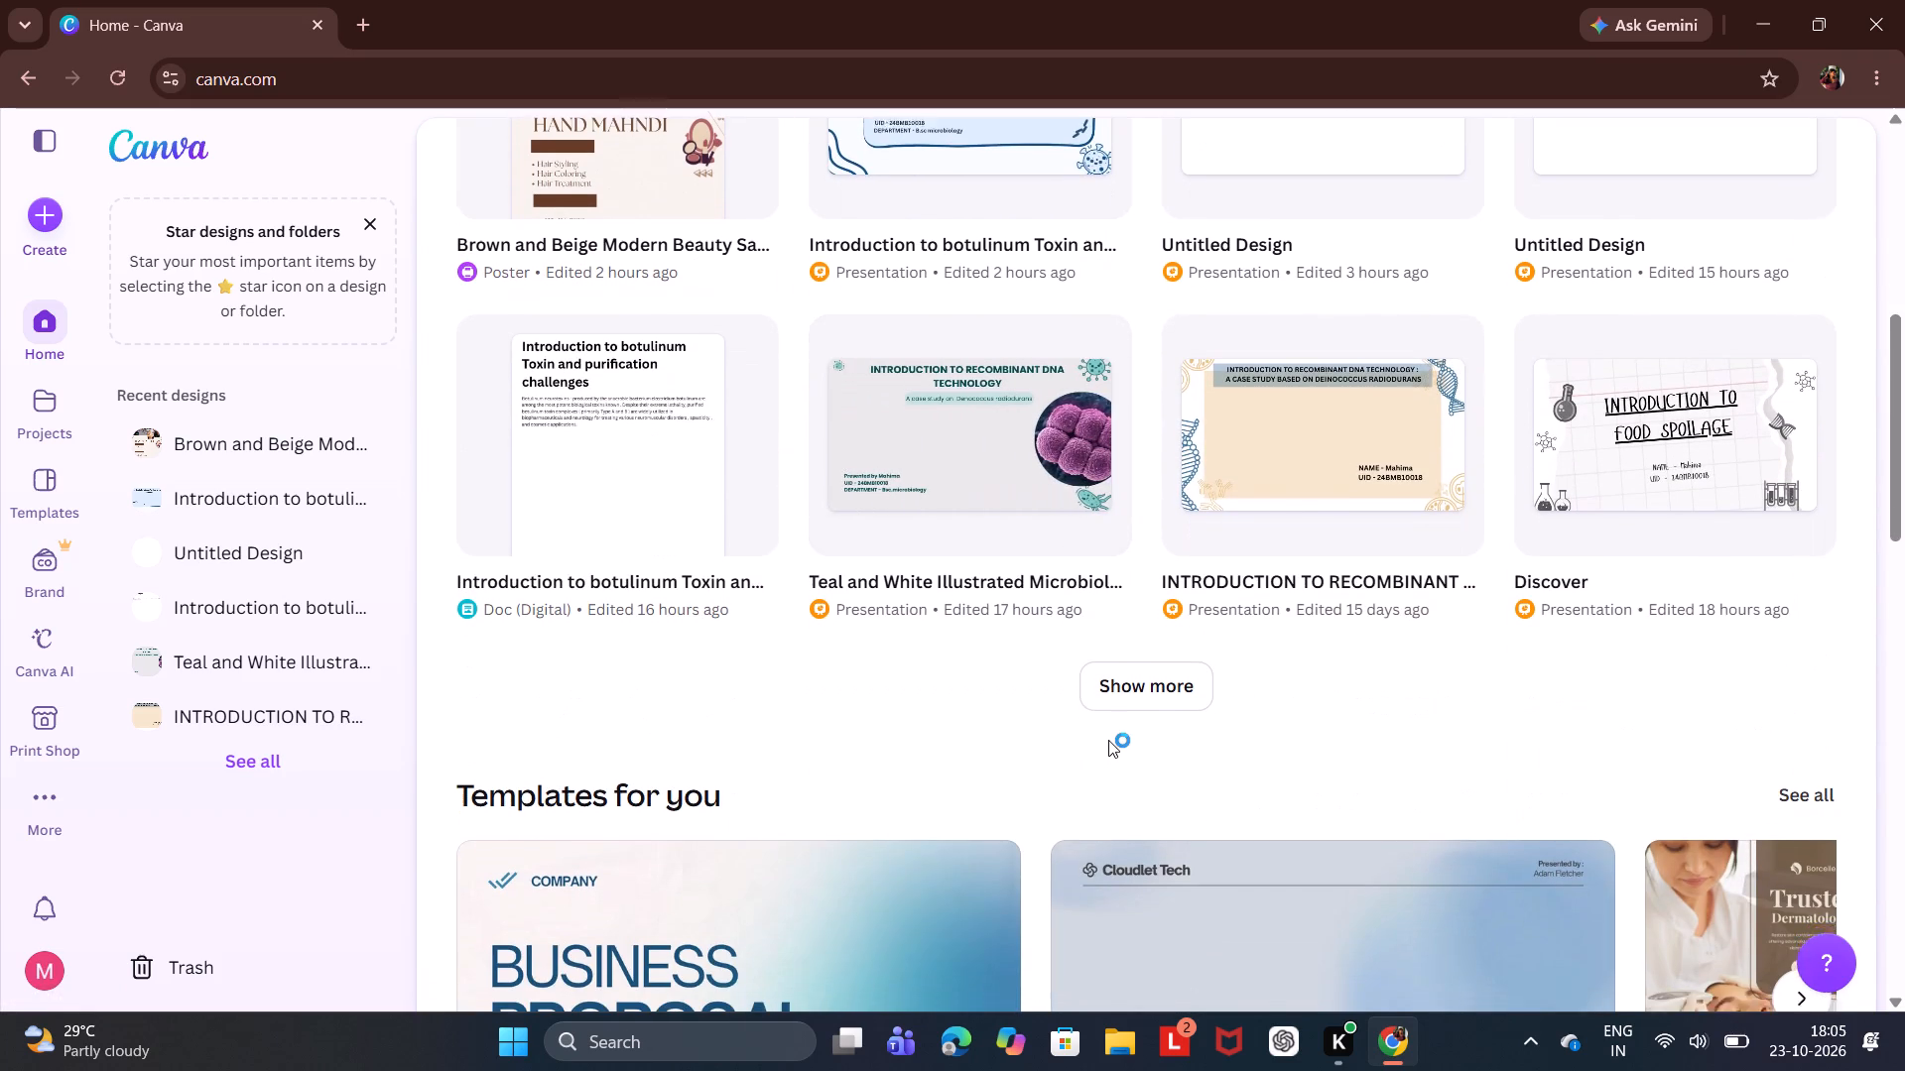
{"action": "scroll", "coordinate": [1108, 740], "scroll_direction": "down", "scroll_amount": 4}
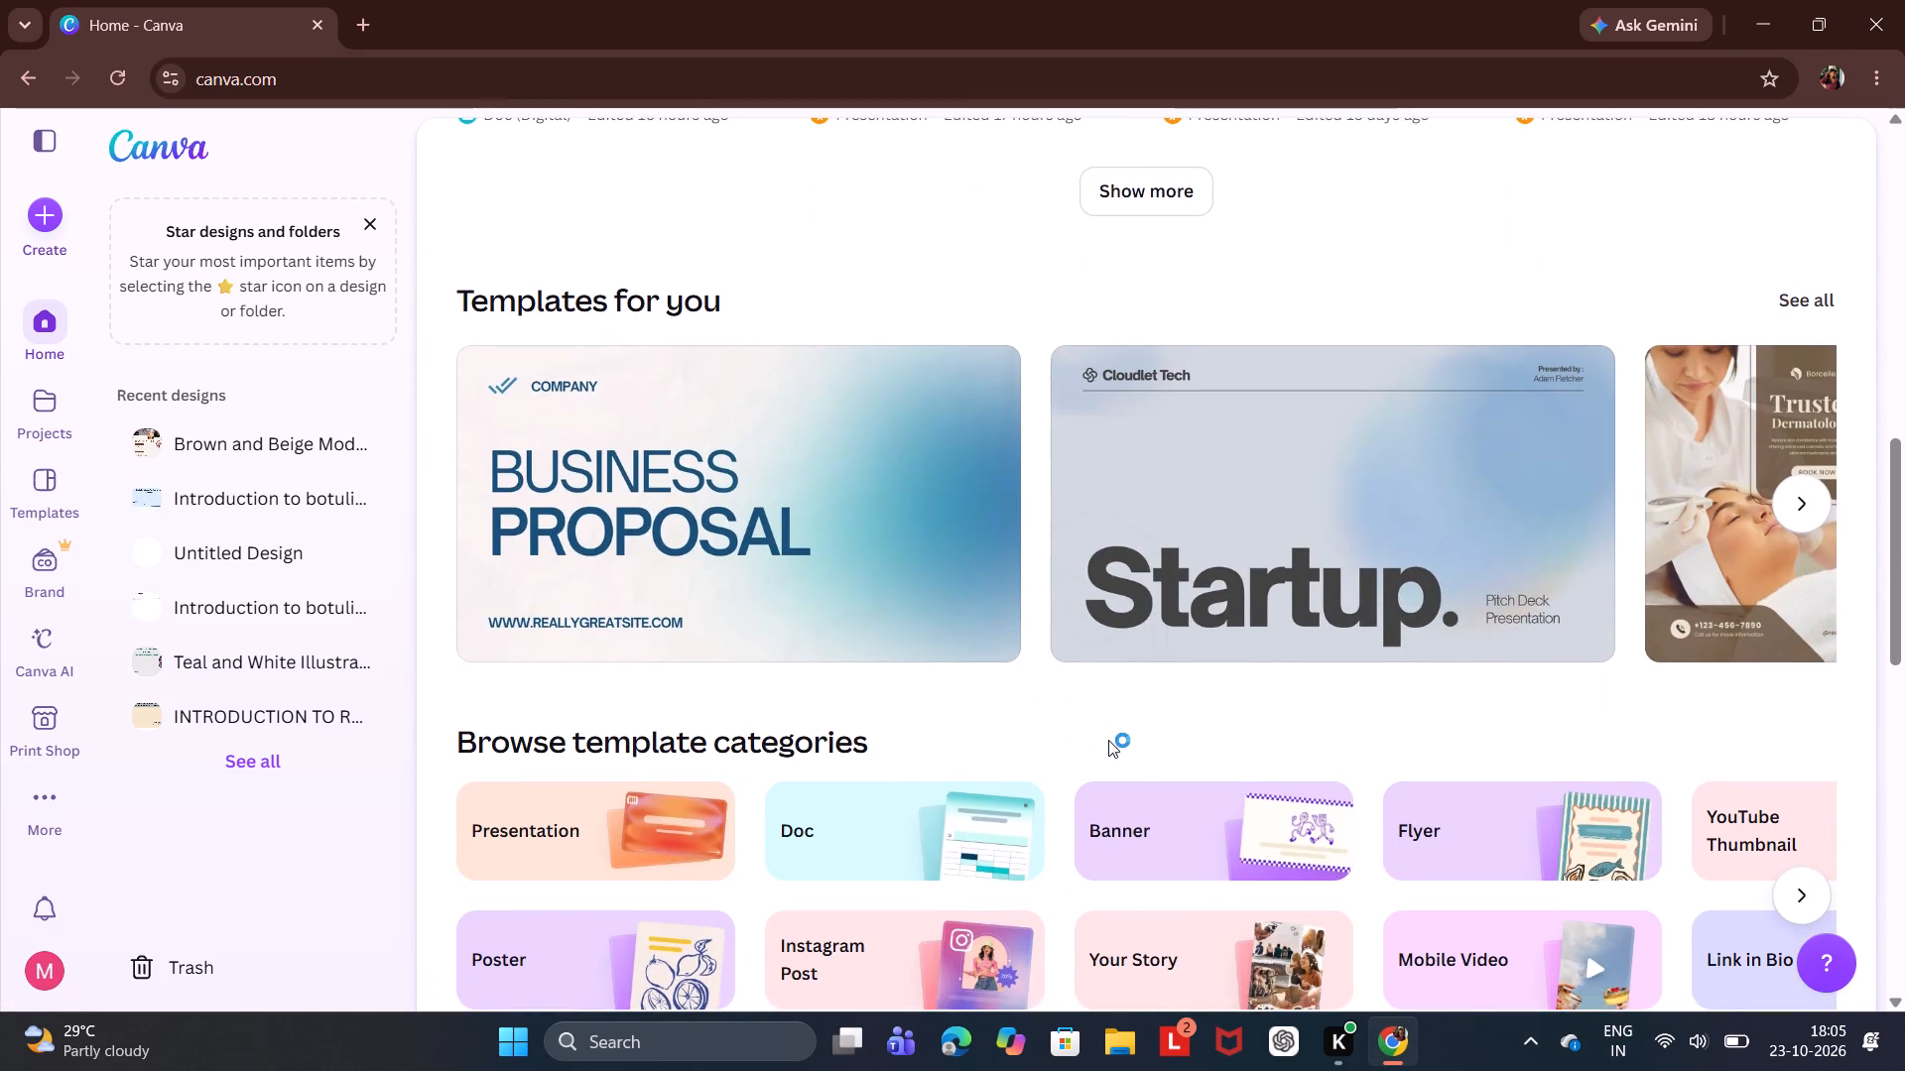
{"action": "scroll", "coordinate": [1108, 740], "scroll_direction": "down", "scroll_amount": 5}
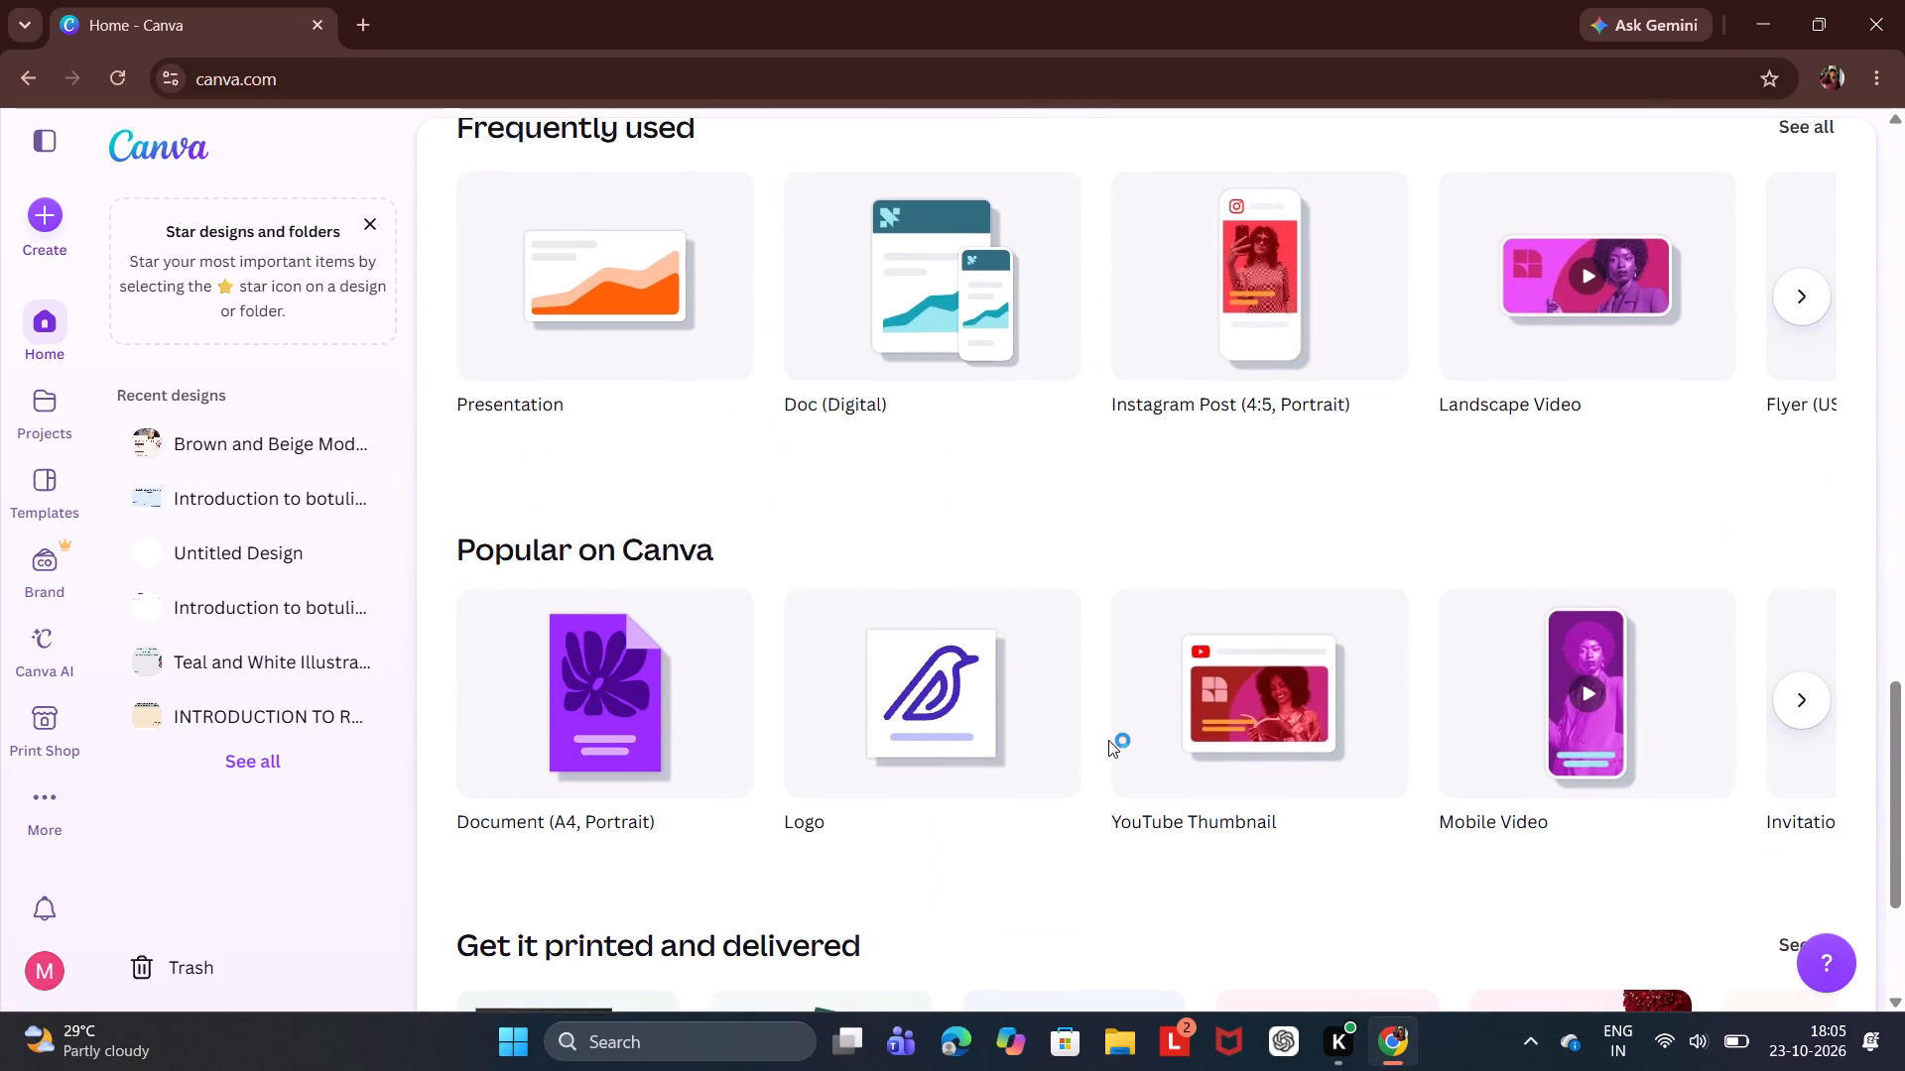
{"action": "scroll", "coordinate": [1108, 740], "scroll_direction": "down", "scroll_amount": 1}
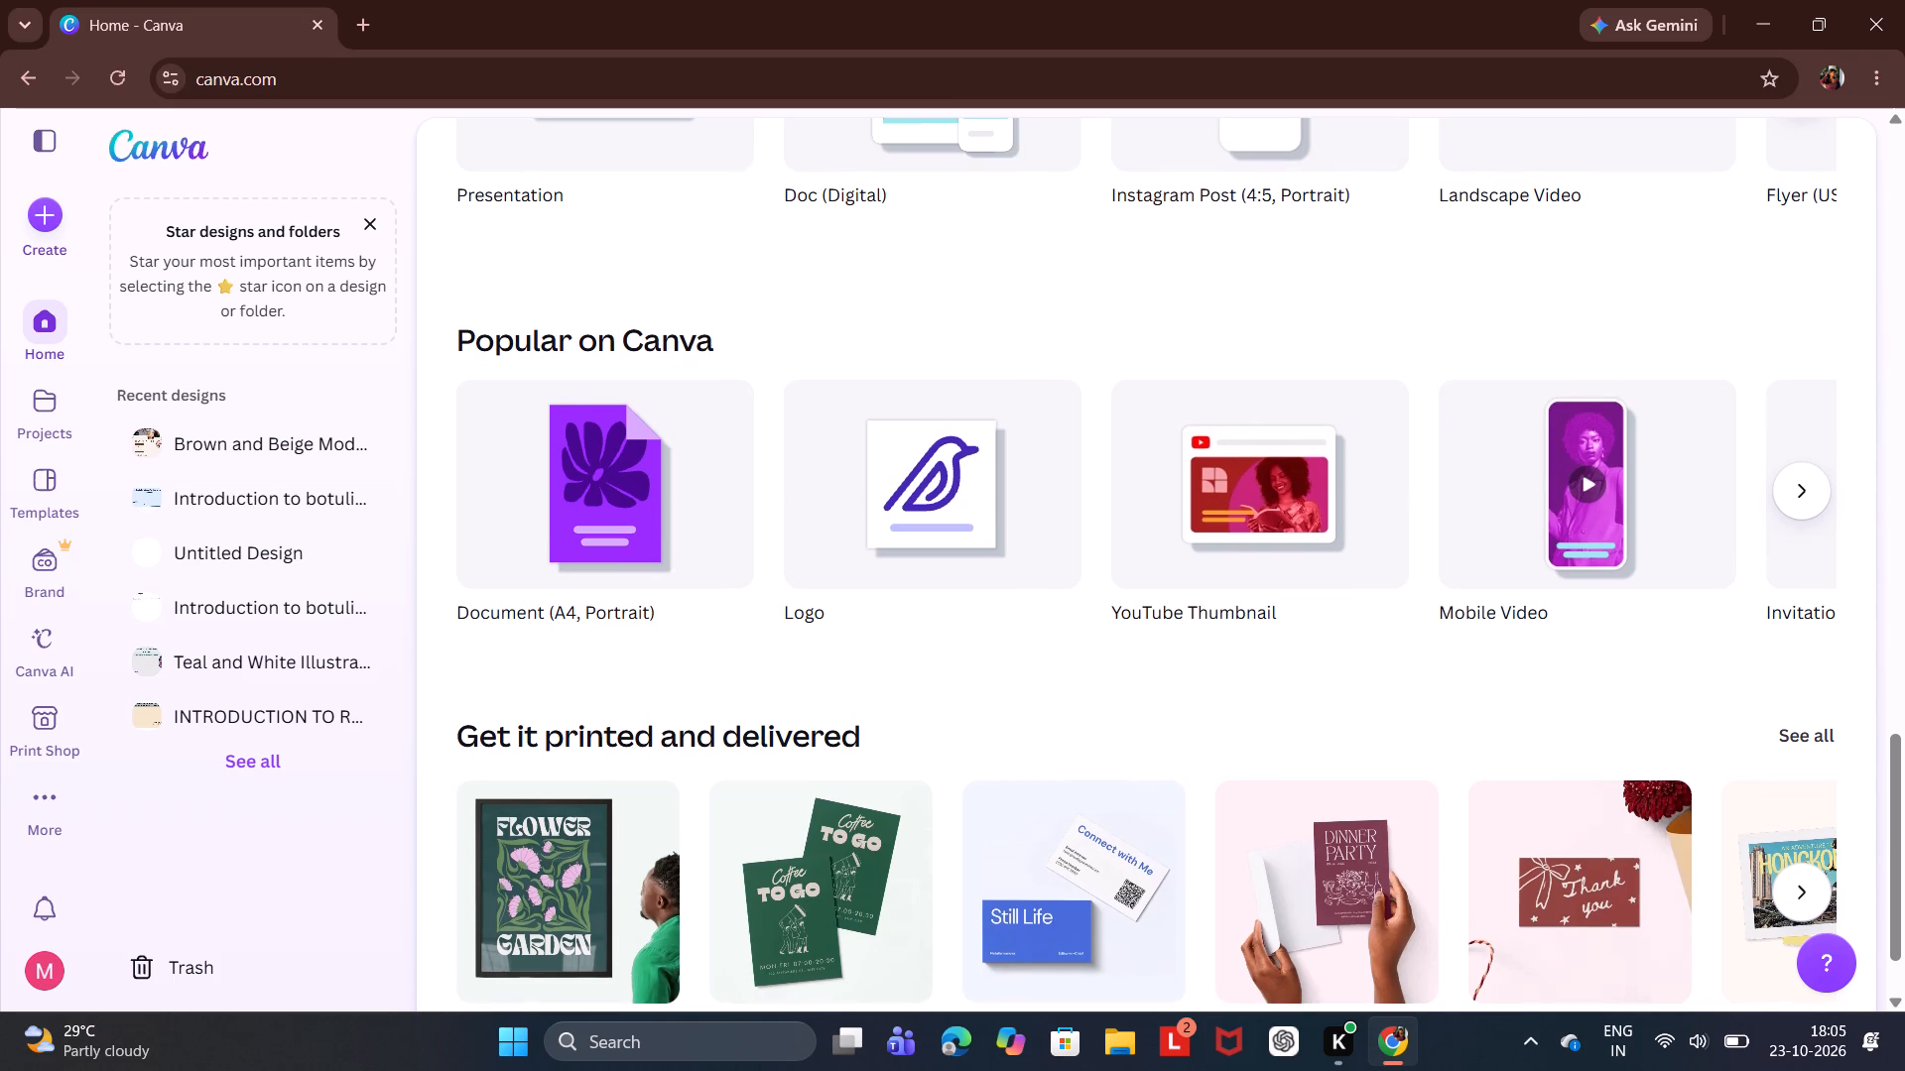
{"action": "scroll", "coordinate": [1089, 1070], "scroll_direction": "up", "scroll_amount": 2}
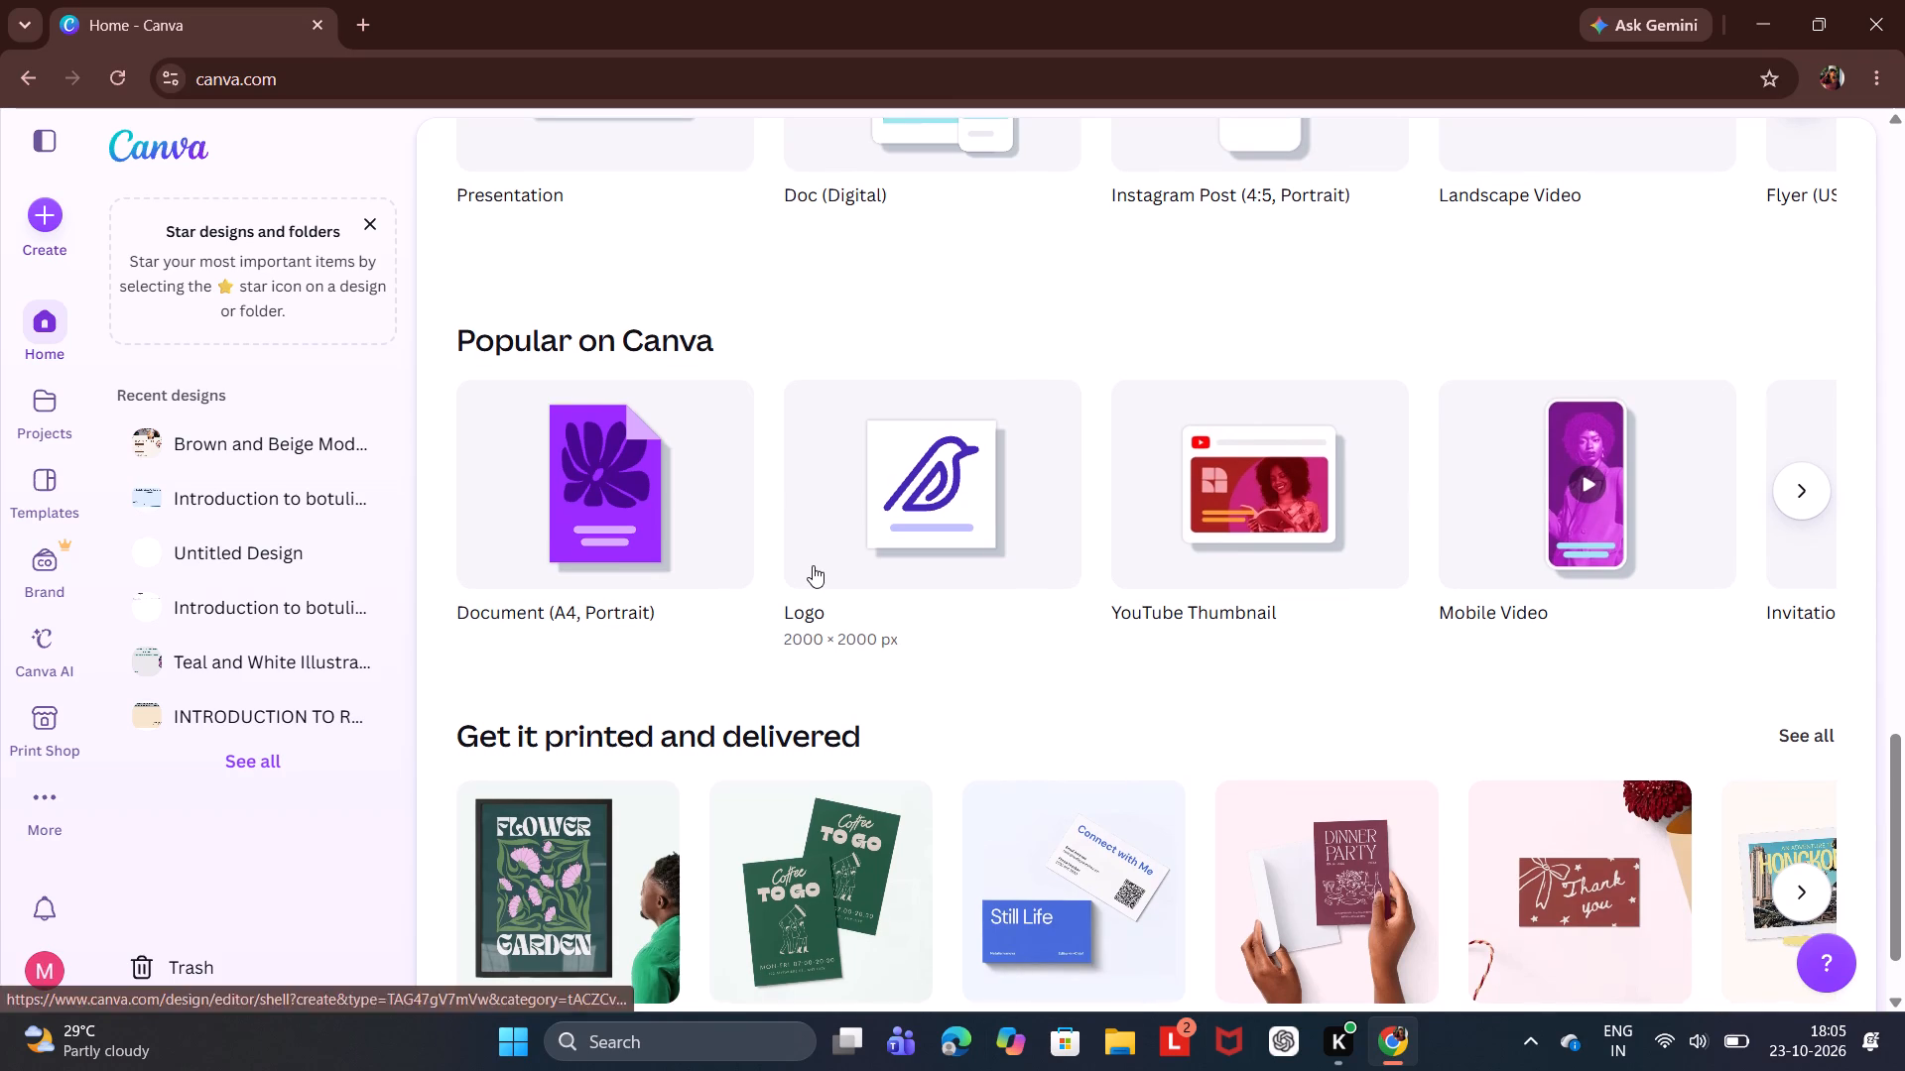
{"action": "scroll", "coordinate": [813, 565], "scroll_direction": "up", "scroll_amount": 5}
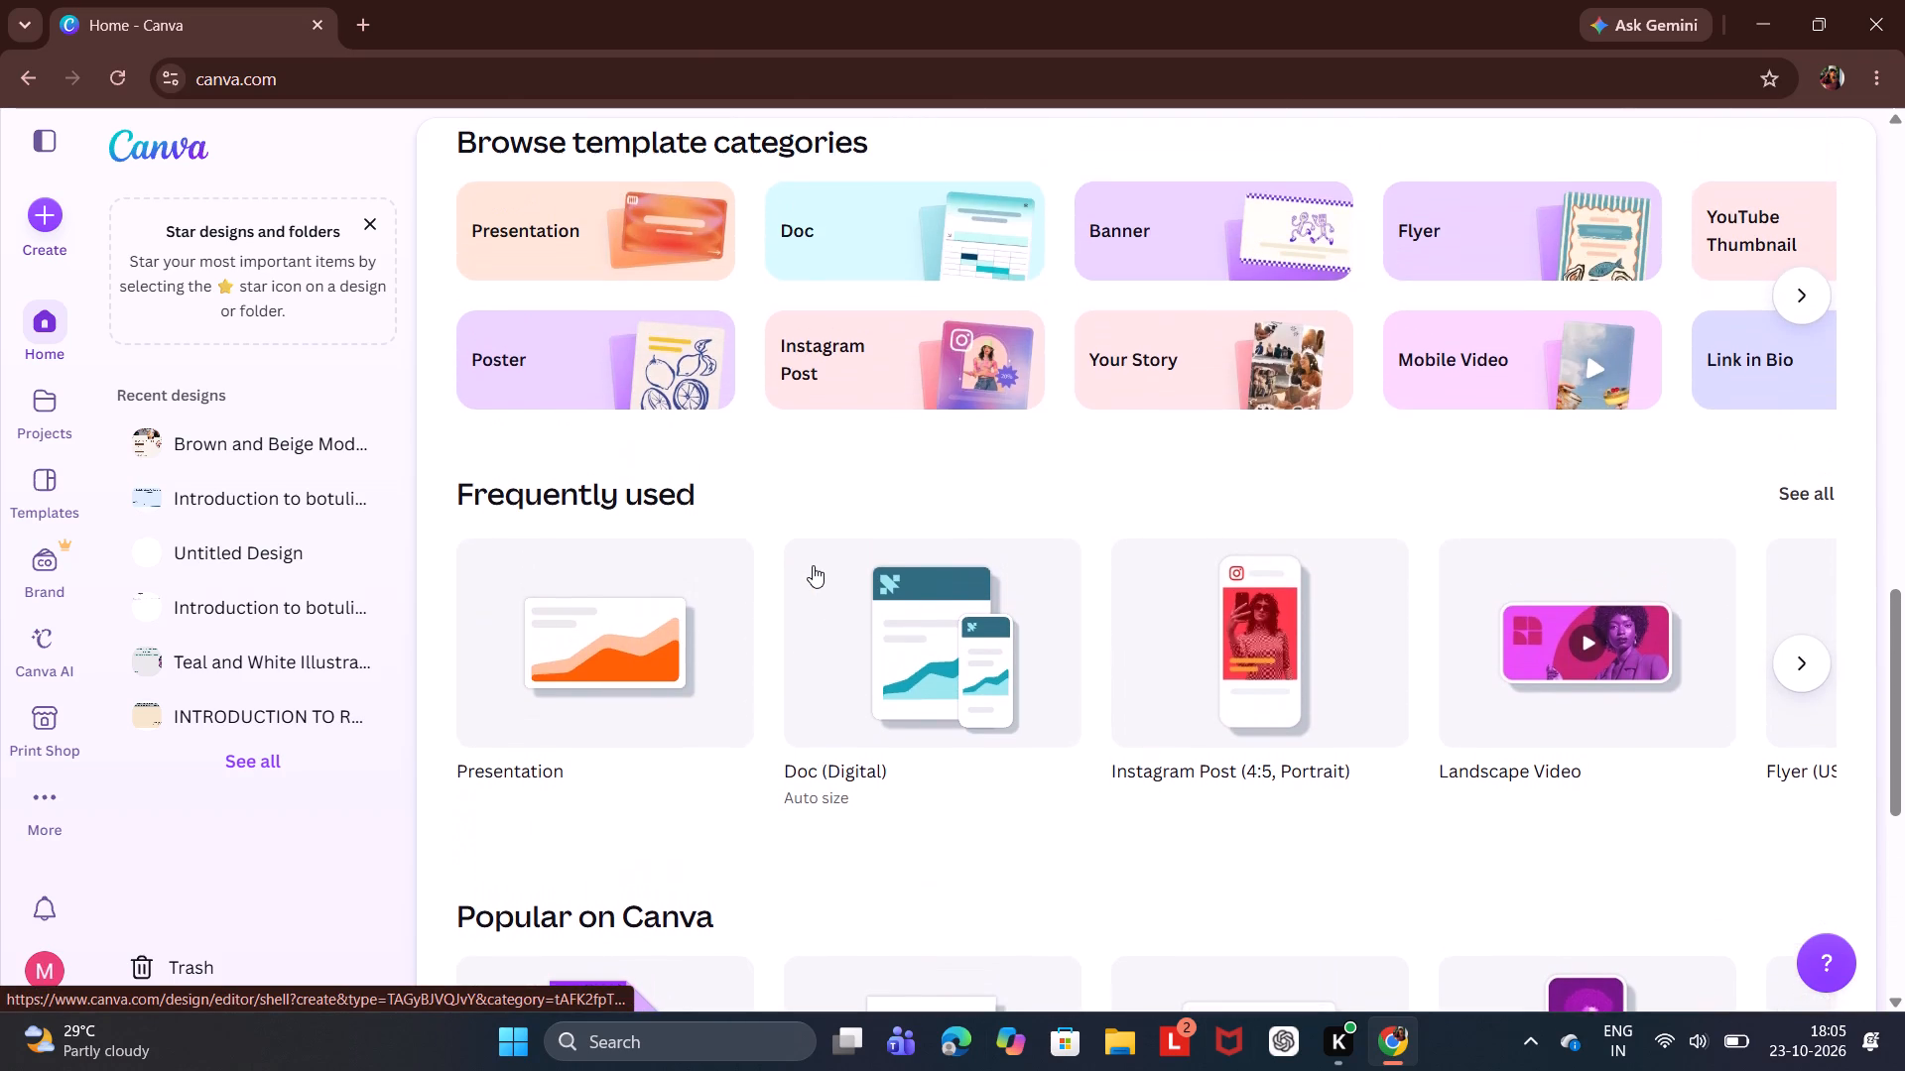
{"action": "scroll", "coordinate": [813, 565], "scroll_direction": "up", "scroll_amount": 1}
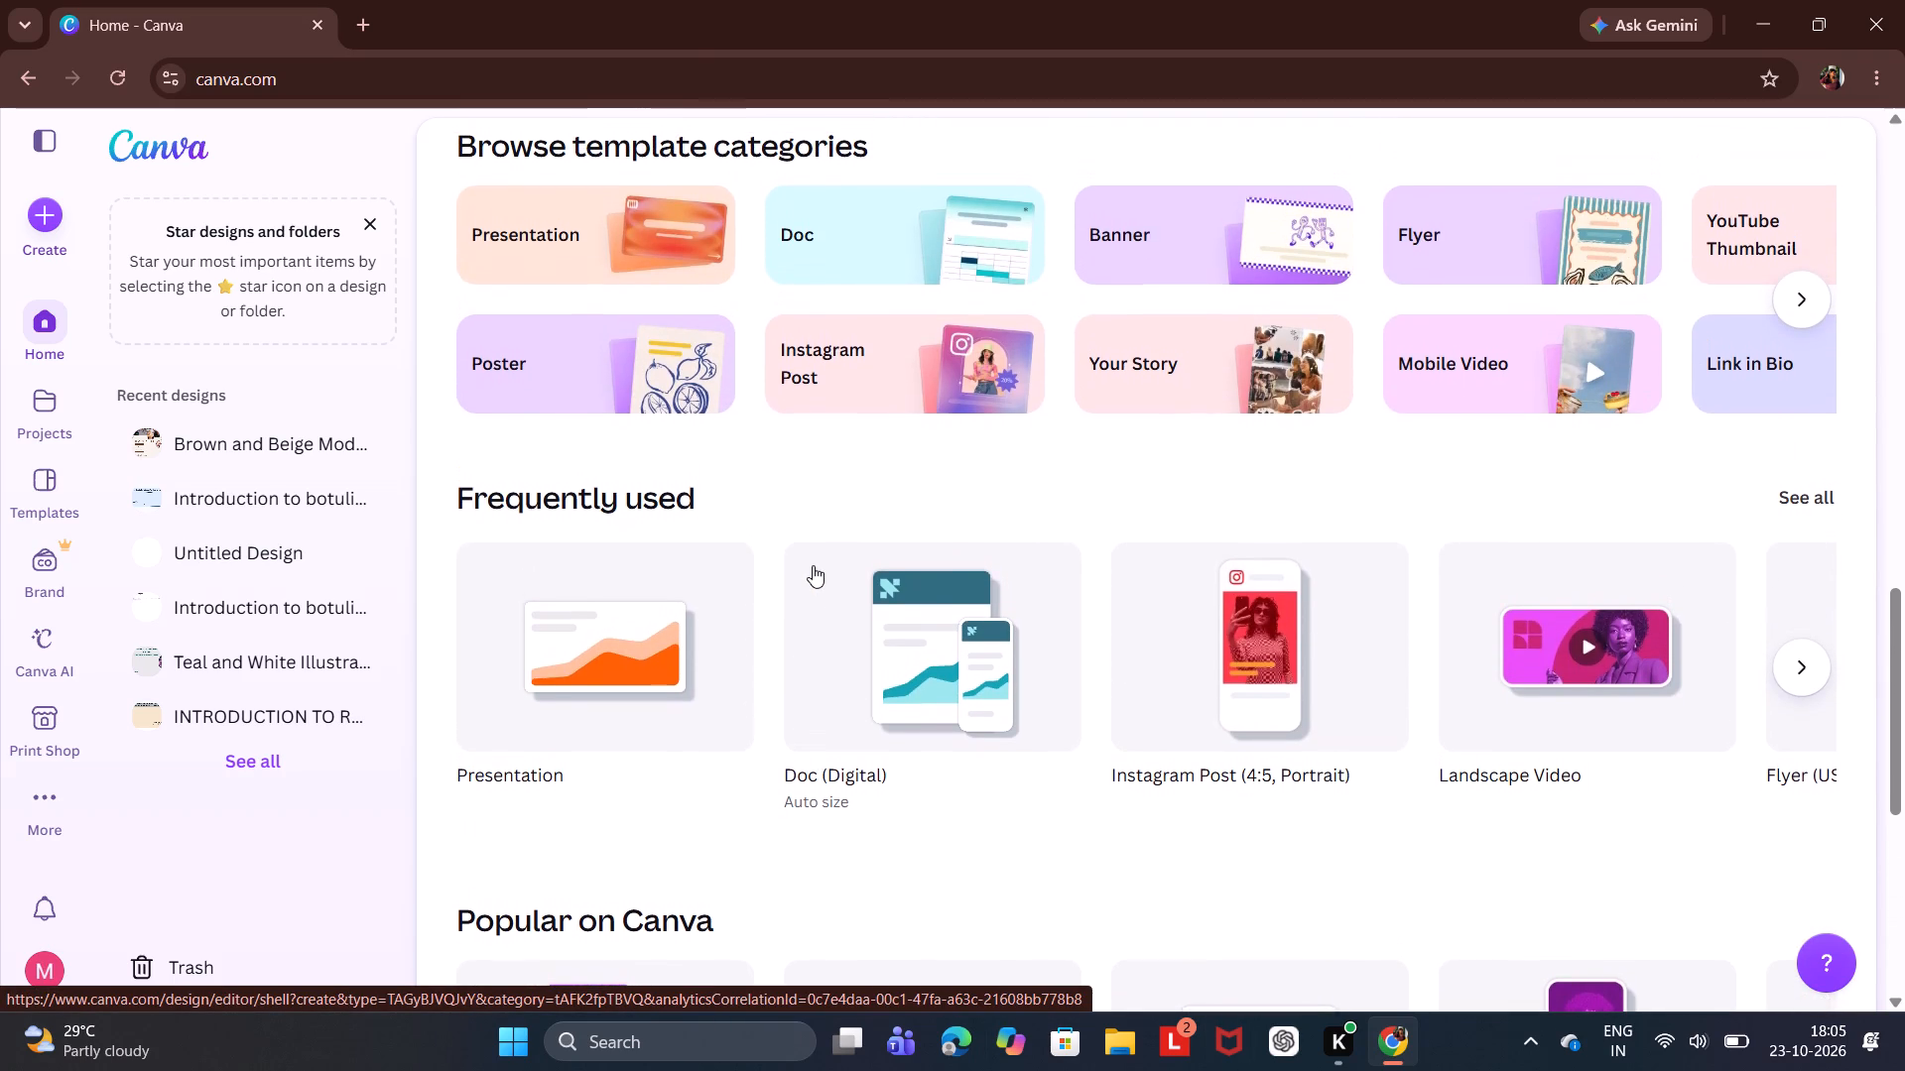
{"action": "scroll", "coordinate": [813, 565], "scroll_direction": "up", "scroll_amount": 2}
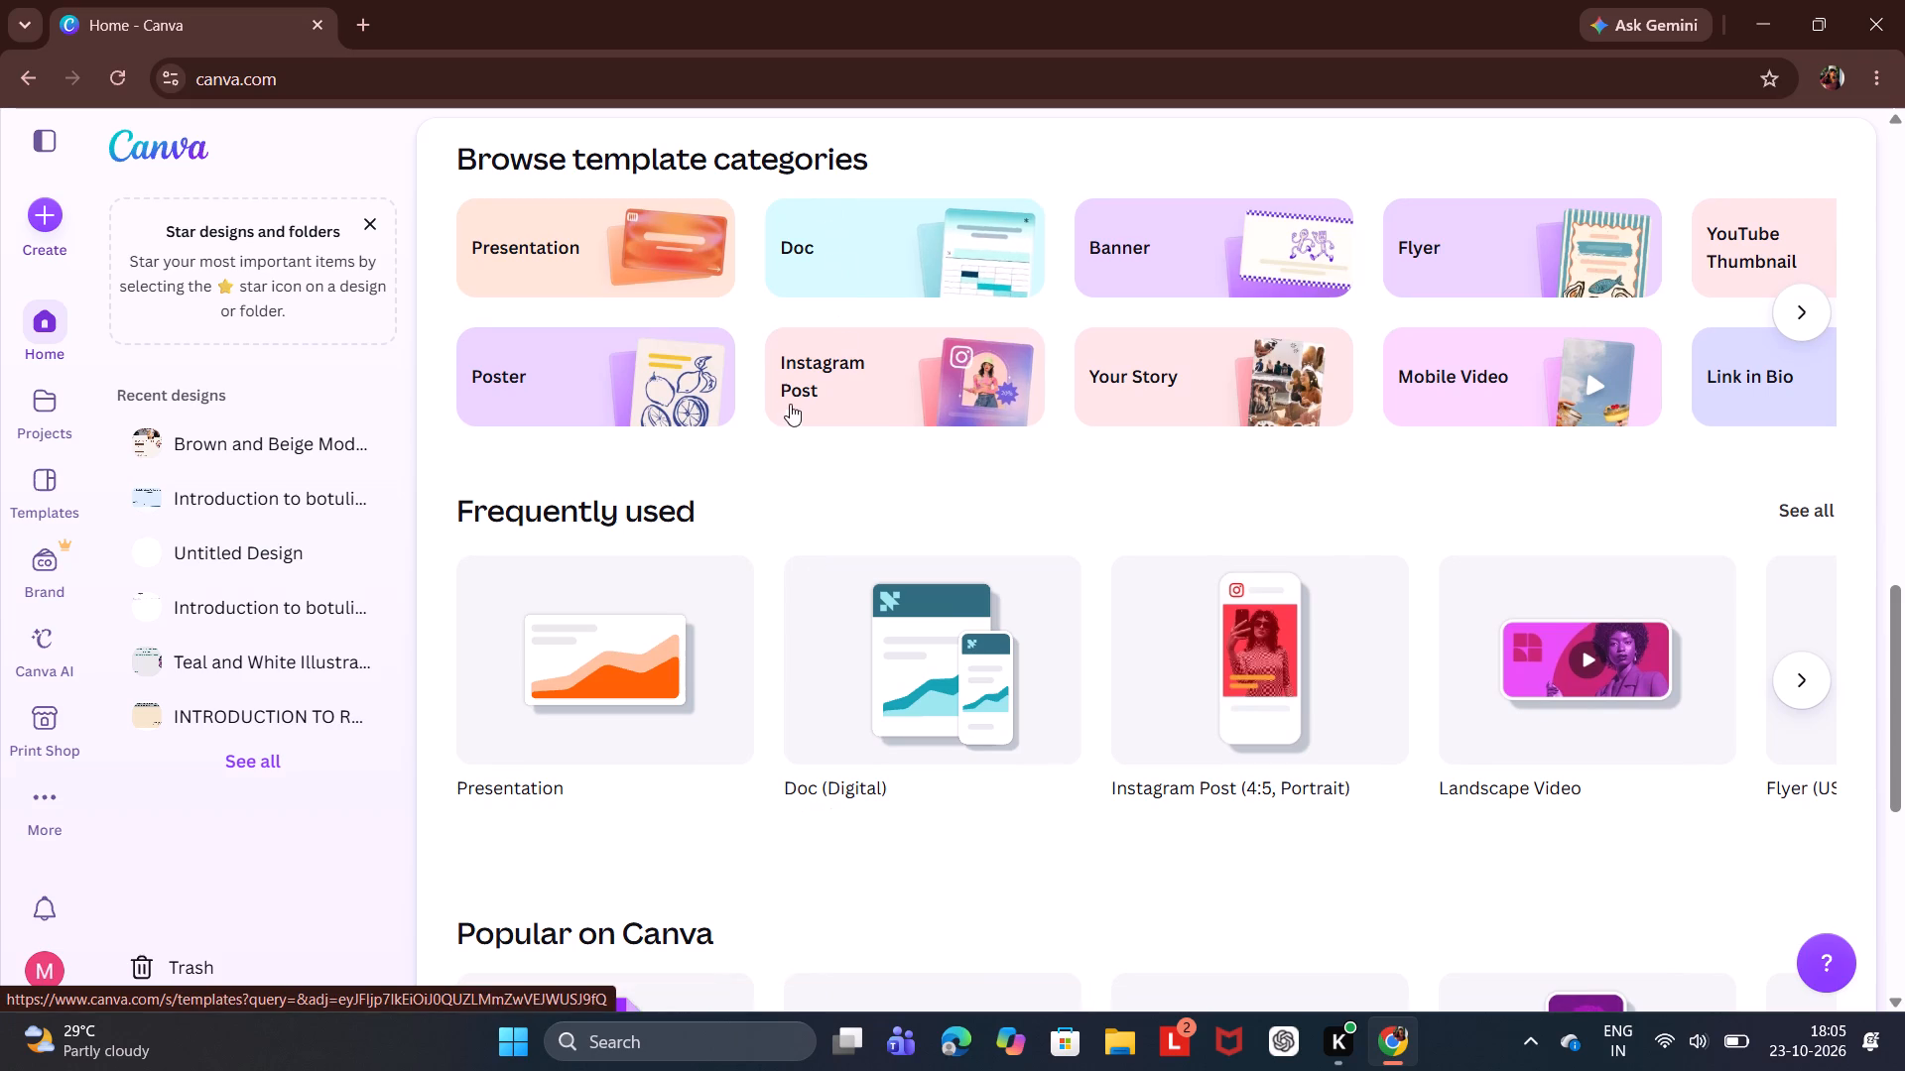
{"action": "left_click", "coordinate": [624, 365]}
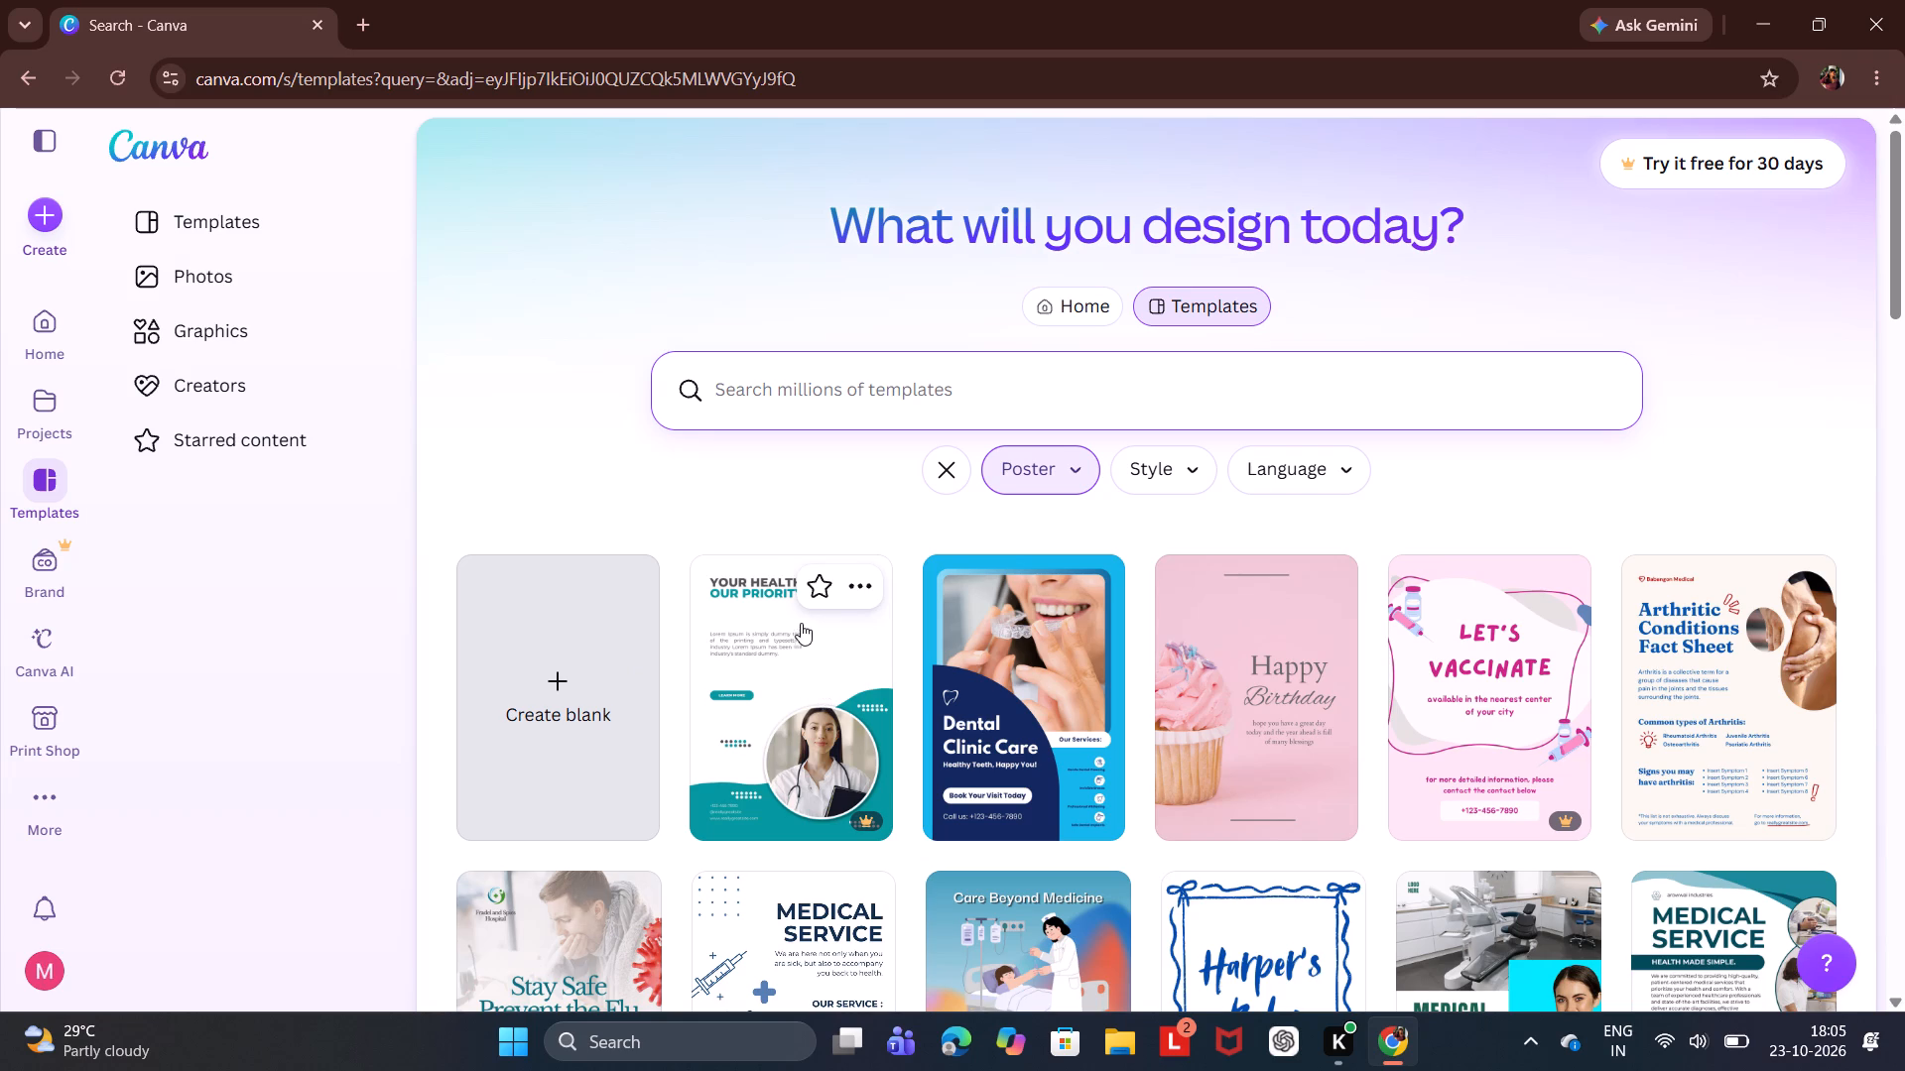
Find the Blue & Teal Illustrated Nurses Day Poster template and open it for customizing.
{"action": "left_click", "coordinate": [1167, 674]}
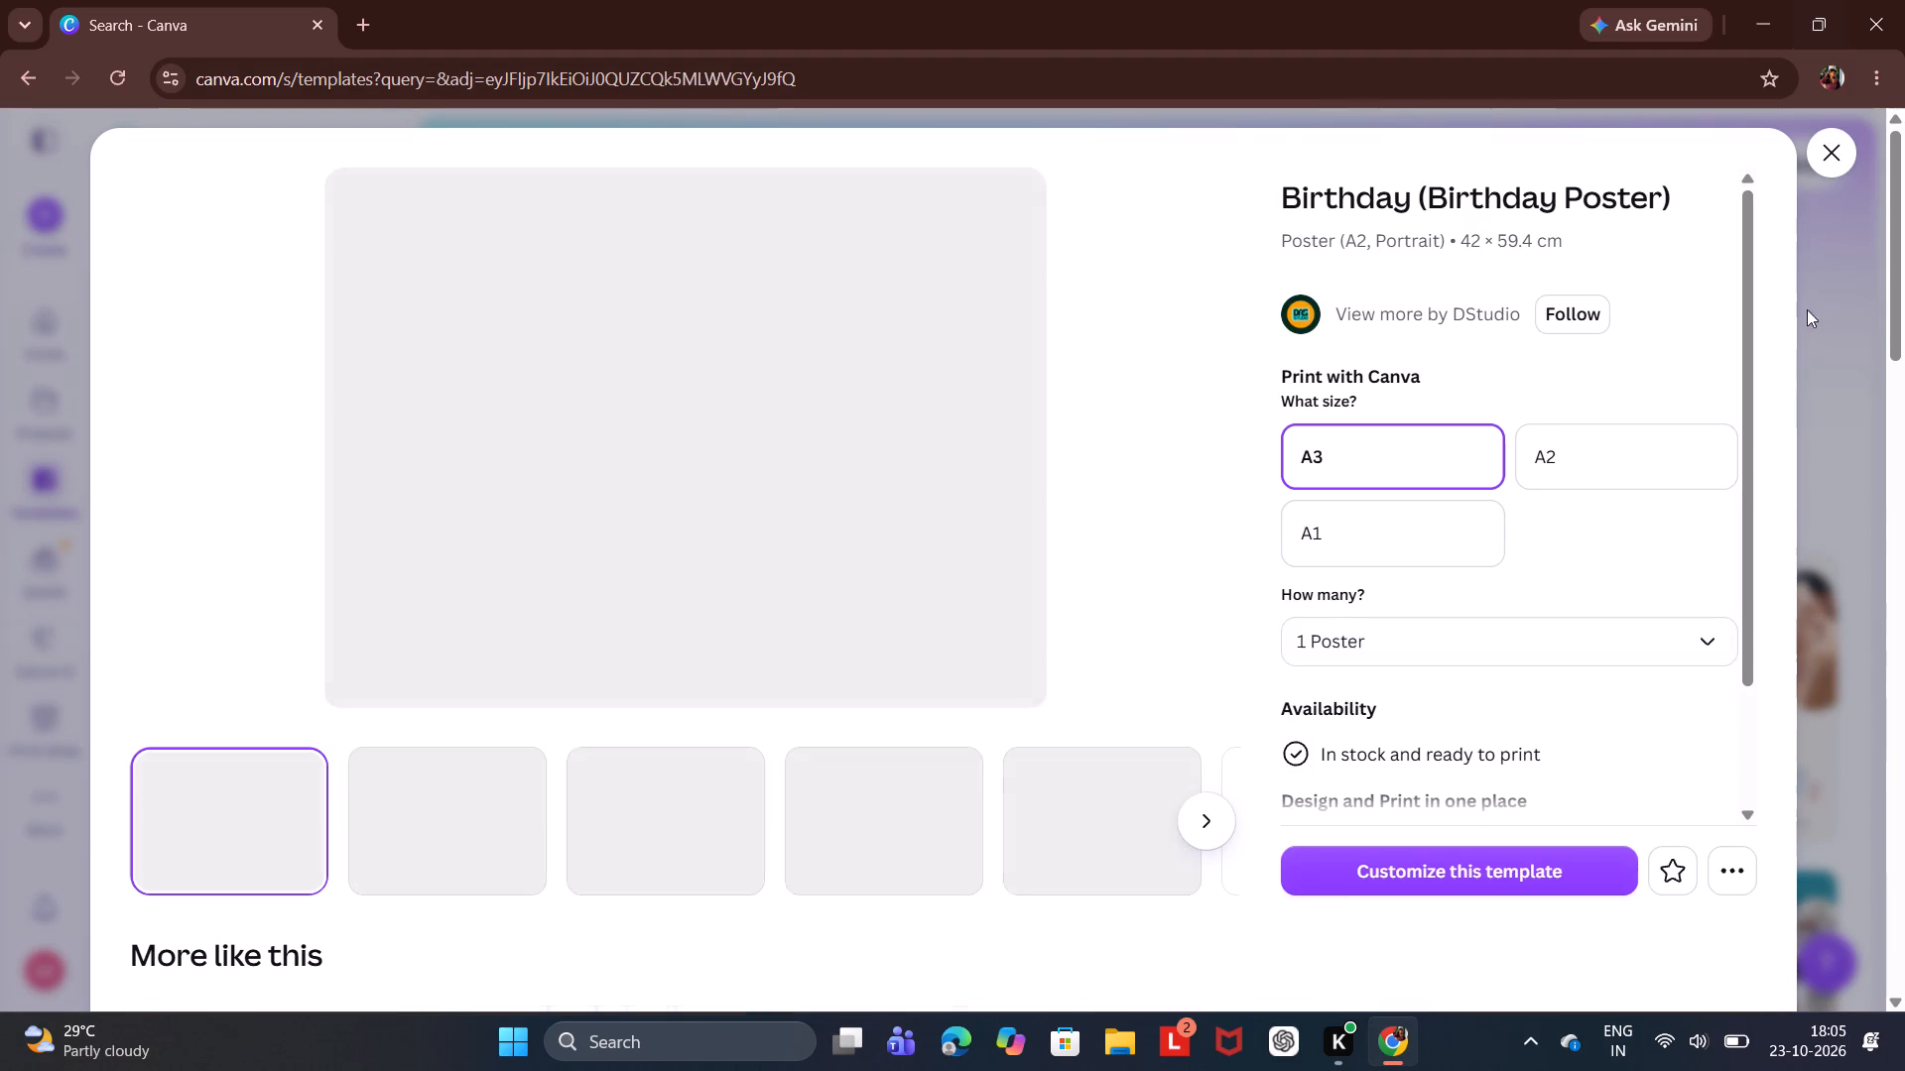
{"action": "left_click", "coordinate": [1817, 171]}
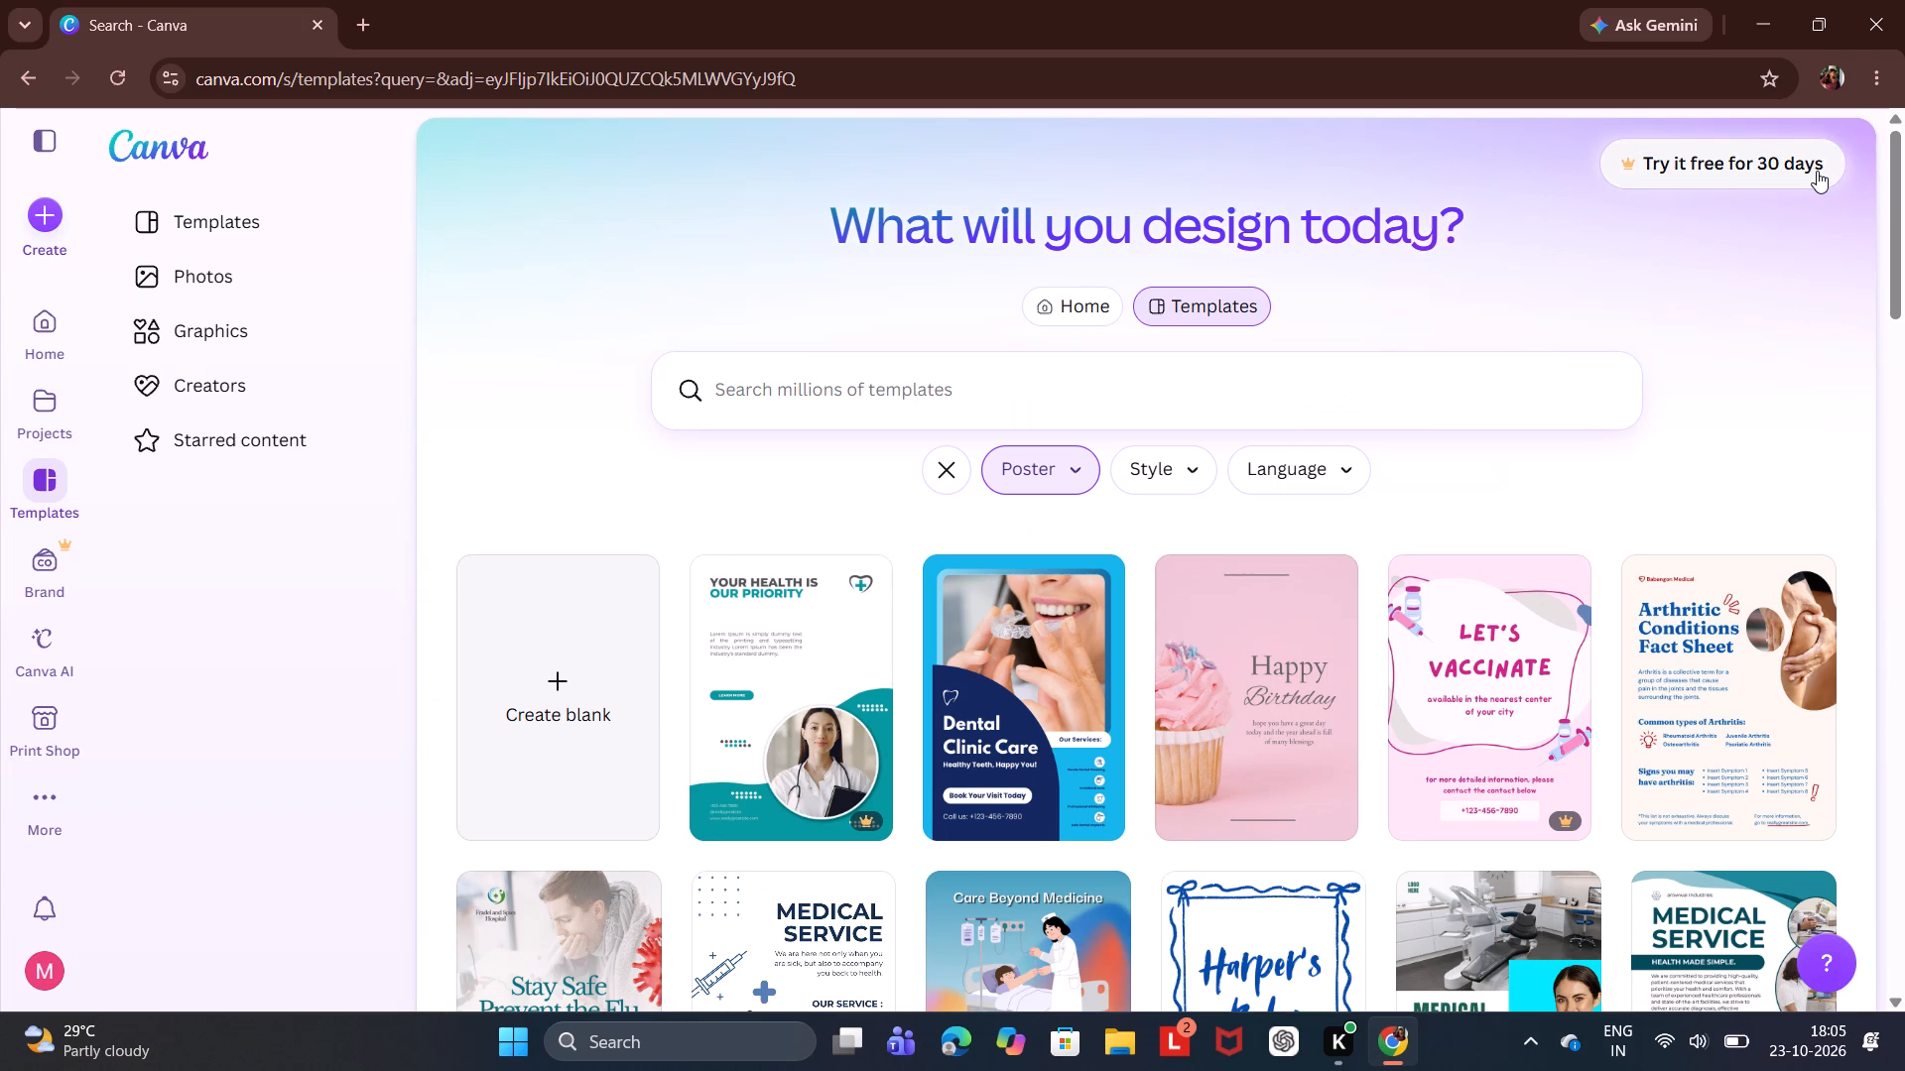
{"action": "scroll", "coordinate": [1525, 397], "scroll_direction": "down", "scroll_amount": 4}
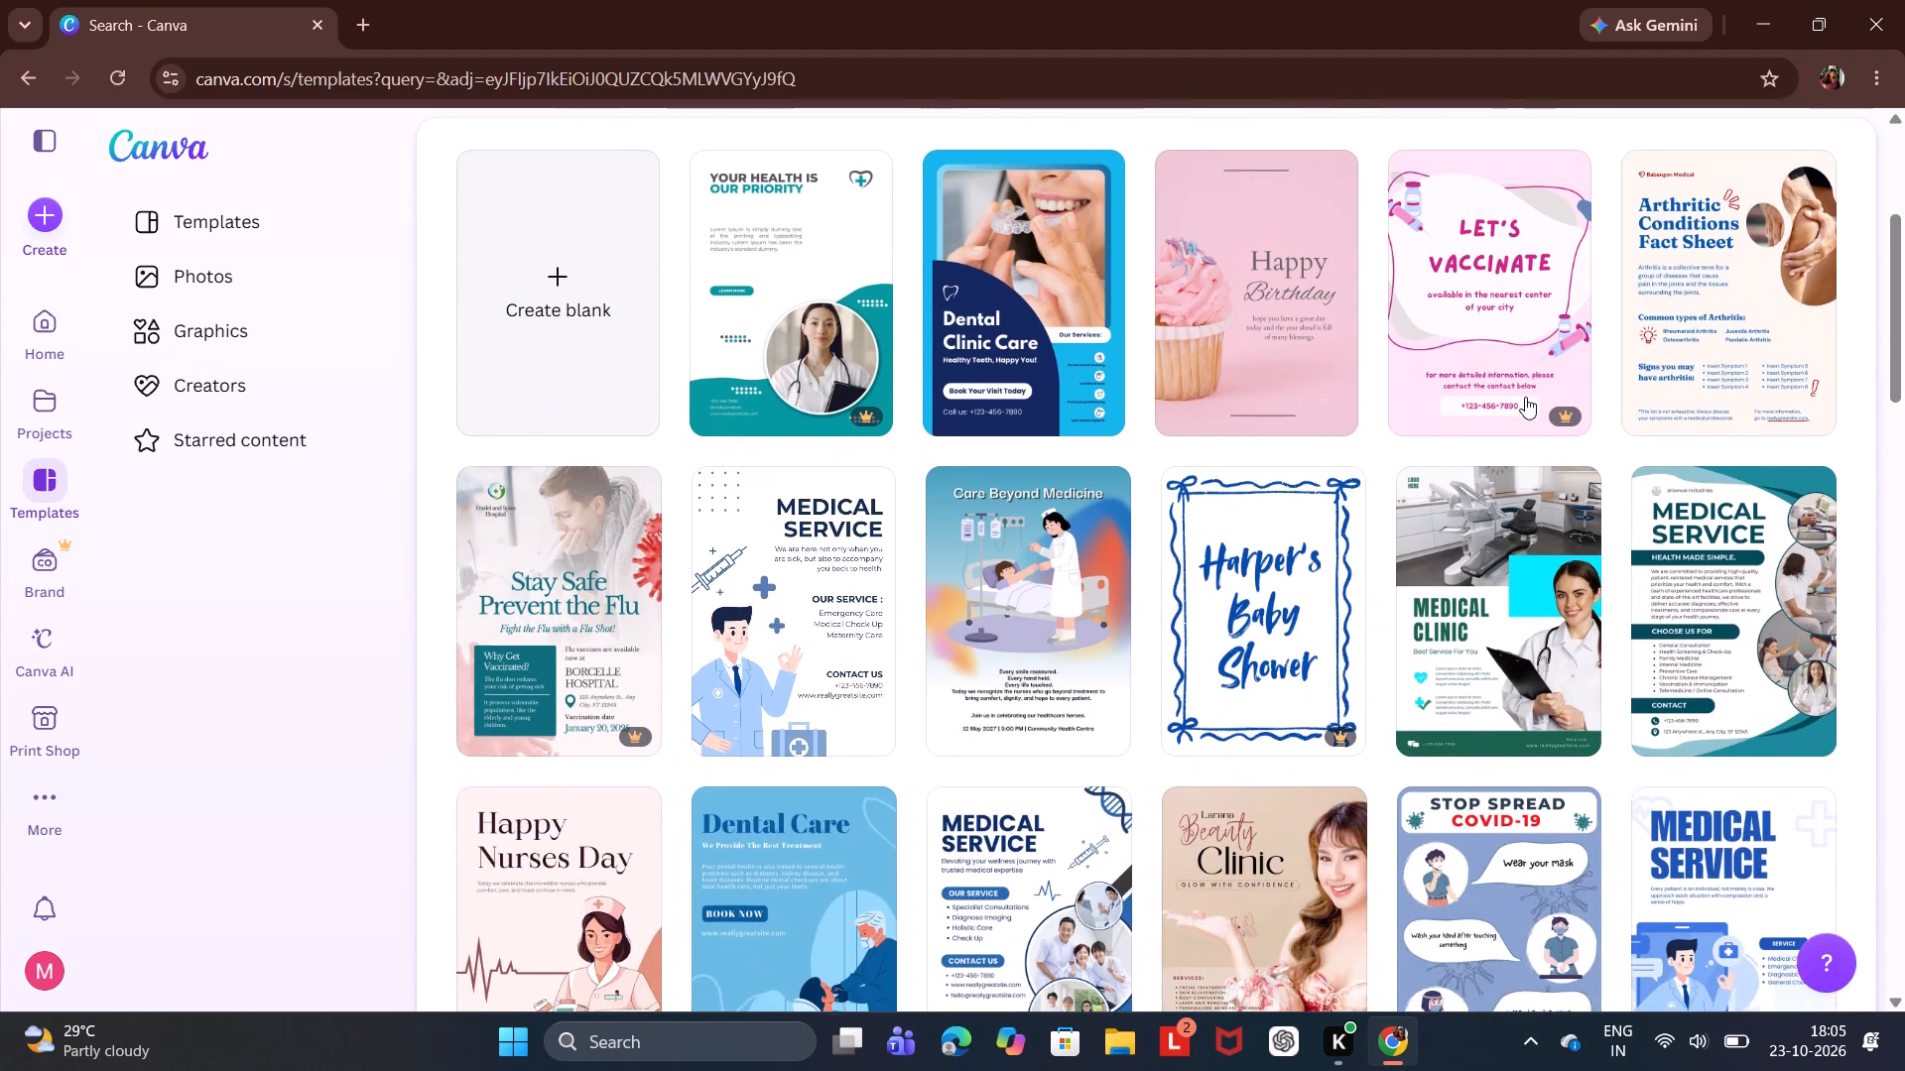
{"action": "scroll", "coordinate": [1525, 397], "scroll_direction": "down", "scroll_amount": 4}
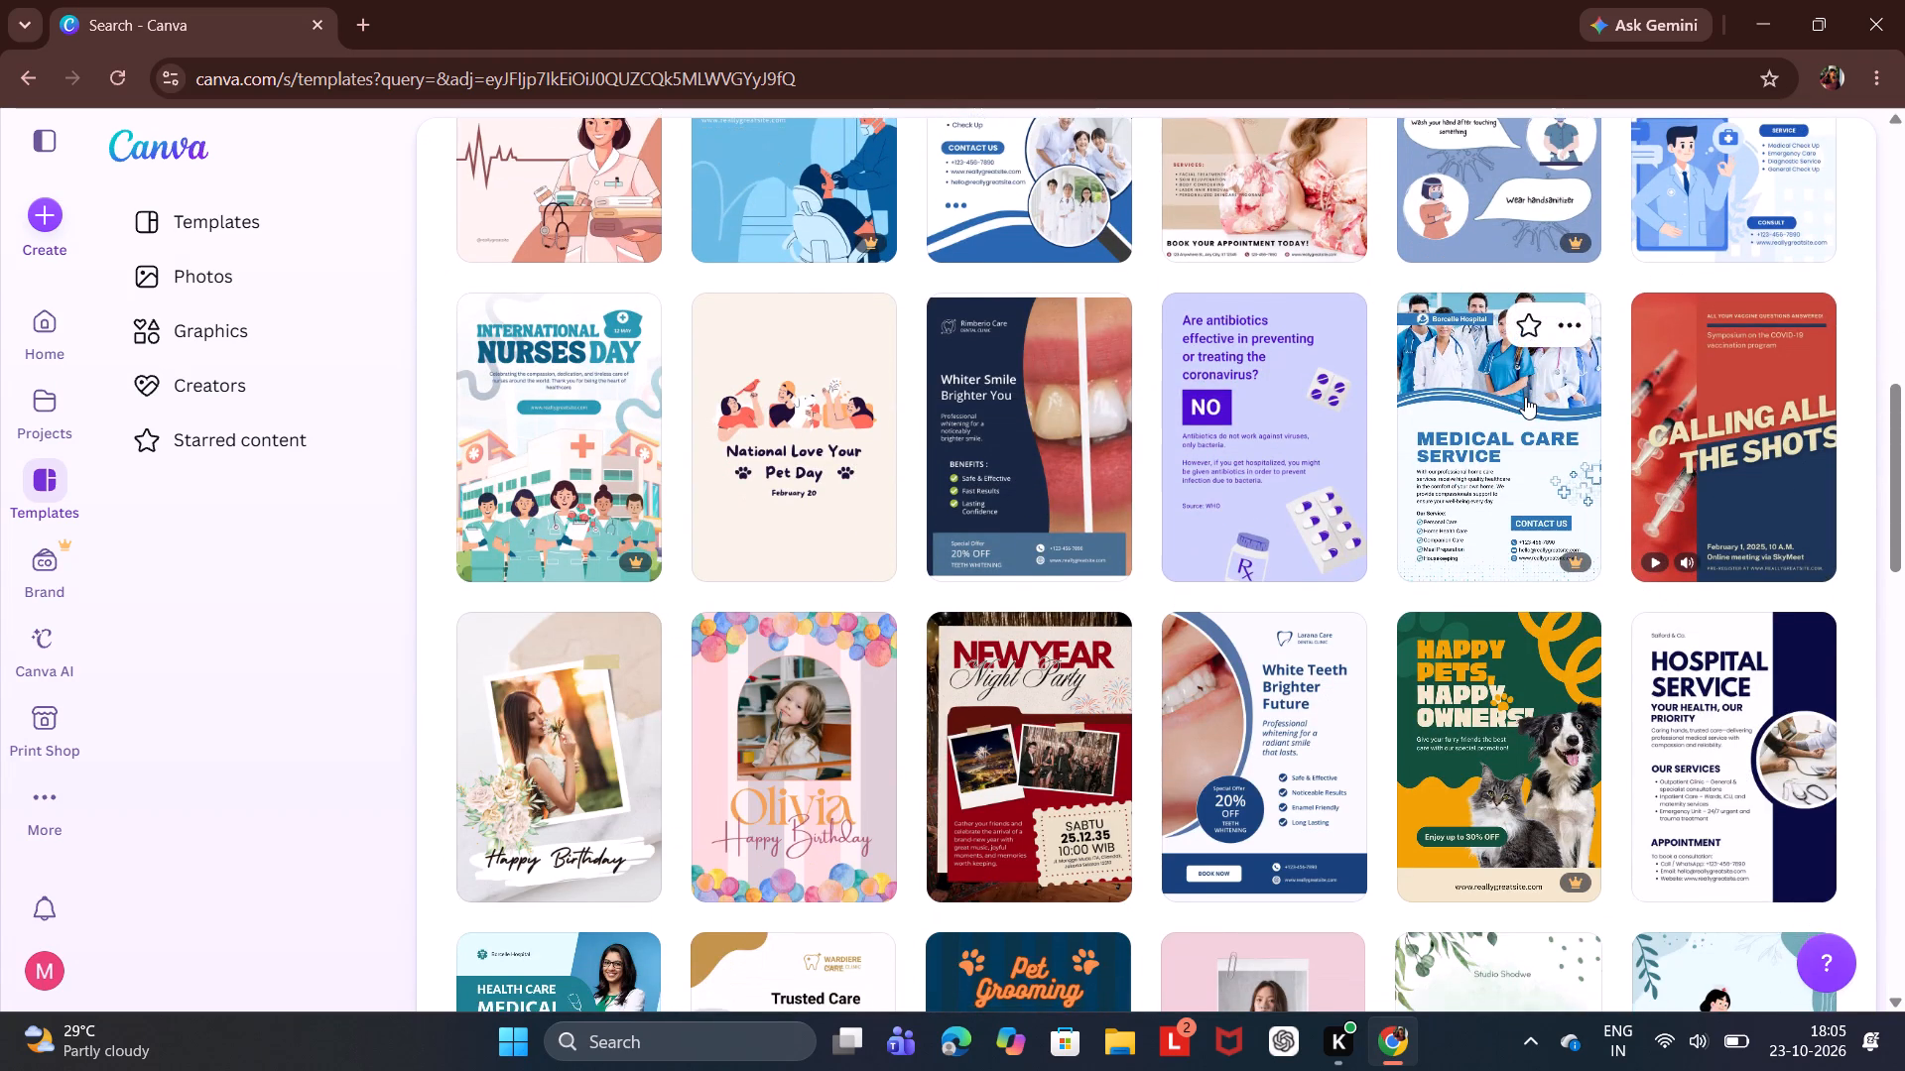
{"action": "scroll", "coordinate": [1525, 397], "scroll_direction": "down", "scroll_amount": 1}
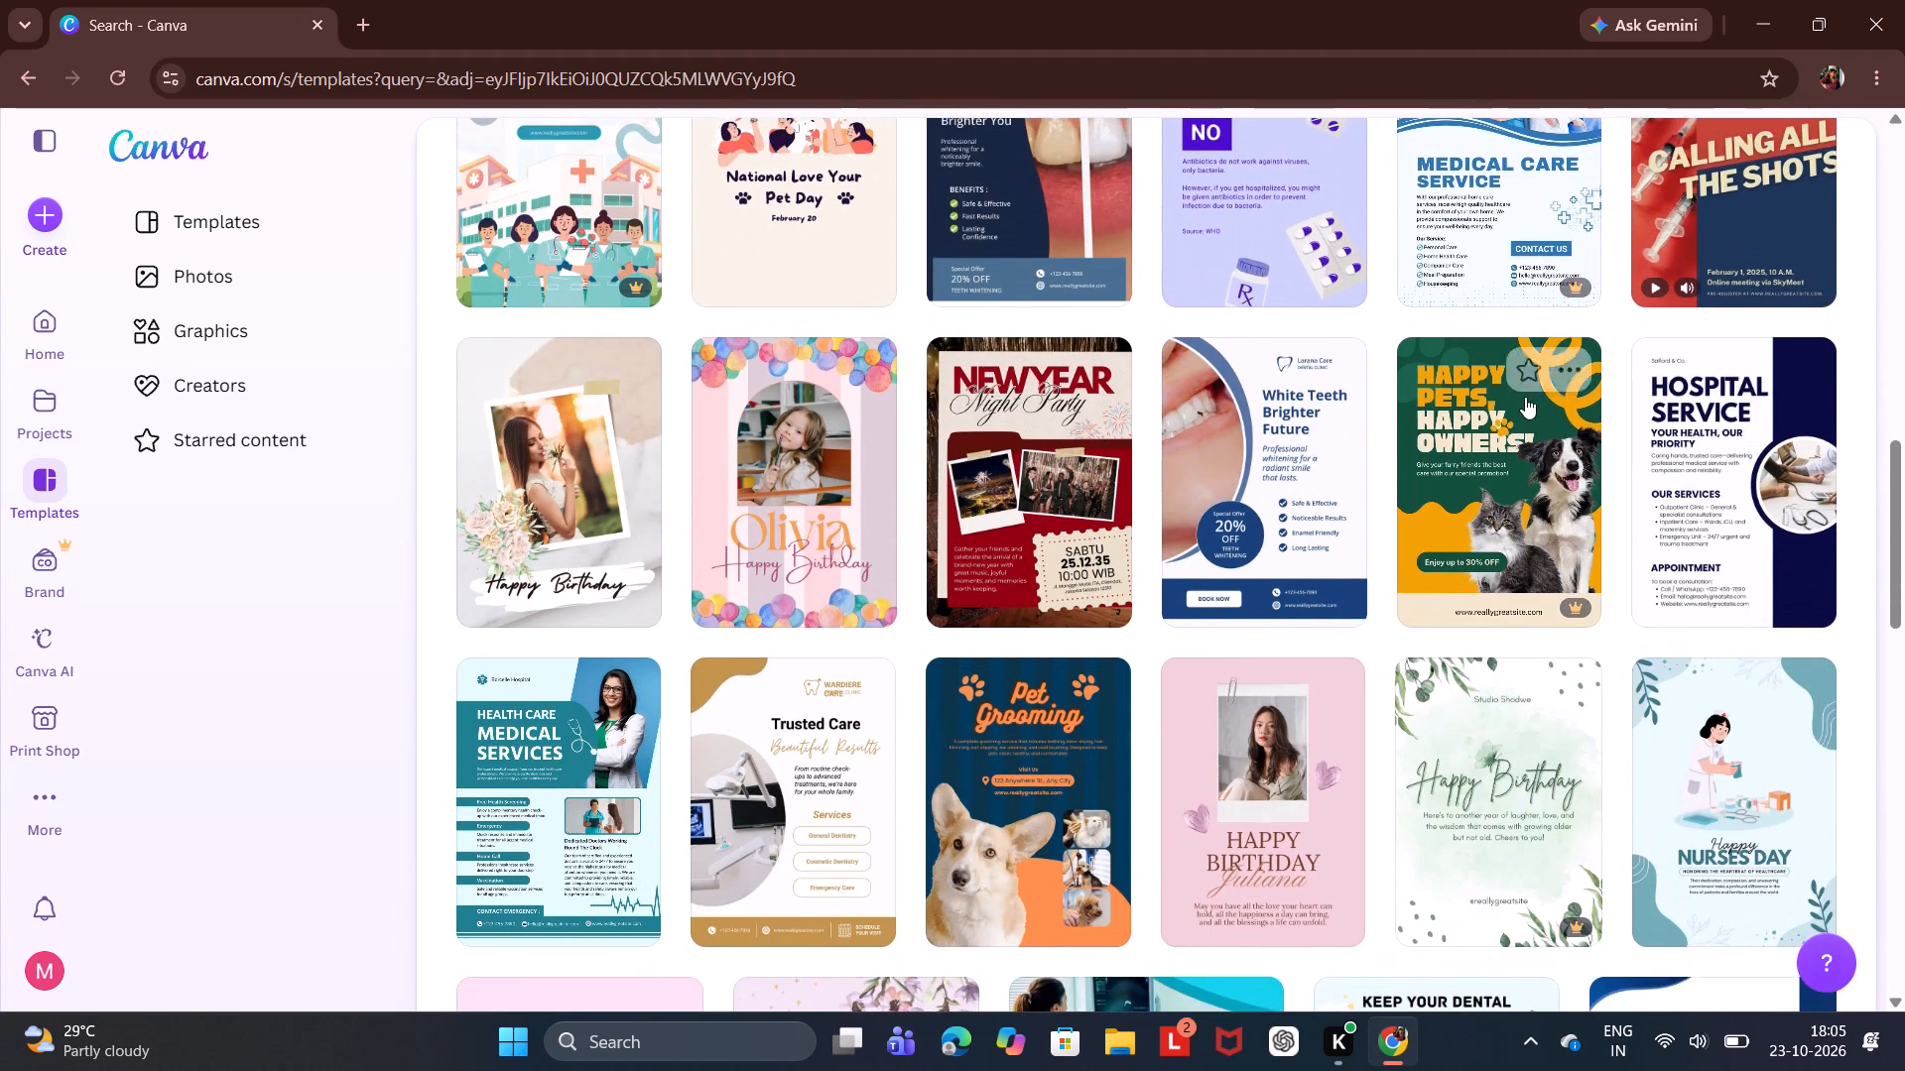
{"action": "scroll", "coordinate": [1525, 397], "scroll_direction": "down", "scroll_amount": 3}
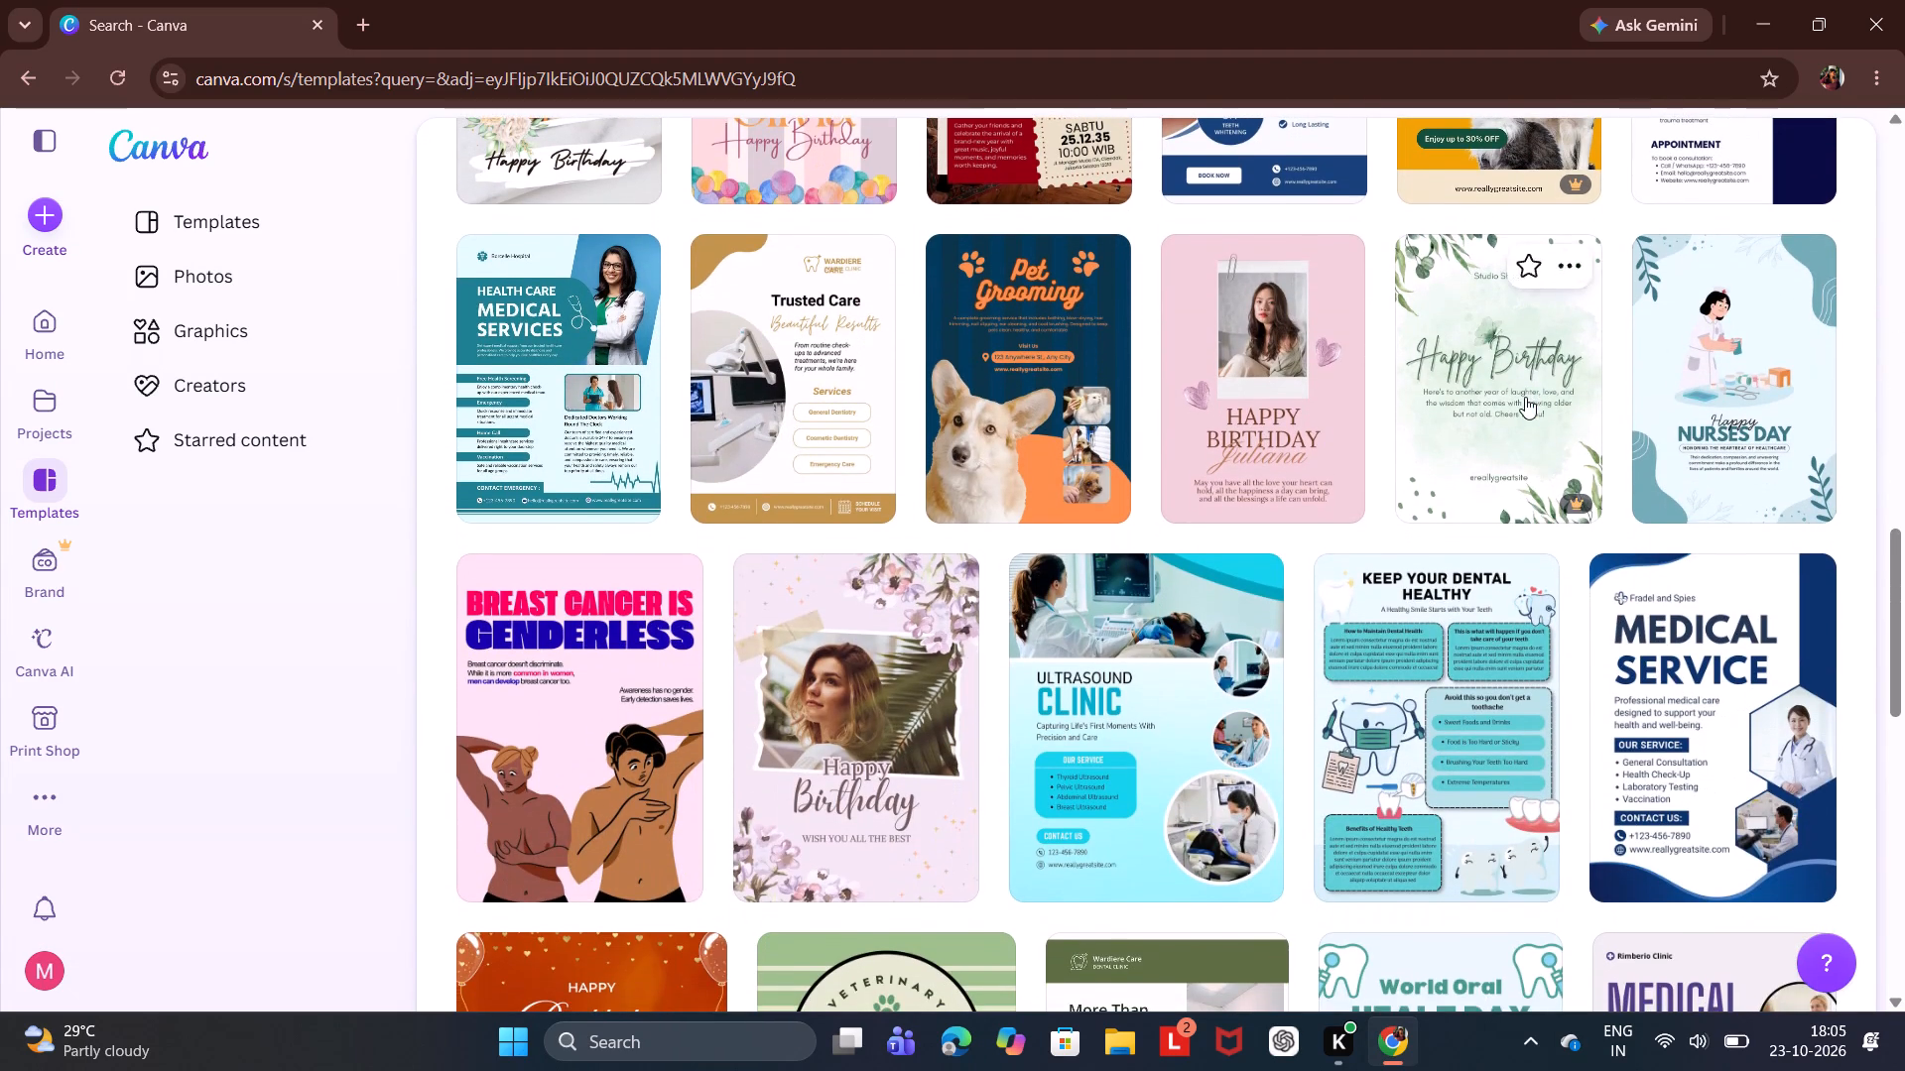
{"action": "scroll", "coordinate": [1525, 397], "scroll_direction": "down", "scroll_amount": 1}
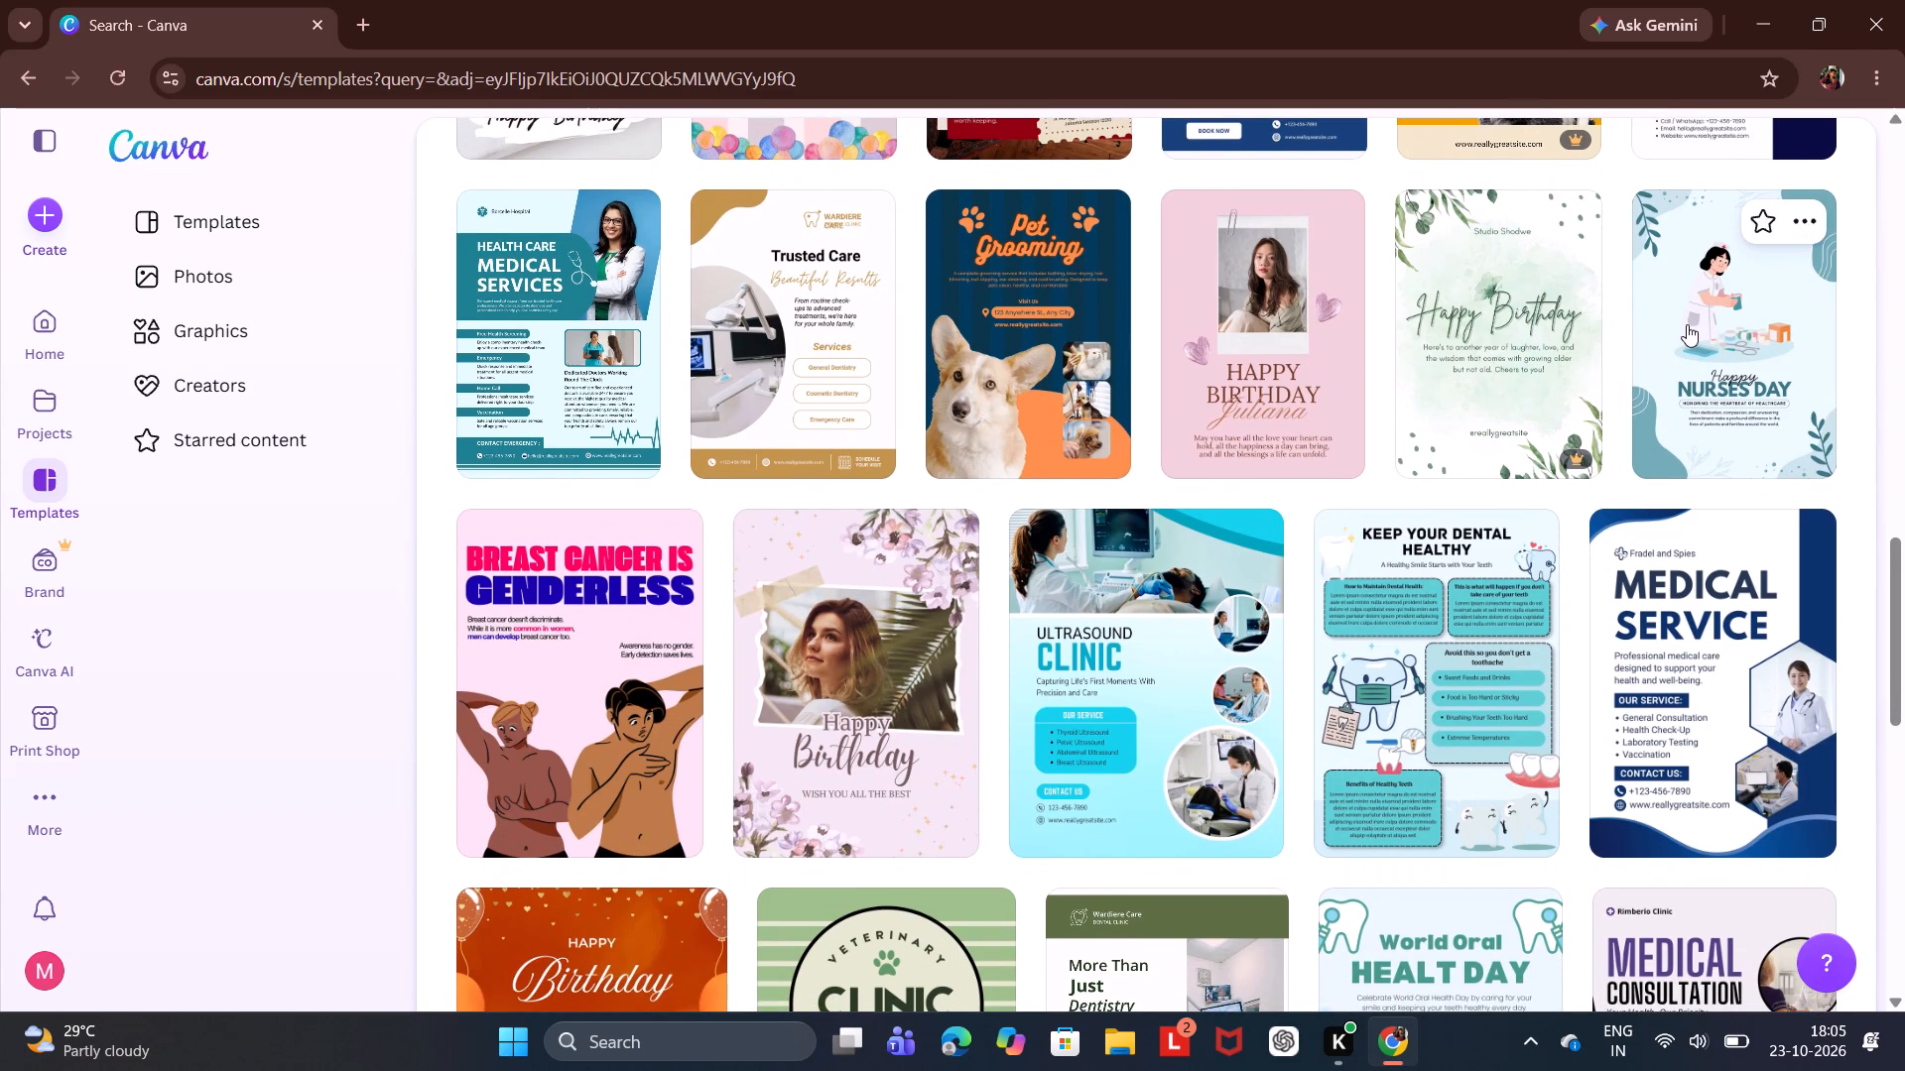
{"action": "left_click", "coordinate": [1687, 324]}
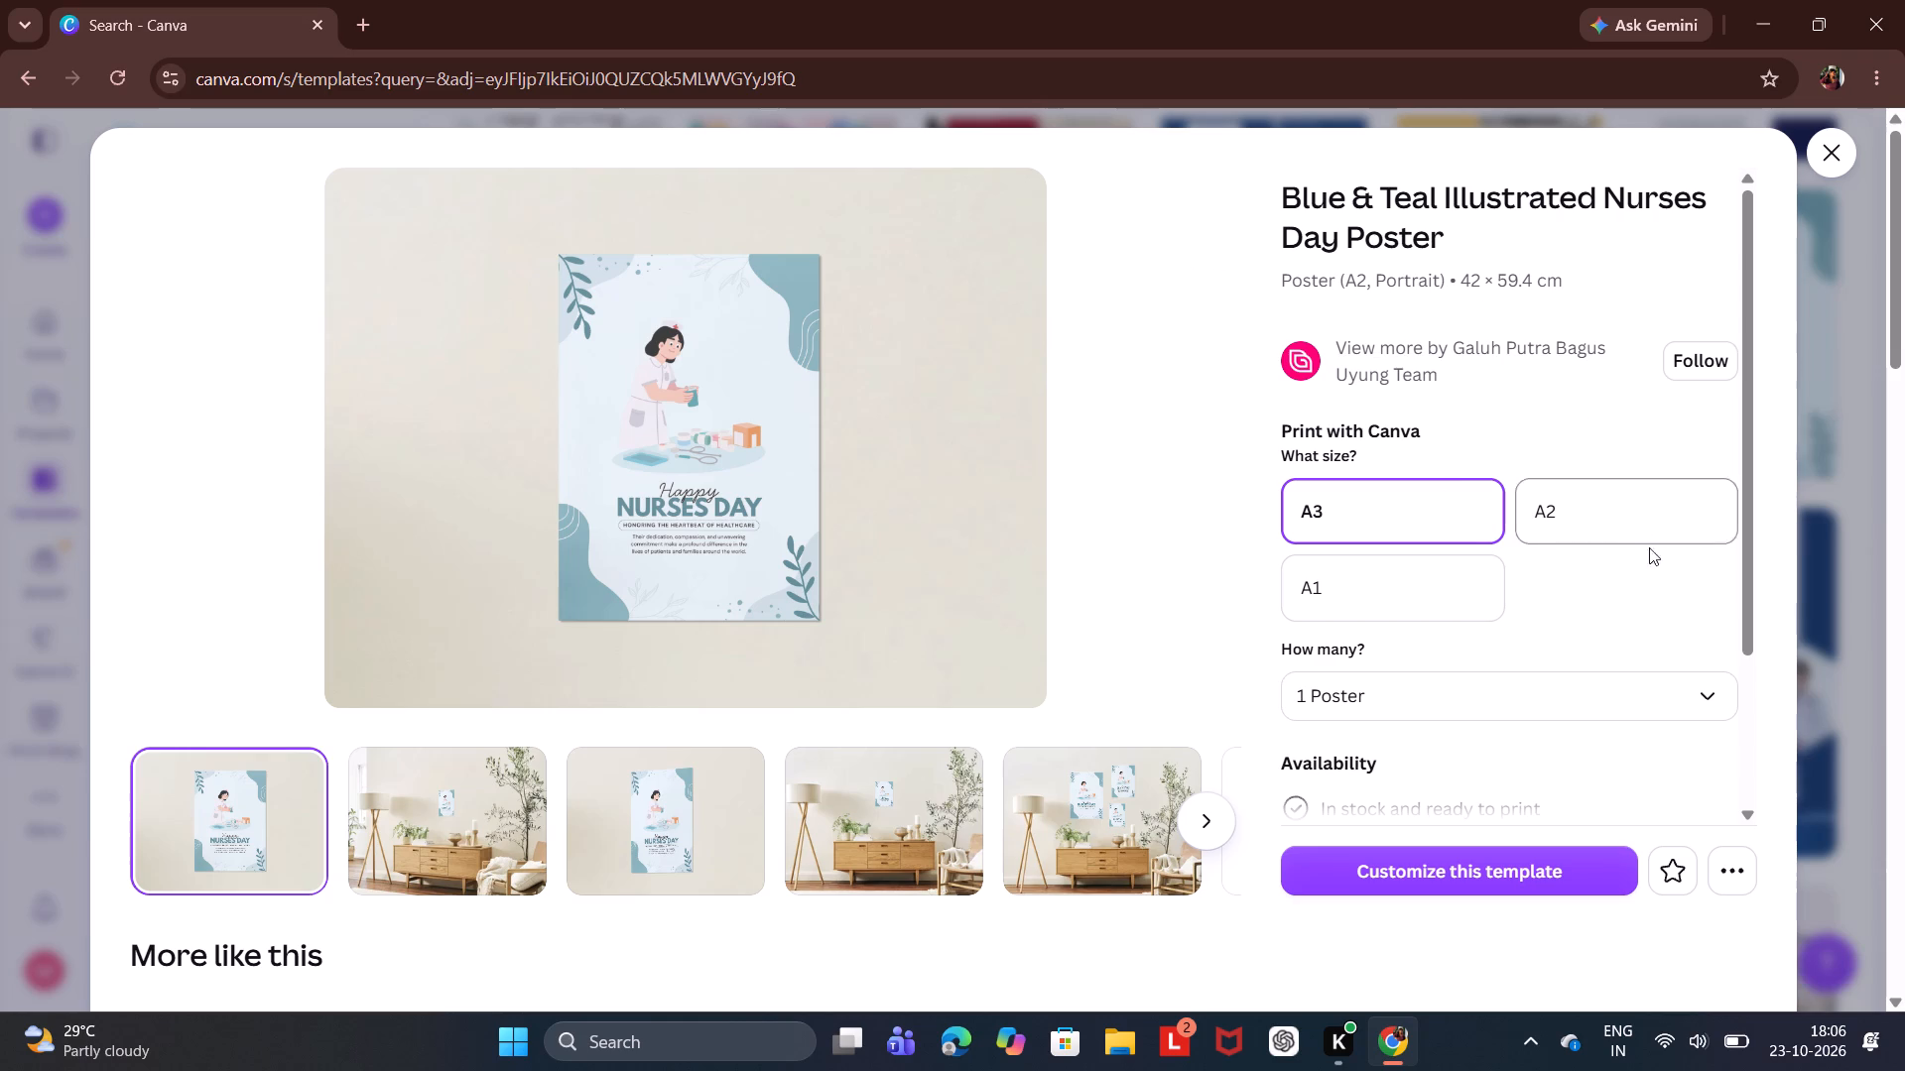
{"action": "left_click", "coordinate": [1468, 867]}
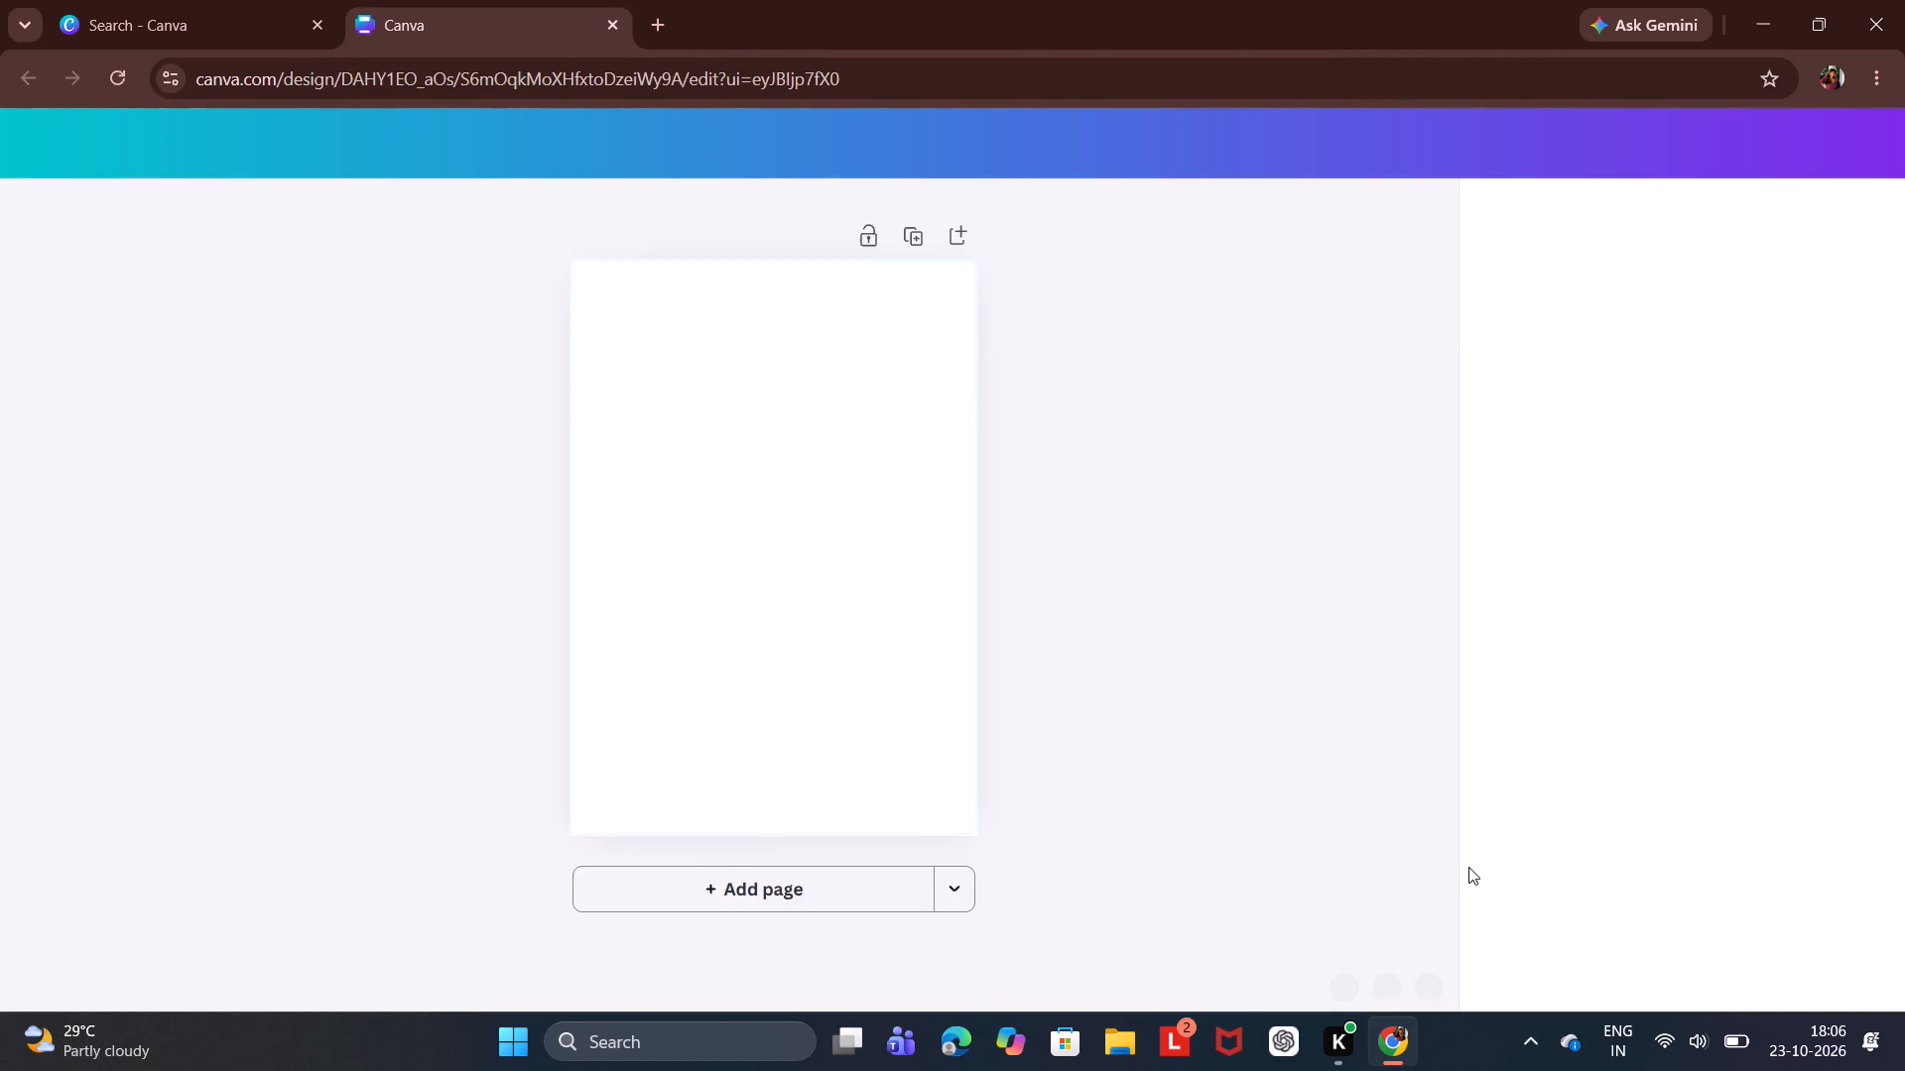
Delete the nurse illustration from the middle of the poster.
{"action": "scroll", "coordinate": [1468, 867], "scroll_direction": "down", "scroll_amount": 1}
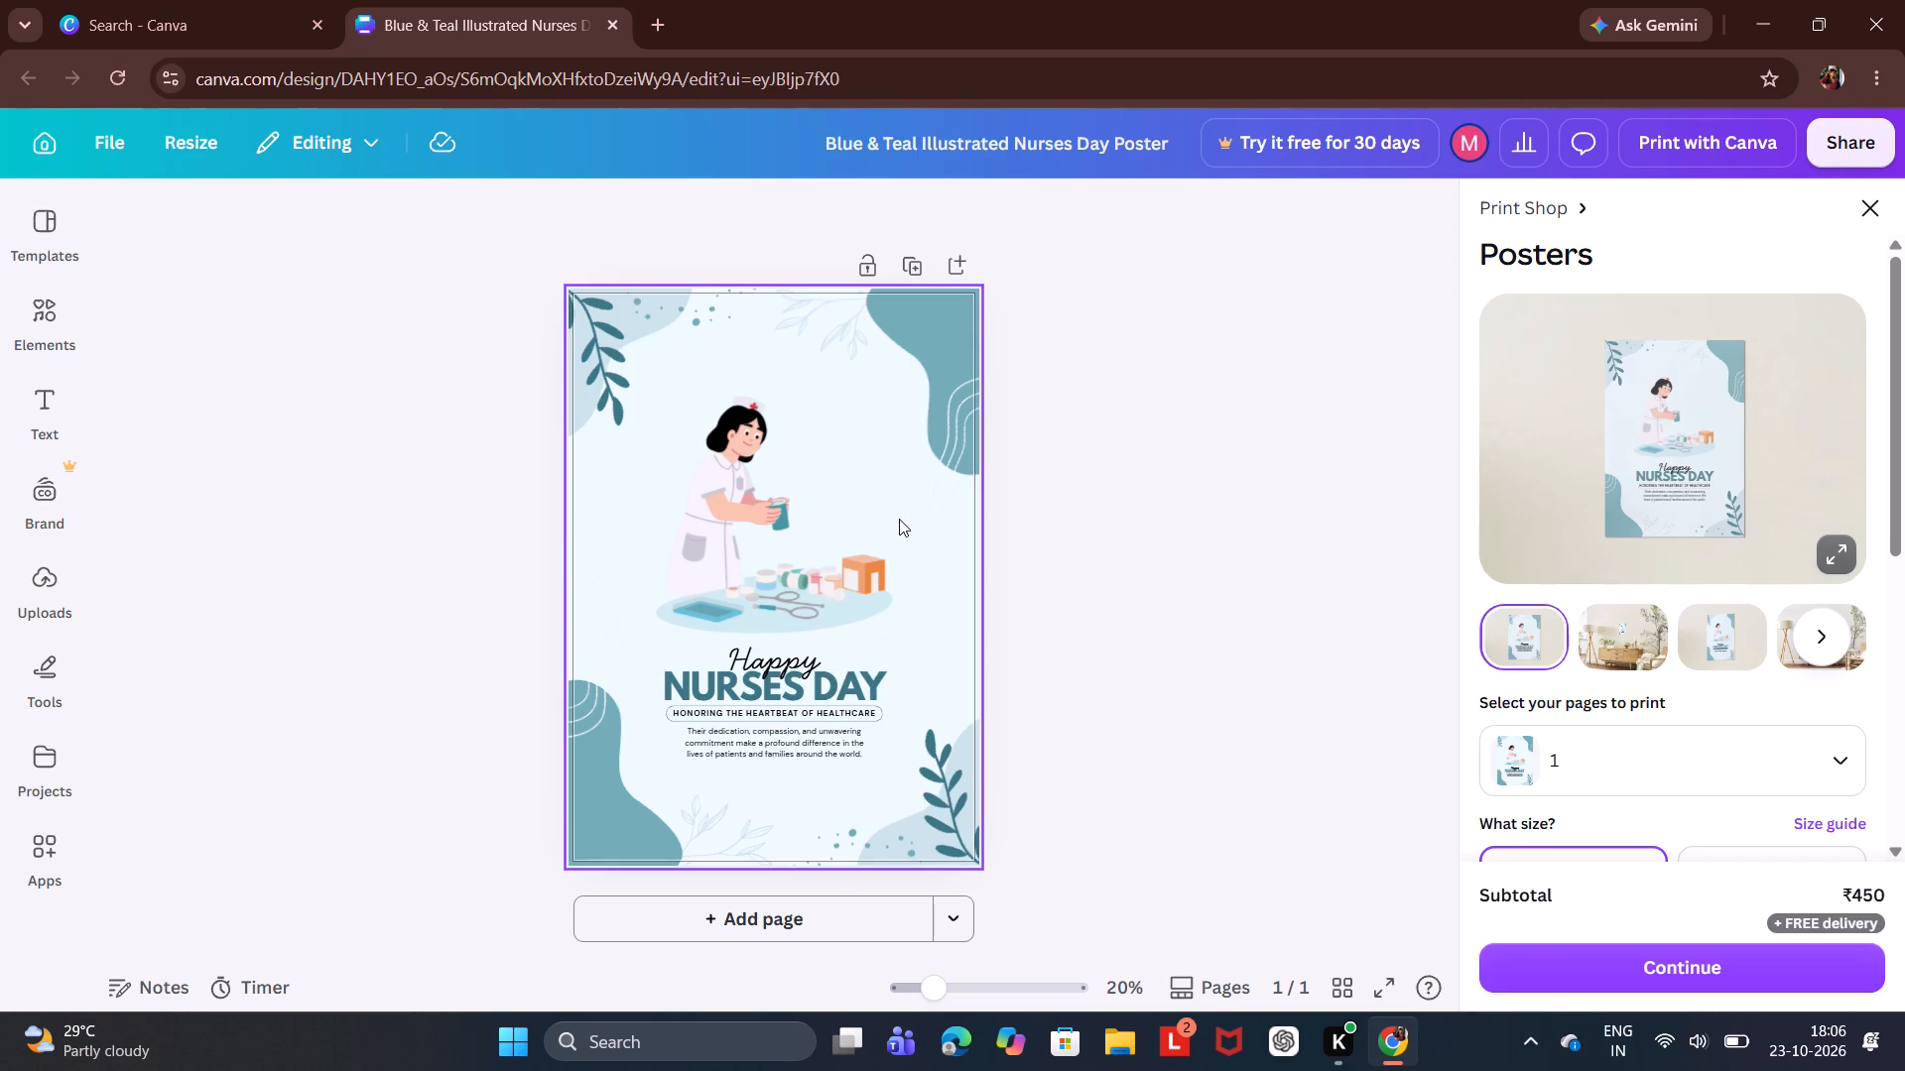
{"action": "left_click", "coordinate": [784, 475]}
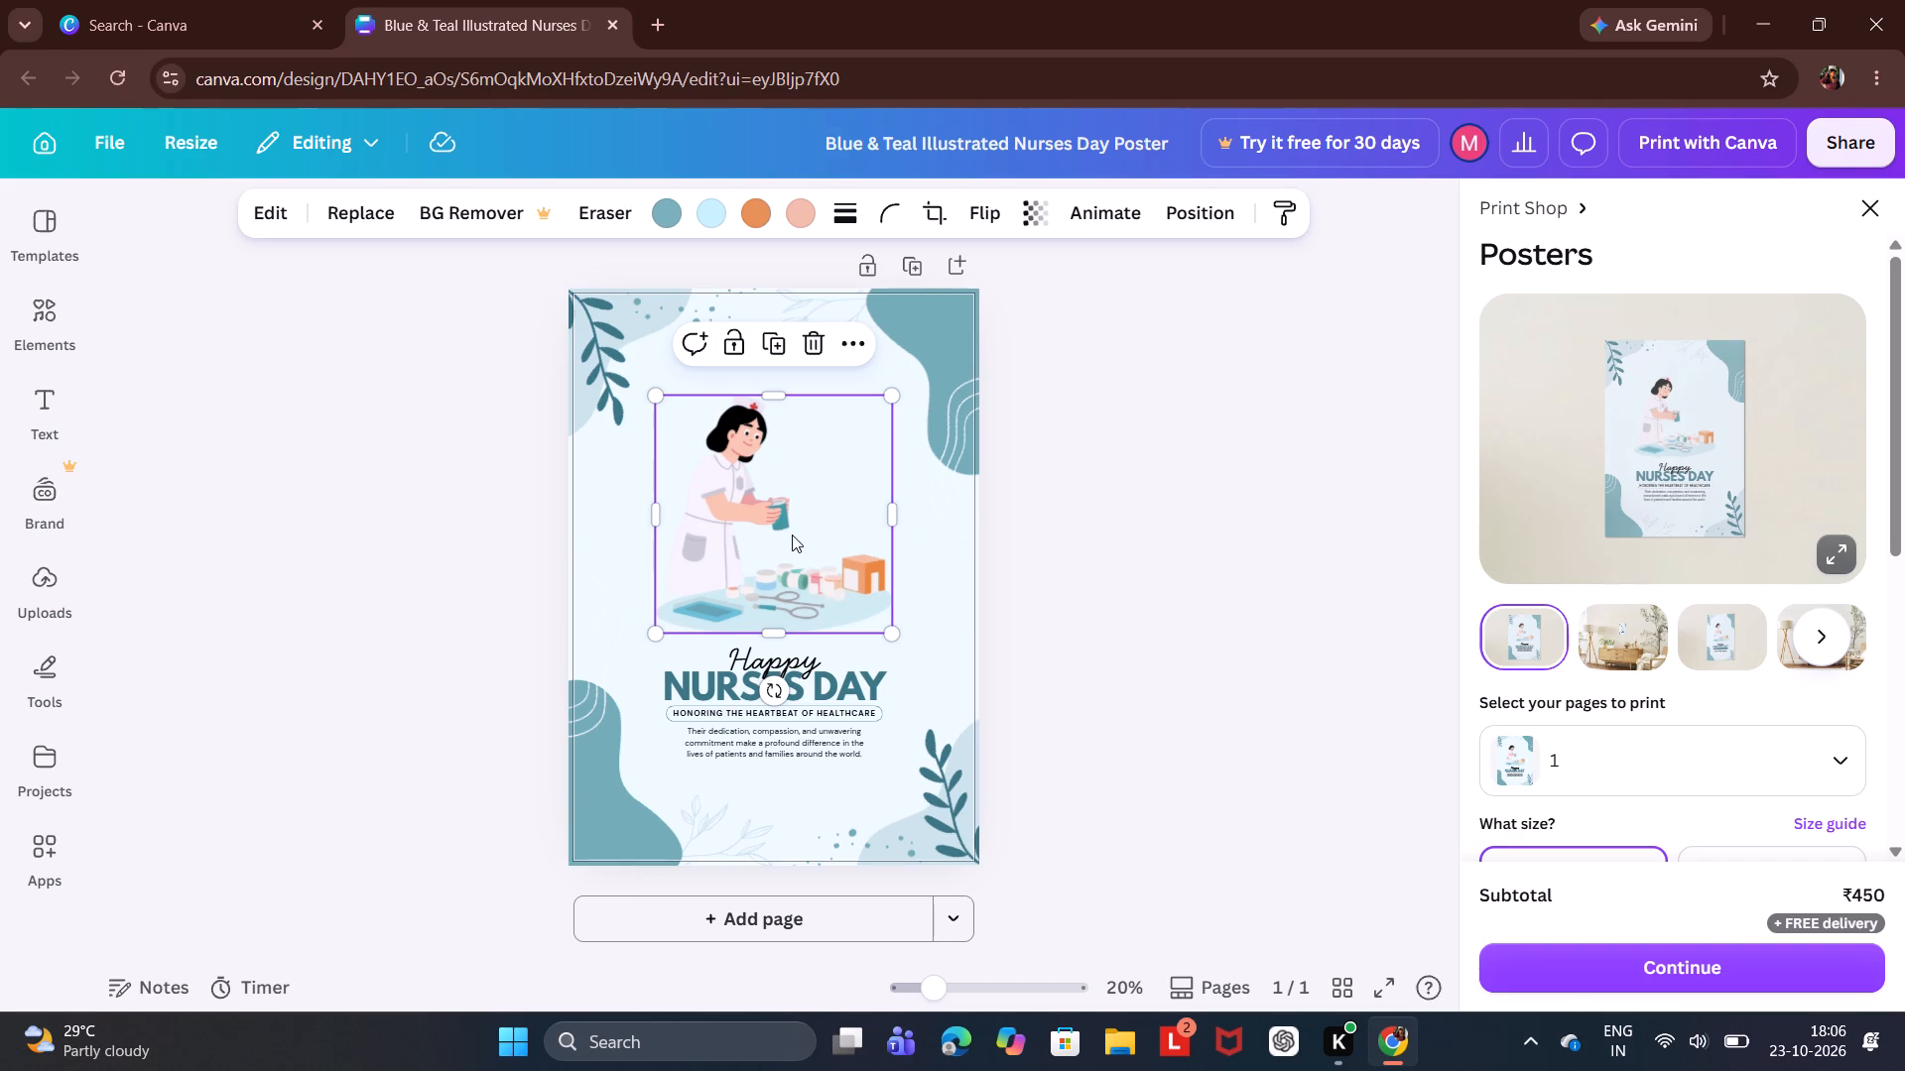
{"action": "left_click", "coordinate": [806, 347]}
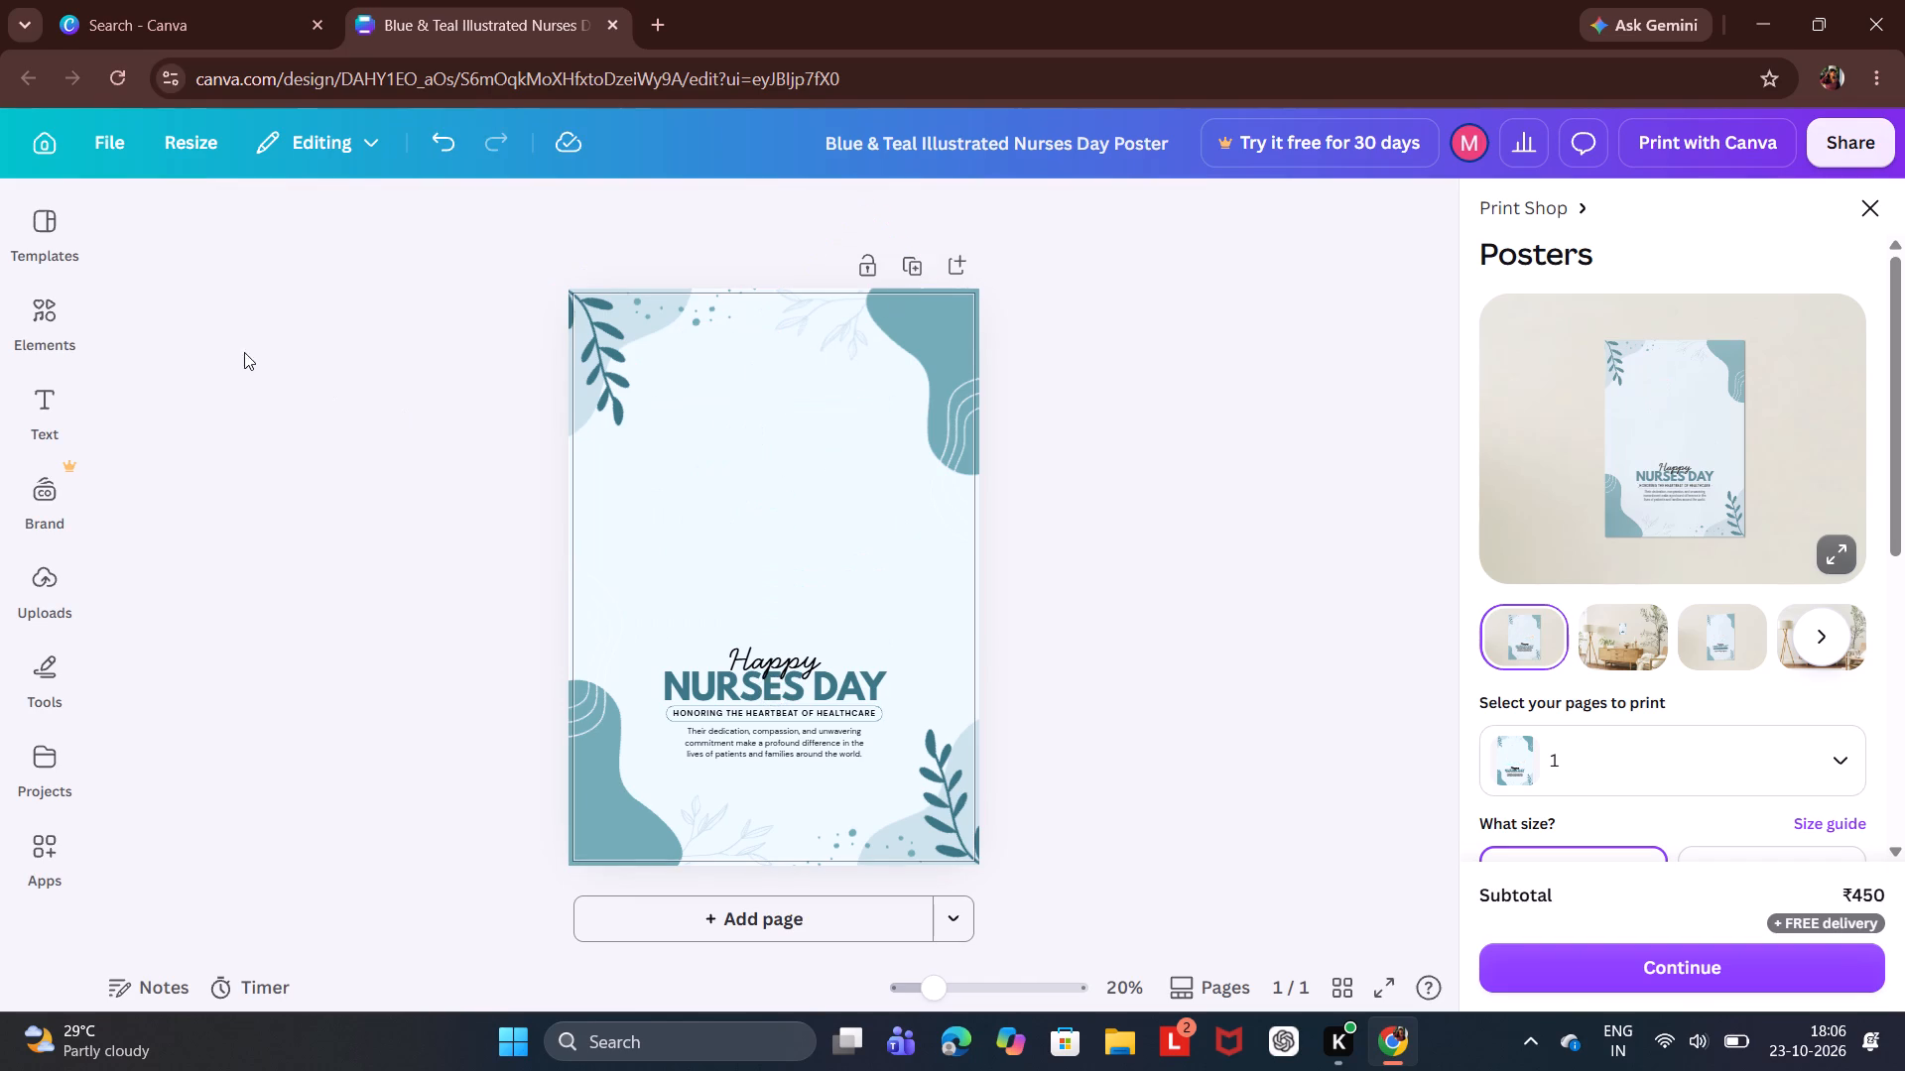
Add a subheading text box to the poster reading "ASSIGNMENT".
{"action": "left_click", "coordinate": [63, 403]}
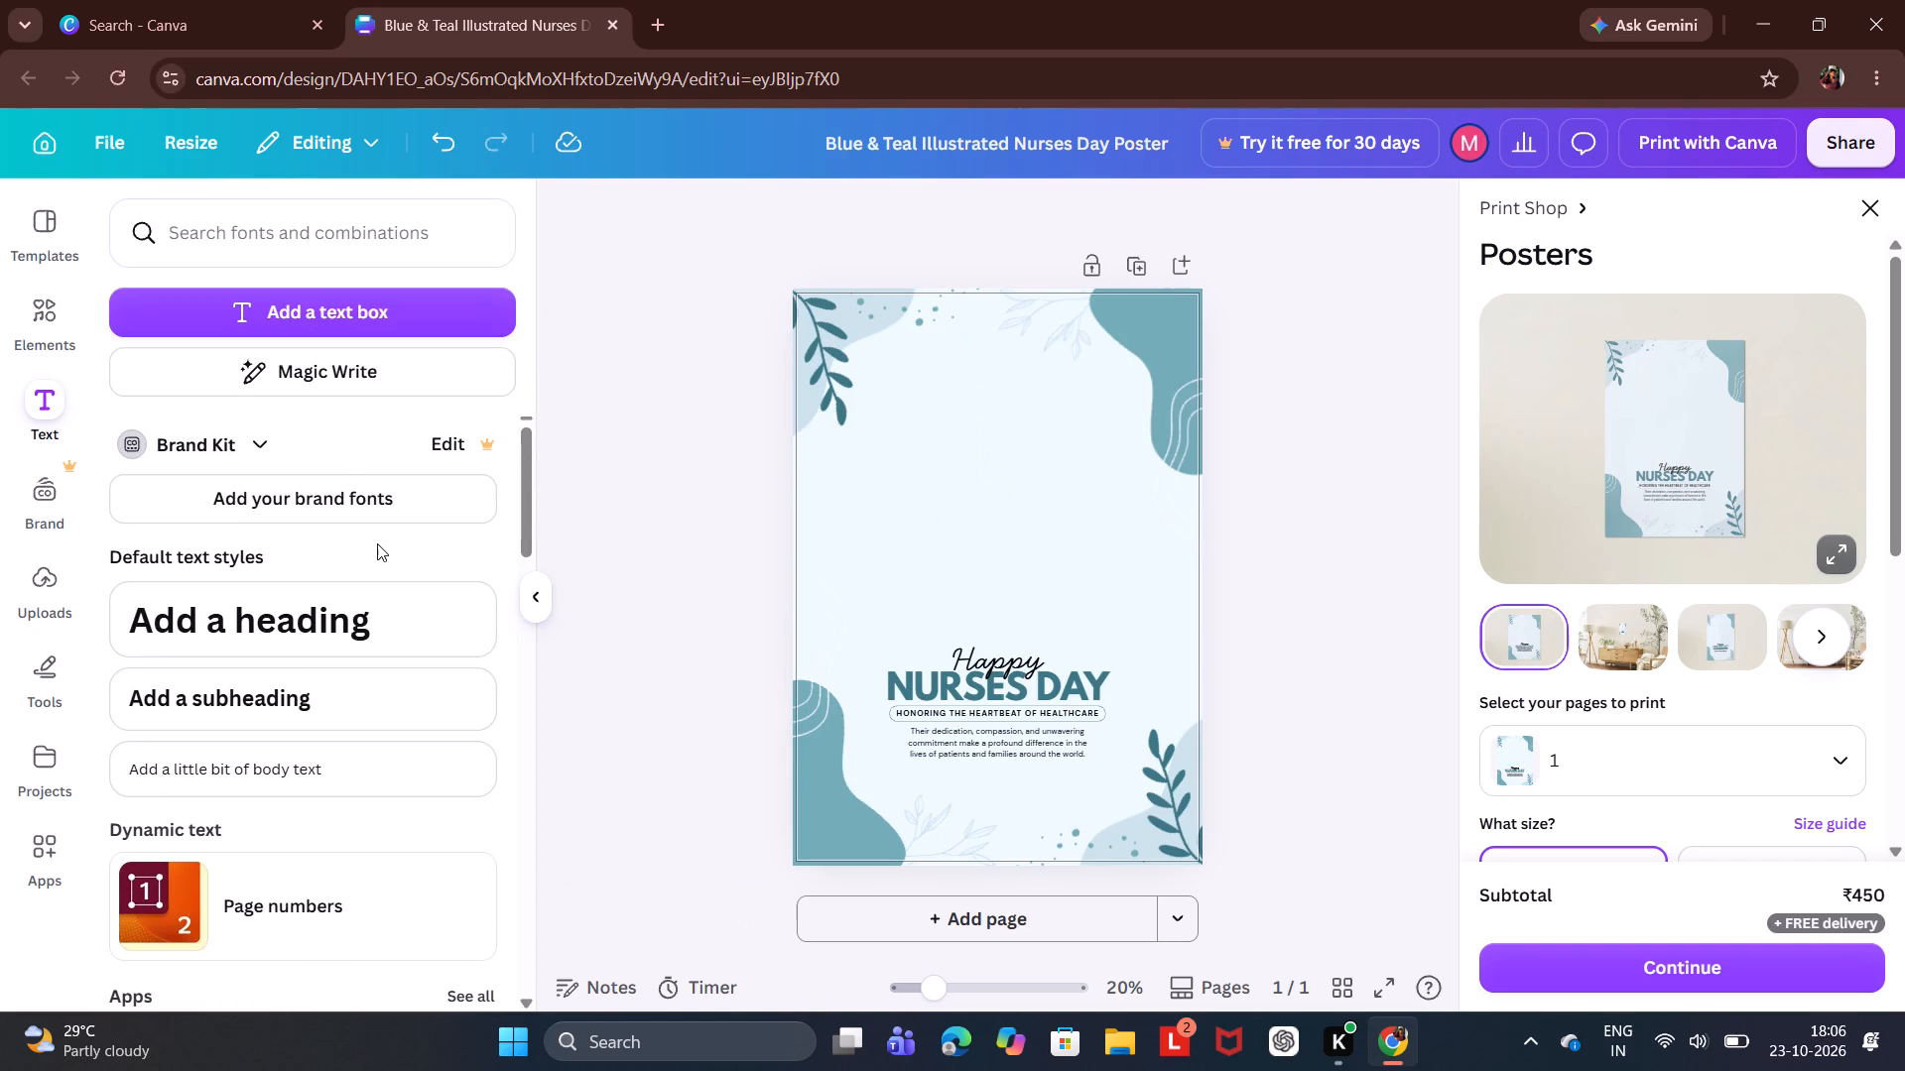
{"action": "left_click", "coordinate": [338, 707]}
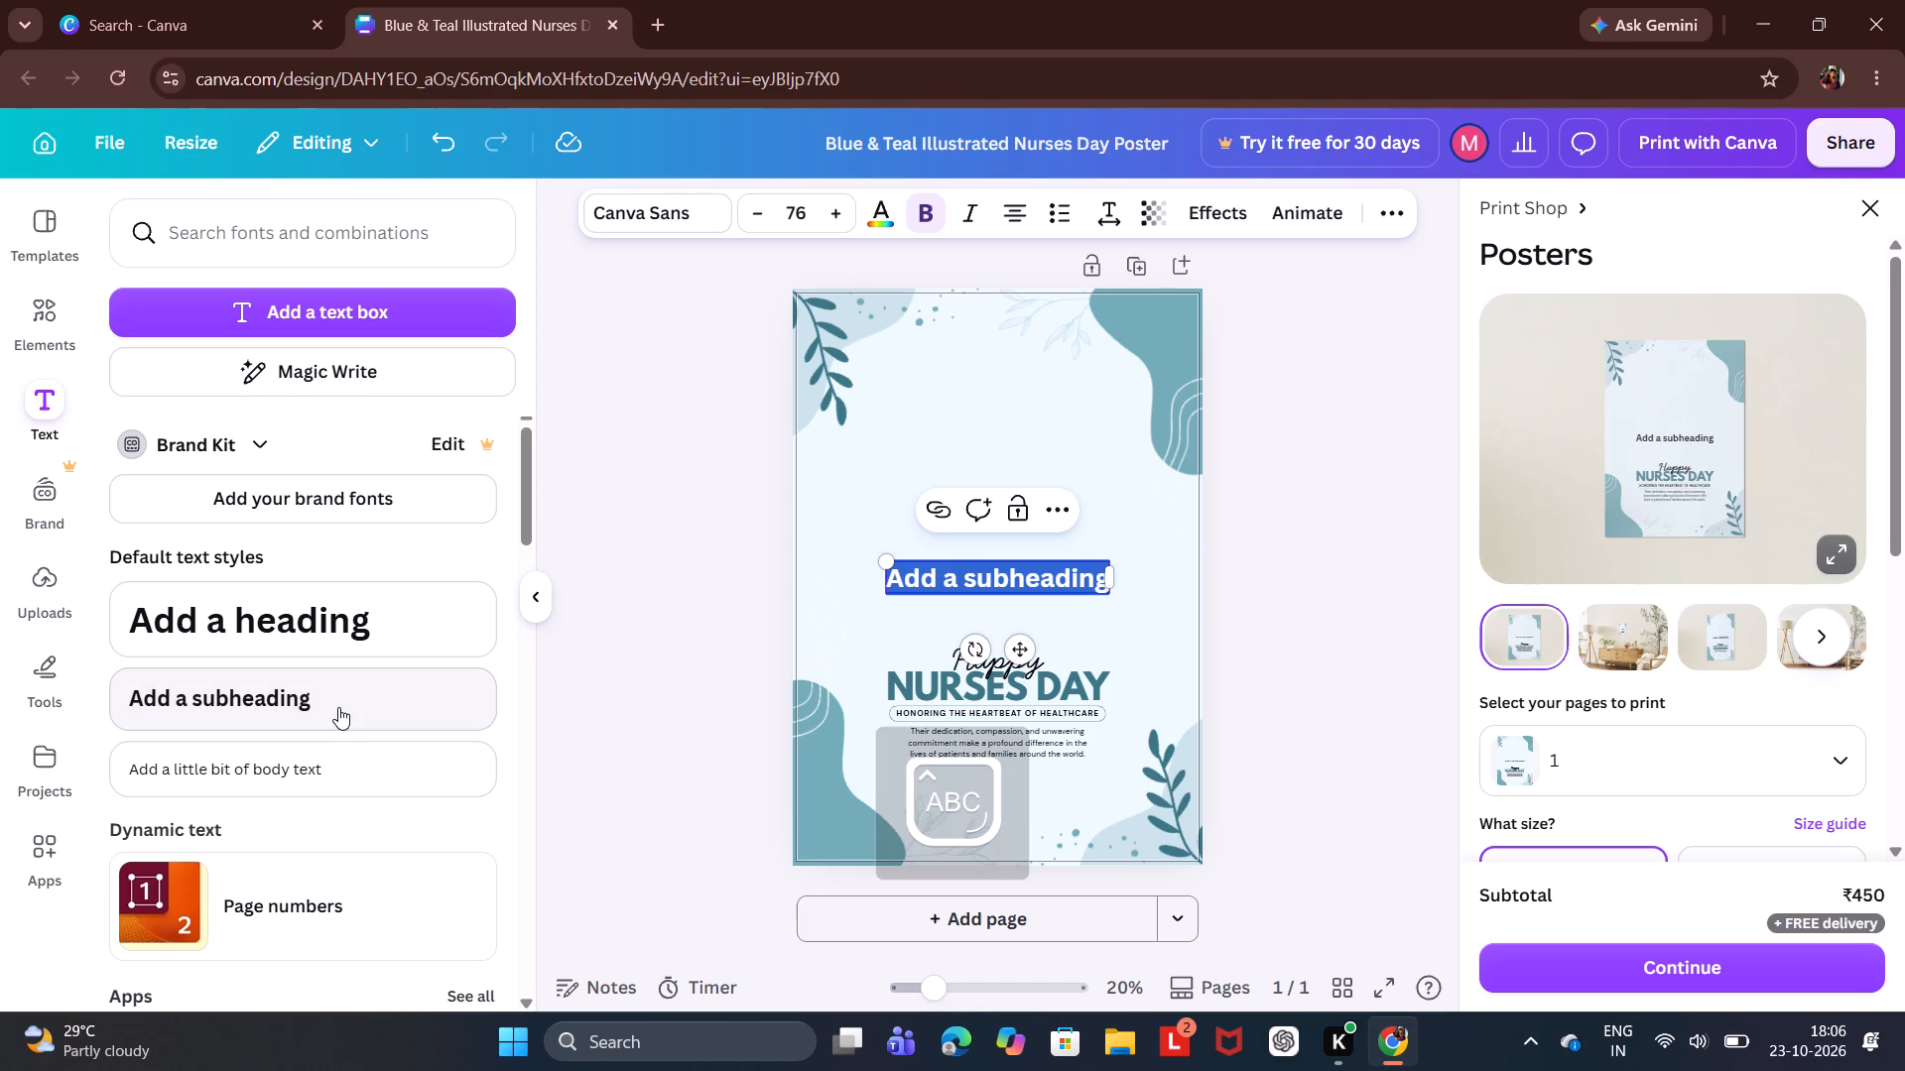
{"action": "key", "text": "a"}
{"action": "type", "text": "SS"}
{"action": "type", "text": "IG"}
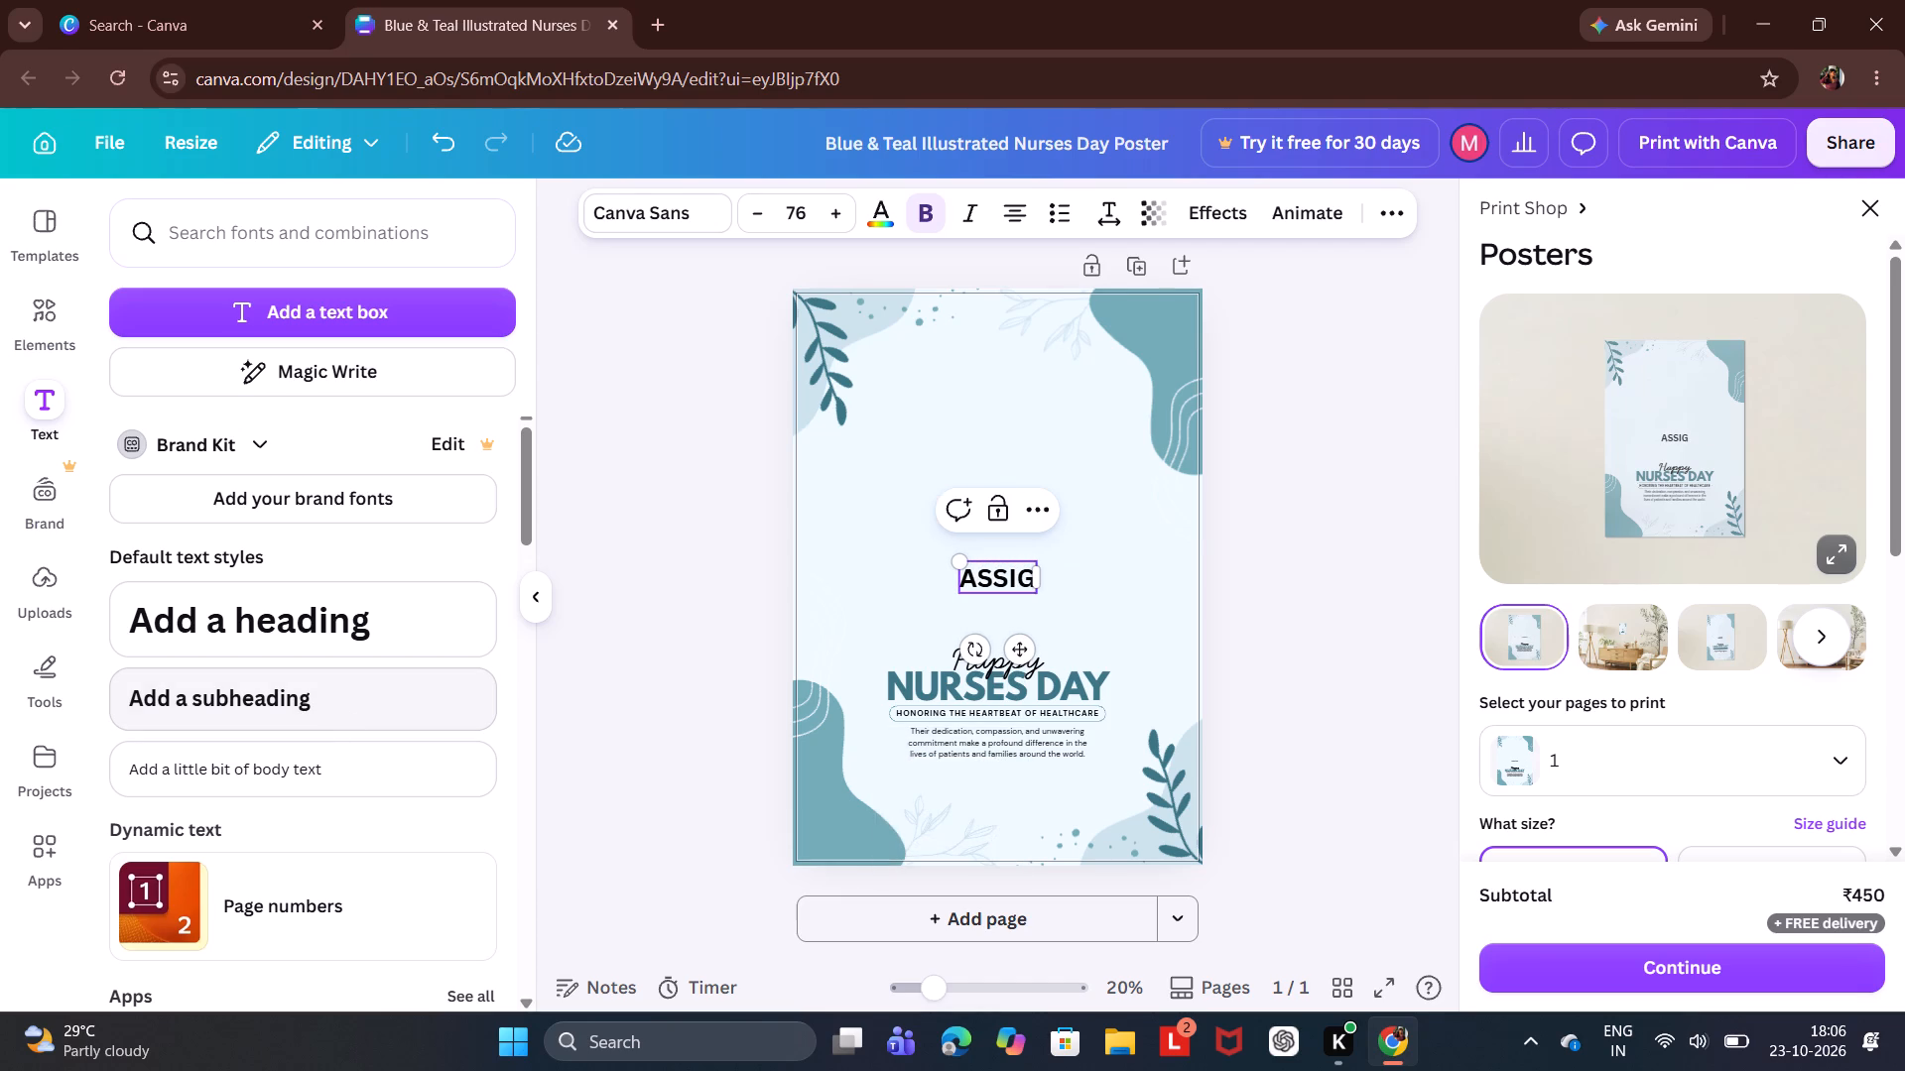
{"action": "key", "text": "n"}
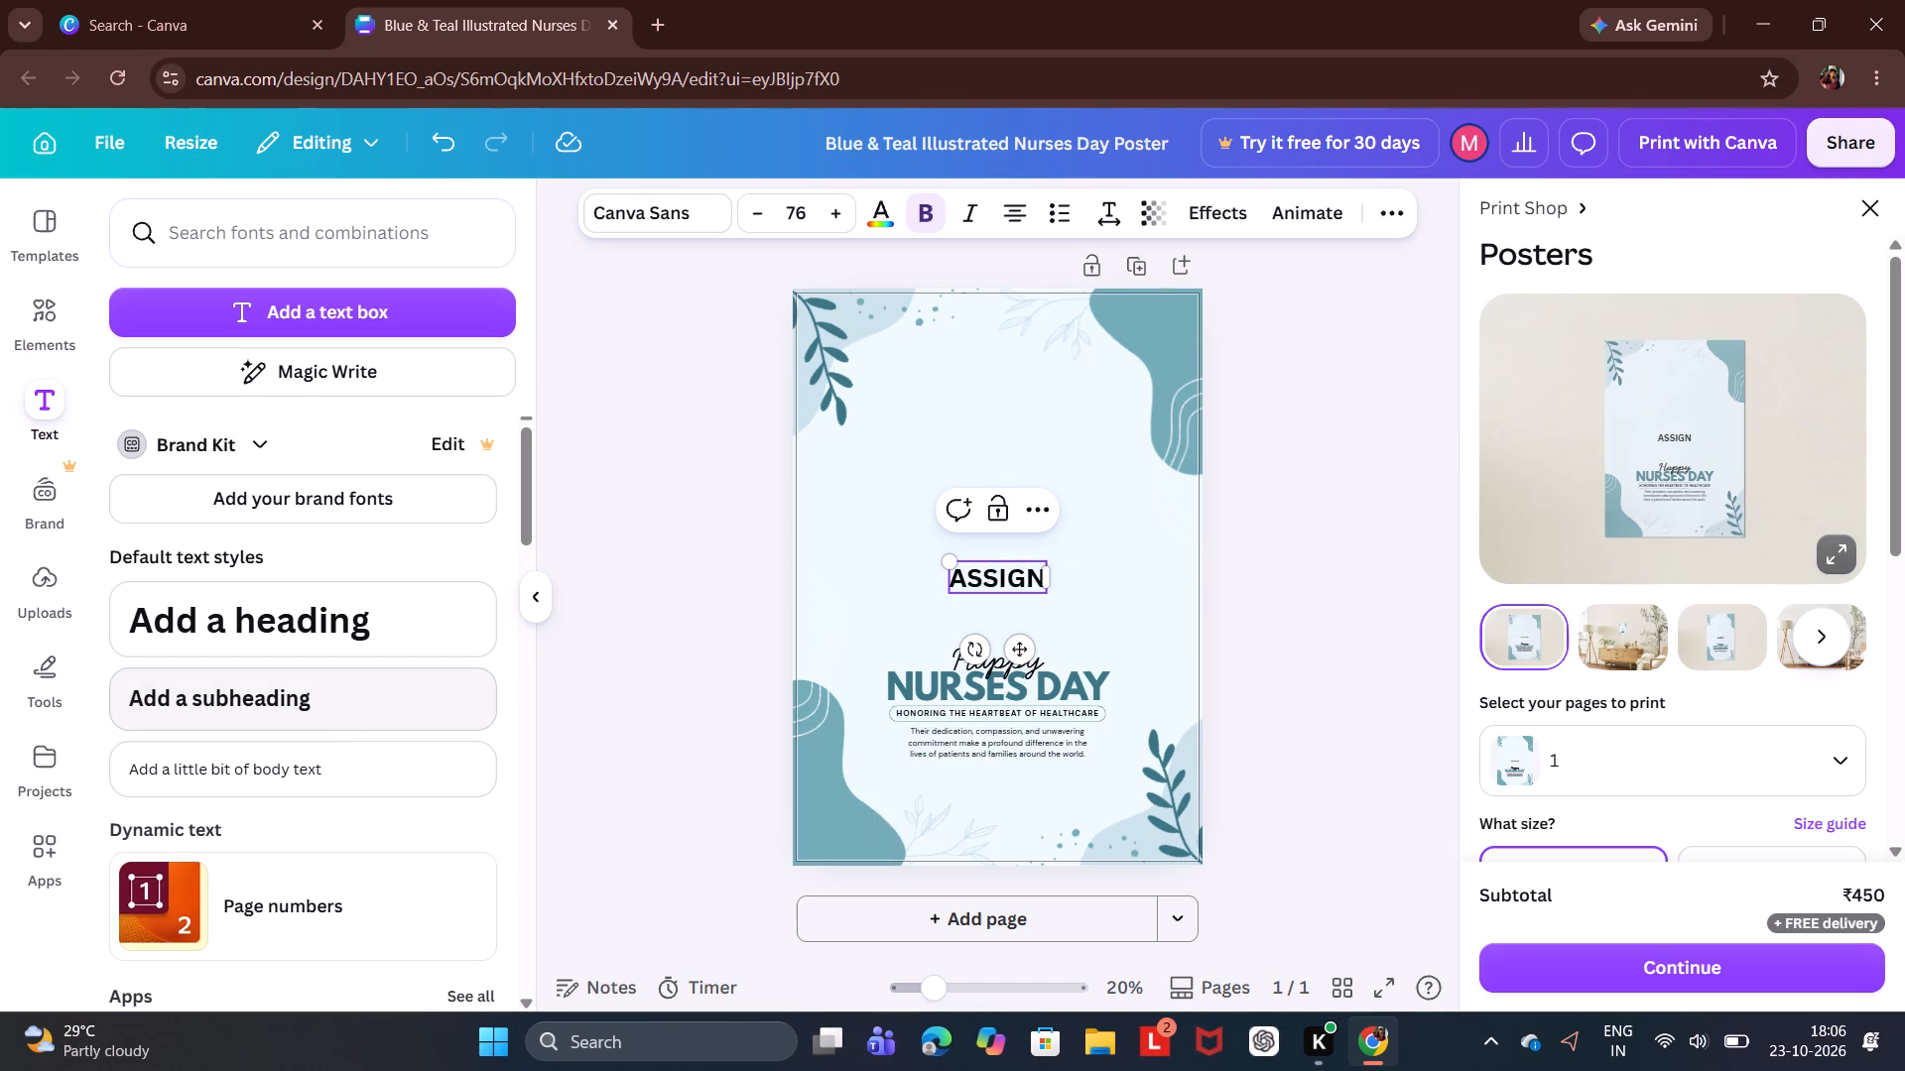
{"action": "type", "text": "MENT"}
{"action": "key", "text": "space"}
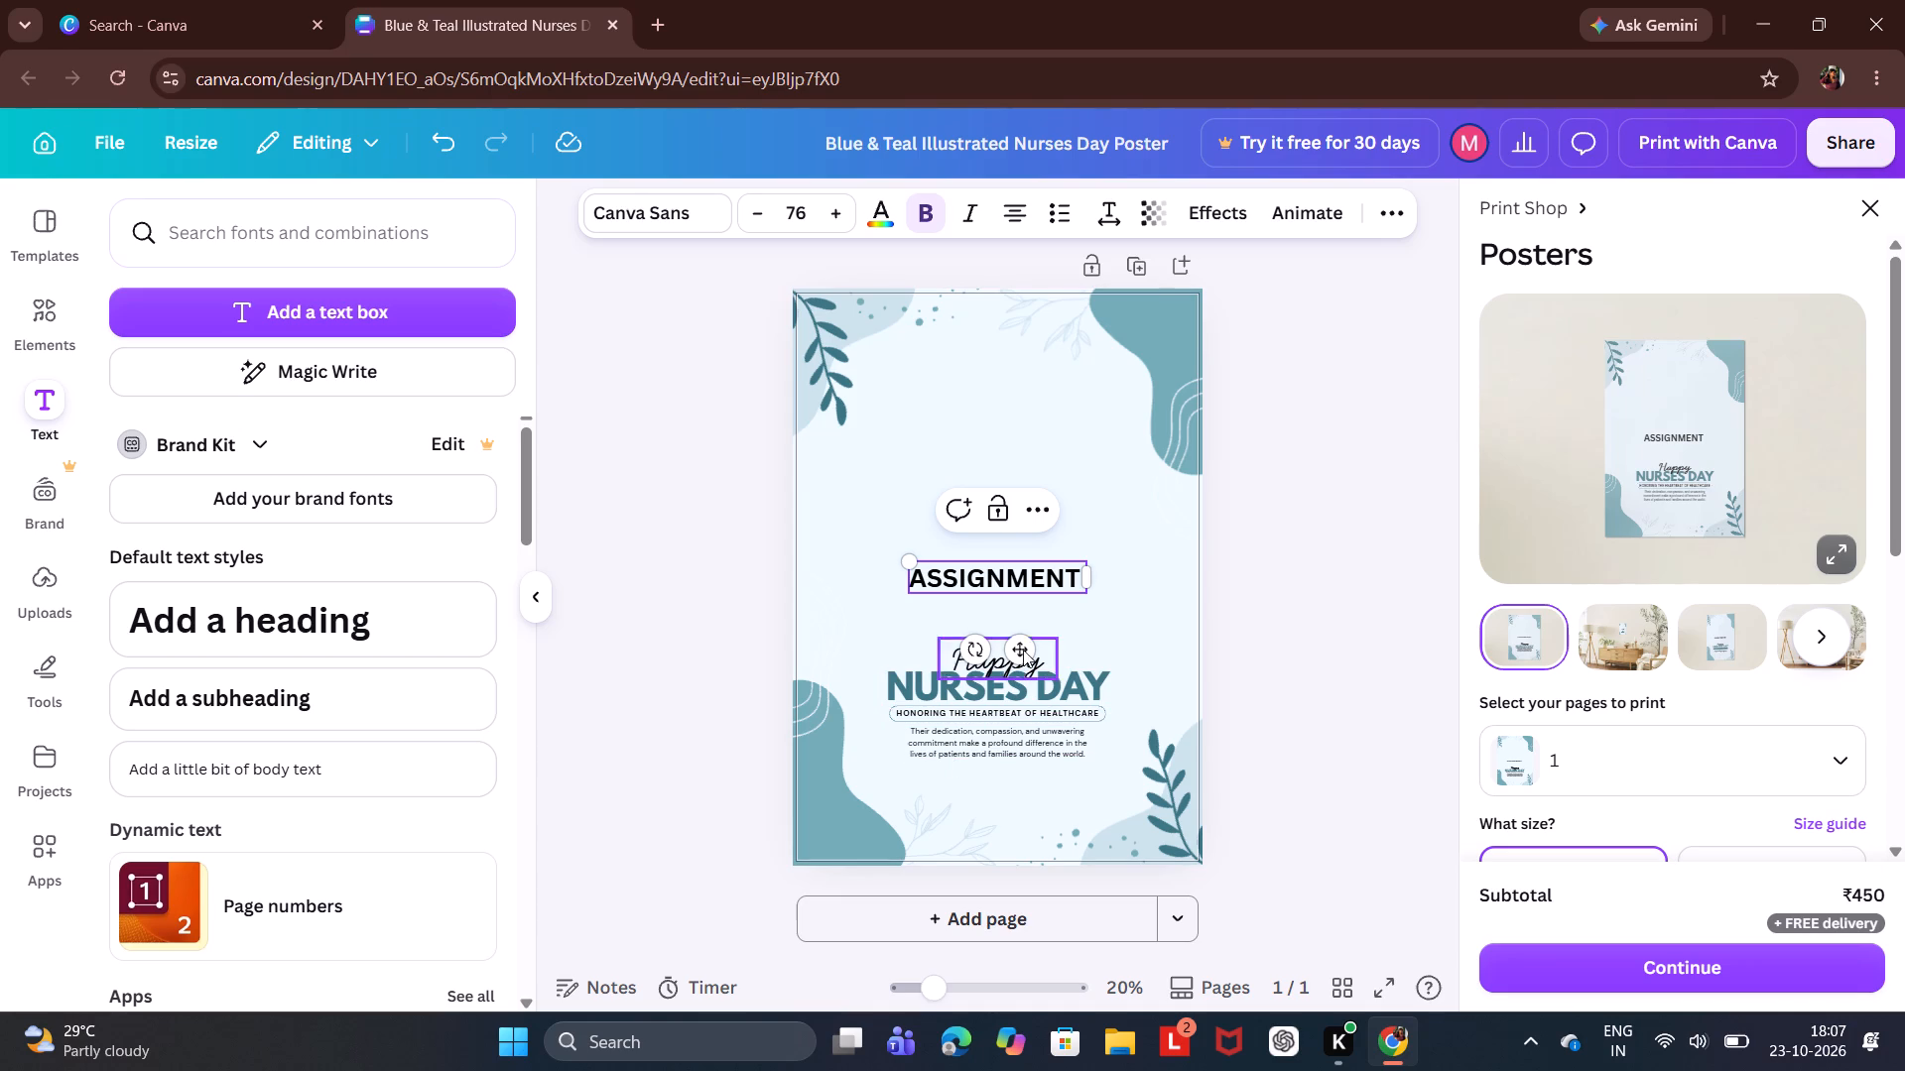
Move the "ASSIGNMENT" text up to the top centre of the poster.
{"action": "left_click_drag", "start_coordinate": [1013, 648], "coordinate": [996, 505]}
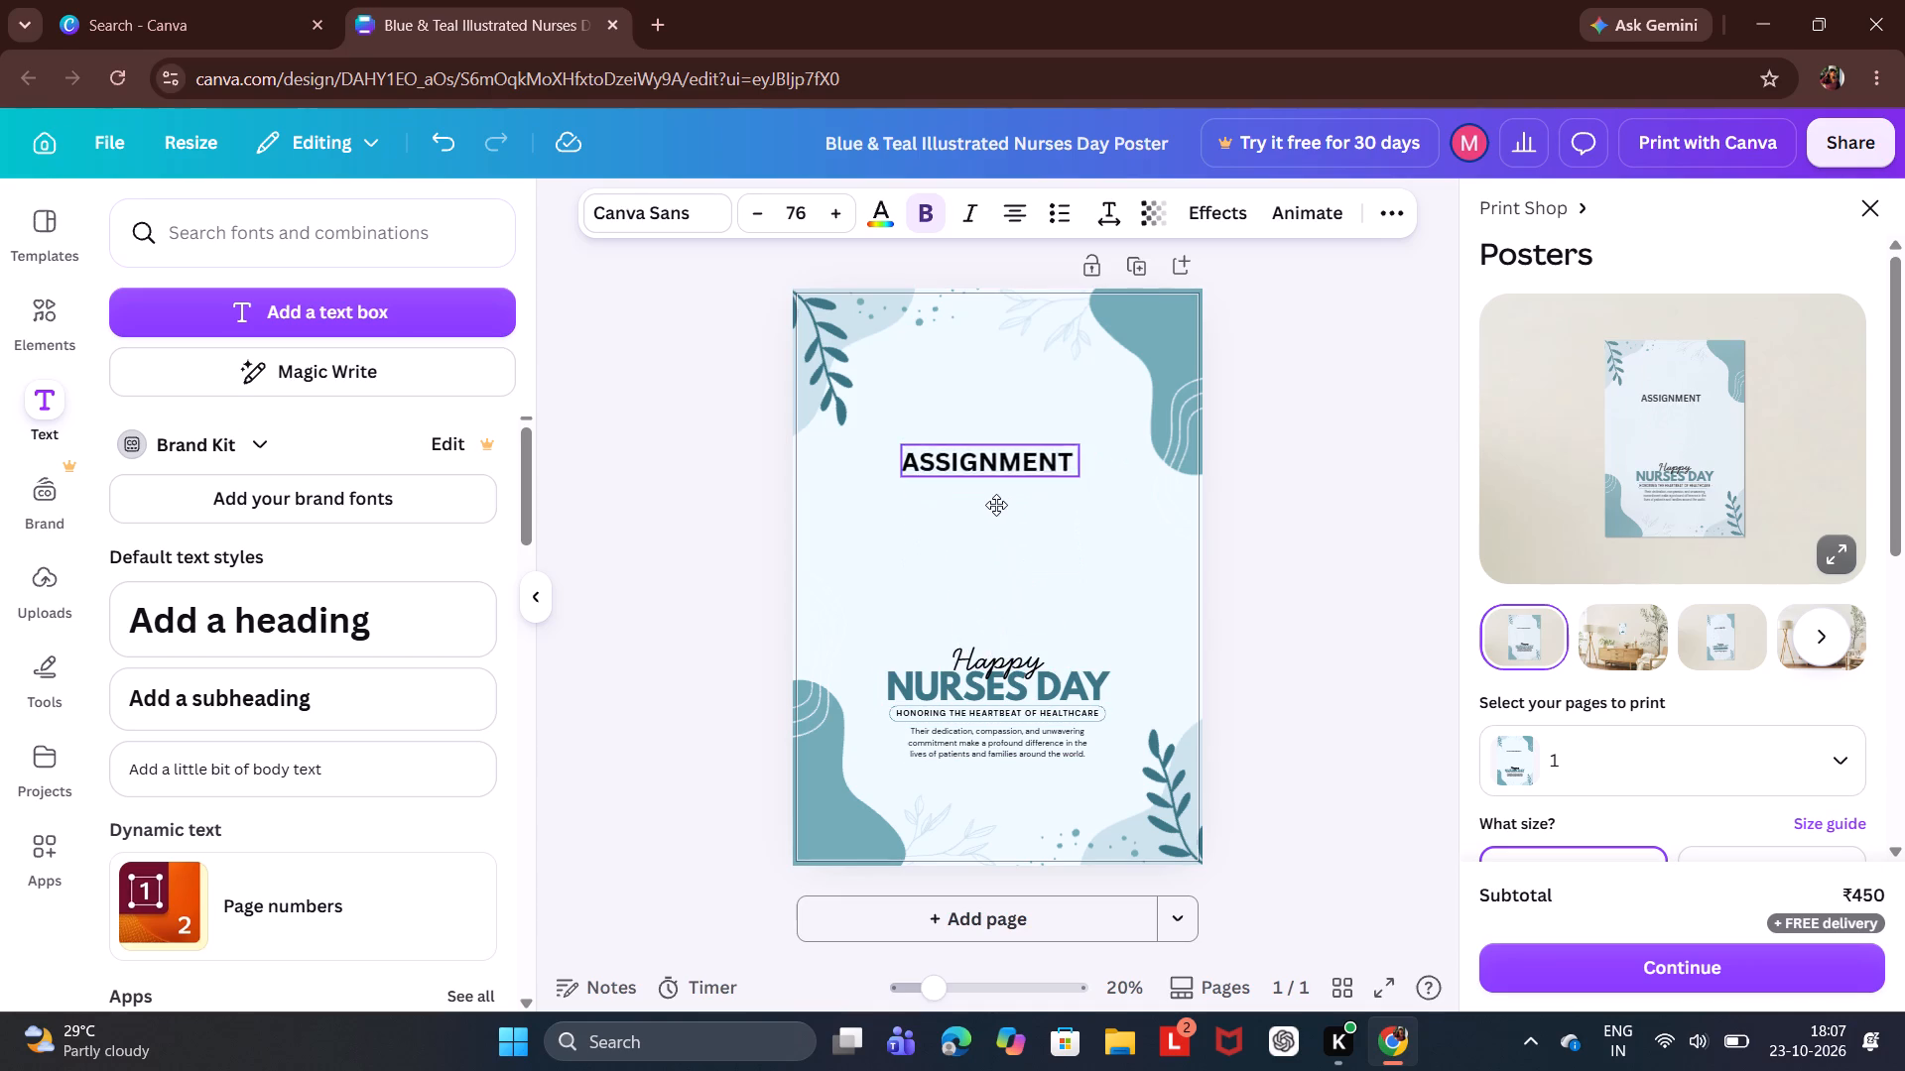
{"action": "left_click_drag", "start_coordinate": [996, 505], "coordinate": [1010, 457]}
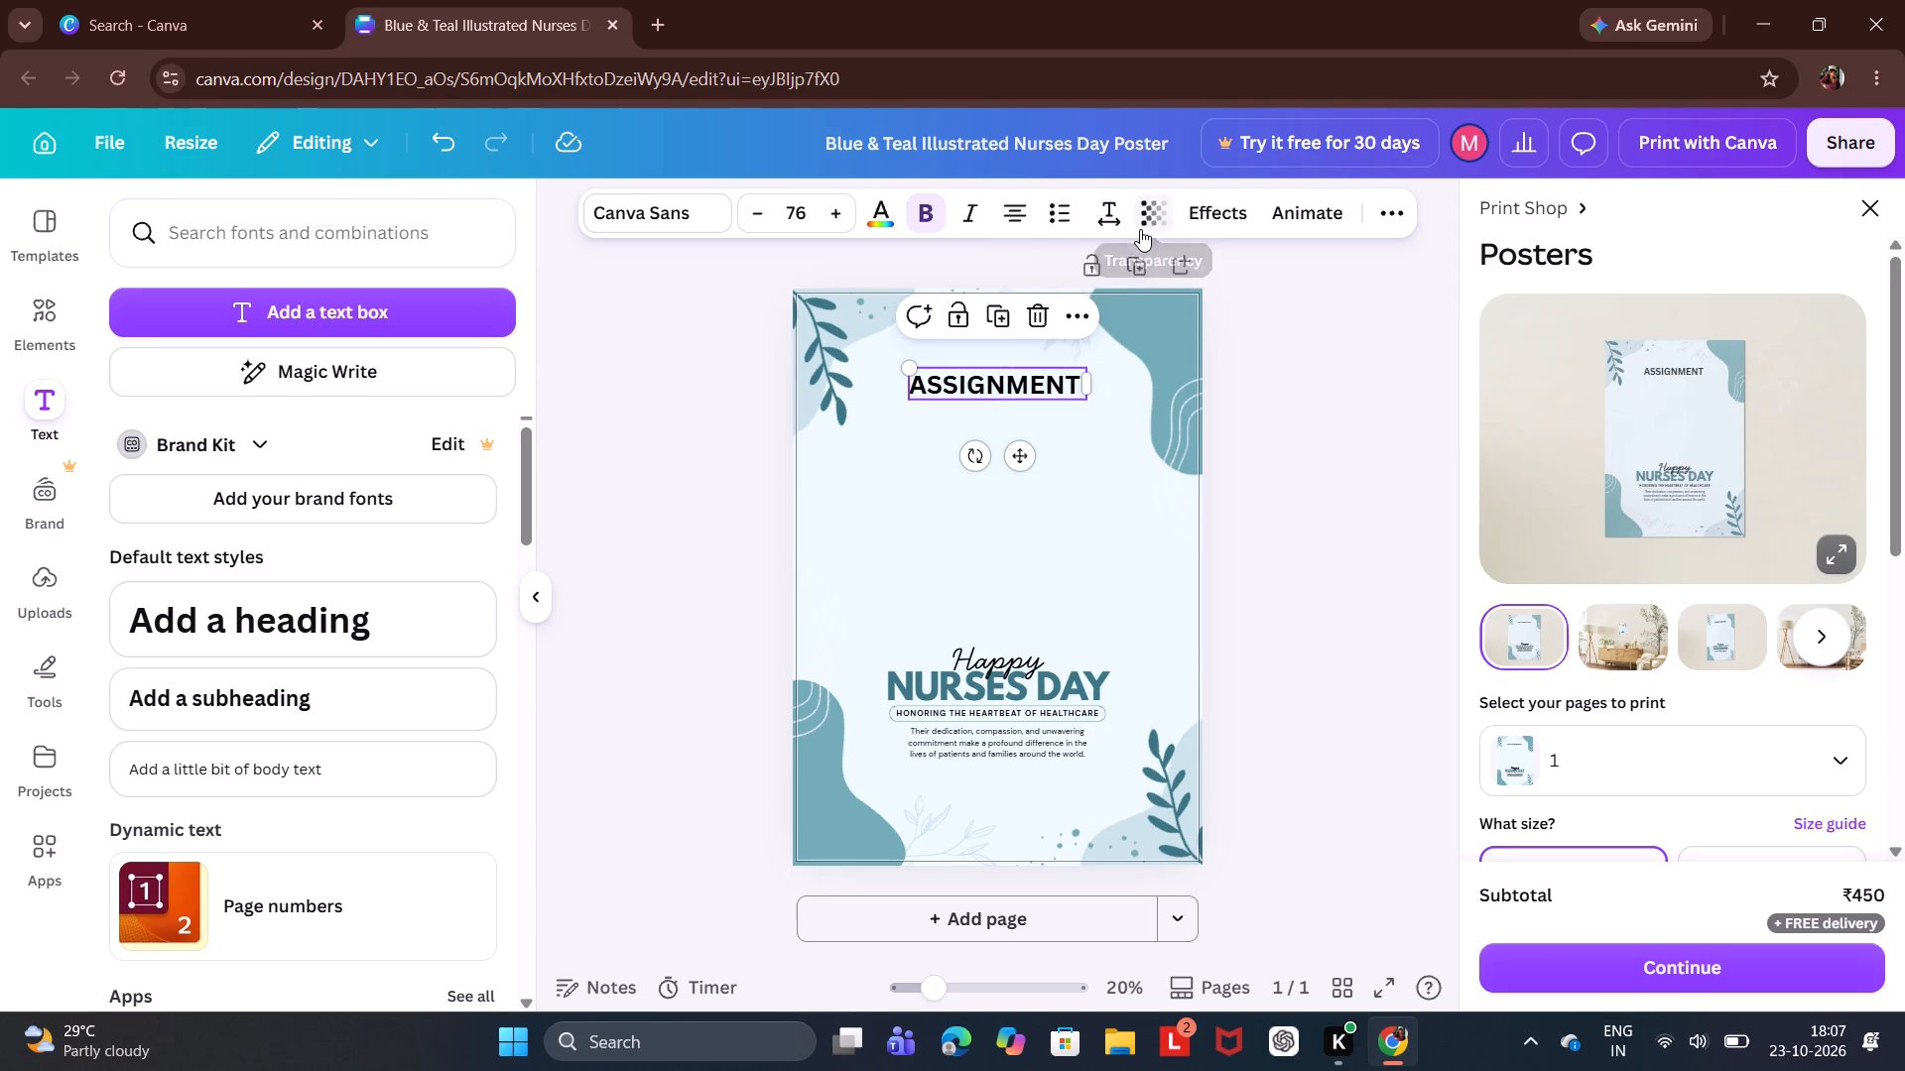
Italicize the whole "ASSIGNMENT" title text at the top of the poster.
{"action": "left_click", "coordinate": [935, 376]}
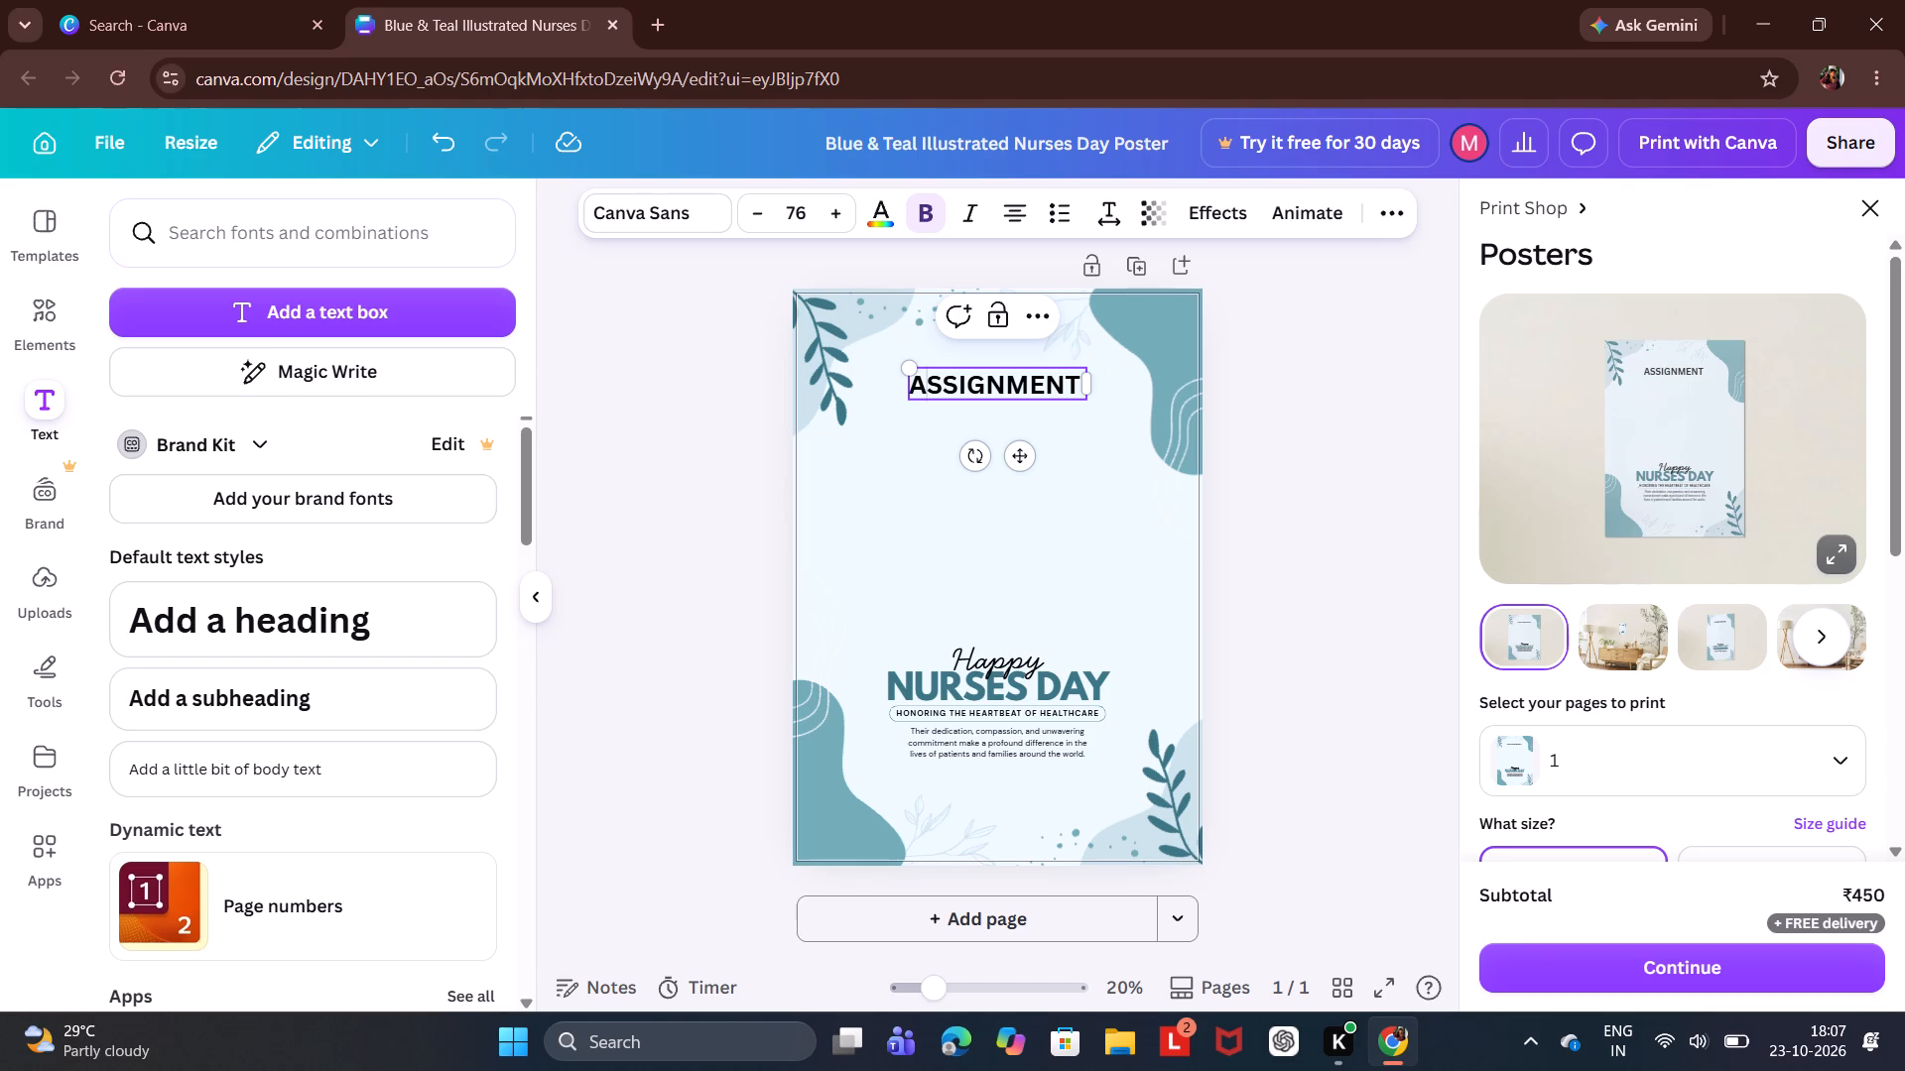
{"action": "left_click_drag", "start_coordinate": [914, 378], "coordinate": [1087, 381]}
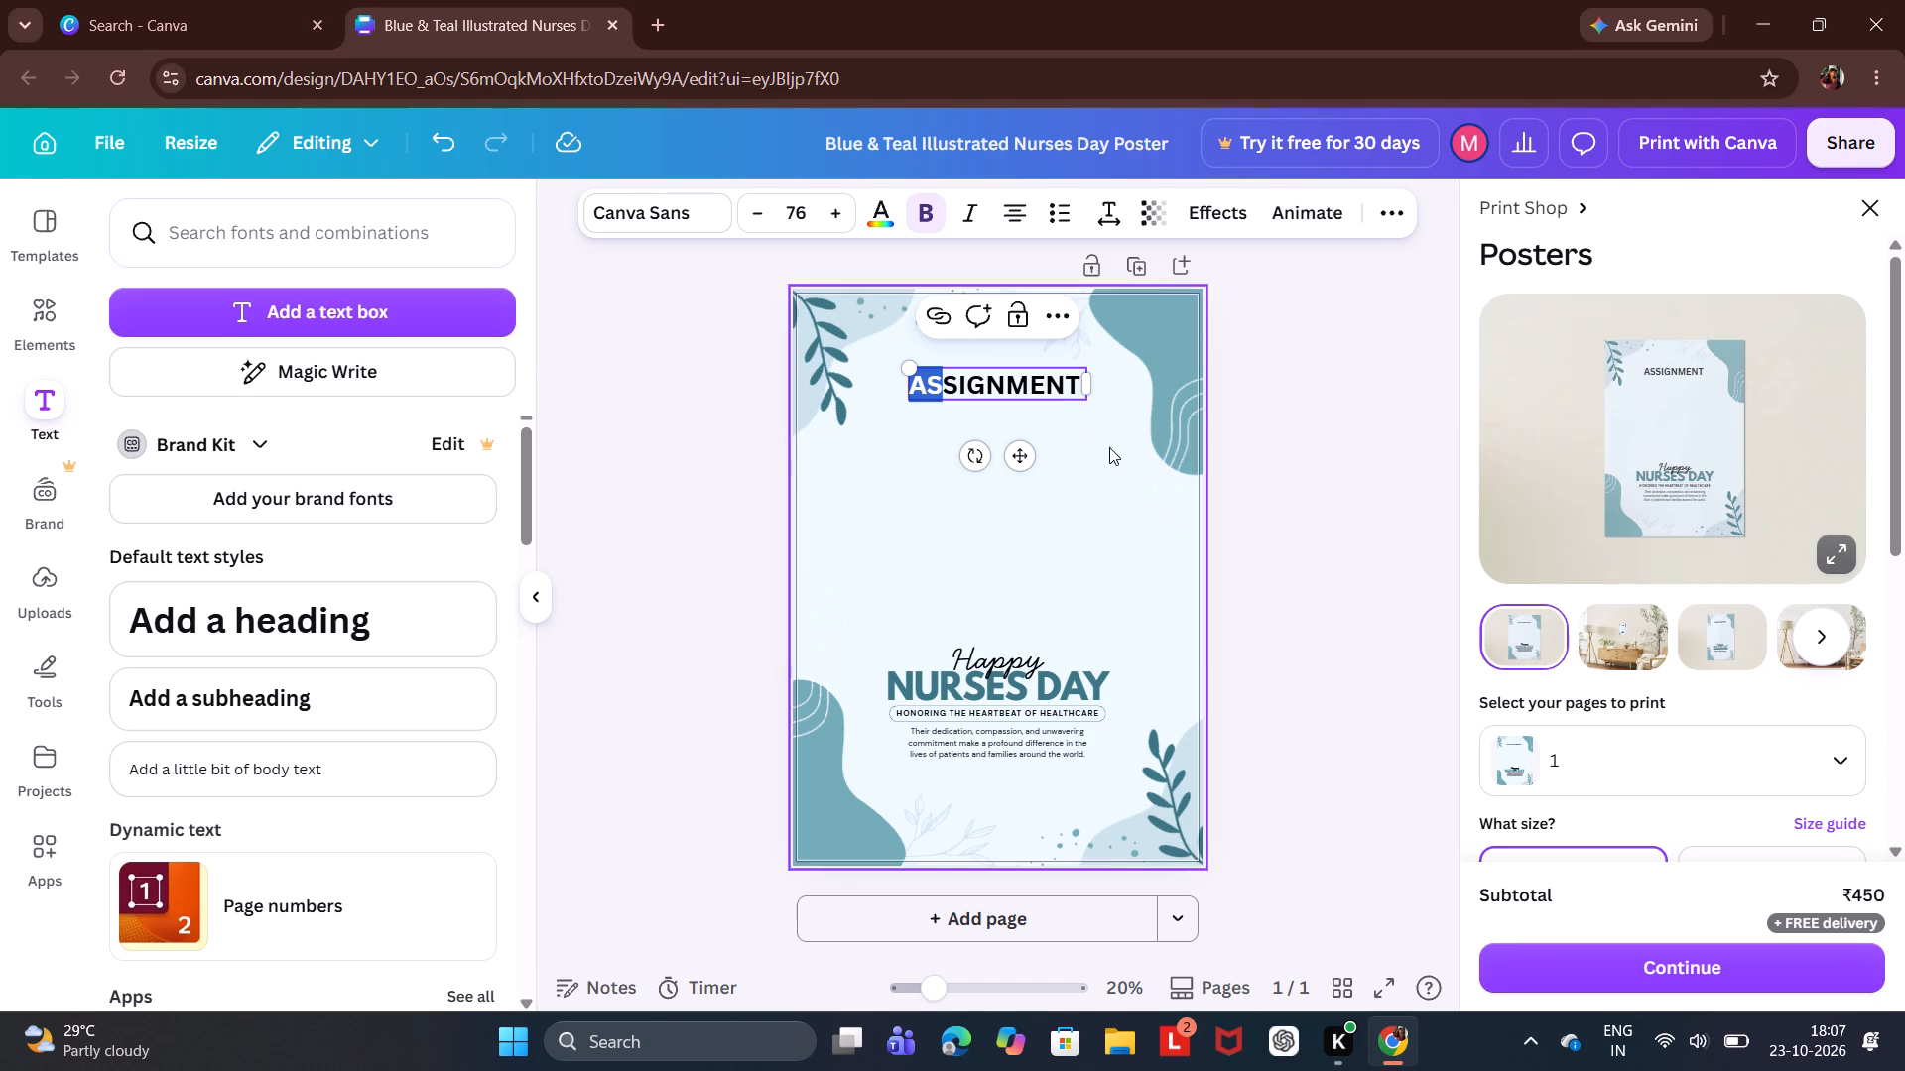
{"action": "left_click", "coordinate": [1051, 384]}
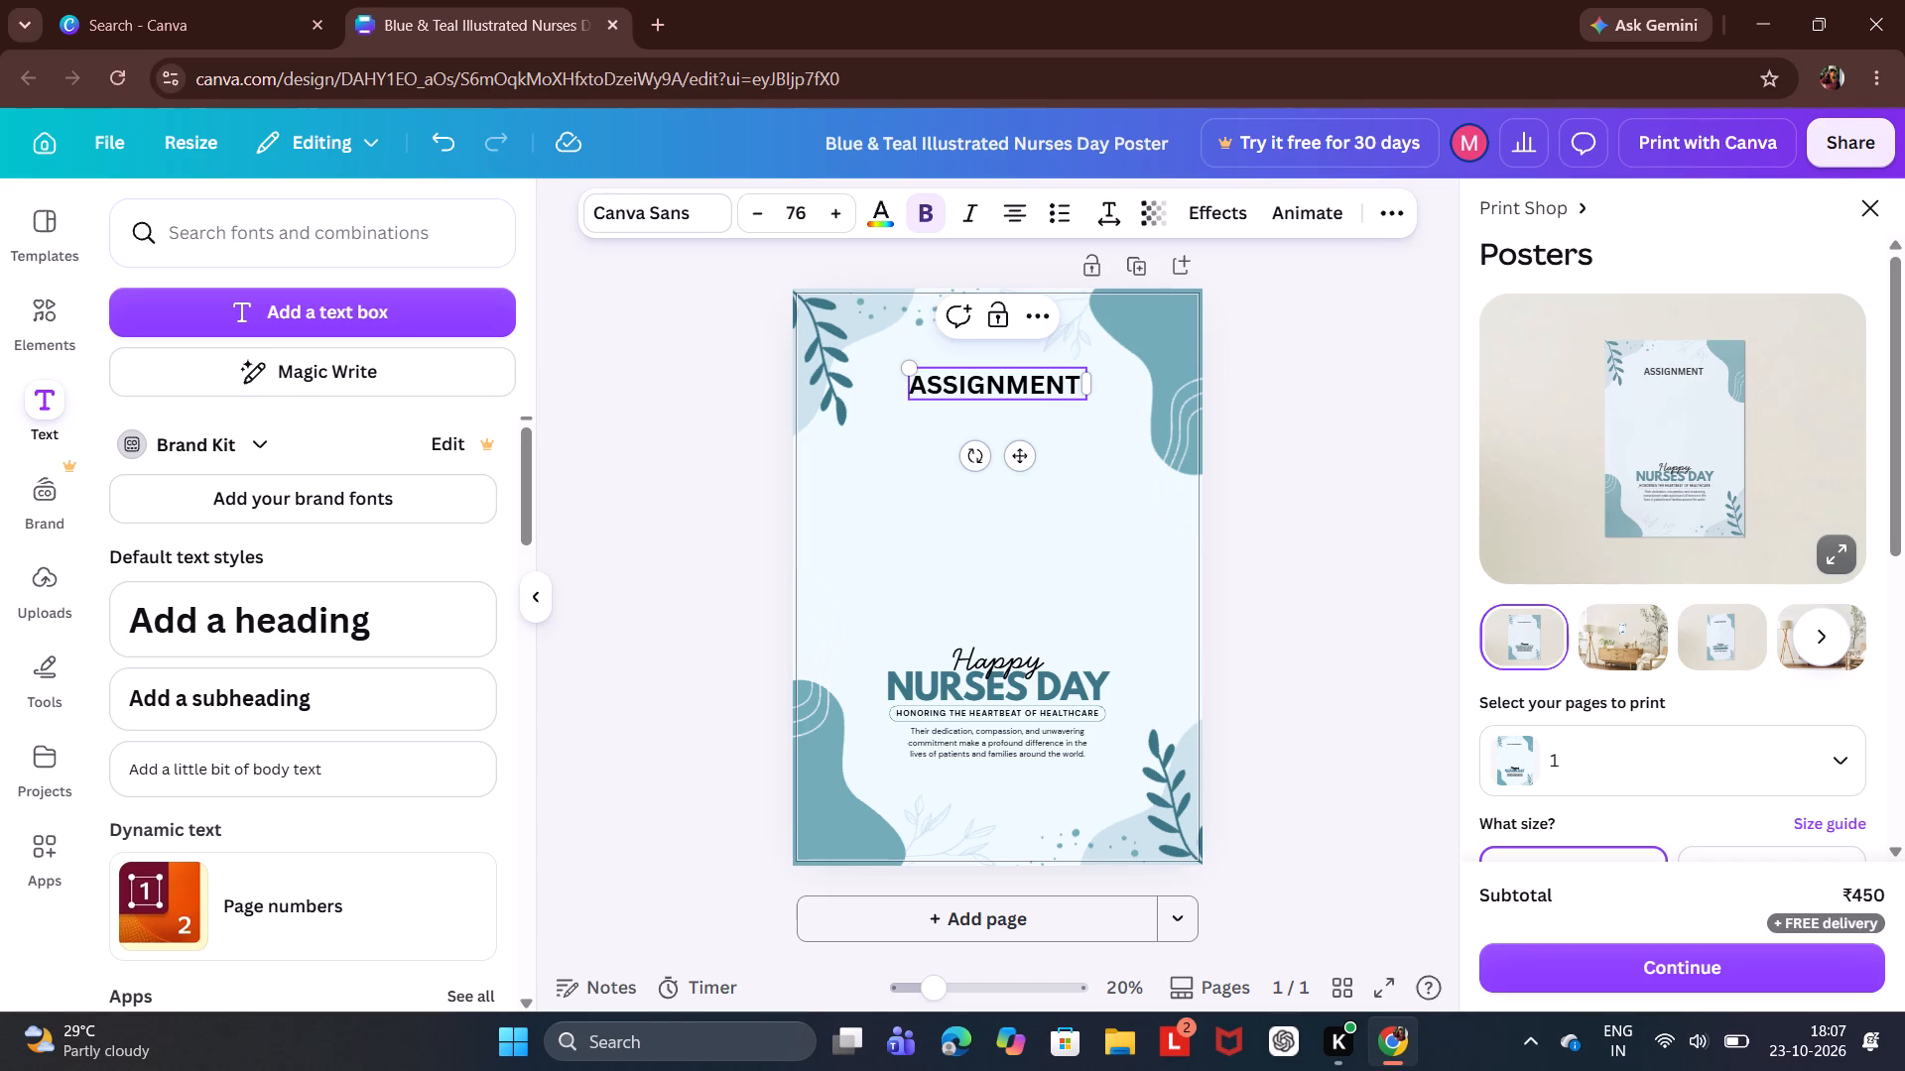
{"action": "left_click_drag", "start_coordinate": [913, 386], "coordinate": [1071, 394]}
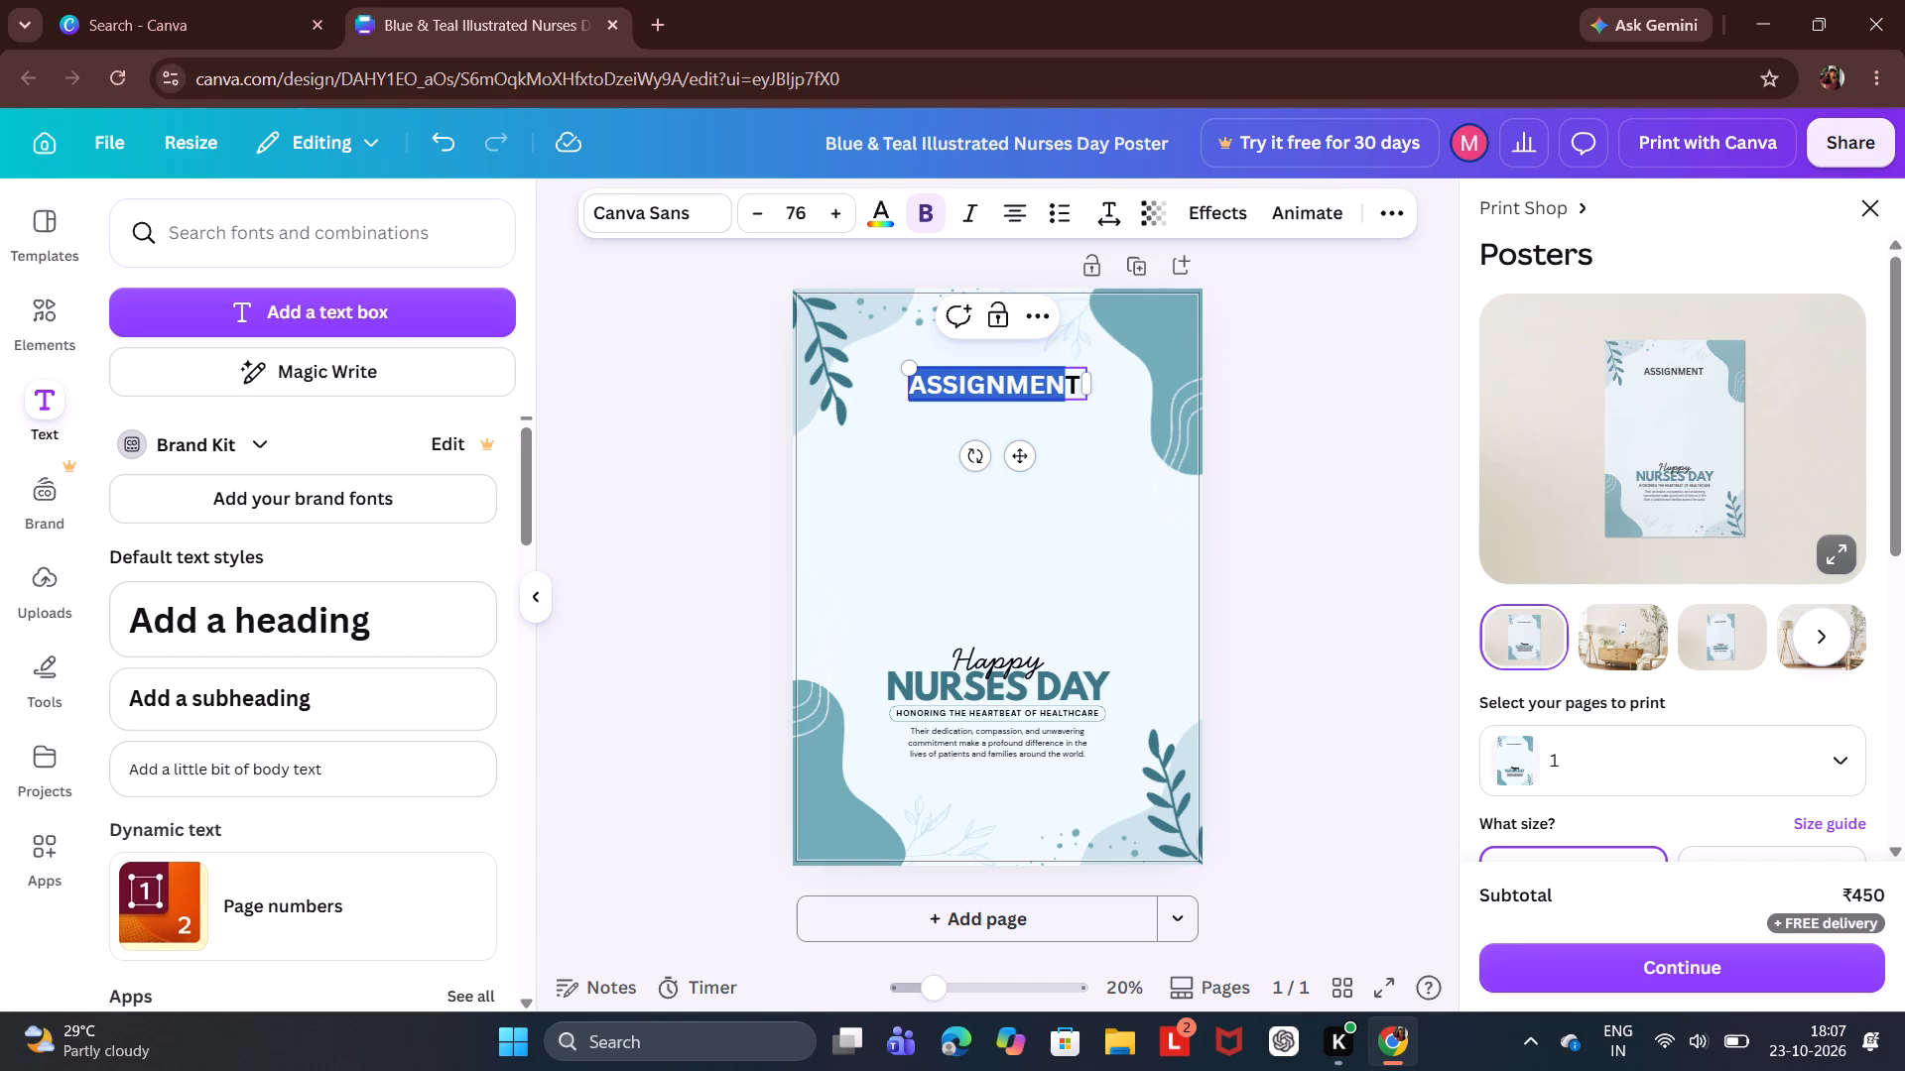
{"action": "left_click_drag", "start_coordinate": [1071, 394], "coordinate": [1079, 394]}
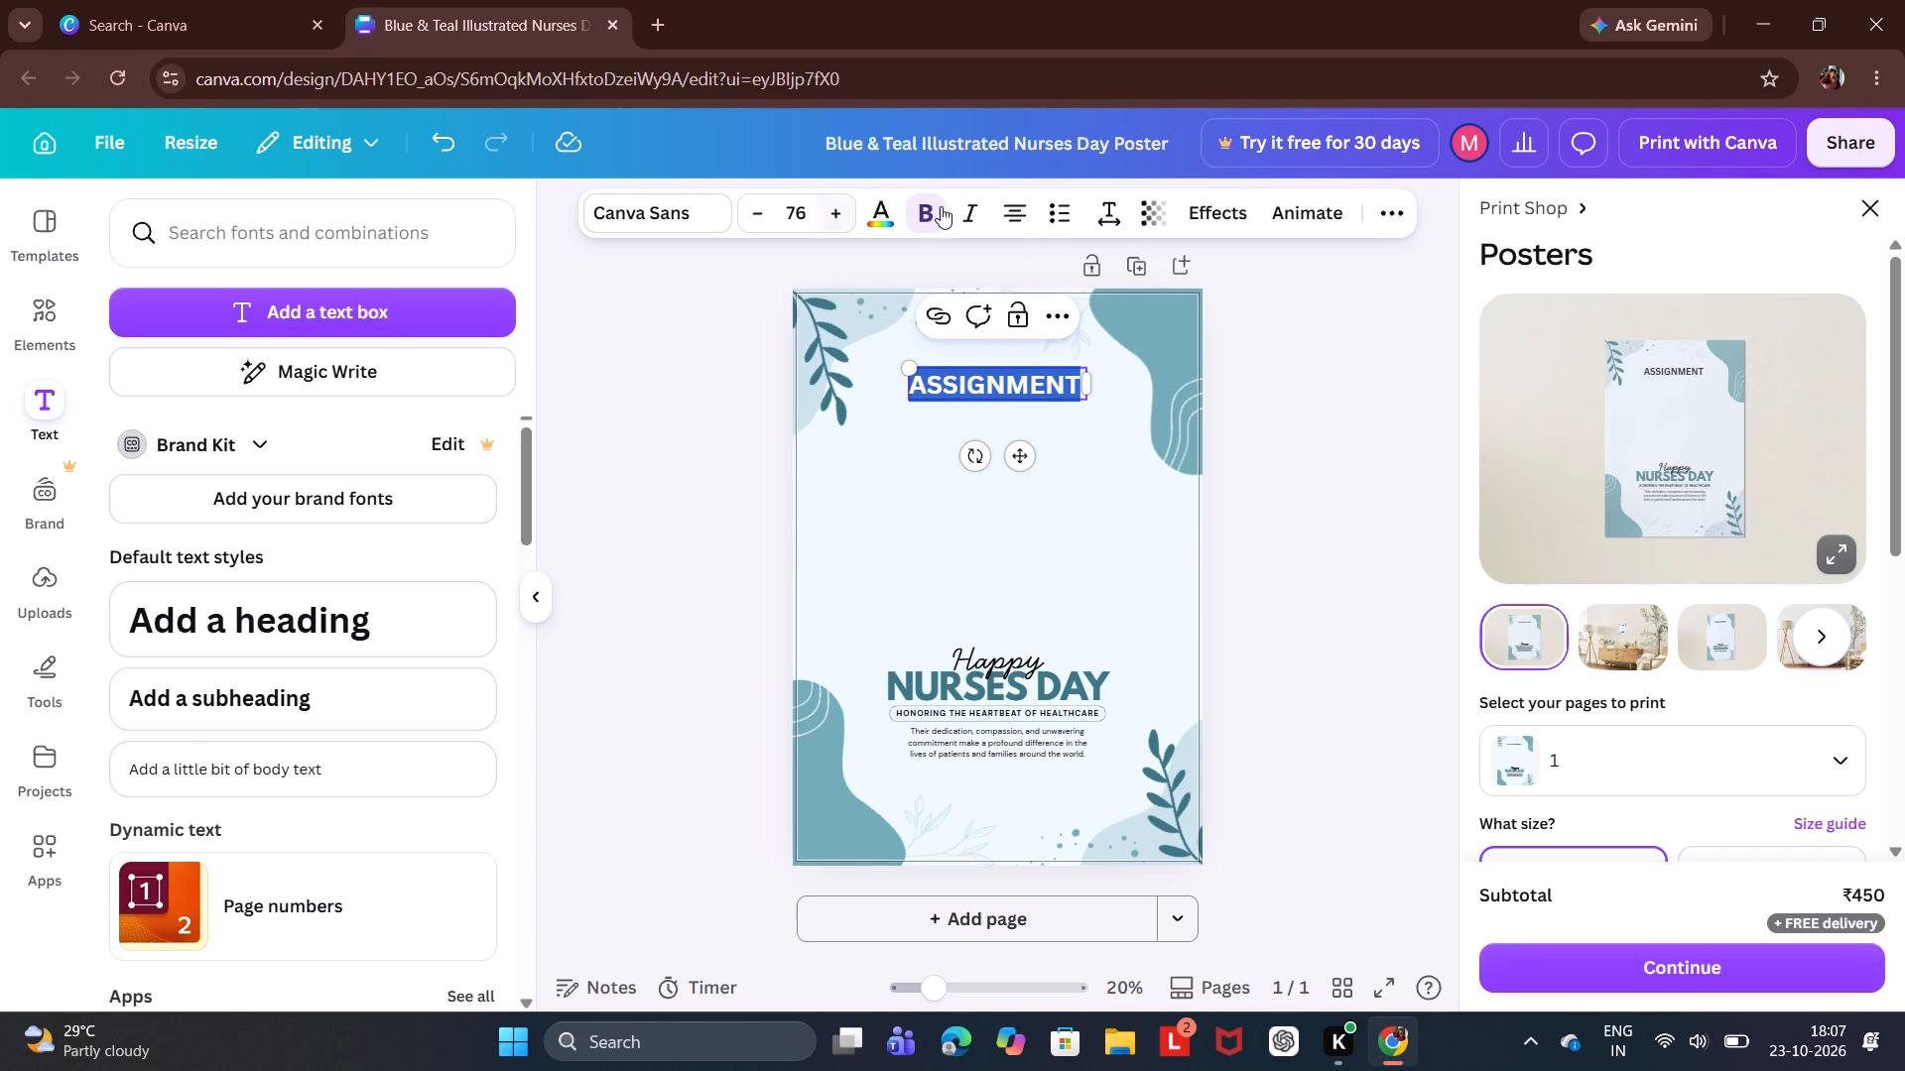
{"action": "left_click", "coordinate": [977, 213]}
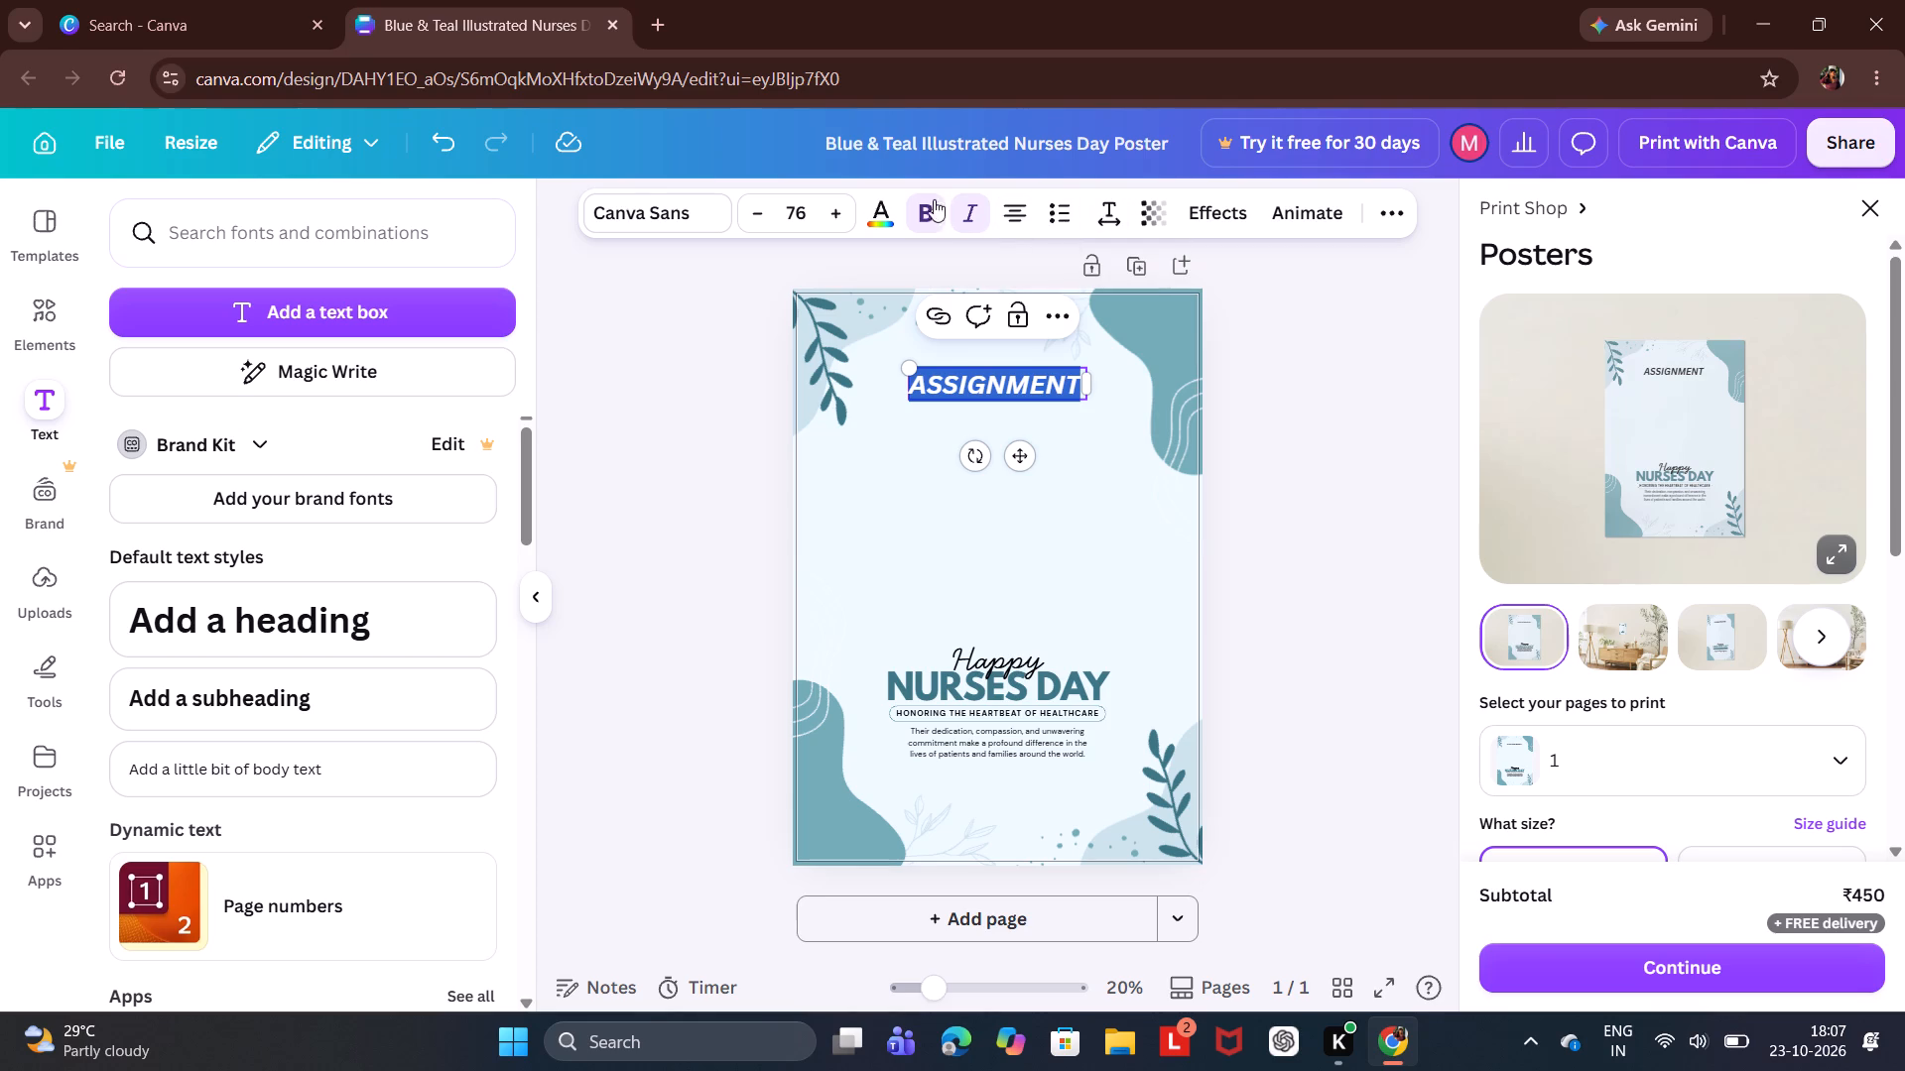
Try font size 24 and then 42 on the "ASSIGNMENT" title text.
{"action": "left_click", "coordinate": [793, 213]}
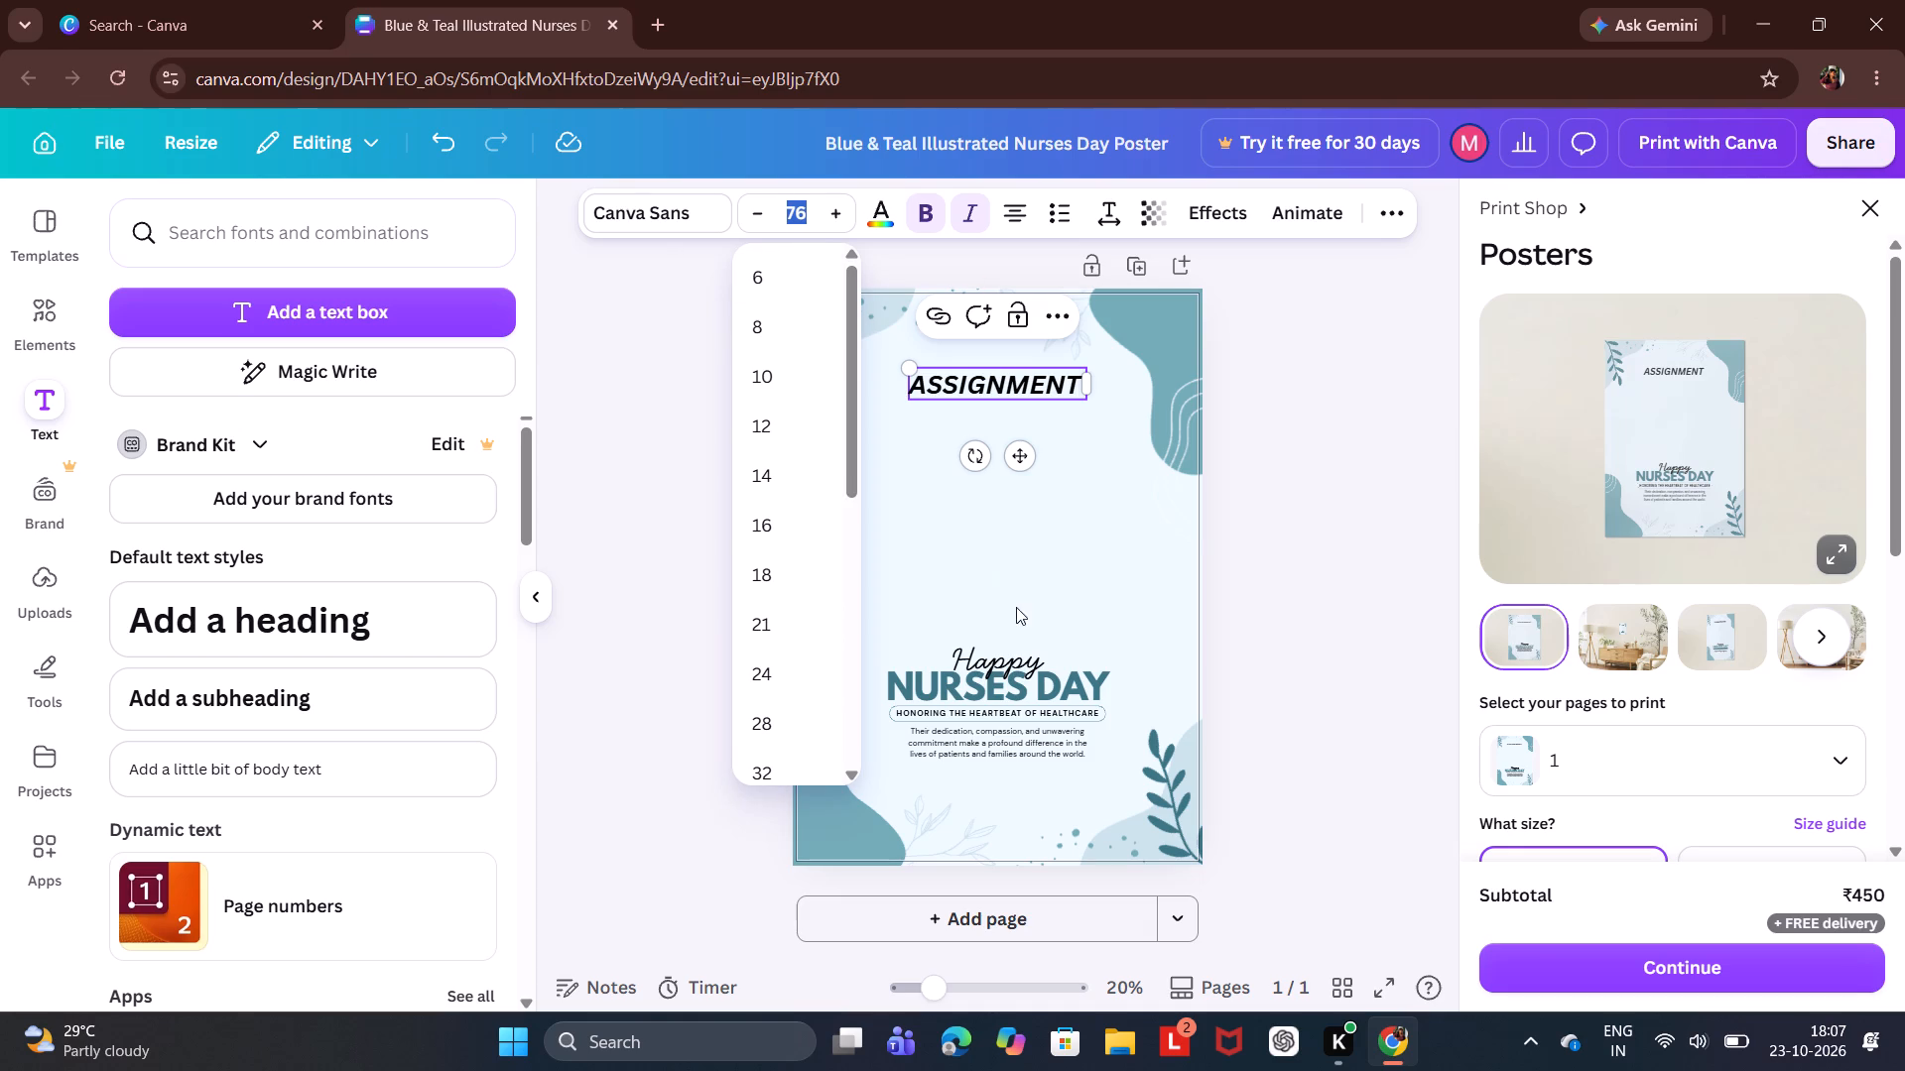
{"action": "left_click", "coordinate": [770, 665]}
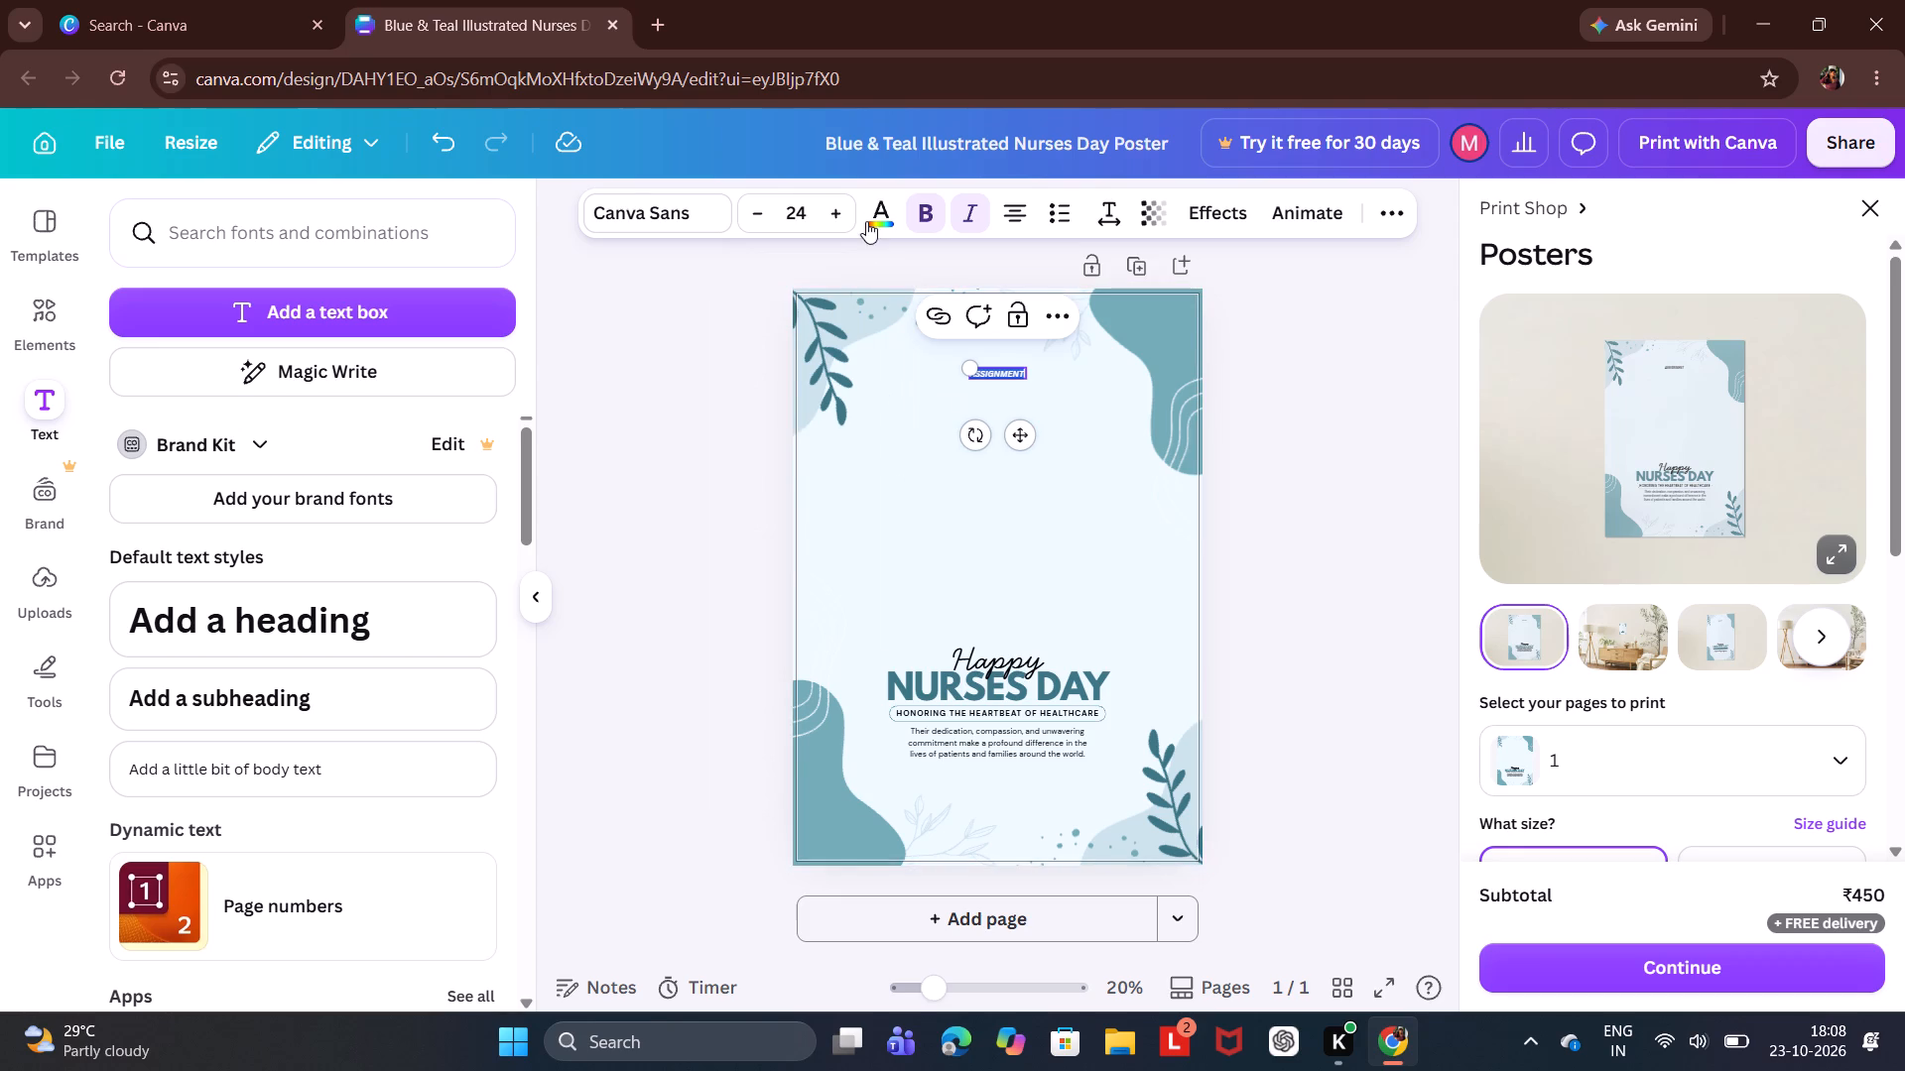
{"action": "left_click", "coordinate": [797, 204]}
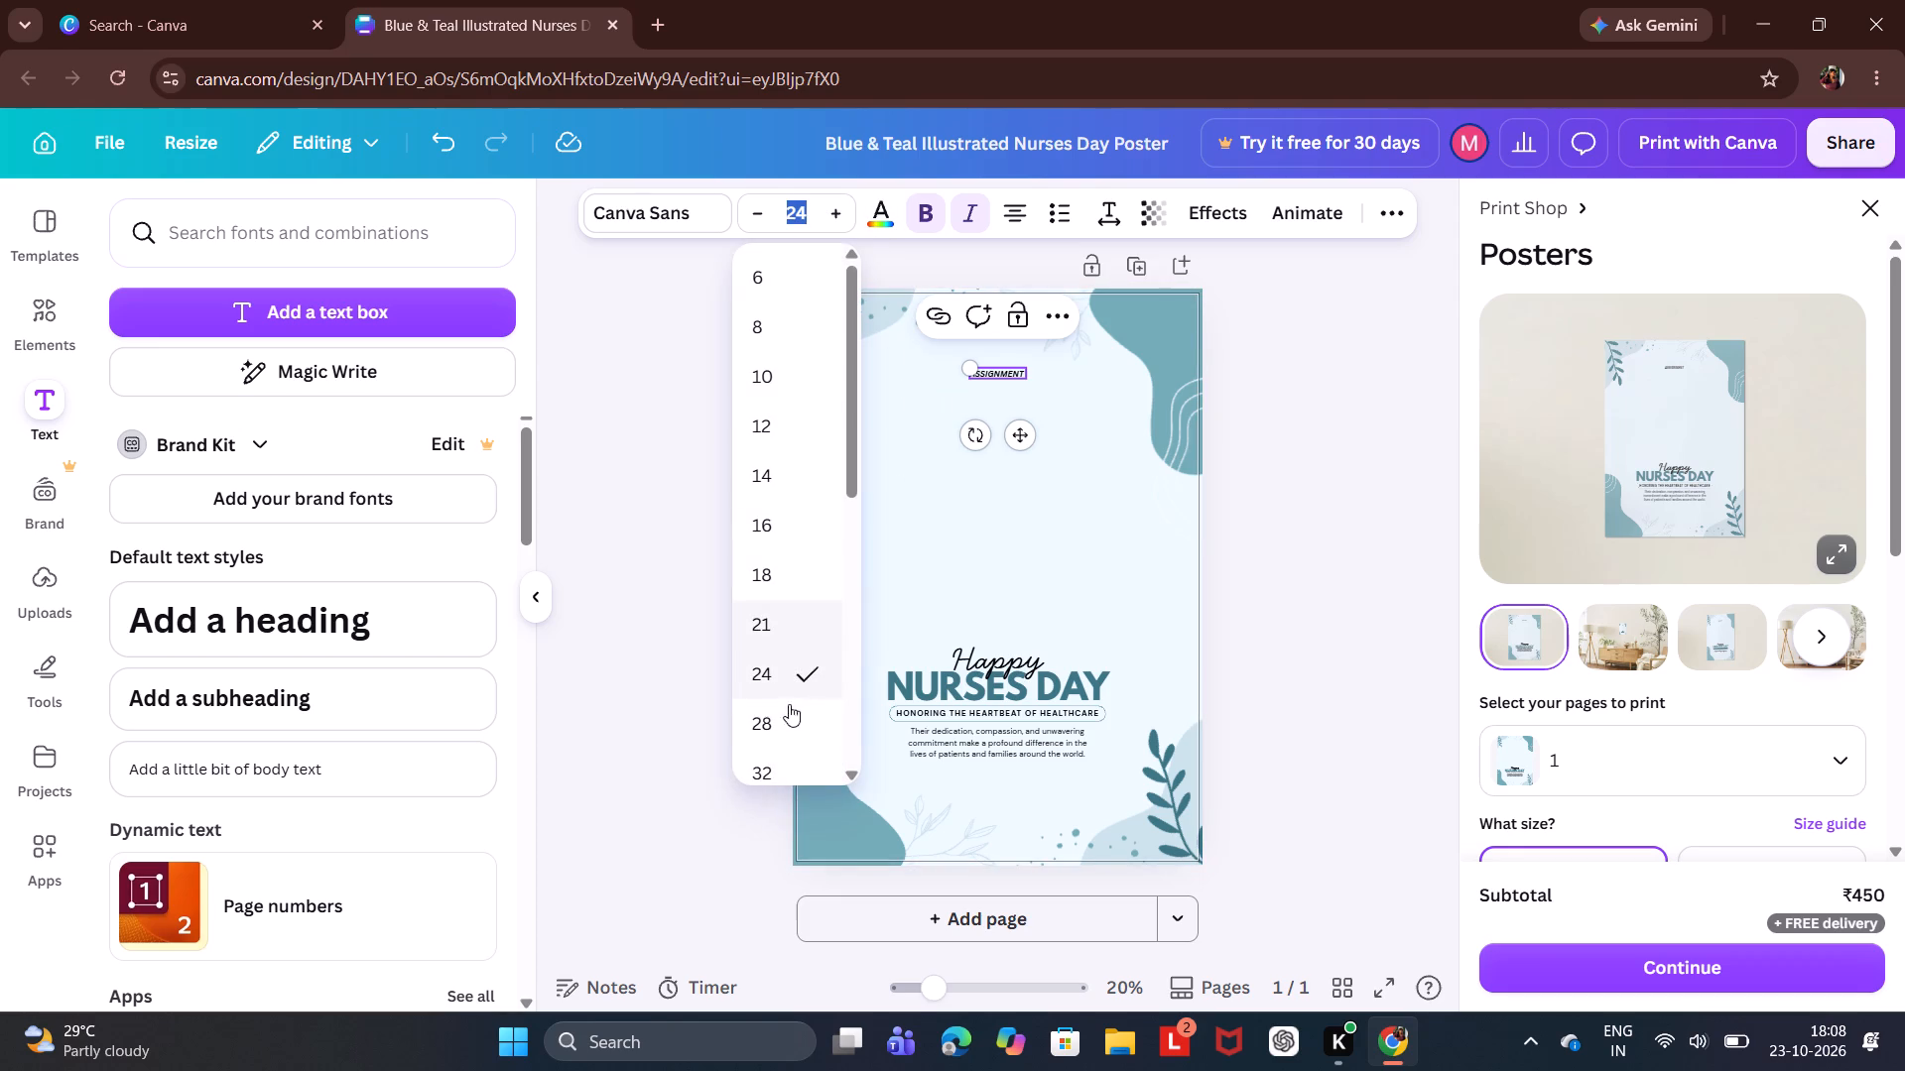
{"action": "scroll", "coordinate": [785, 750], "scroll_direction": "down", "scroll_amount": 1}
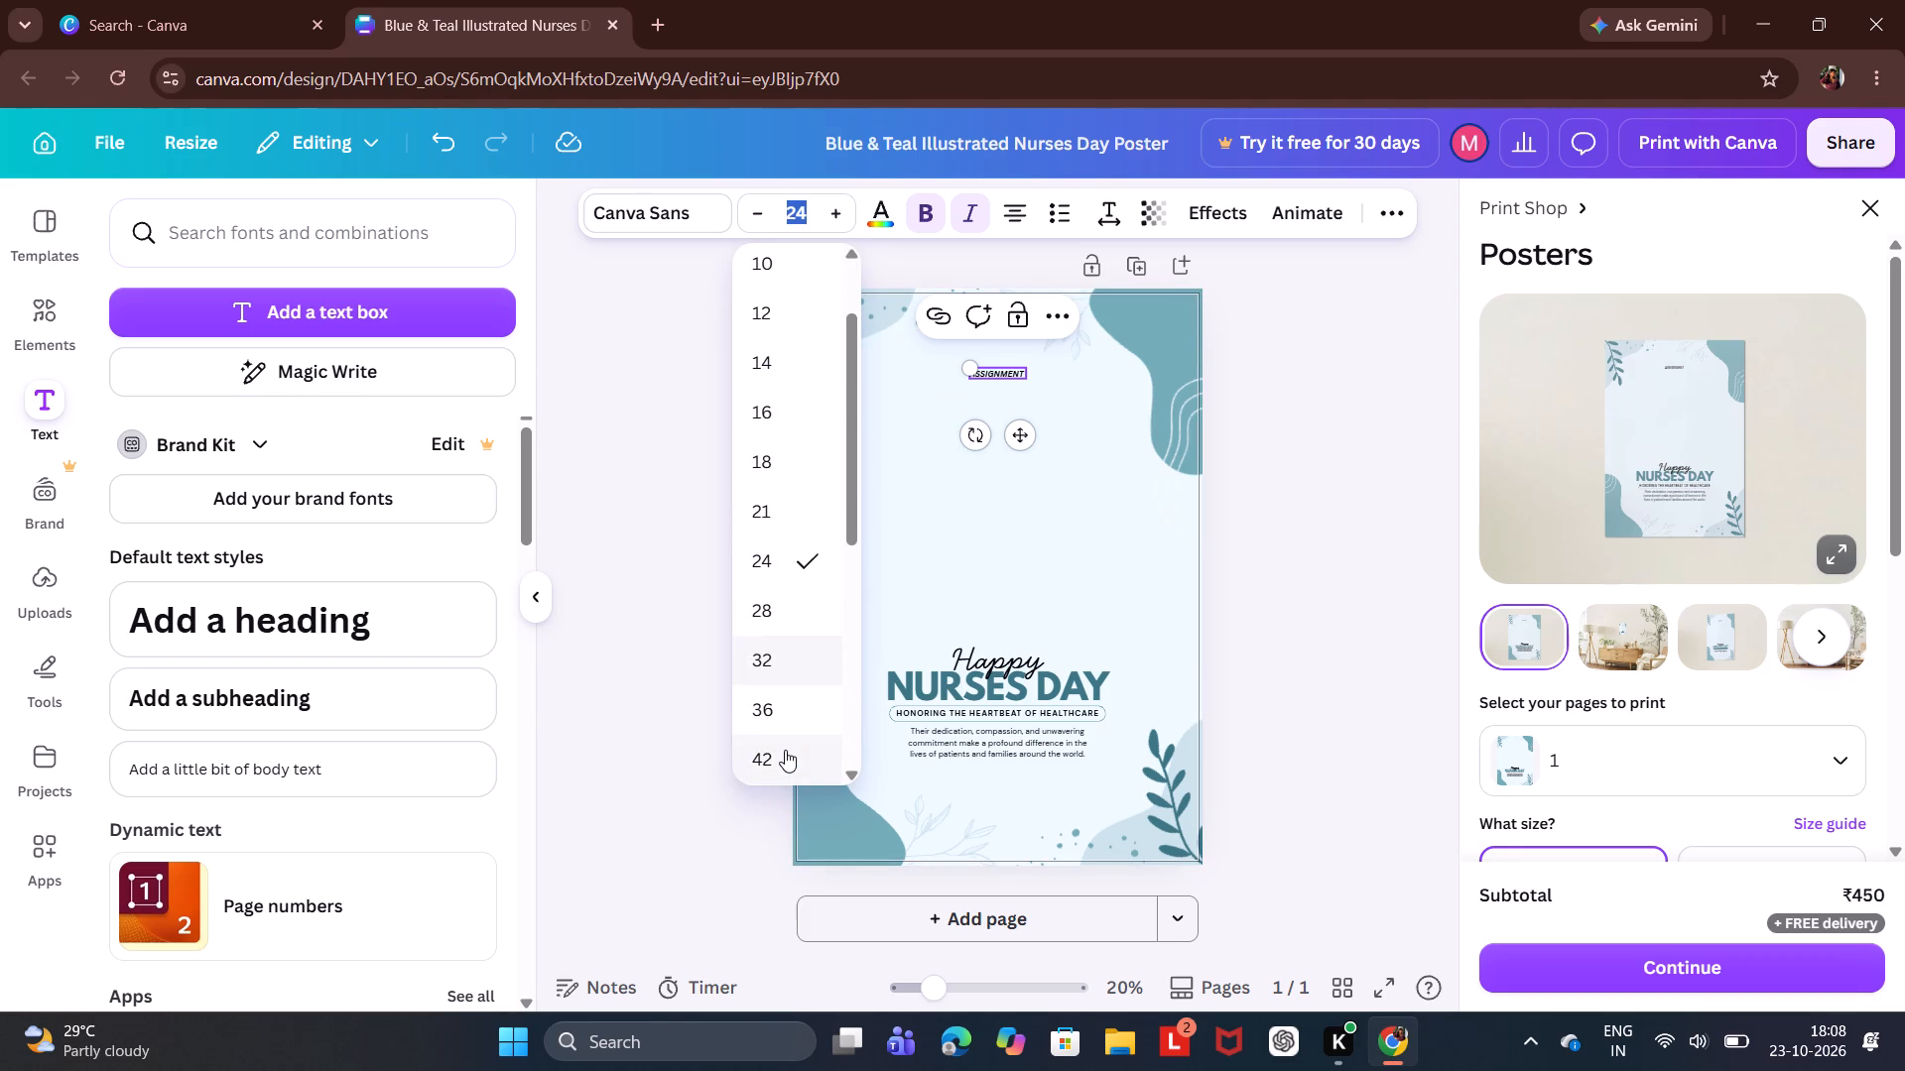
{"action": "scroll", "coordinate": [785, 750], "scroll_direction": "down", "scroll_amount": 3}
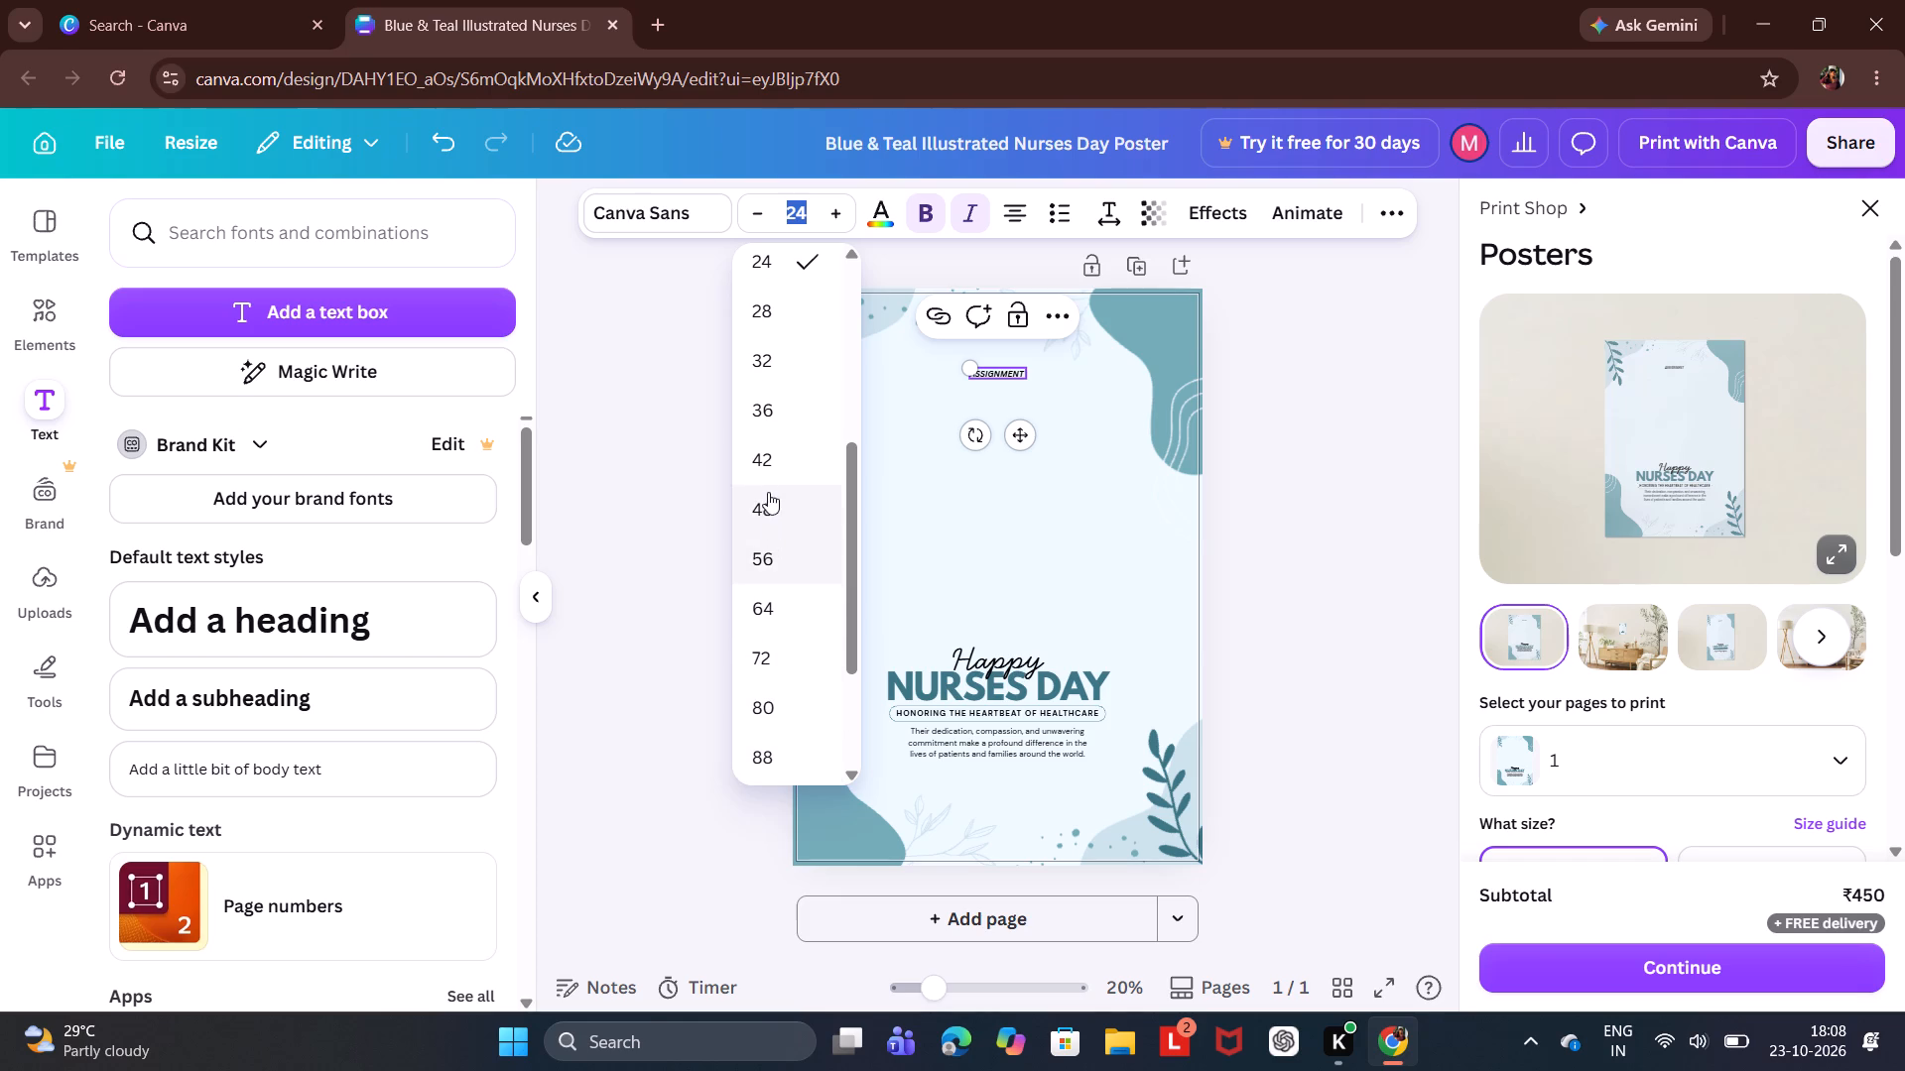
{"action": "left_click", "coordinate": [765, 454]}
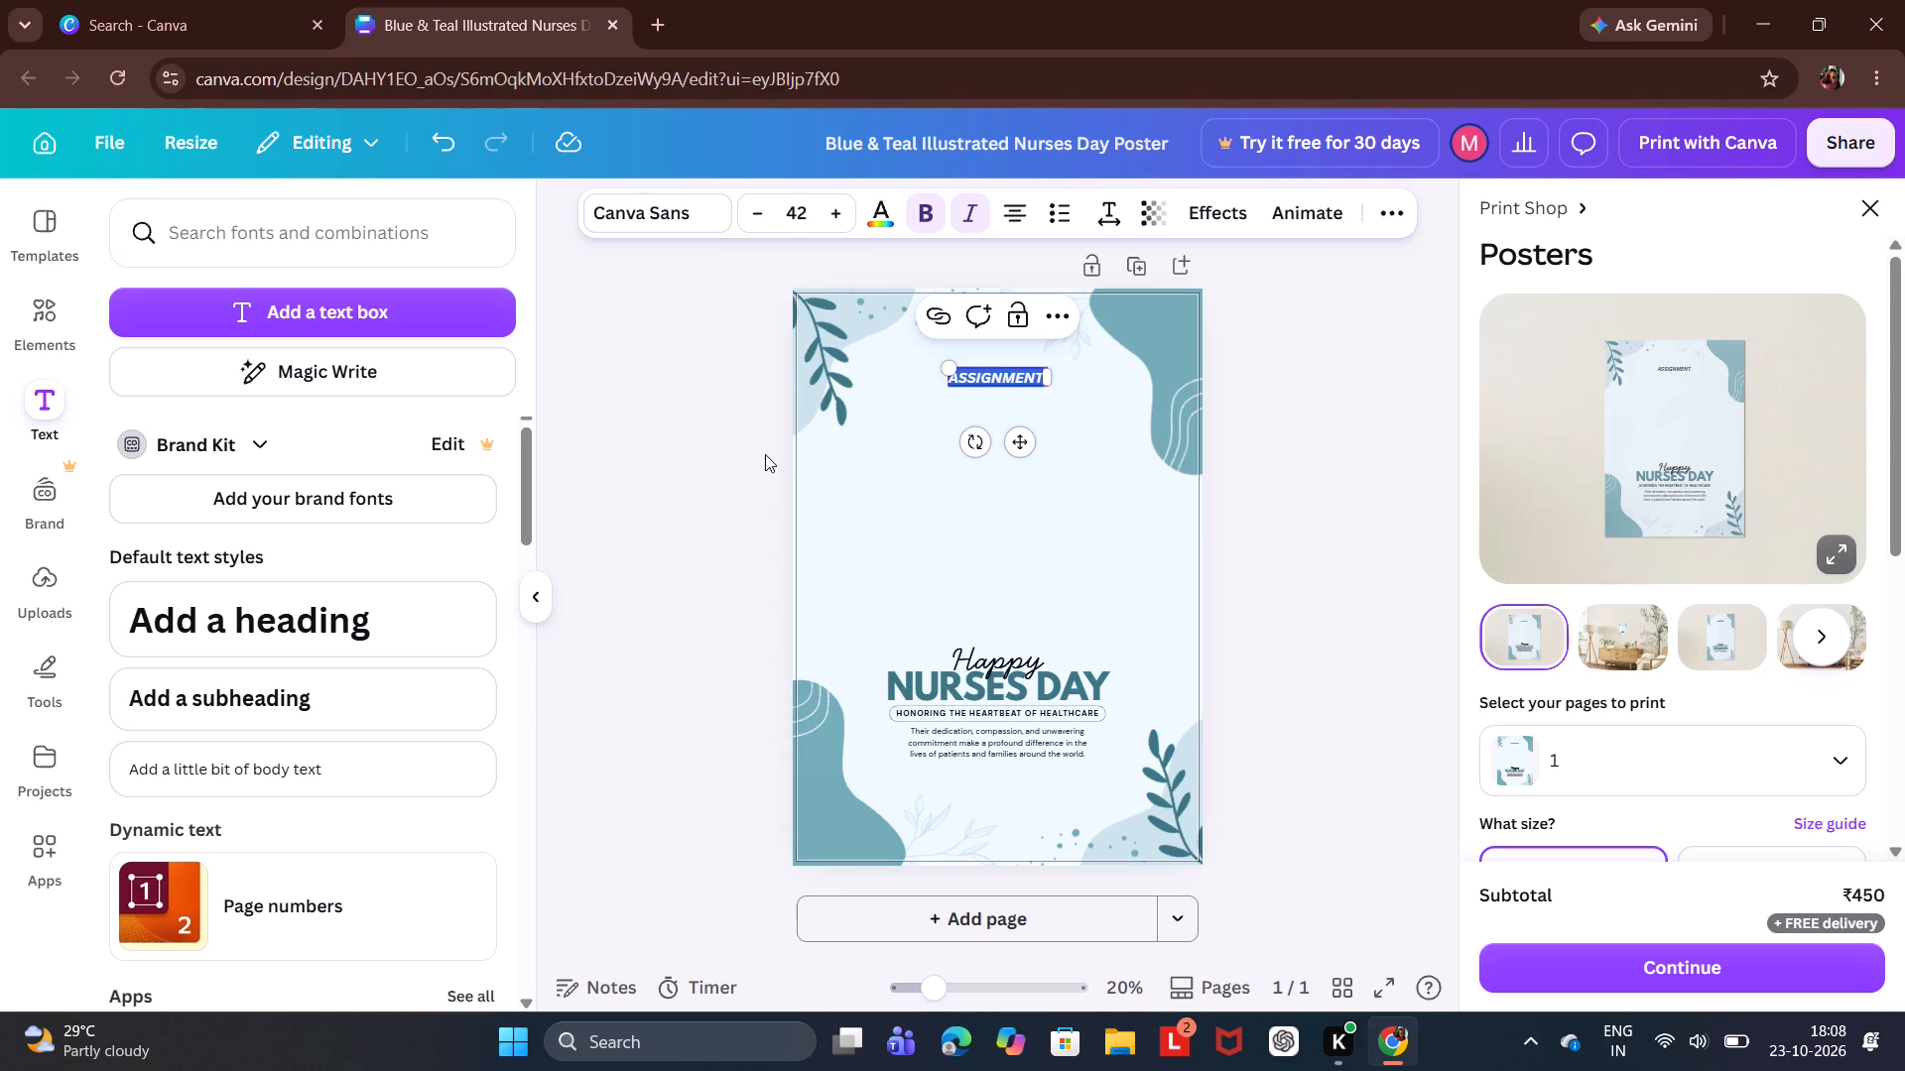
Set the font size of the "ASSIGNMENT" title text to 80.
{"action": "left_click", "coordinate": [800, 214]}
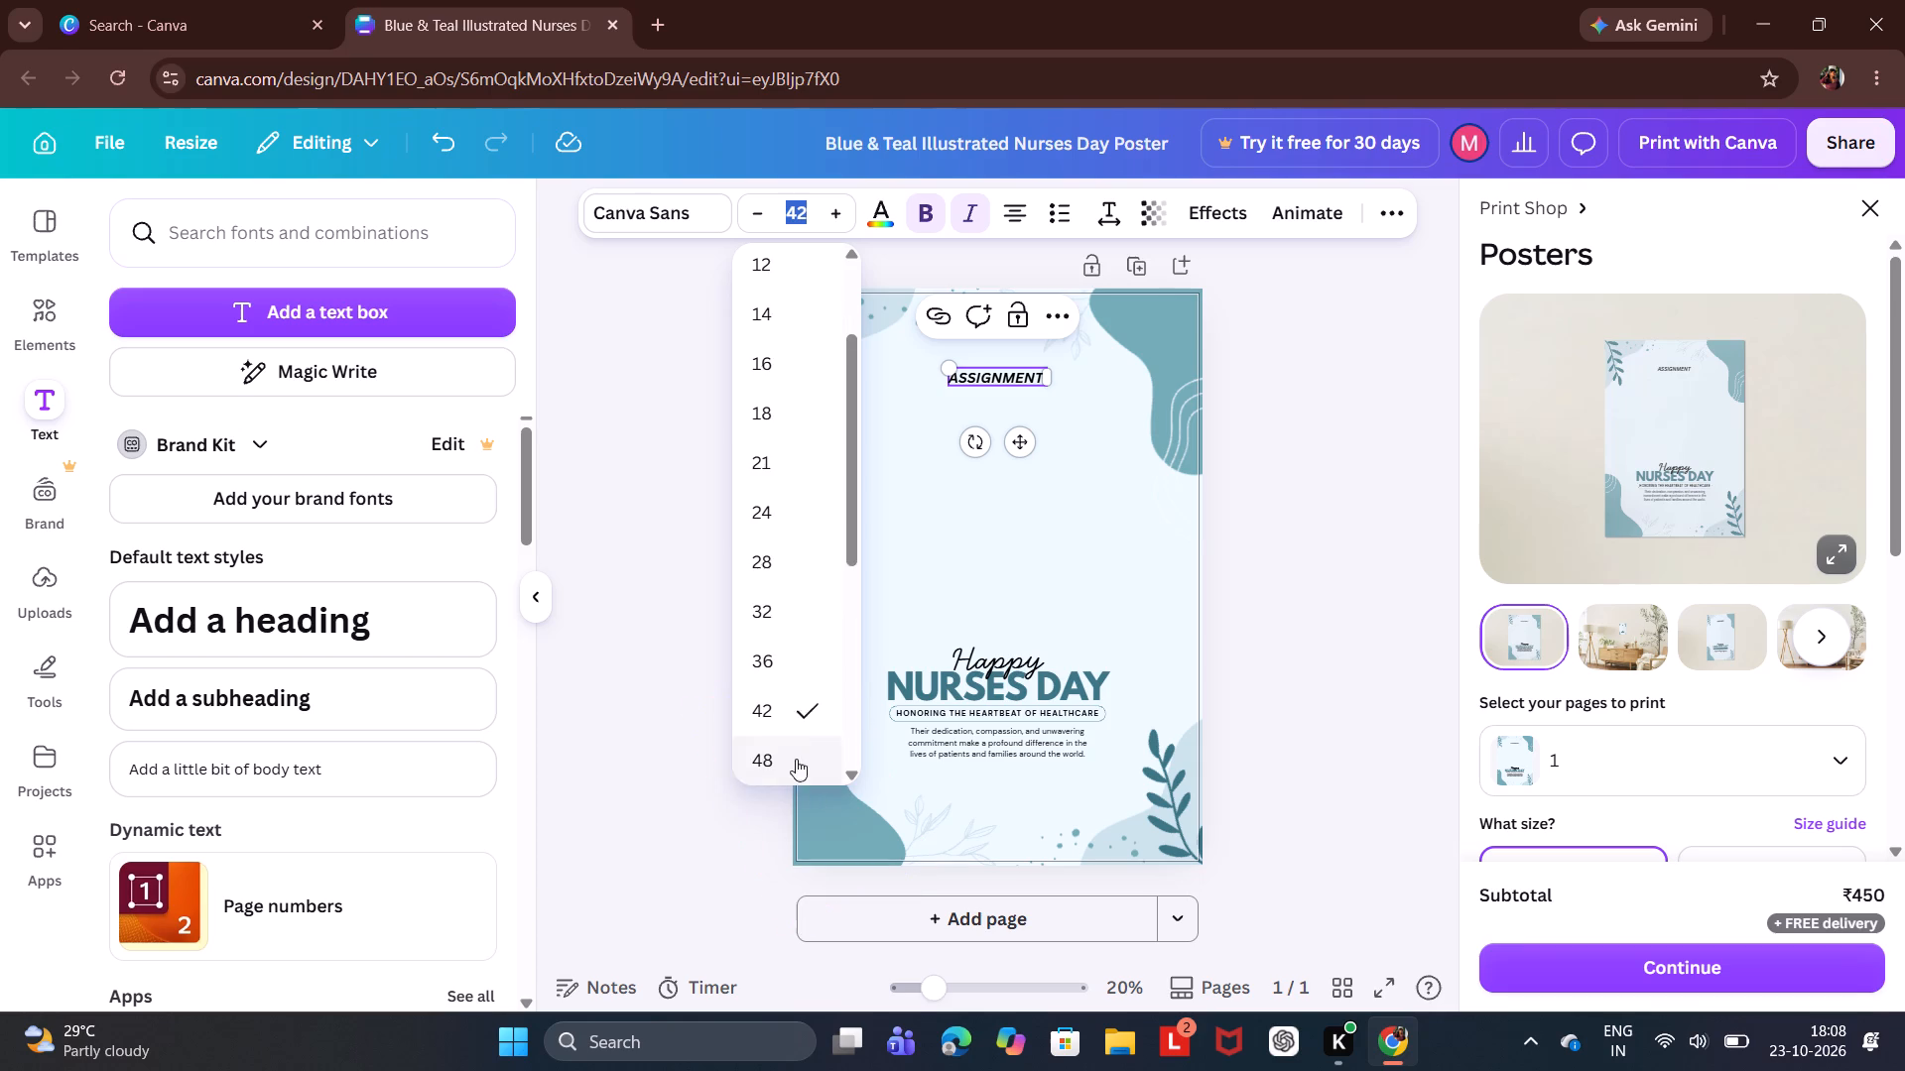
{"action": "scroll", "coordinate": [789, 695], "scroll_direction": "down", "scroll_amount": 2}
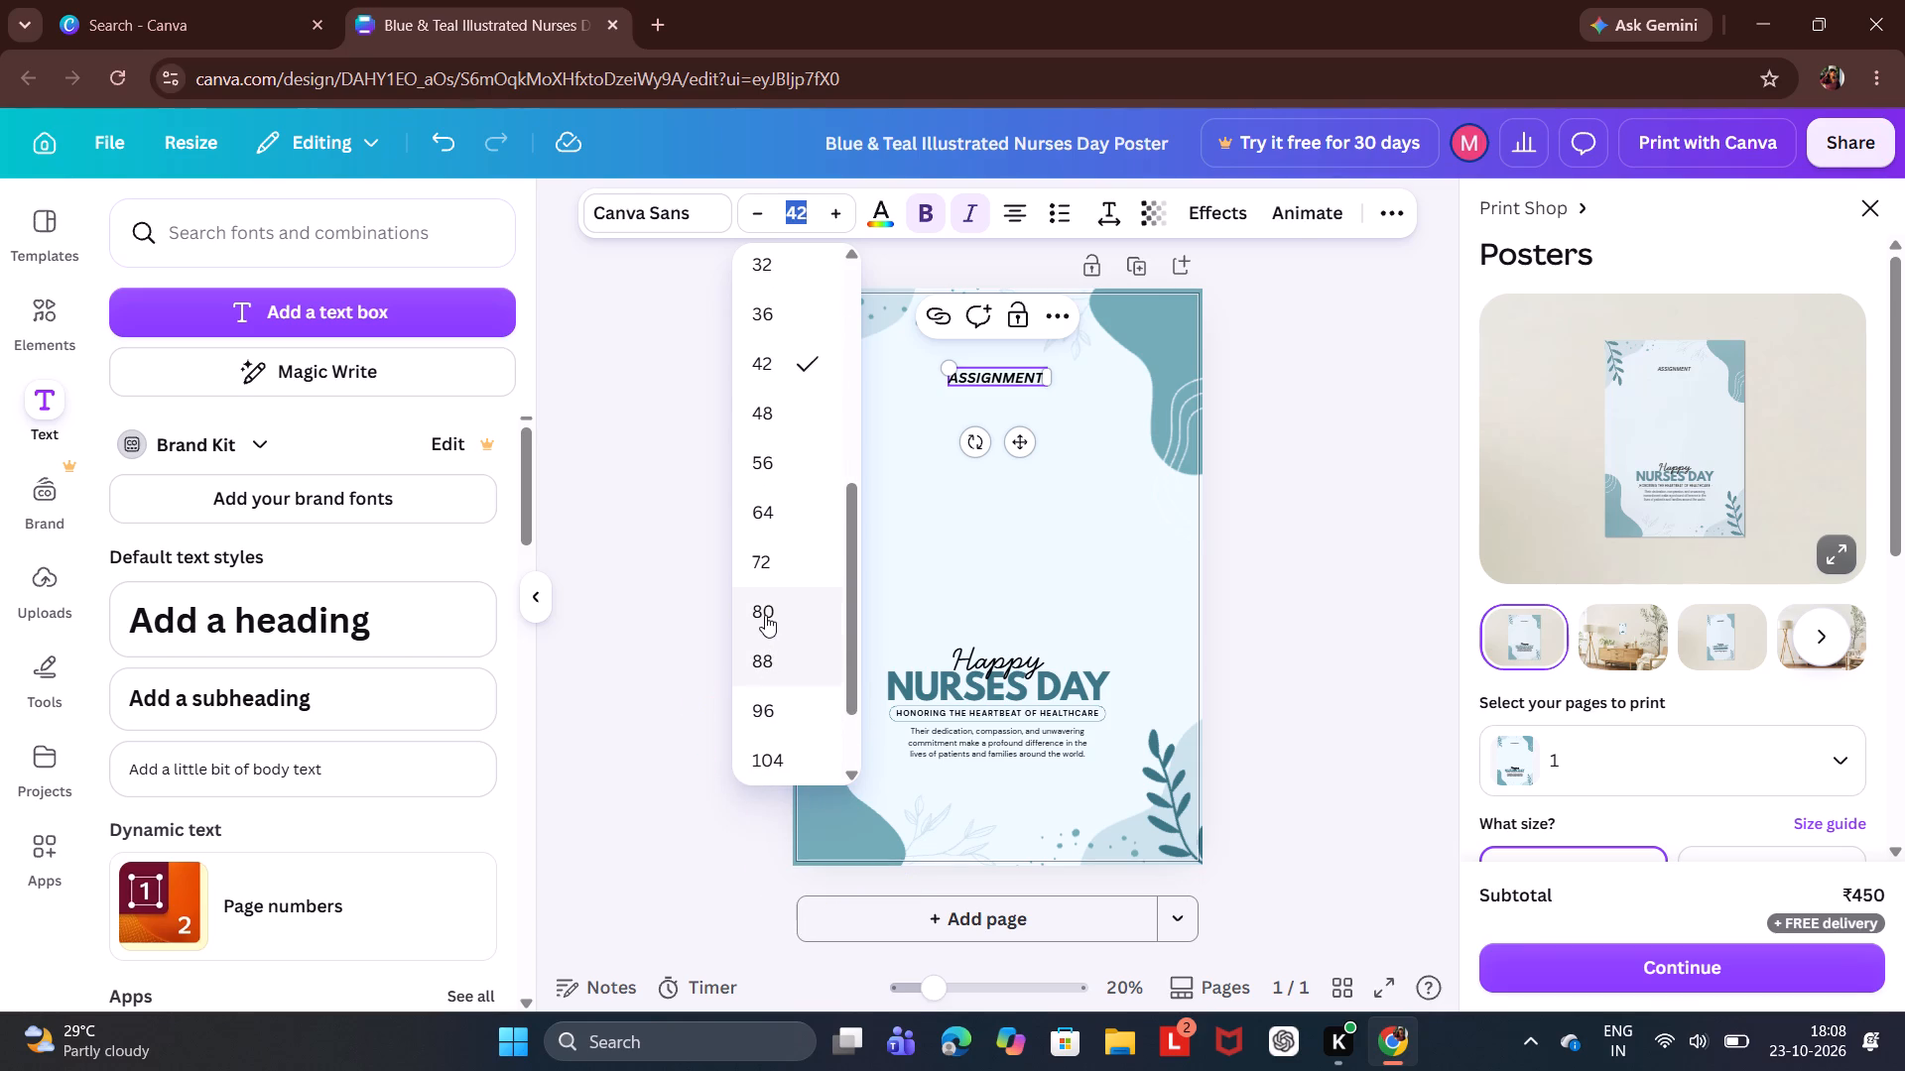
{"action": "left_click", "coordinate": [764, 613]}
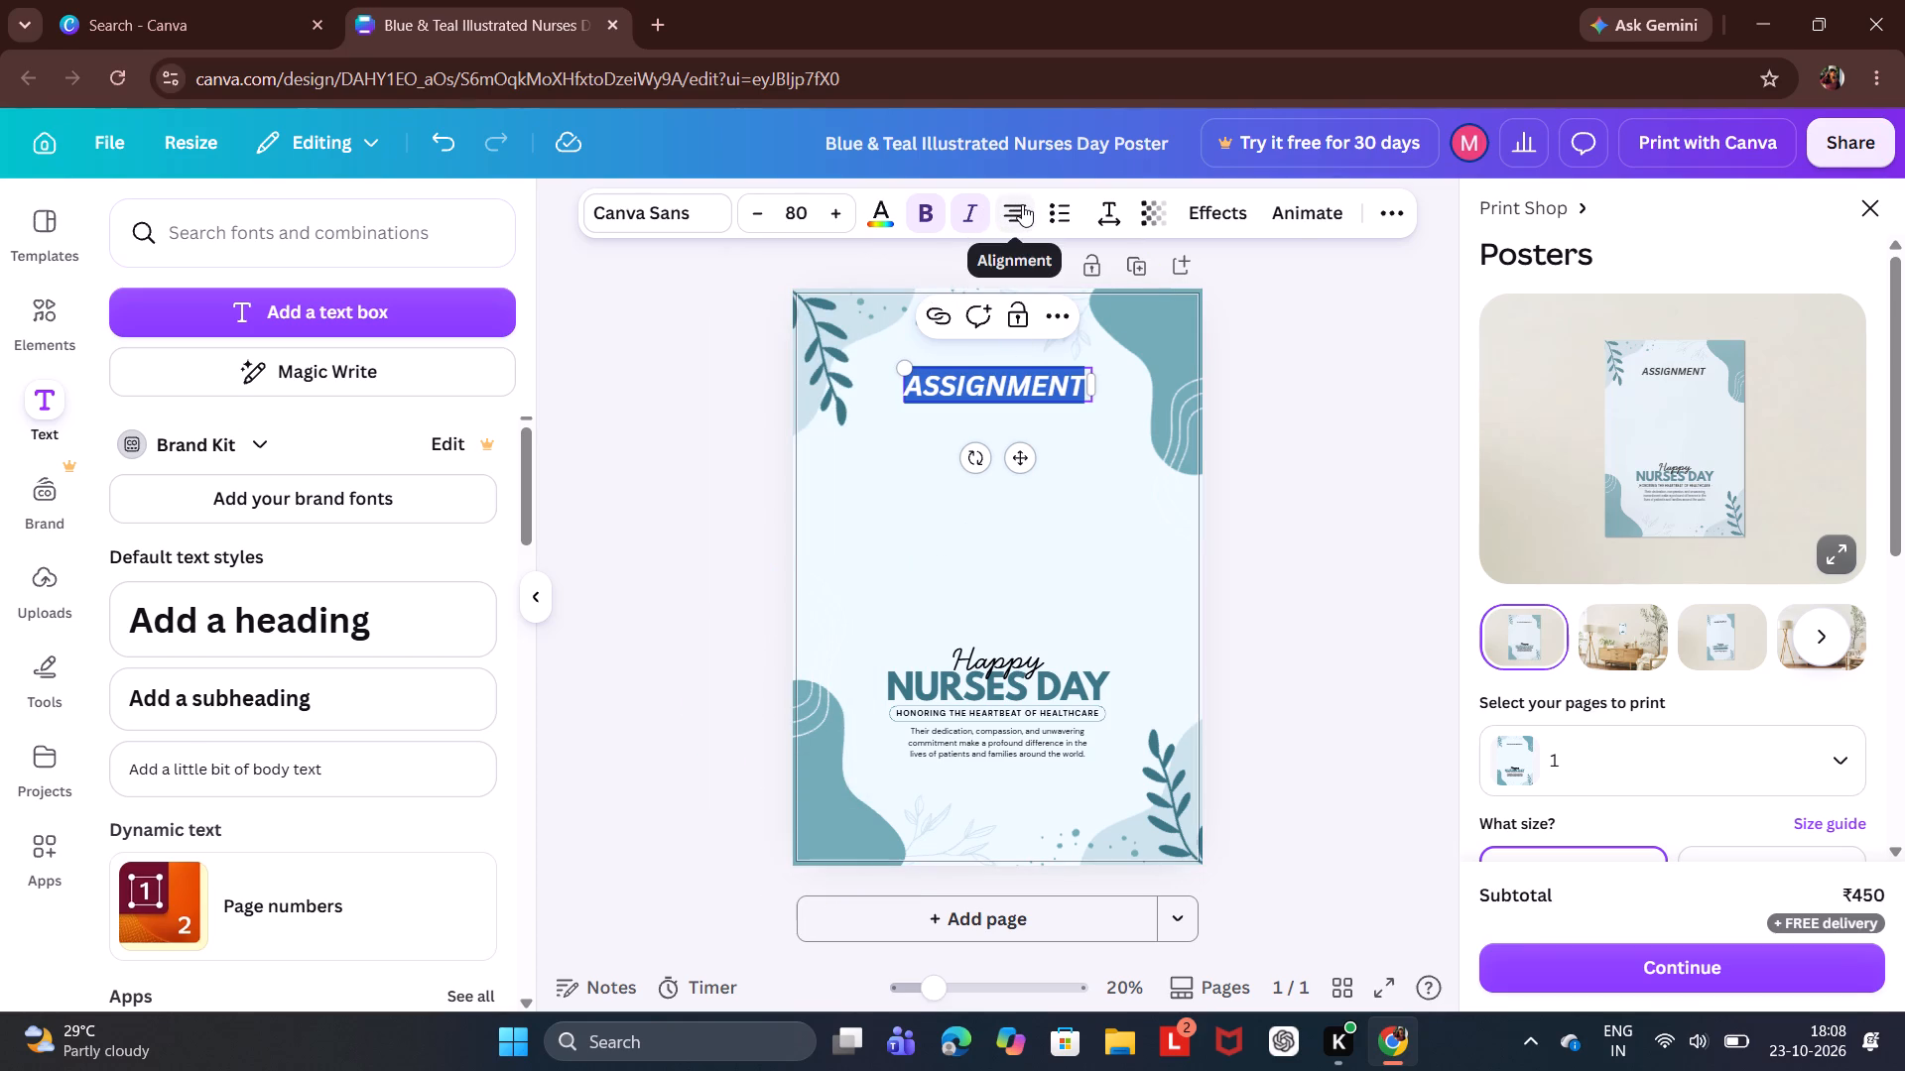
{"action": "left_click", "coordinate": [1390, 214]}
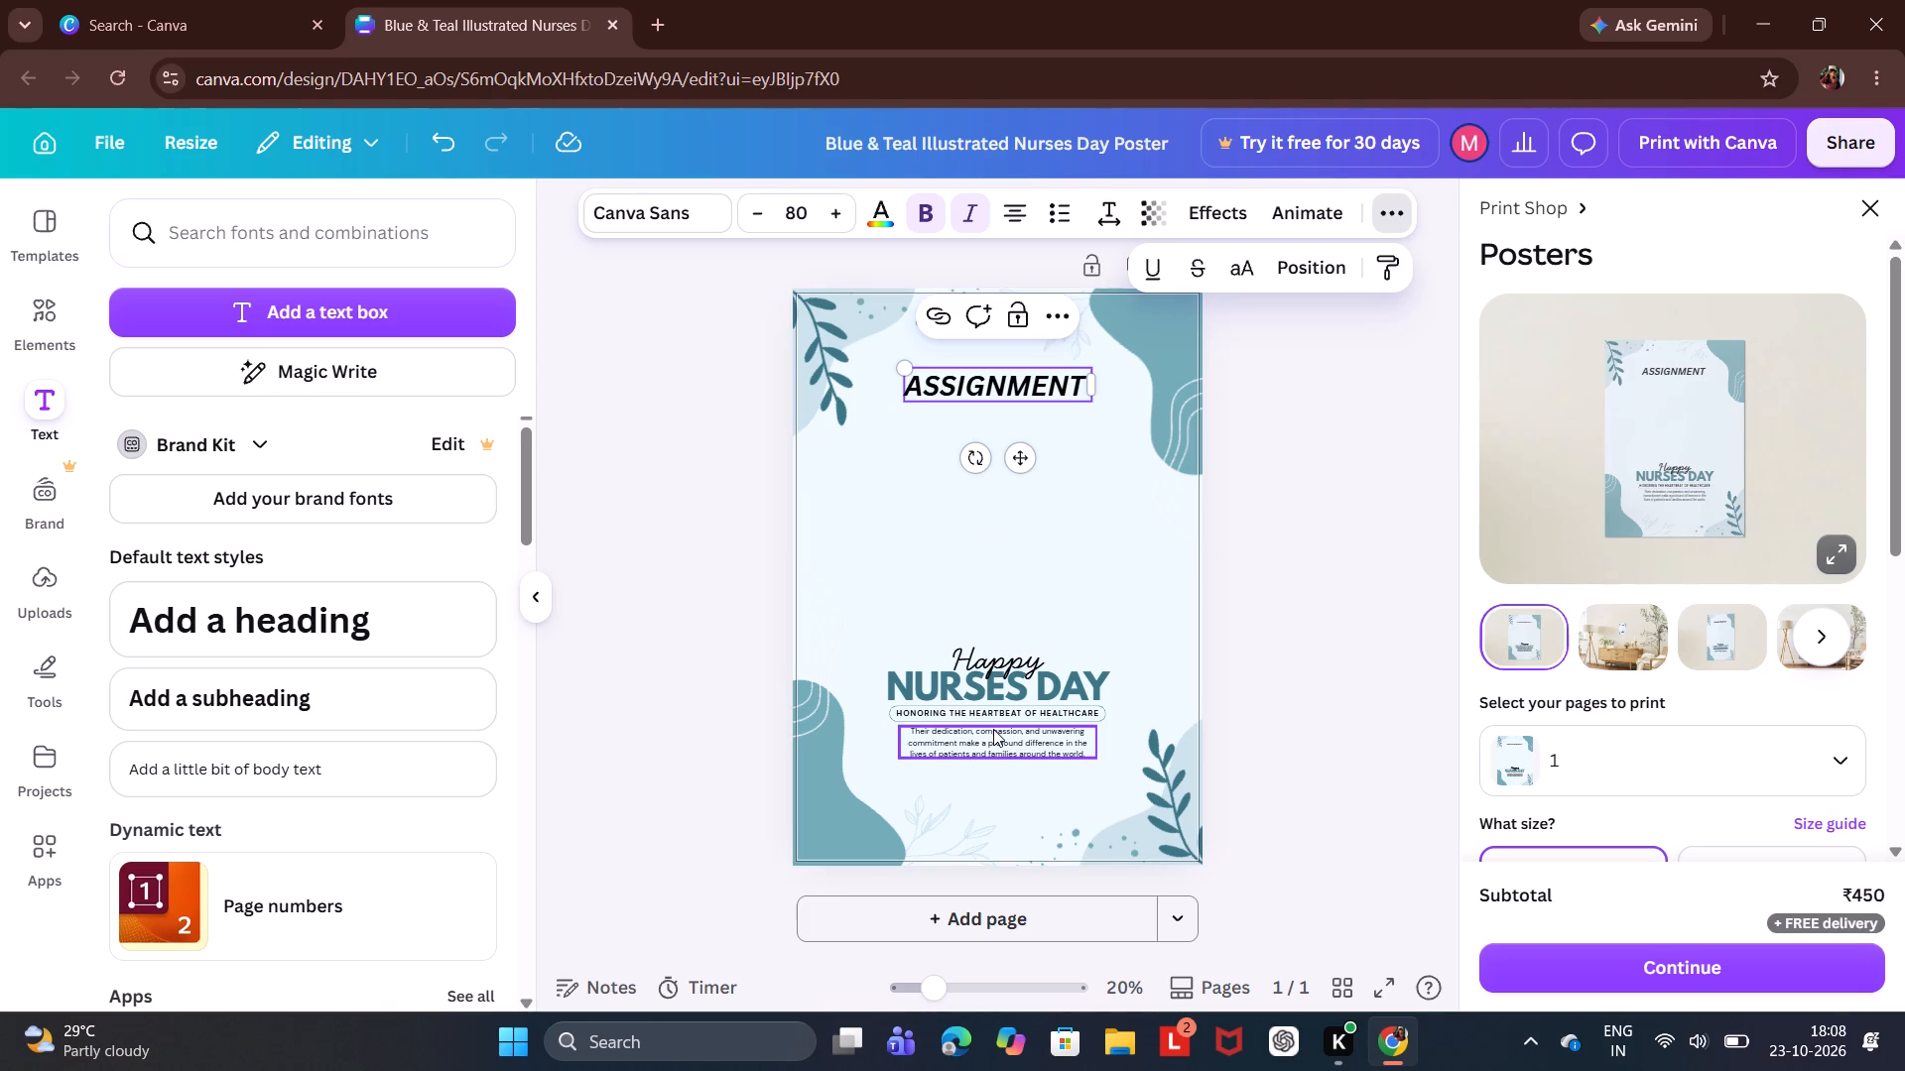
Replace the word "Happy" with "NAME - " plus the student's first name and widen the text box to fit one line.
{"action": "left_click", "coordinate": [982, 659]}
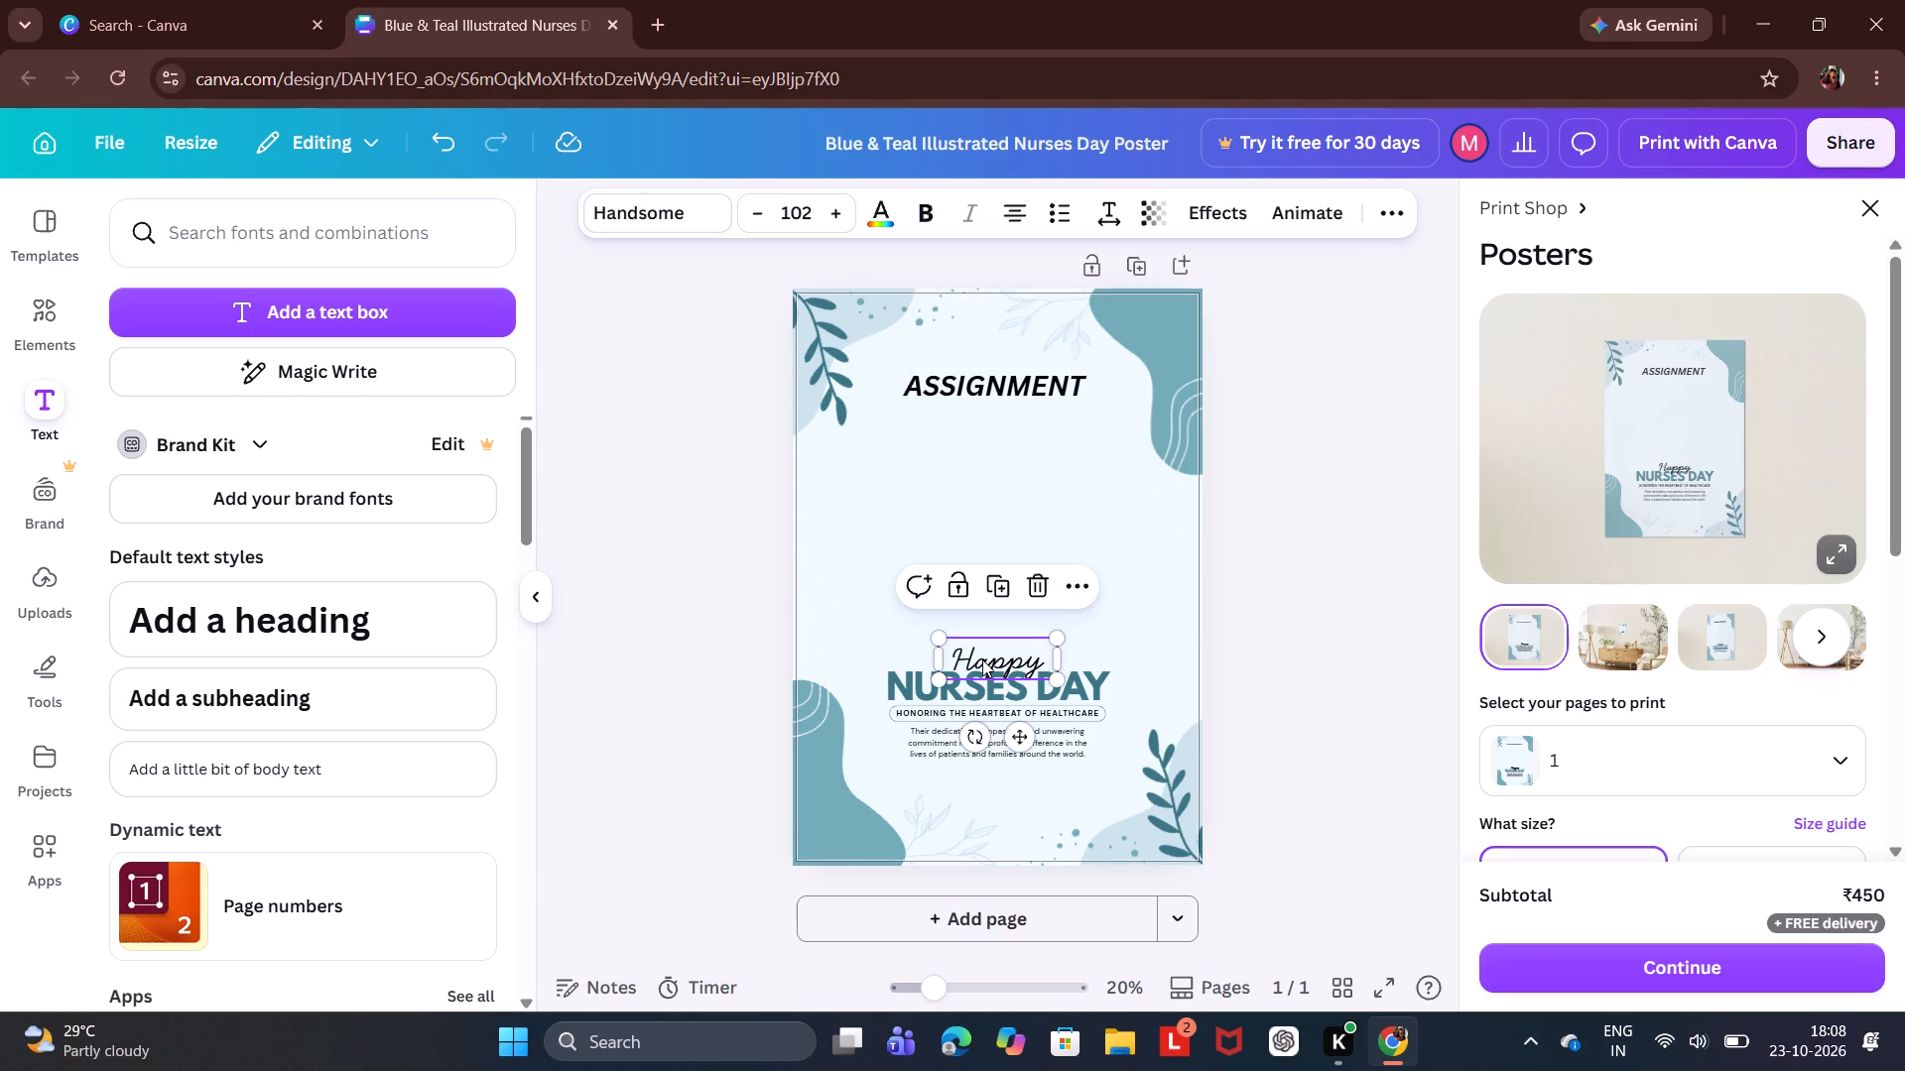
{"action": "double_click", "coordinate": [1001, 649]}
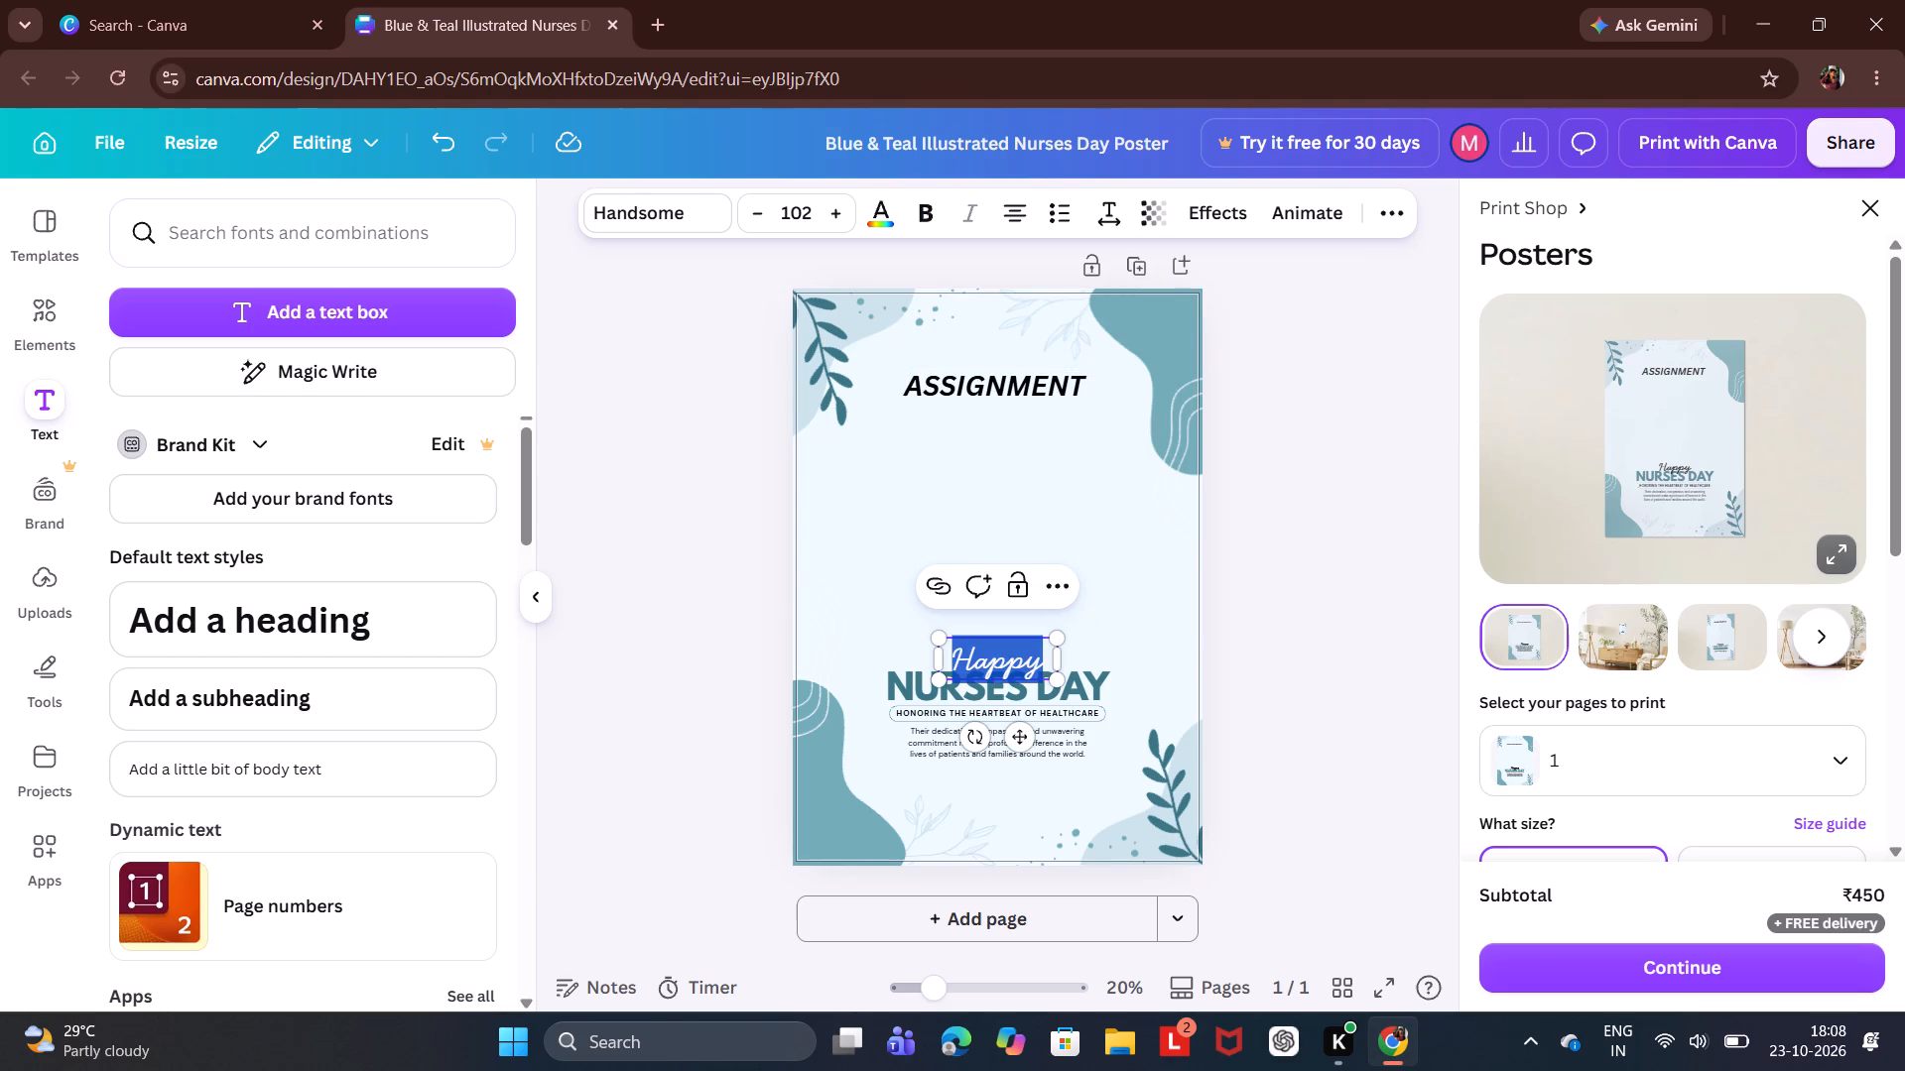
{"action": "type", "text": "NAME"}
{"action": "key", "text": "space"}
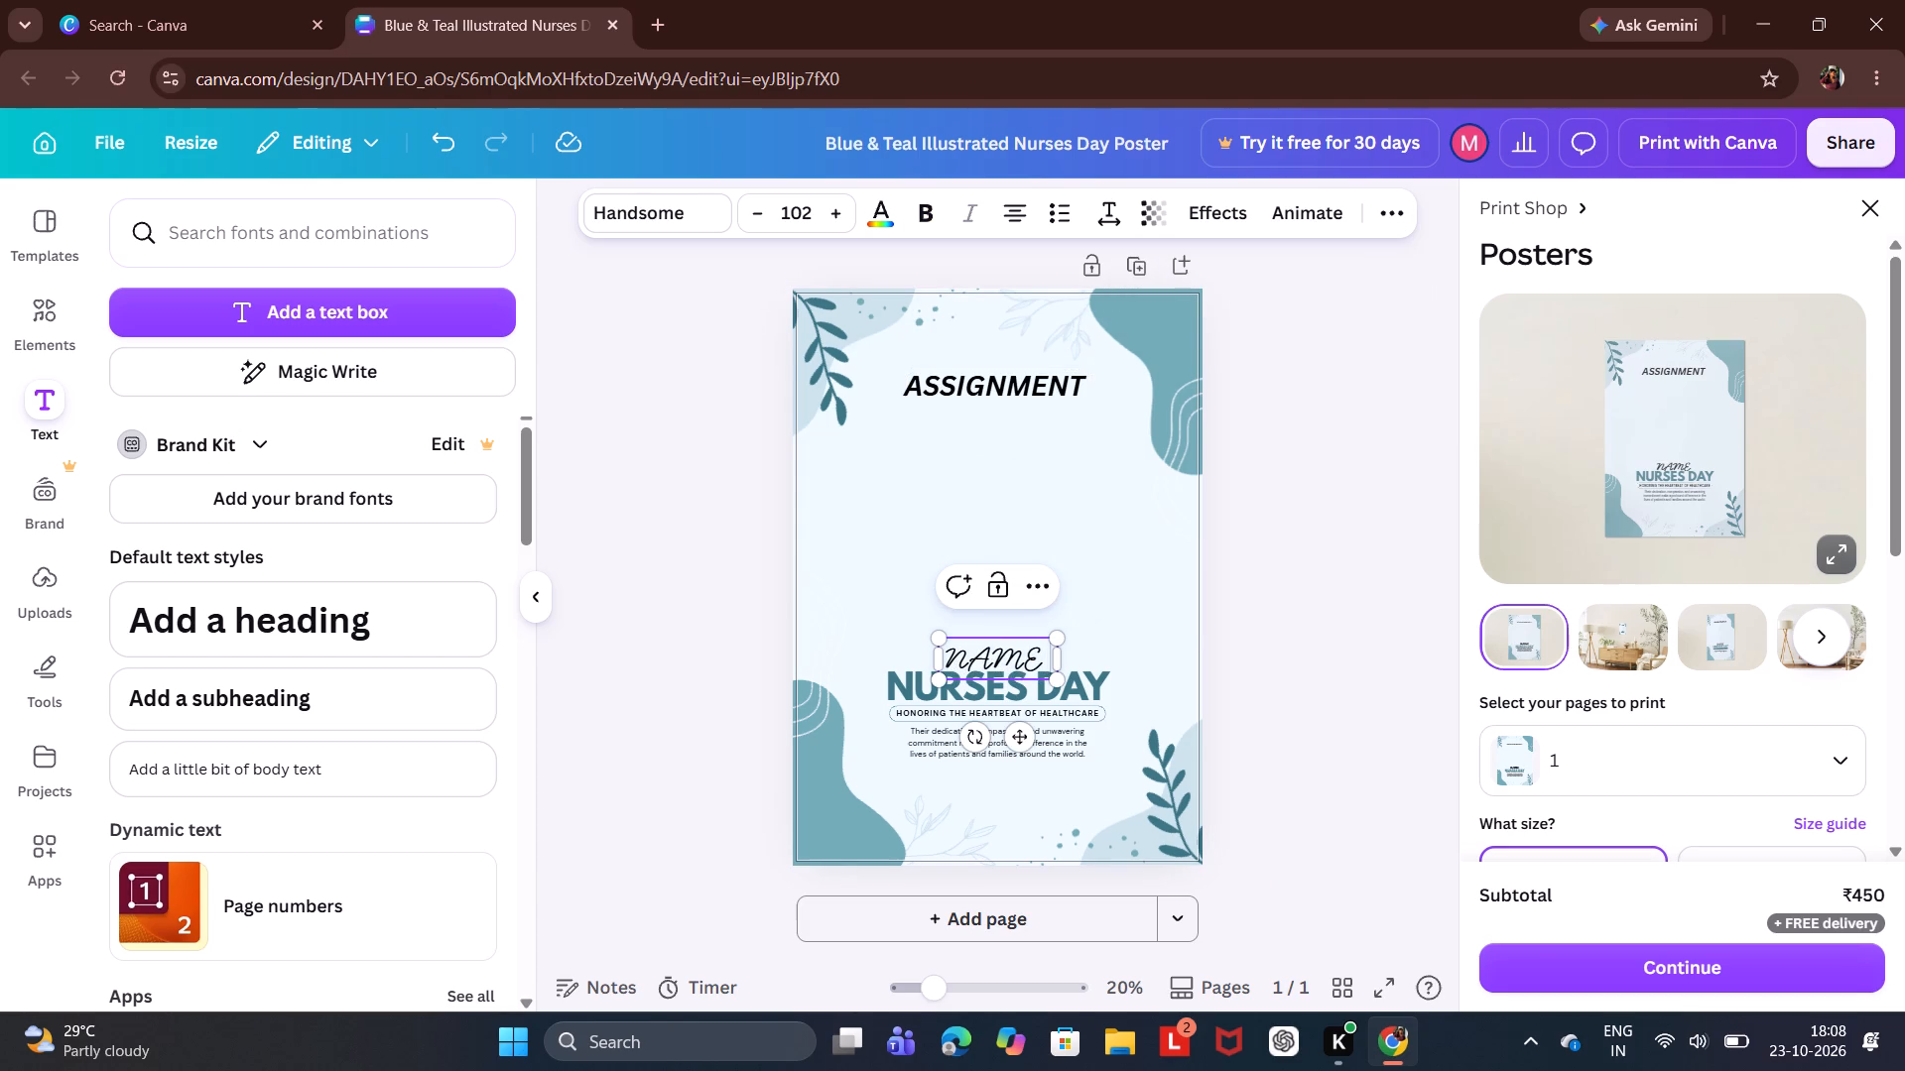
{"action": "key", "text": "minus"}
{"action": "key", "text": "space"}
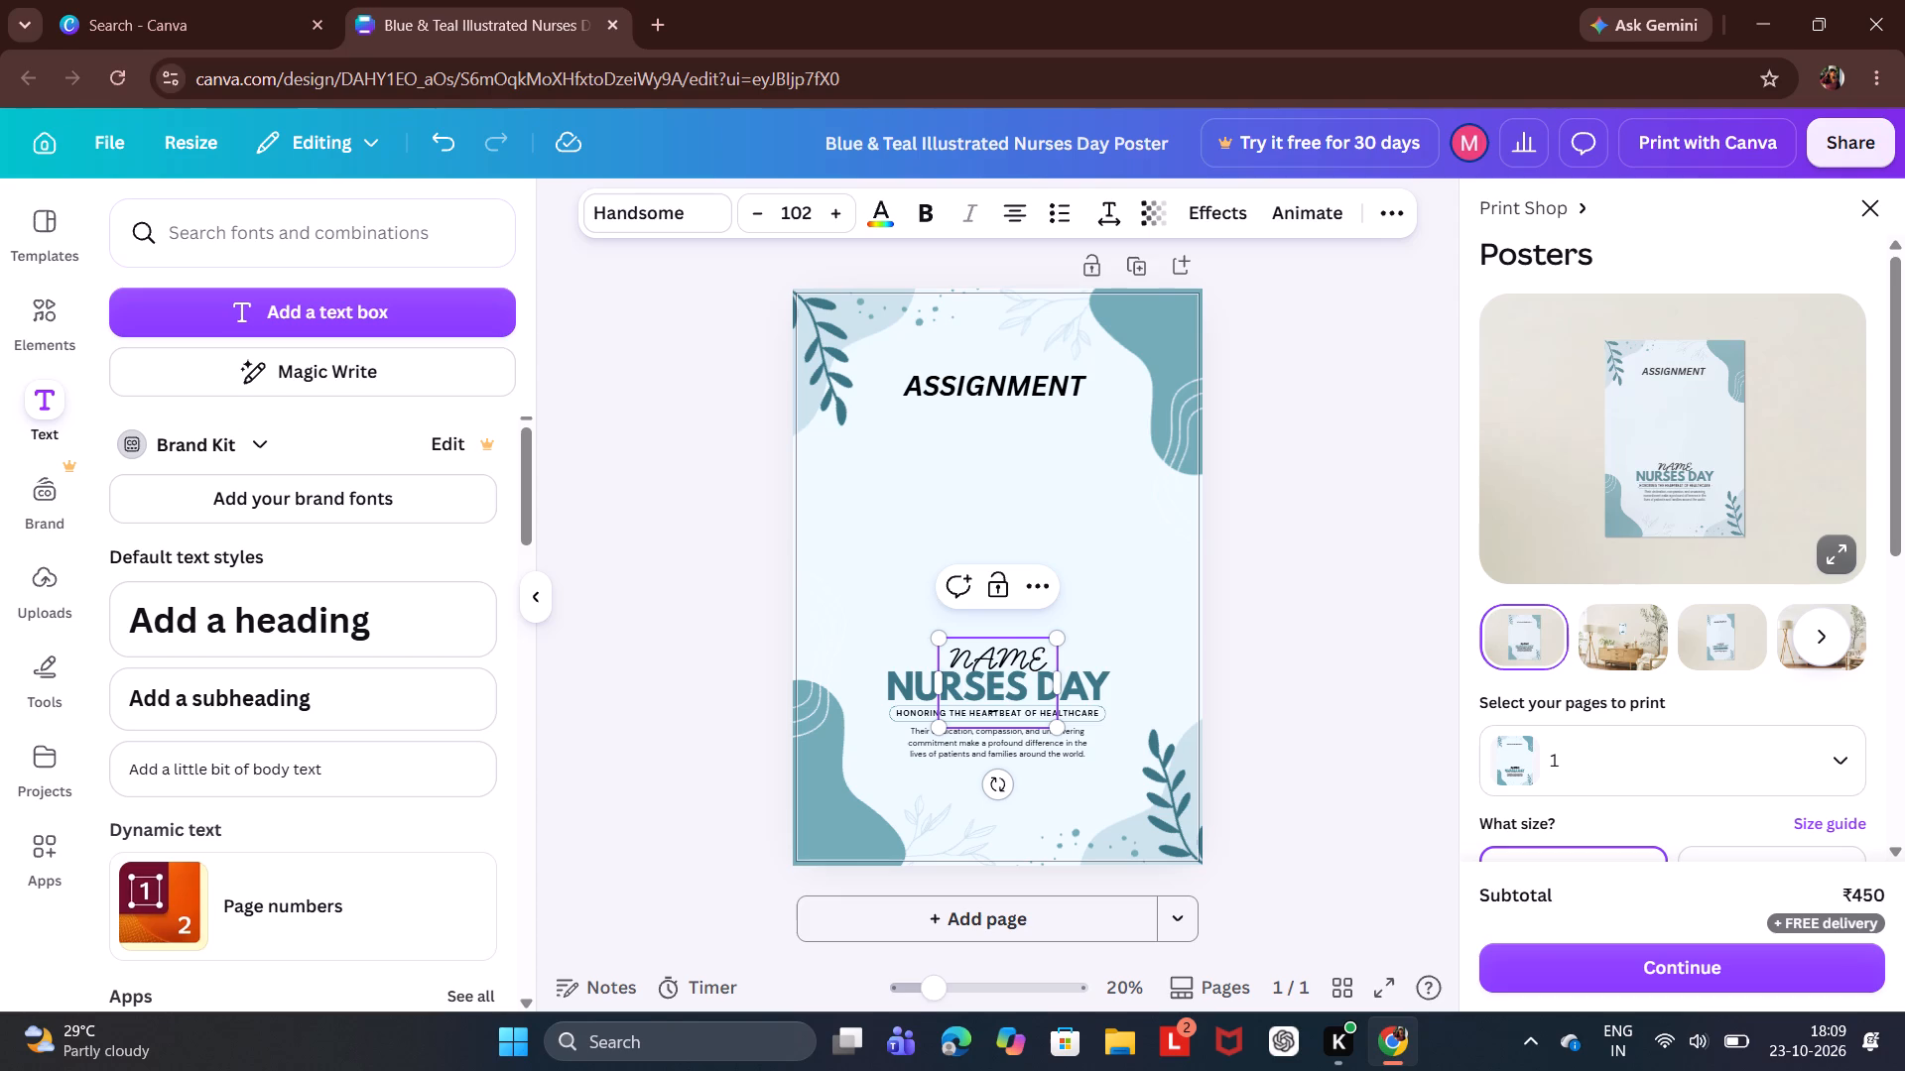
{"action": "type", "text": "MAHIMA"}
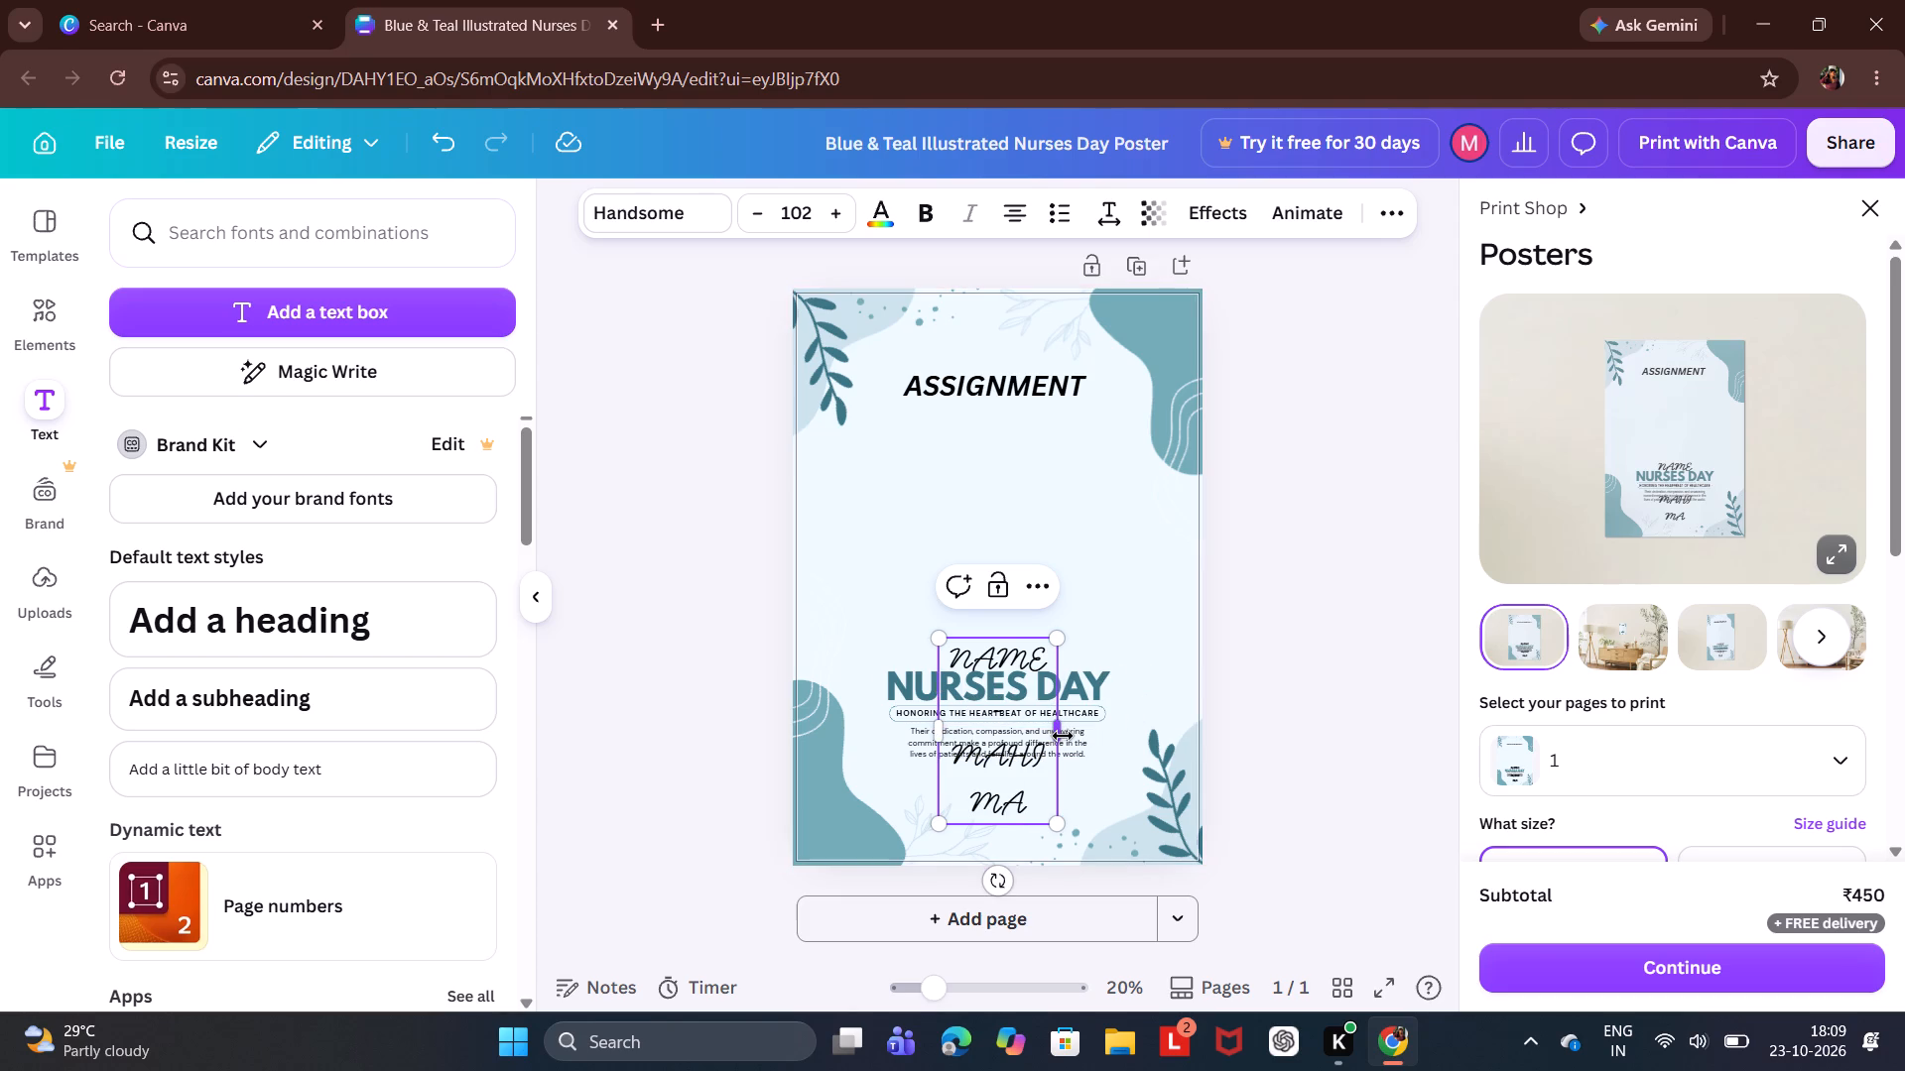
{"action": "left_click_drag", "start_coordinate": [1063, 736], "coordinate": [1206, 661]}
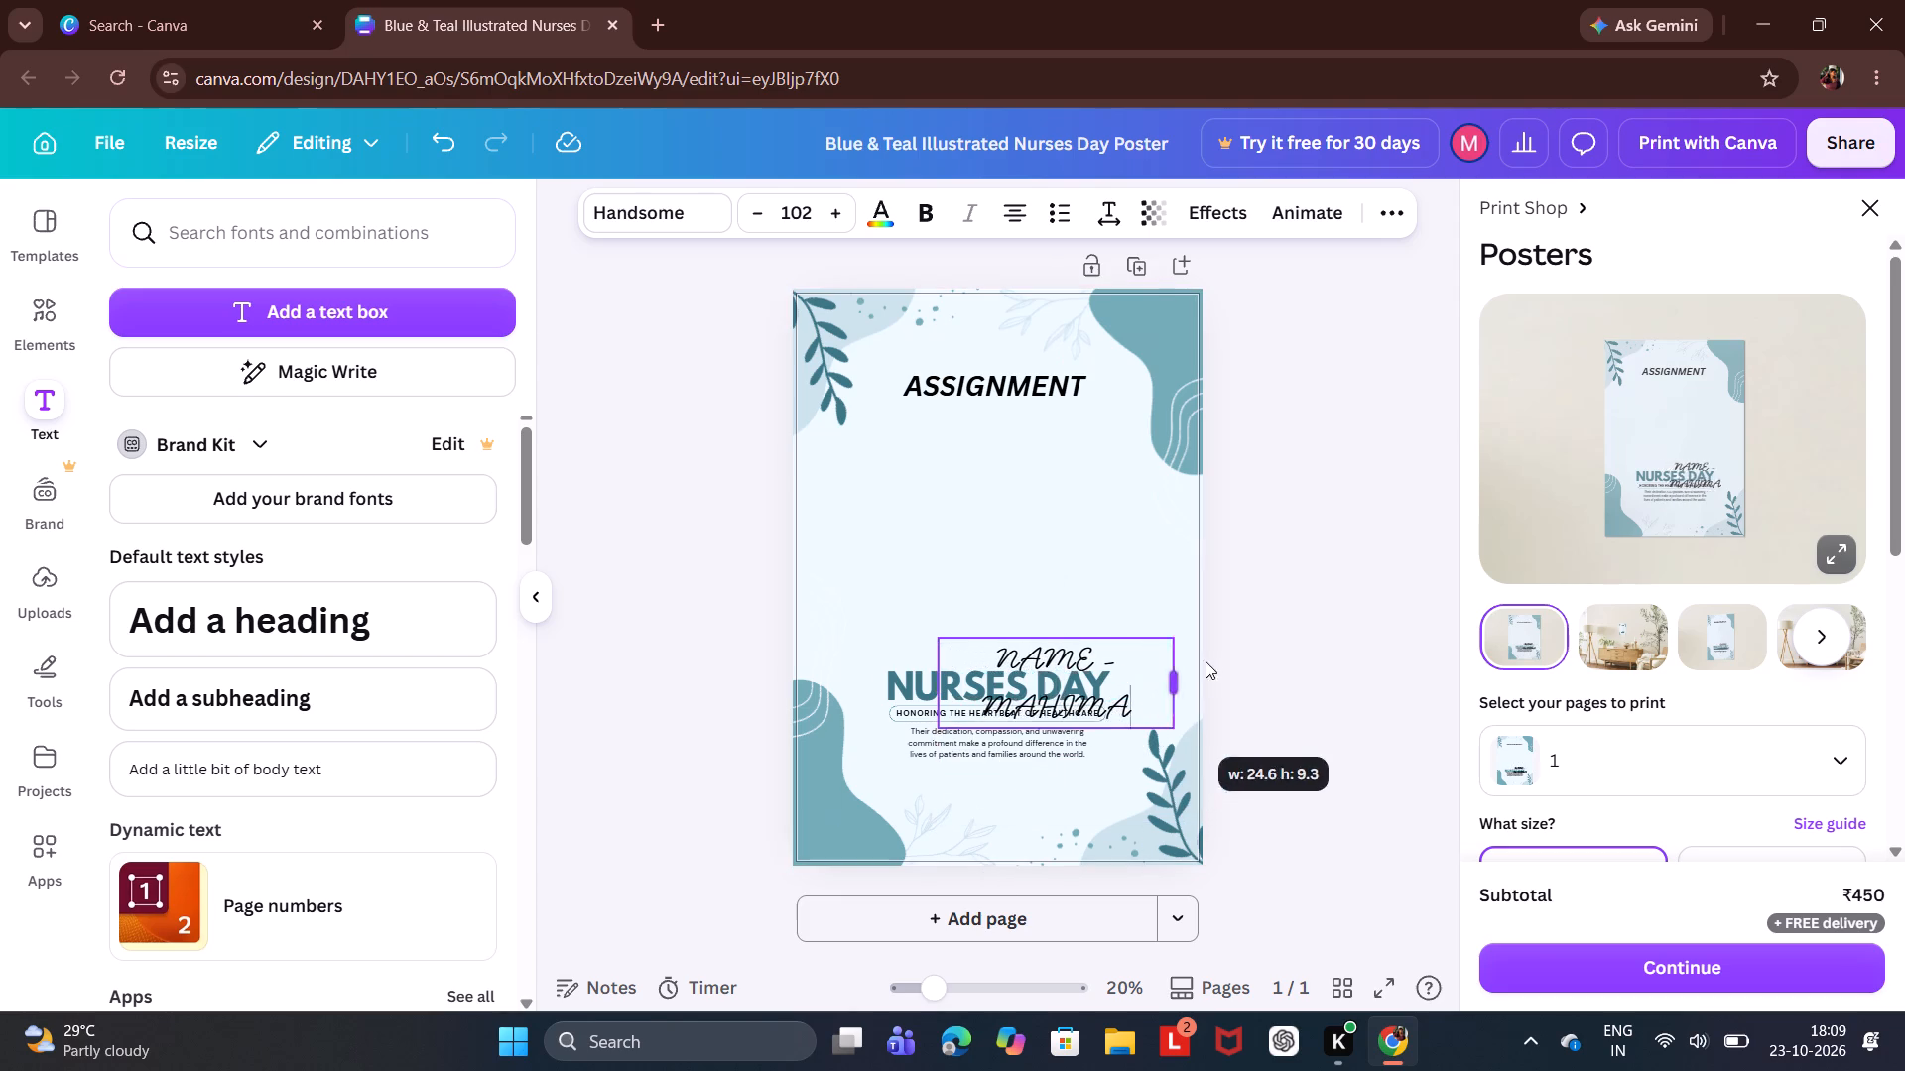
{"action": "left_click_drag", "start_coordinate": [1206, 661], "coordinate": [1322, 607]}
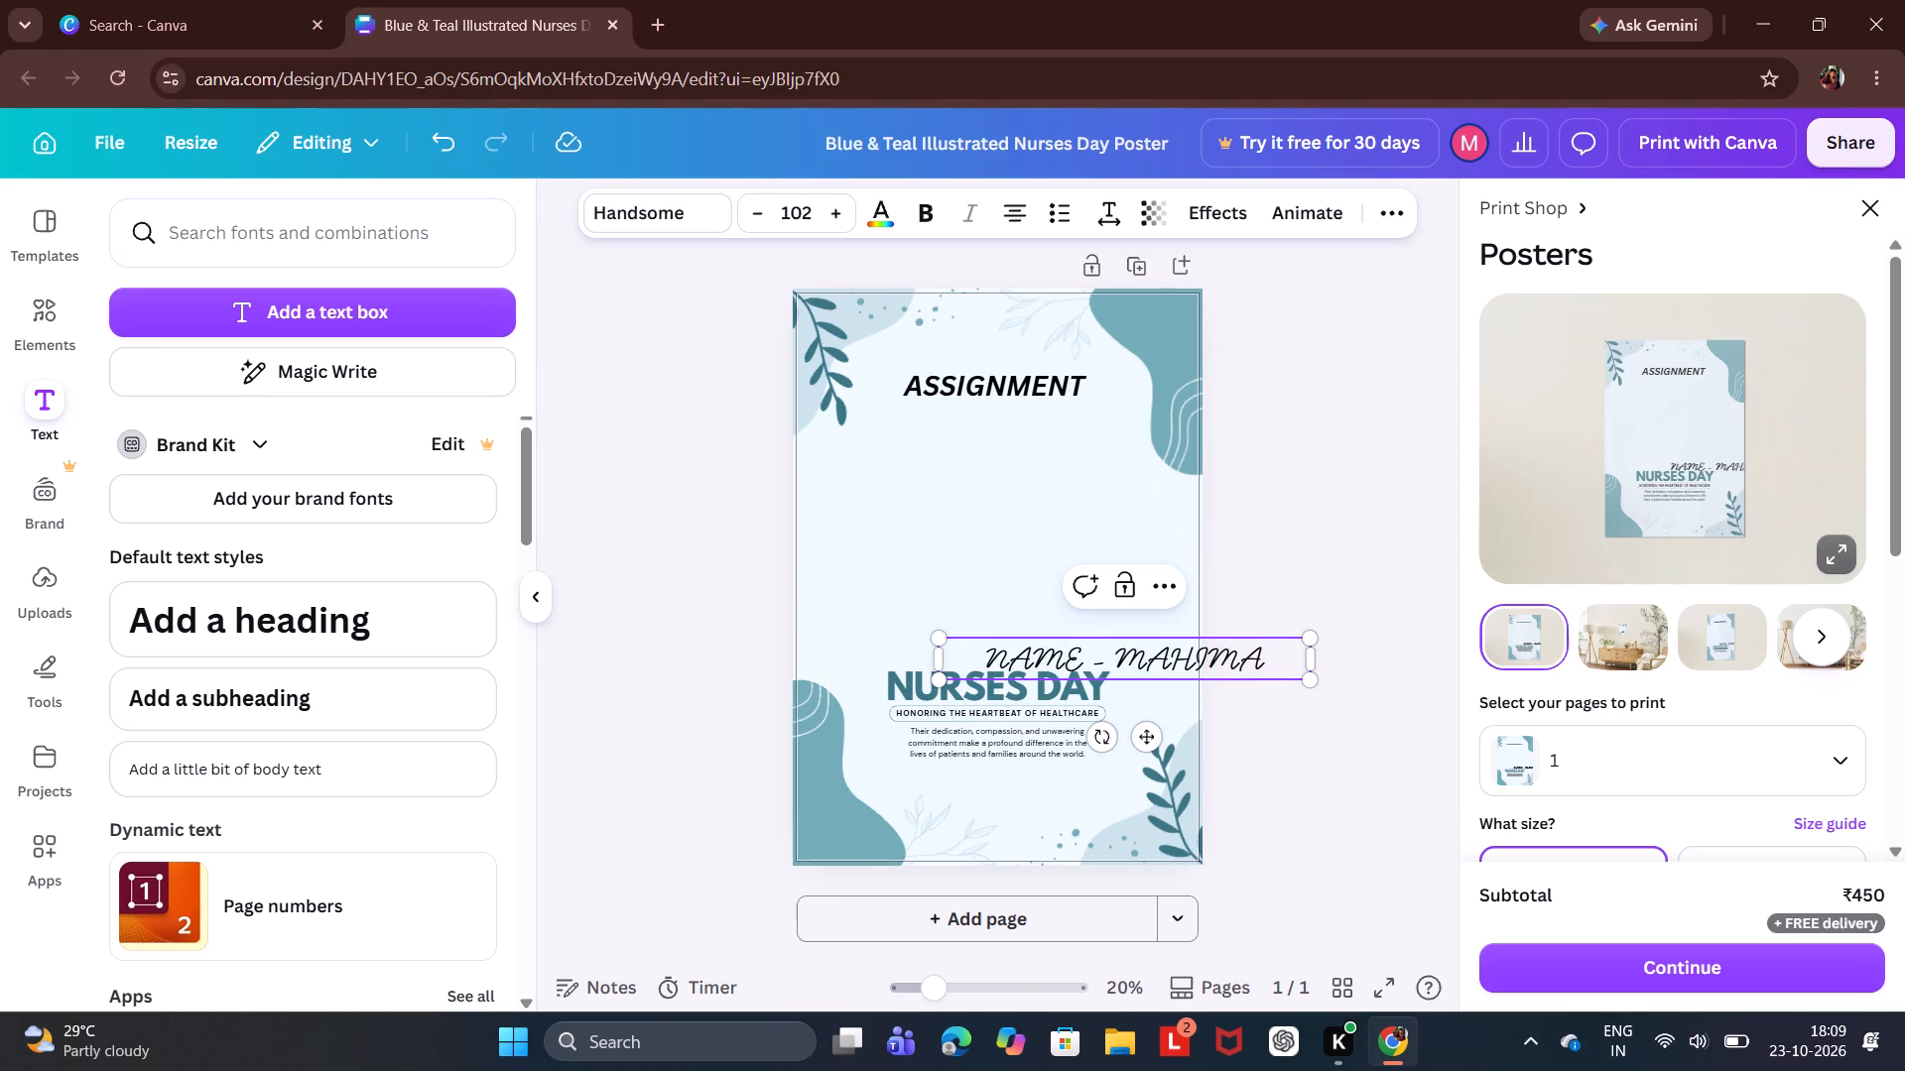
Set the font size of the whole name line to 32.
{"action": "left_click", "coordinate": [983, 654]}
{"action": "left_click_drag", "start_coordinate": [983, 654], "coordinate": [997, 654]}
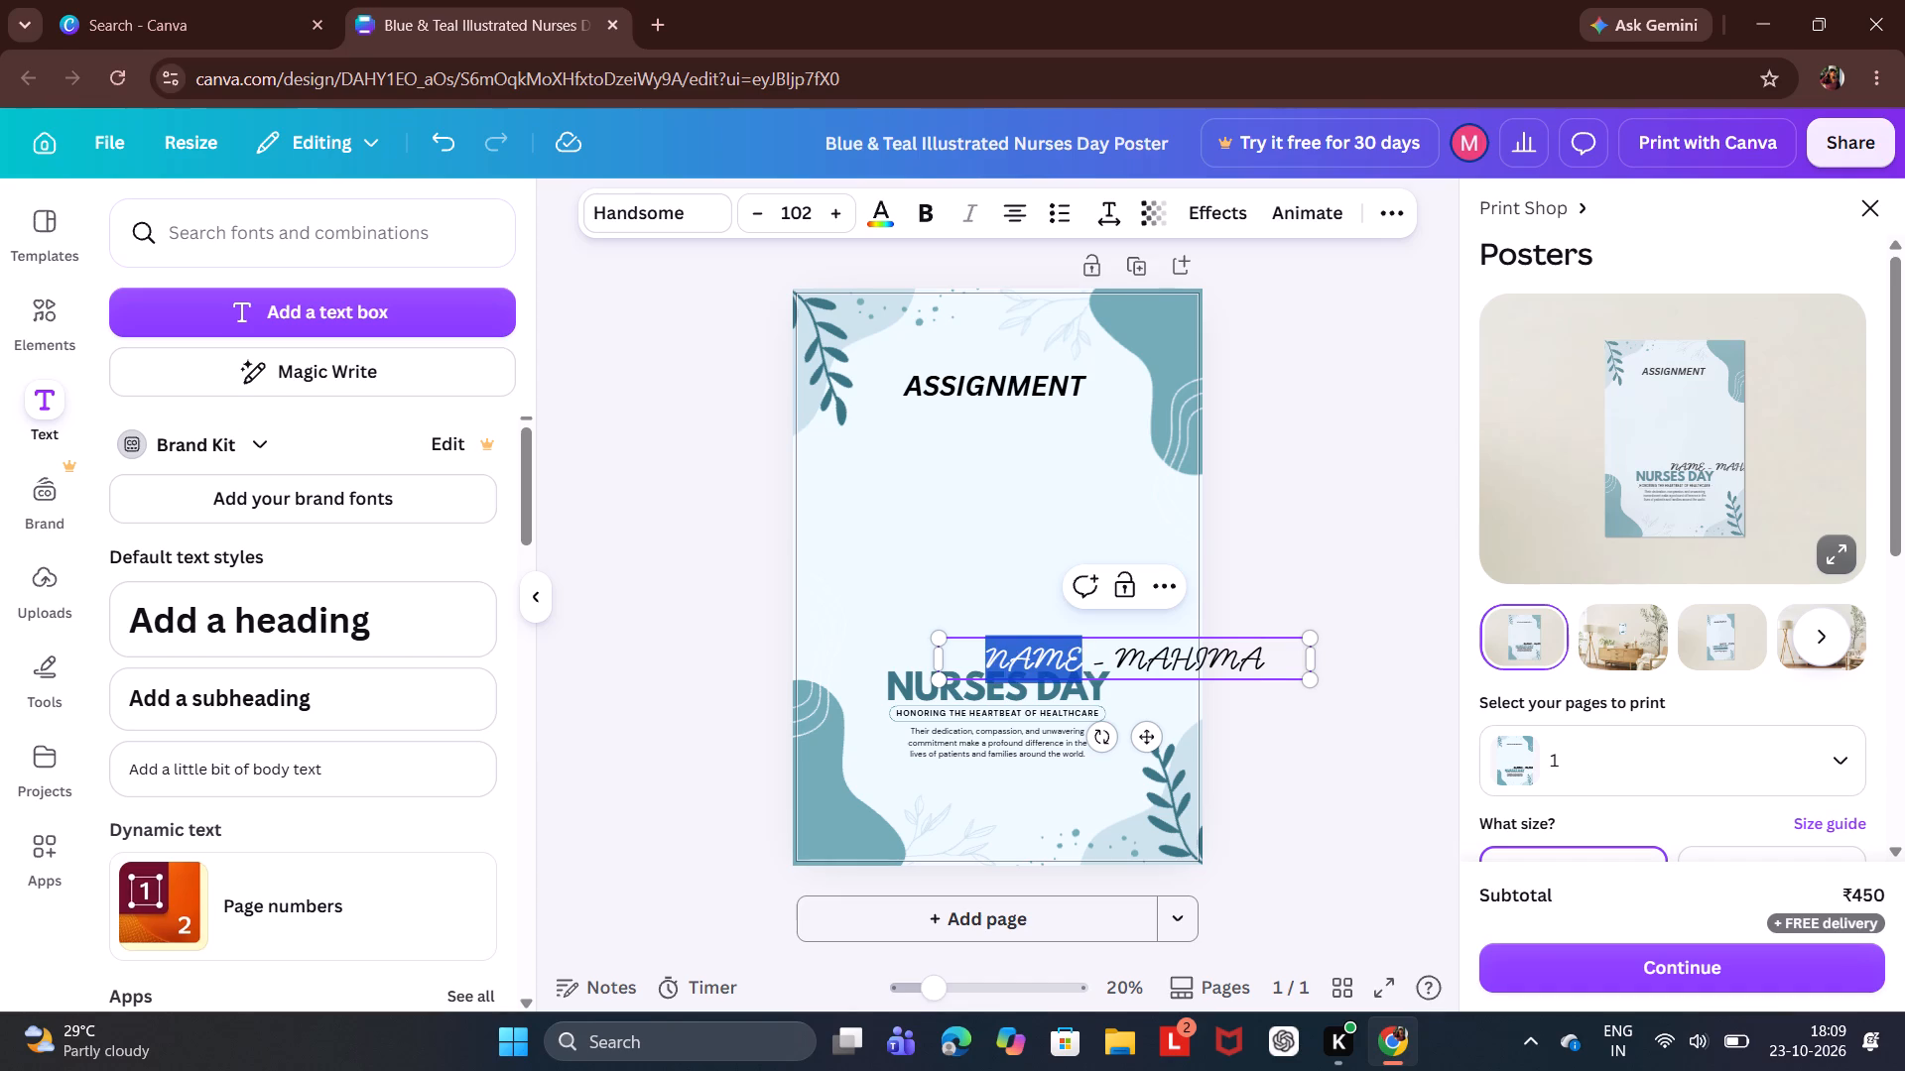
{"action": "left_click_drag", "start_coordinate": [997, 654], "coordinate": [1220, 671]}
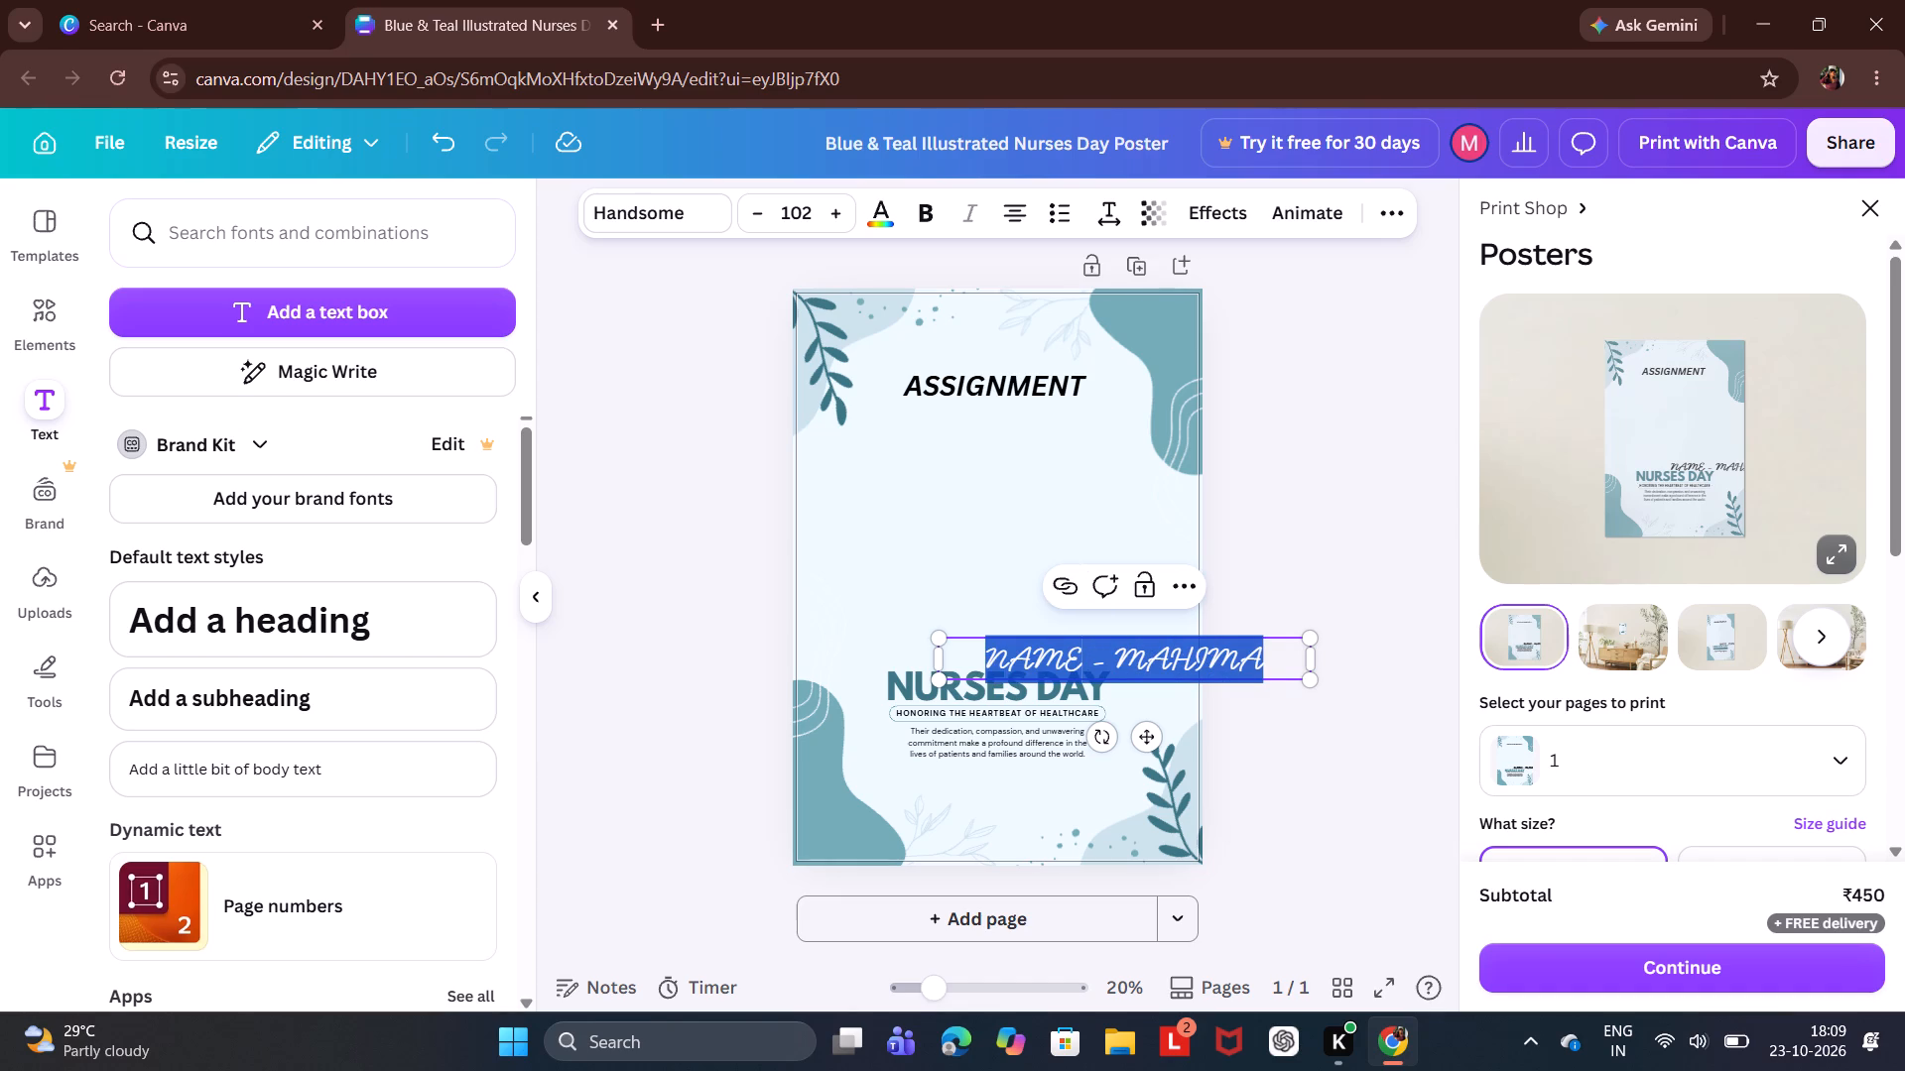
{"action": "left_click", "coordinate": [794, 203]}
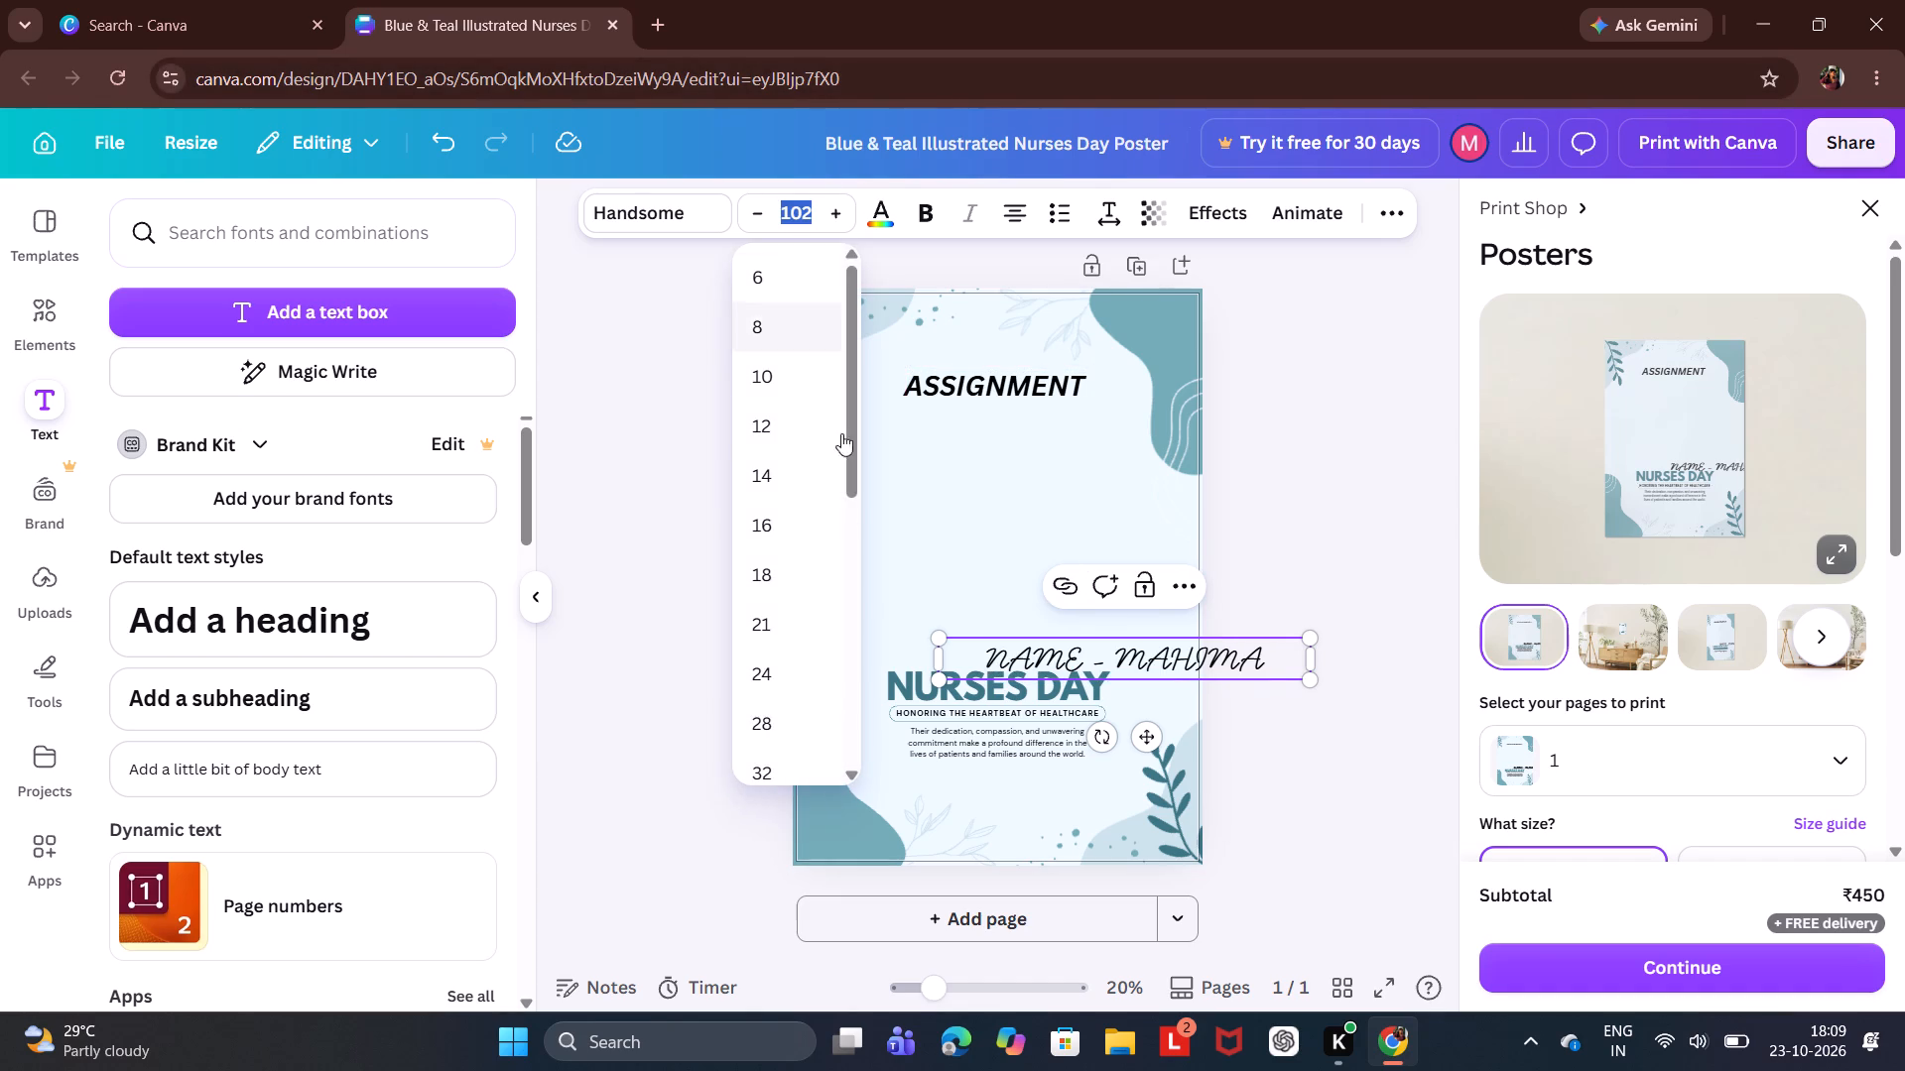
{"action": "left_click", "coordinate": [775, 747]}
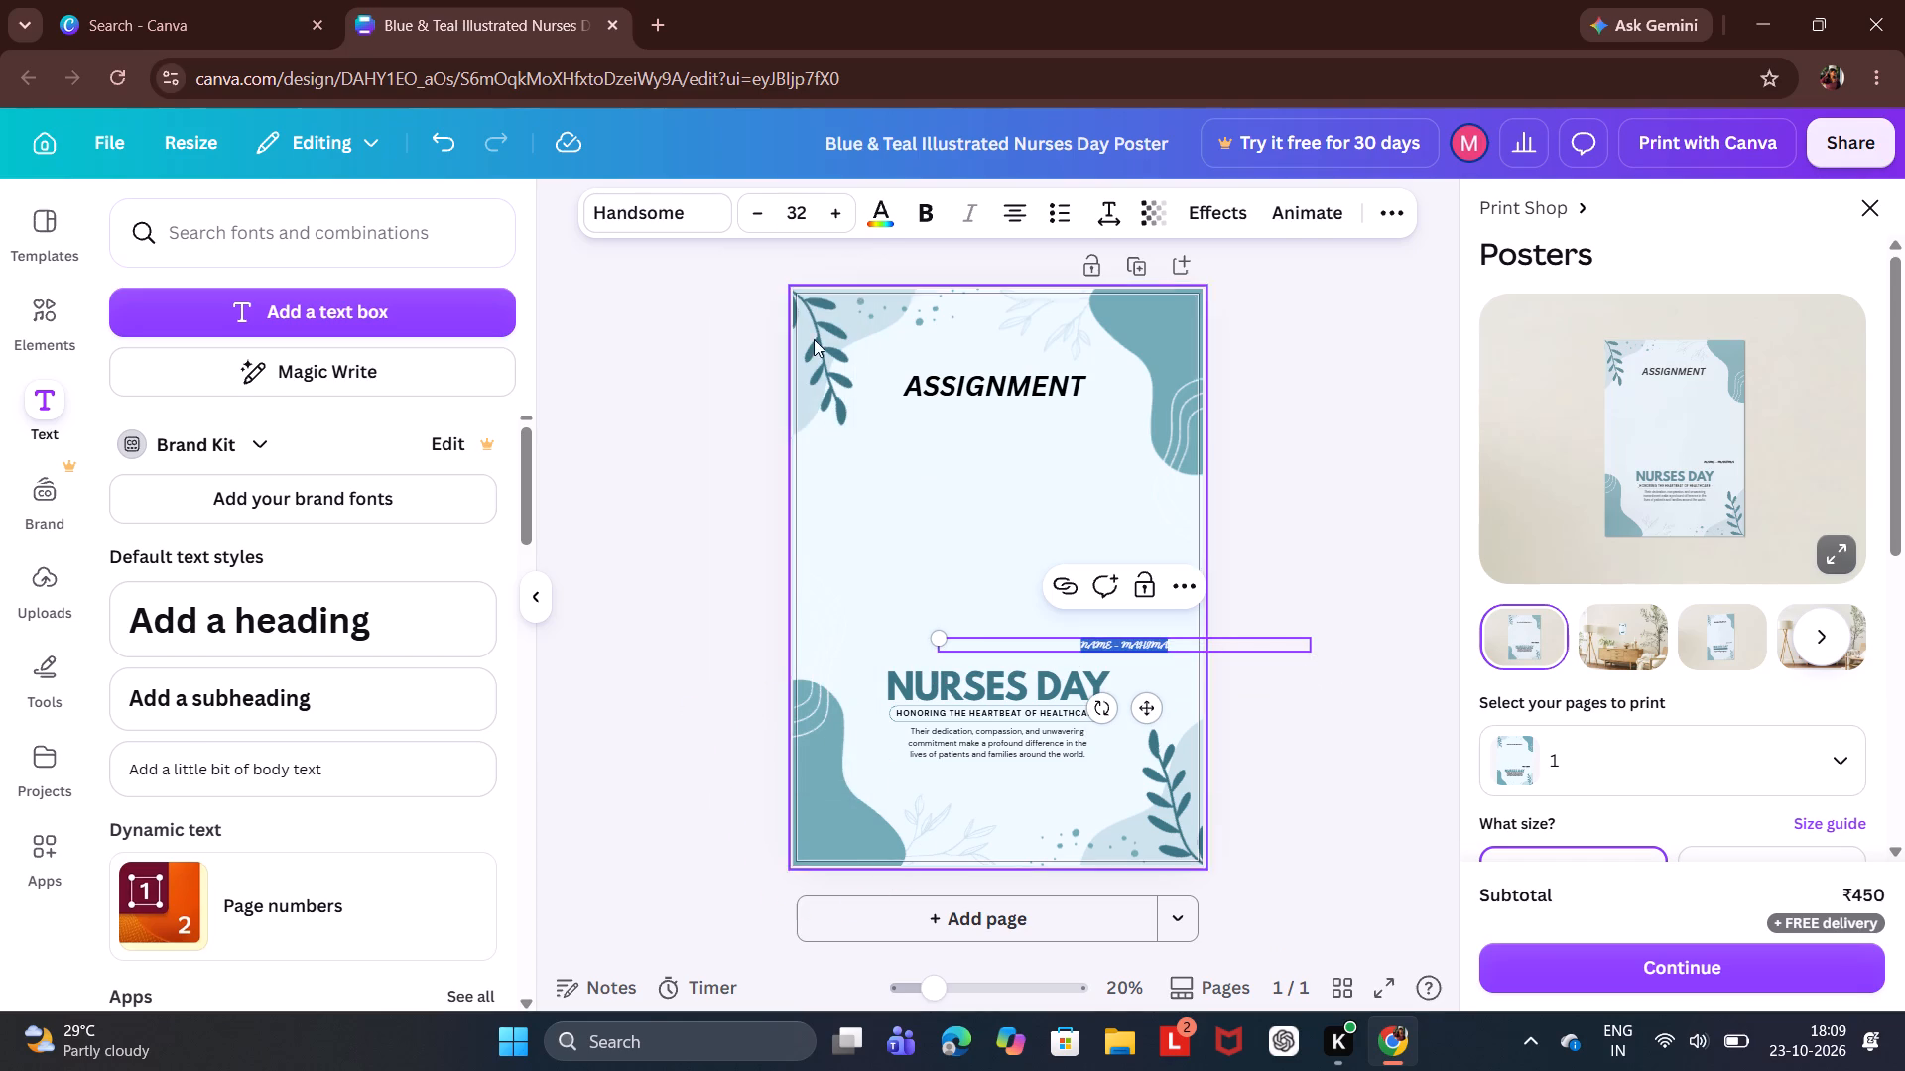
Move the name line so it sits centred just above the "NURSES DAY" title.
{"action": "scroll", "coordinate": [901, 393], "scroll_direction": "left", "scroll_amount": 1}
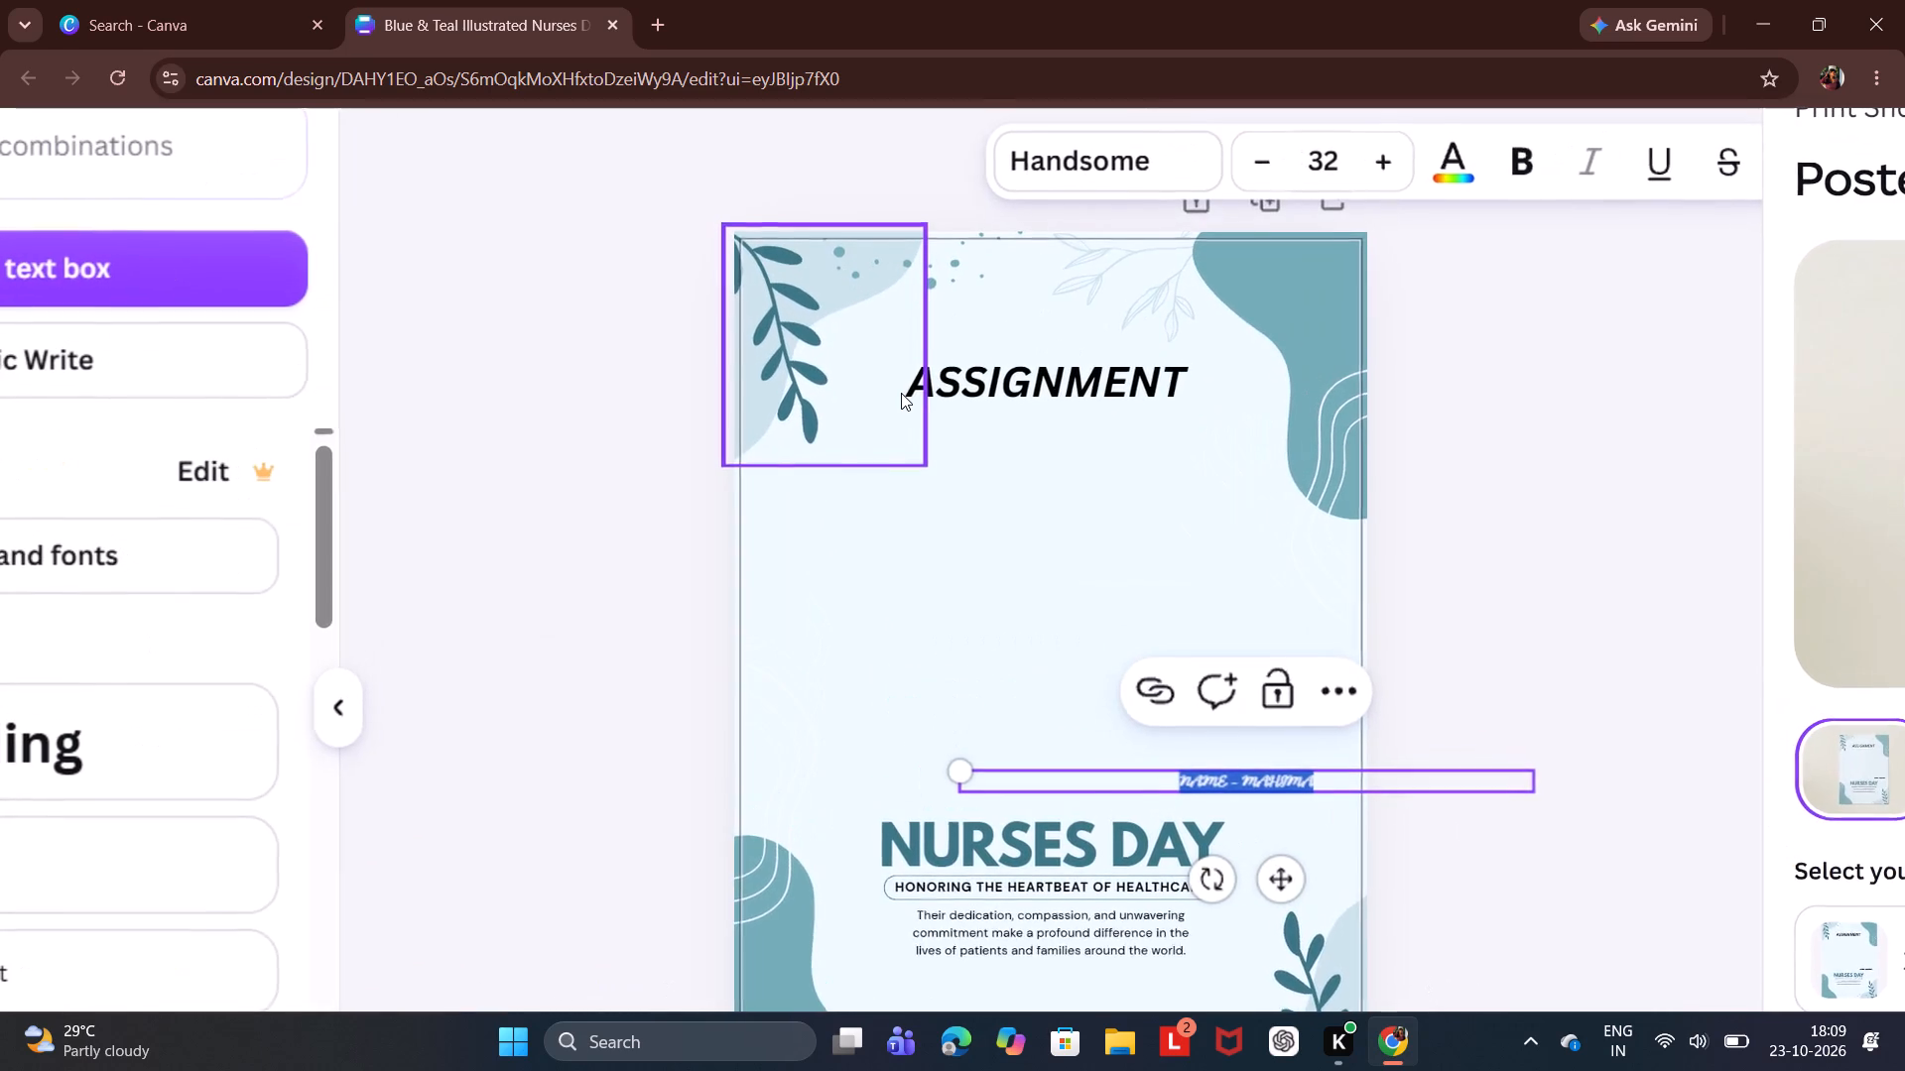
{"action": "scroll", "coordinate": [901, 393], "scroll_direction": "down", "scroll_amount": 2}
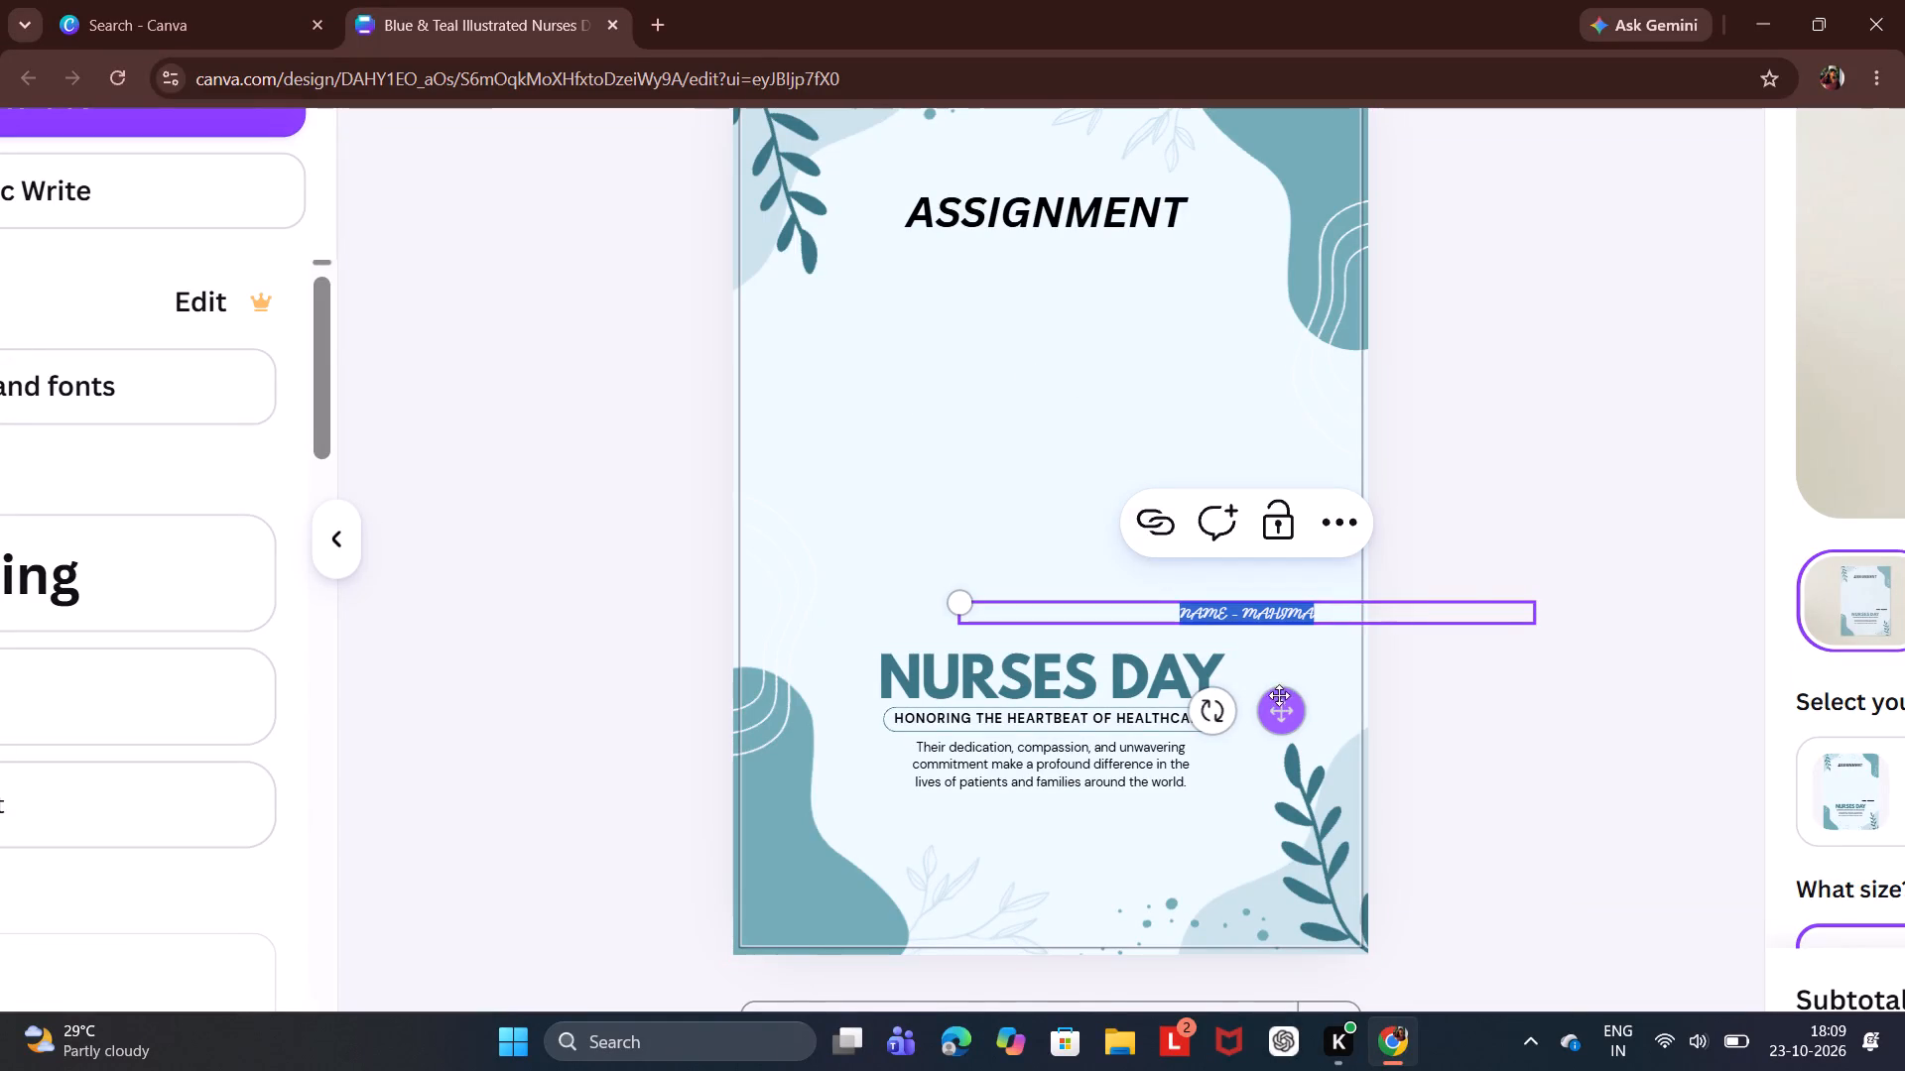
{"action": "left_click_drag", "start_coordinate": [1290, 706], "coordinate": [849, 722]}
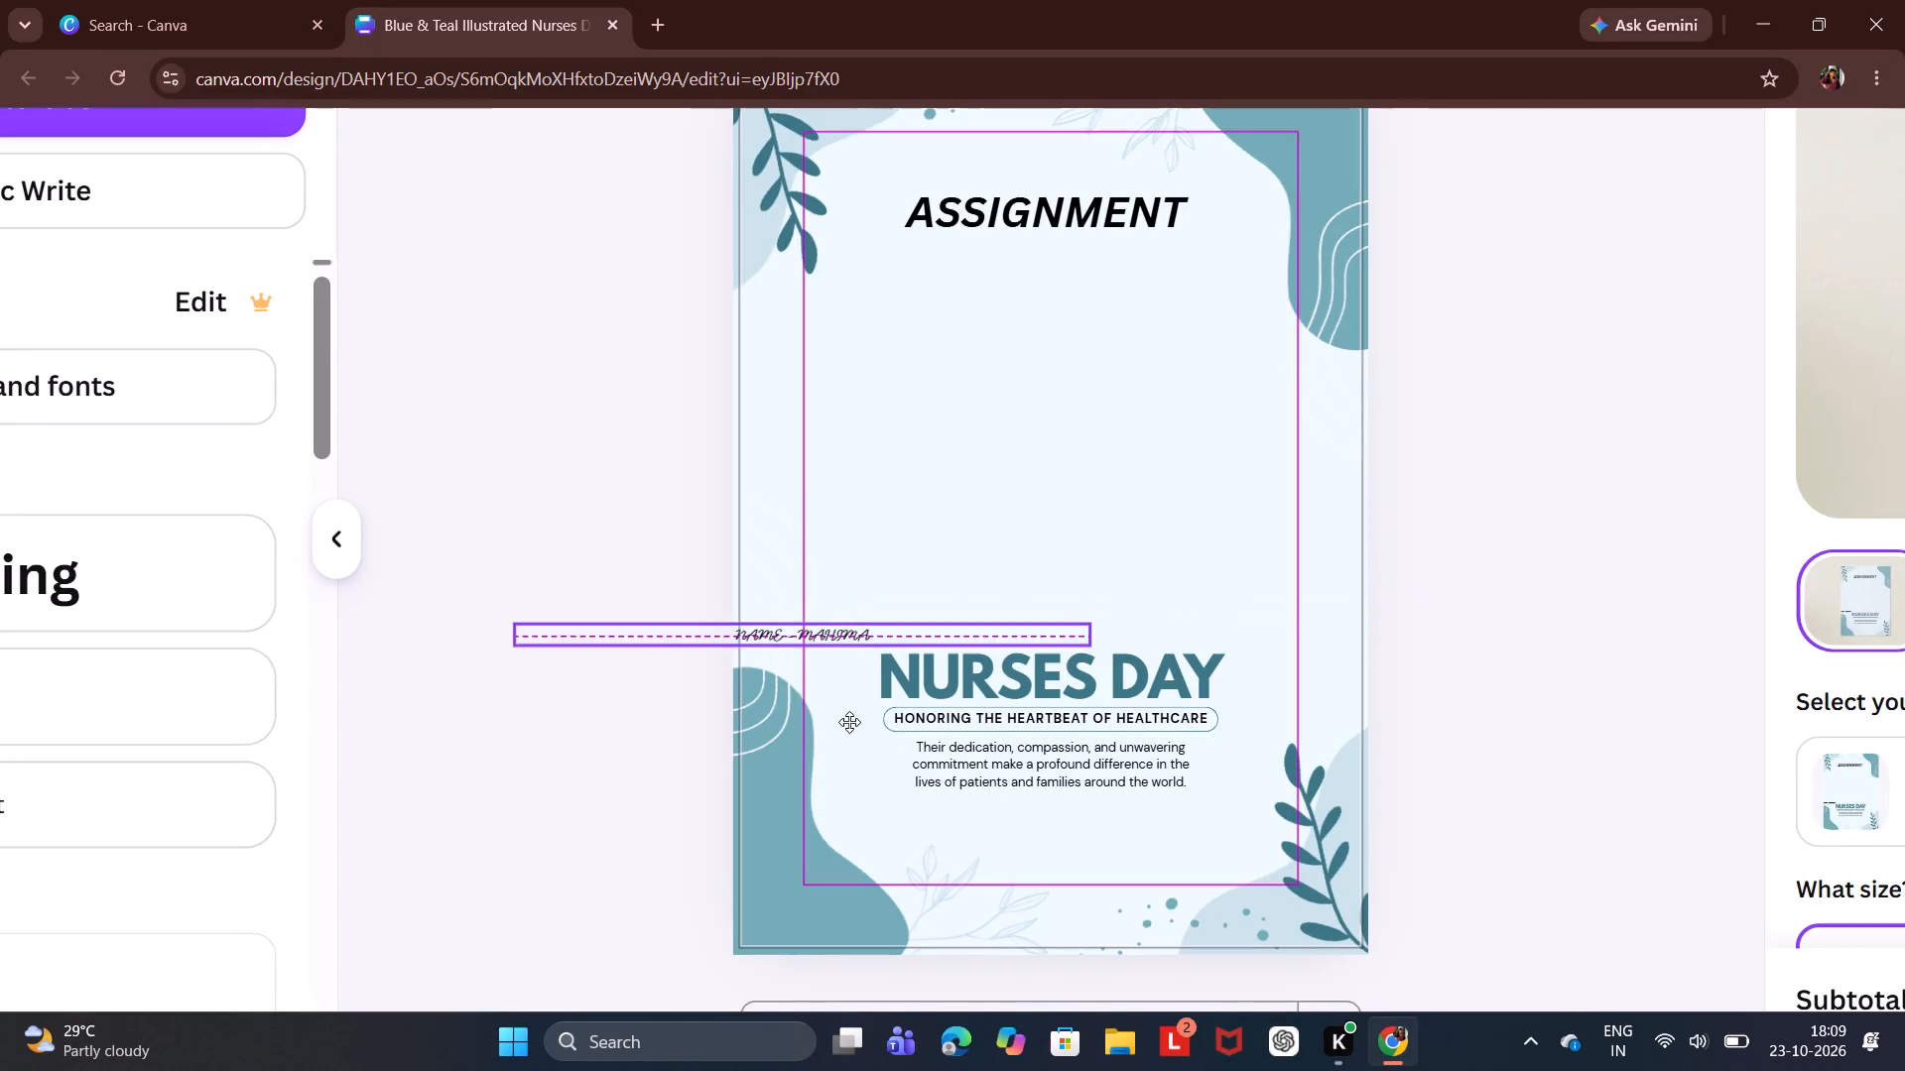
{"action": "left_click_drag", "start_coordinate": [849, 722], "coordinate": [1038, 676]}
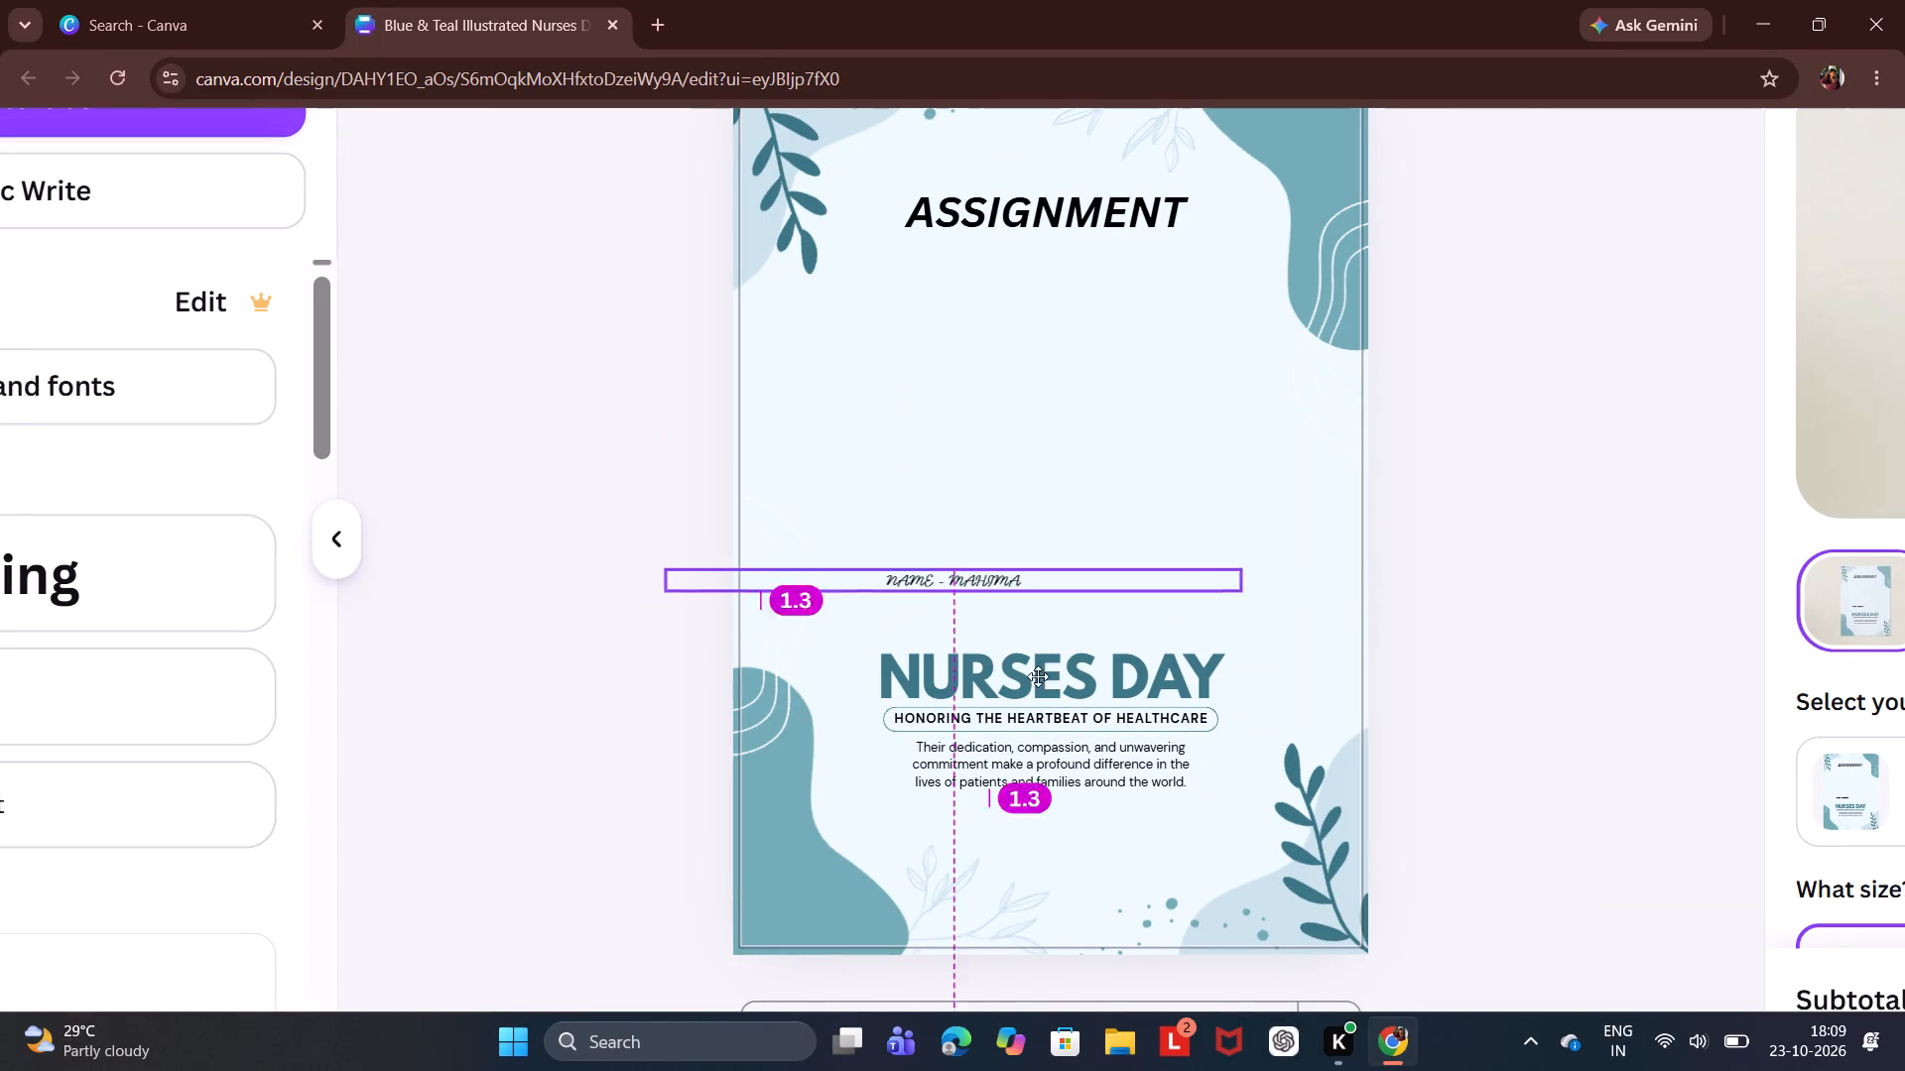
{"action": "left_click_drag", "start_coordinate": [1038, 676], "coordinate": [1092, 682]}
Delete the name line above the "NURSES DAY" title from the poster.
{"action": "left_click", "coordinate": [1113, 485]}
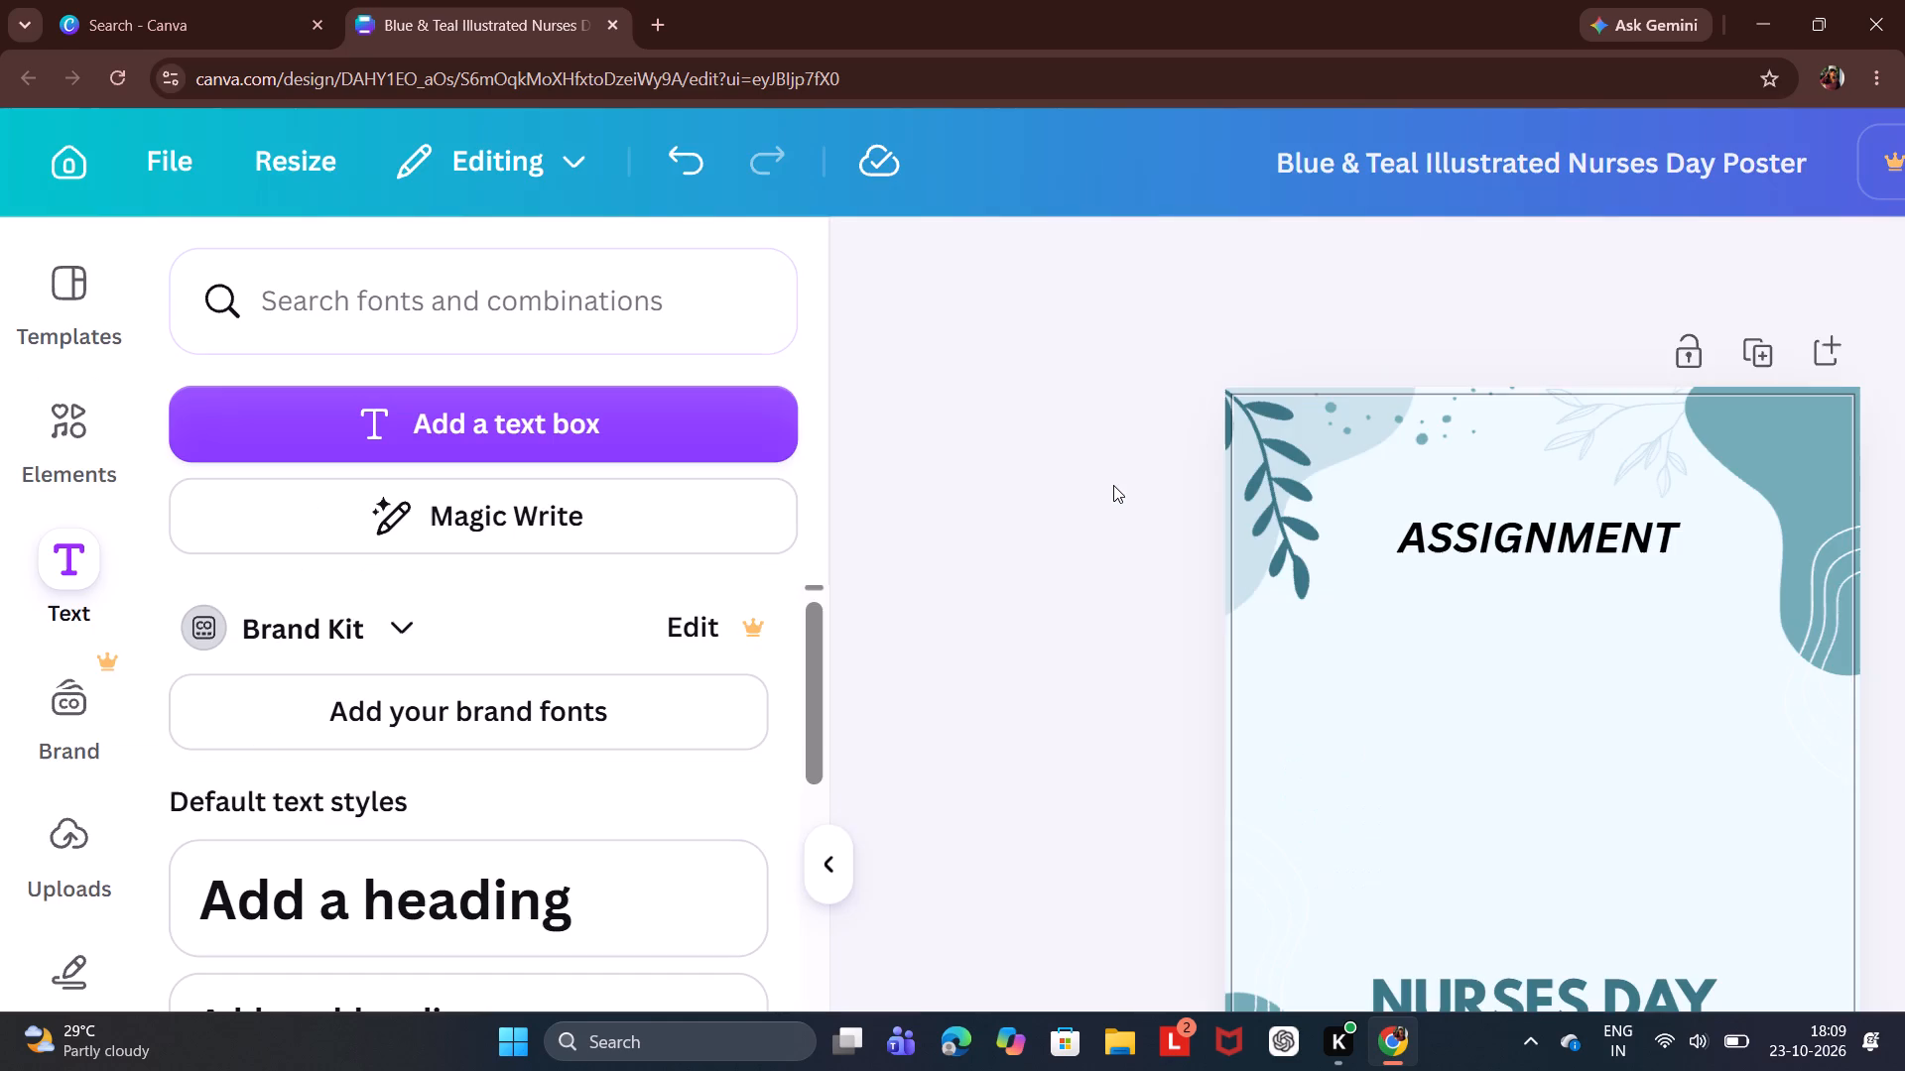
Replace the "NURSES DAY" title text with "NAME- " followed by the student's first name in capitals.
{"action": "scroll", "coordinate": [1113, 485], "scroll_direction": "down", "scroll_amount": 1}
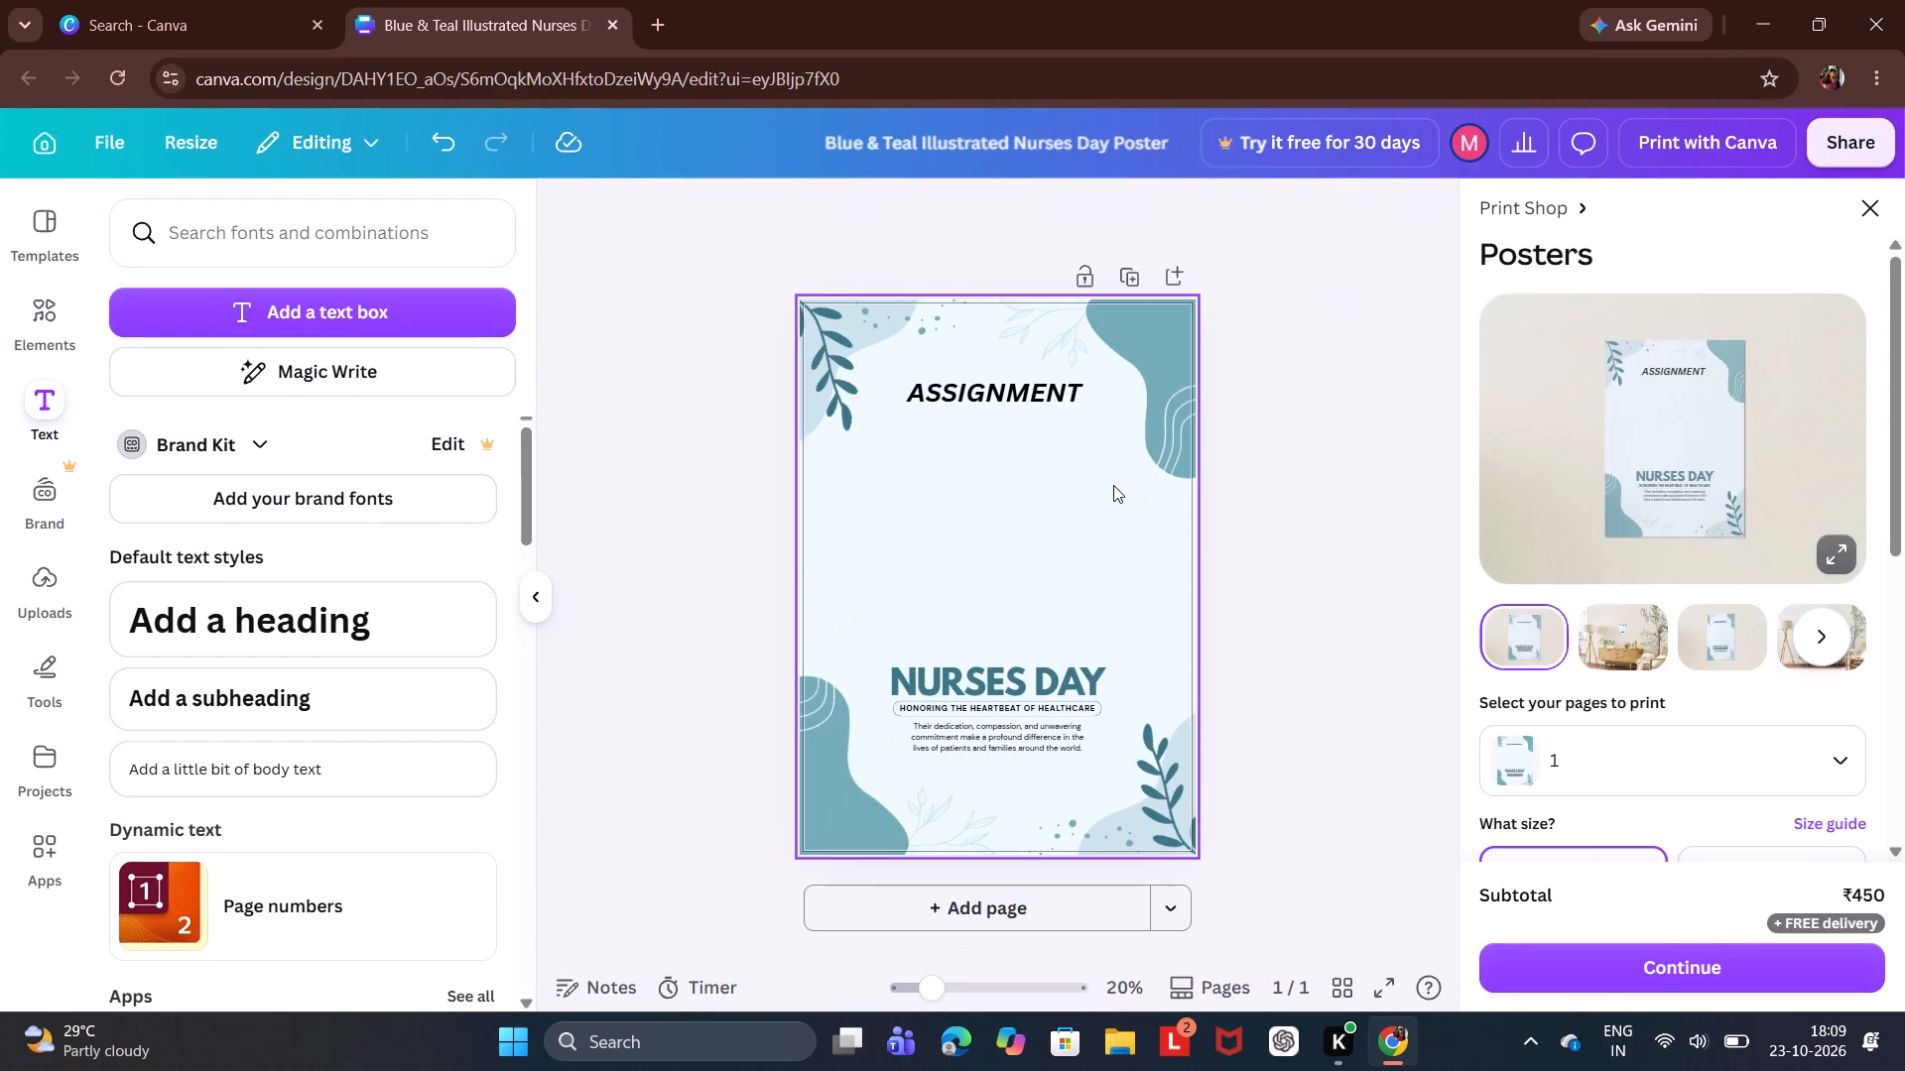
{"action": "scroll", "coordinate": [1113, 485], "scroll_direction": "down", "scroll_amount": 1}
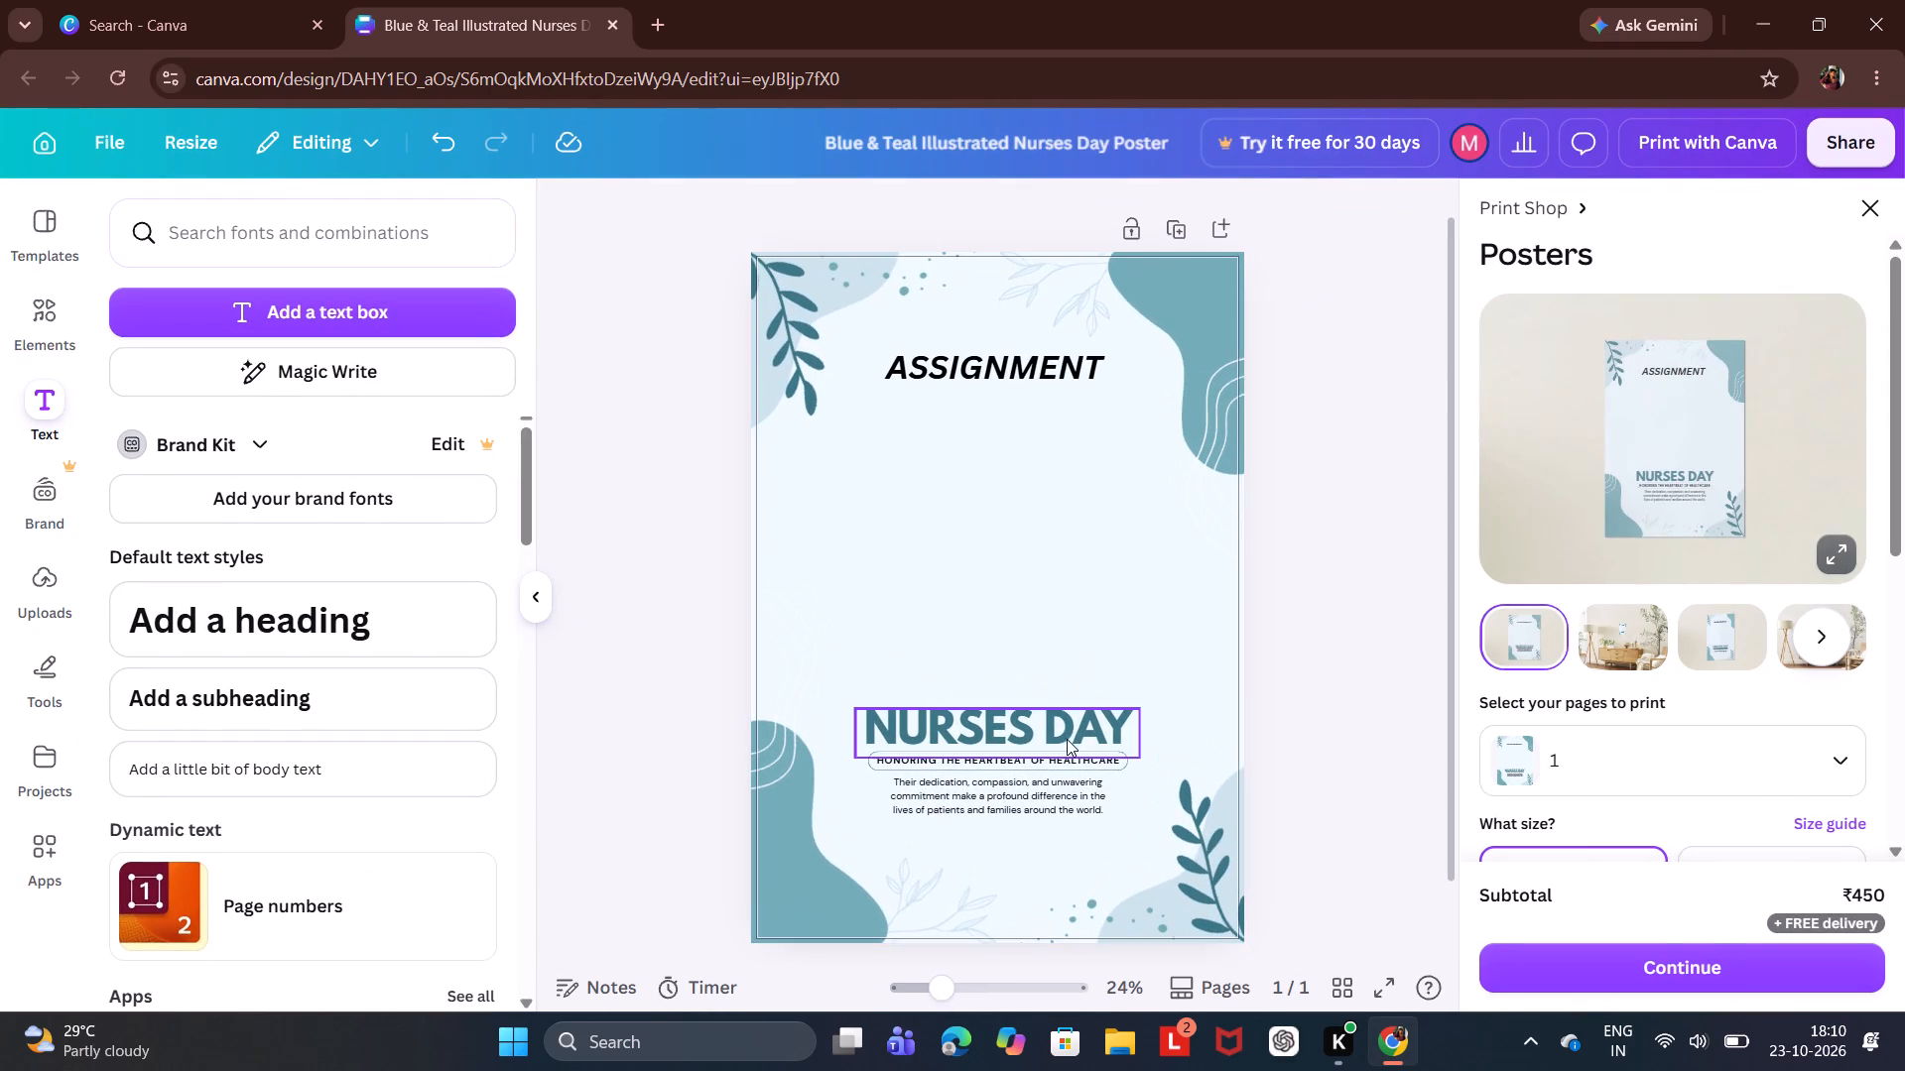
{"action": "left_click", "coordinate": [1067, 717]}
{"action": "double_click", "coordinate": [1067, 717]}
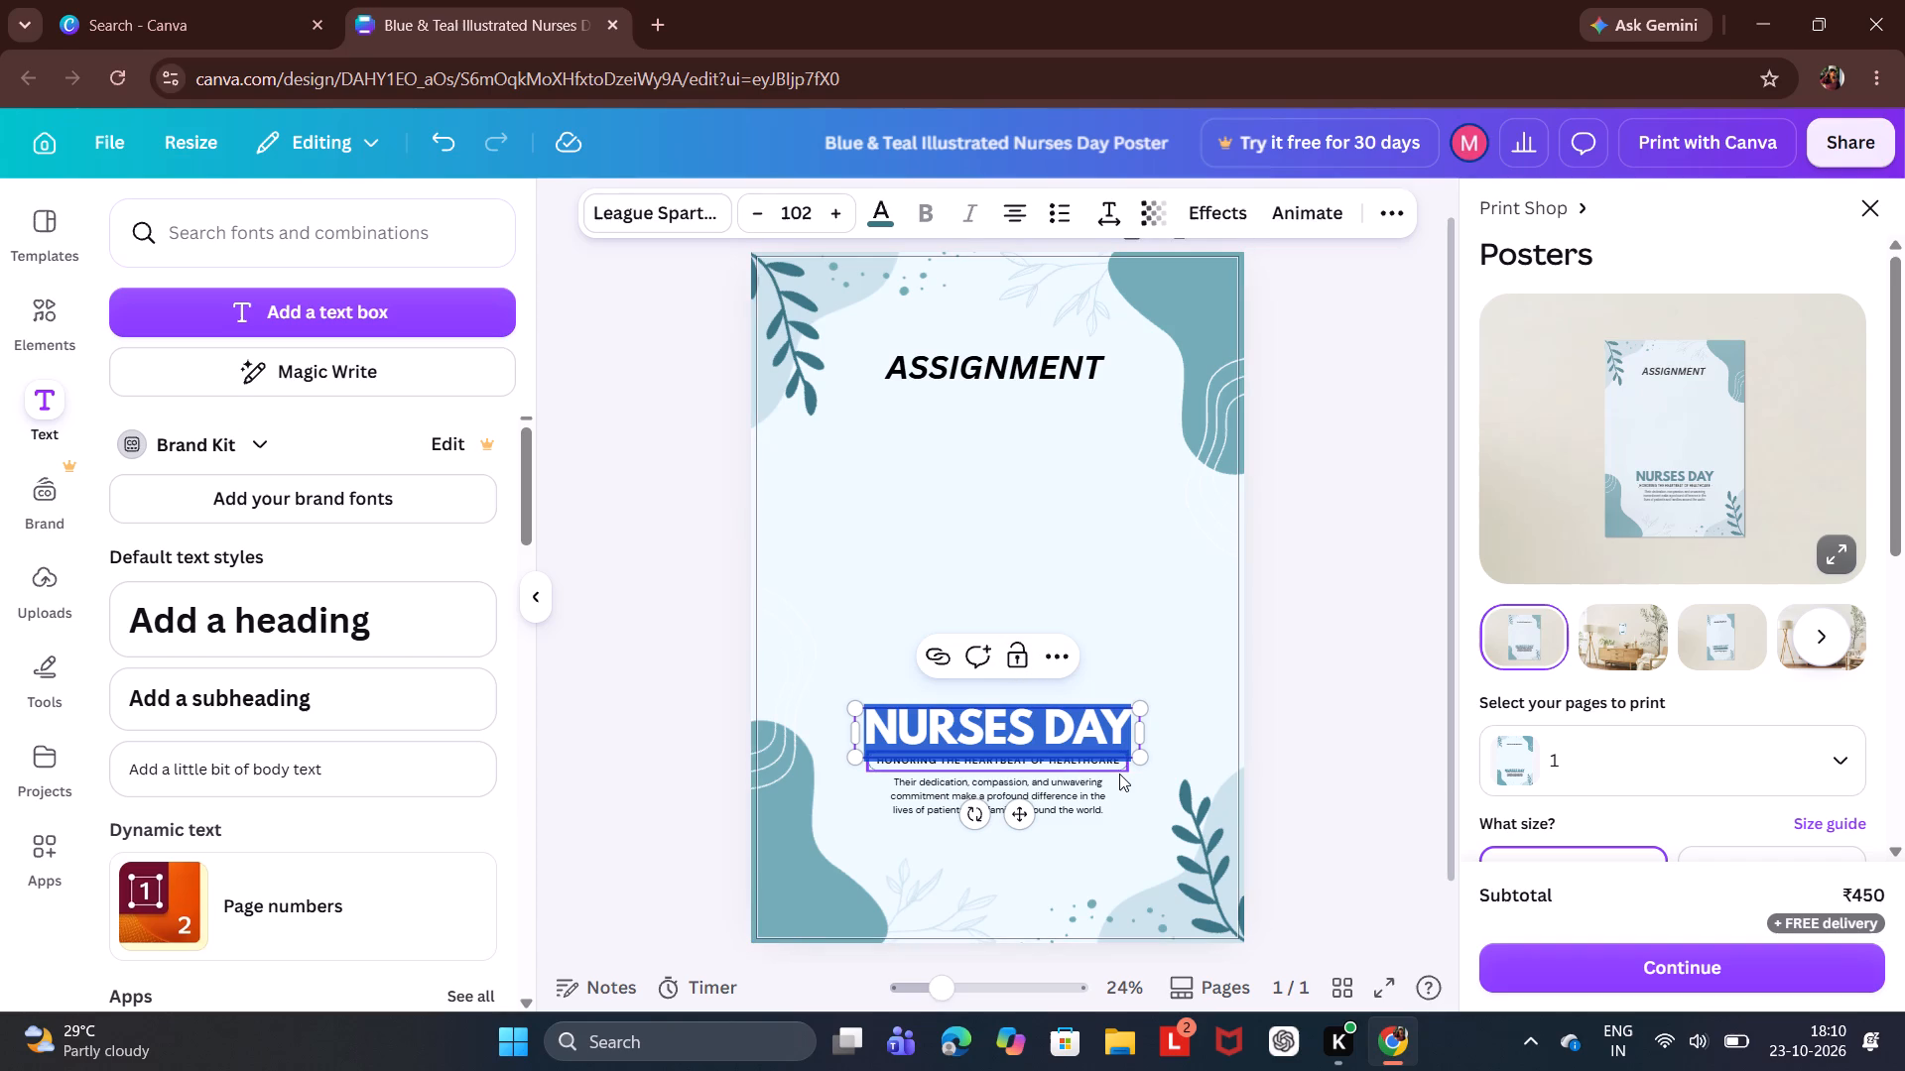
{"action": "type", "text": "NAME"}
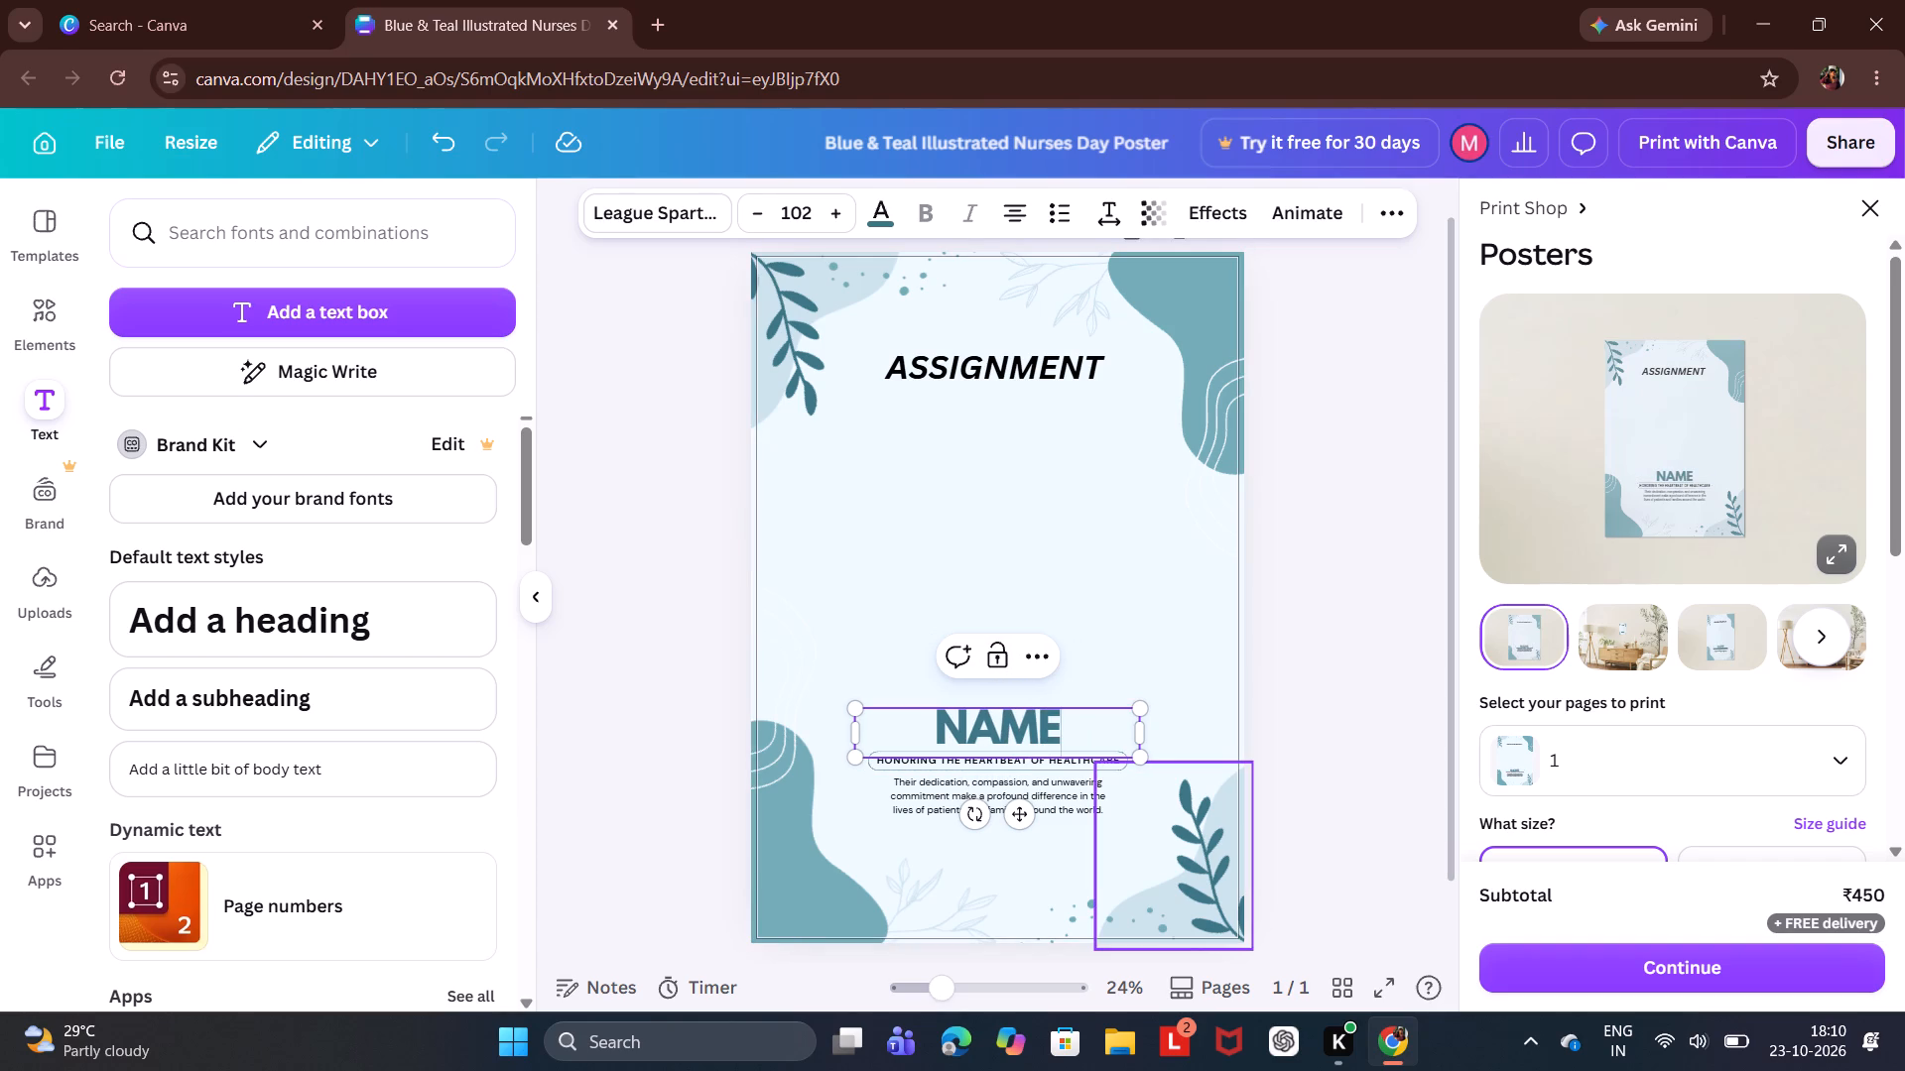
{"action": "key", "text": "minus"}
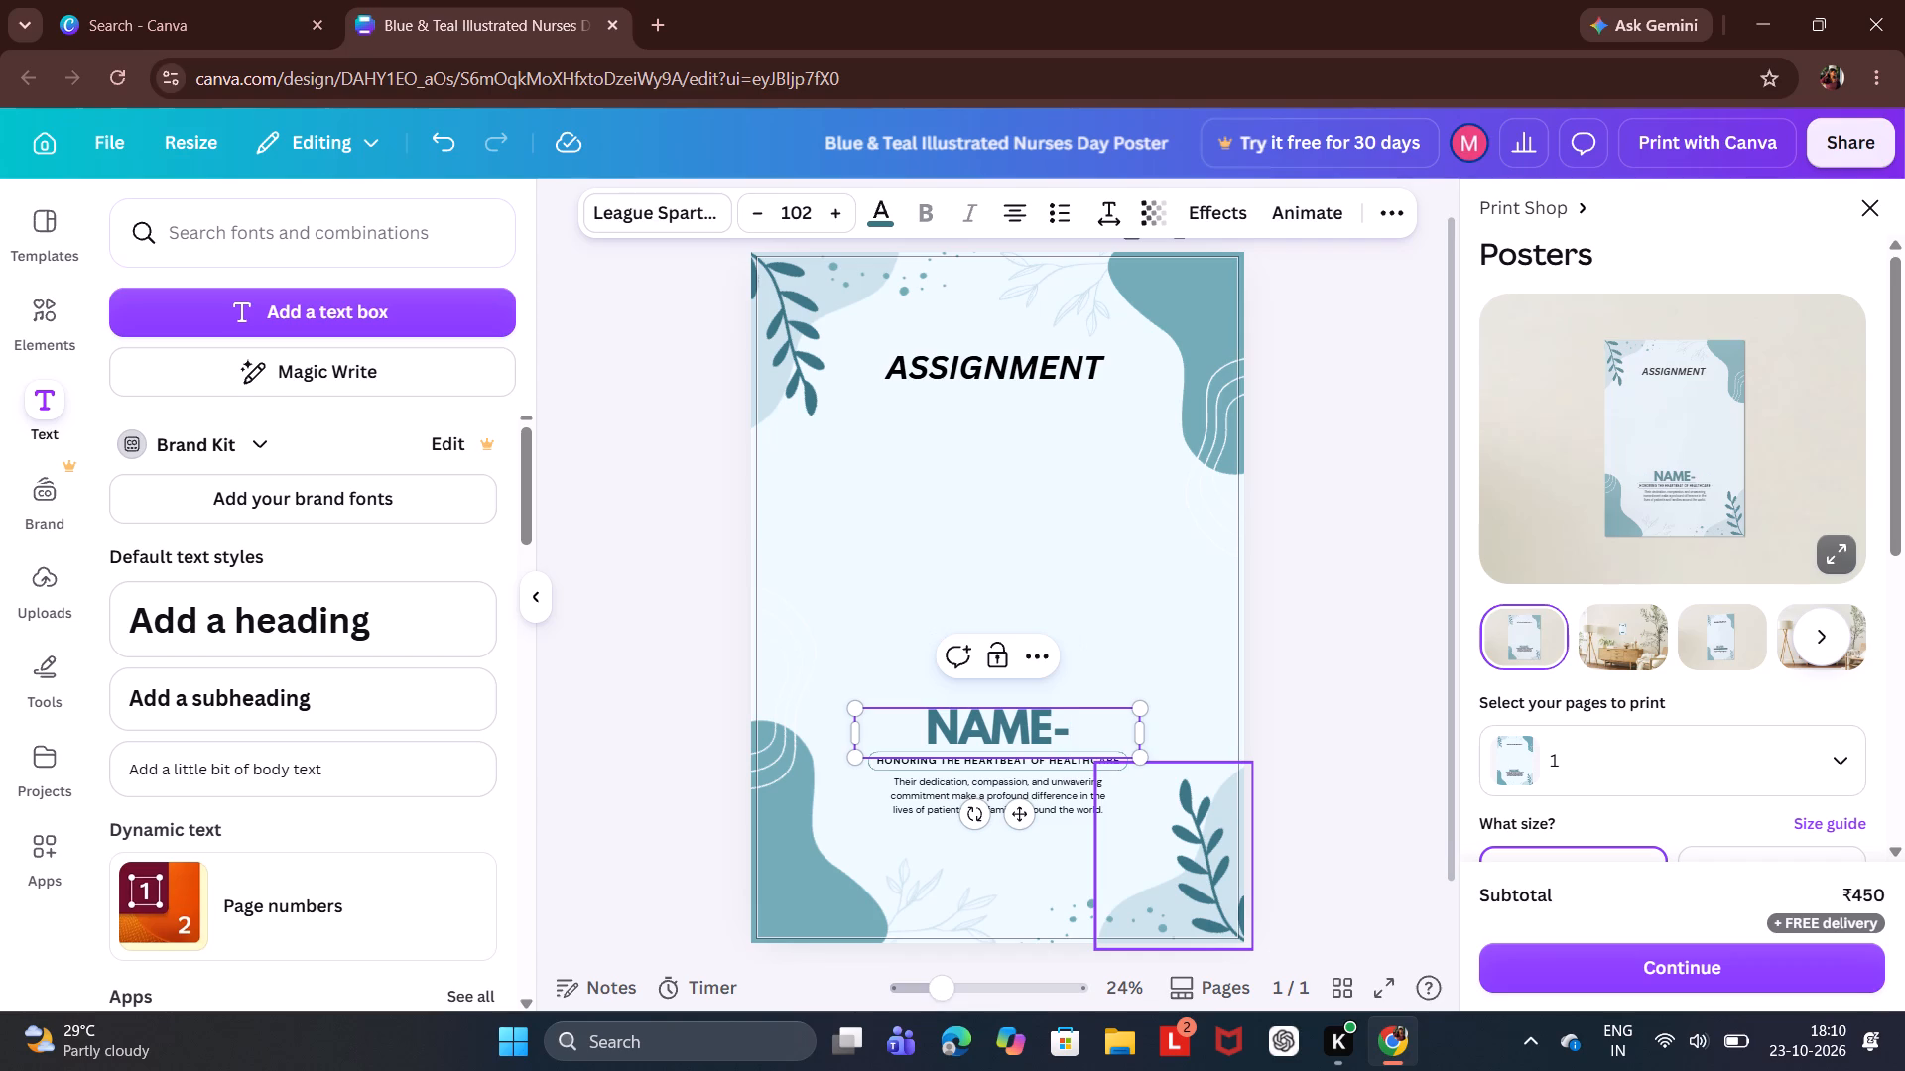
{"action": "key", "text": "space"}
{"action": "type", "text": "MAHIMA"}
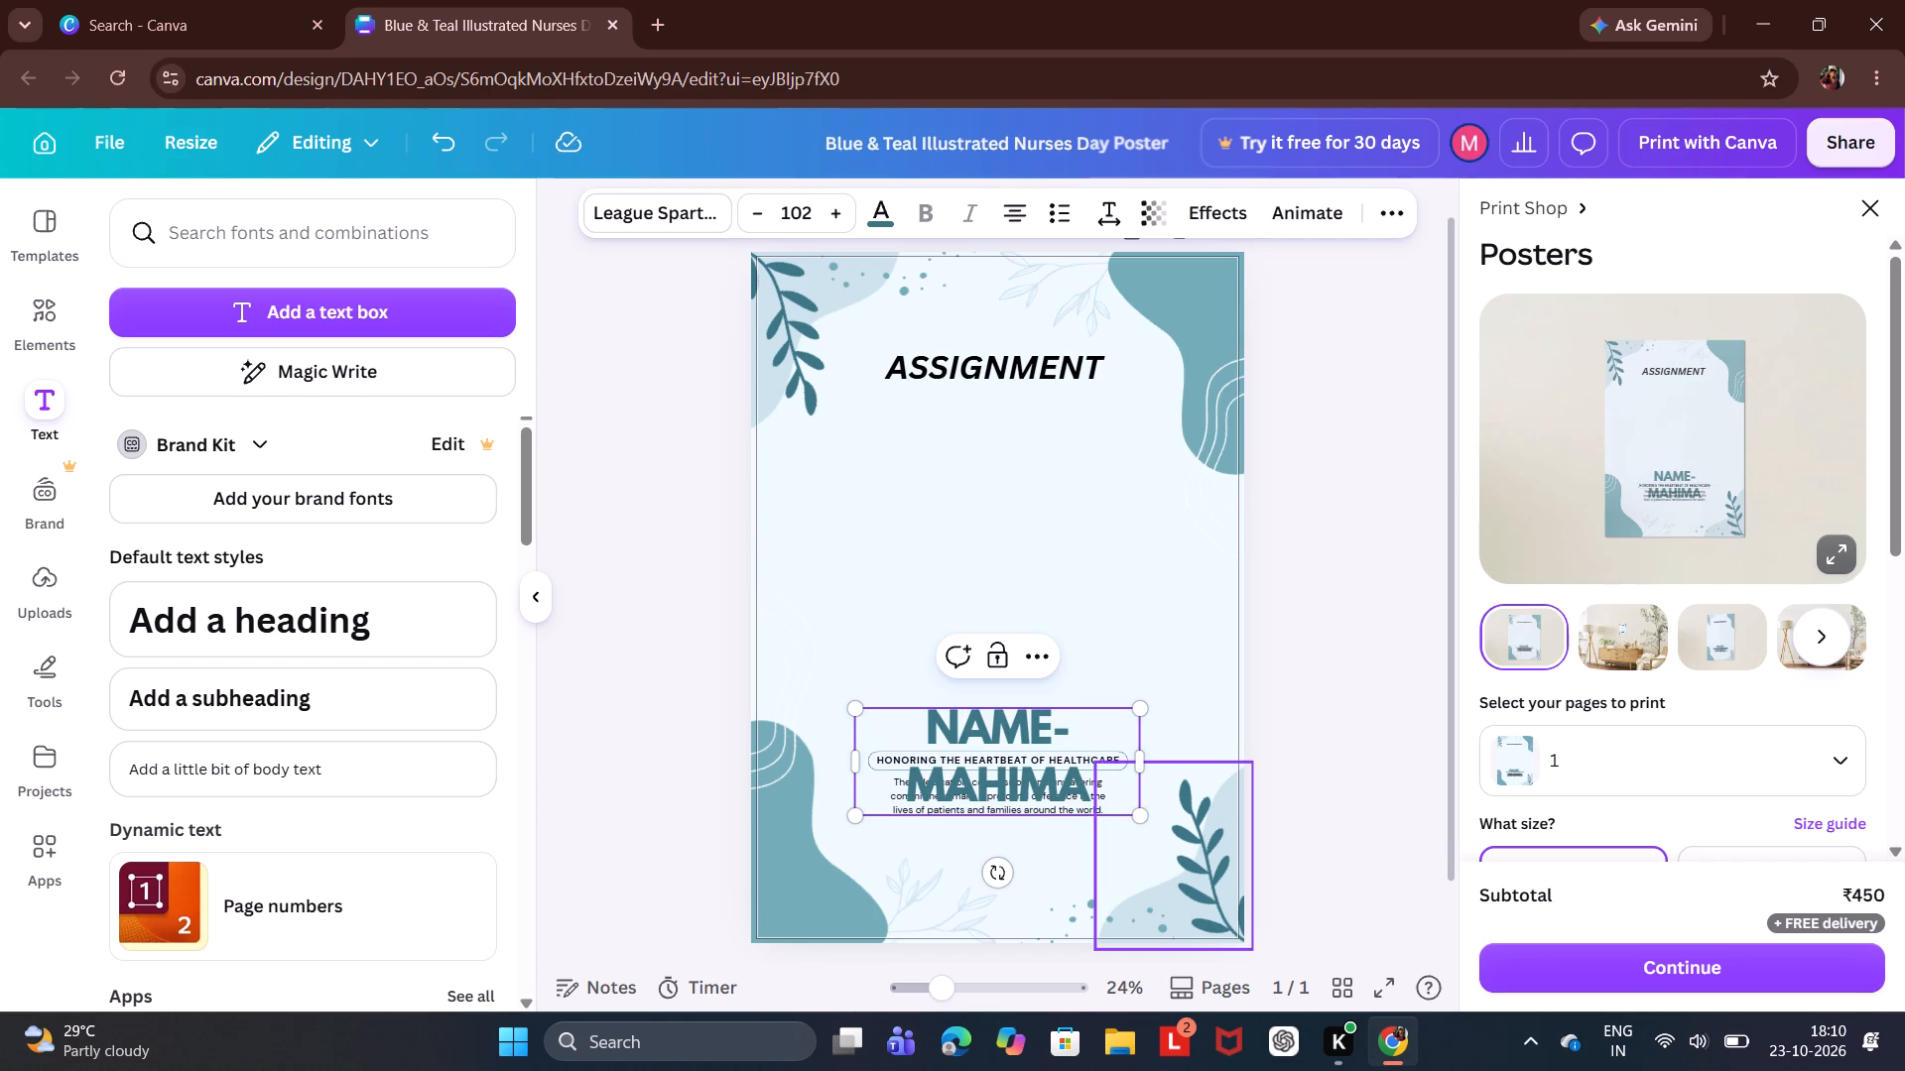
Add a second line below the name reading "UID - " followed by the student's ID number.
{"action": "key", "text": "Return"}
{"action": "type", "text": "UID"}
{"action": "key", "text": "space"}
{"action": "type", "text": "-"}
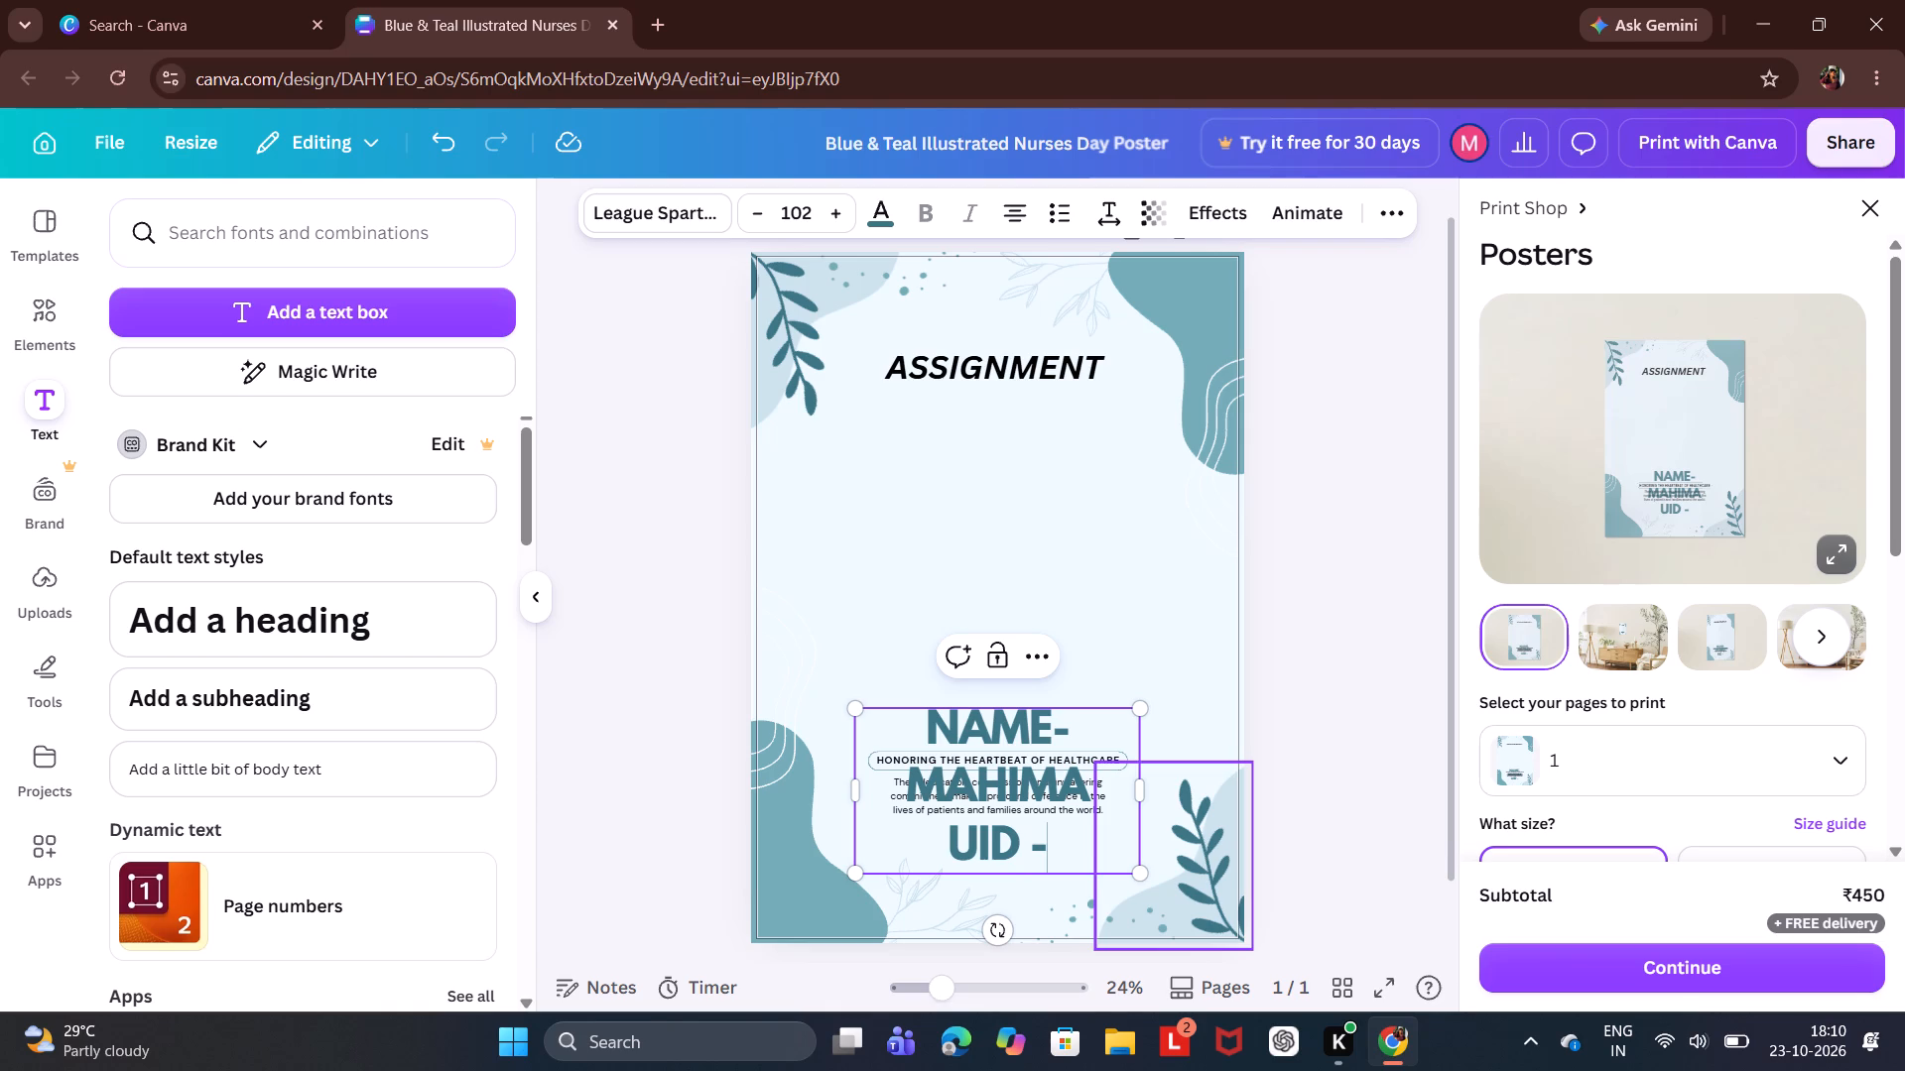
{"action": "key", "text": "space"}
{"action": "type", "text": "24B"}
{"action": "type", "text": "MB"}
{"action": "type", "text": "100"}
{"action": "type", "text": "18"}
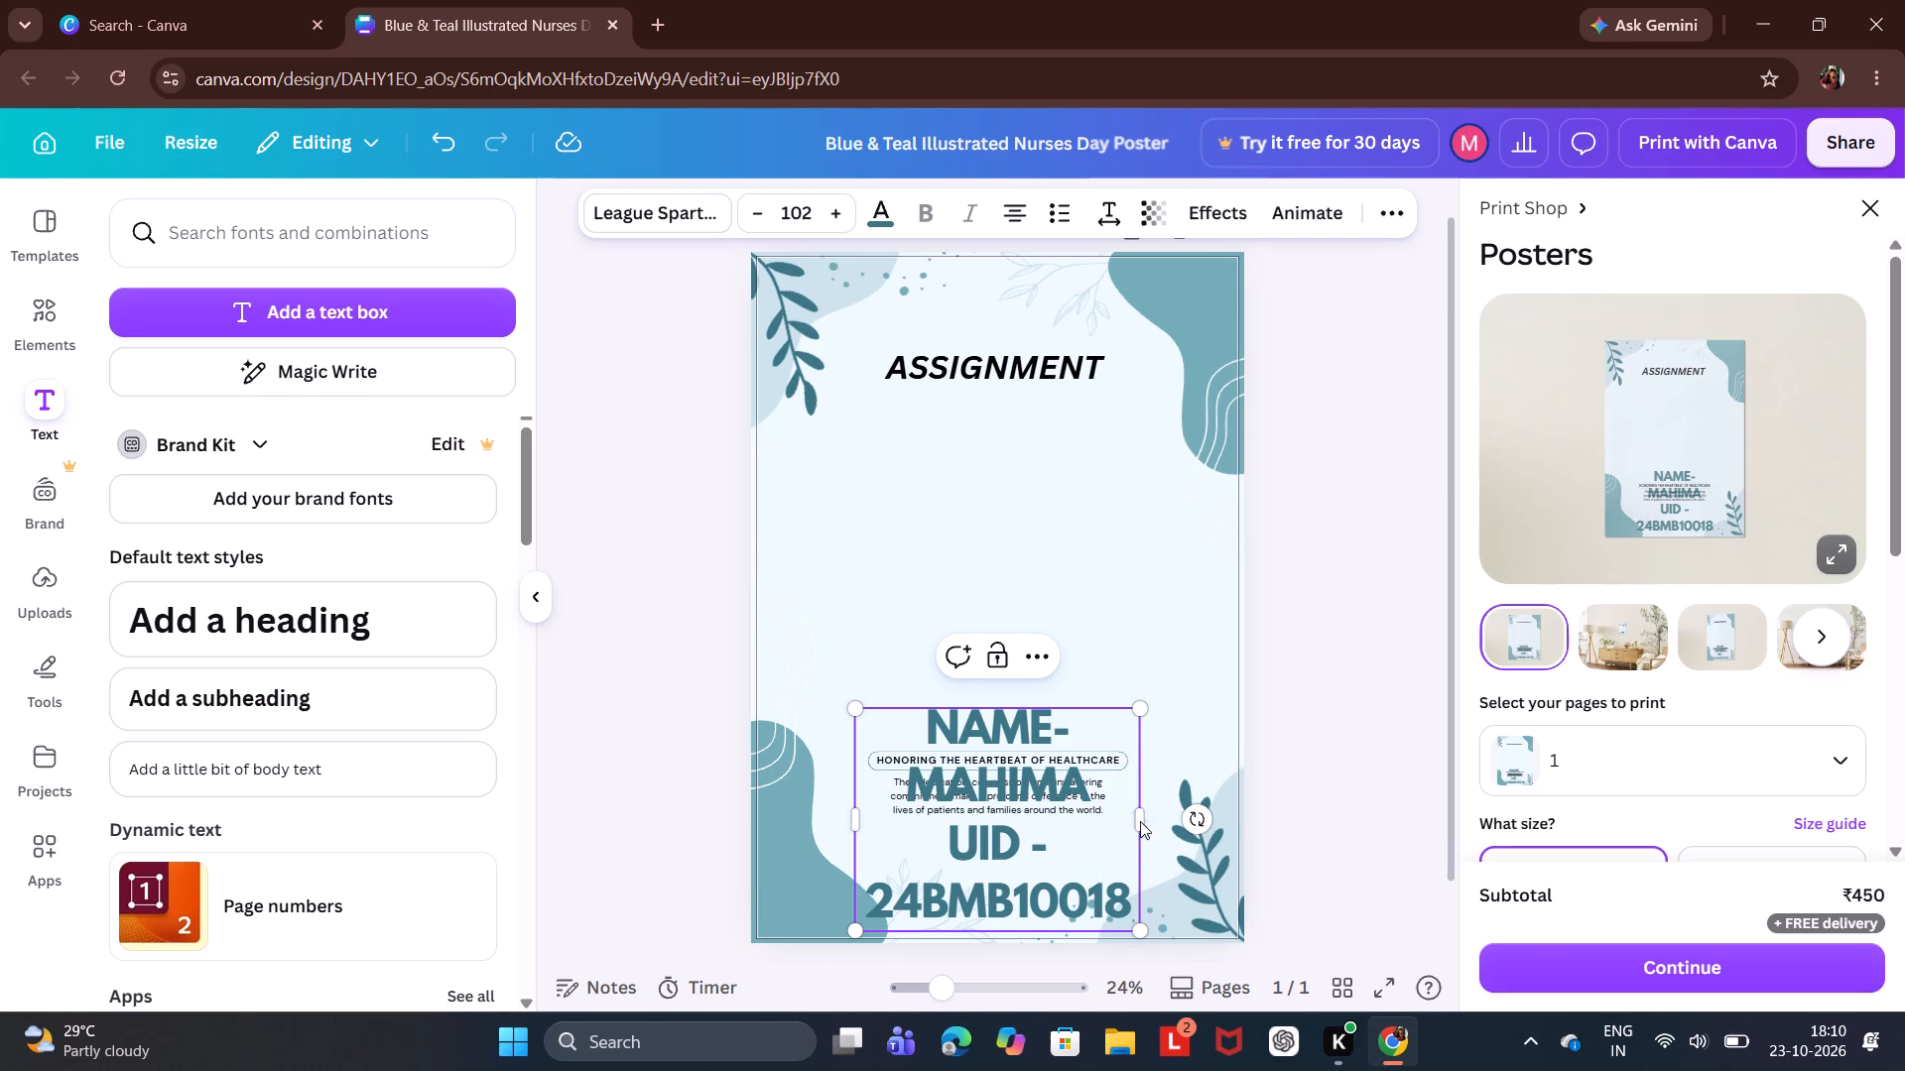
Widen the details text box so each line fits unbroken, adding spaces before "UID" to align it under "NAME".
{"action": "left_click", "coordinate": [1140, 821]}
{"action": "left_click_drag", "start_coordinate": [1140, 821], "coordinate": [1243, 800]}
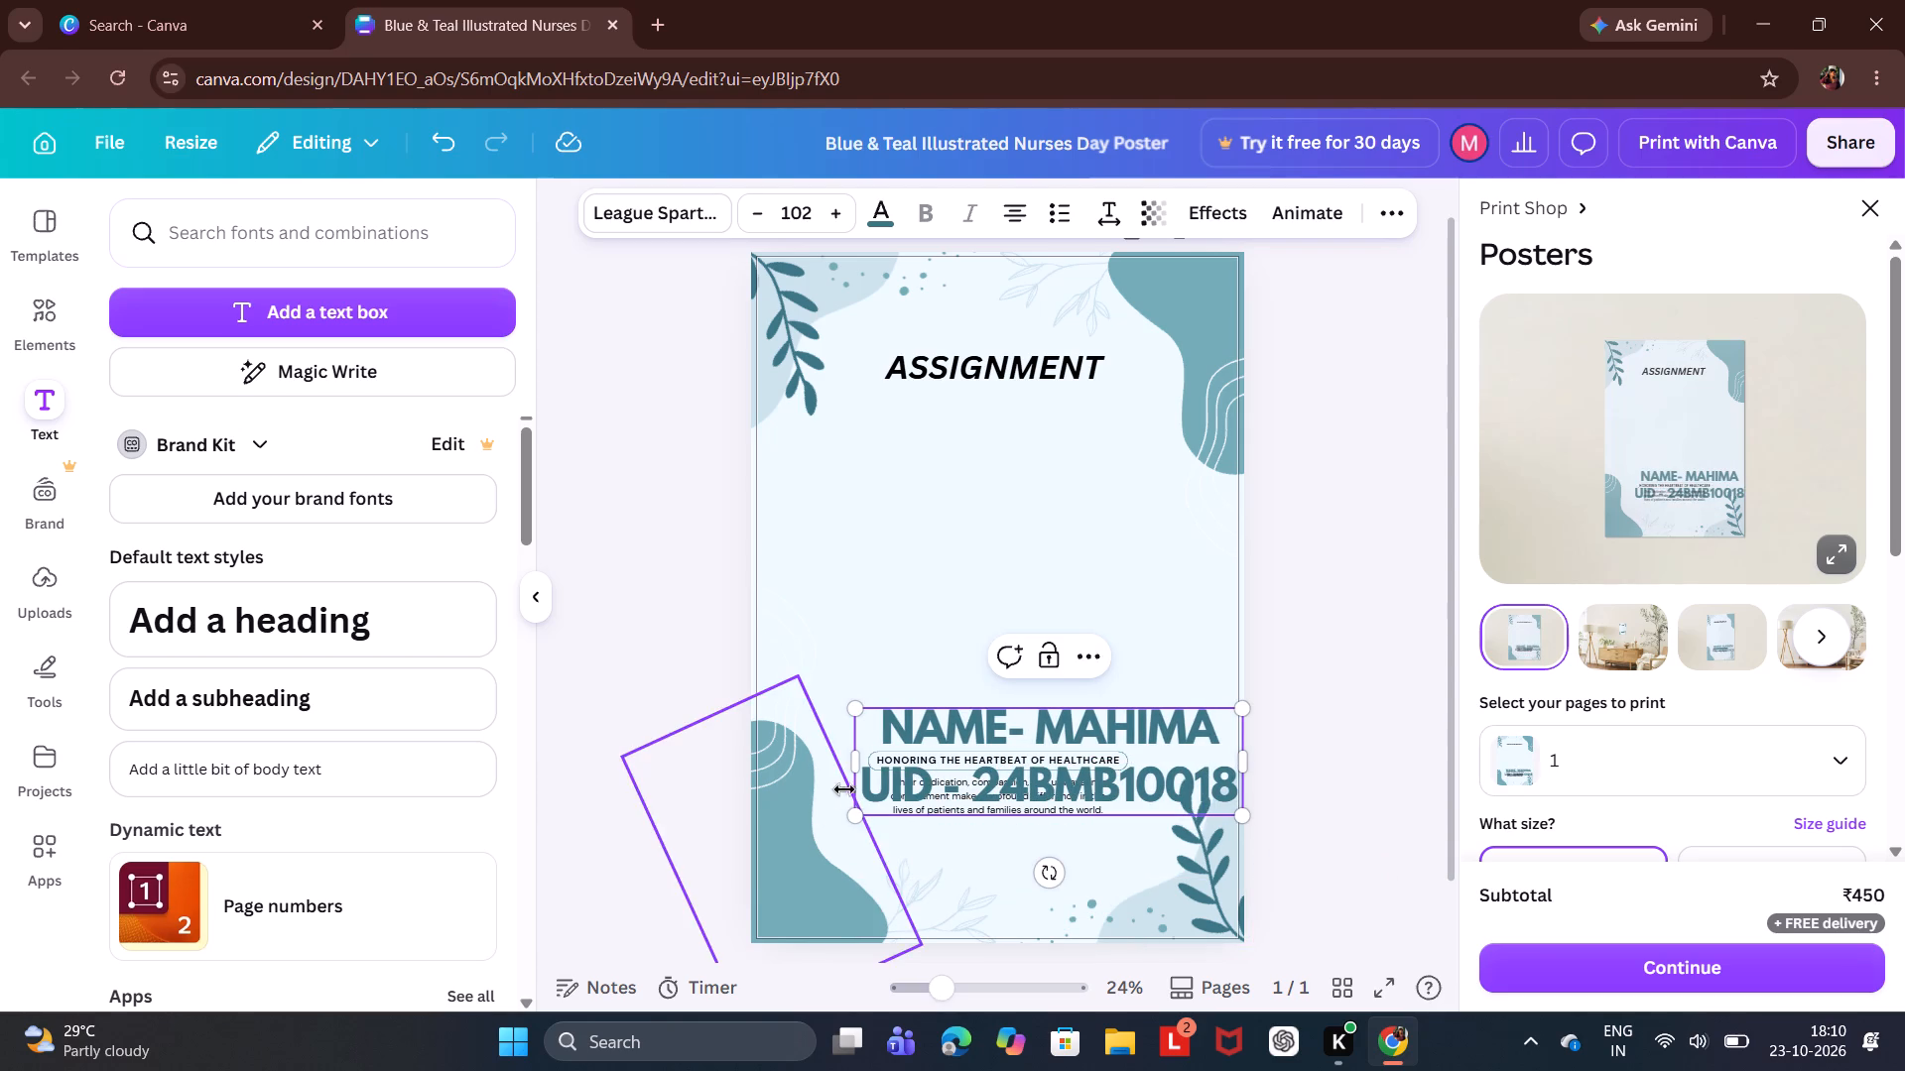
{"action": "left_click", "coordinate": [865, 777]}
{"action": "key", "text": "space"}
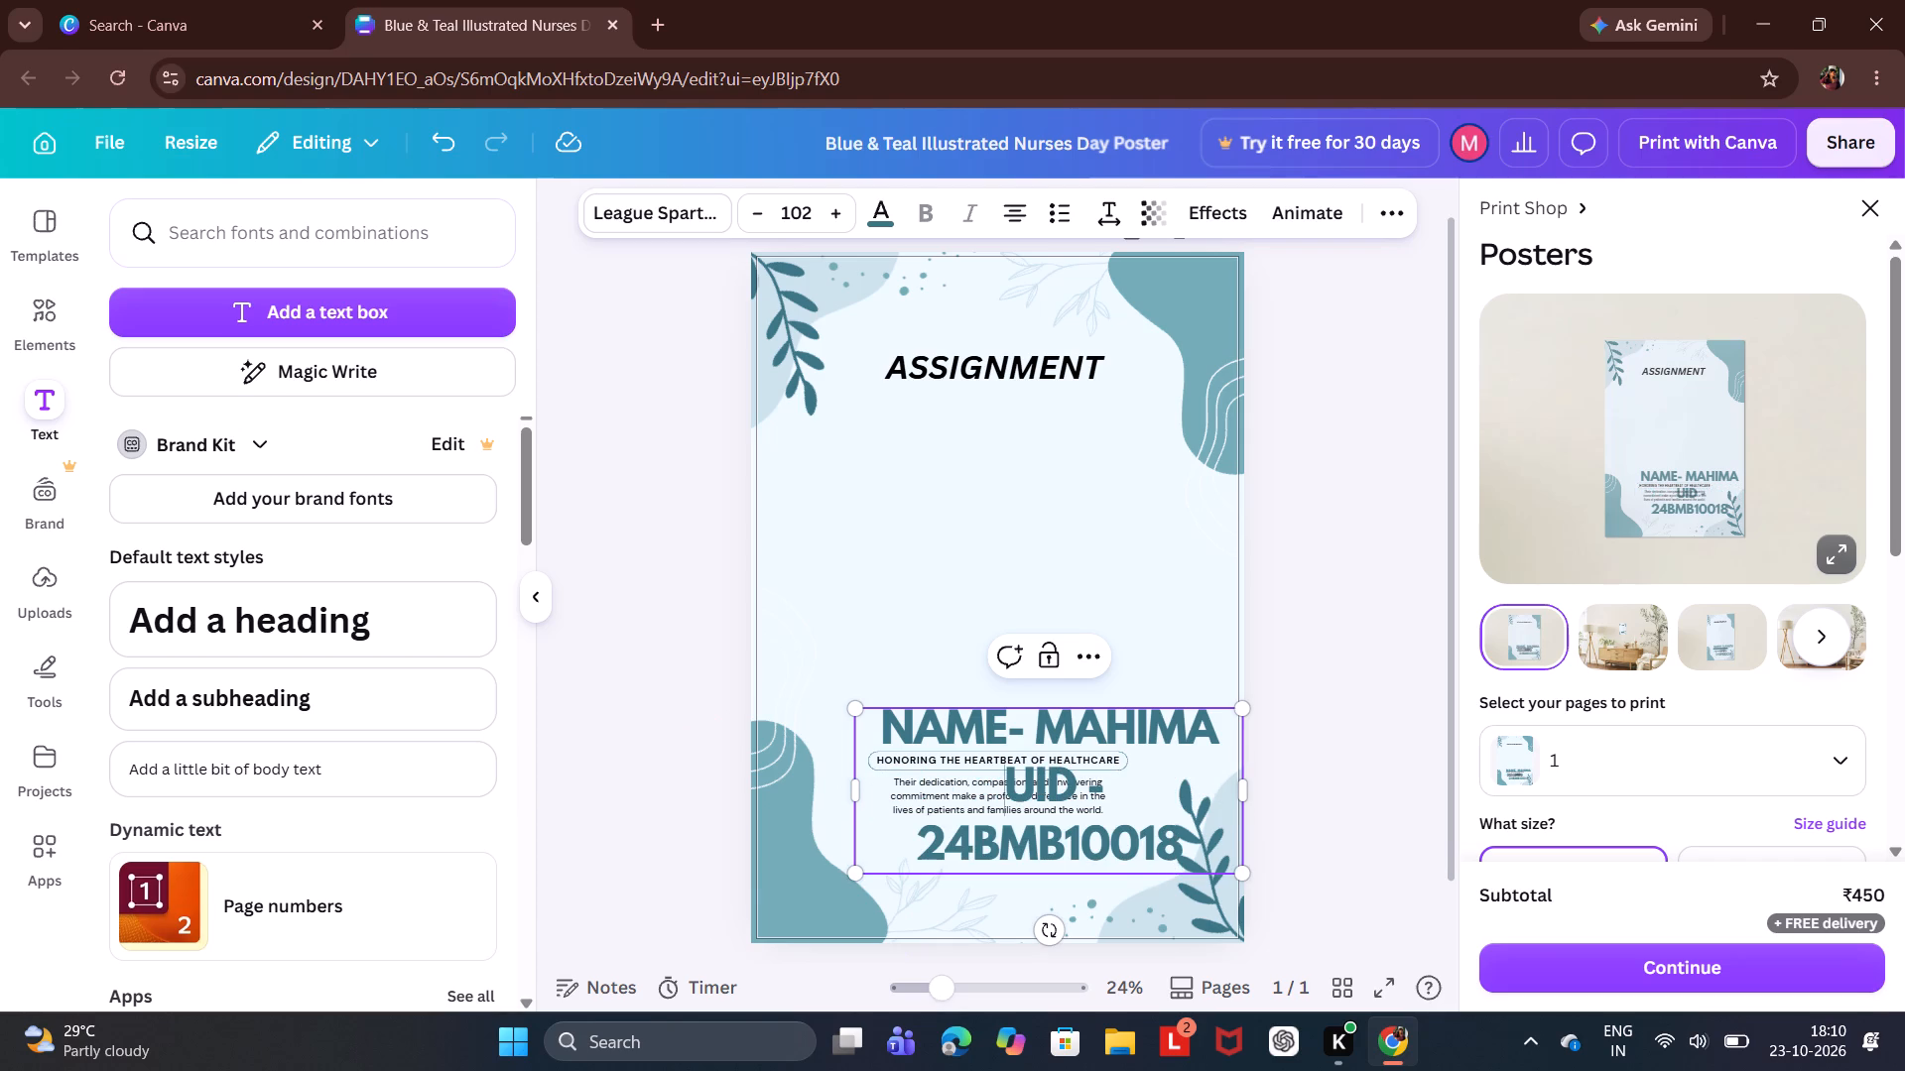
{"action": "left_click_drag", "start_coordinate": [1247, 803], "coordinate": [1277, 803]}
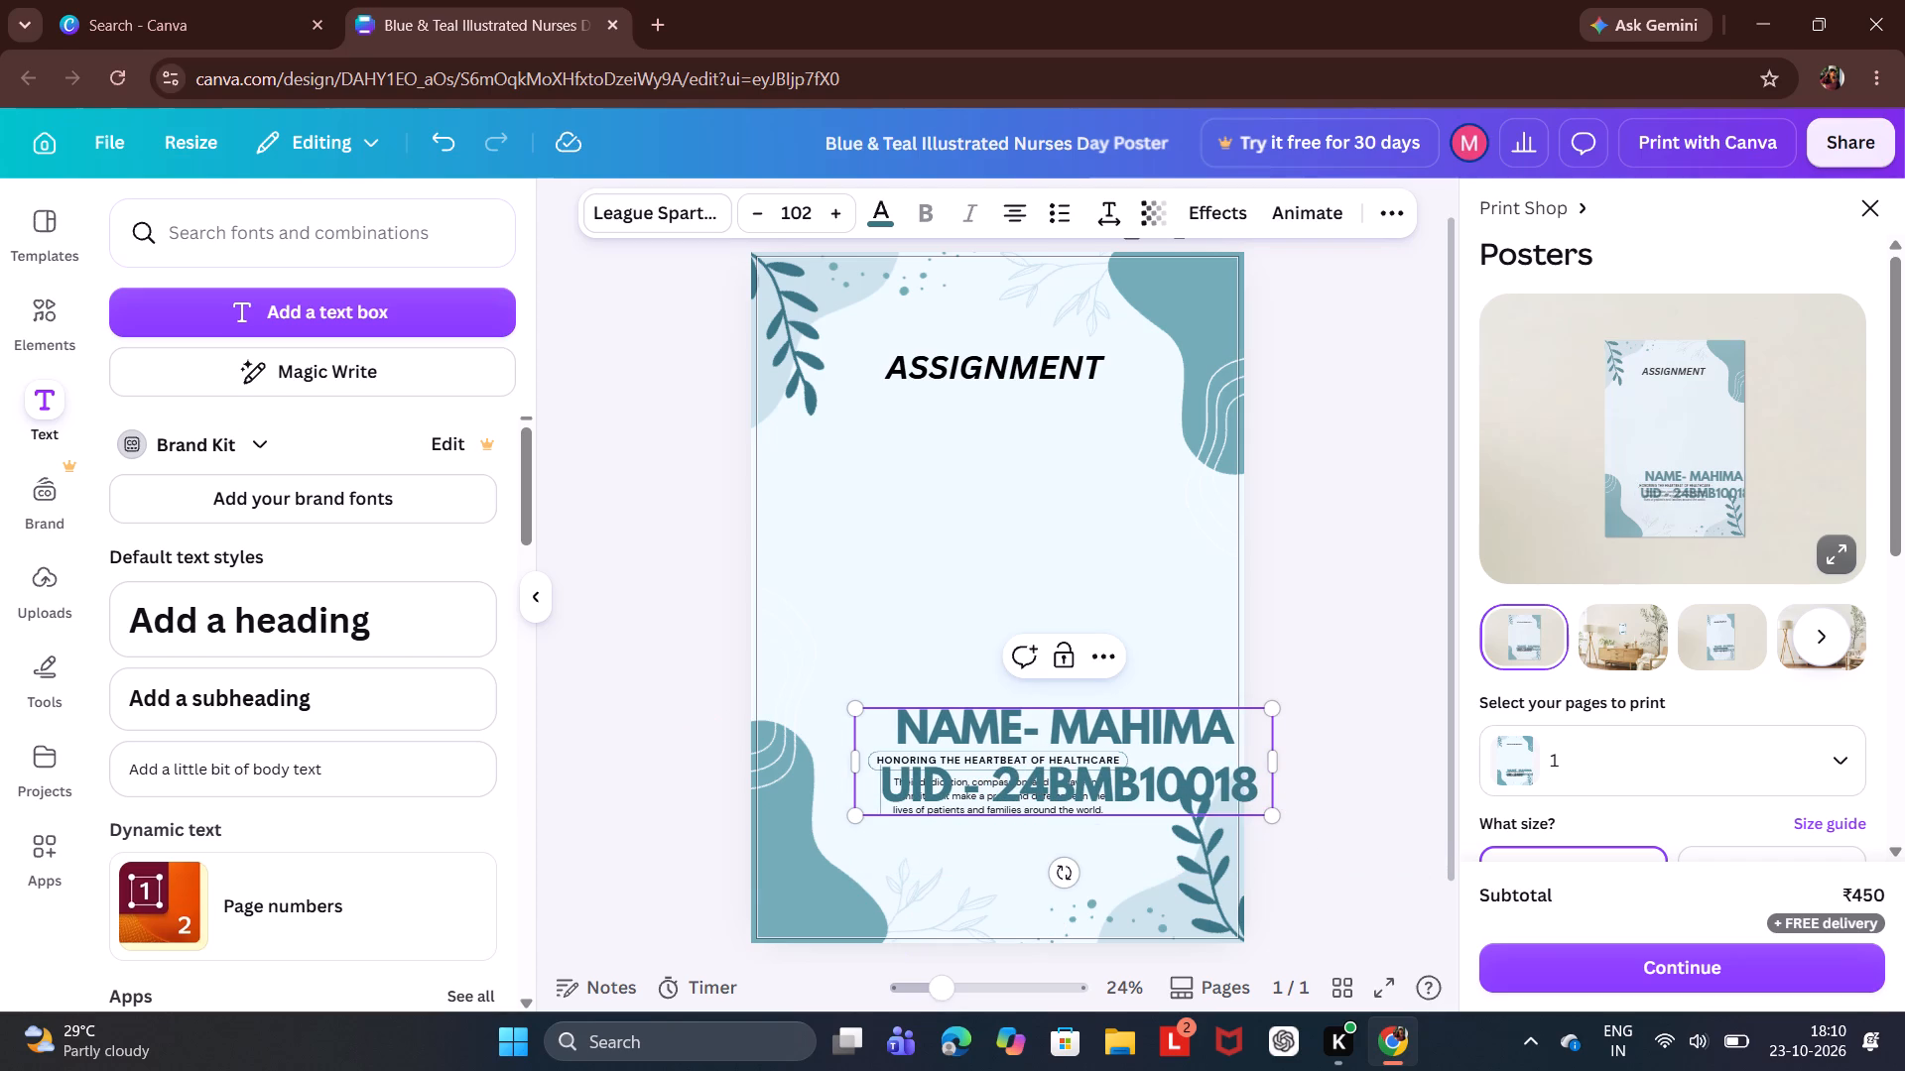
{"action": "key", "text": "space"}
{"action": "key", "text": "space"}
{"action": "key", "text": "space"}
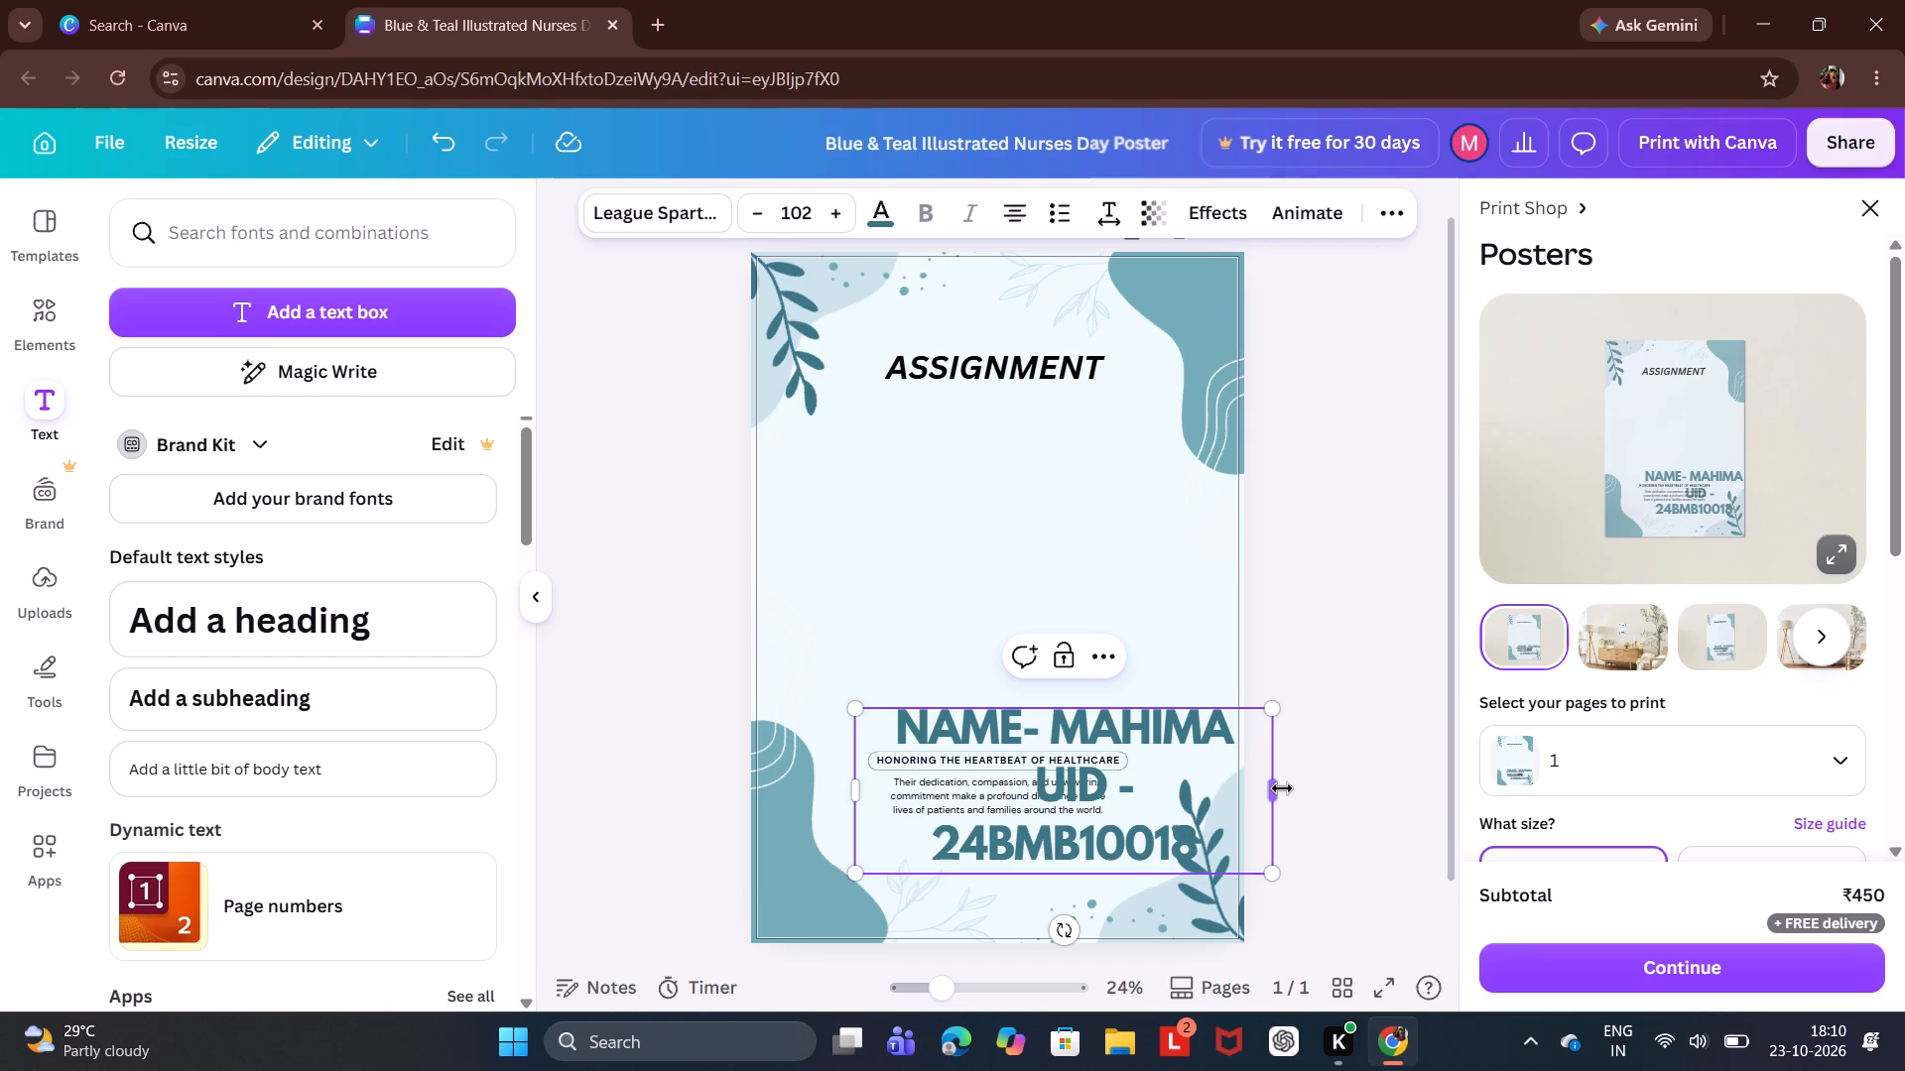
{"action": "left_click_drag", "start_coordinate": [1280, 788], "coordinate": [1318, 788]}
Scale the name and UID text down to about size 55.5 and place it just above the "HONORING THE HEARTBEAT OF HEALTHCARE" line.
{"action": "left_click_drag", "start_coordinate": [1310, 712], "coordinate": [1188, 815]}
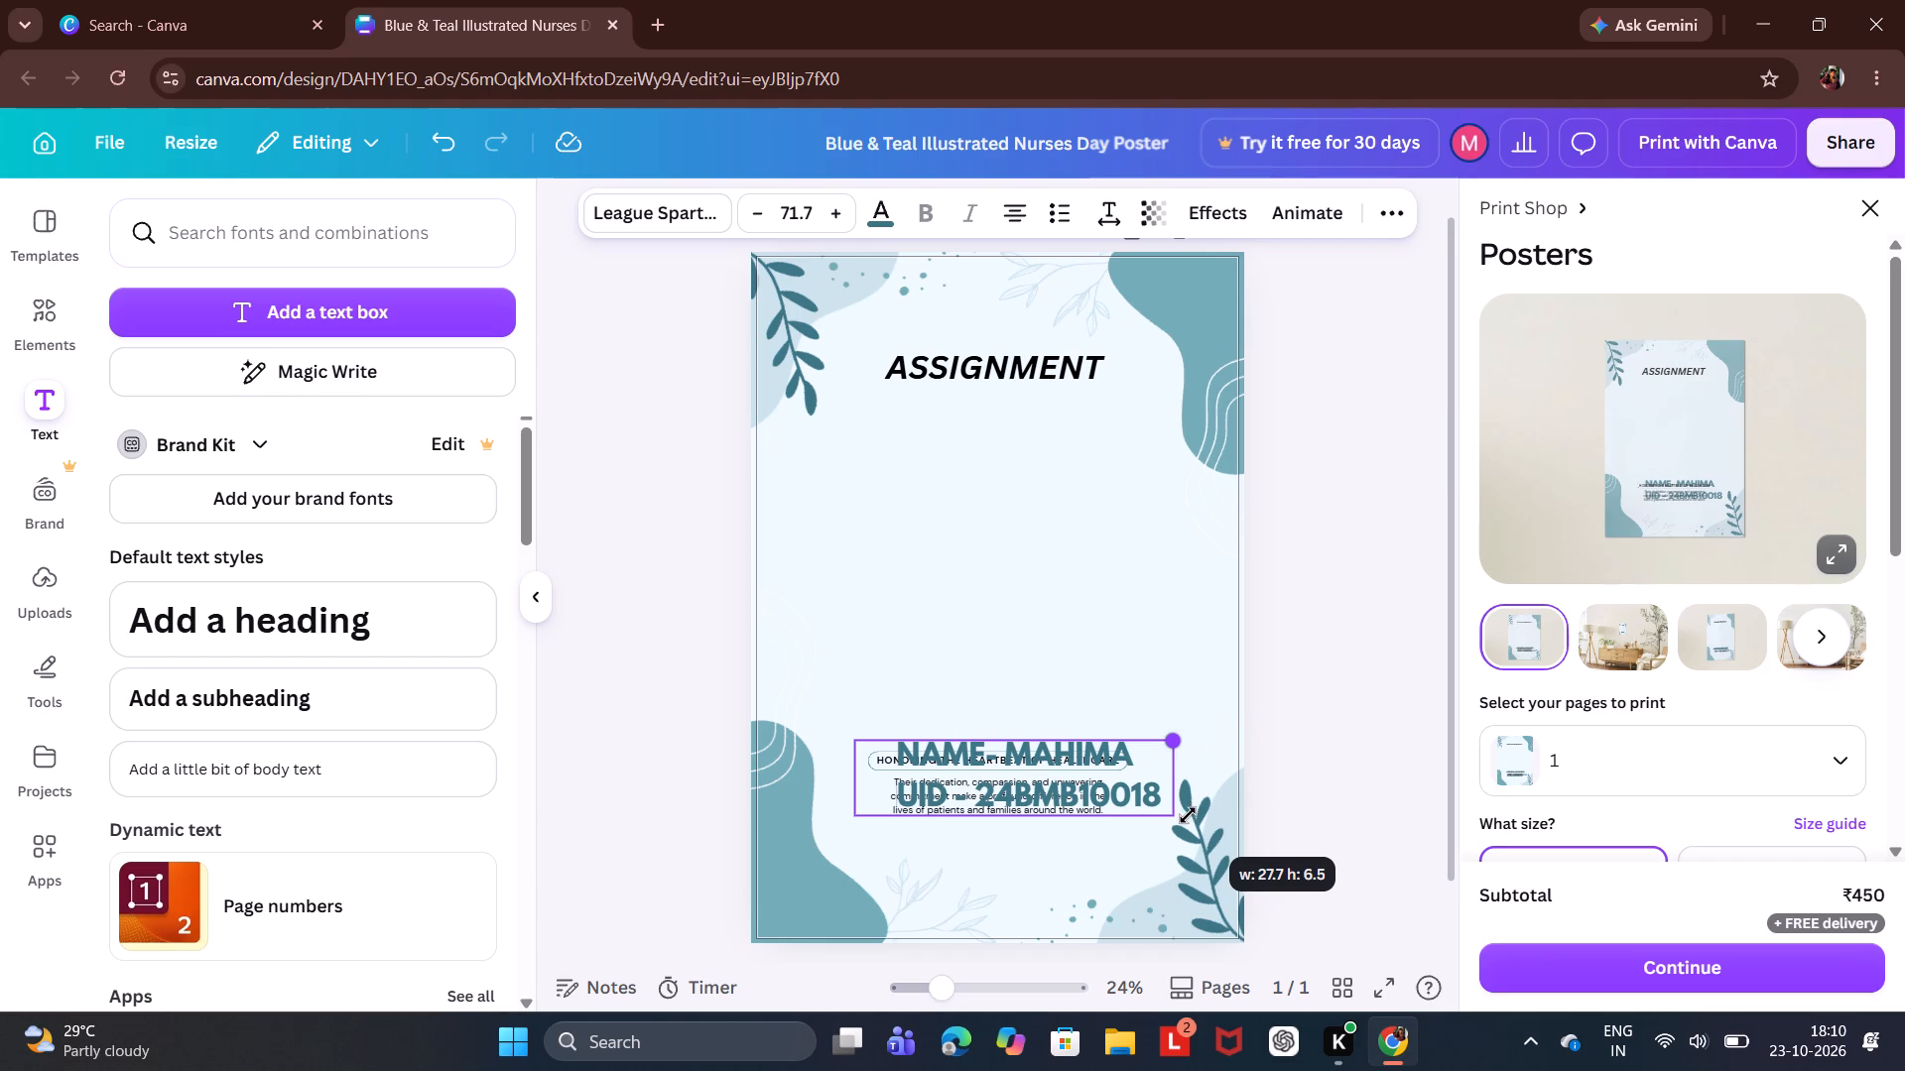
{"action": "left_click_drag", "start_coordinate": [1188, 815], "coordinate": [1186, 815]}
{"action": "left_click_drag", "start_coordinate": [1035, 866], "coordinate": [1015, 771]}
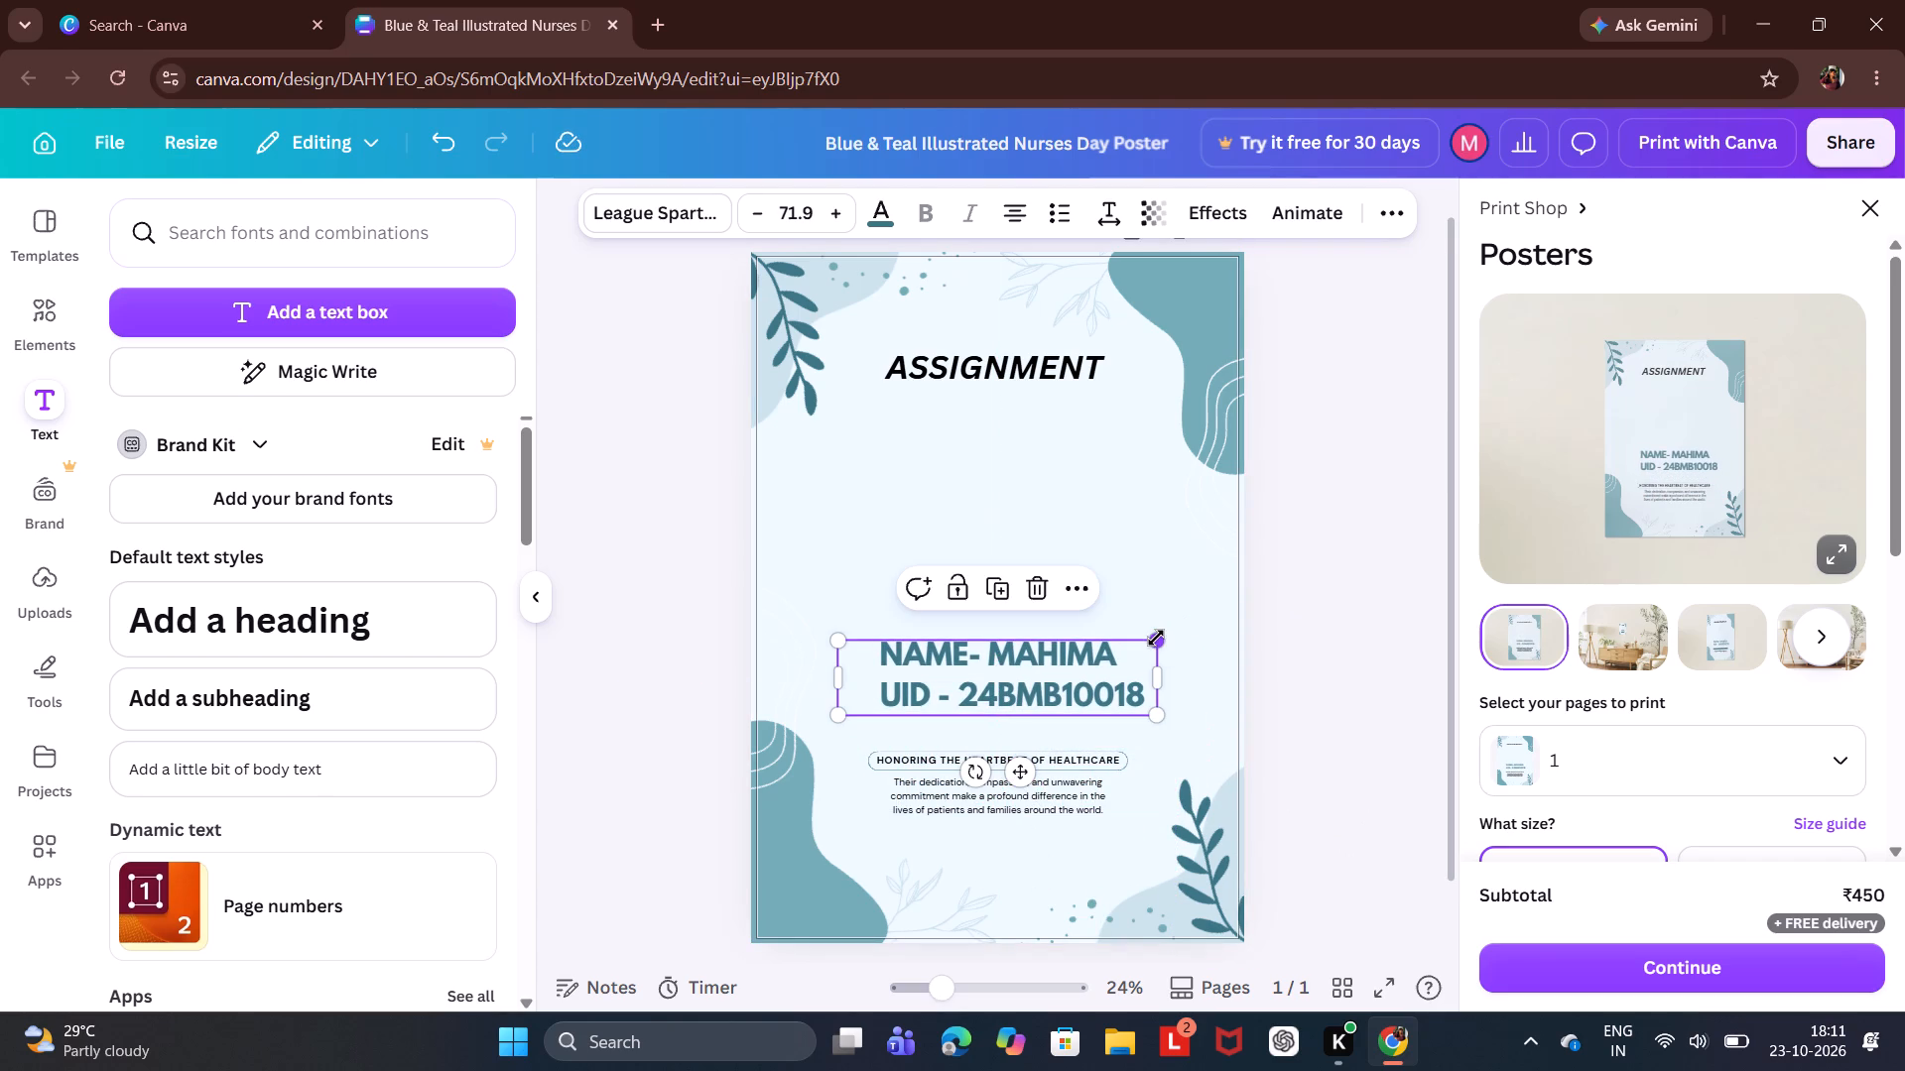
{"action": "left_click_drag", "start_coordinate": [1156, 638], "coordinate": [1093, 707]}
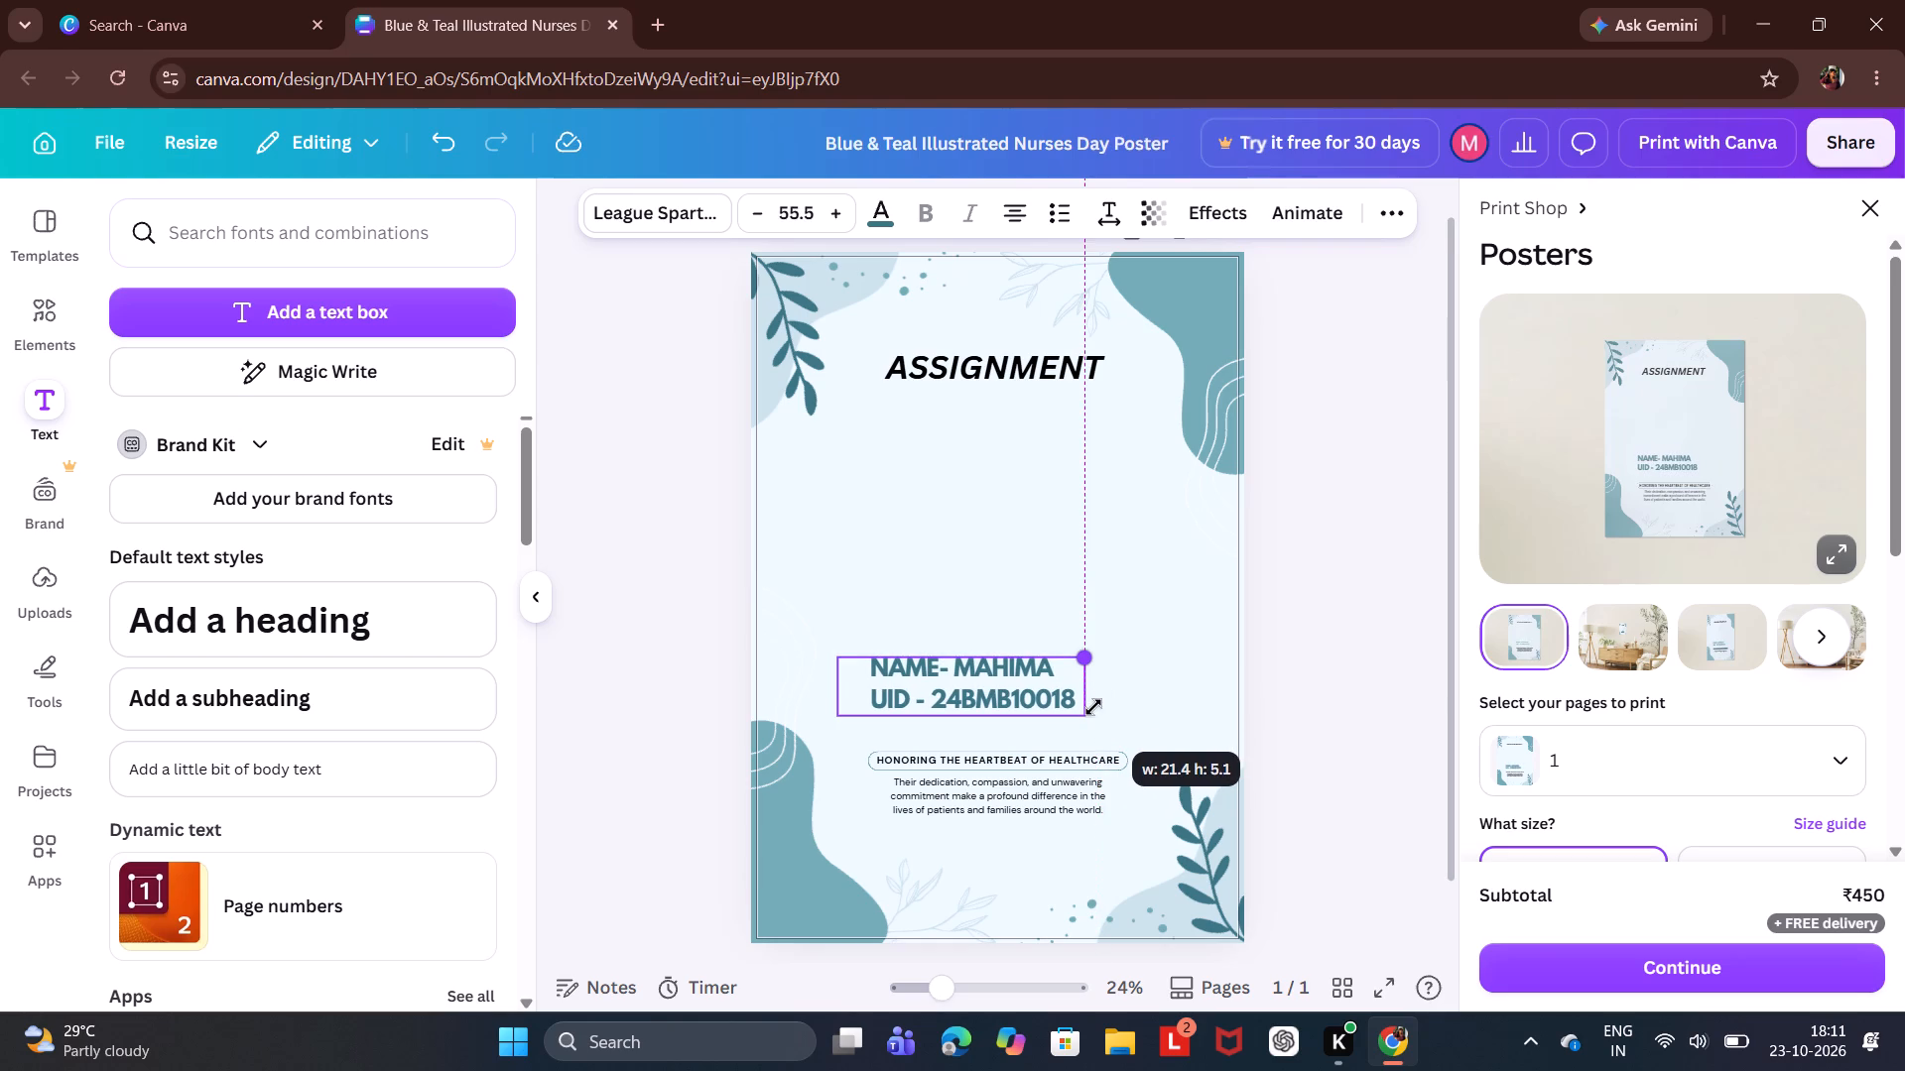
{"action": "left_click_drag", "start_coordinate": [1093, 707], "coordinate": [1106, 700]}
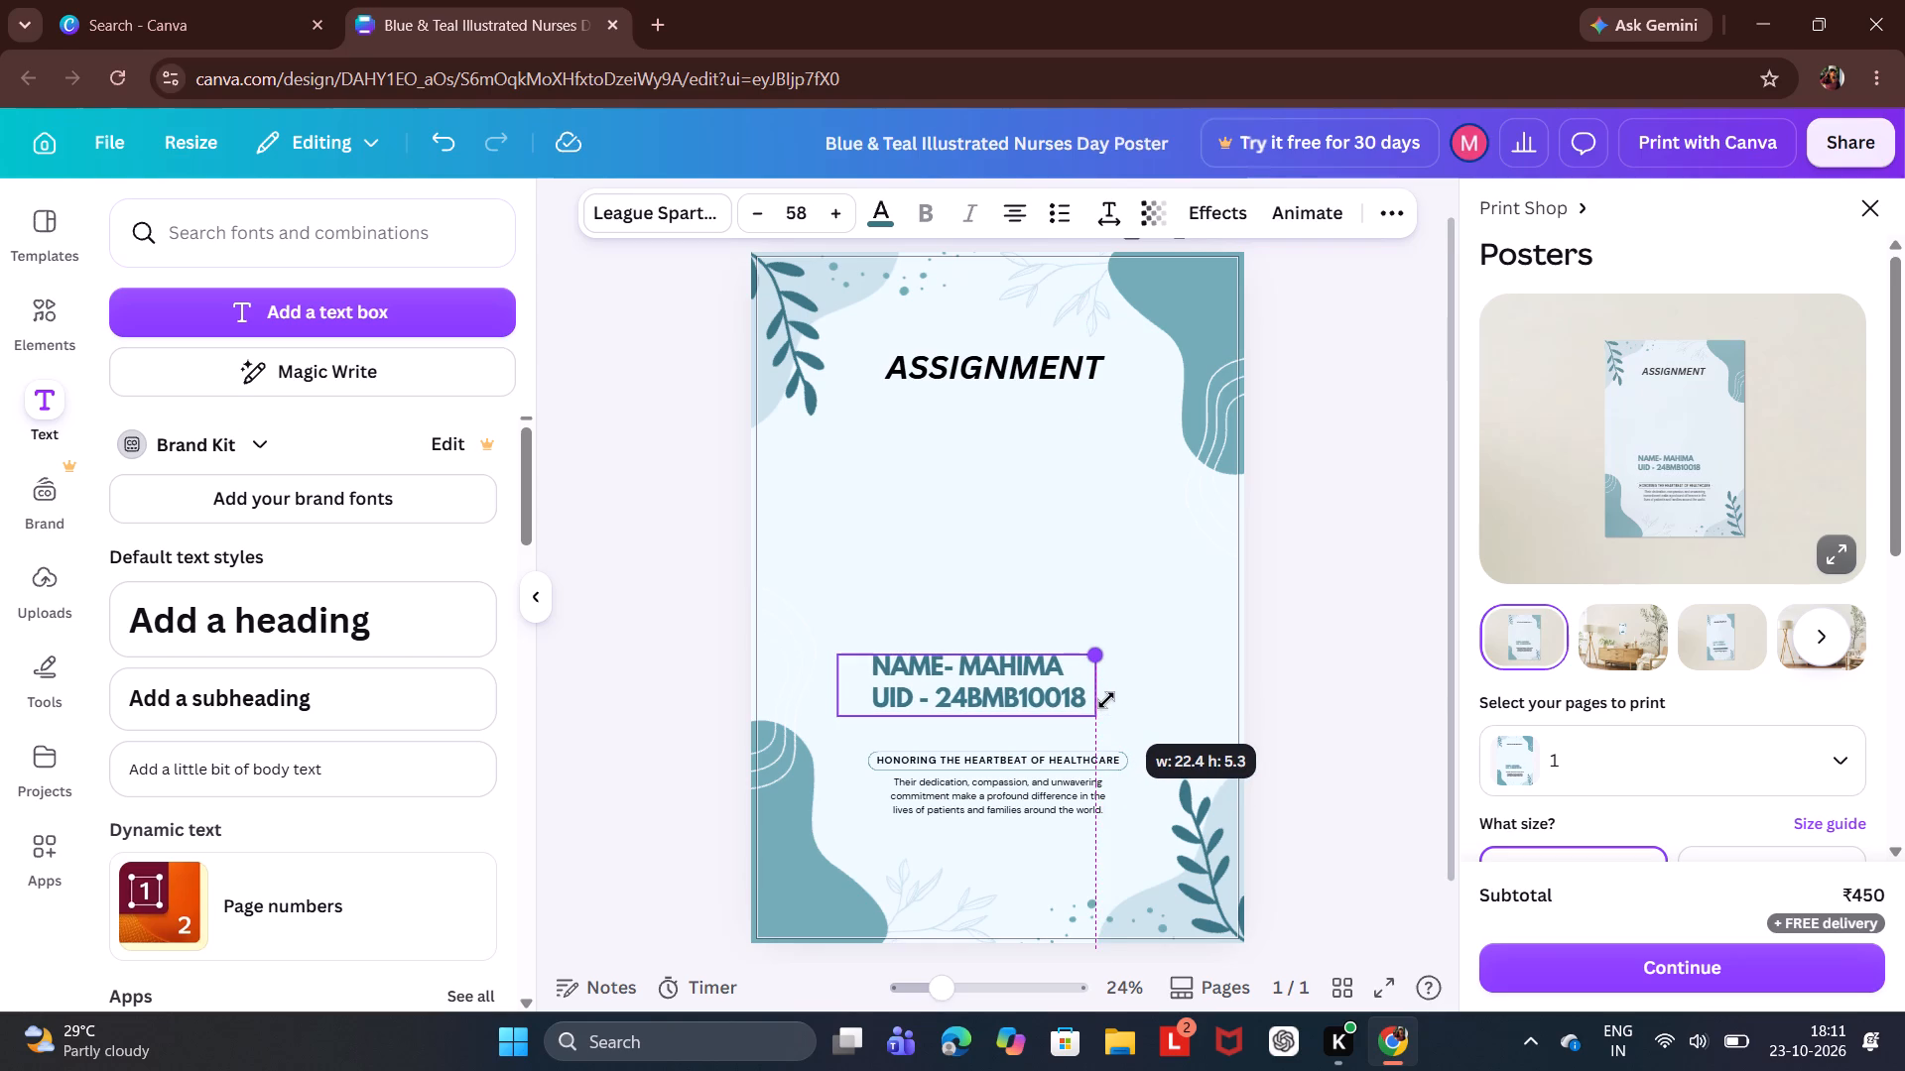
{"action": "left_click_drag", "start_coordinate": [1106, 700], "coordinate": [1096, 703]}
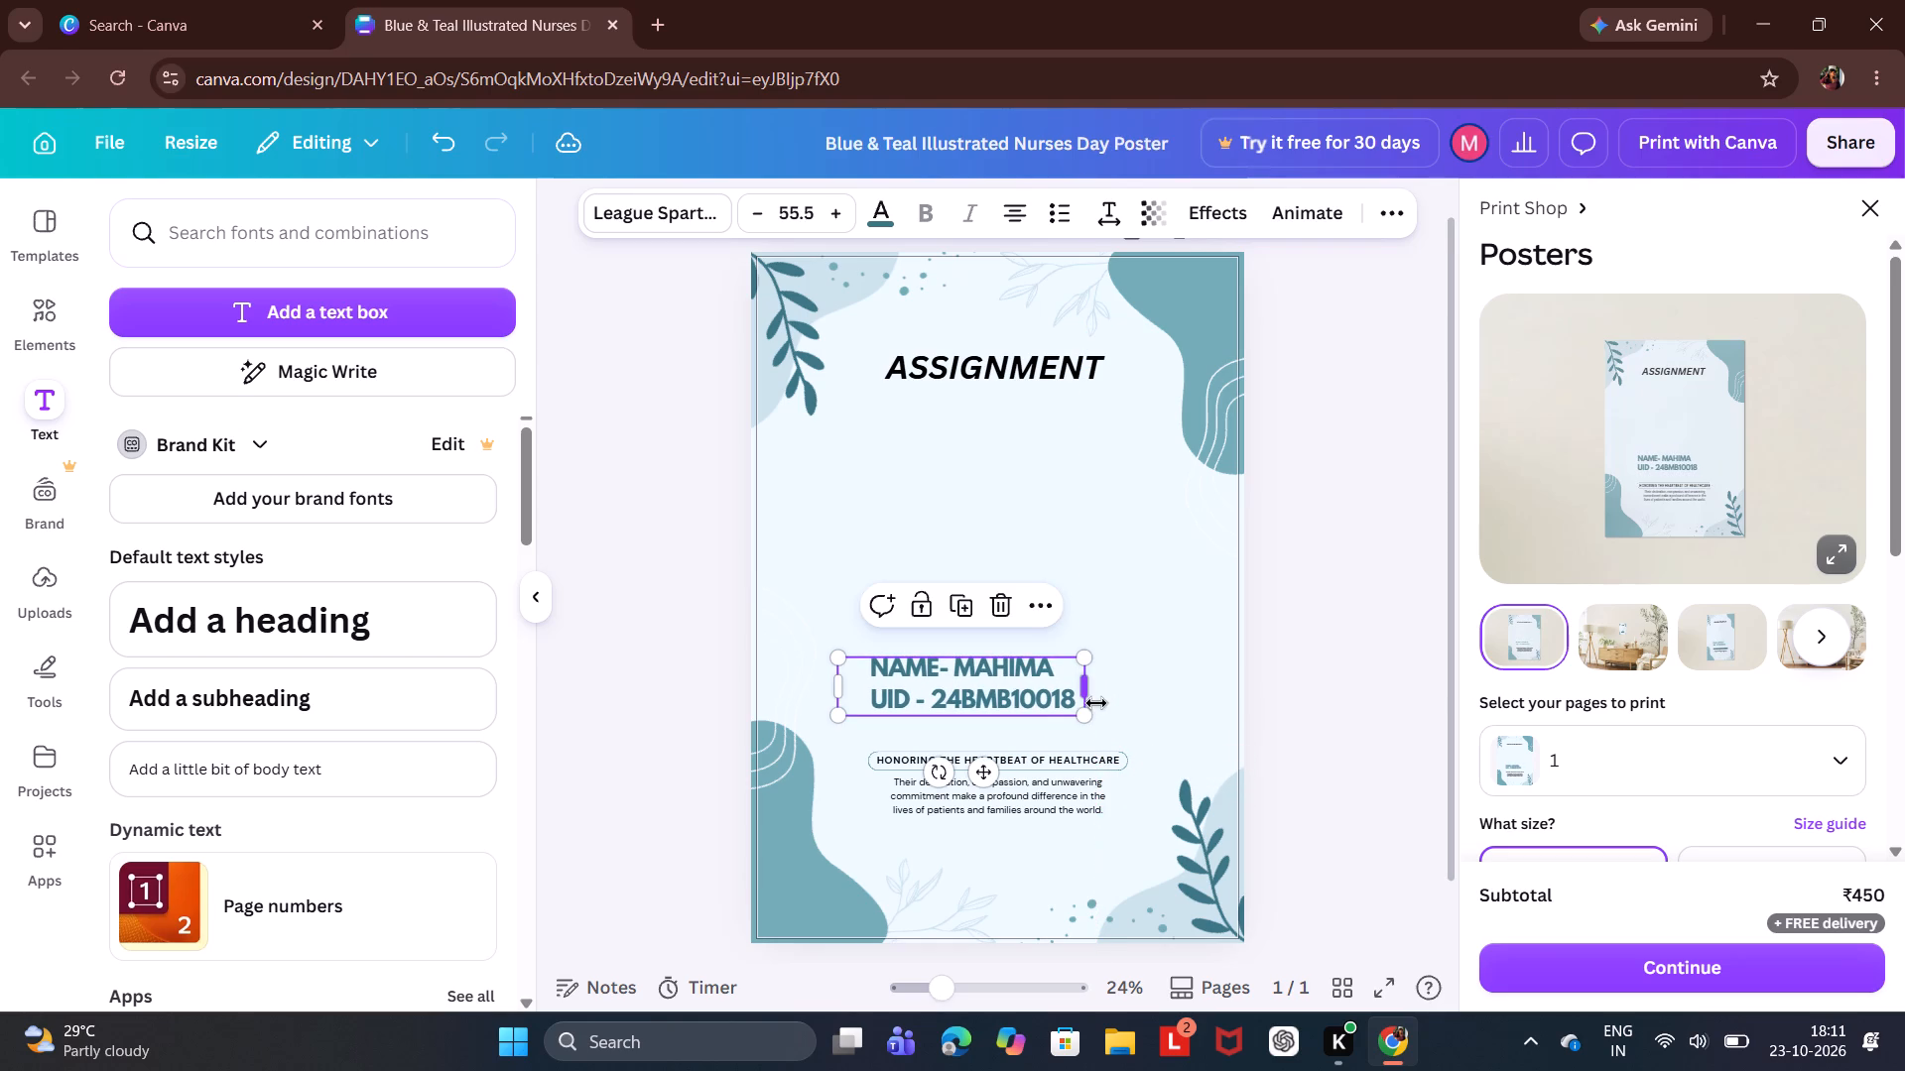
{"action": "left_click_drag", "start_coordinate": [990, 775], "coordinate": [1019, 777]}
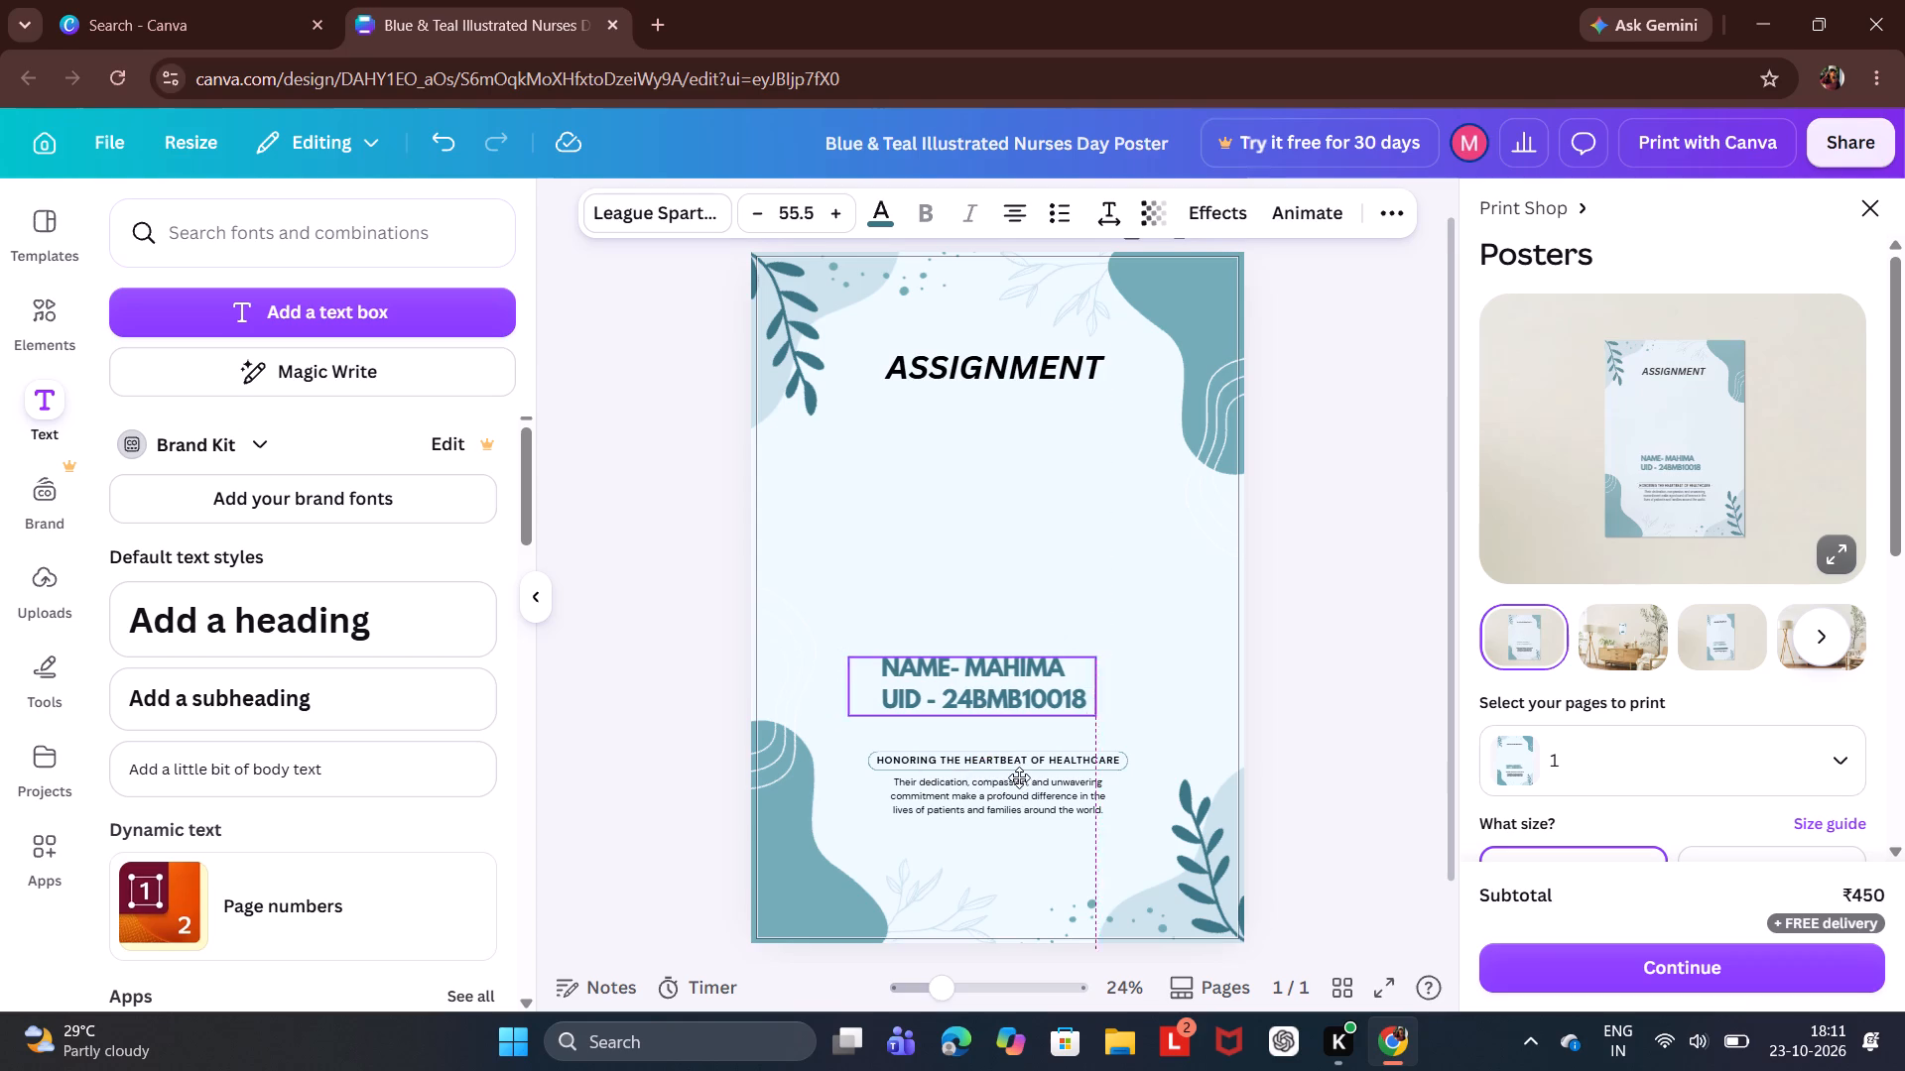
{"action": "left_click_drag", "start_coordinate": [1019, 777], "coordinate": [1031, 799]}
{"action": "left_click", "coordinate": [1031, 799]}
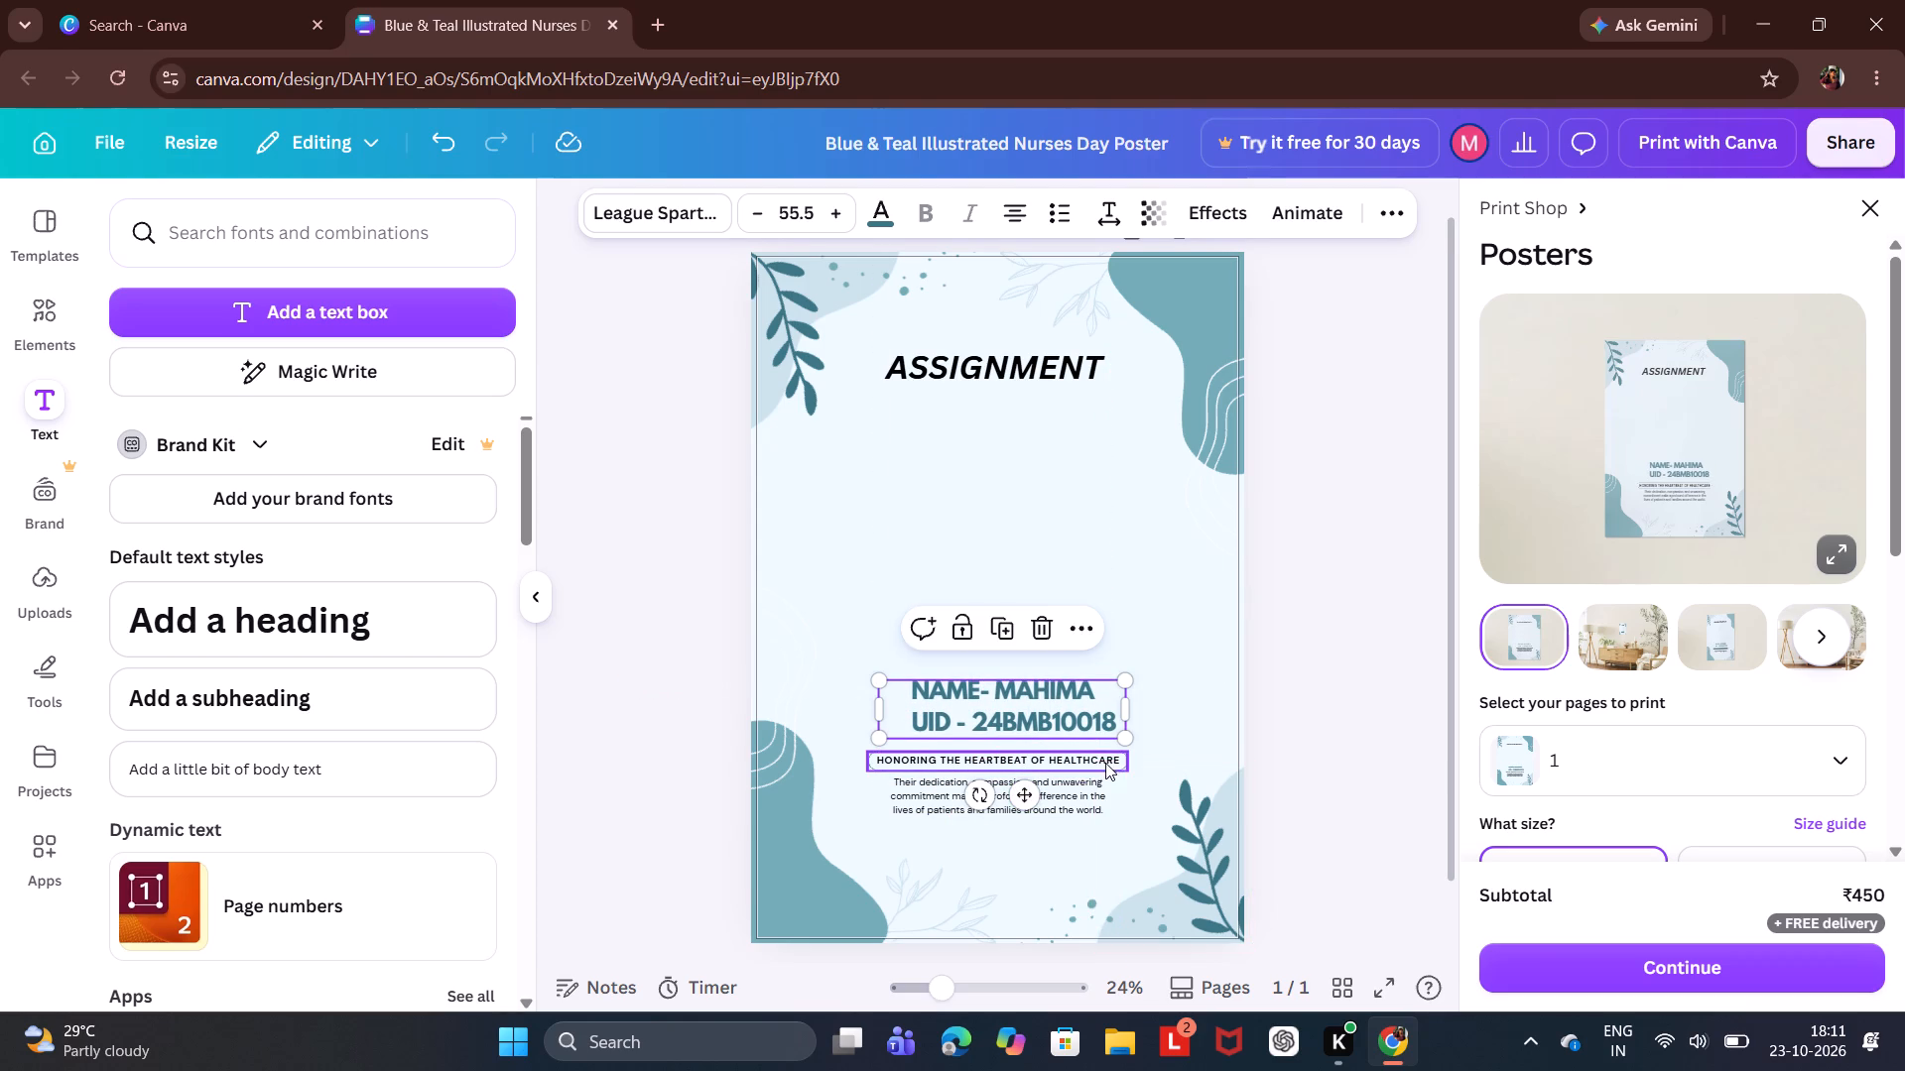
Delete the "HONORING THE HEARTBEAT OF HEALTHCARE" tagline and the description paragraph beneath it from the poster.
{"action": "left_click", "coordinate": [1103, 757]}
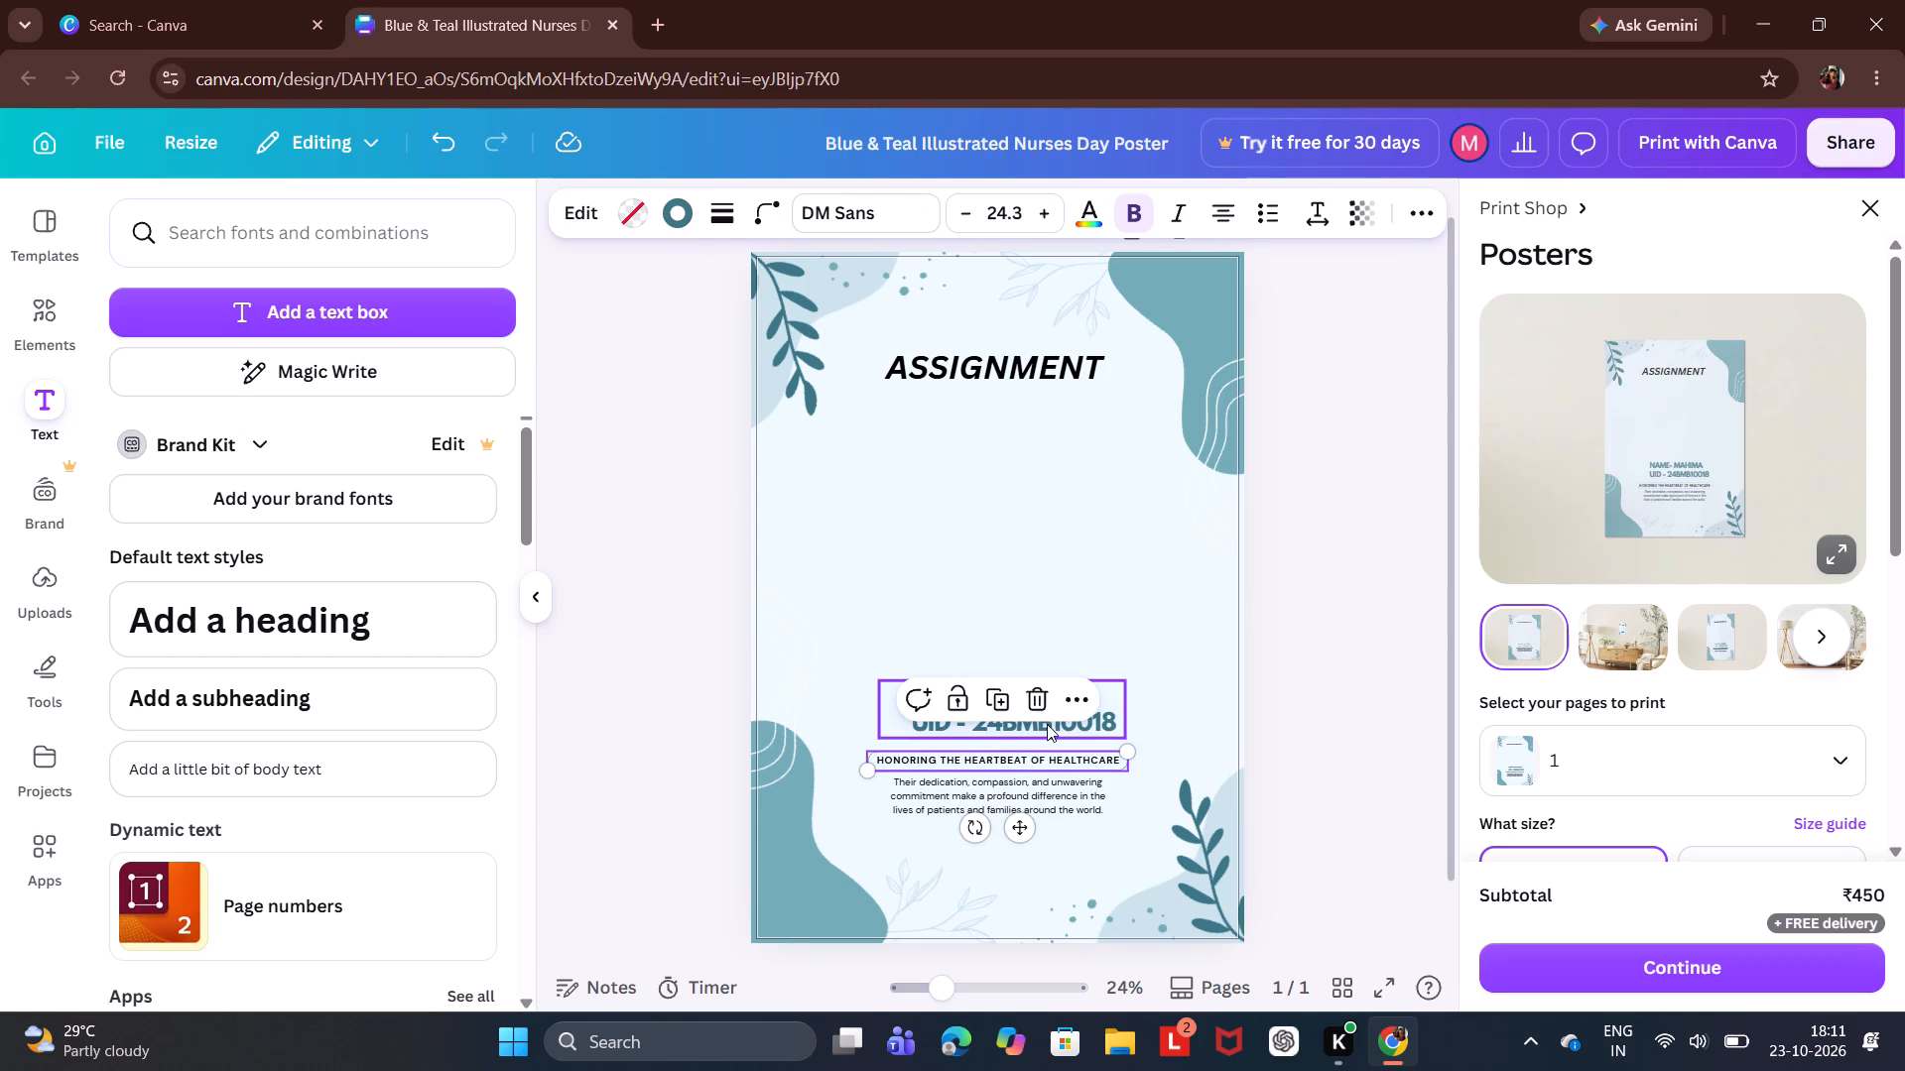
{"action": "left_click", "coordinate": [1039, 702]}
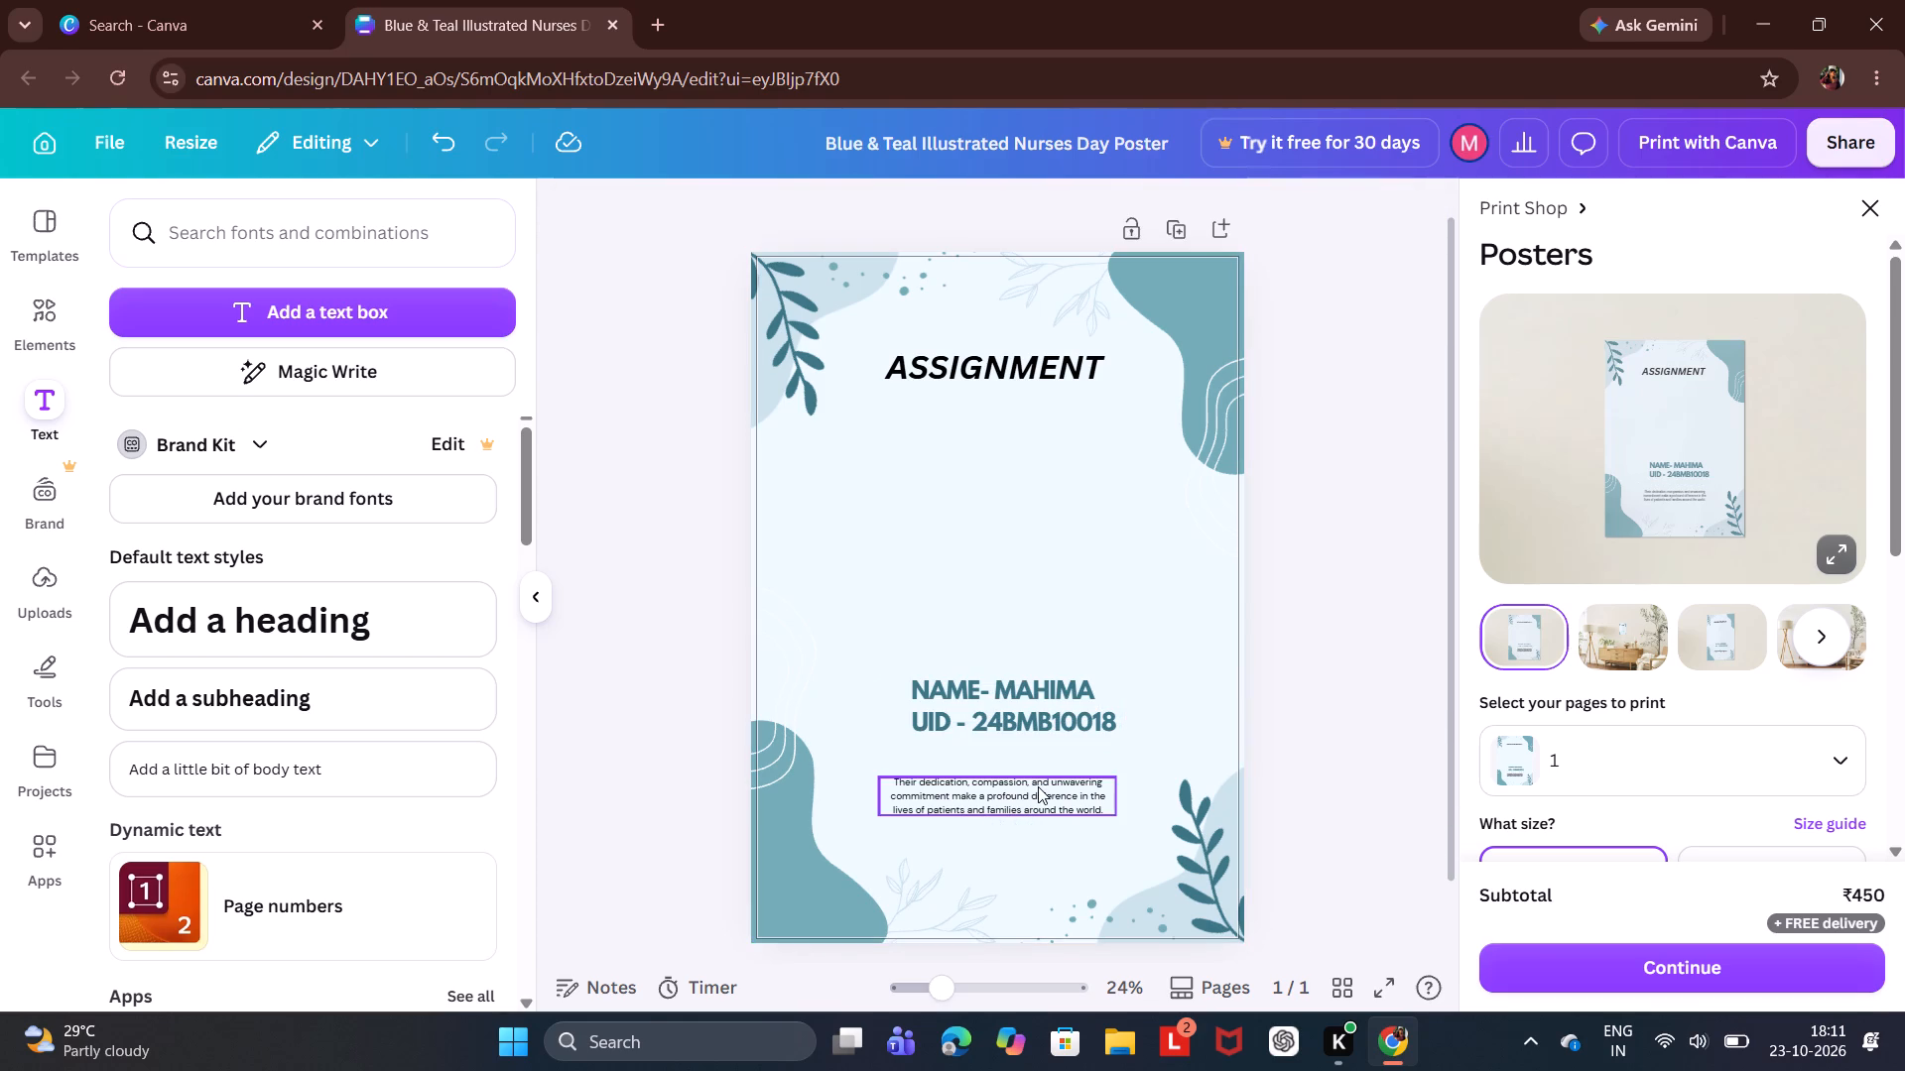
{"action": "left_click", "coordinate": [1038, 786]}
{"action": "left_click", "coordinate": [1033, 719]}
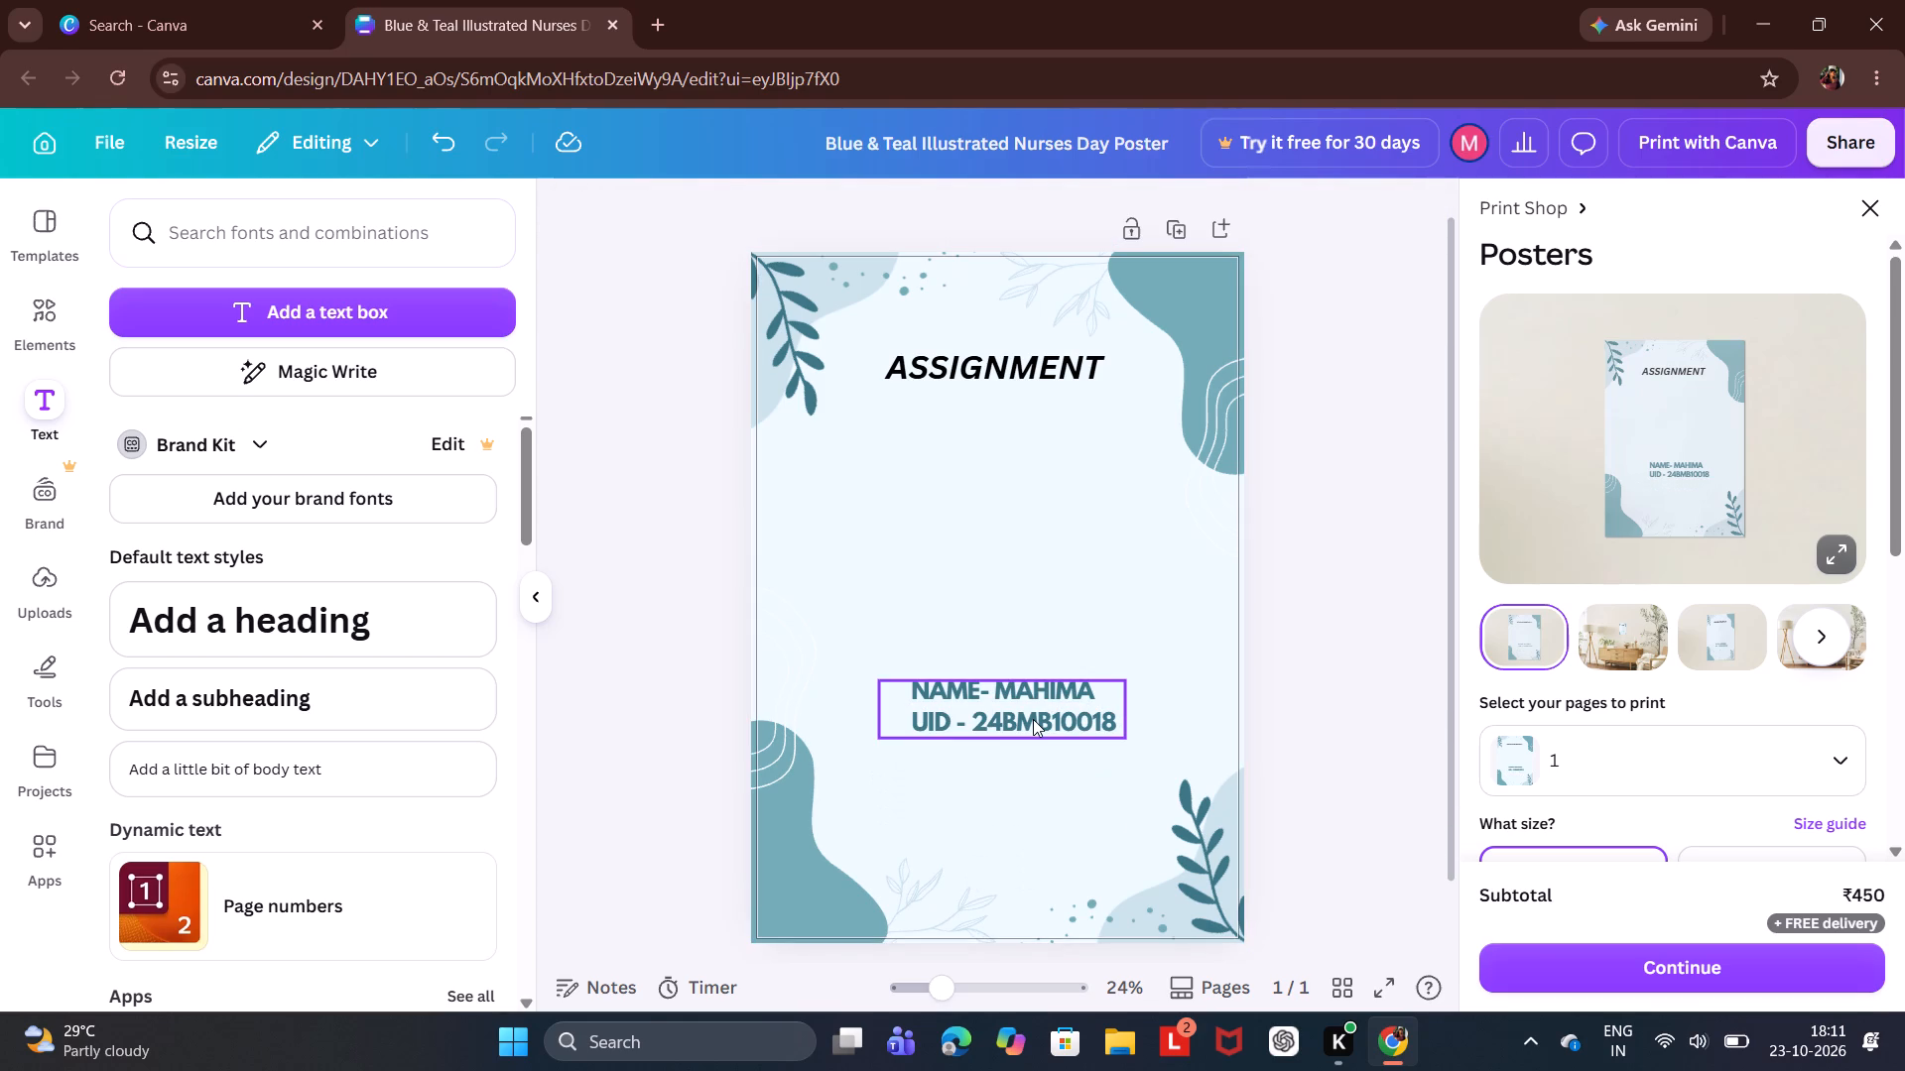
Scale the name and UID text down to about size 43.8 and move it, roughly centred, to the poster's lower part.
{"action": "left_click", "coordinate": [1033, 719]}
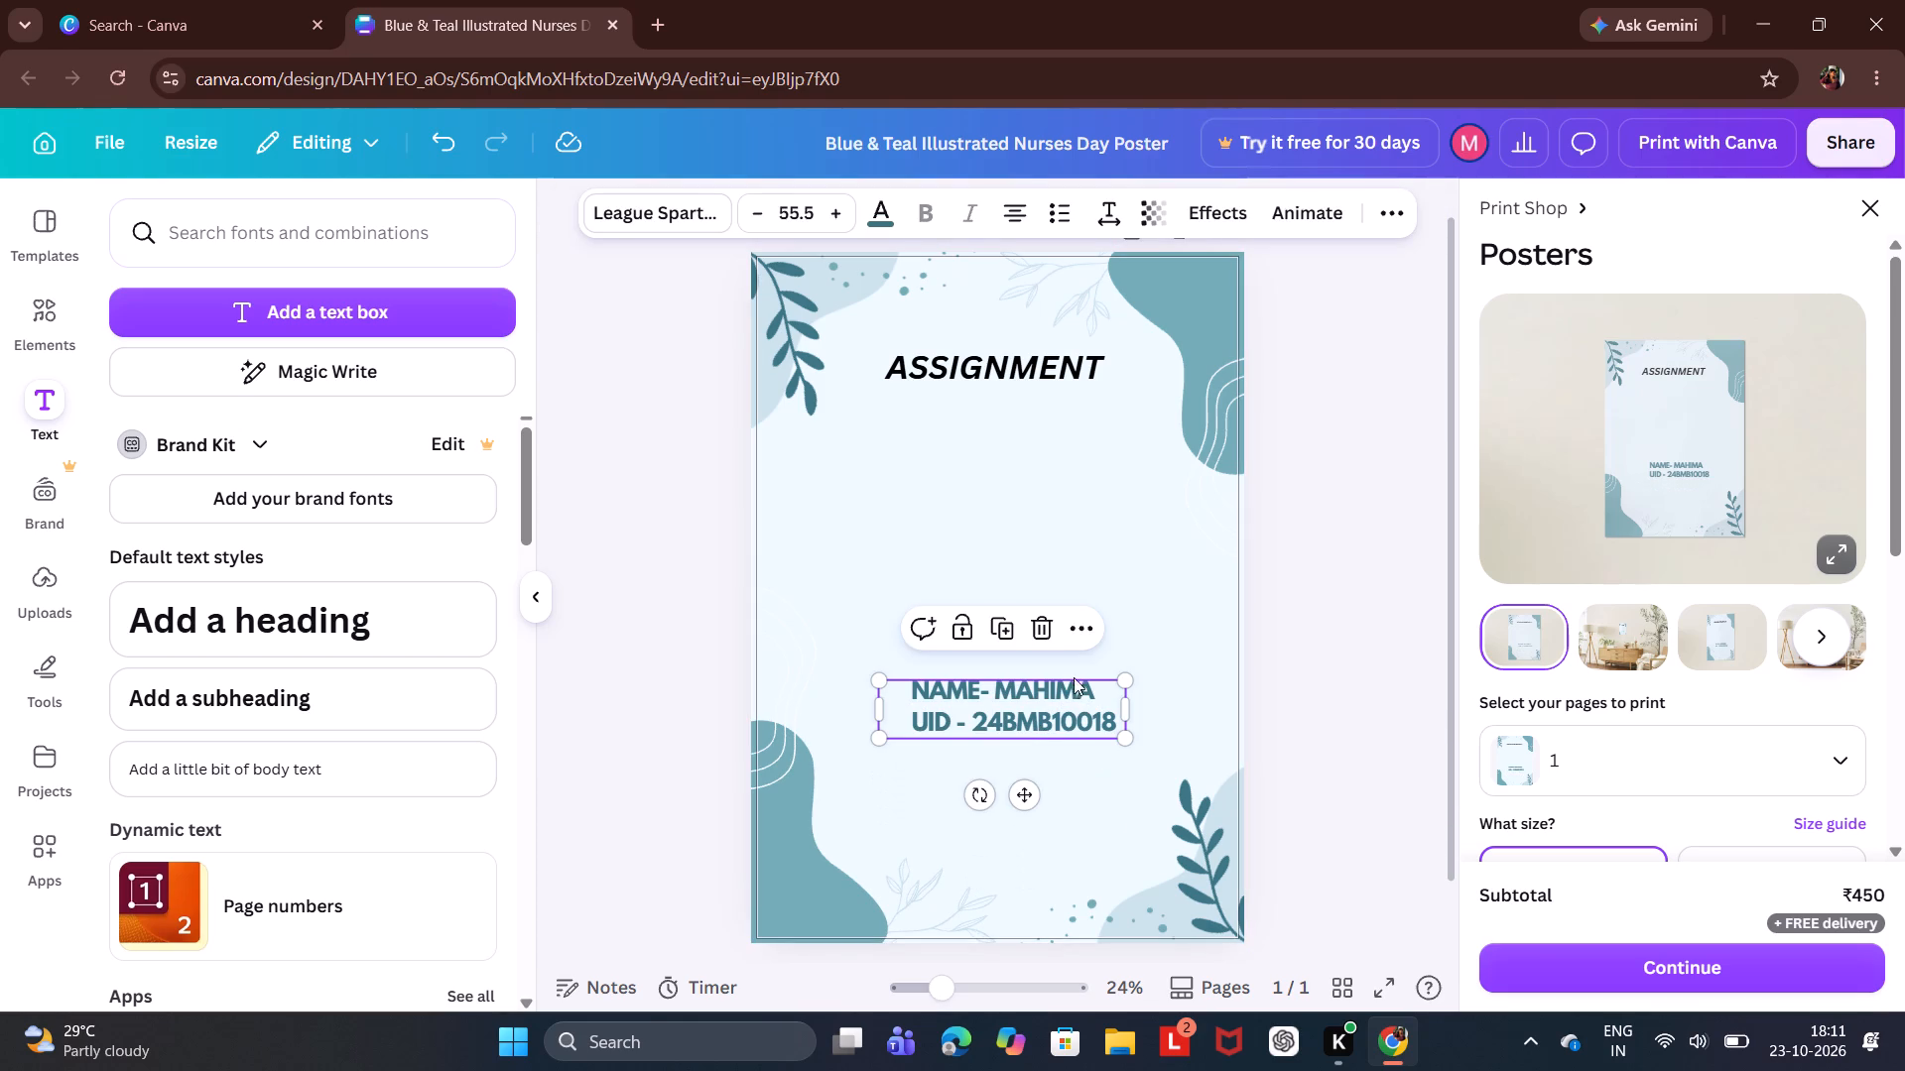
{"action": "left_click_drag", "start_coordinate": [1125, 676], "coordinate": [1116, 683]}
{"action": "left_click_drag", "start_coordinate": [1116, 683], "coordinate": [1081, 713]}
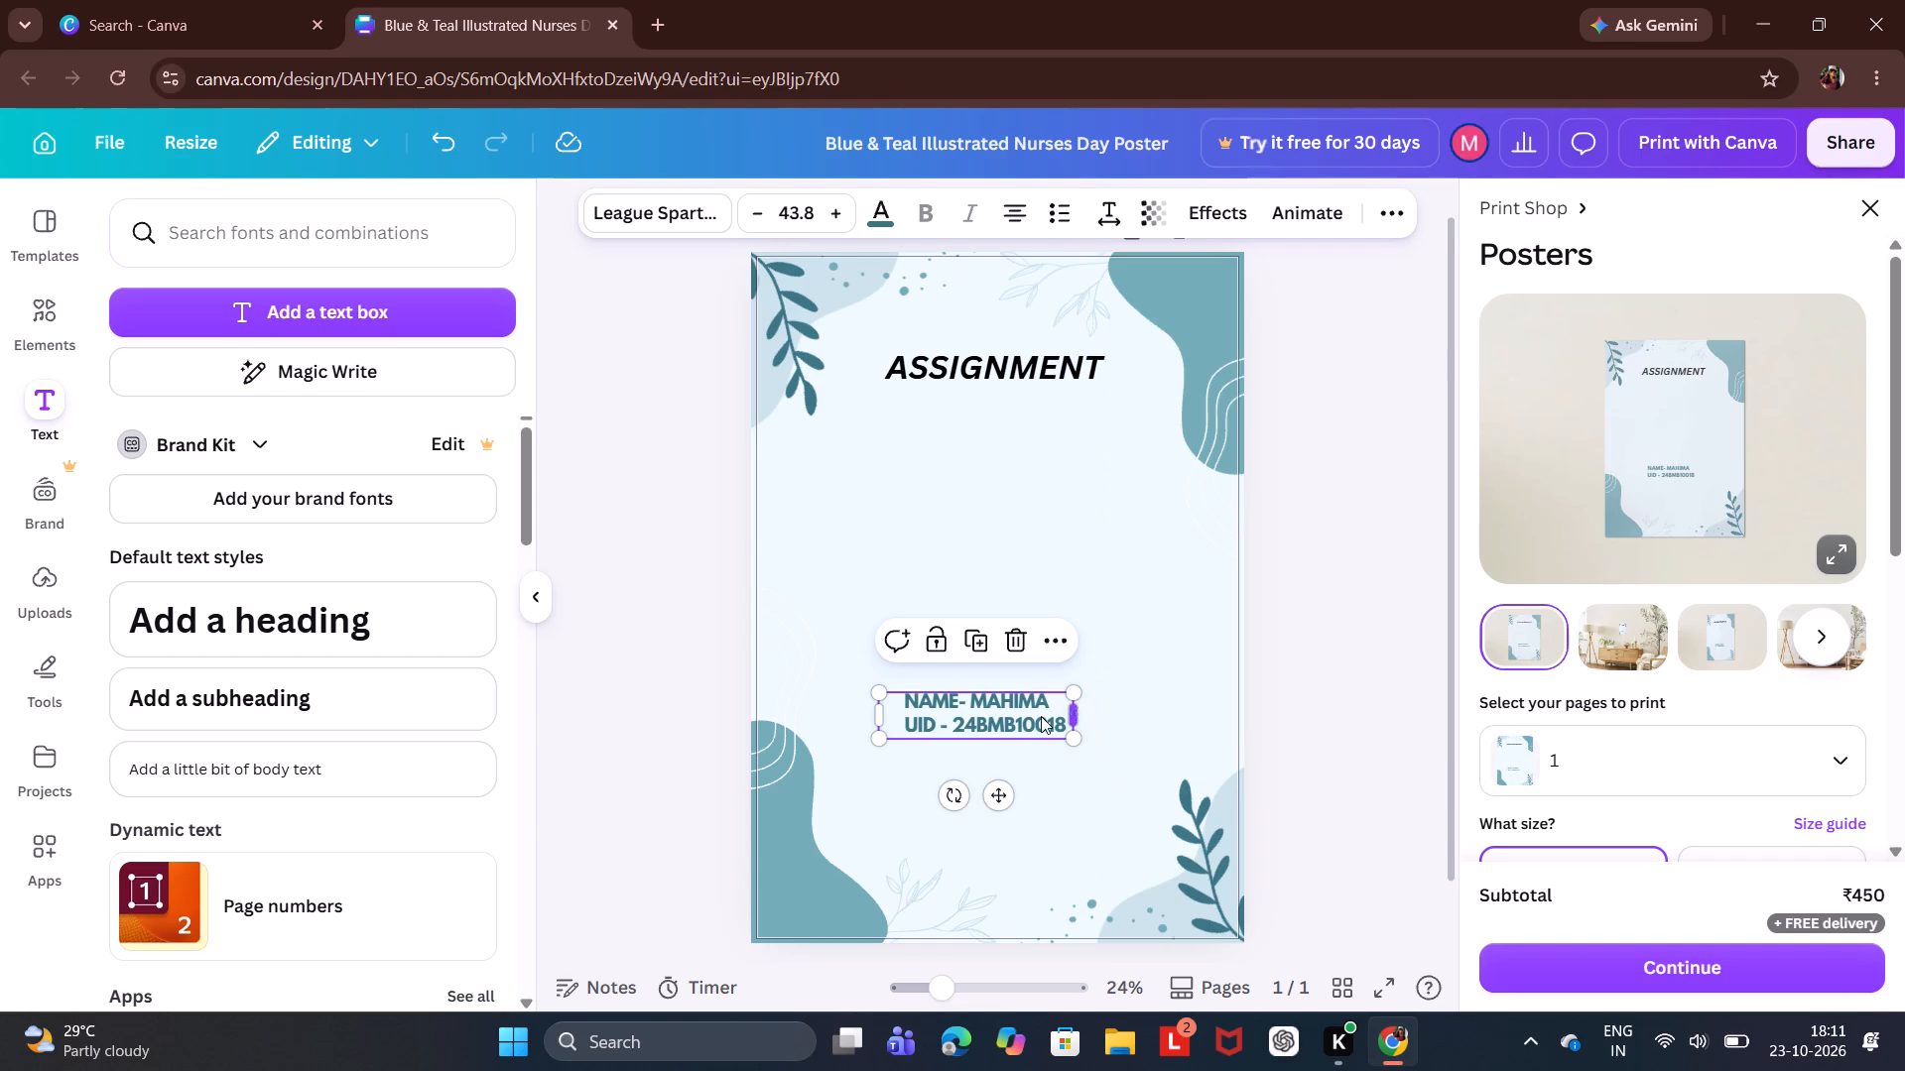
{"action": "left_click_drag", "start_coordinate": [1022, 715], "coordinate": [1048, 674]}
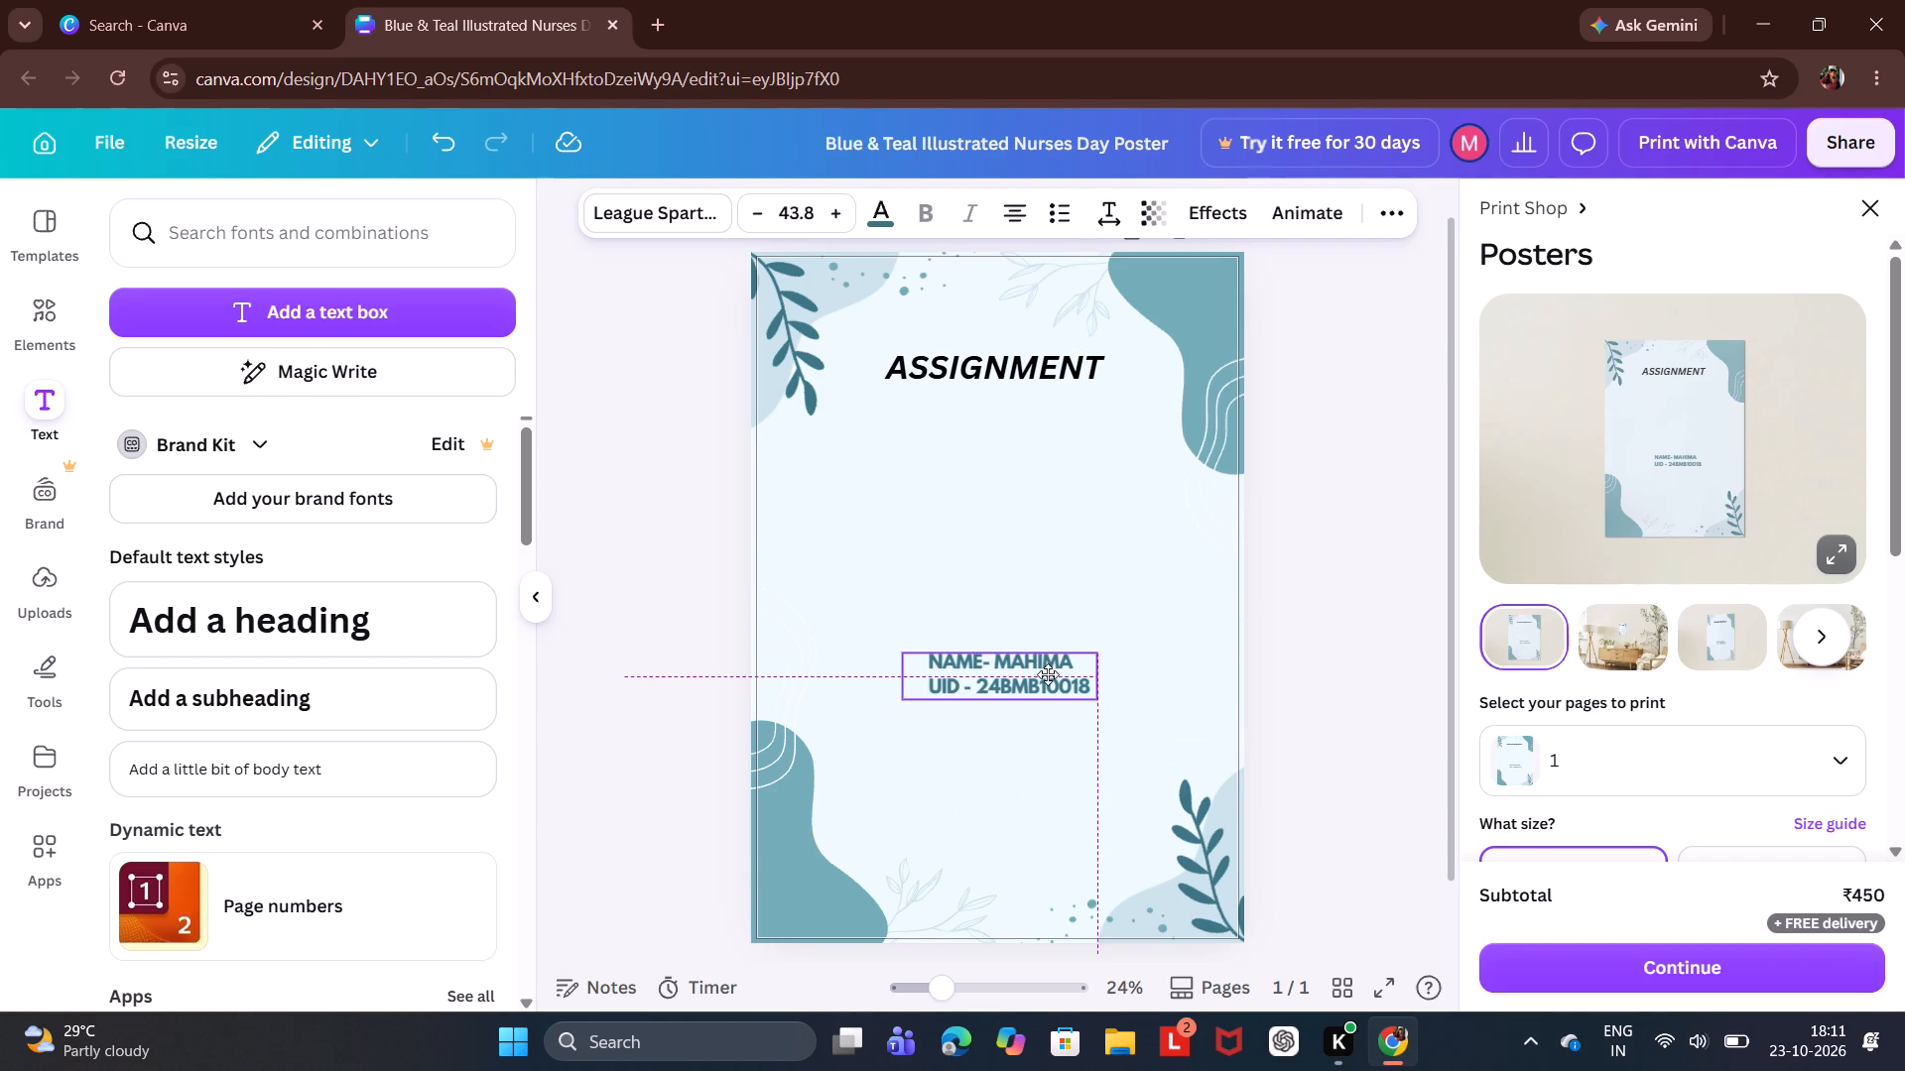
{"action": "left_click_drag", "start_coordinate": [1048, 674], "coordinate": [1048, 752]}
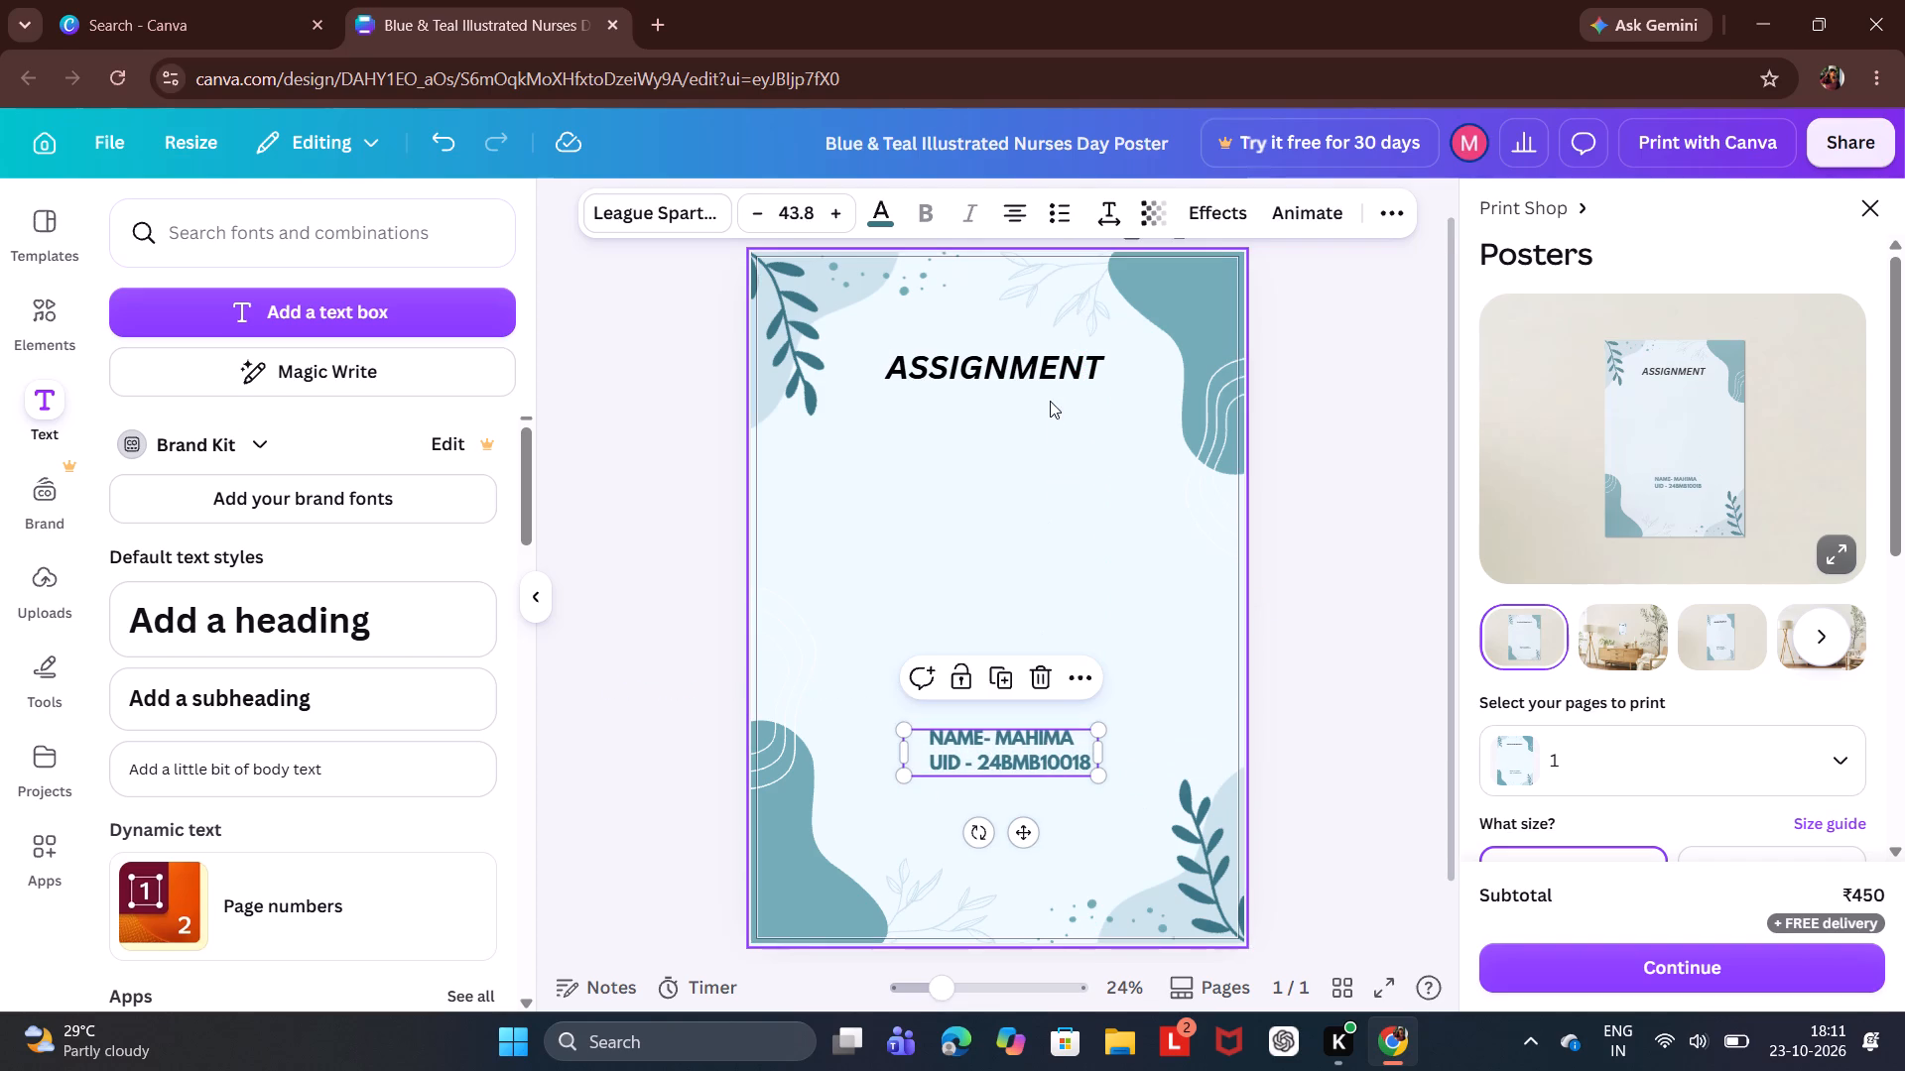
Set the line spacing of the "ASSIGNMENT" title to 1.63.
{"action": "left_click", "coordinate": [1040, 373]}
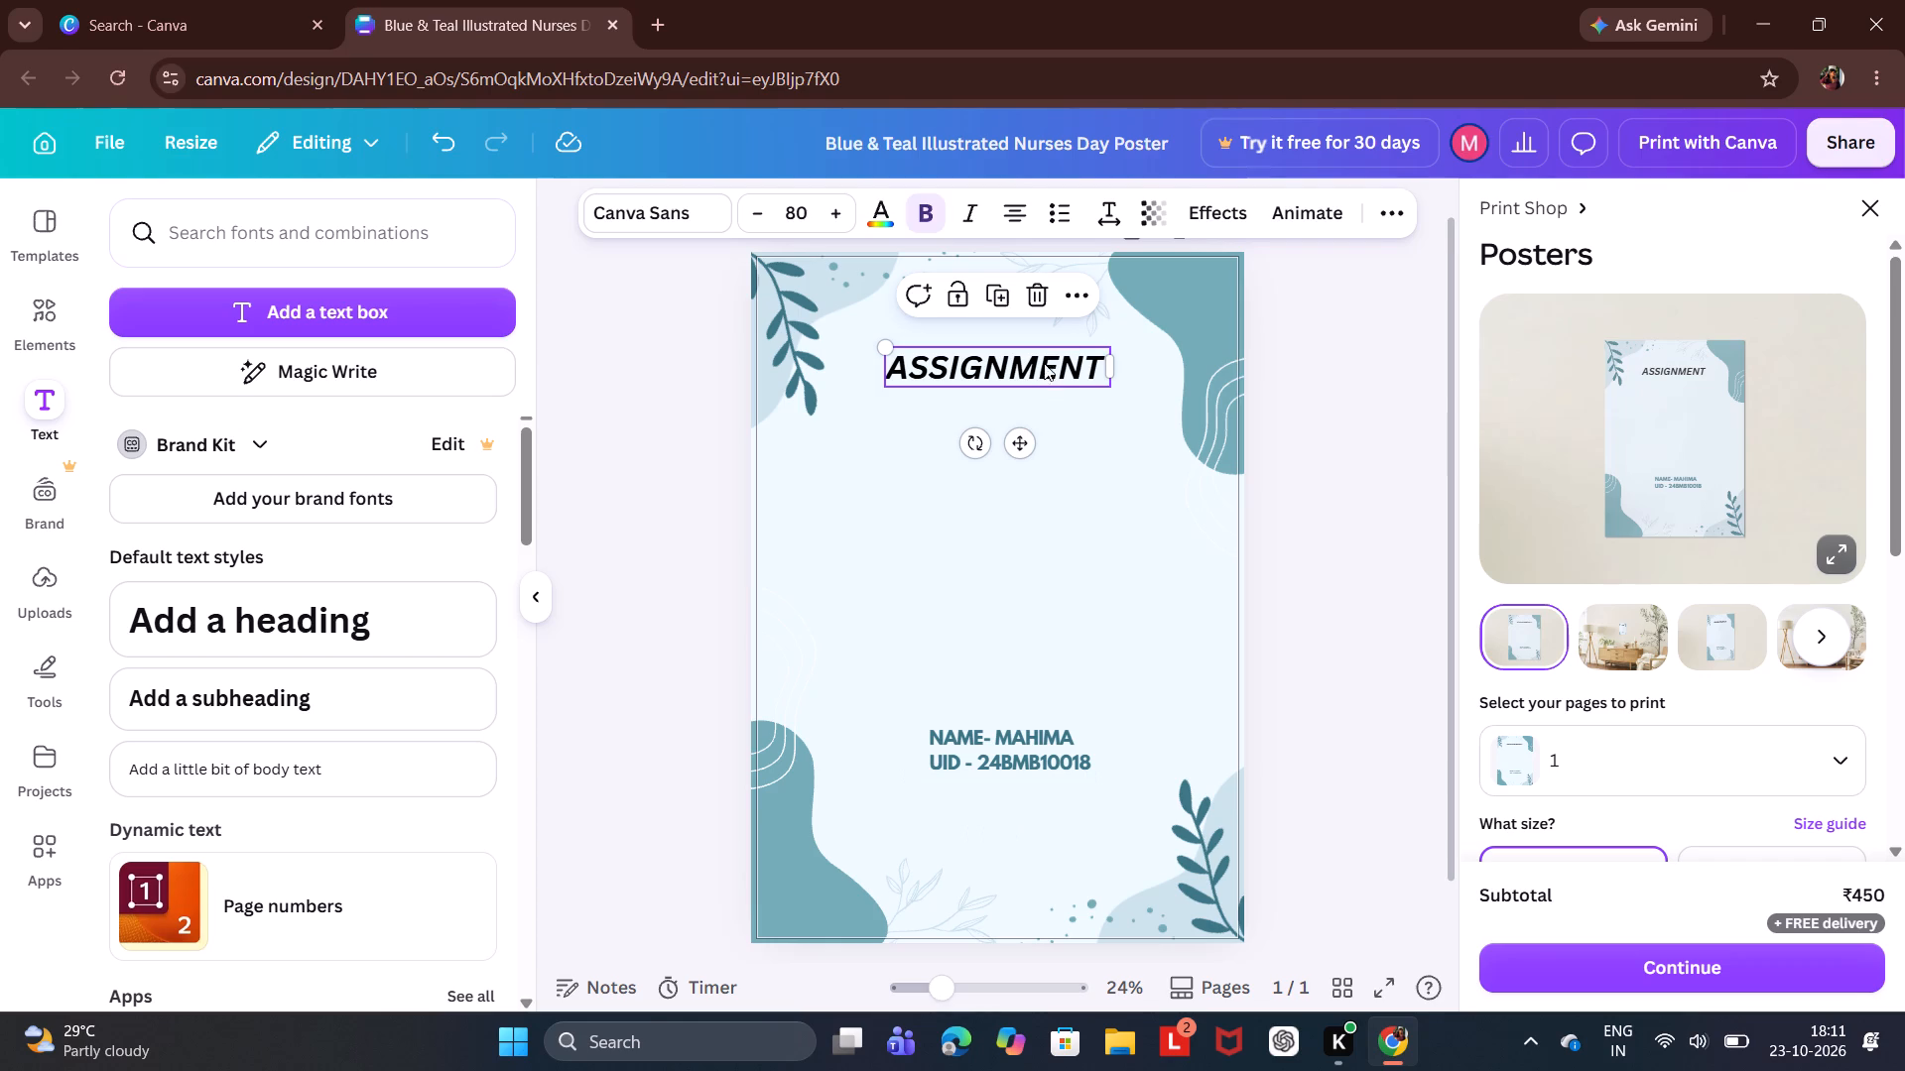
{"action": "left_click", "coordinate": [1102, 203]}
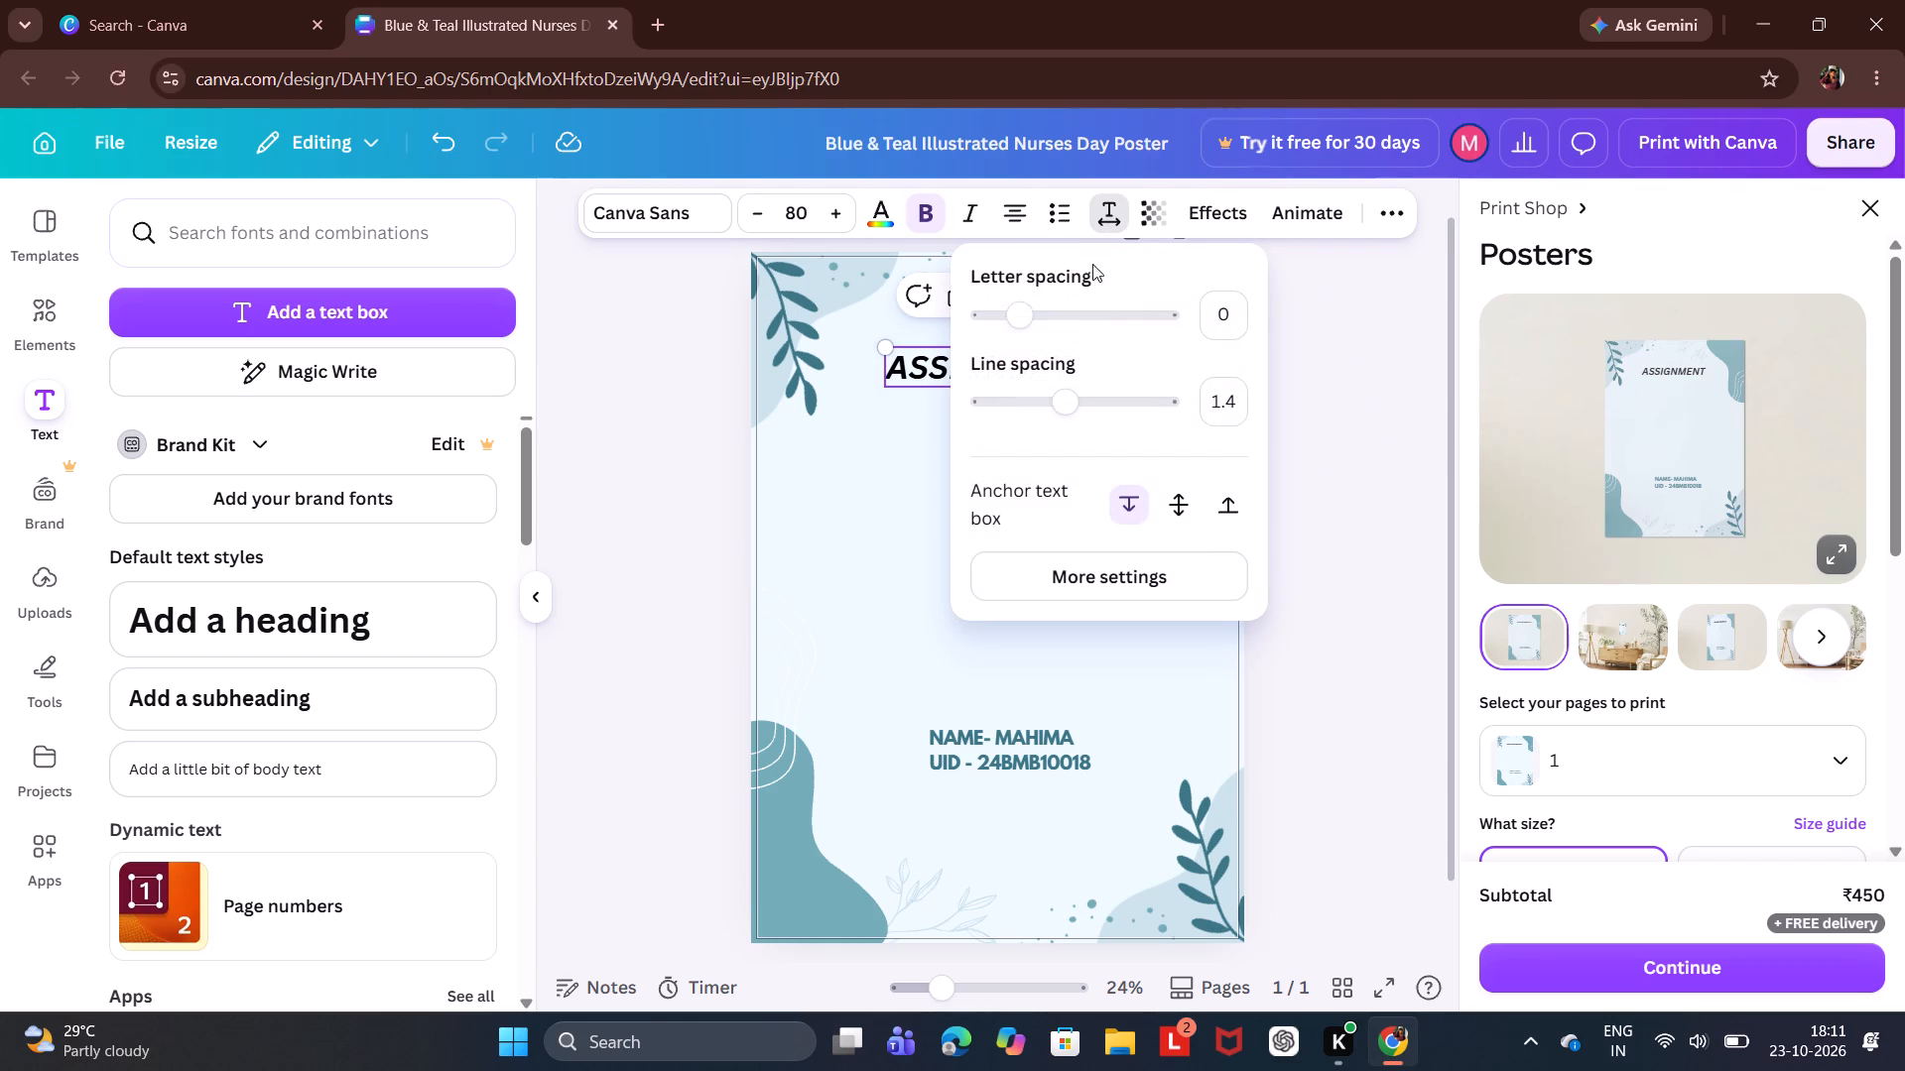
{"action": "left_click_drag", "start_coordinate": [1071, 397], "coordinate": [1094, 395]}
{"action": "left_click_drag", "start_coordinate": [1094, 395], "coordinate": [1133, 396]}
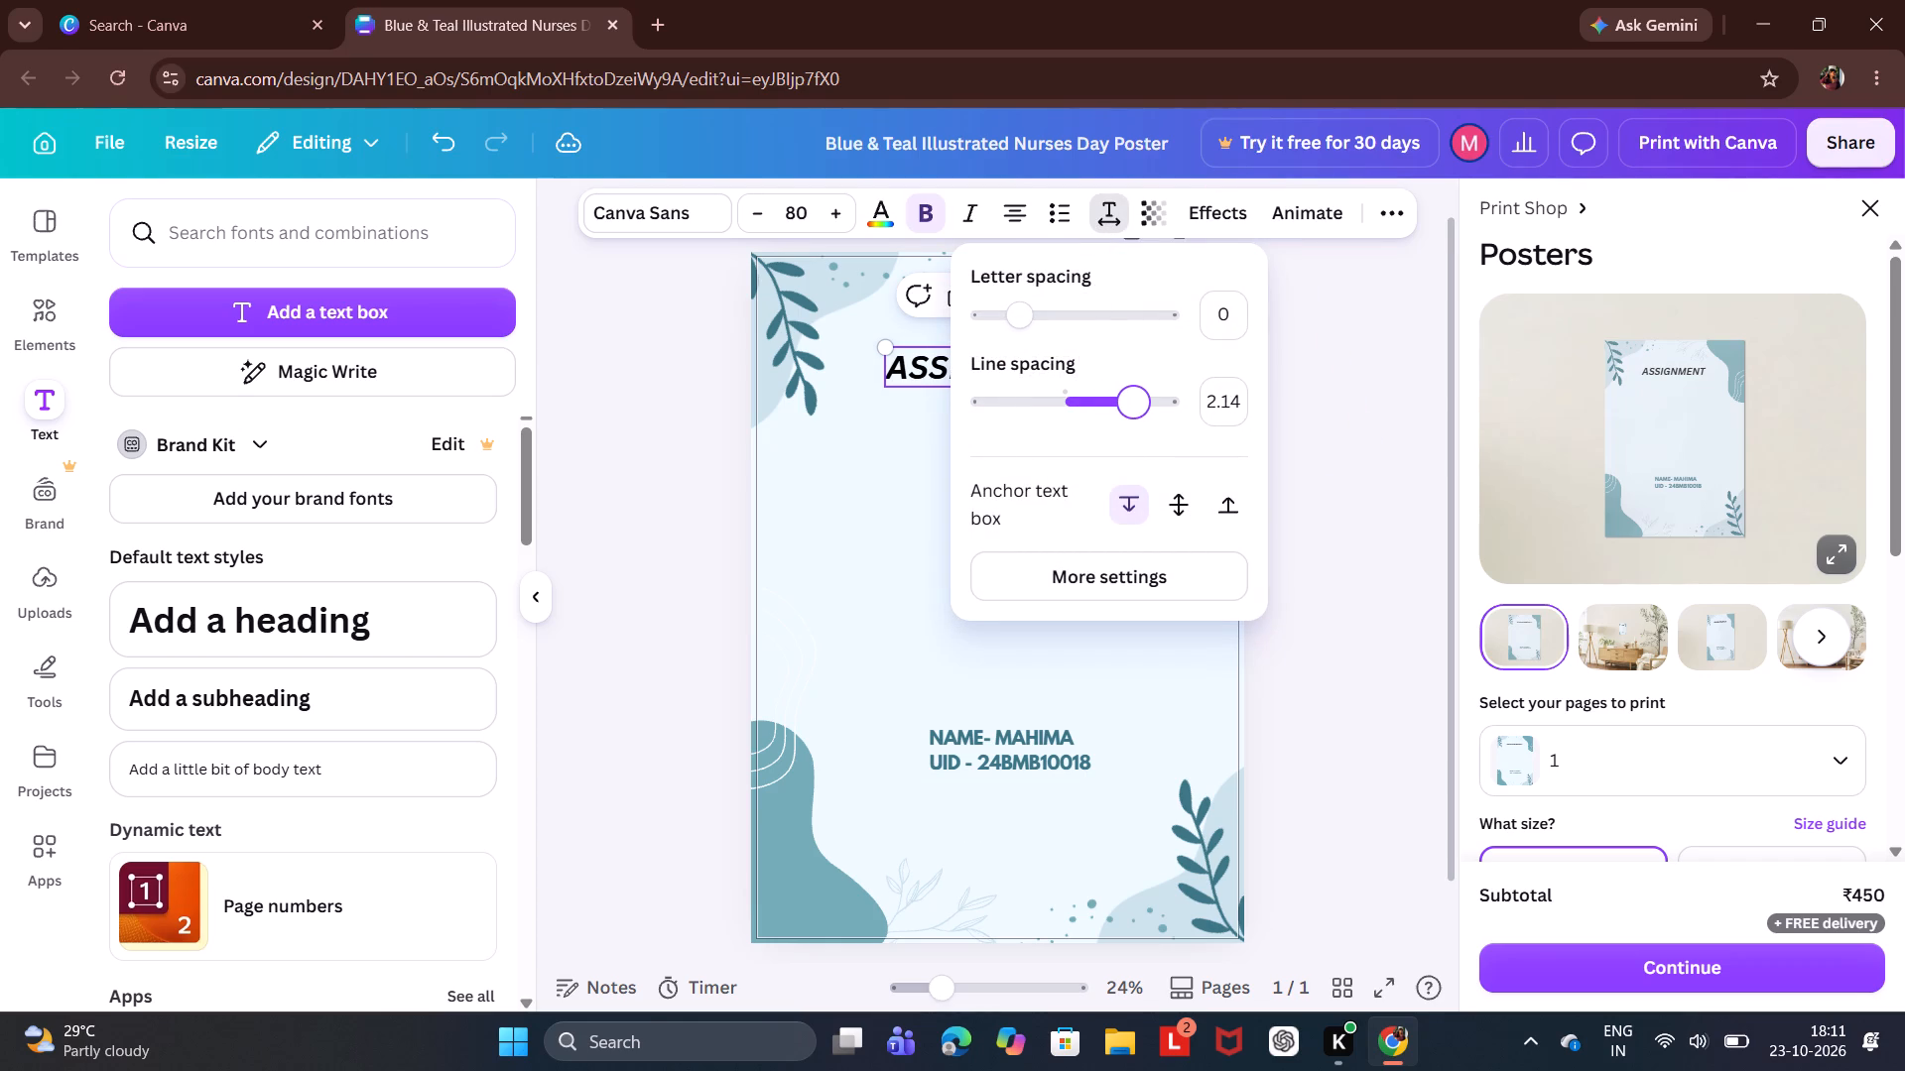
{"action": "left_click_drag", "start_coordinate": [1133, 396], "coordinate": [1087, 396]}
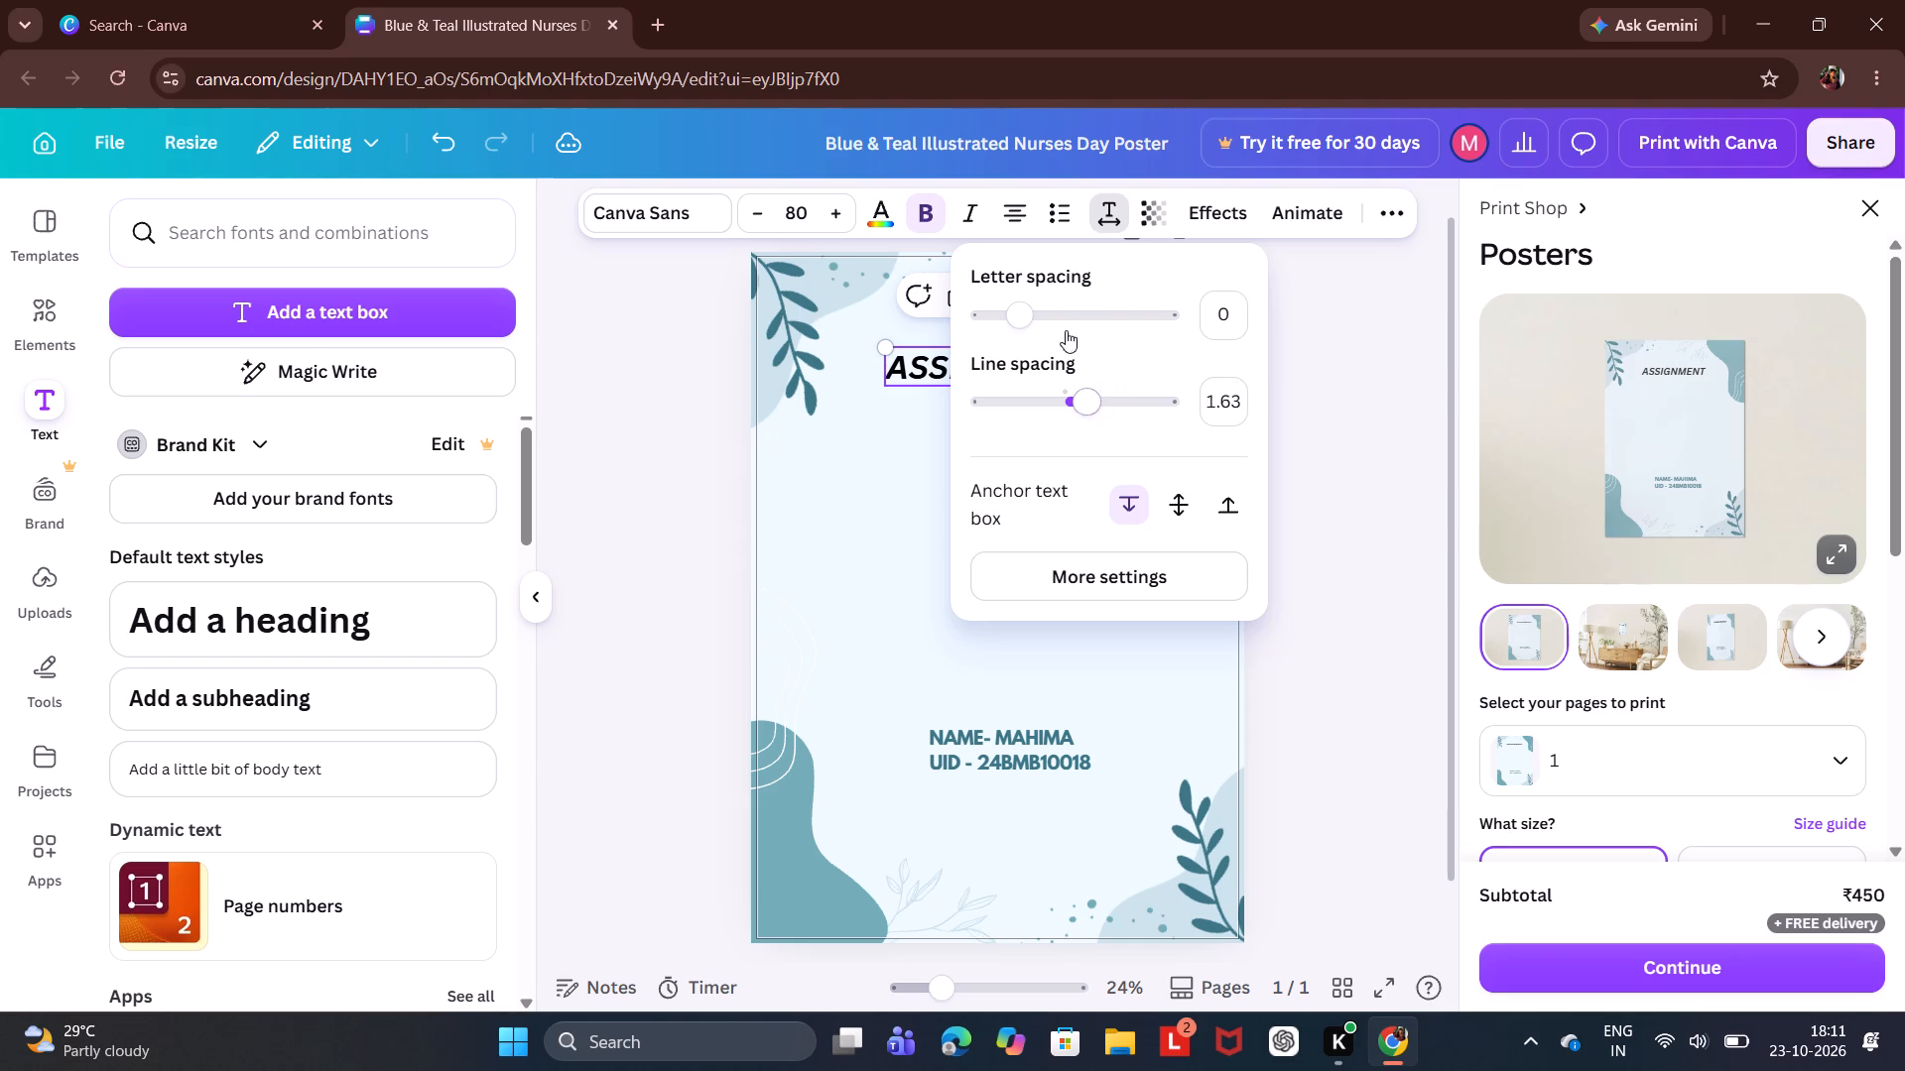
Set the letter spacing of the "ASSIGNMENT" title to 173.
{"action": "left_click_drag", "start_coordinate": [1016, 309], "coordinate": [1062, 305]}
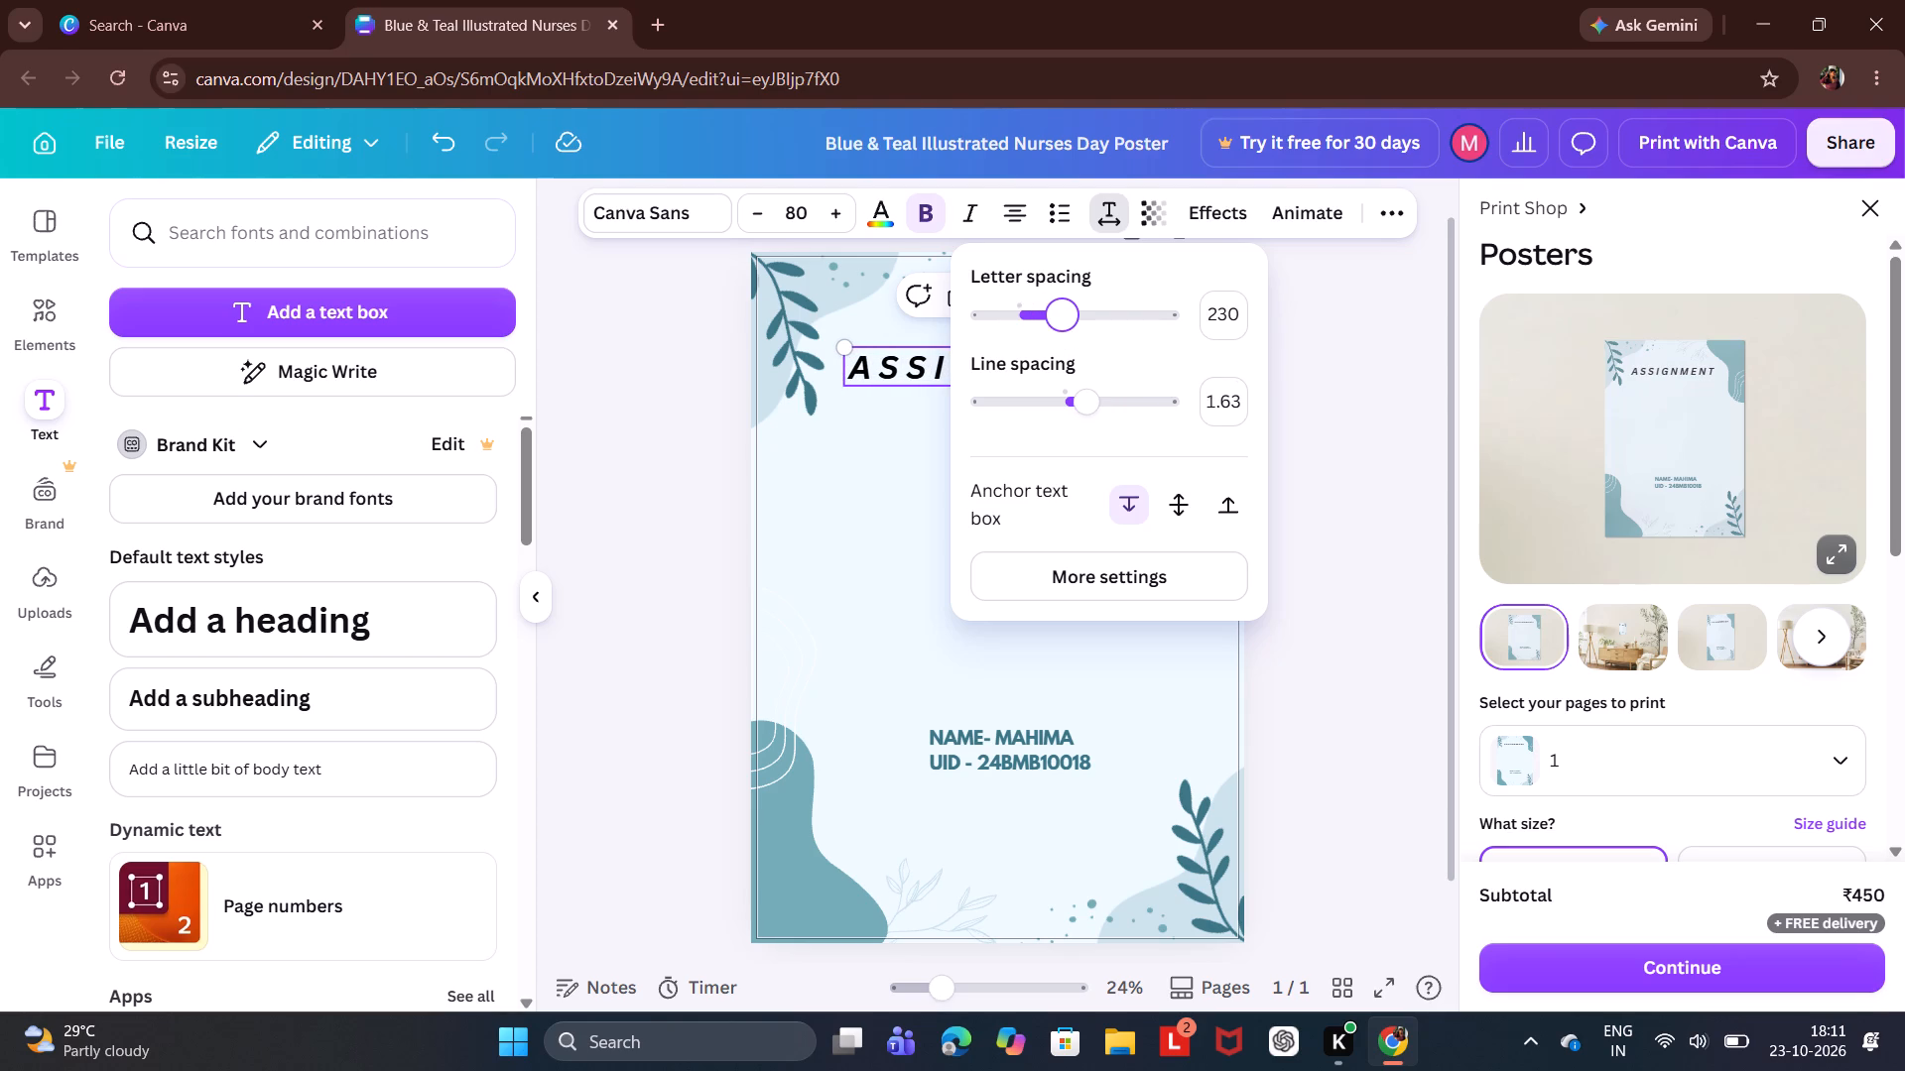
{"action": "left_click_drag", "start_coordinate": [1062, 305], "coordinate": [1059, 303]}
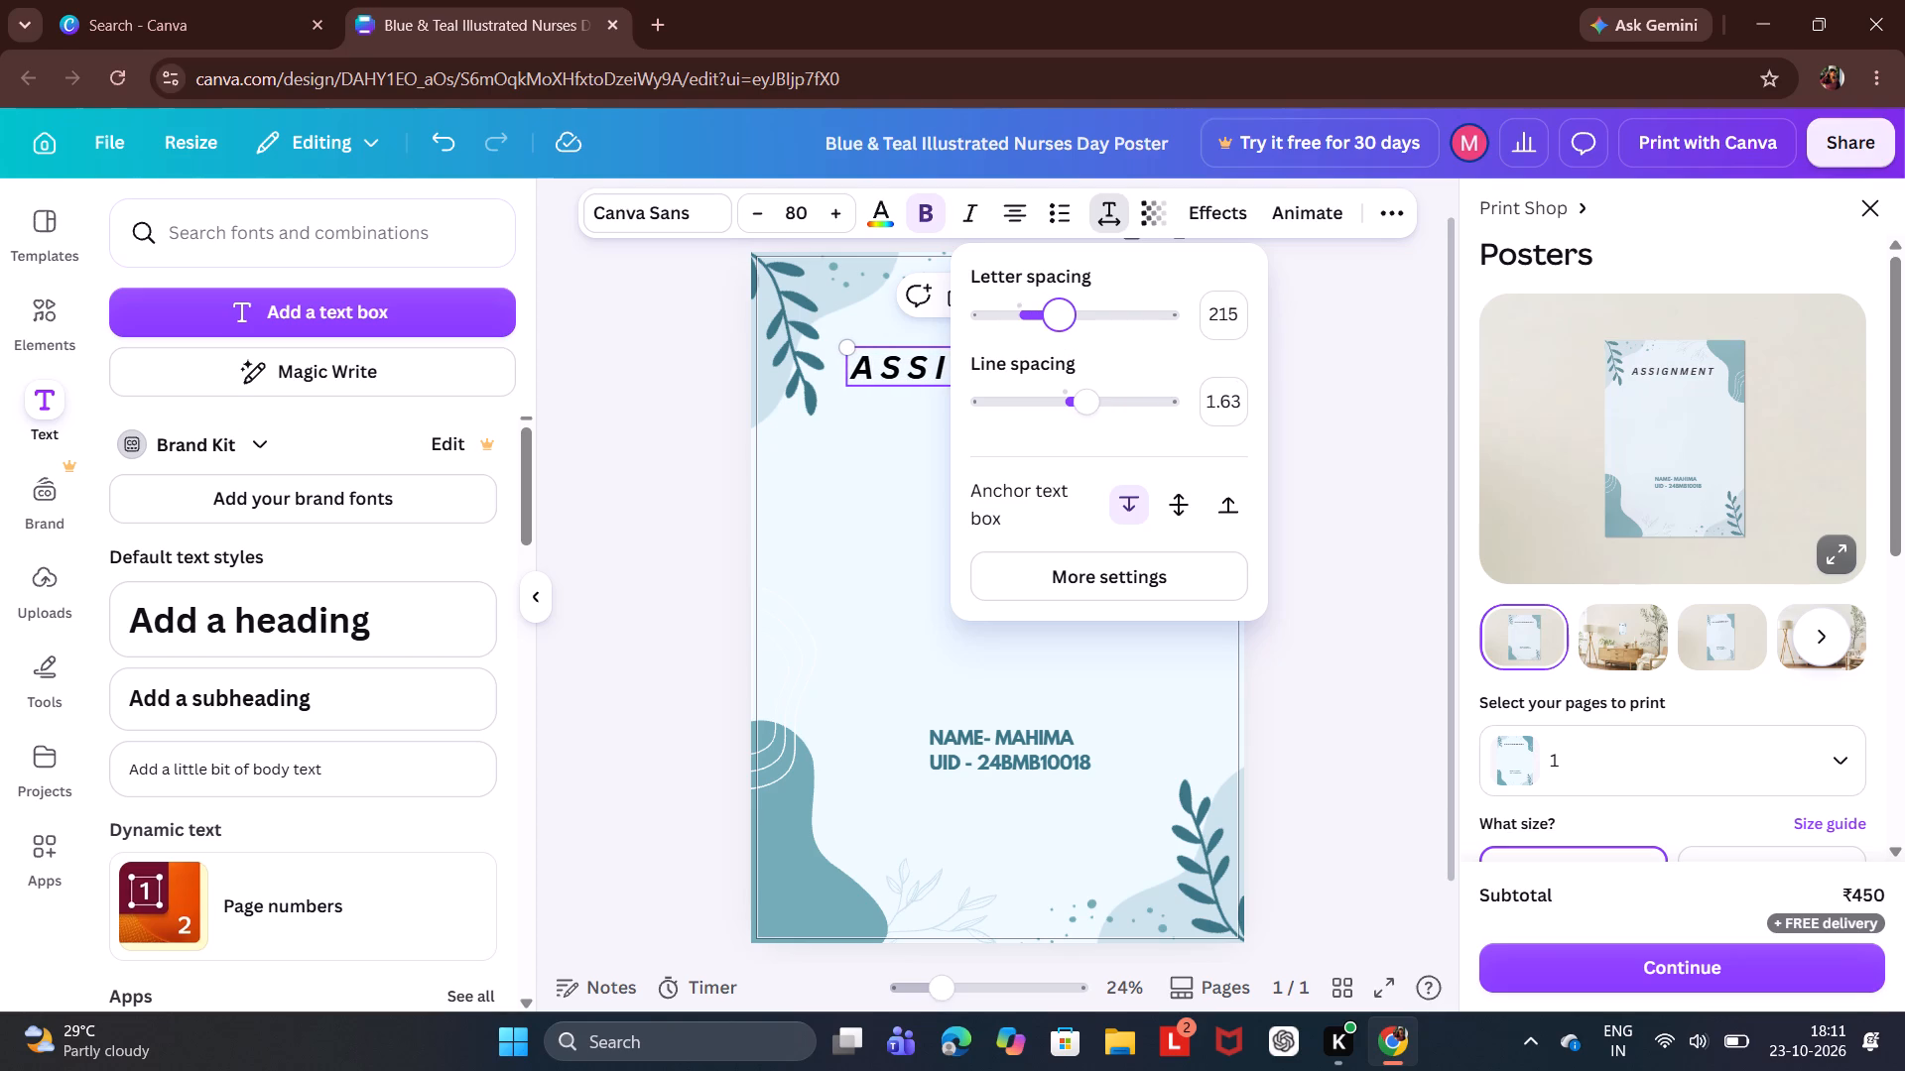
{"action": "left_click_drag", "start_coordinate": [1059, 303], "coordinate": [1051, 302]}
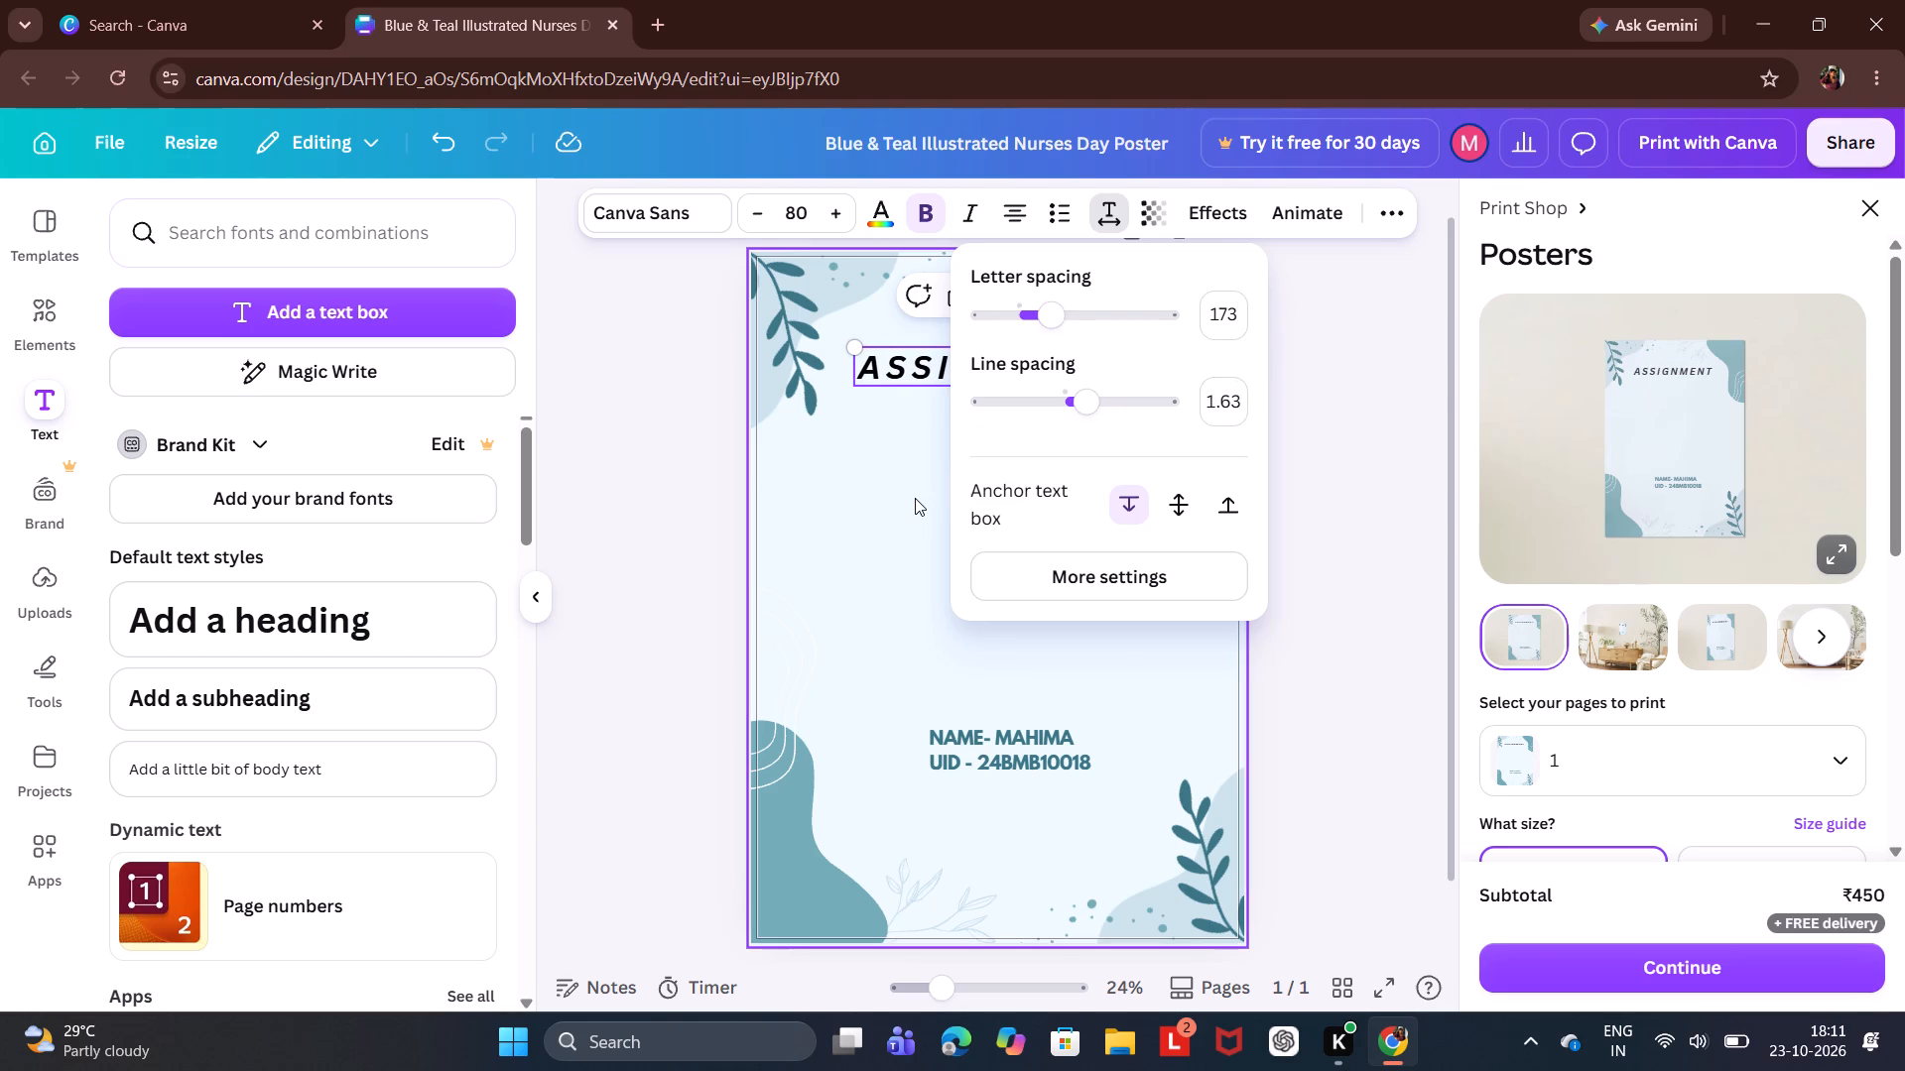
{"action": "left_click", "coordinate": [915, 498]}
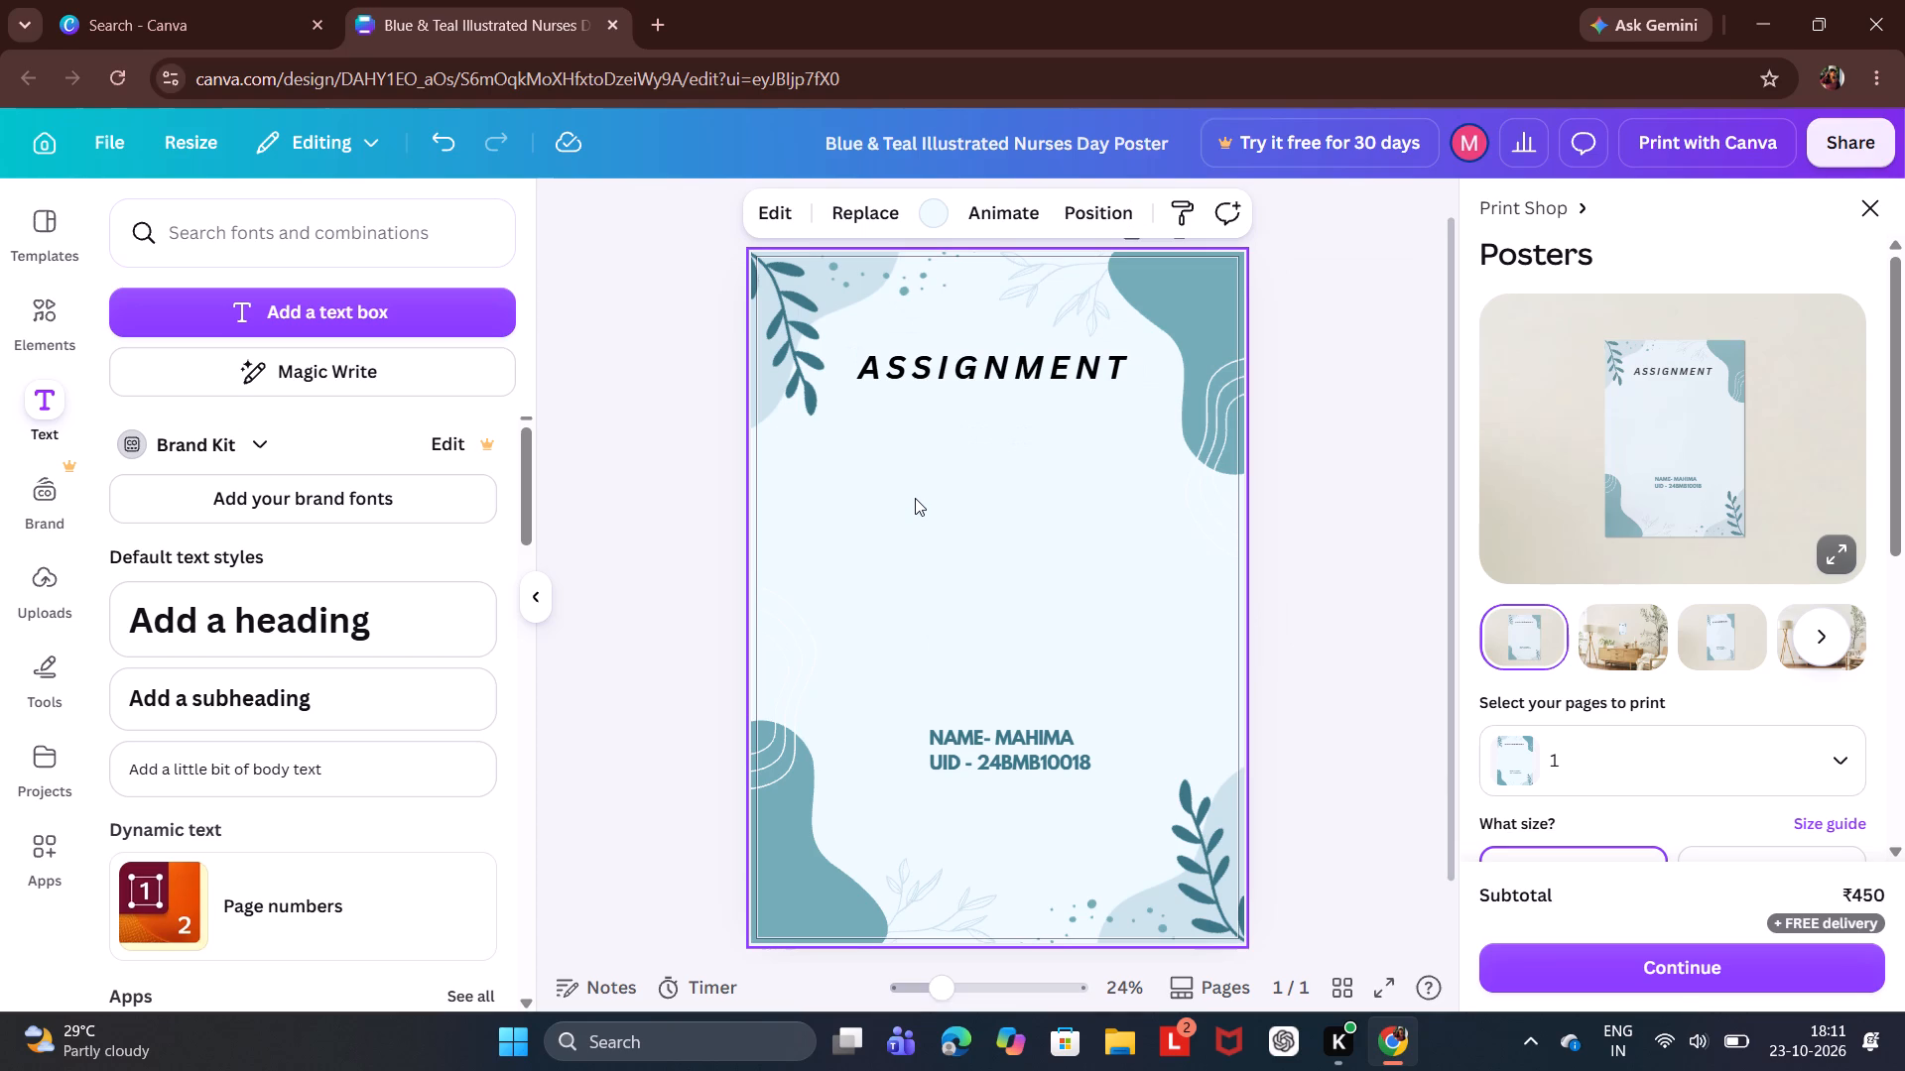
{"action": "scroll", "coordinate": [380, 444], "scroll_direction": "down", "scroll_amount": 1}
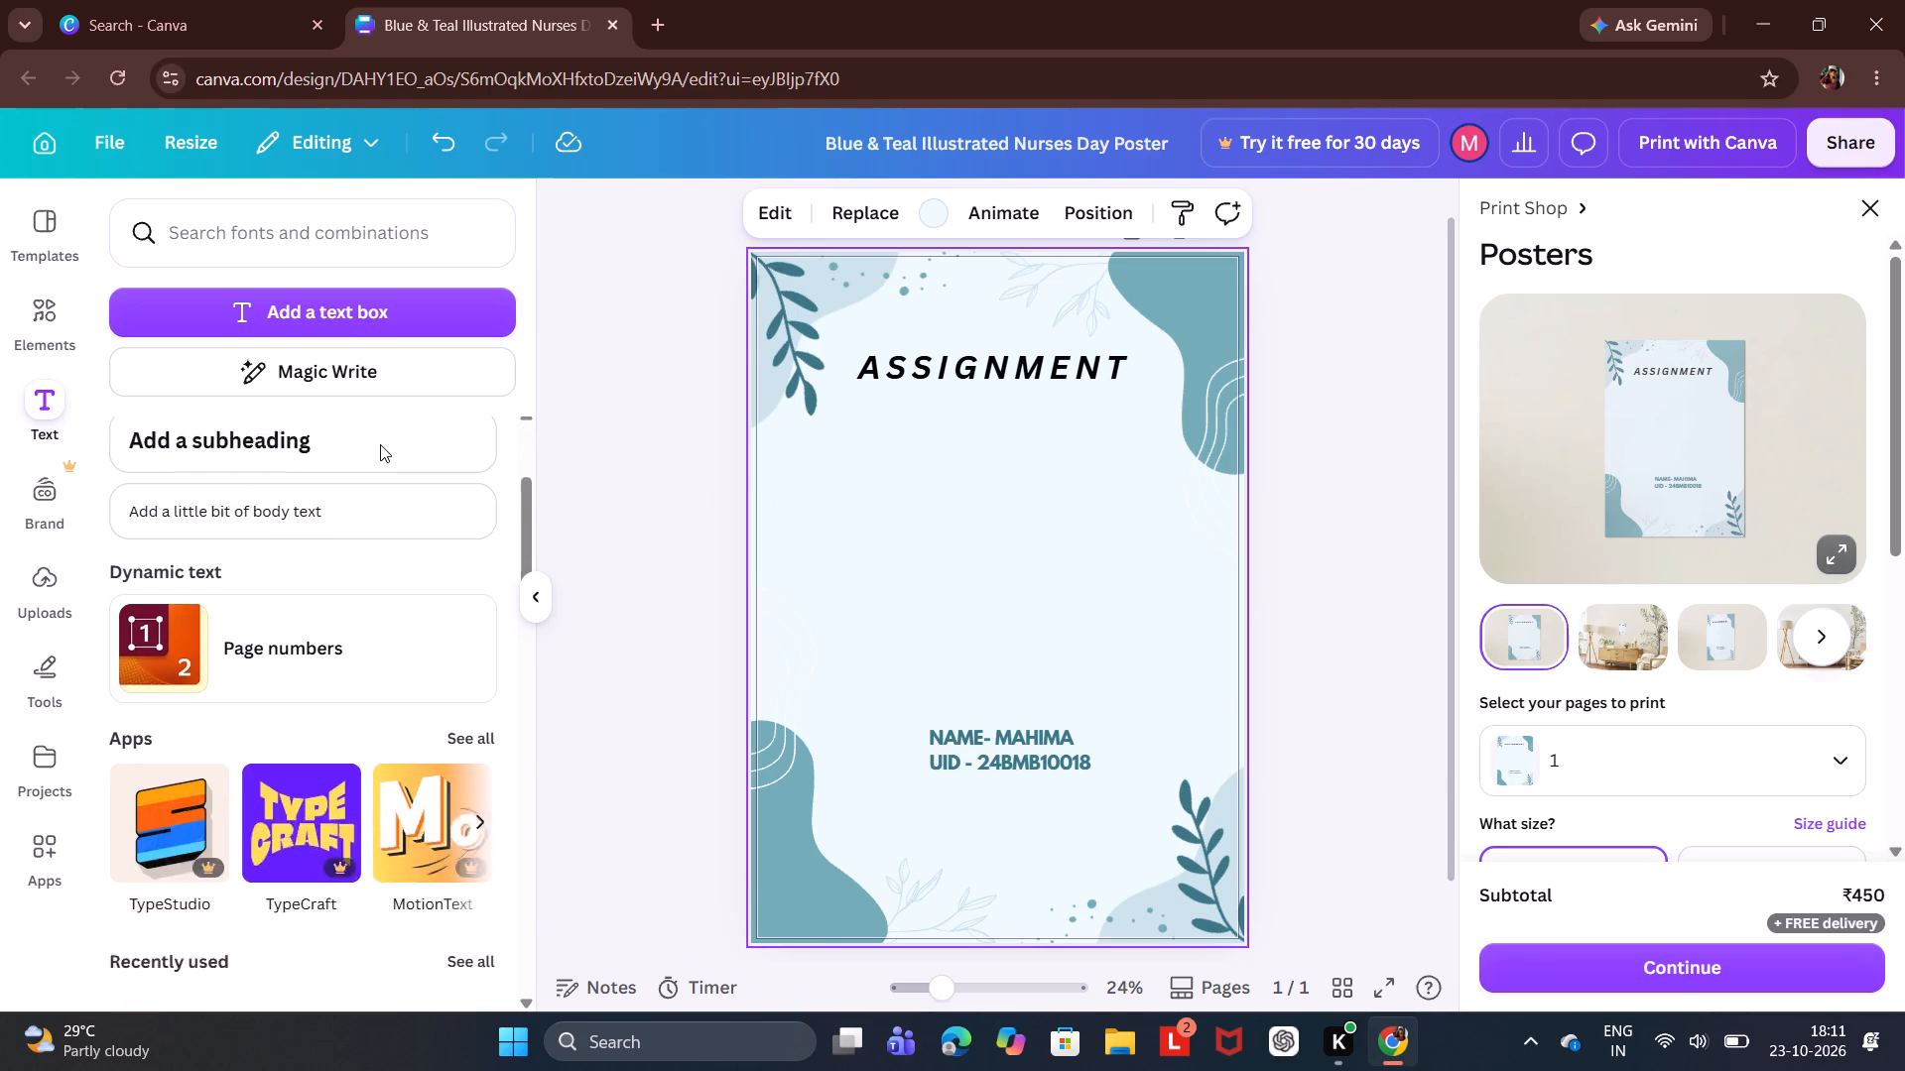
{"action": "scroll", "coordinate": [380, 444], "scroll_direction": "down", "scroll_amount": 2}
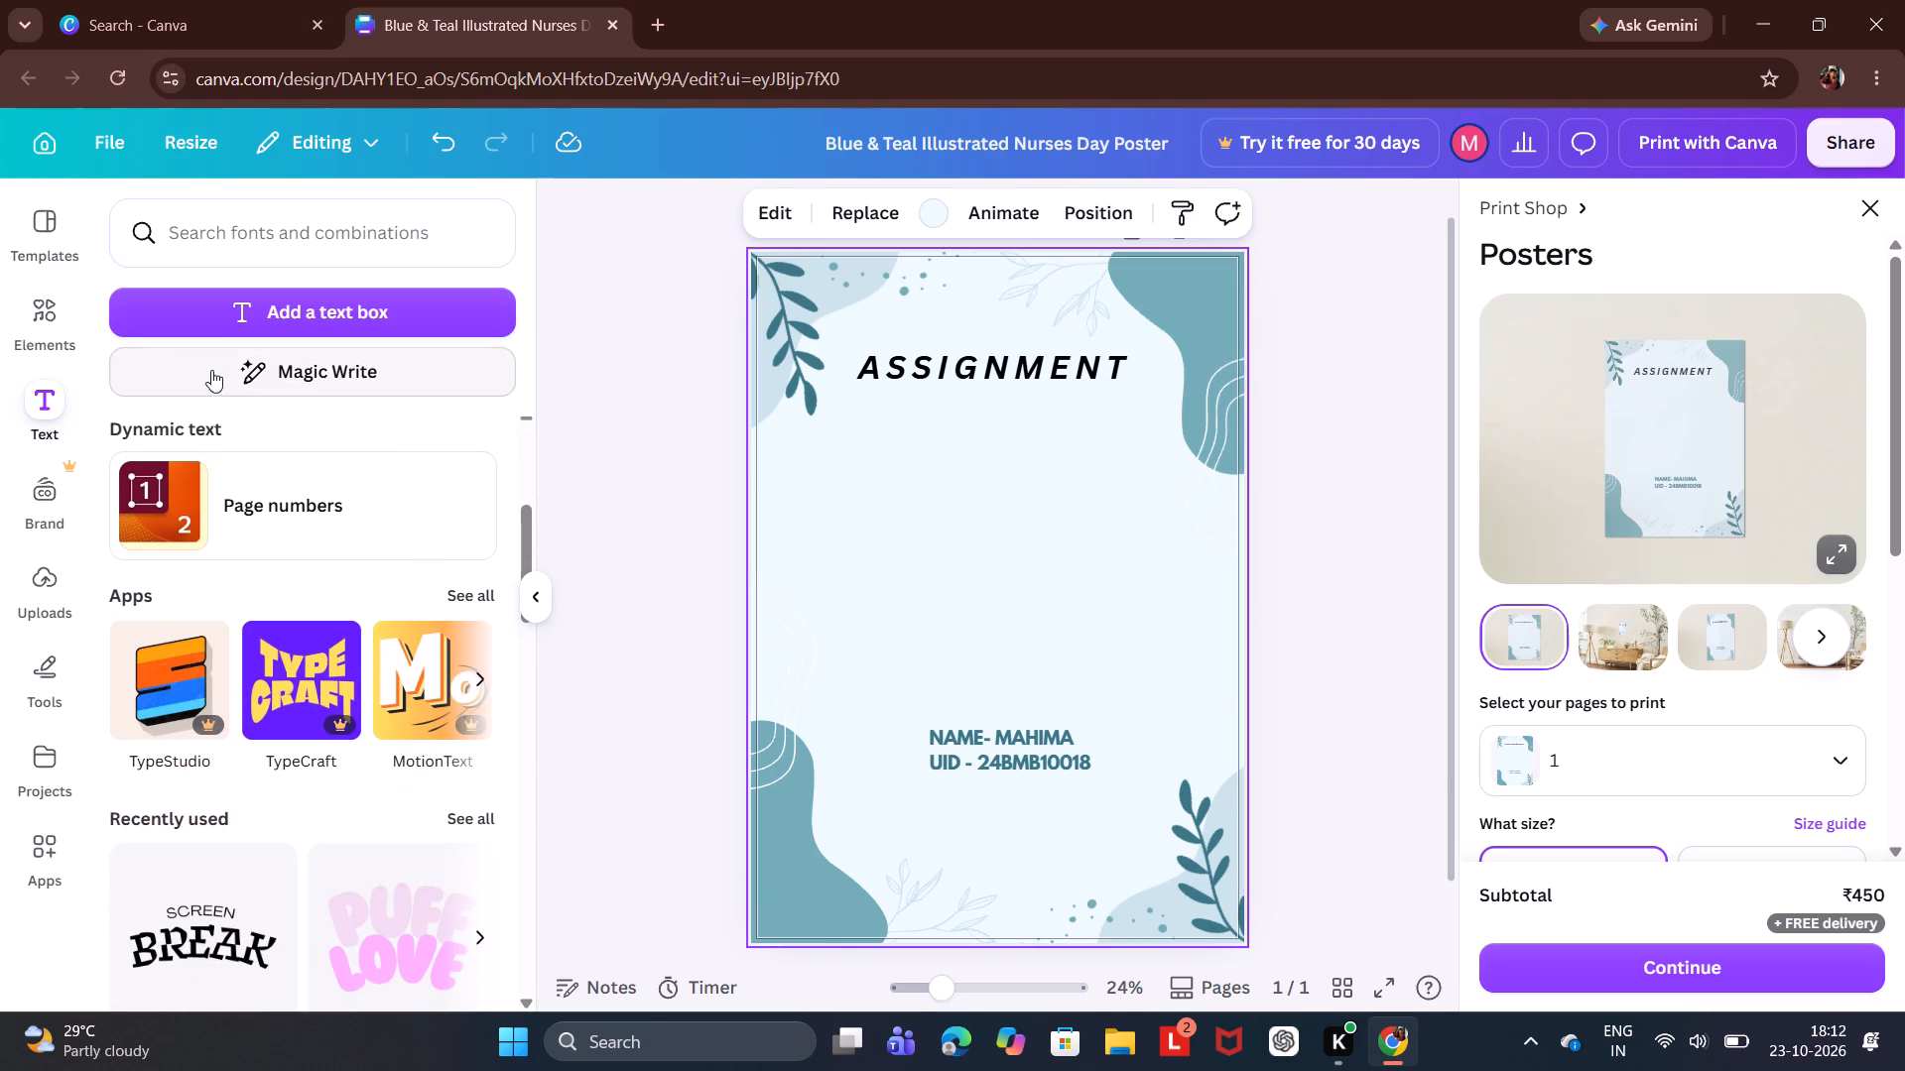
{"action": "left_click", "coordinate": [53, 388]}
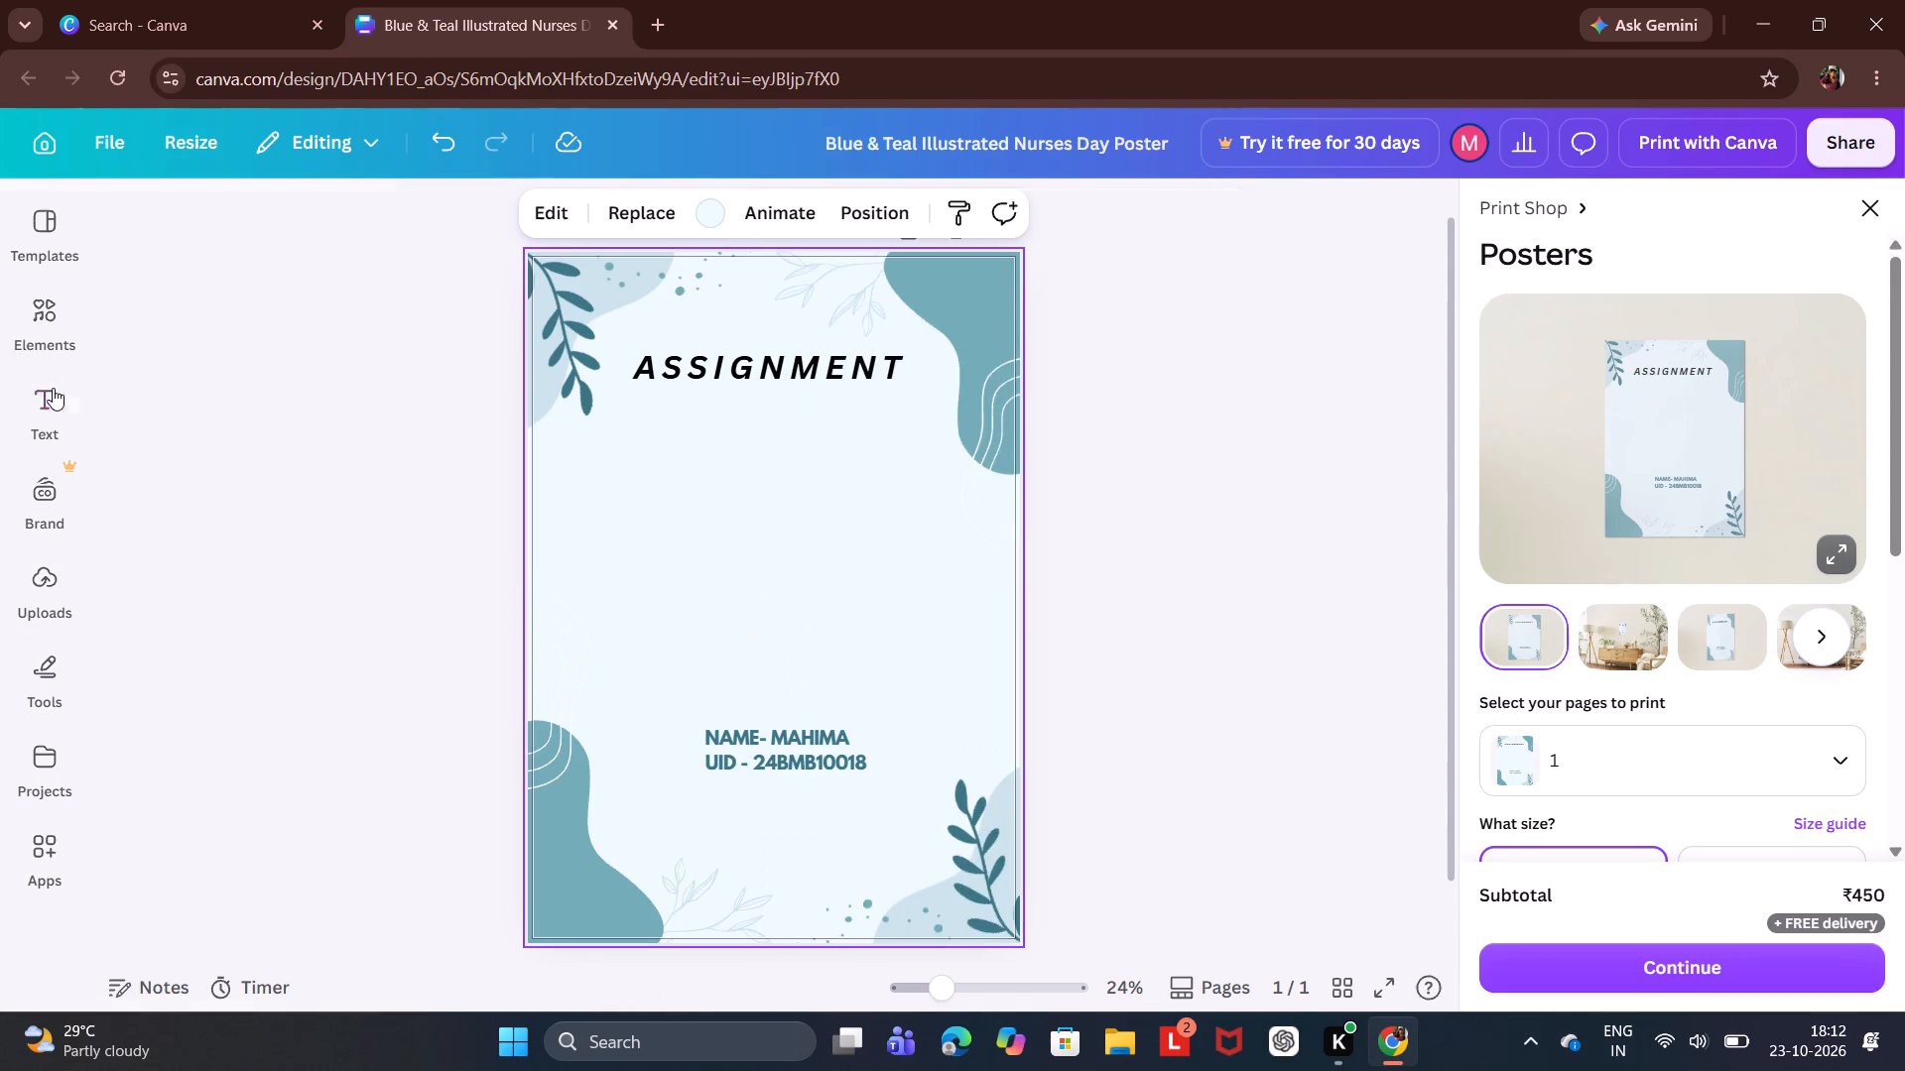
Duplicate the name and UID text box and place the copy just above the original.
{"action": "left_click", "coordinate": [706, 745]}
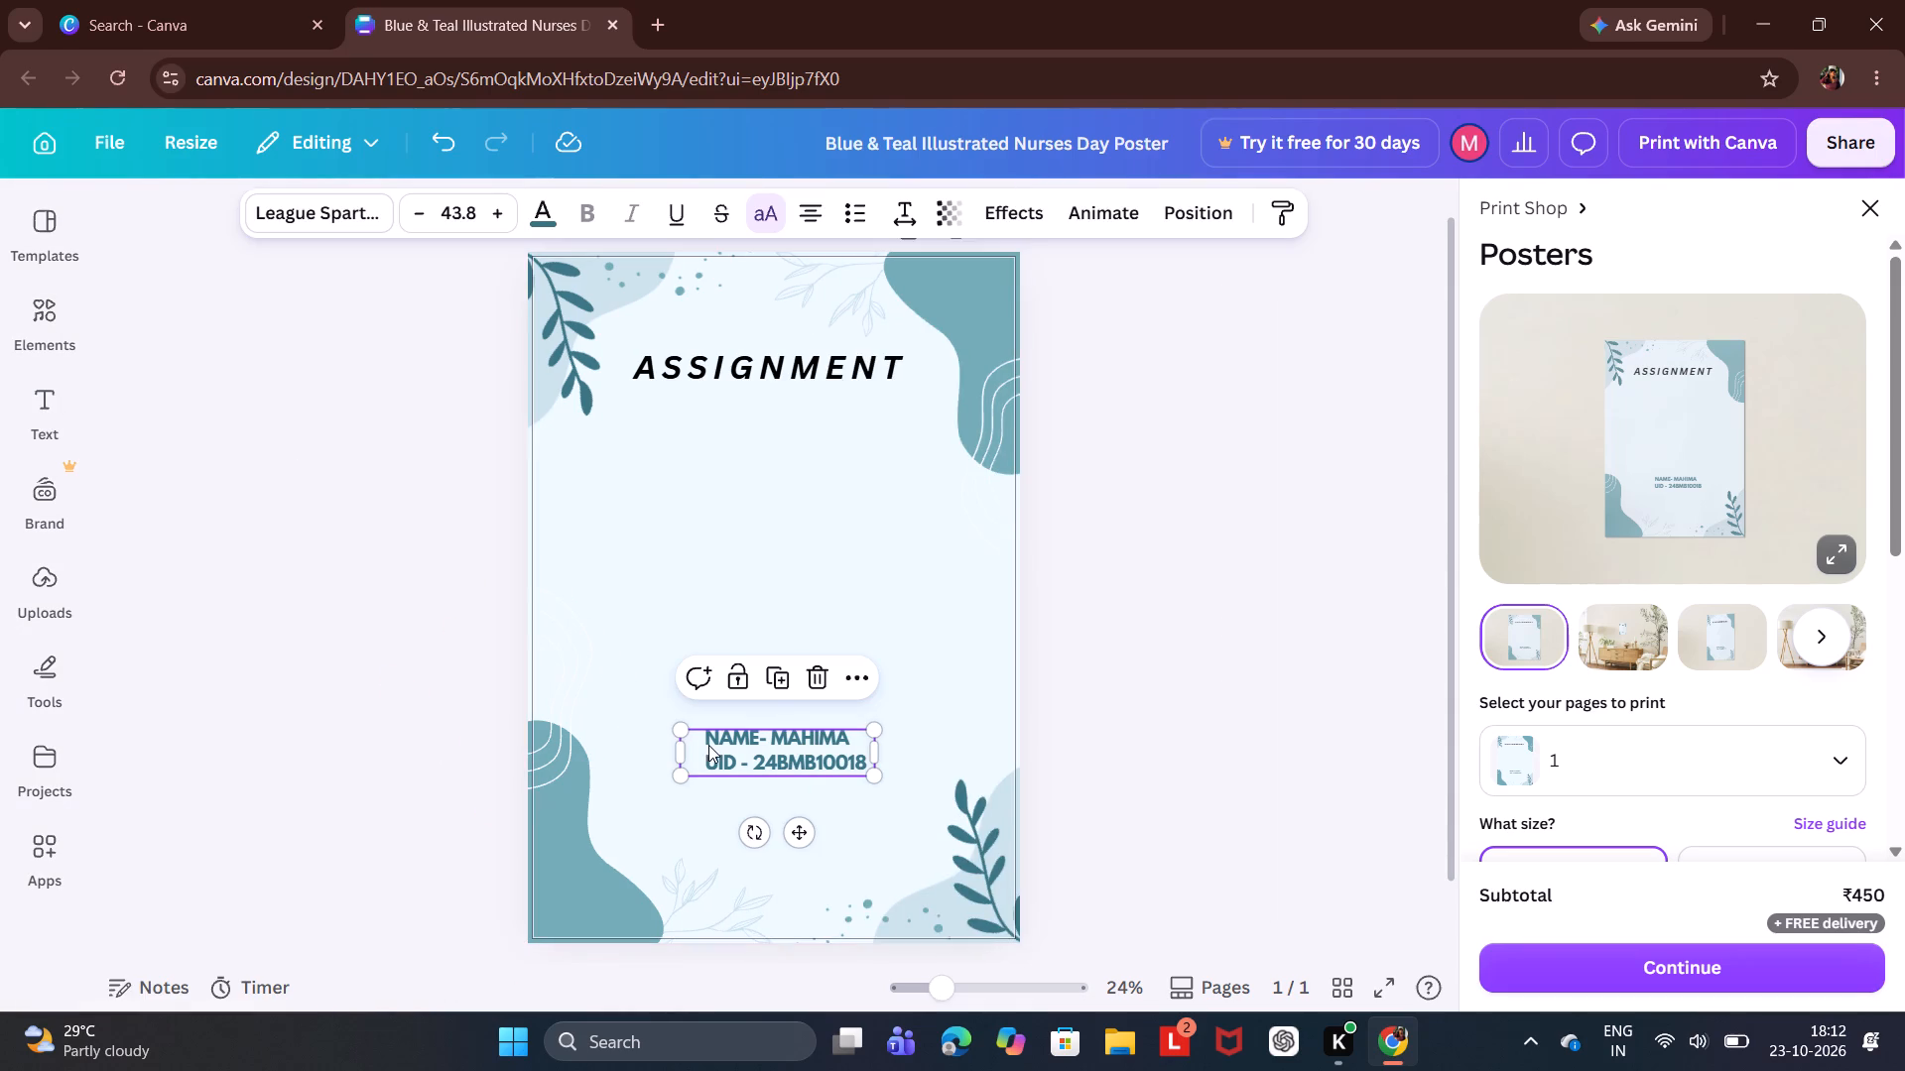
{"action": "left_click", "coordinate": [777, 680]}
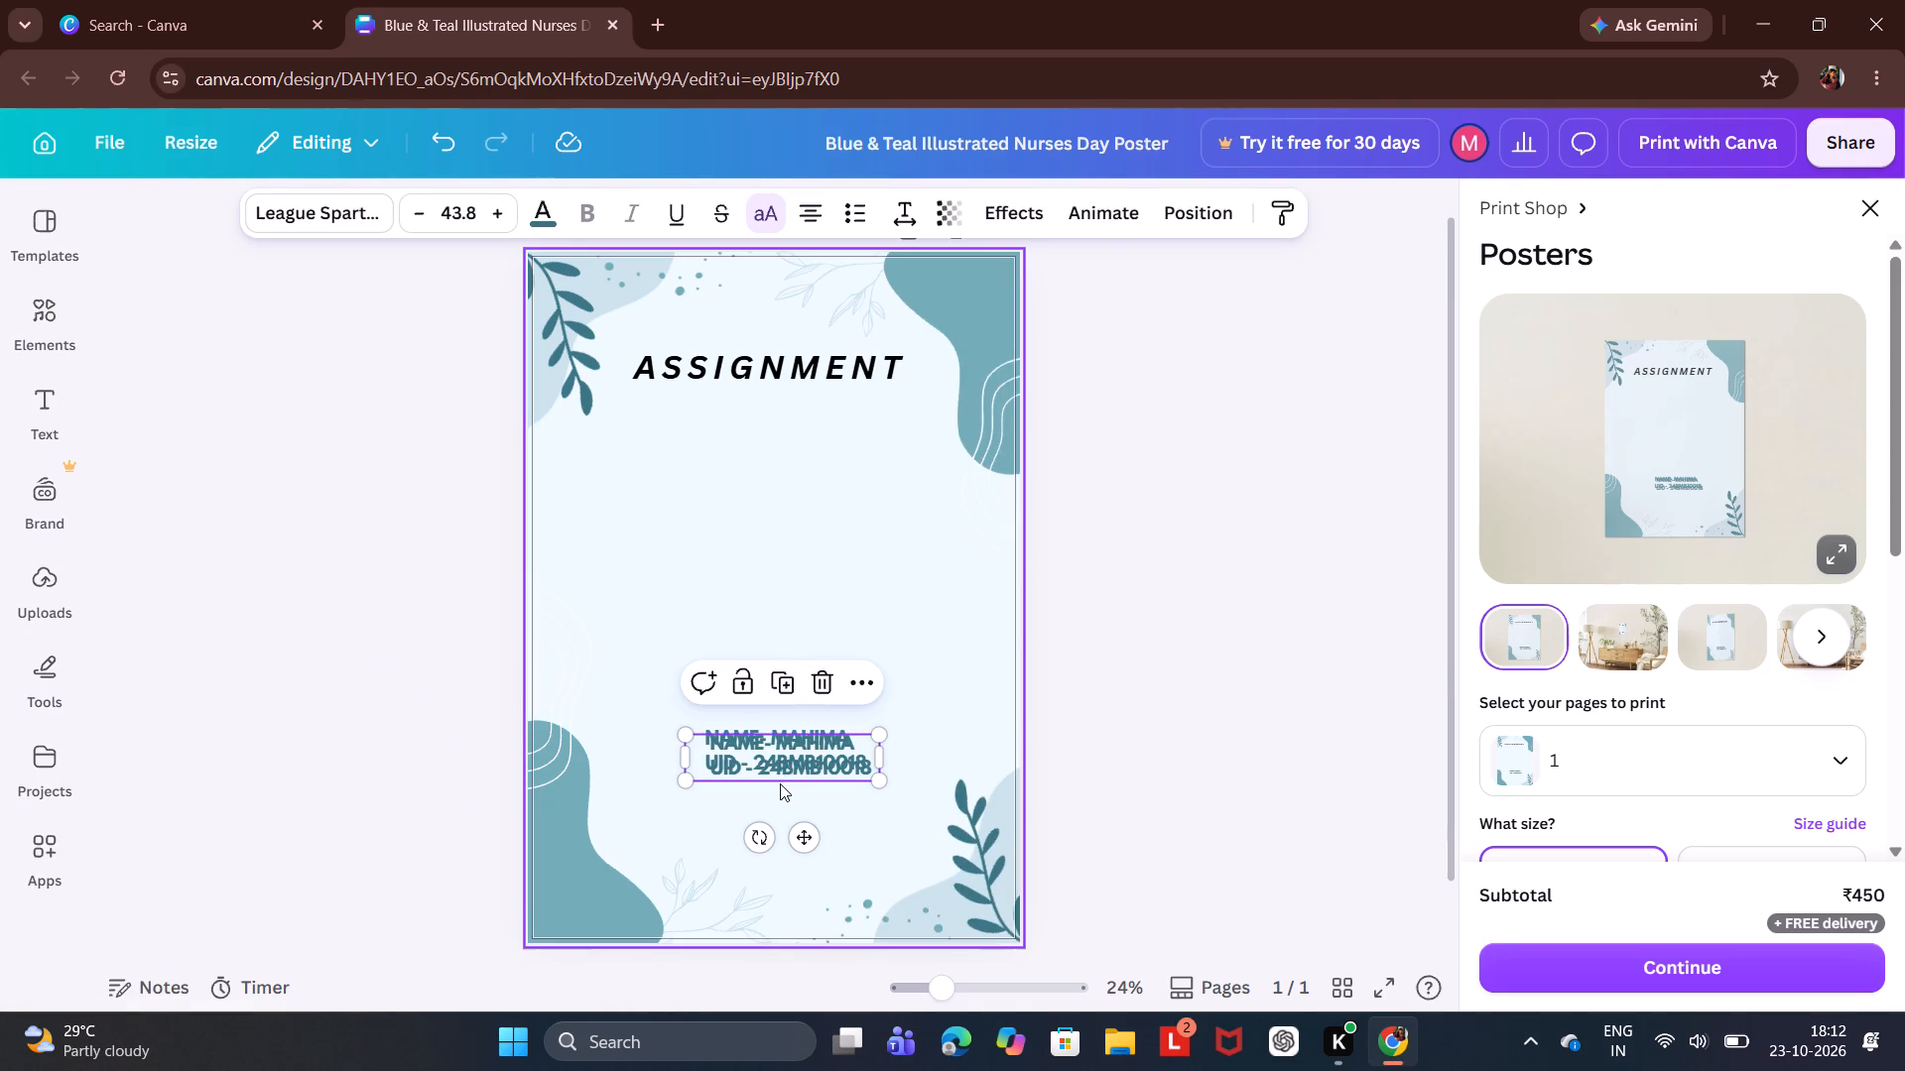
{"action": "left_click_drag", "start_coordinate": [784, 741], "coordinate": [790, 659]}
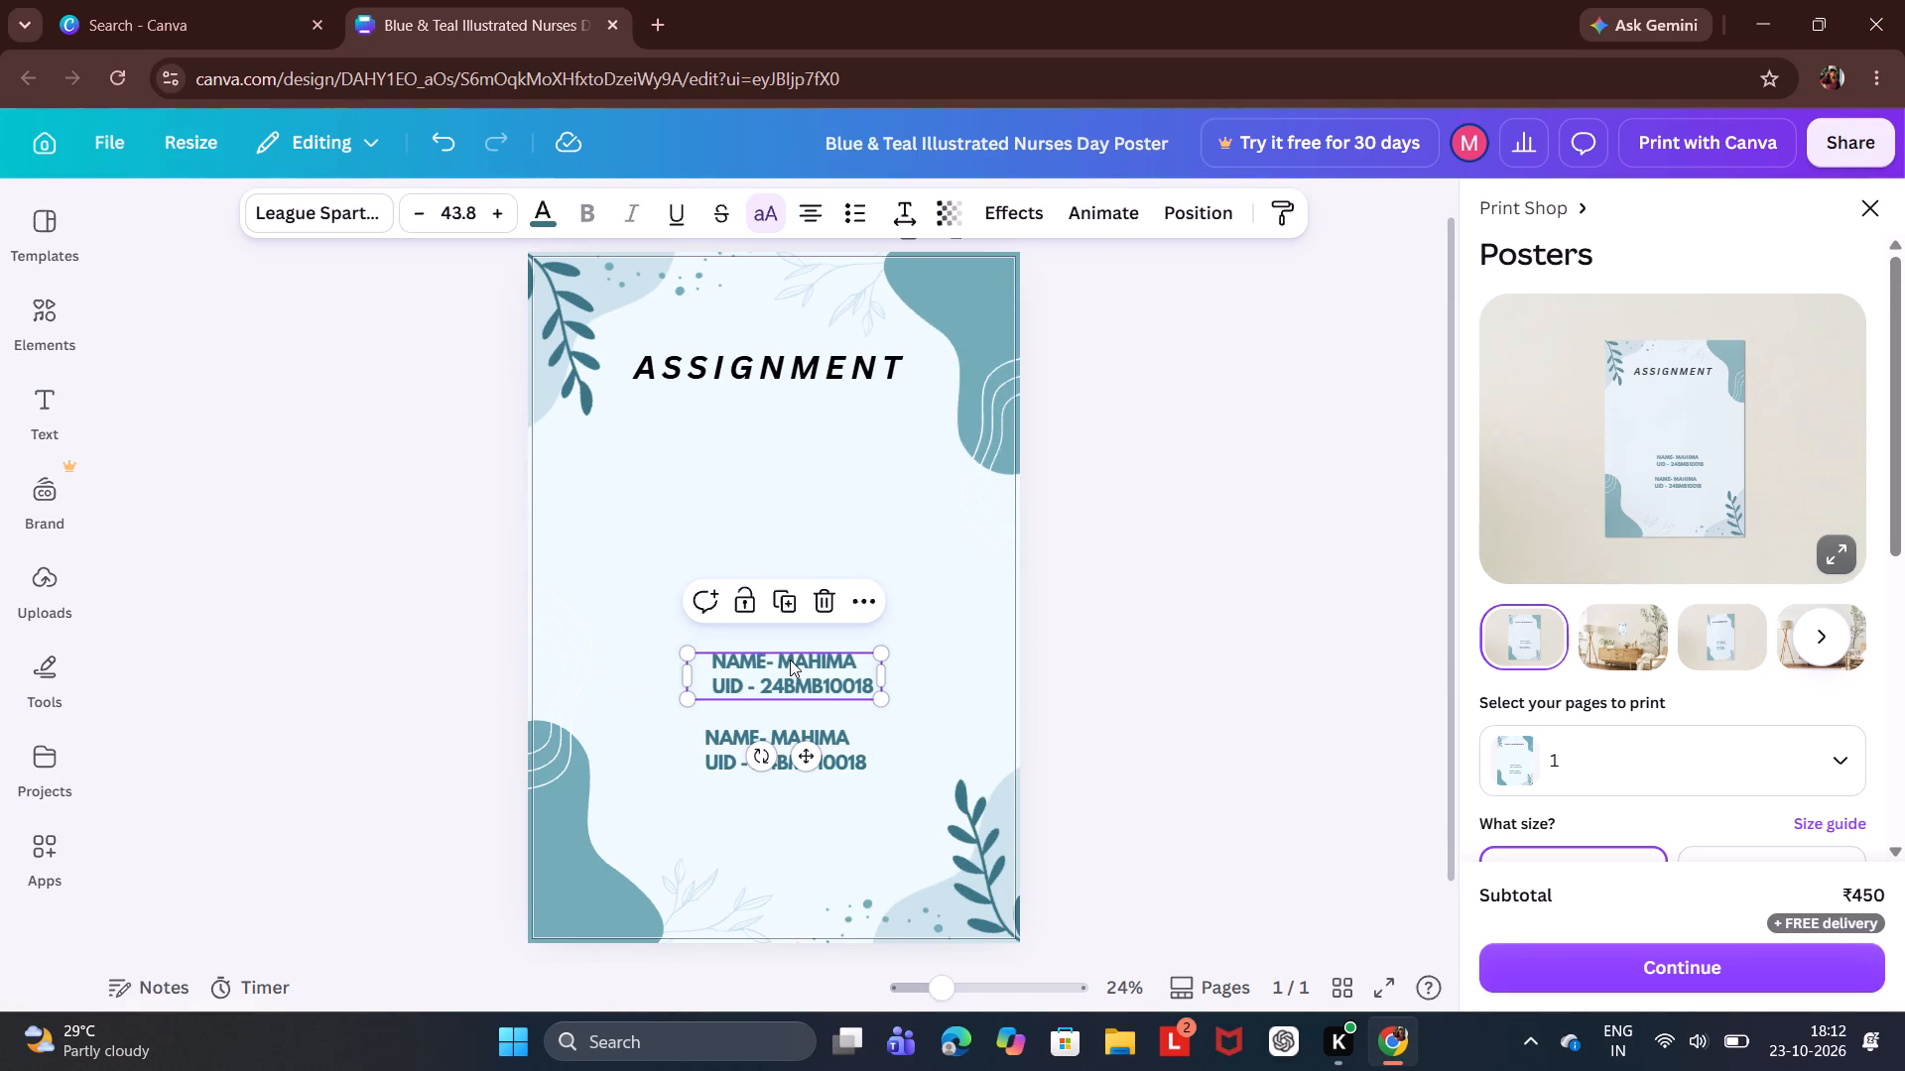
Replace all the text in the duplicated text box with "DEPARTMENT - UIBT".
{"action": "triple_click", "coordinate": [790, 659]}
{"action": "left_click", "coordinate": [790, 659]}
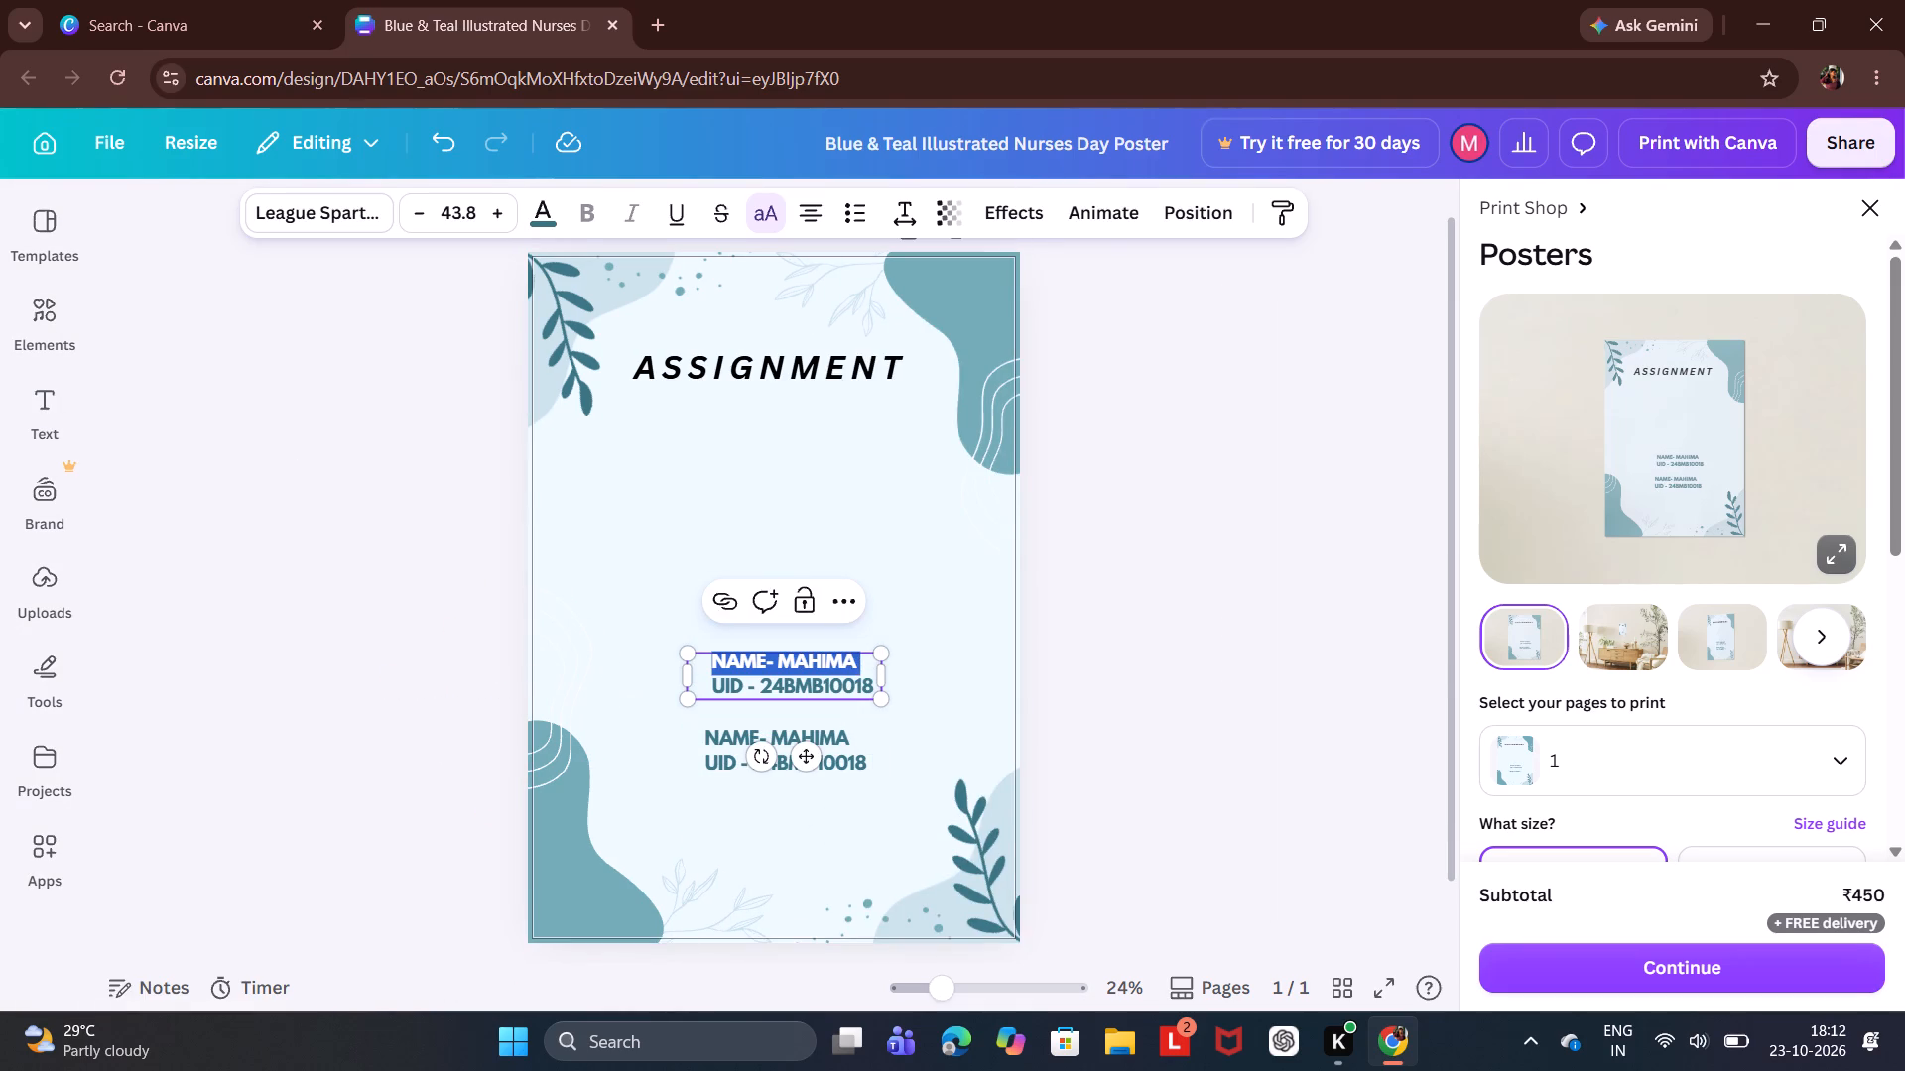
{"action": "double_click", "coordinate": [839, 669]}
{"action": "left_click_drag", "start_coordinate": [713, 664], "coordinate": [877, 690]}
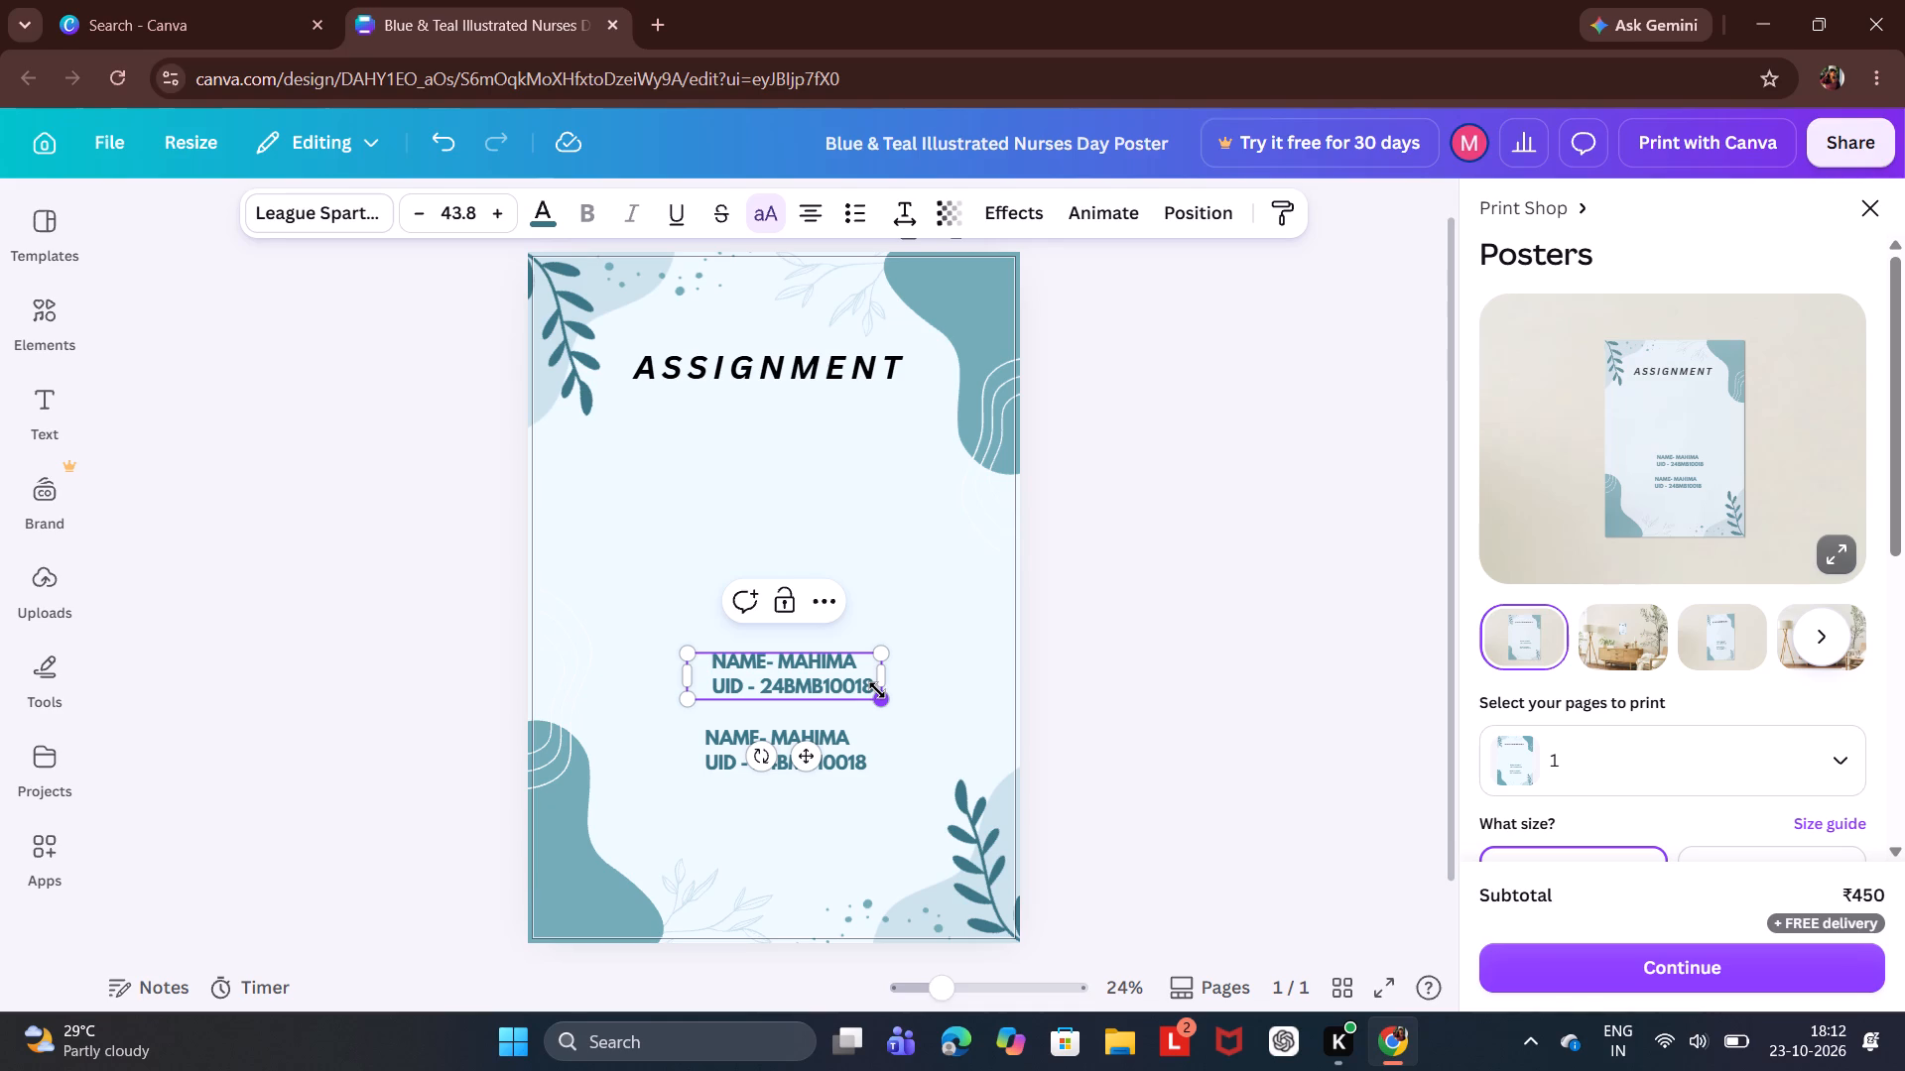
{"action": "left_click", "coordinate": [877, 690]}
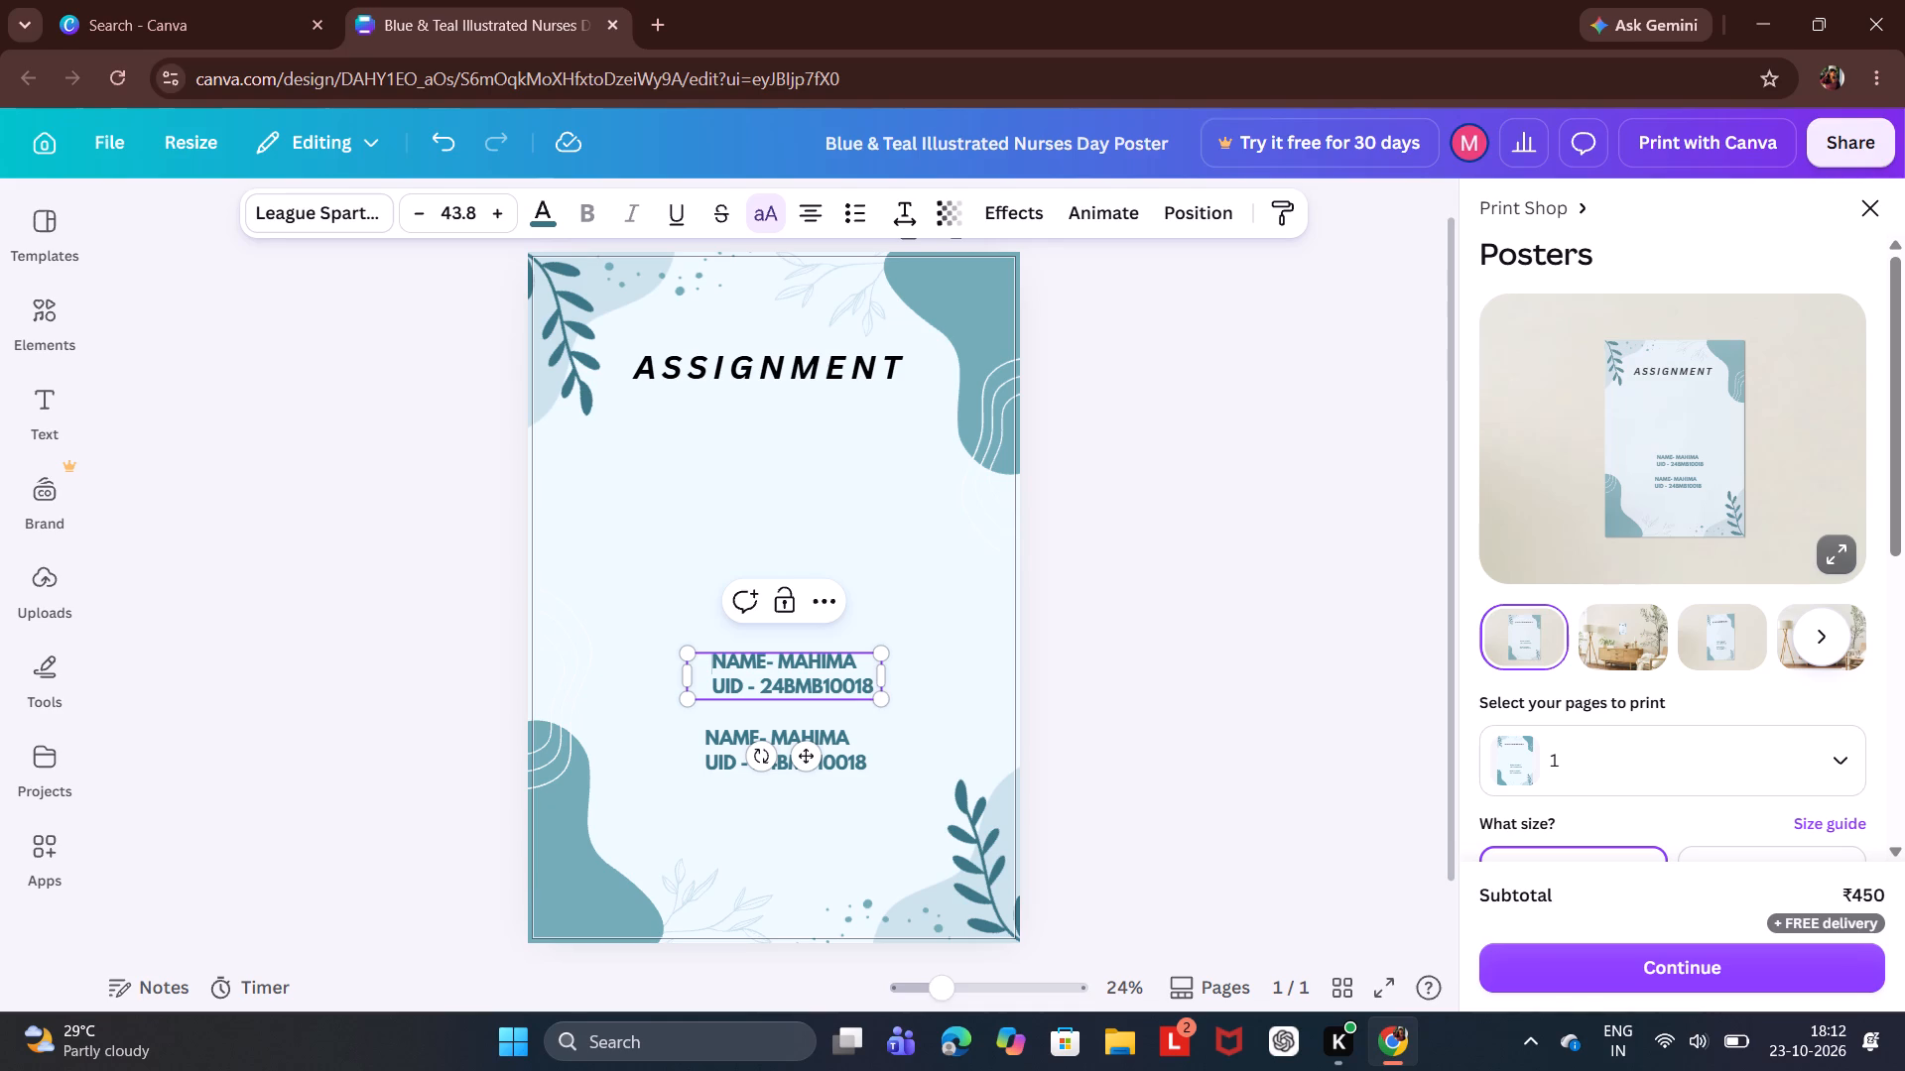
{"action": "left_click", "coordinate": [870, 678]}
{"action": "key", "text": "BackSpace"}
{"action": "key", "text": "BackSpace"}
{"action": "key", "text": "BackSpace"}
{"action": "key", "text": "BackSpace"}
{"action": "key", "text": "BackSpace"}
{"action": "key", "text": "BackSpace"}
{"action": "key", "text": "BackSpace"}
{"action": "key", "text": "BackSpace"}
{"action": "key", "text": "BackSpace"}
{"action": "key", "text": "BackSpace"}
{"action": "key", "text": "BackSpace"}
{"action": "key", "text": "BackSpace"}
{"action": "key", "text": "BackSpace"}
{"action": "key", "text": "BackSpace"}
{"action": "key", "text": "BackSpace"}
{"action": "key", "text": "BackSpace"}
{"action": "key", "text": "BackSpace"}
{"action": "key", "text": "BackSpace"}
{"action": "key", "text": "BackSpace"}
{"action": "key", "text": "BackSpace"}
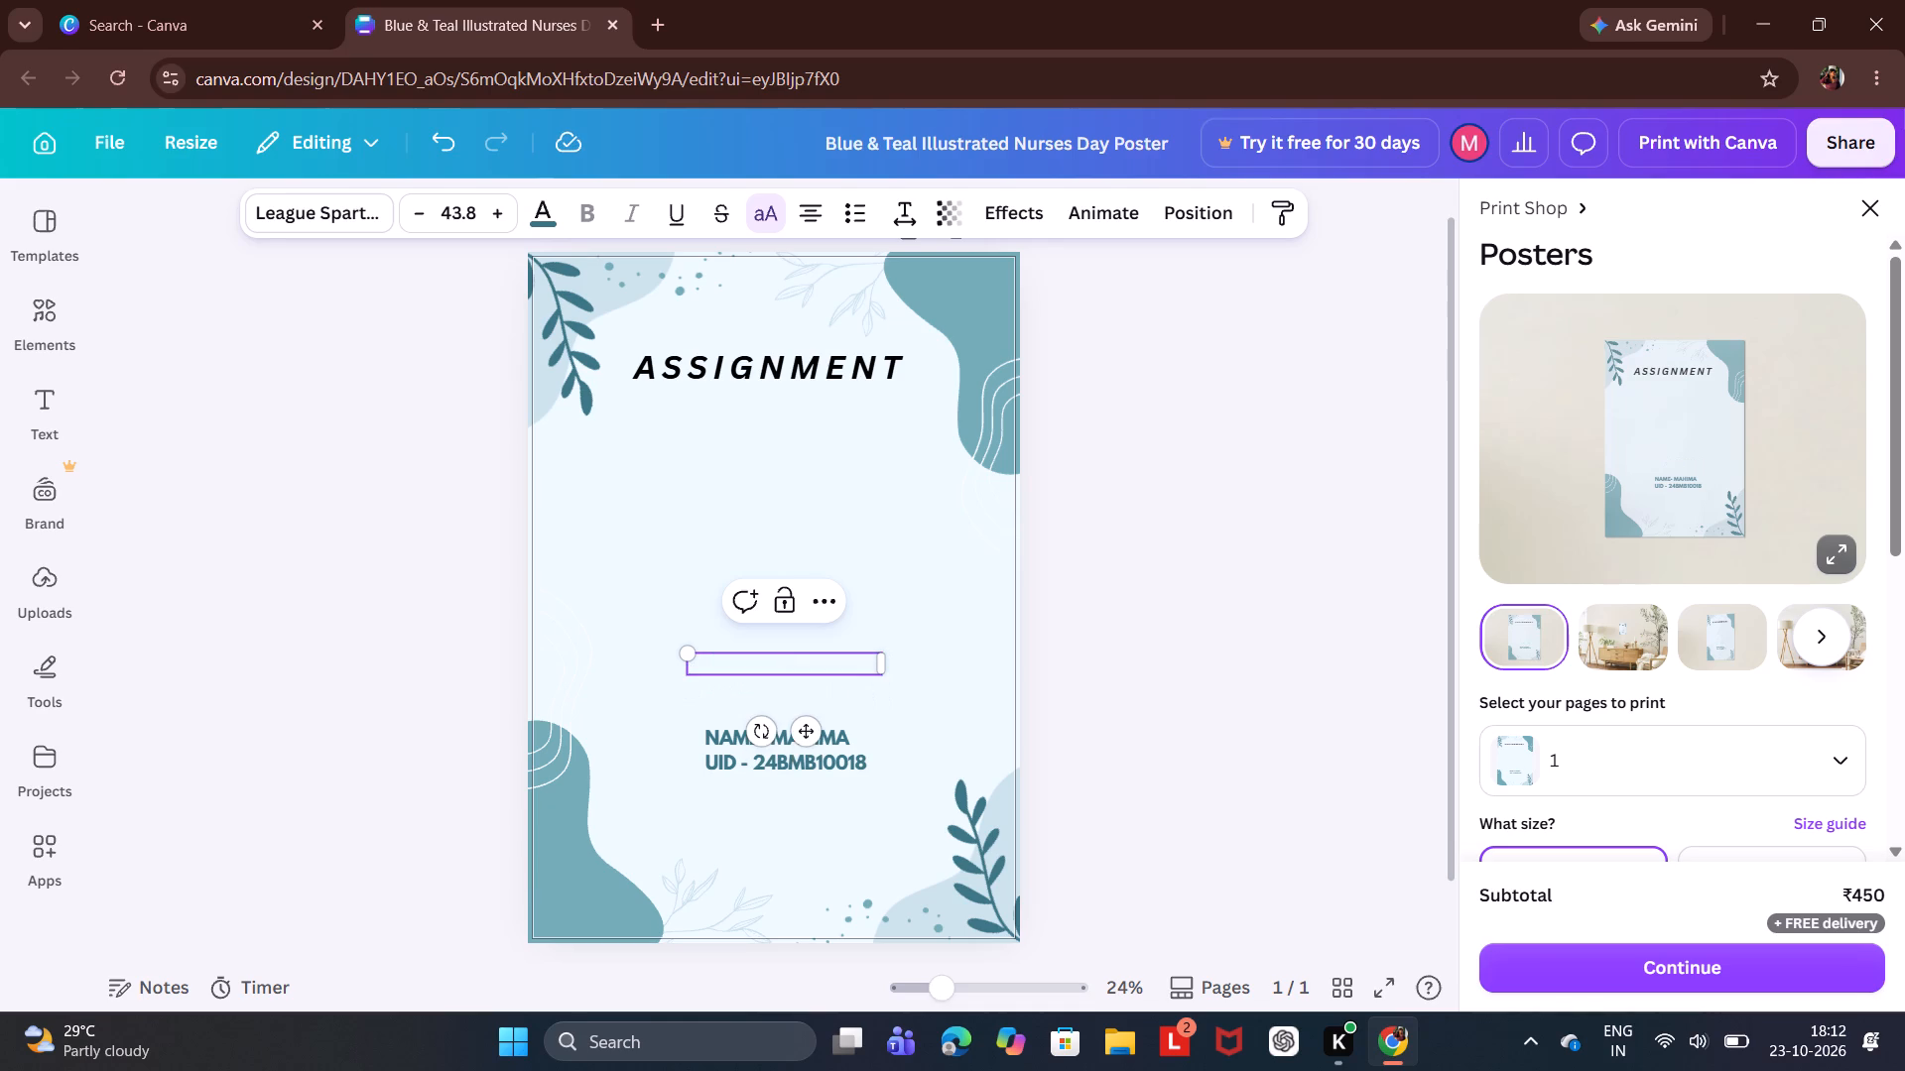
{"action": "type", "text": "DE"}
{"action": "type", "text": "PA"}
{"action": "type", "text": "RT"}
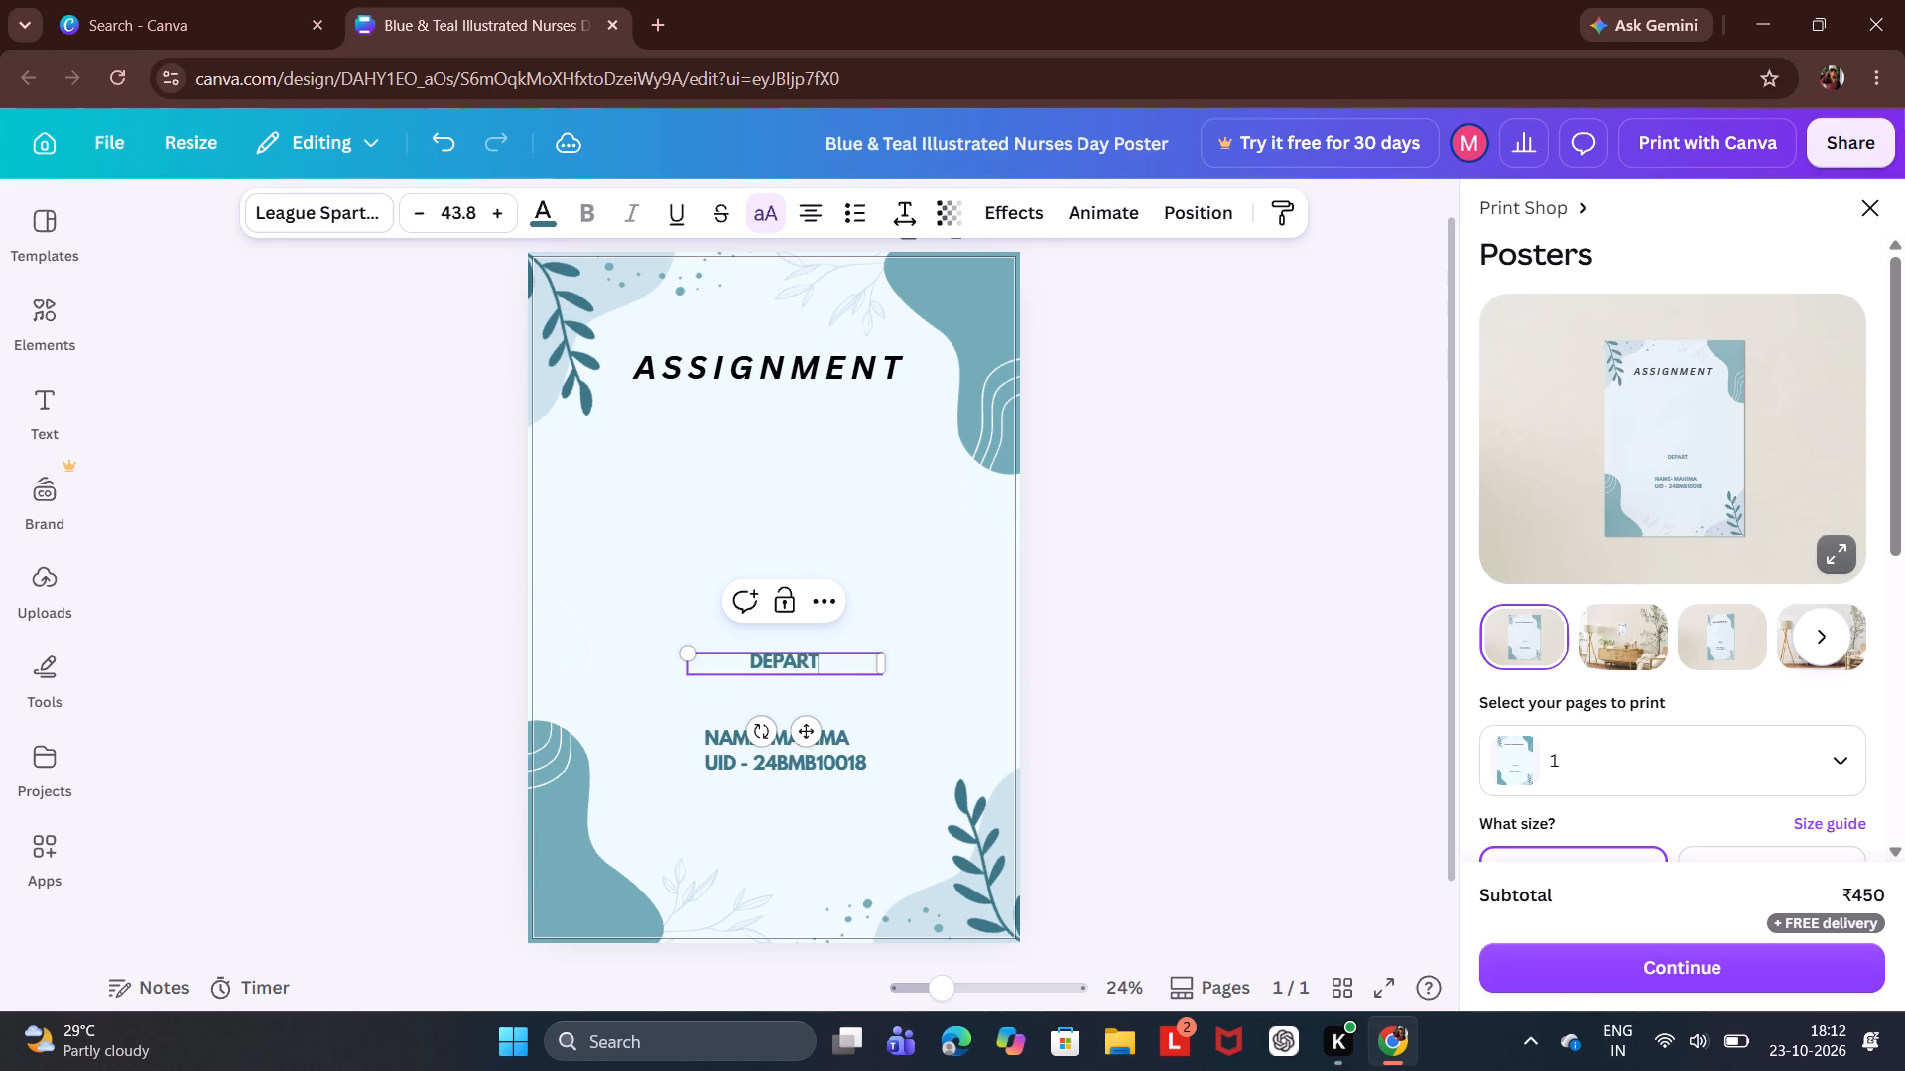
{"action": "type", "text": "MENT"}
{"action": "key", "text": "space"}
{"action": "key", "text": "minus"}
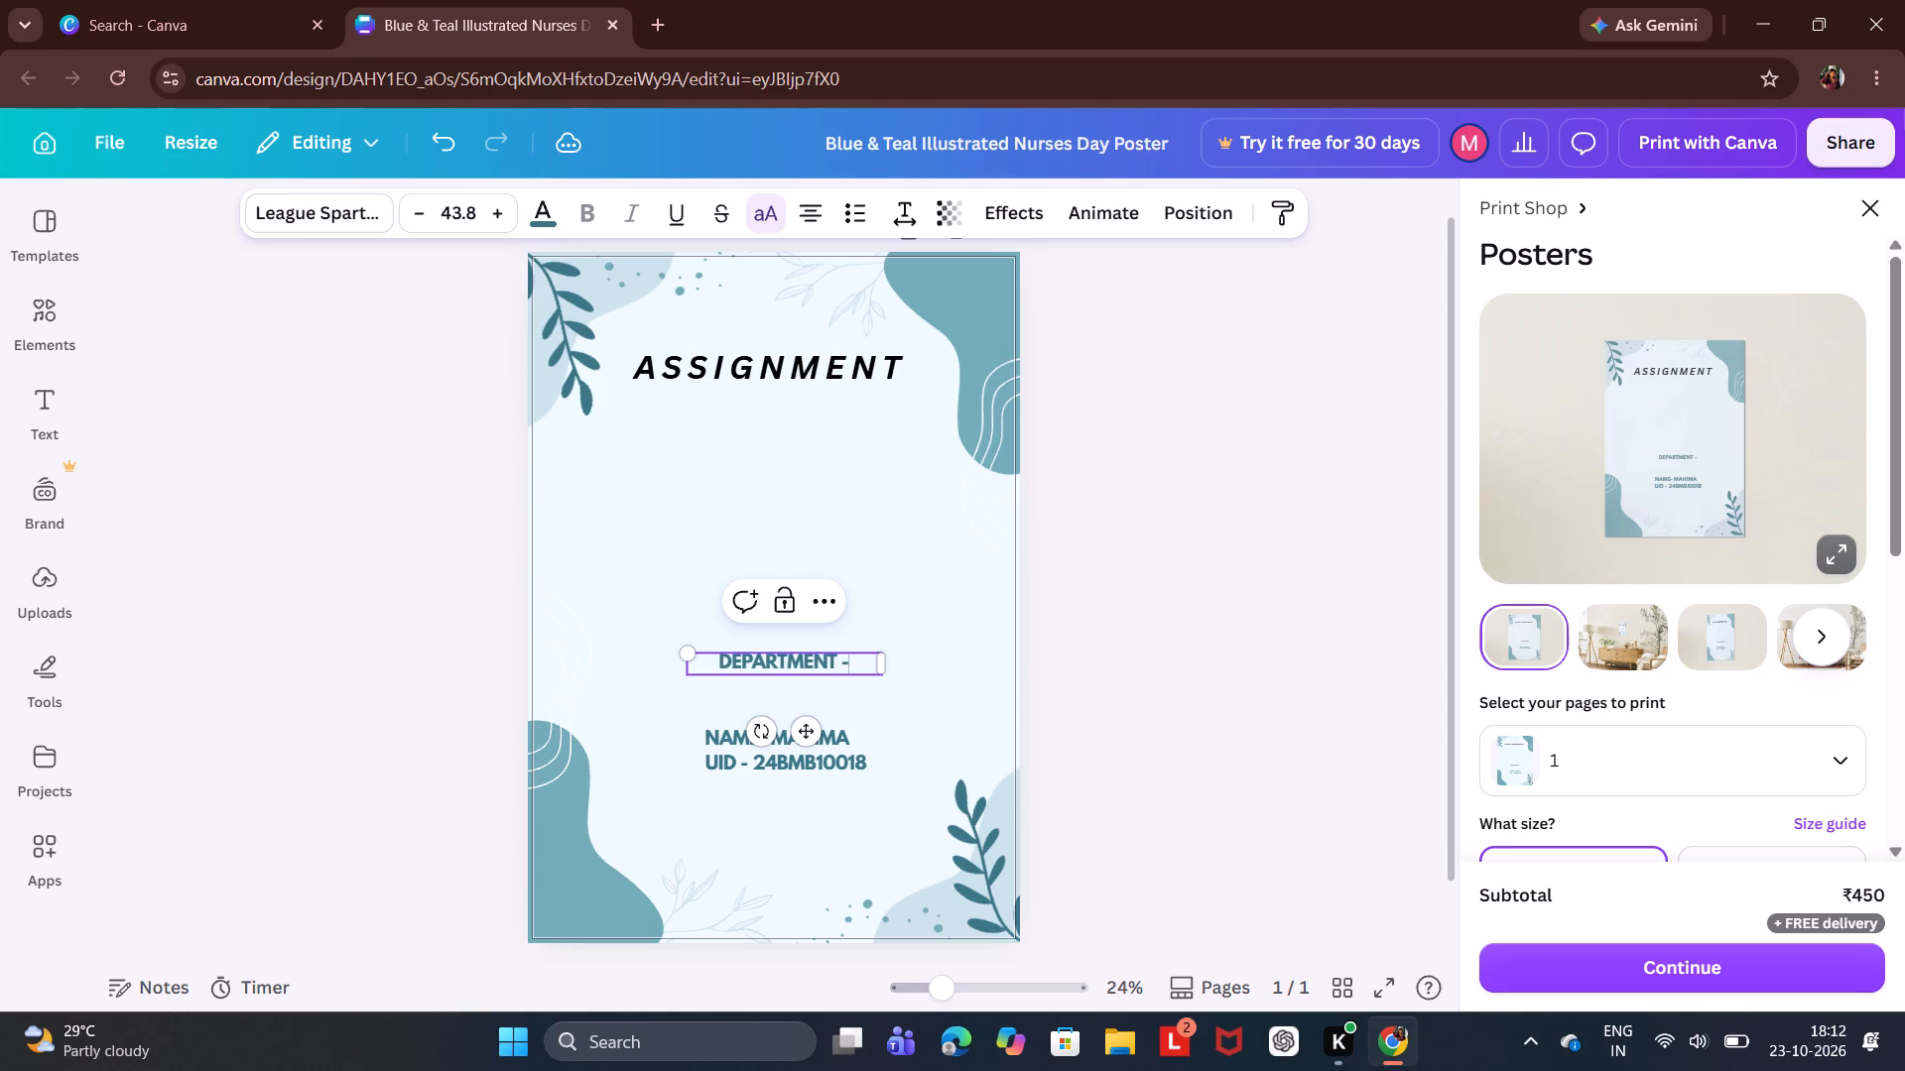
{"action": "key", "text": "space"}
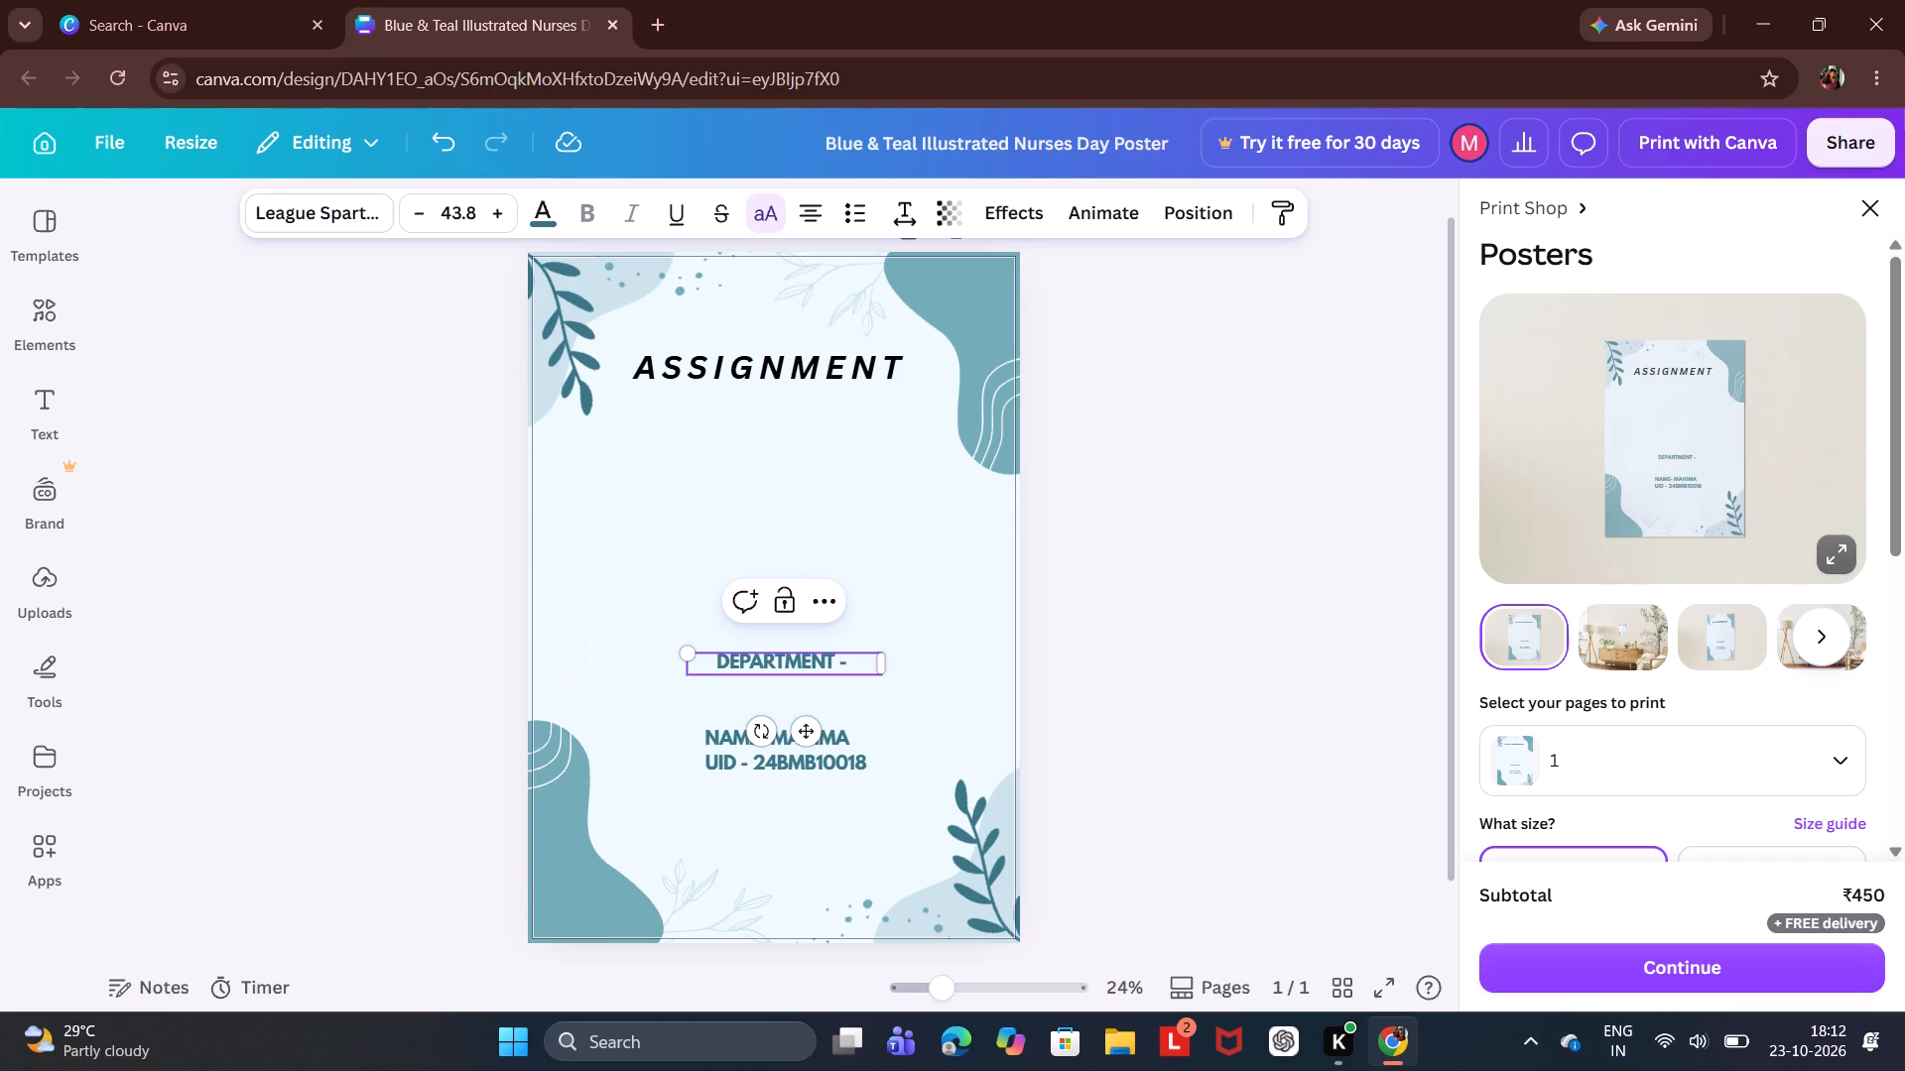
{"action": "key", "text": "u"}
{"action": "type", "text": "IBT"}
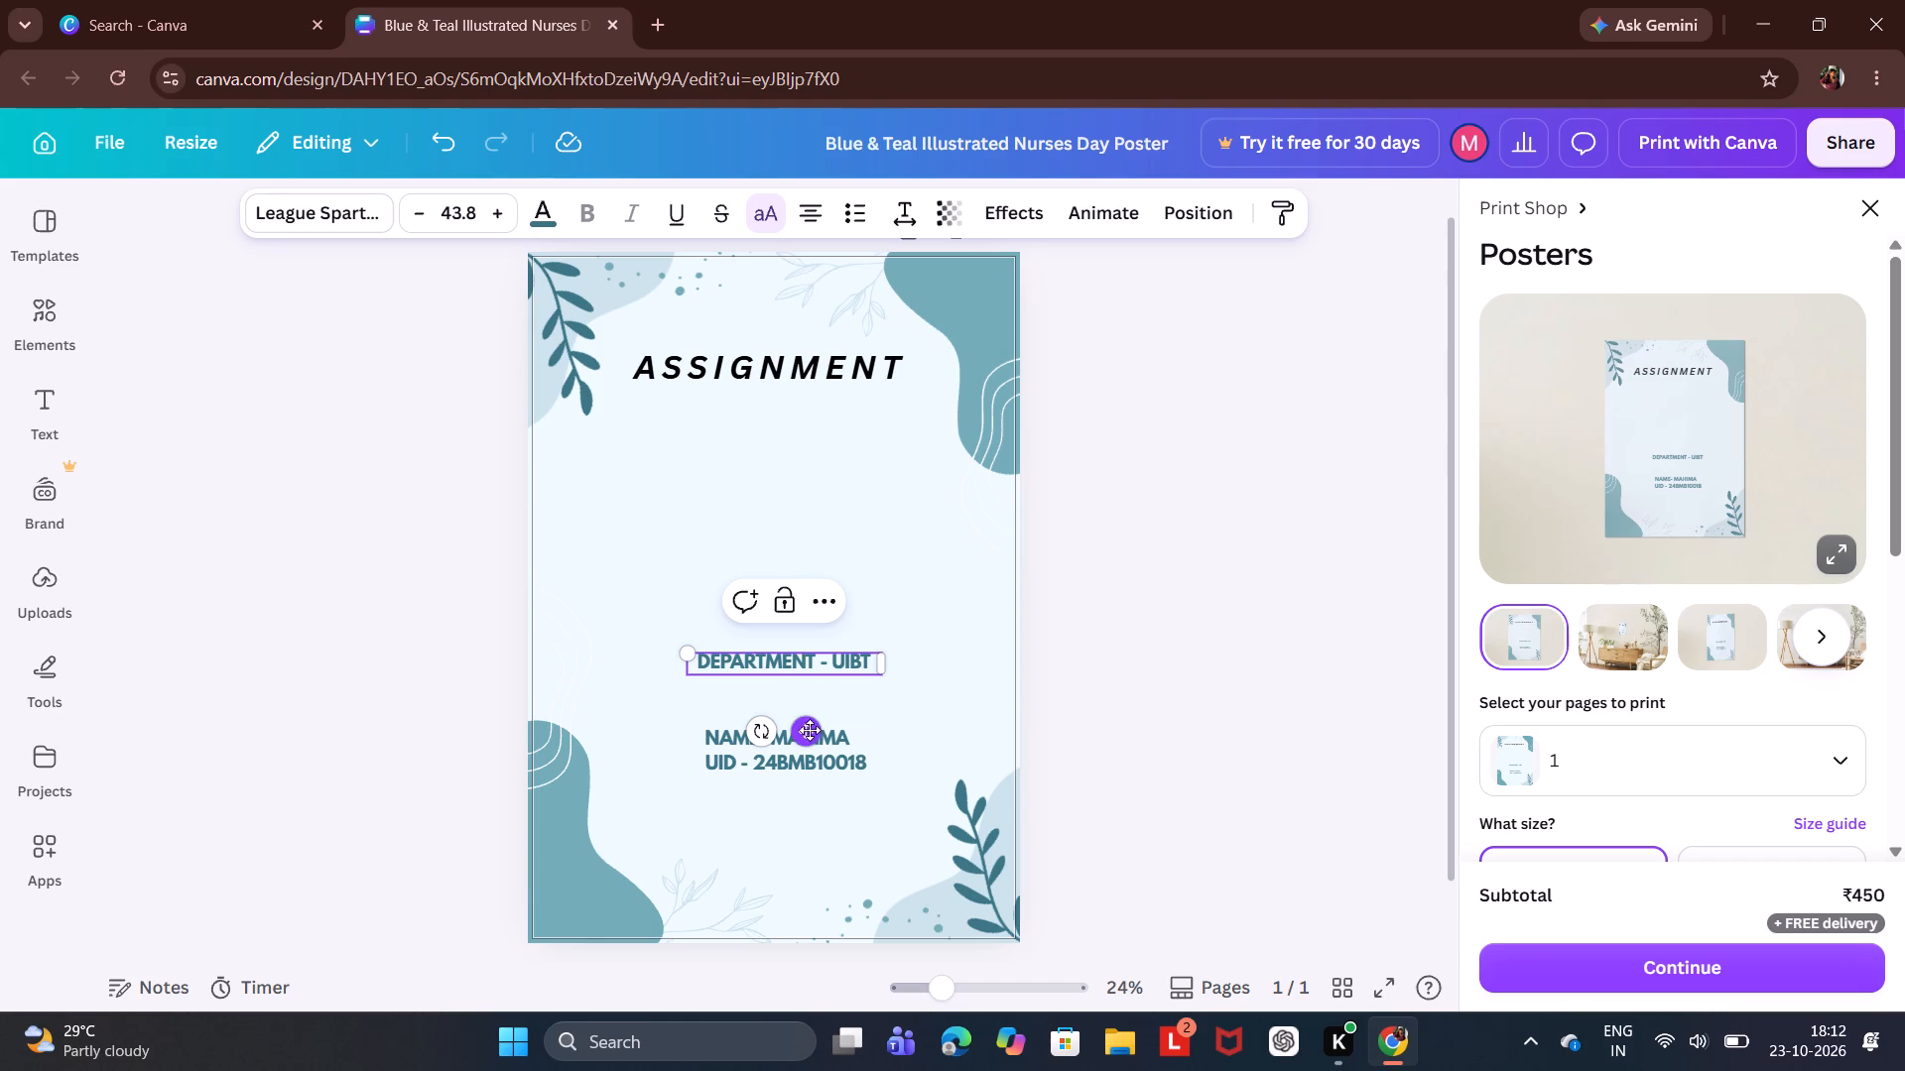
Move the "DEPARTMENT - UIBT" text directly beneath the UID line, roughly aligned with its start and with a small gap.
{"action": "left_click_drag", "start_coordinate": [807, 727], "coordinate": [832, 850]}
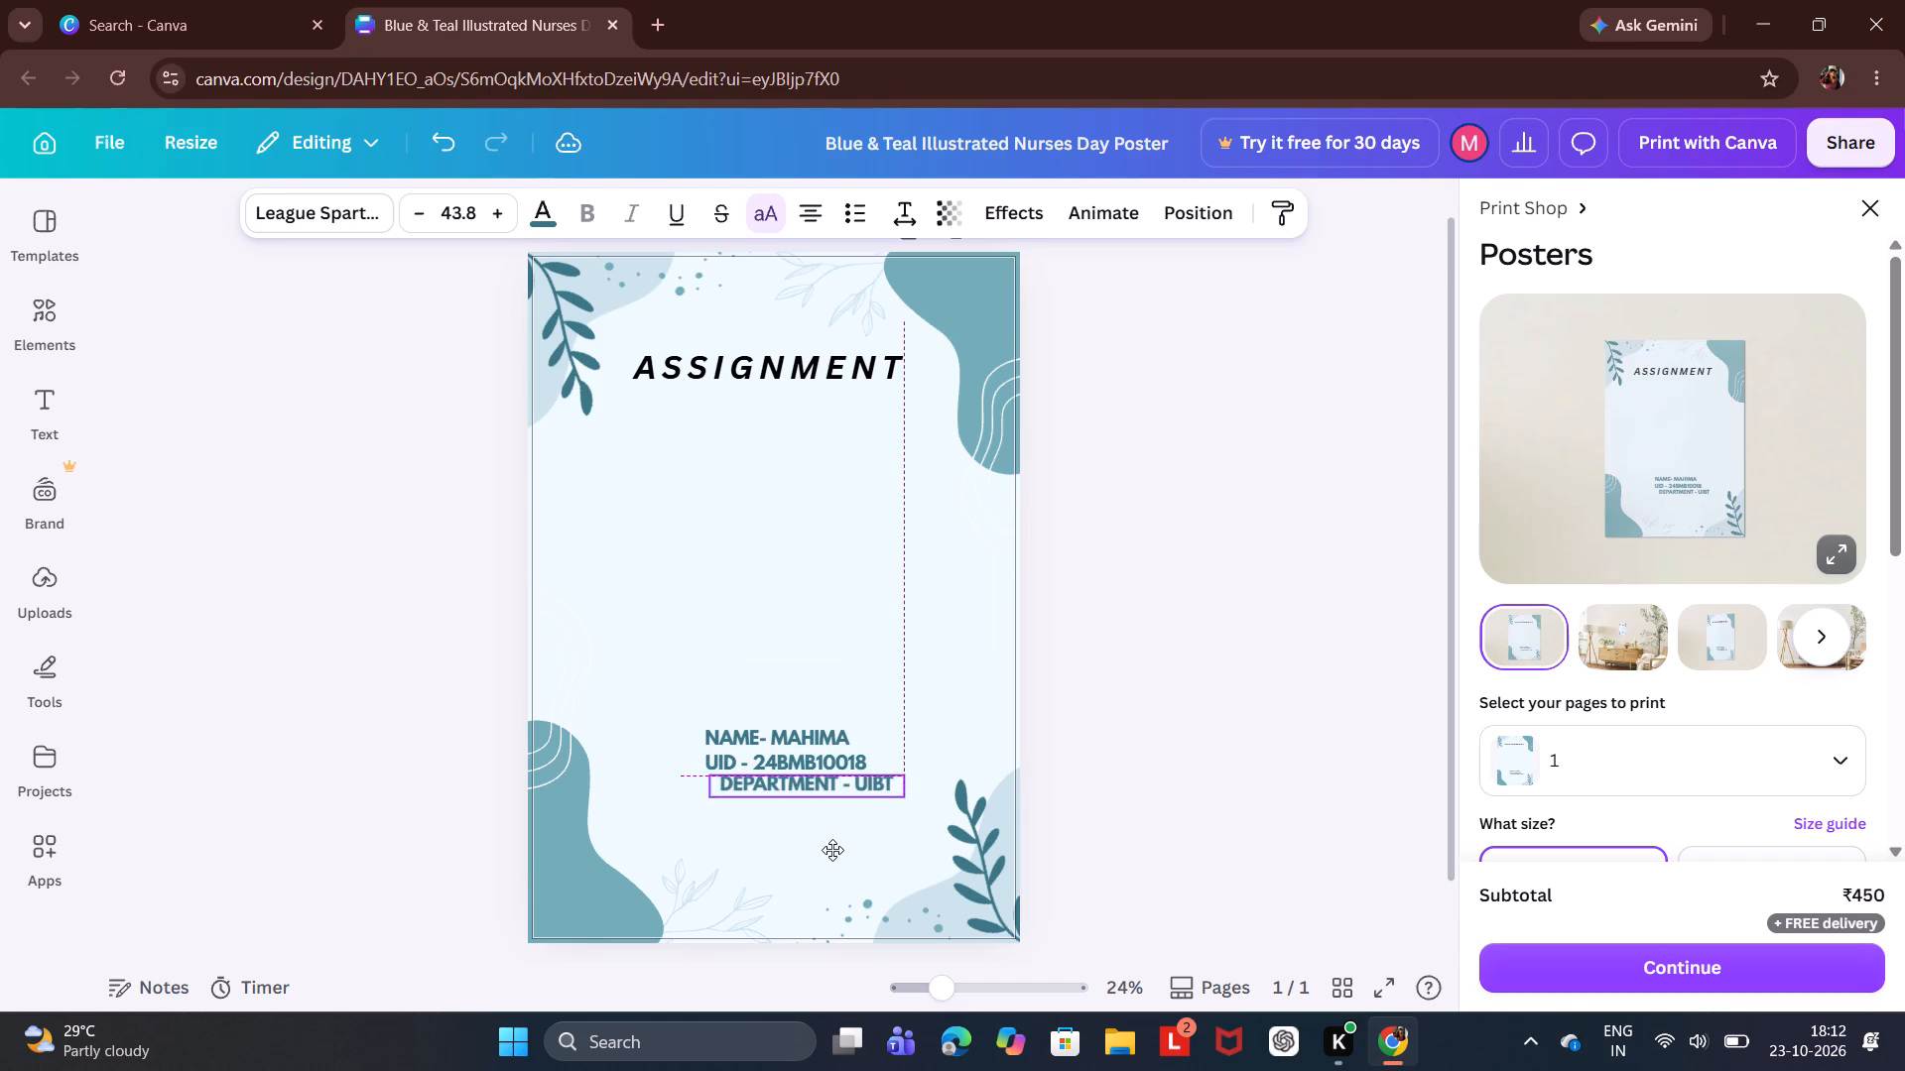
{"action": "left_click_drag", "start_coordinate": [832, 850], "coordinate": [819, 856]}
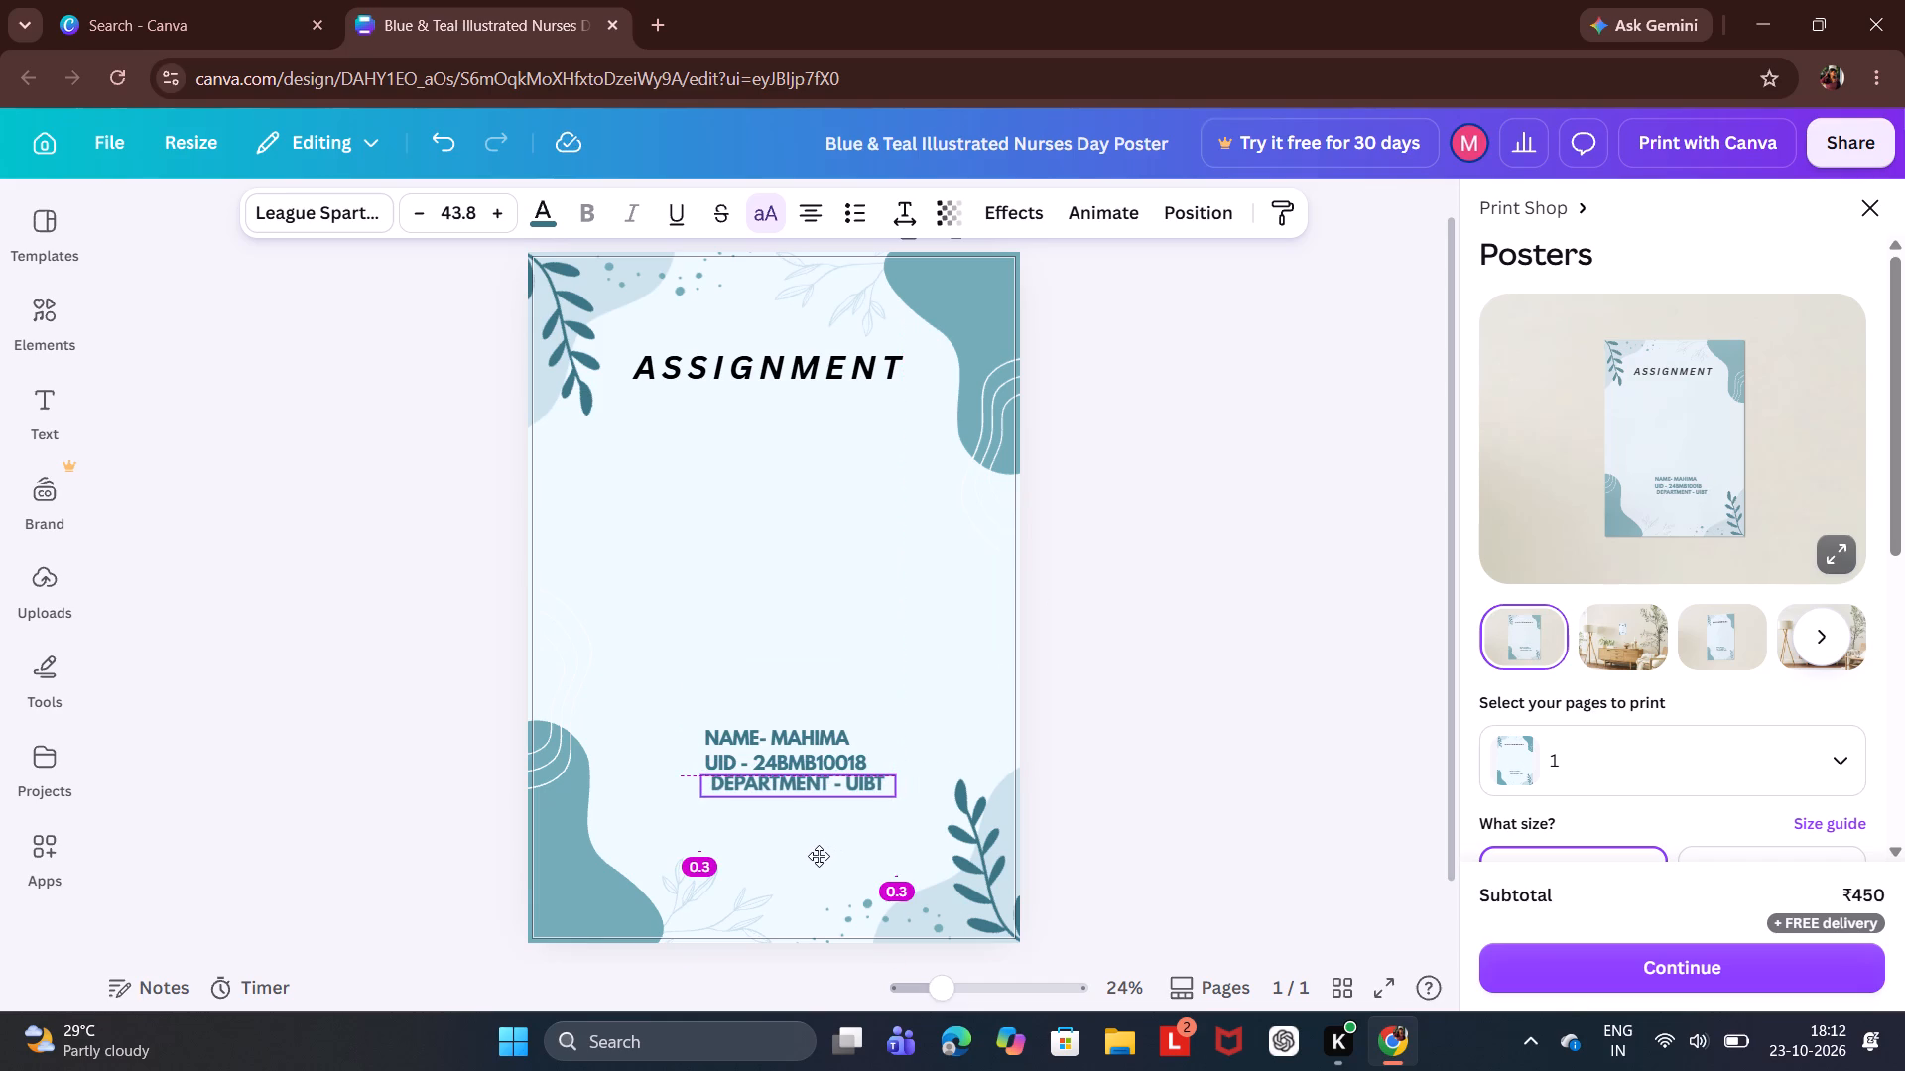
{"action": "left_click_drag", "start_coordinate": [819, 856], "coordinate": [815, 854]}
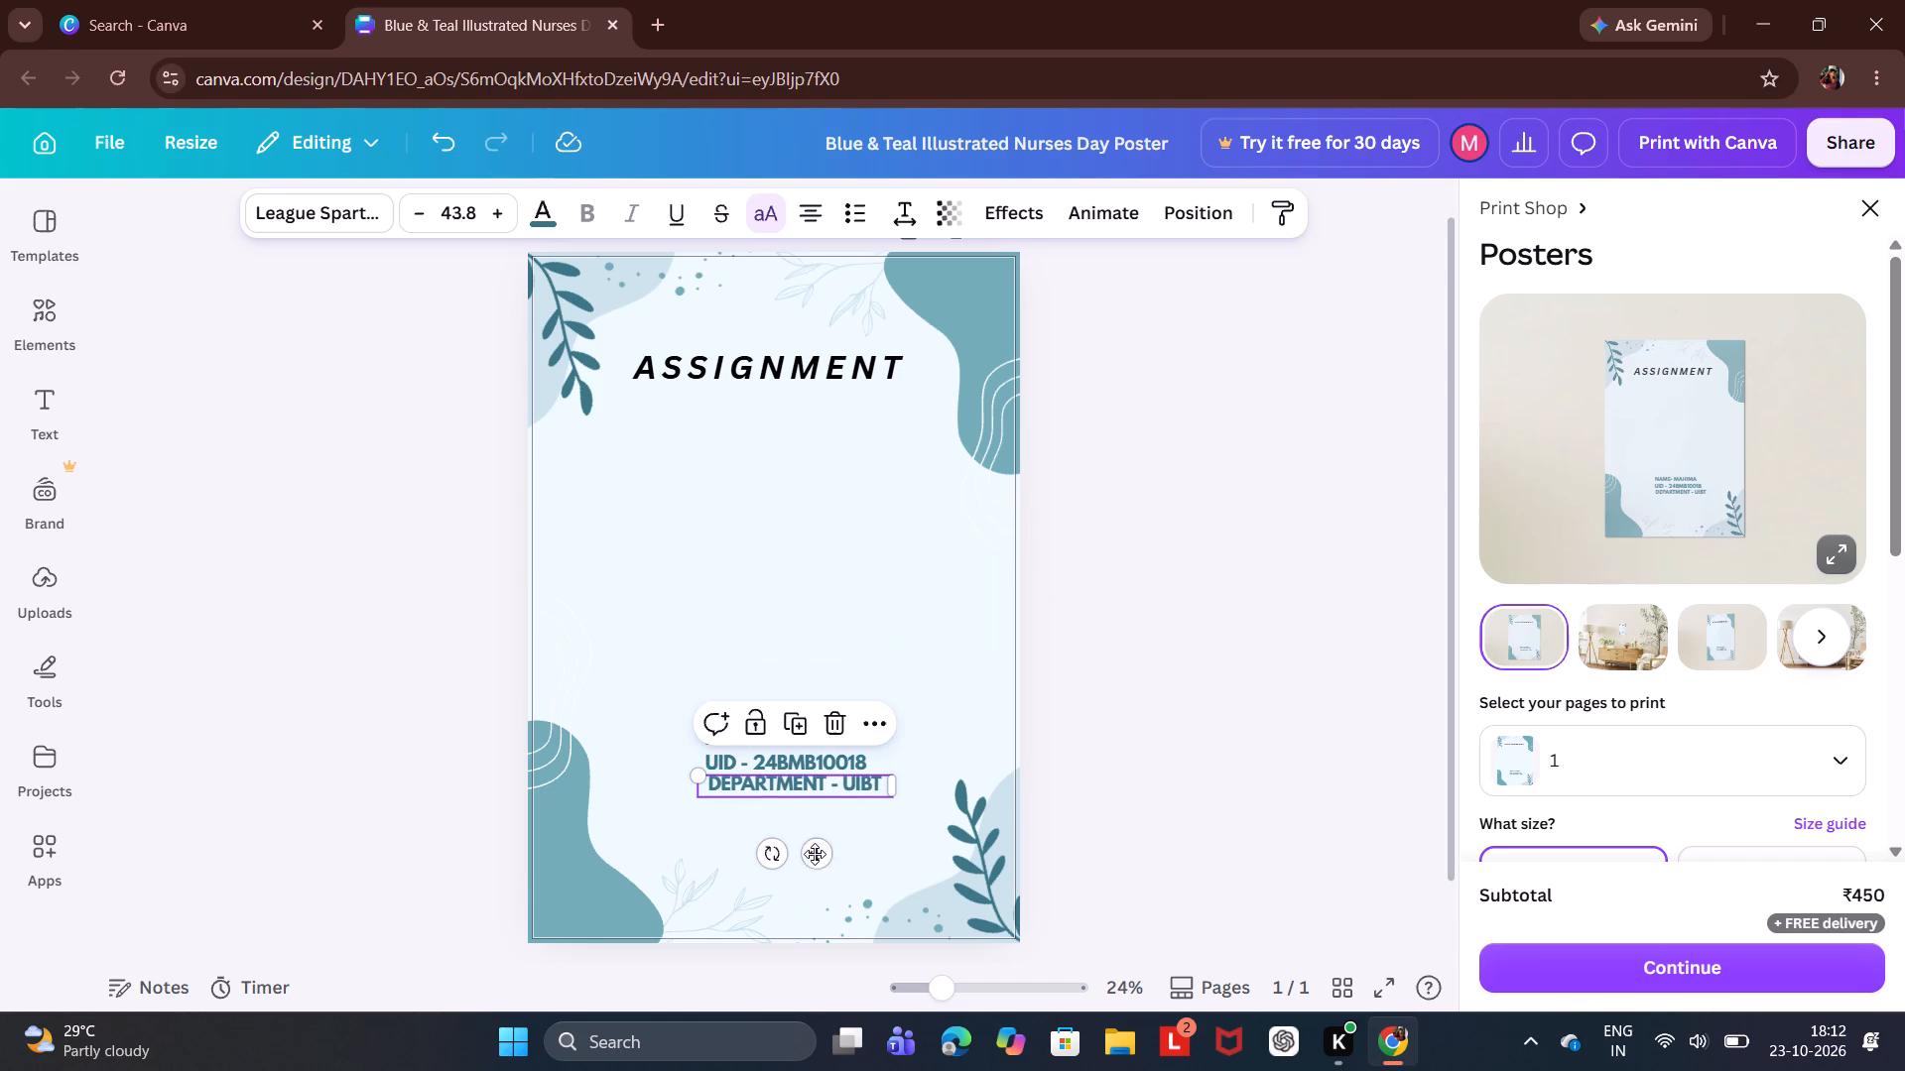
{"action": "left_click", "coordinate": [832, 655]}
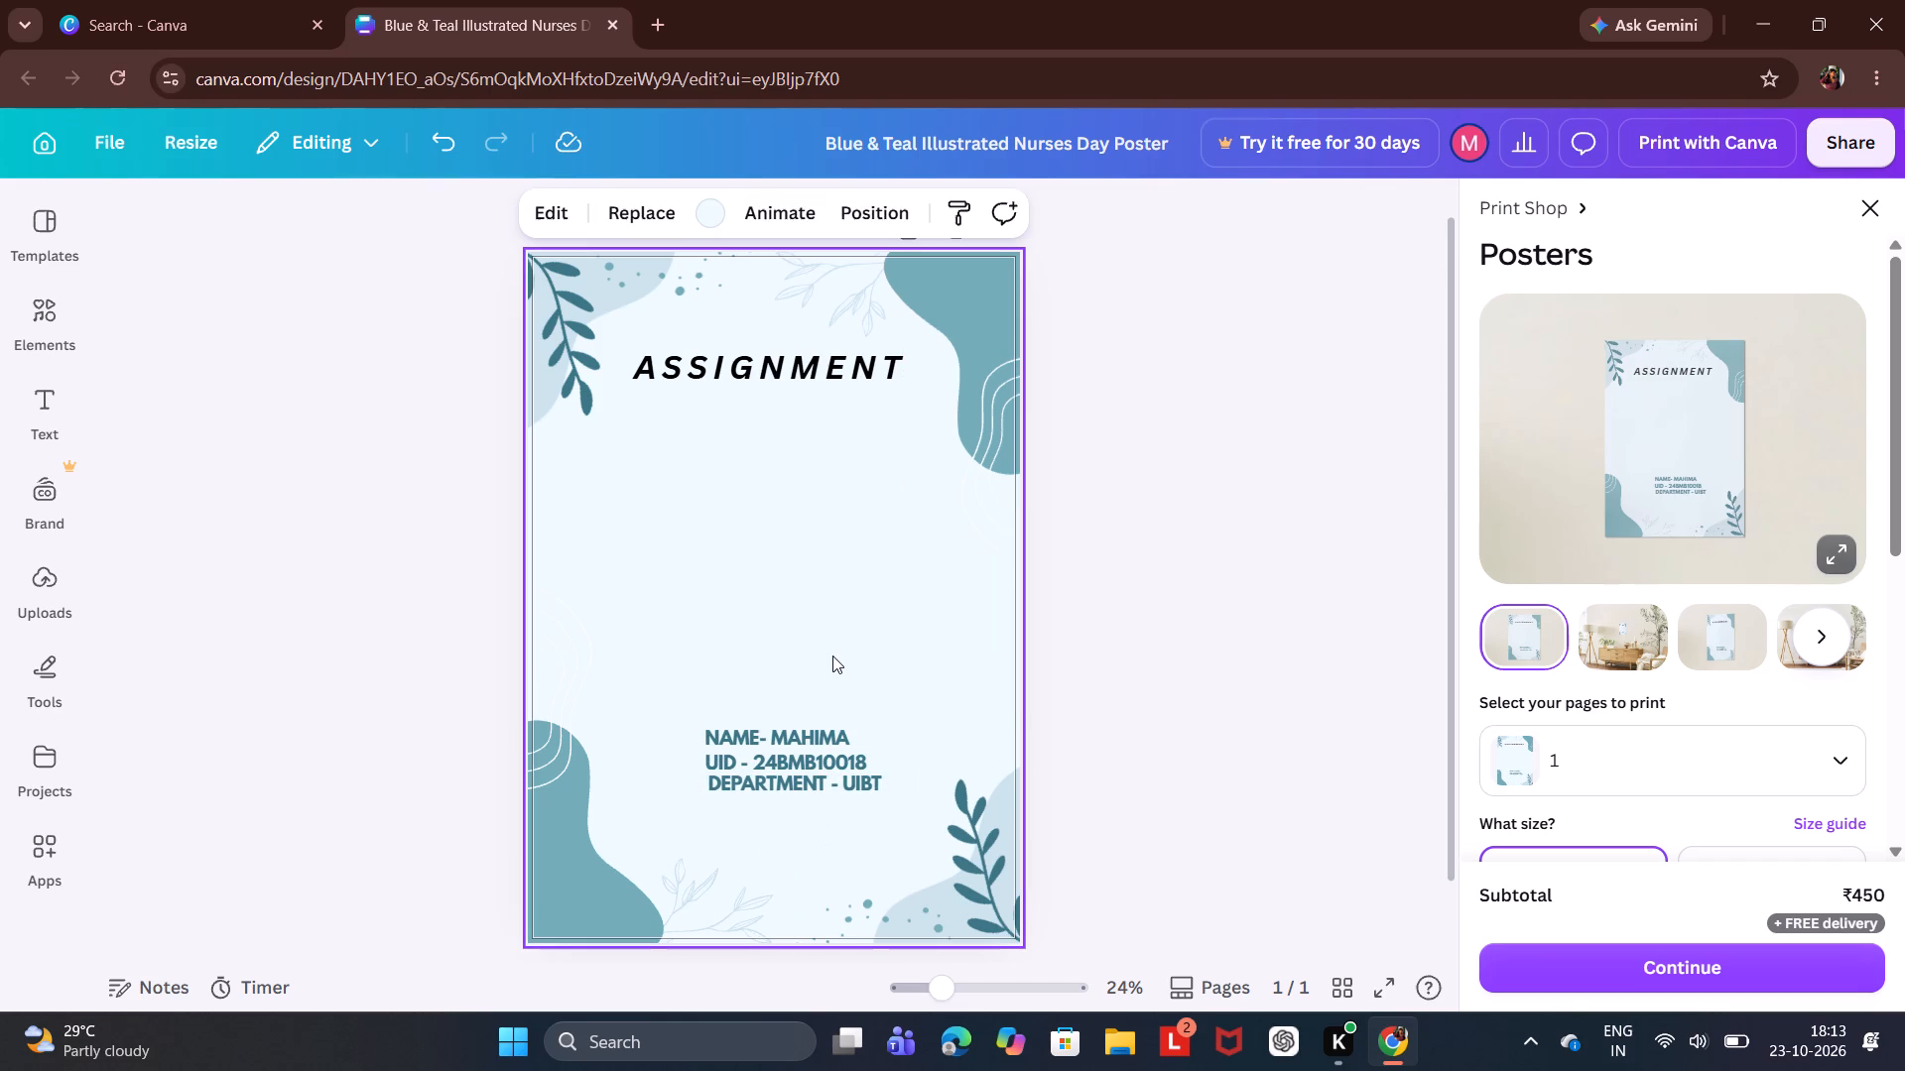
{"action": "left_click", "coordinate": [820, 780]}
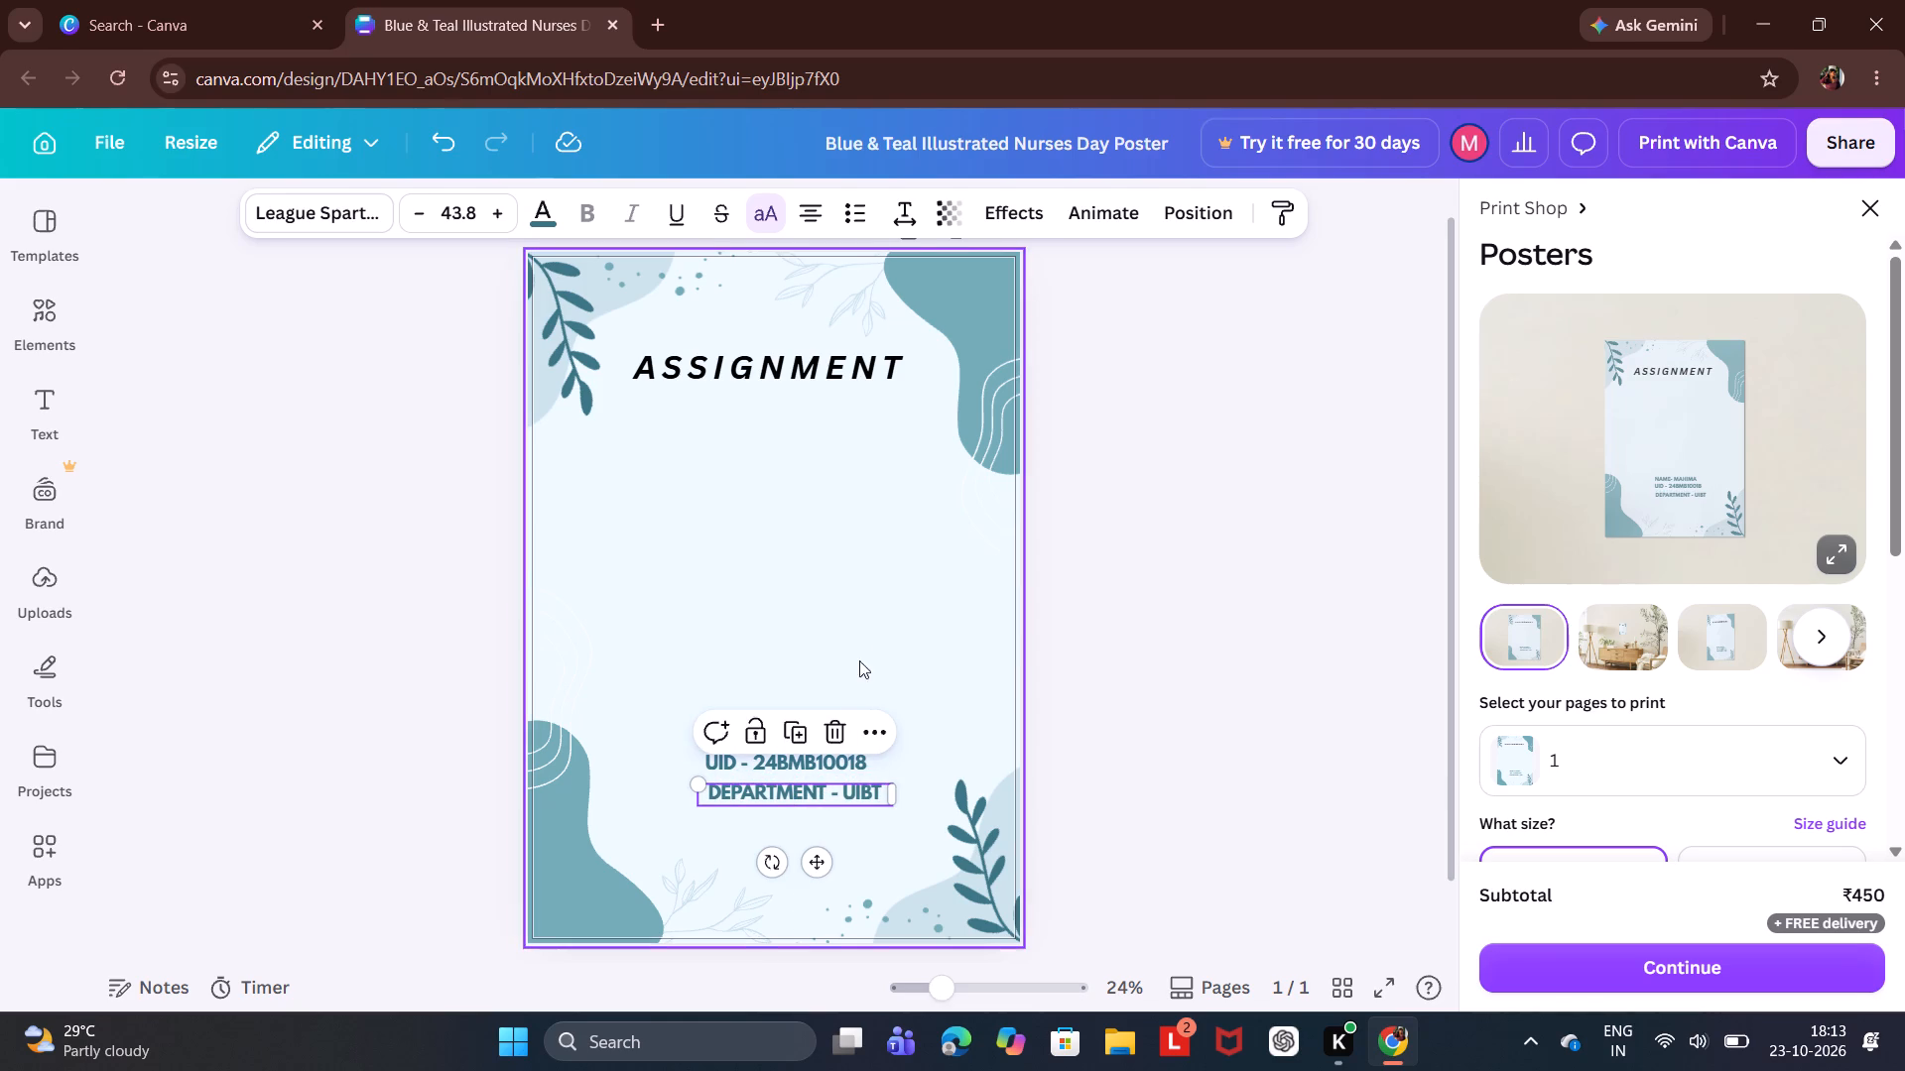
{"action": "left_click", "coordinate": [861, 634]}
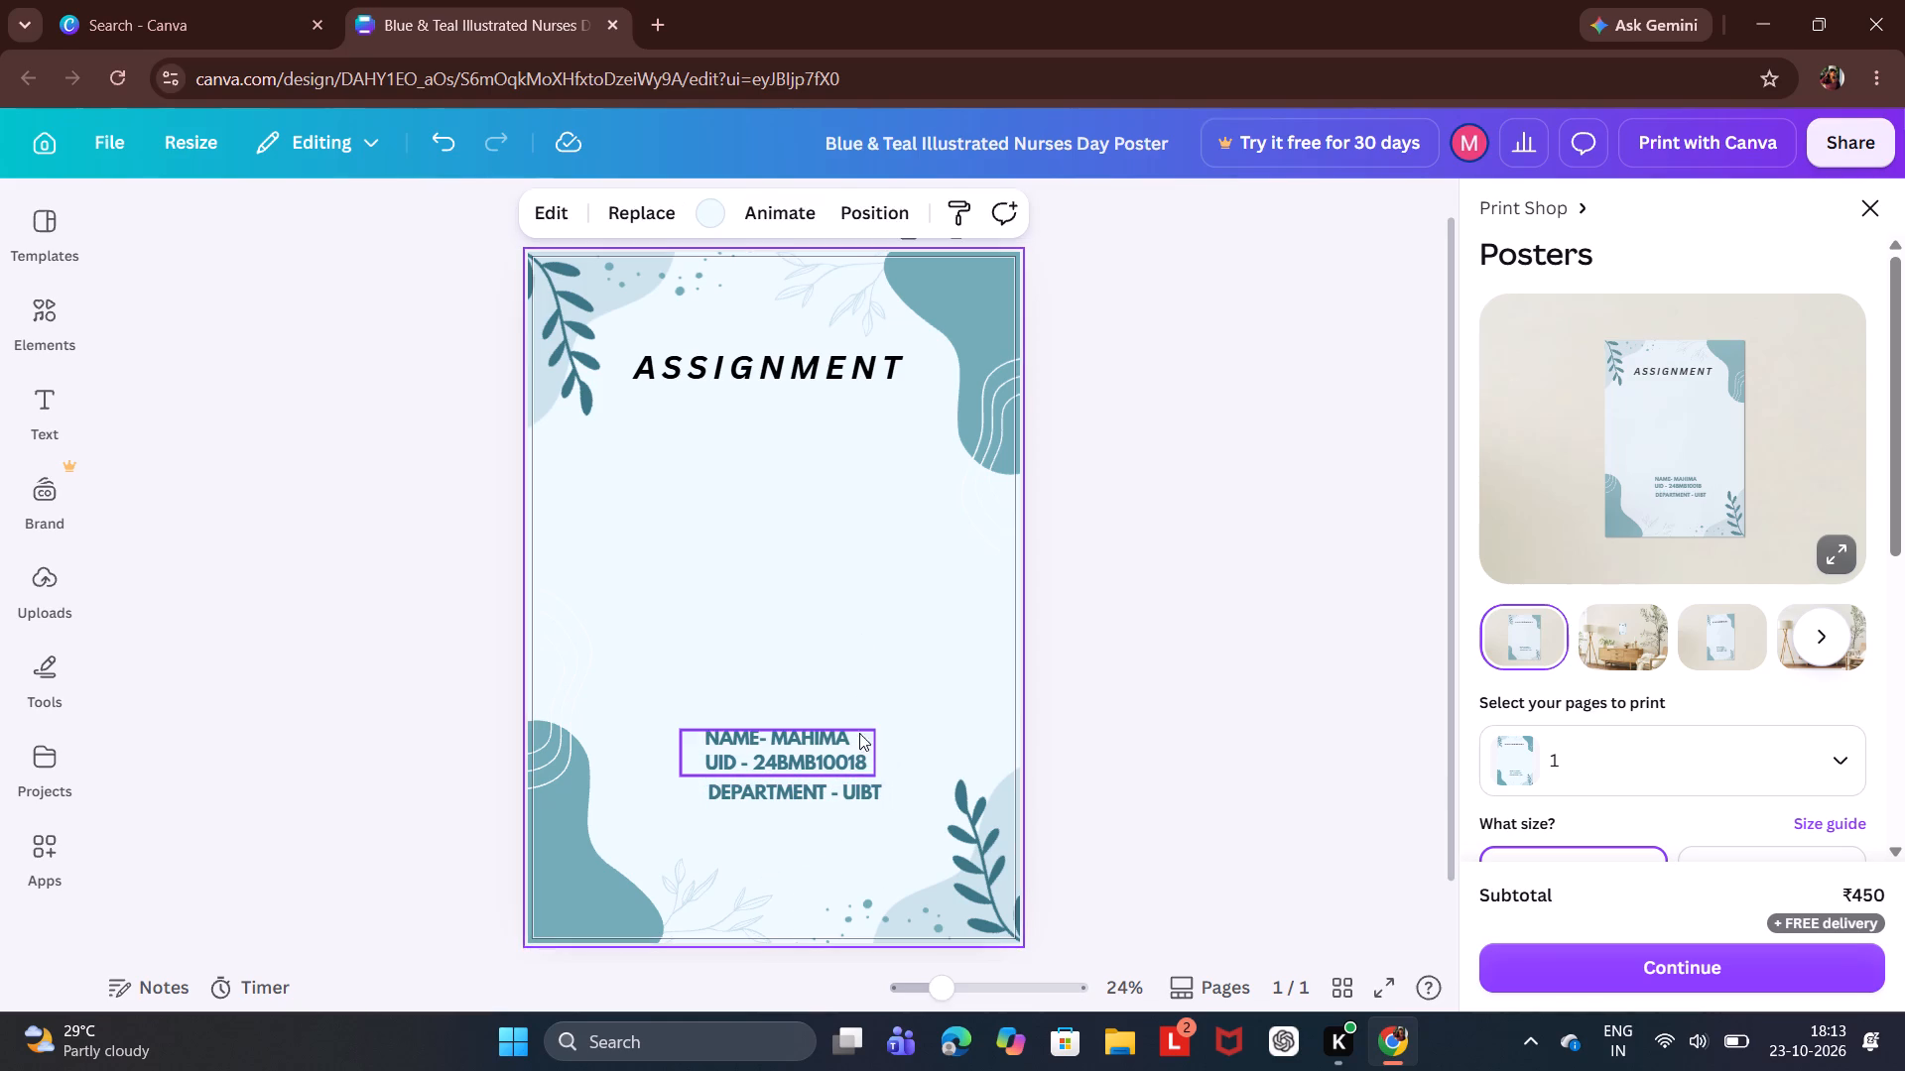
Set the line spacing of the name and UID text to 1.54.
{"action": "left_click", "coordinate": [854, 750]}
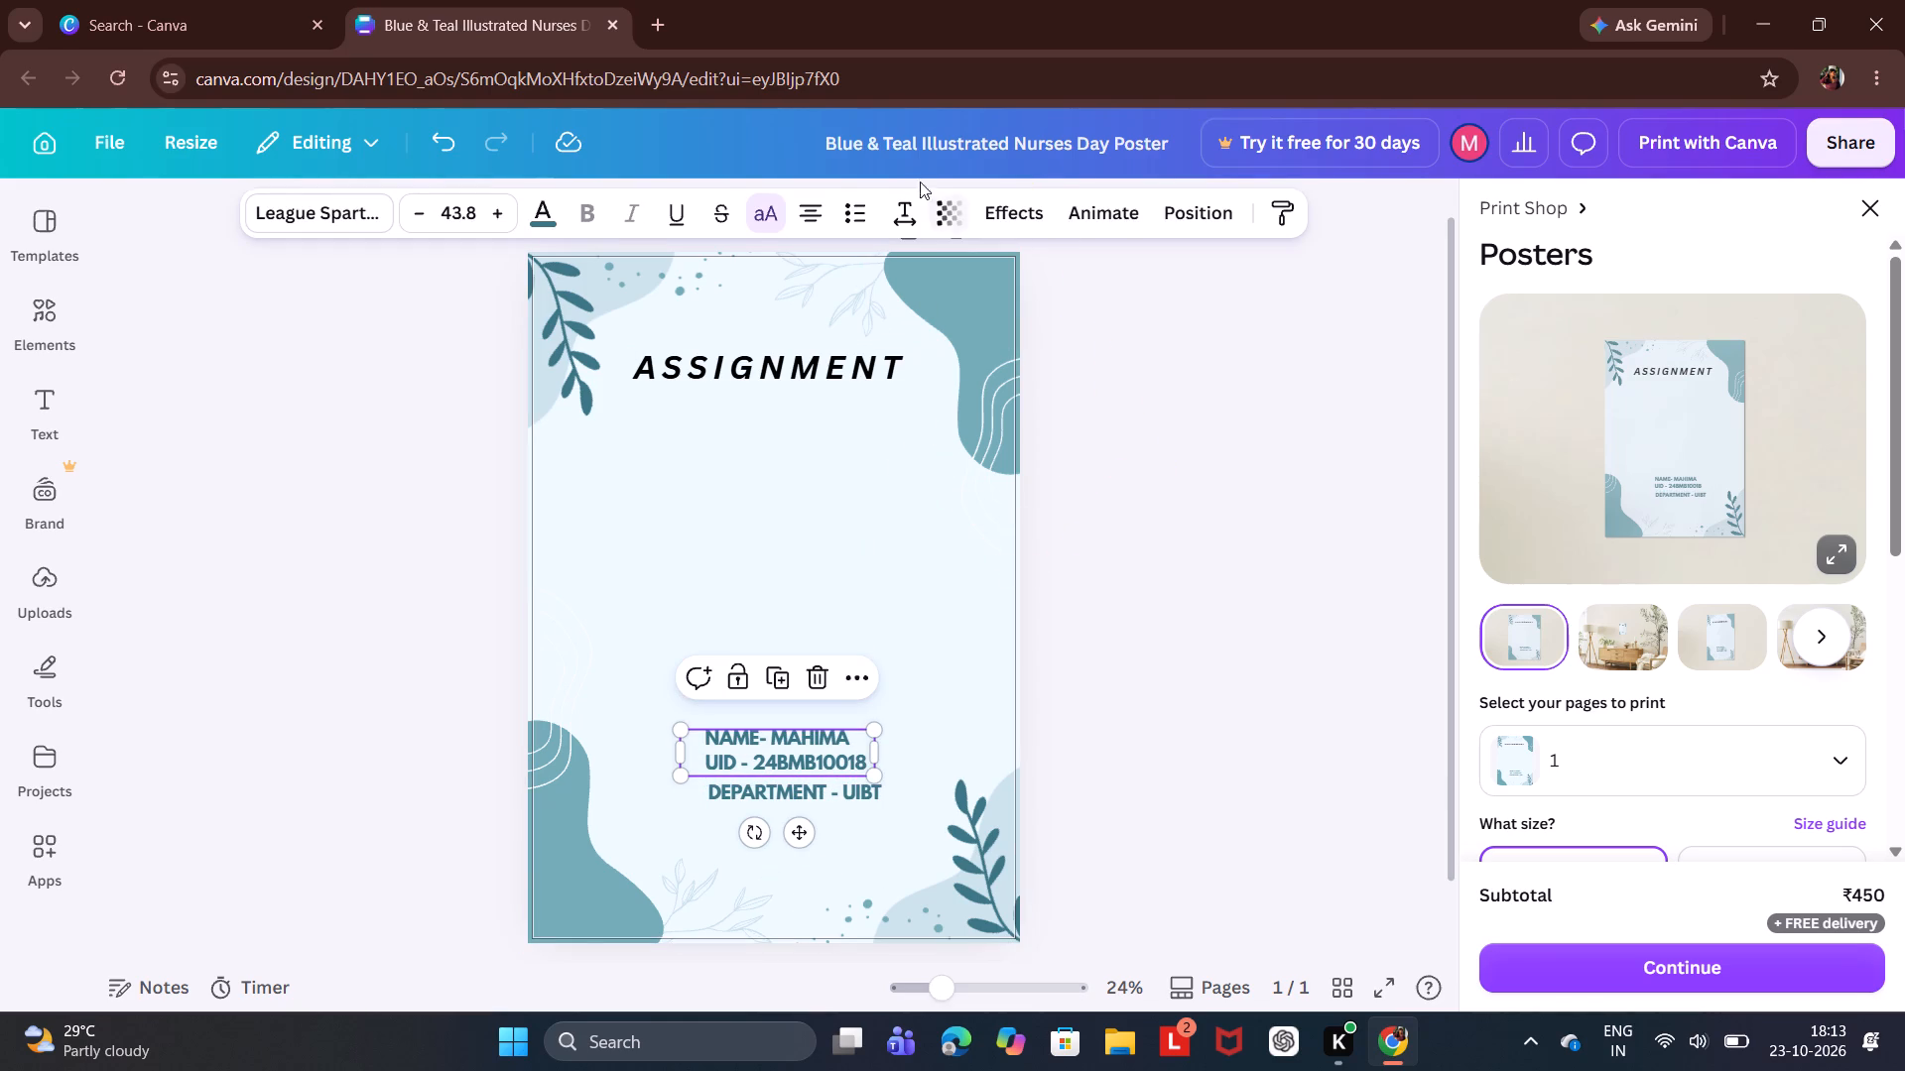
{"action": "left_click", "coordinate": [898, 203]}
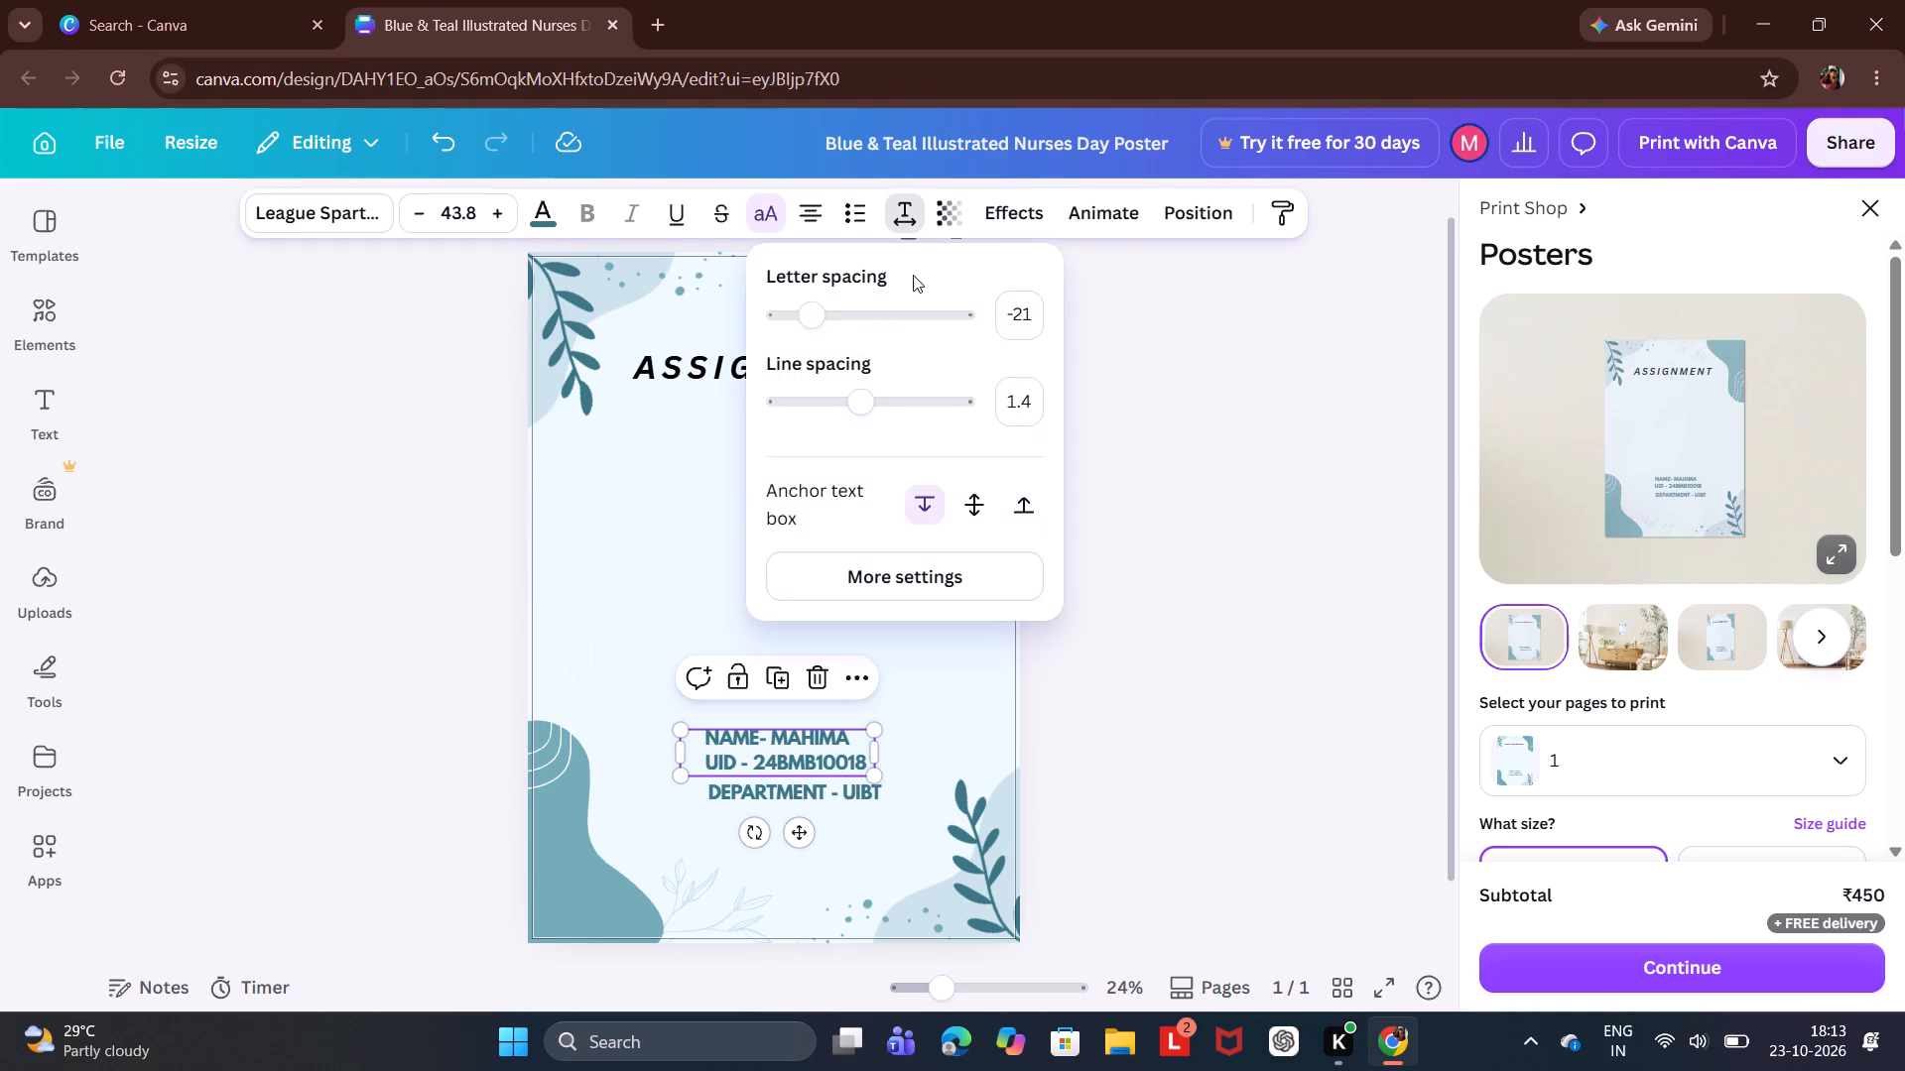
{"action": "left_click", "coordinate": [868, 406]}
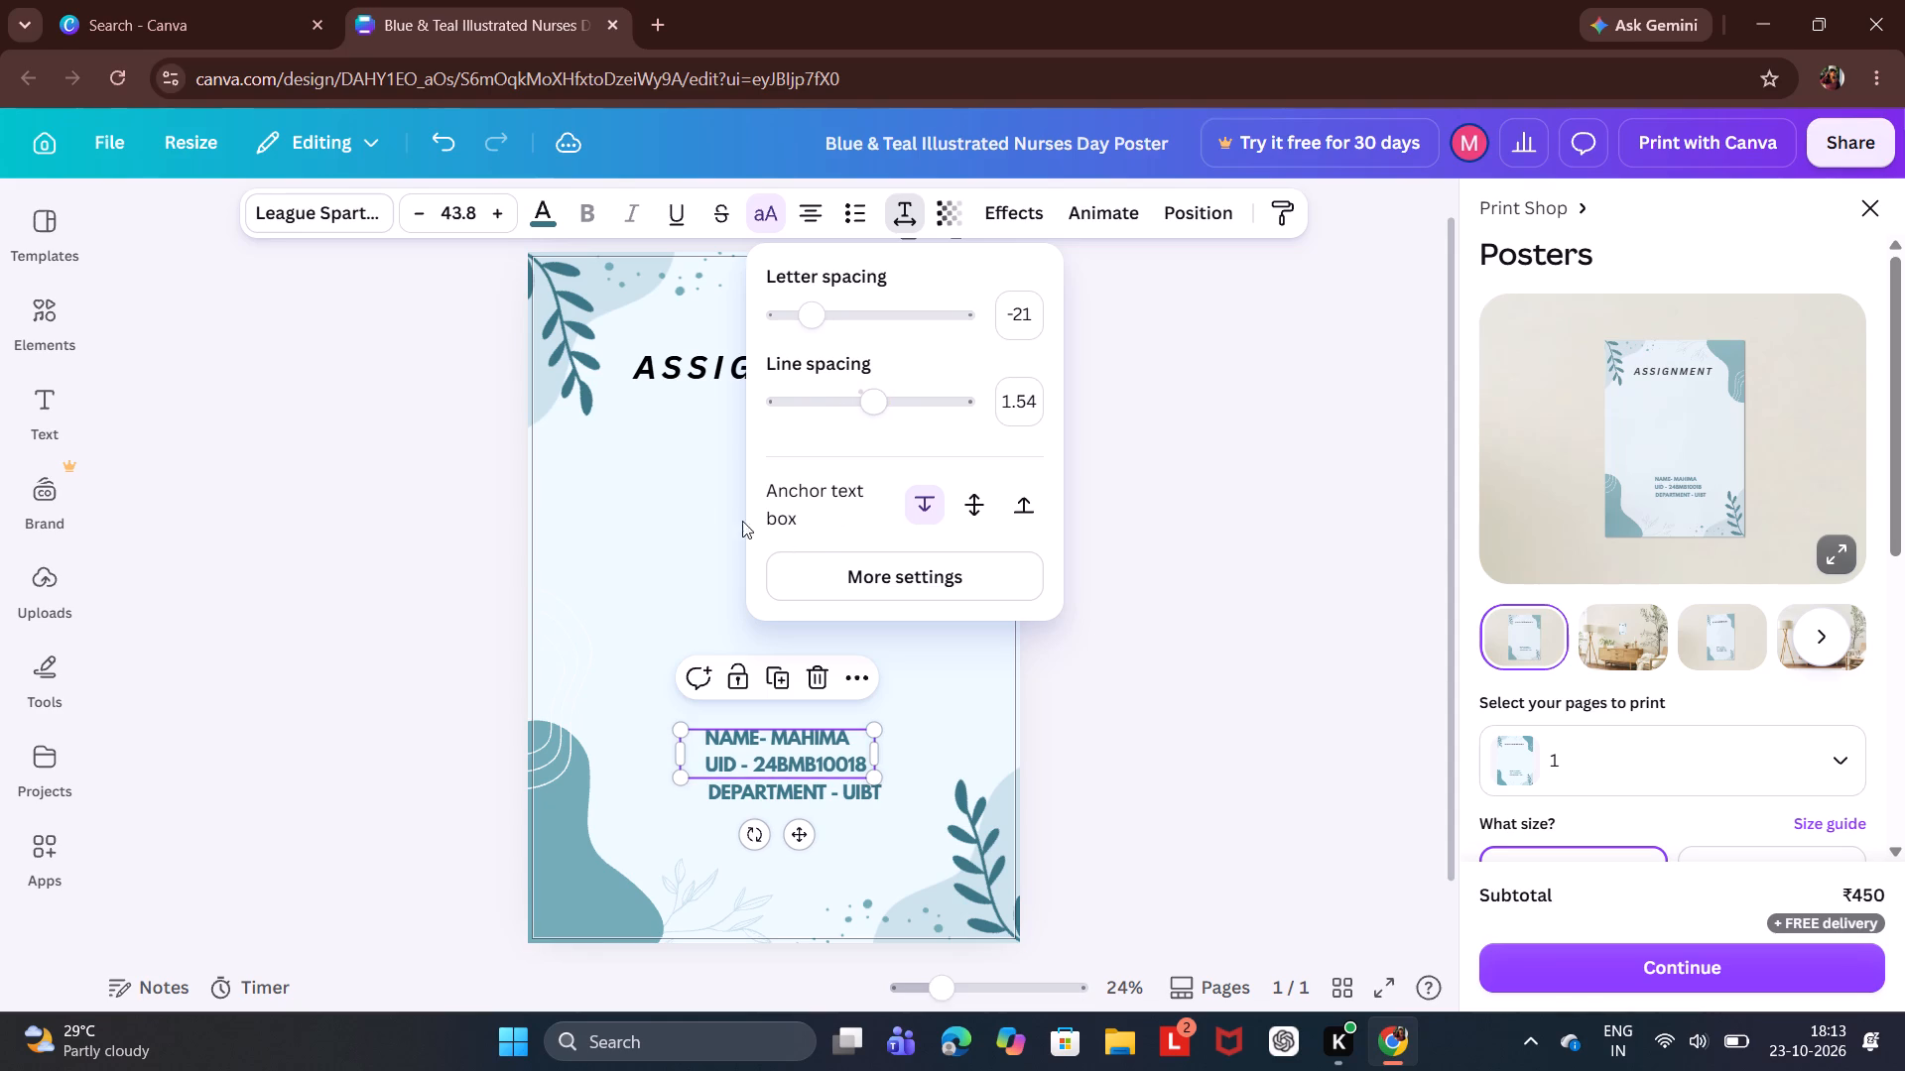
{"action": "left_click", "coordinate": [624, 481]}
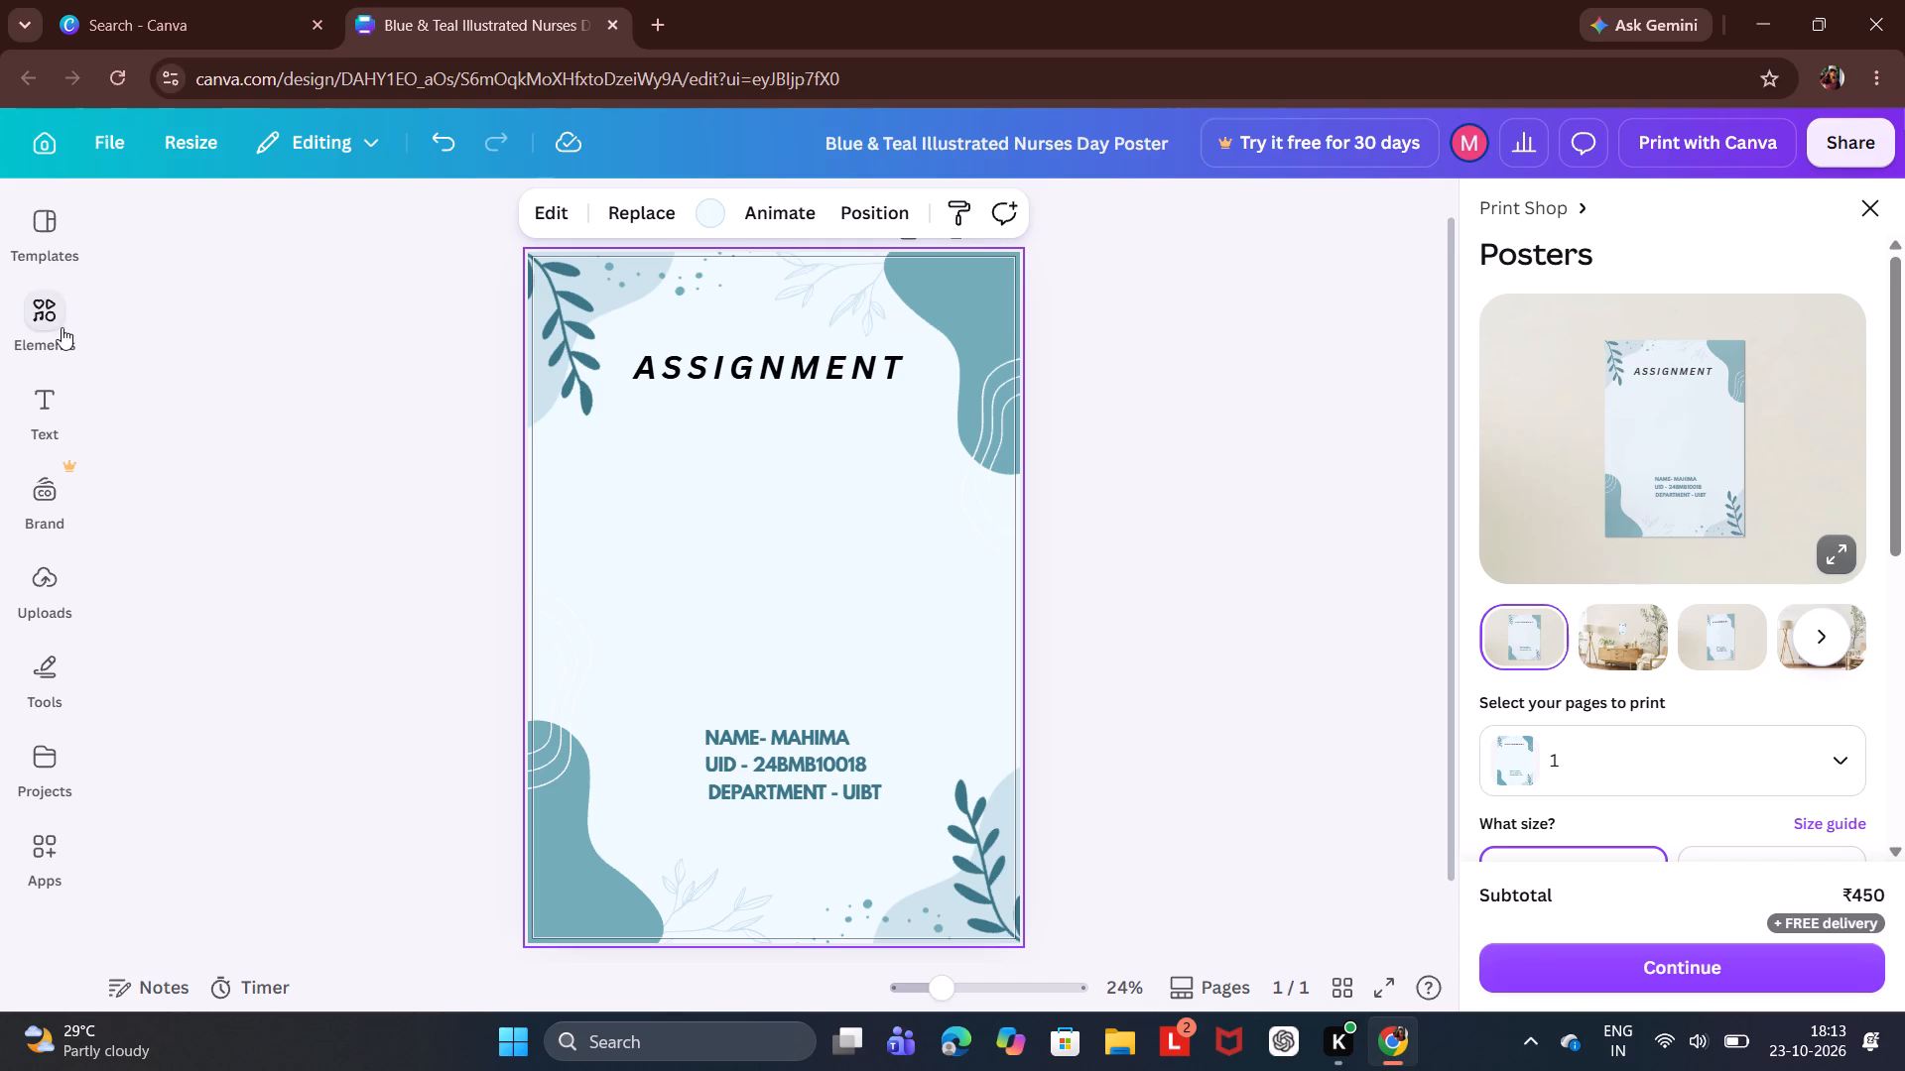
Insert the Chandigarh University logo from the uploaded images onto the poster.
{"action": "left_click", "coordinate": [43, 585]}
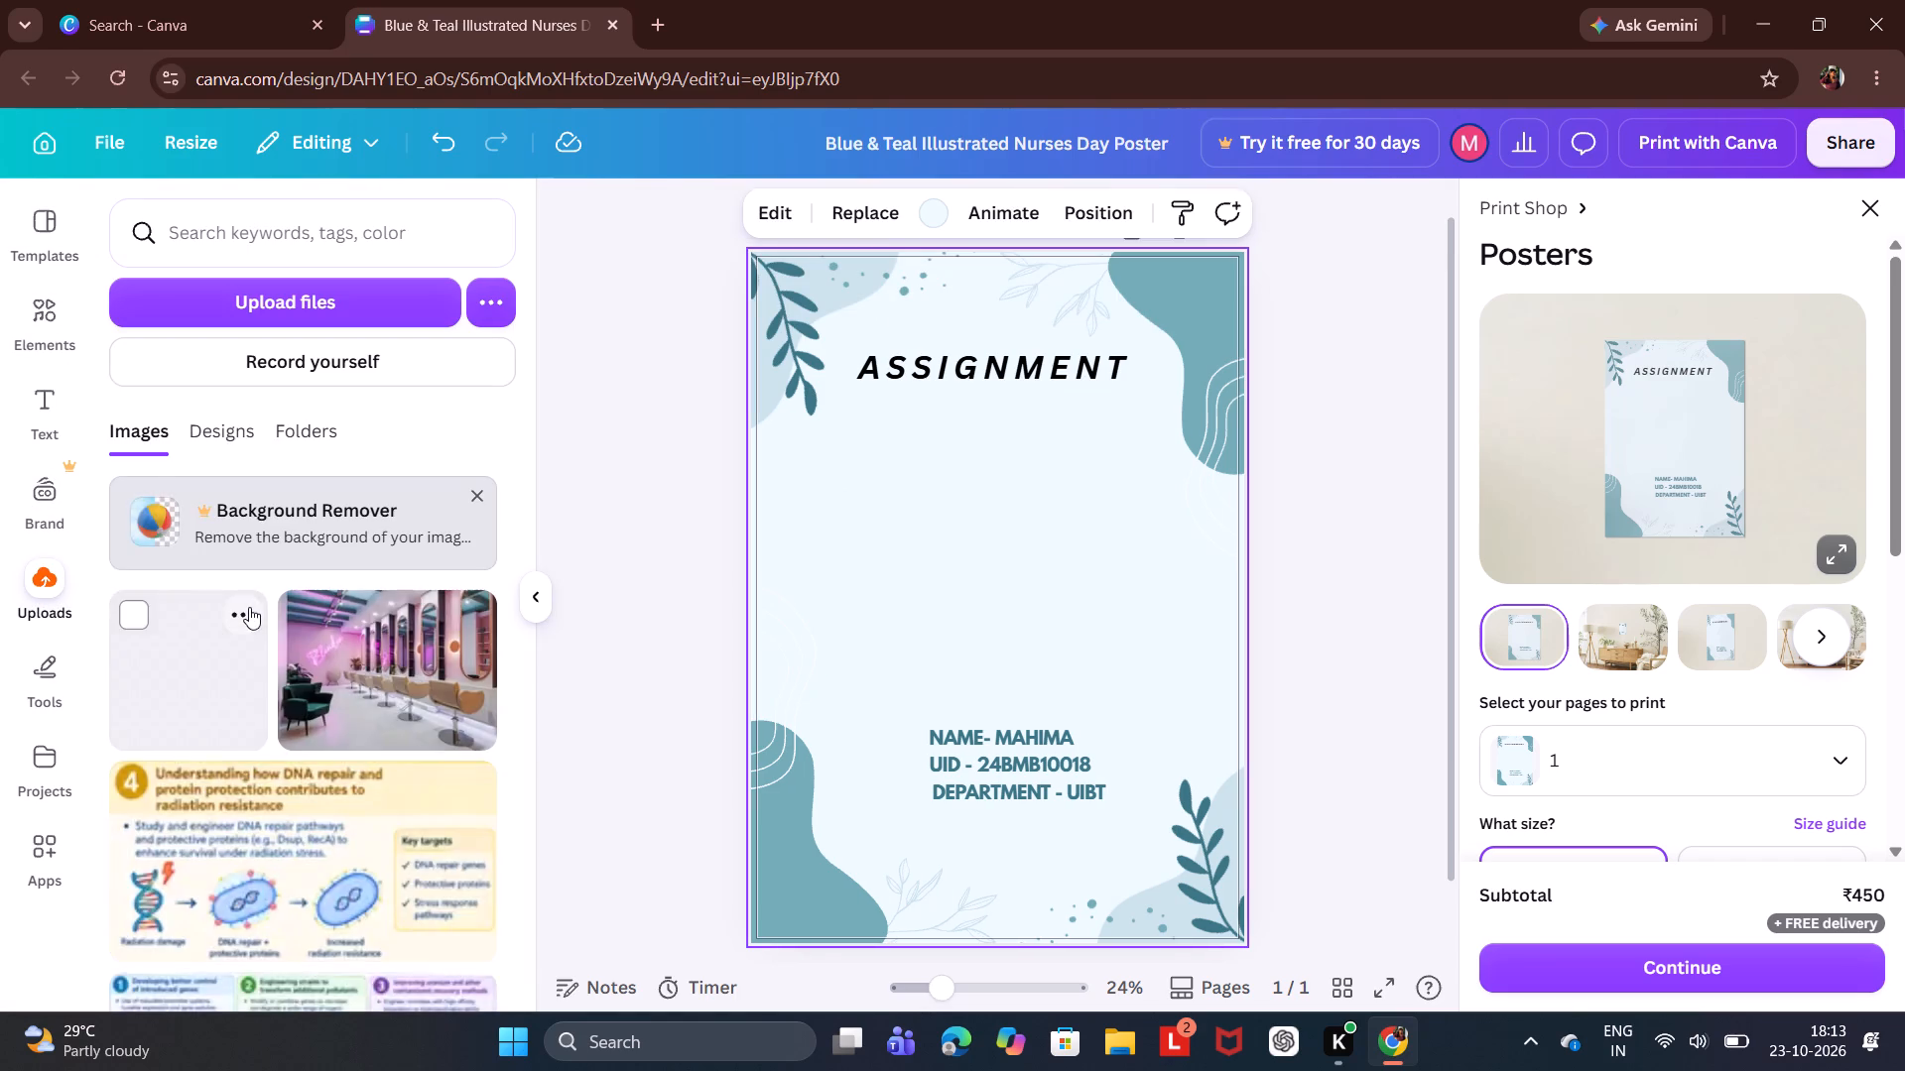
{"action": "scroll", "coordinate": [249, 607], "scroll_direction": "down", "scroll_amount": 8}
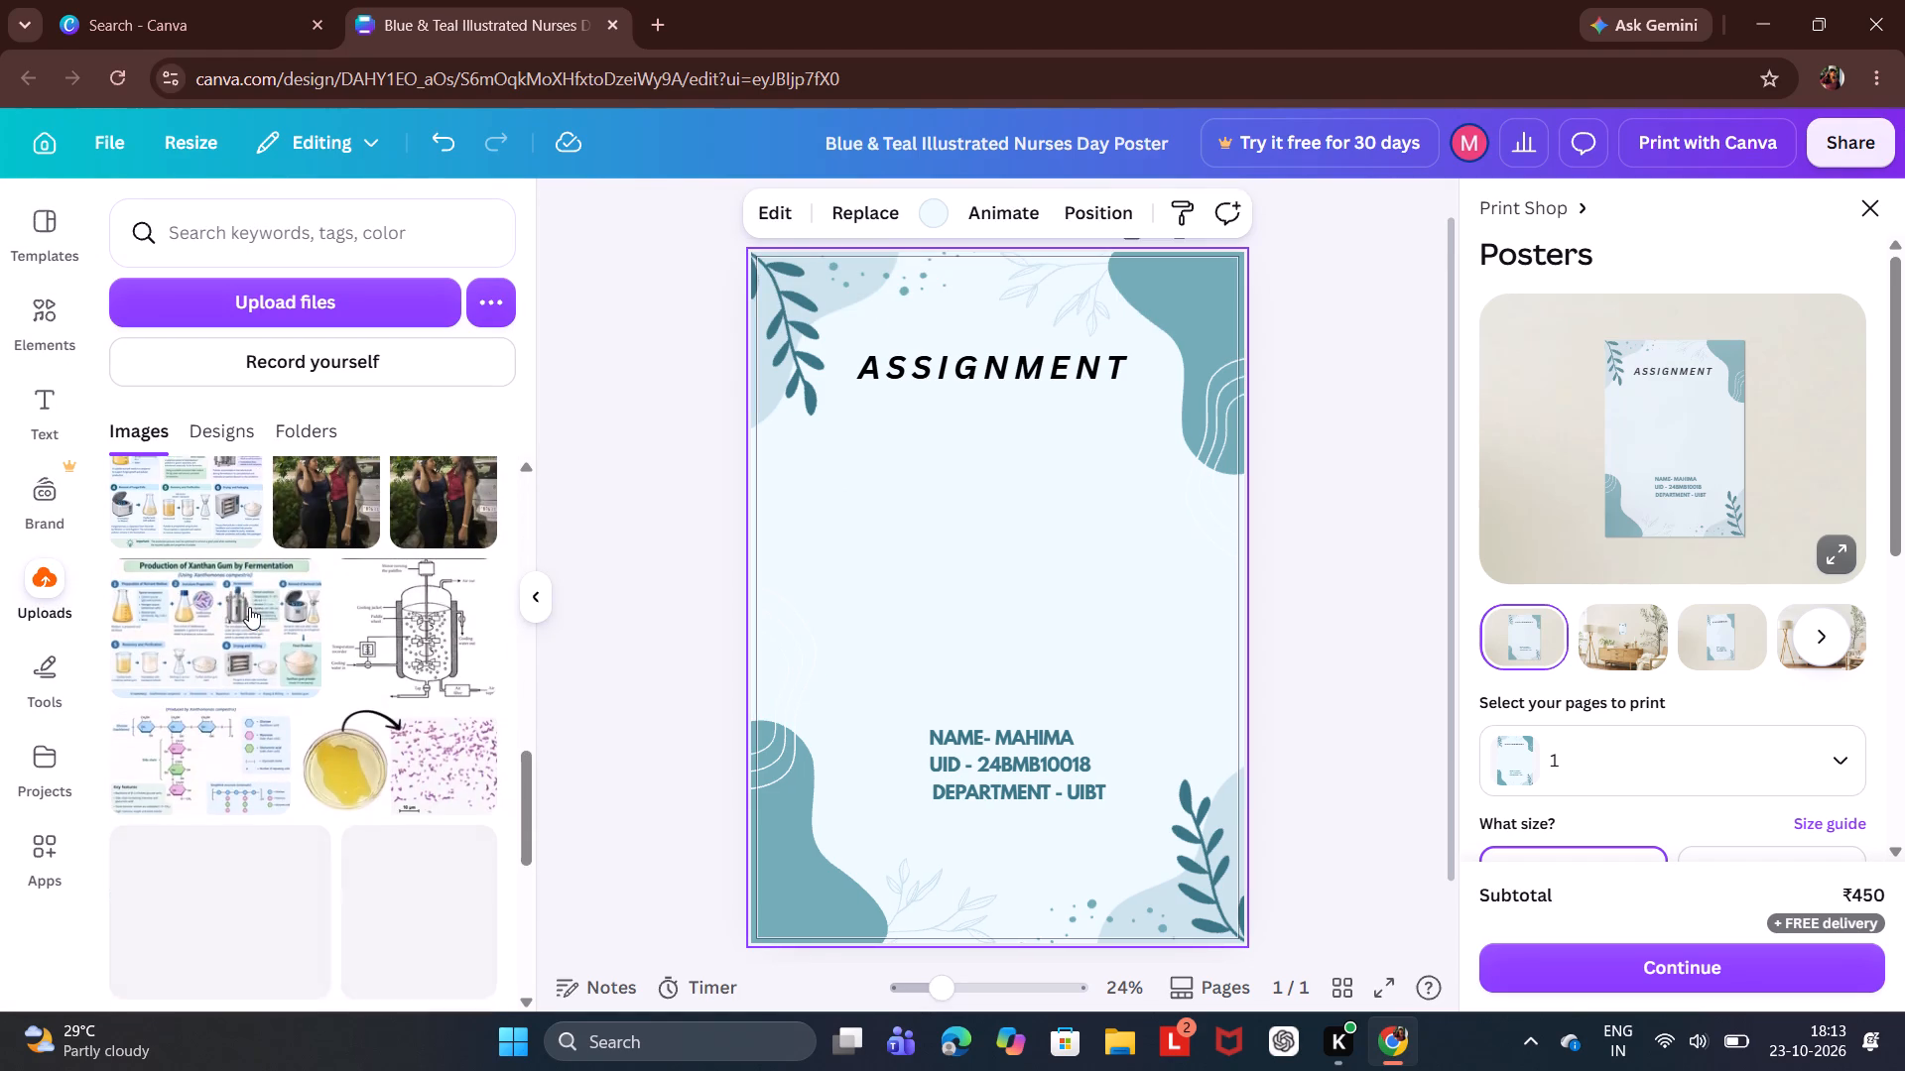
{"action": "scroll", "coordinate": [249, 607], "scroll_direction": "down", "scroll_amount": 9}
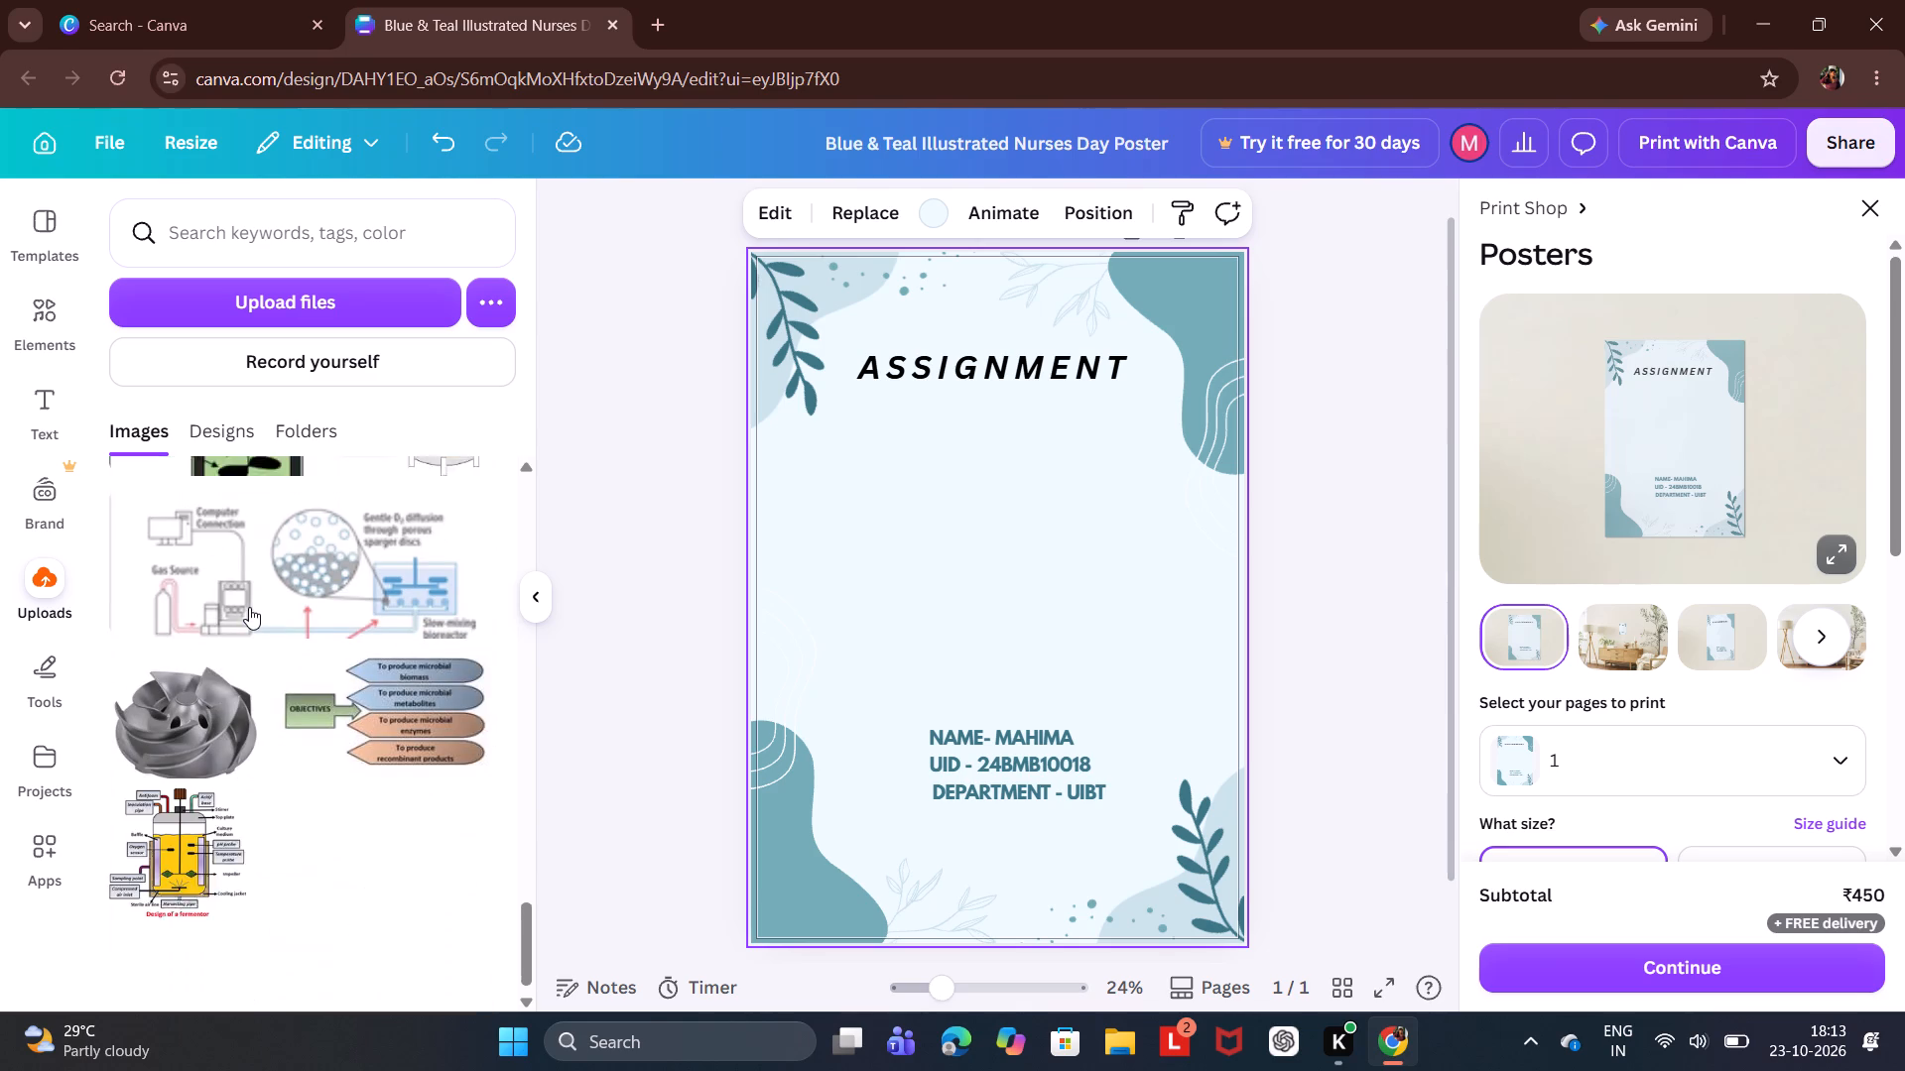
{"action": "scroll", "coordinate": [249, 607], "scroll_direction": "down", "scroll_amount": 5}
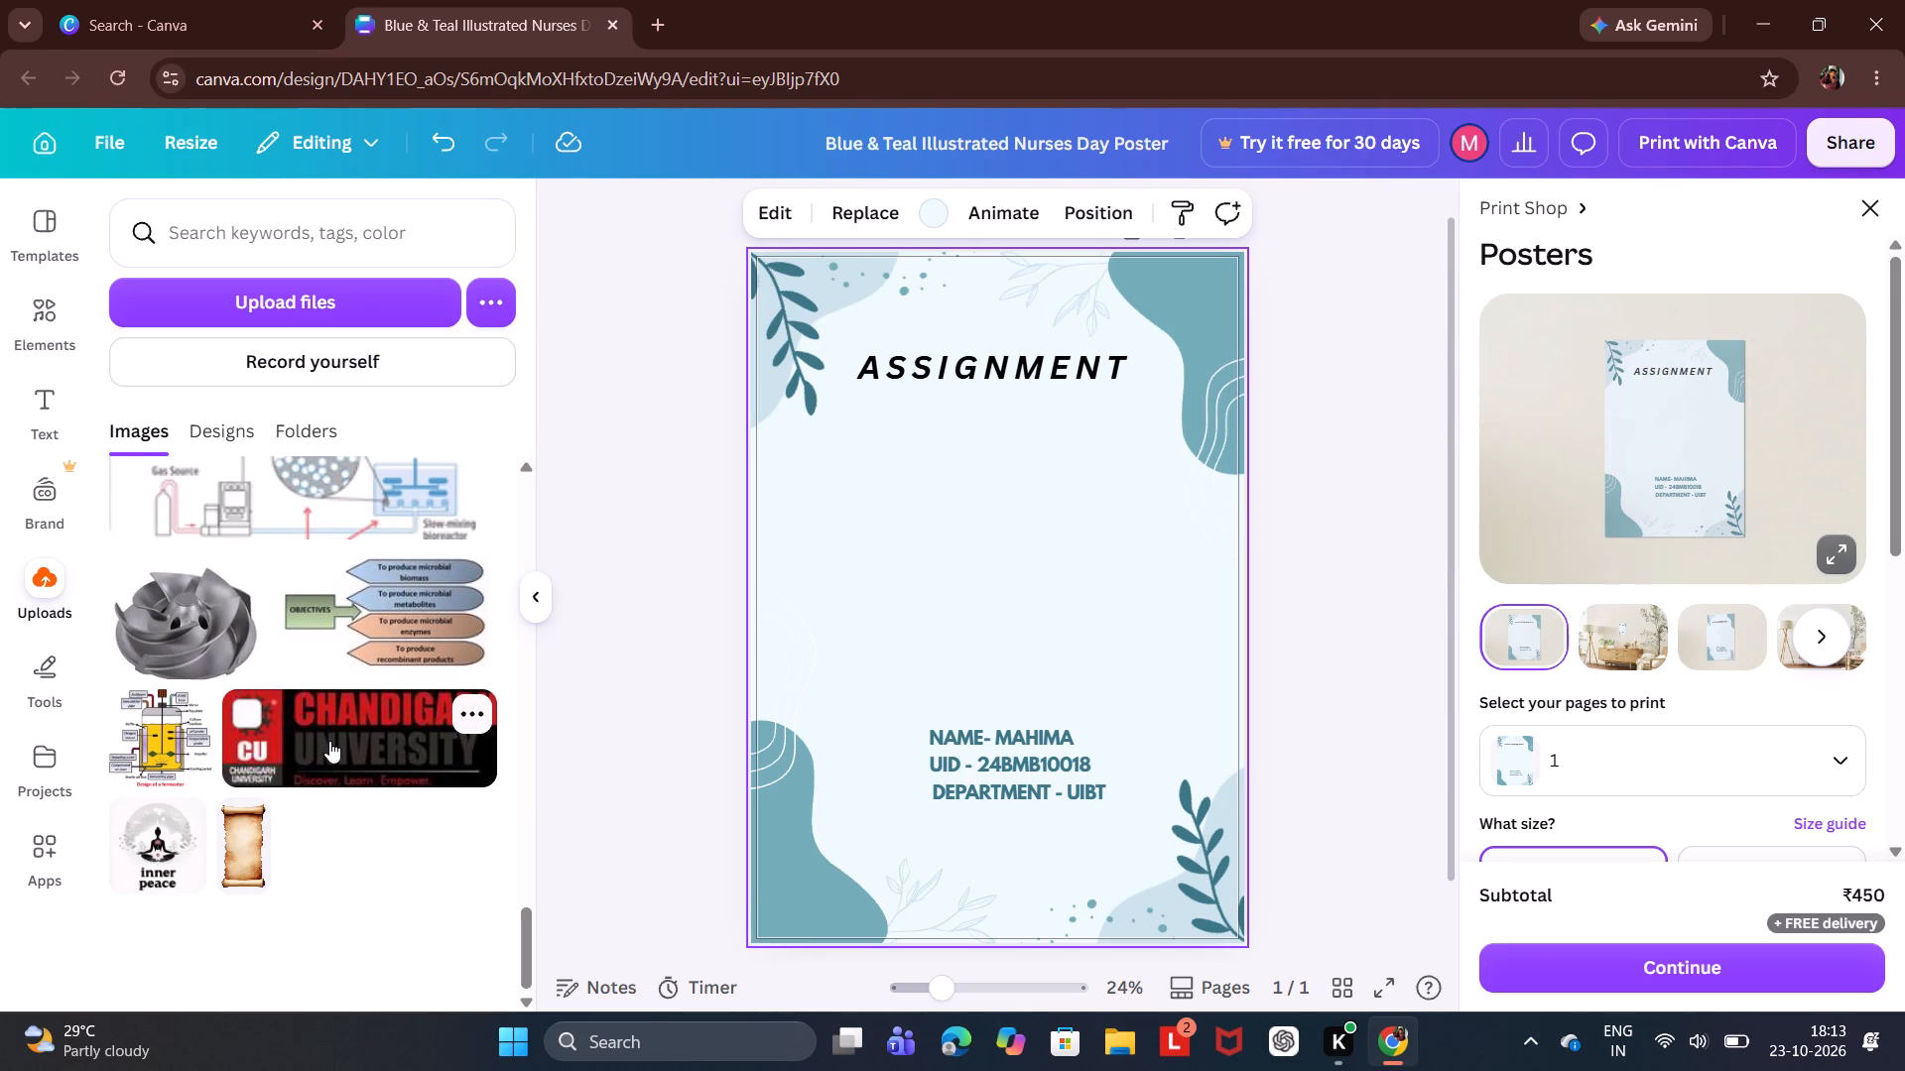
{"action": "left_click", "coordinate": [329, 741]}
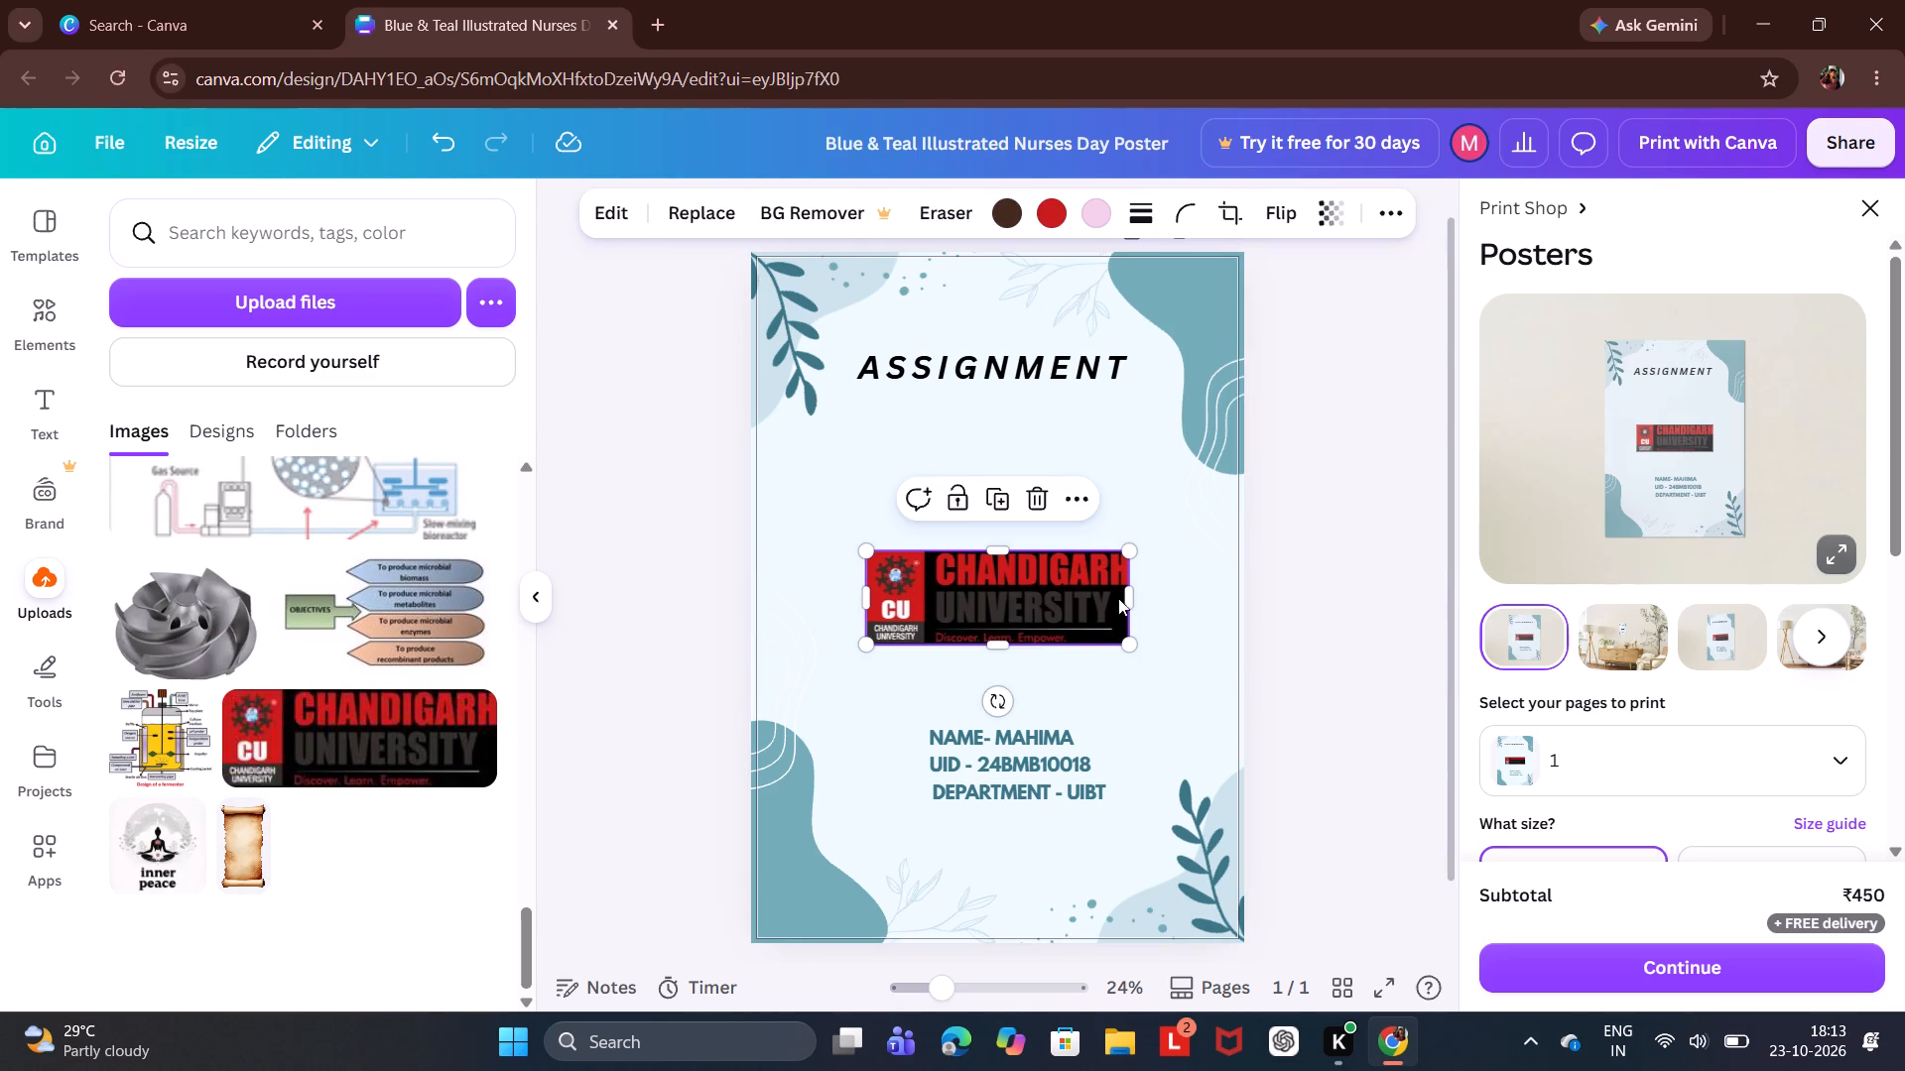
Crop the university logo from its right edge to a width of about 5, keeping only the red CU emblem.
{"action": "left_click_drag", "start_coordinate": [1120, 595], "coordinate": [986, 612]}
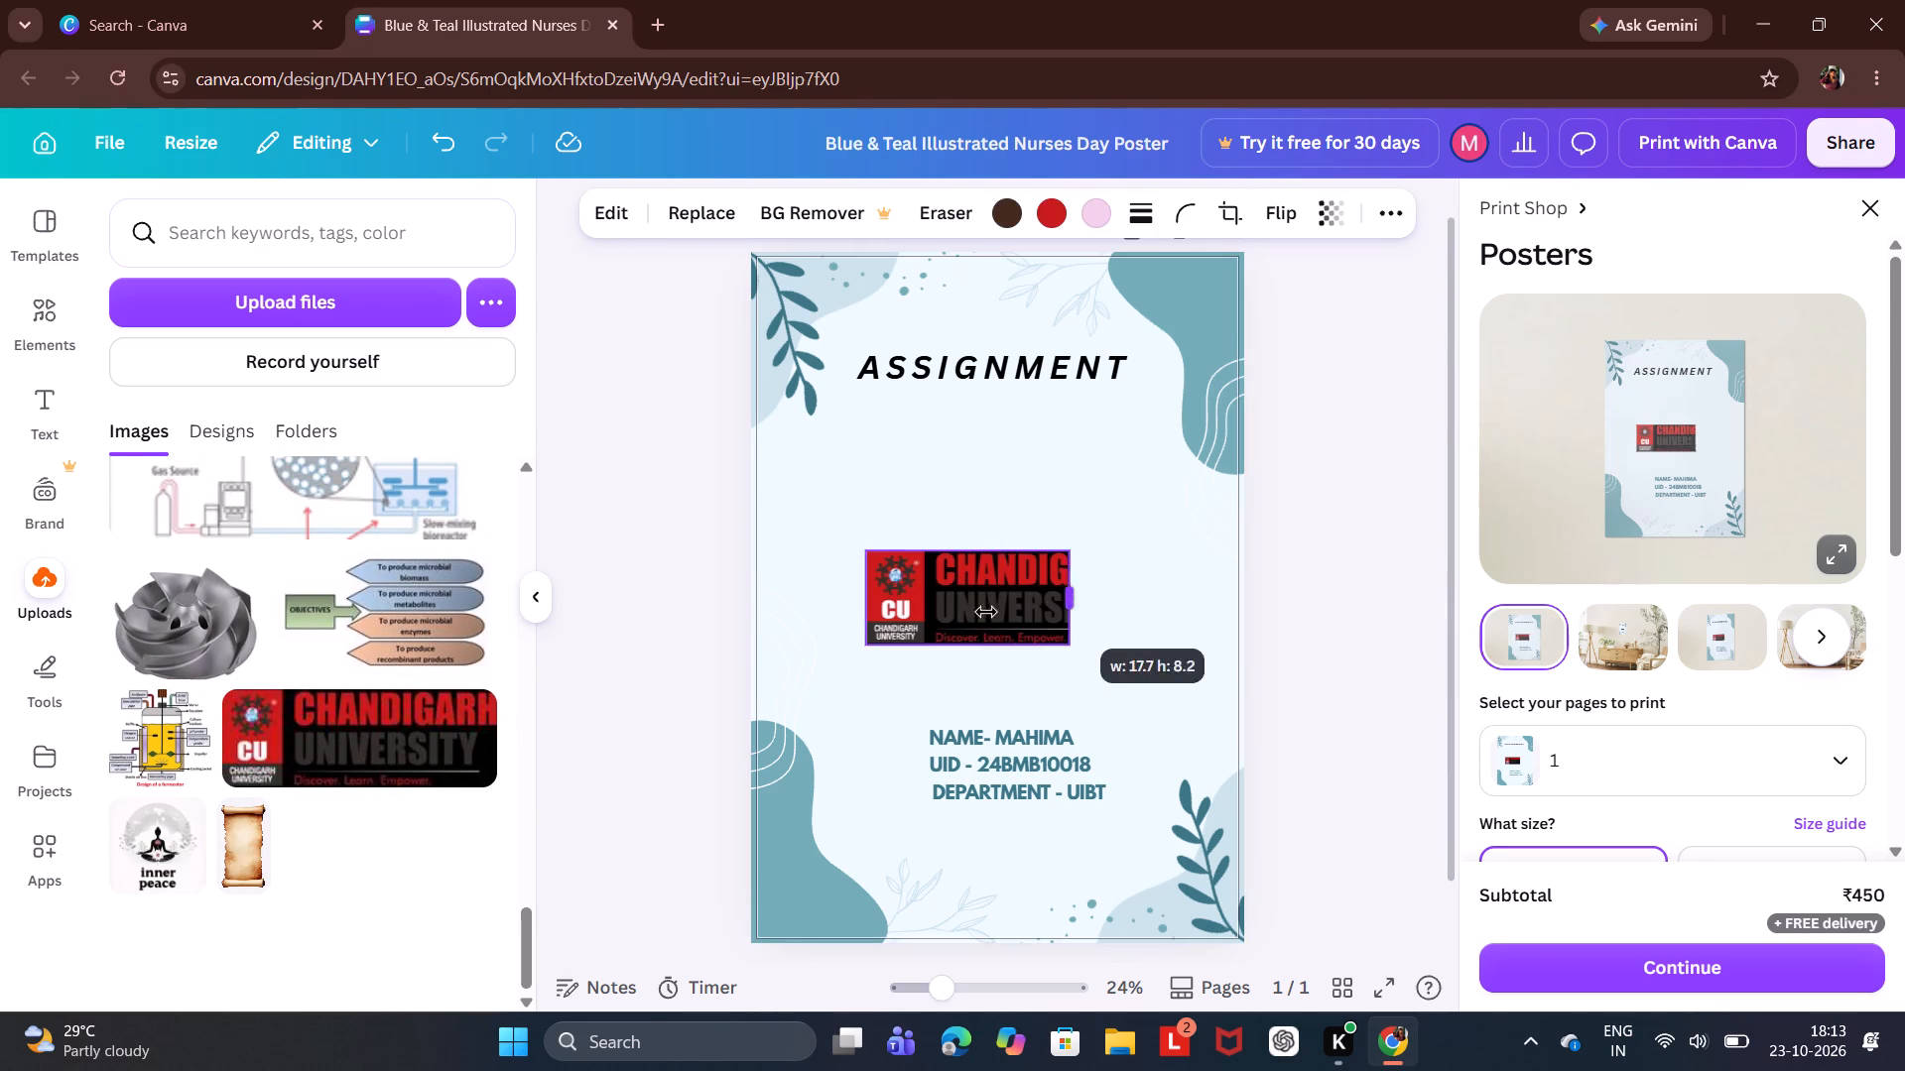
{"action": "left_click_drag", "start_coordinate": [986, 612], "coordinate": [919, 616]}
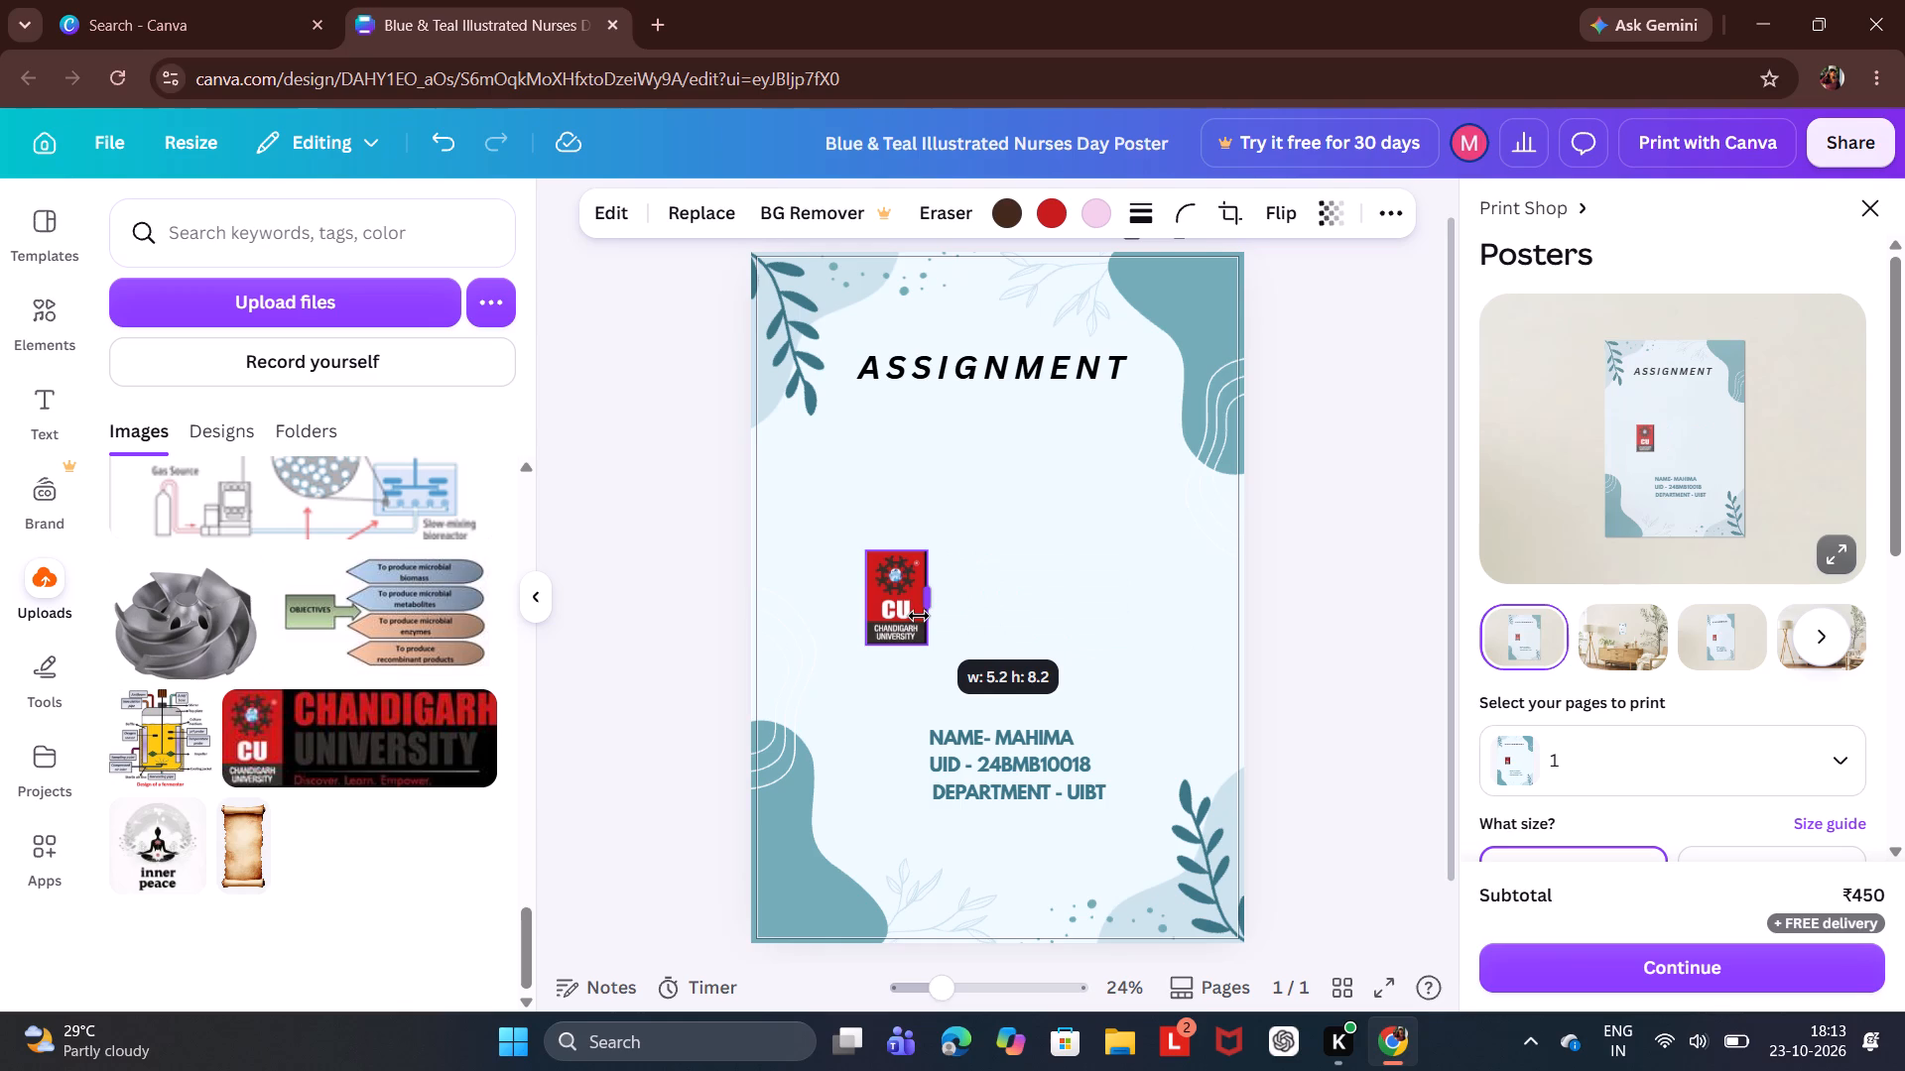
{"action": "left_click_drag", "start_coordinate": [919, 616], "coordinate": [915, 616]}
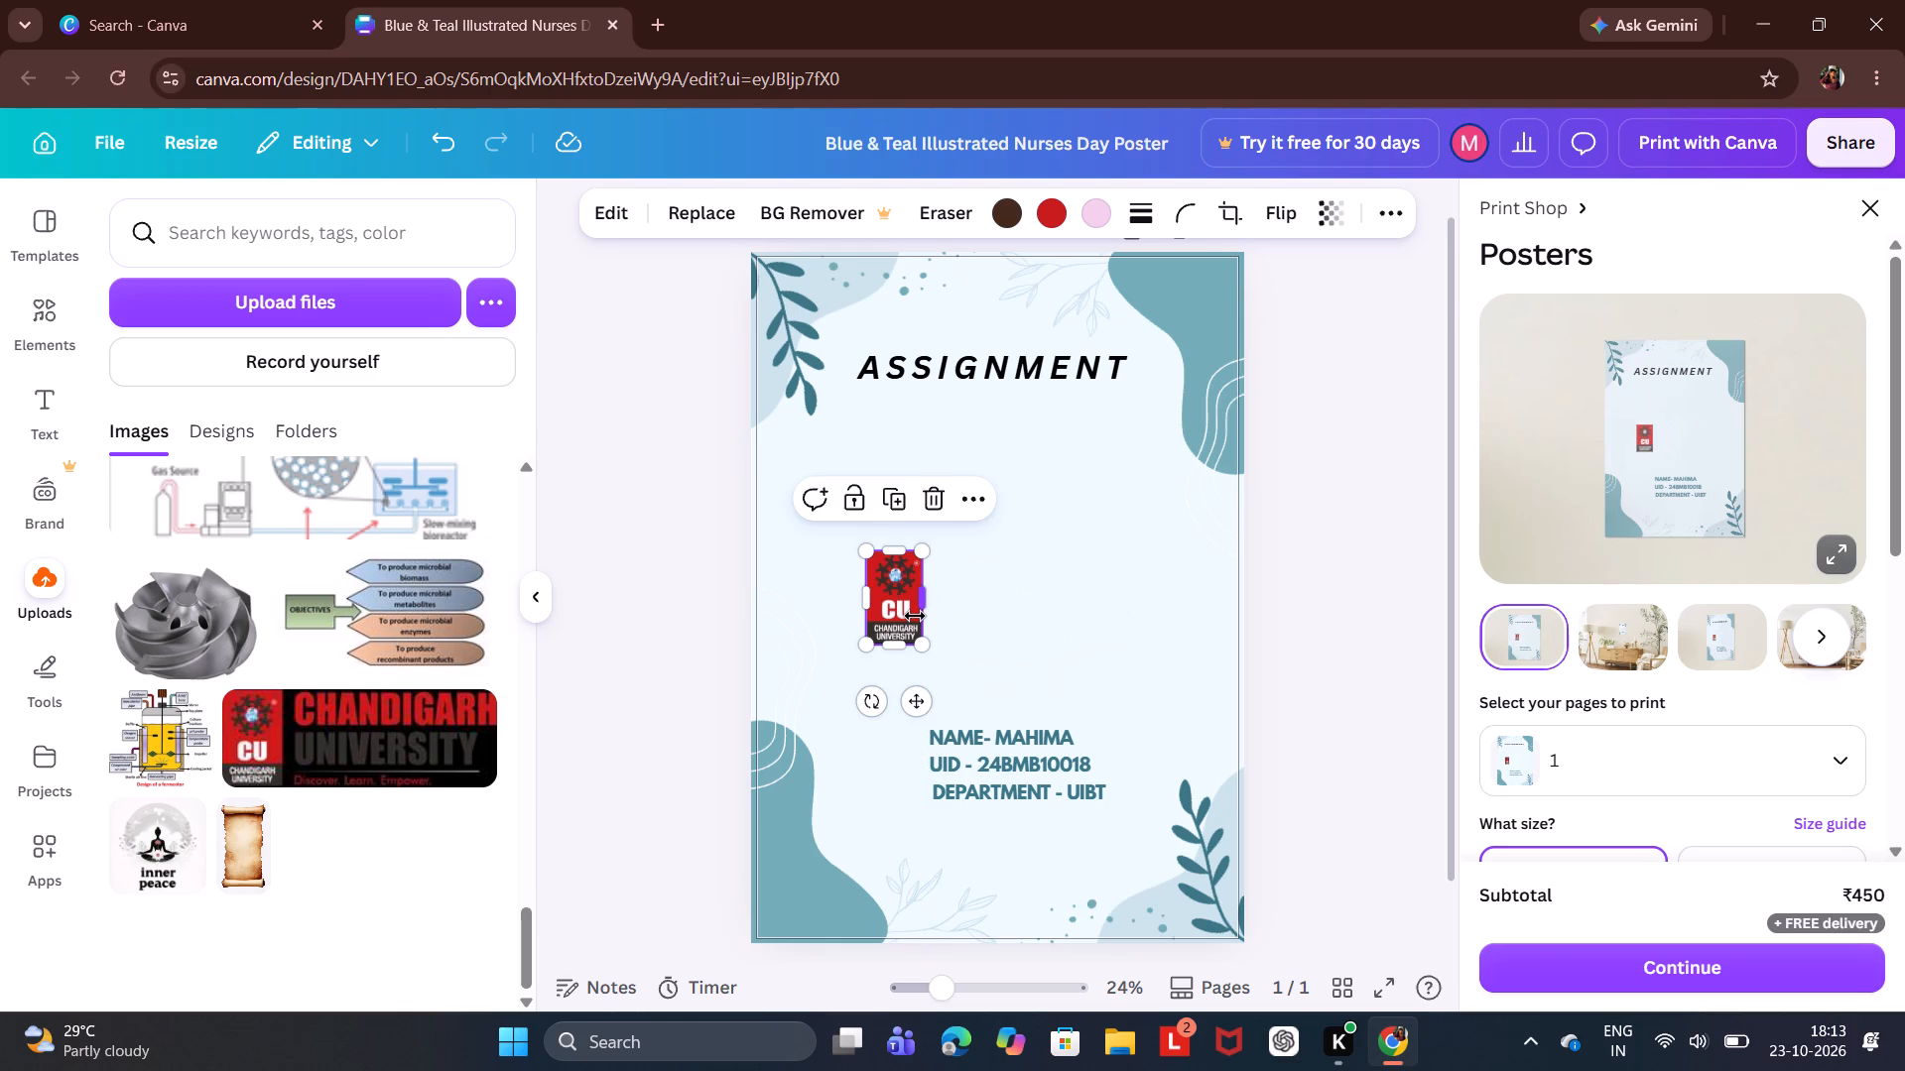
Move the cropped CU logo into the poster's upper-right corner, flush with the page edges.
{"action": "left_click_drag", "start_coordinate": [921, 707], "coordinate": [1127, 546]}
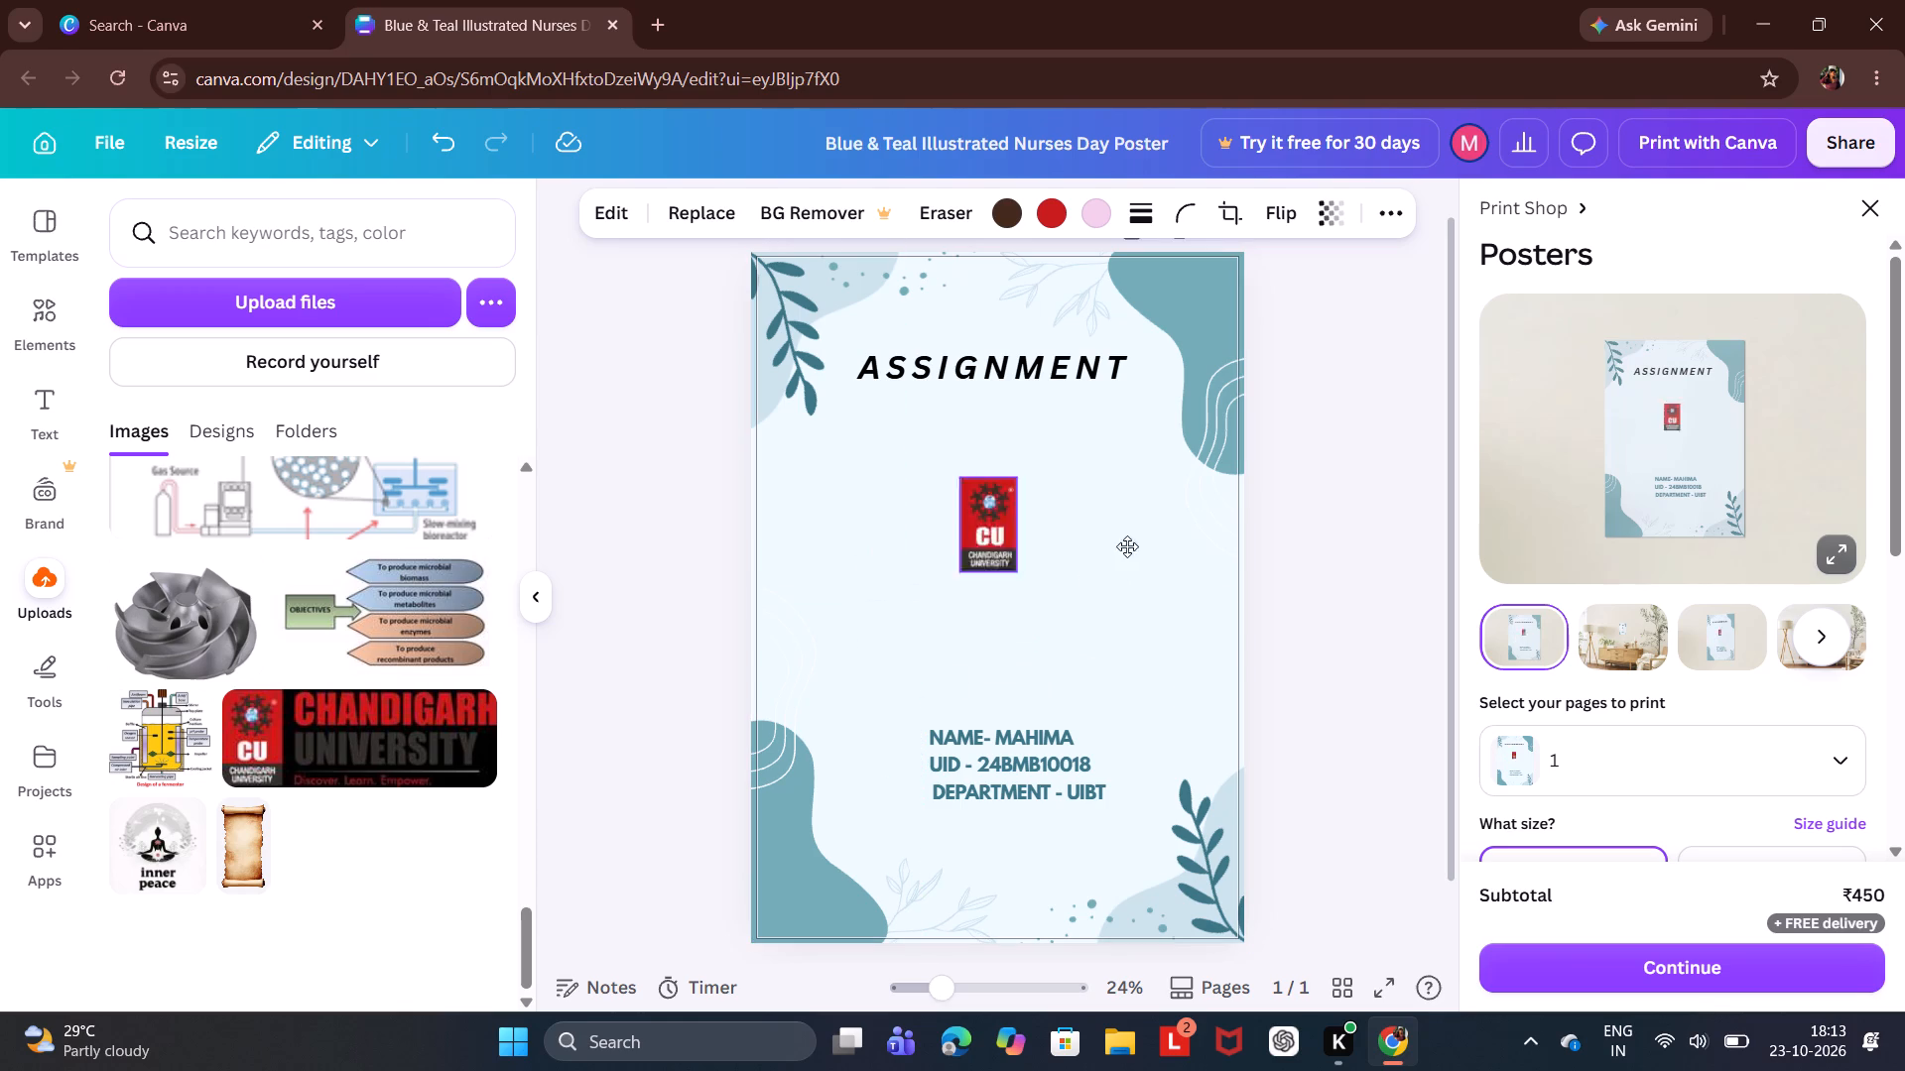
{"action": "left_click_drag", "start_coordinate": [1127, 546], "coordinate": [1240, 424]}
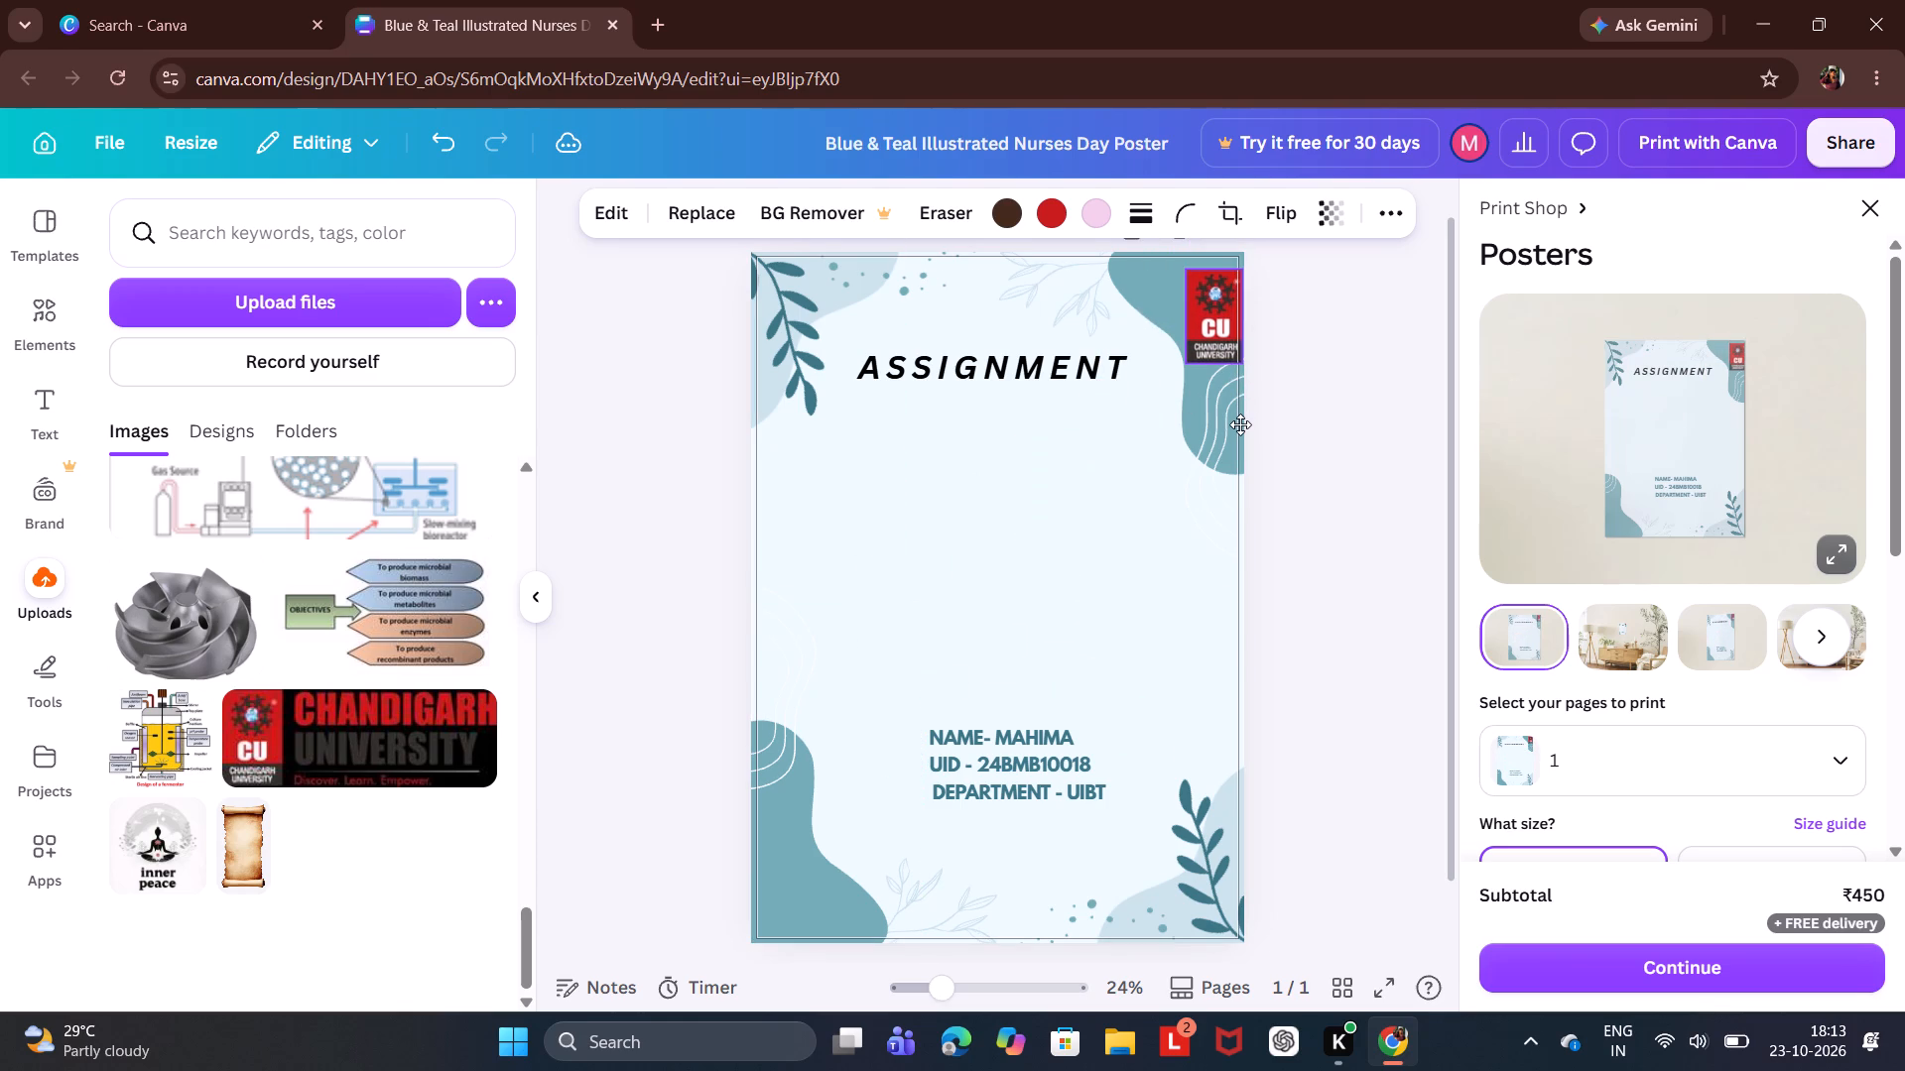
{"action": "left_click_drag", "start_coordinate": [1240, 424], "coordinate": [1239, 409]}
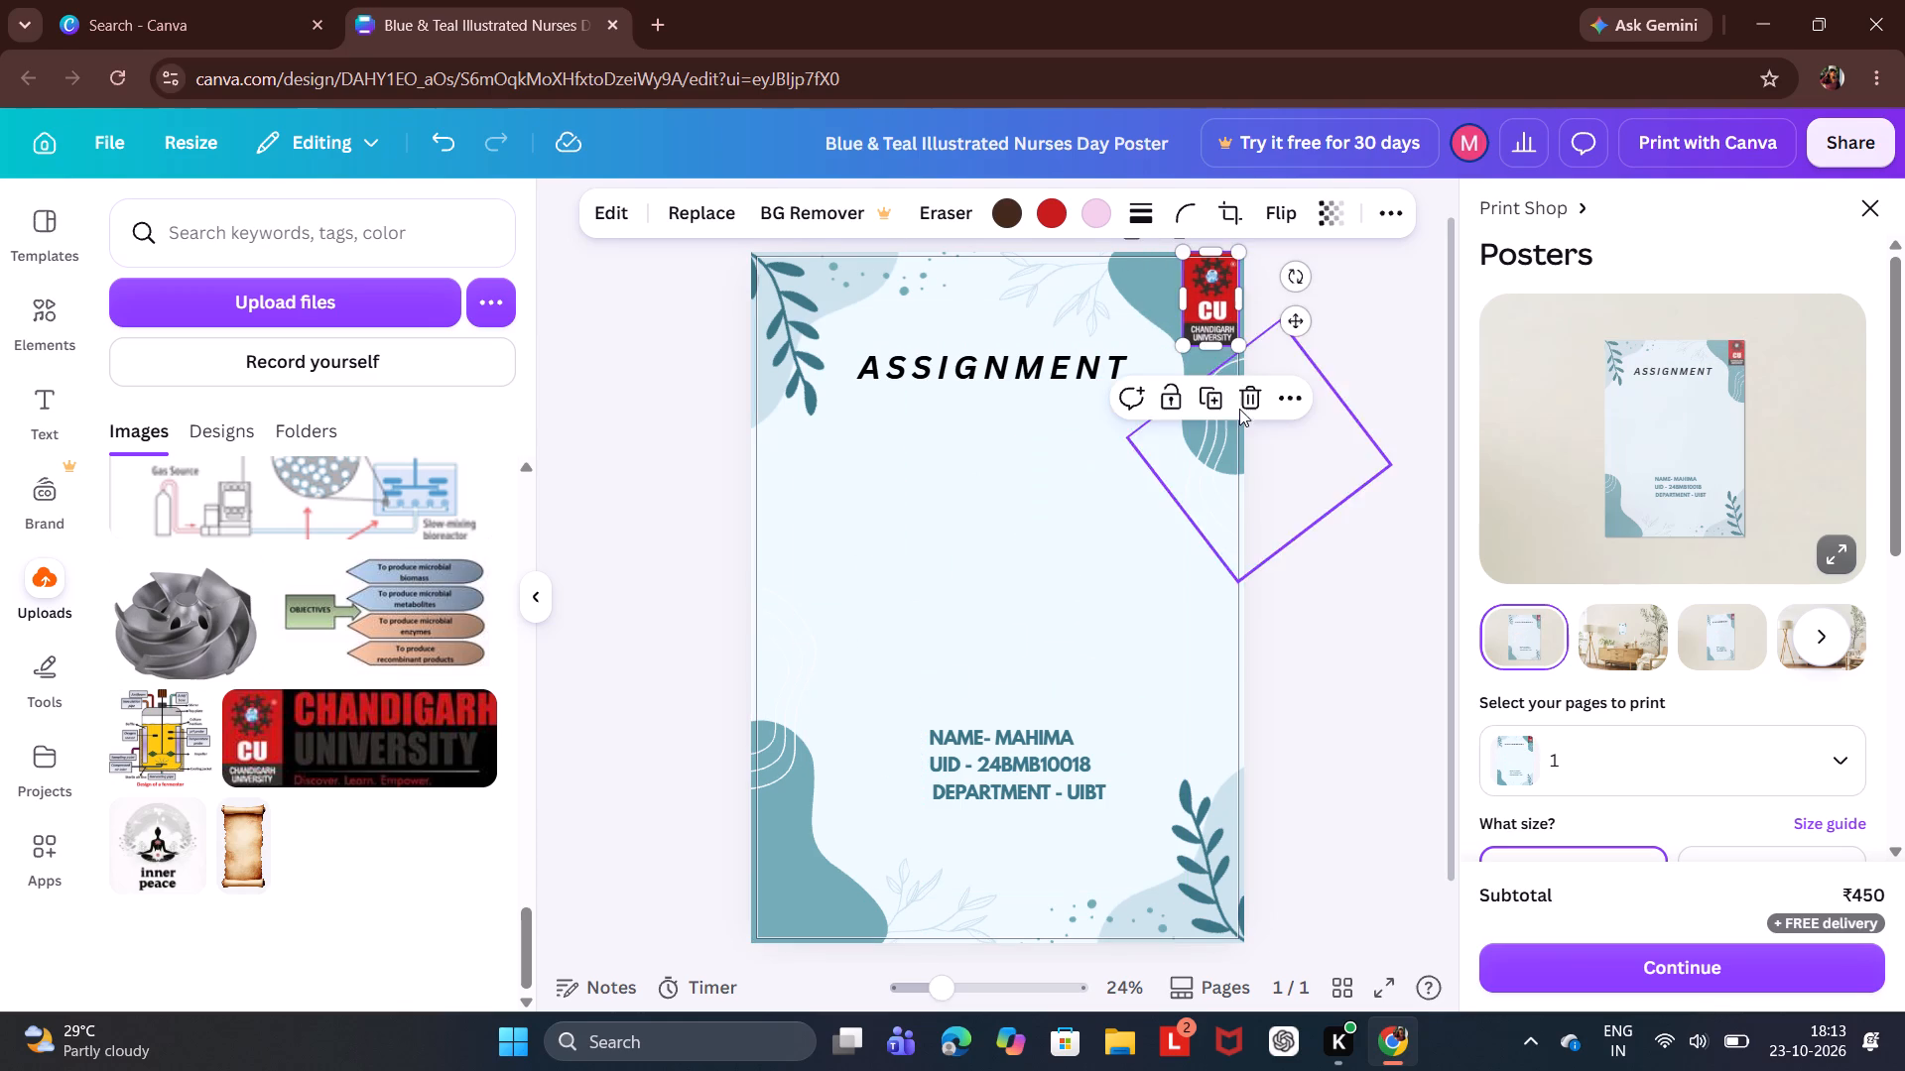
{"action": "left_click", "coordinate": [1300, 324]}
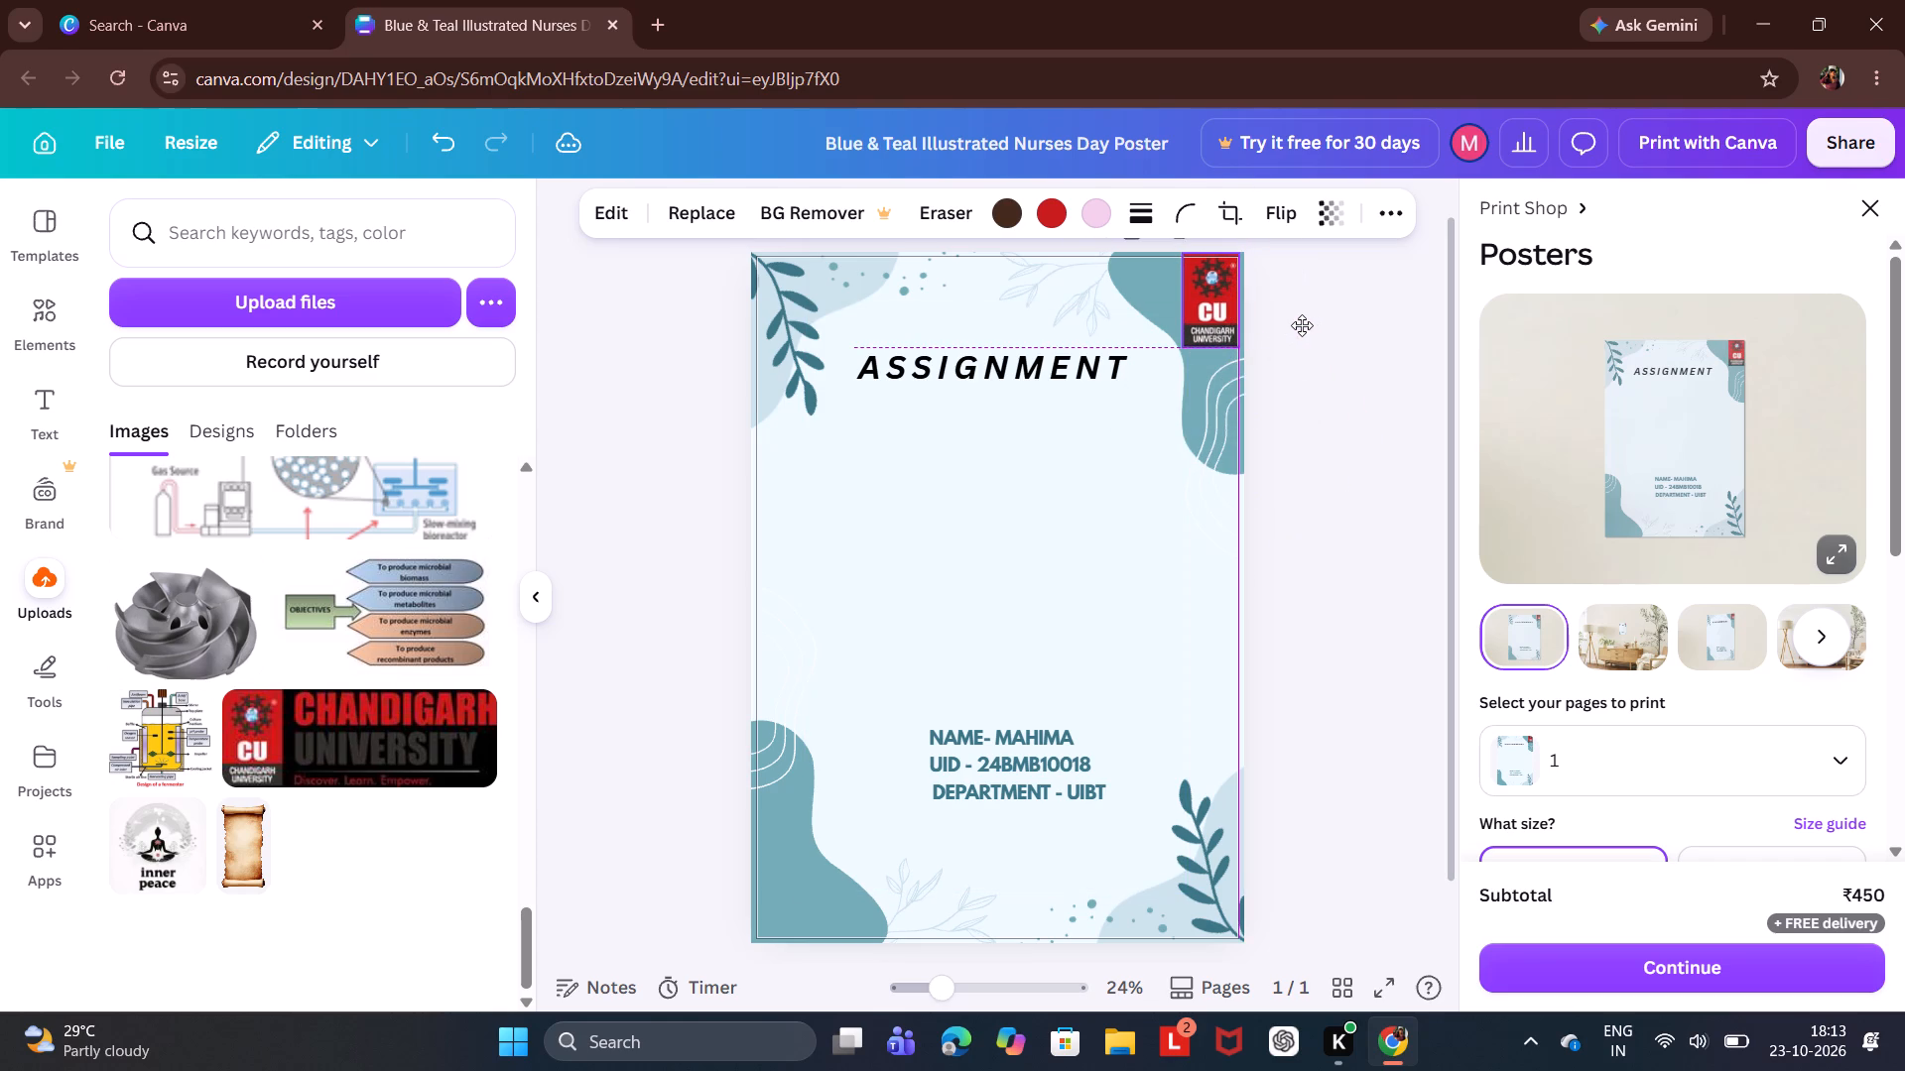
{"action": "left_click", "coordinate": [1053, 551]}
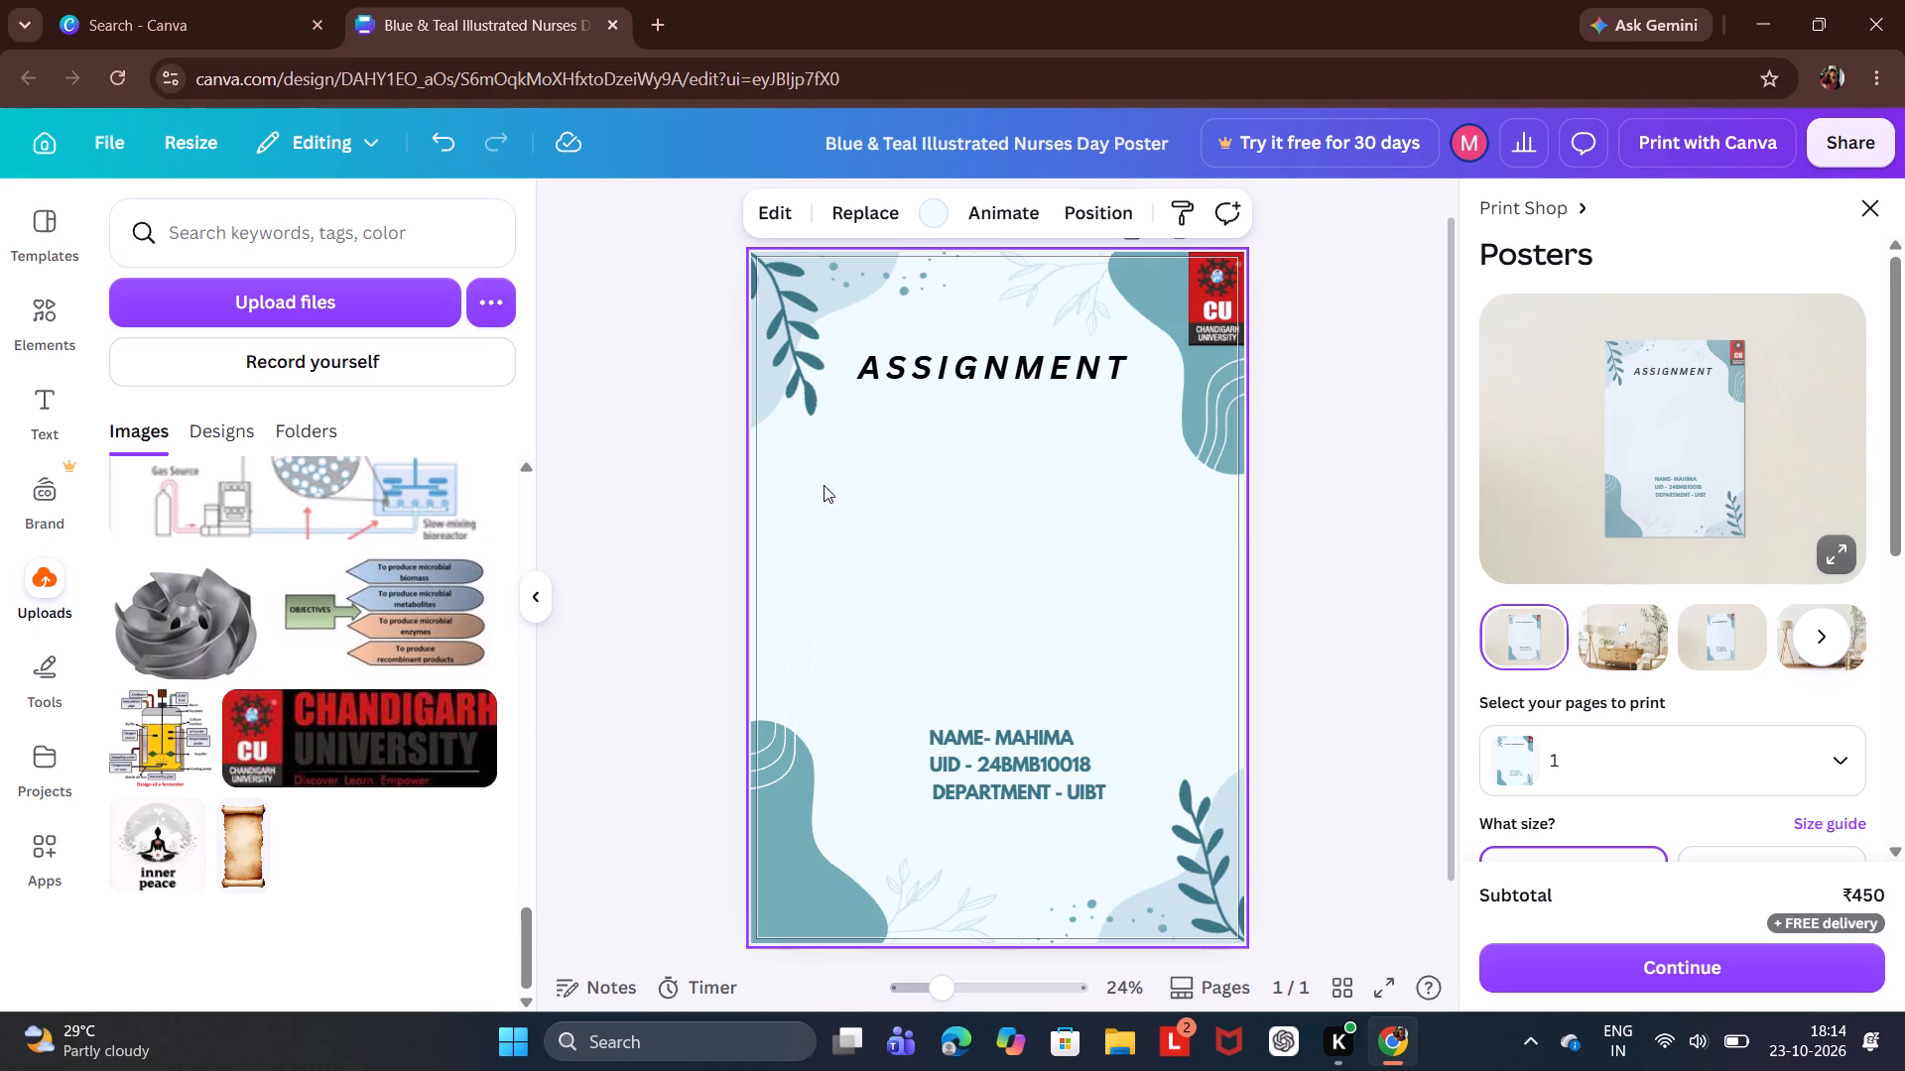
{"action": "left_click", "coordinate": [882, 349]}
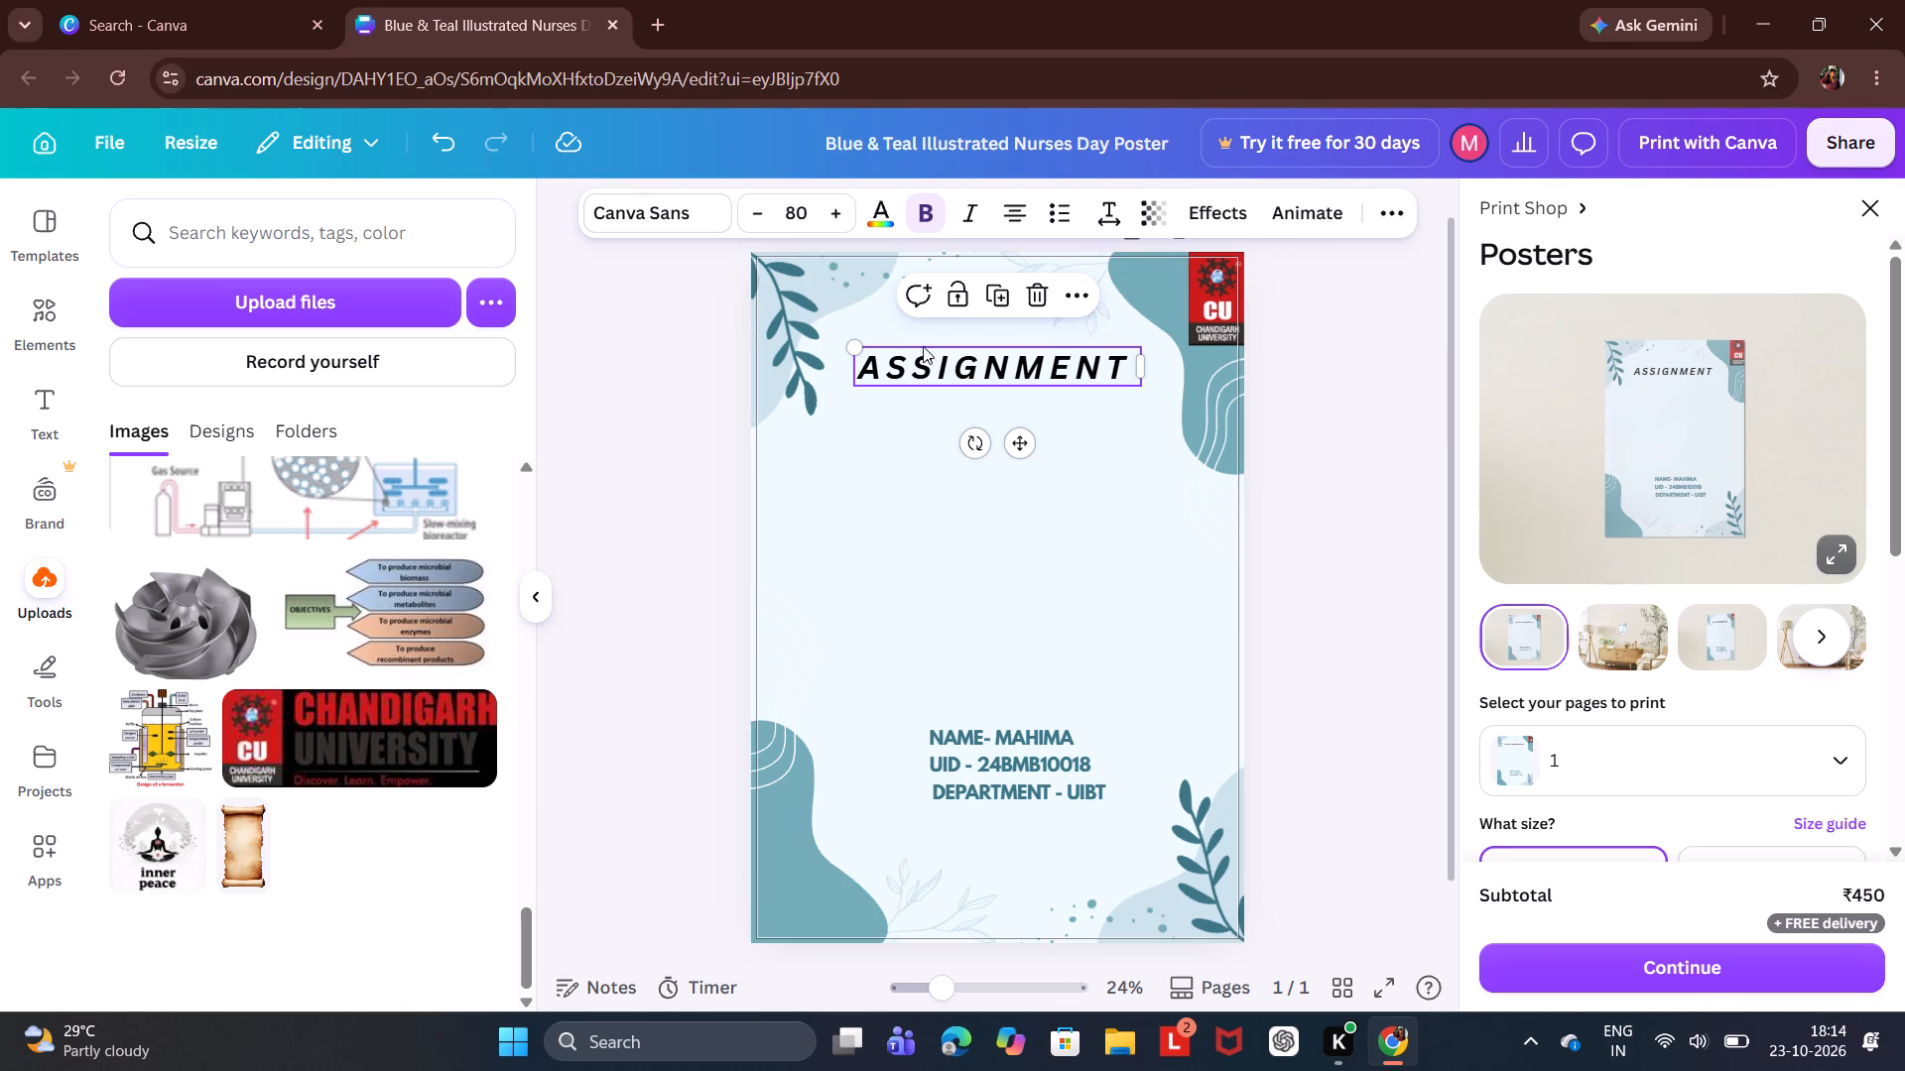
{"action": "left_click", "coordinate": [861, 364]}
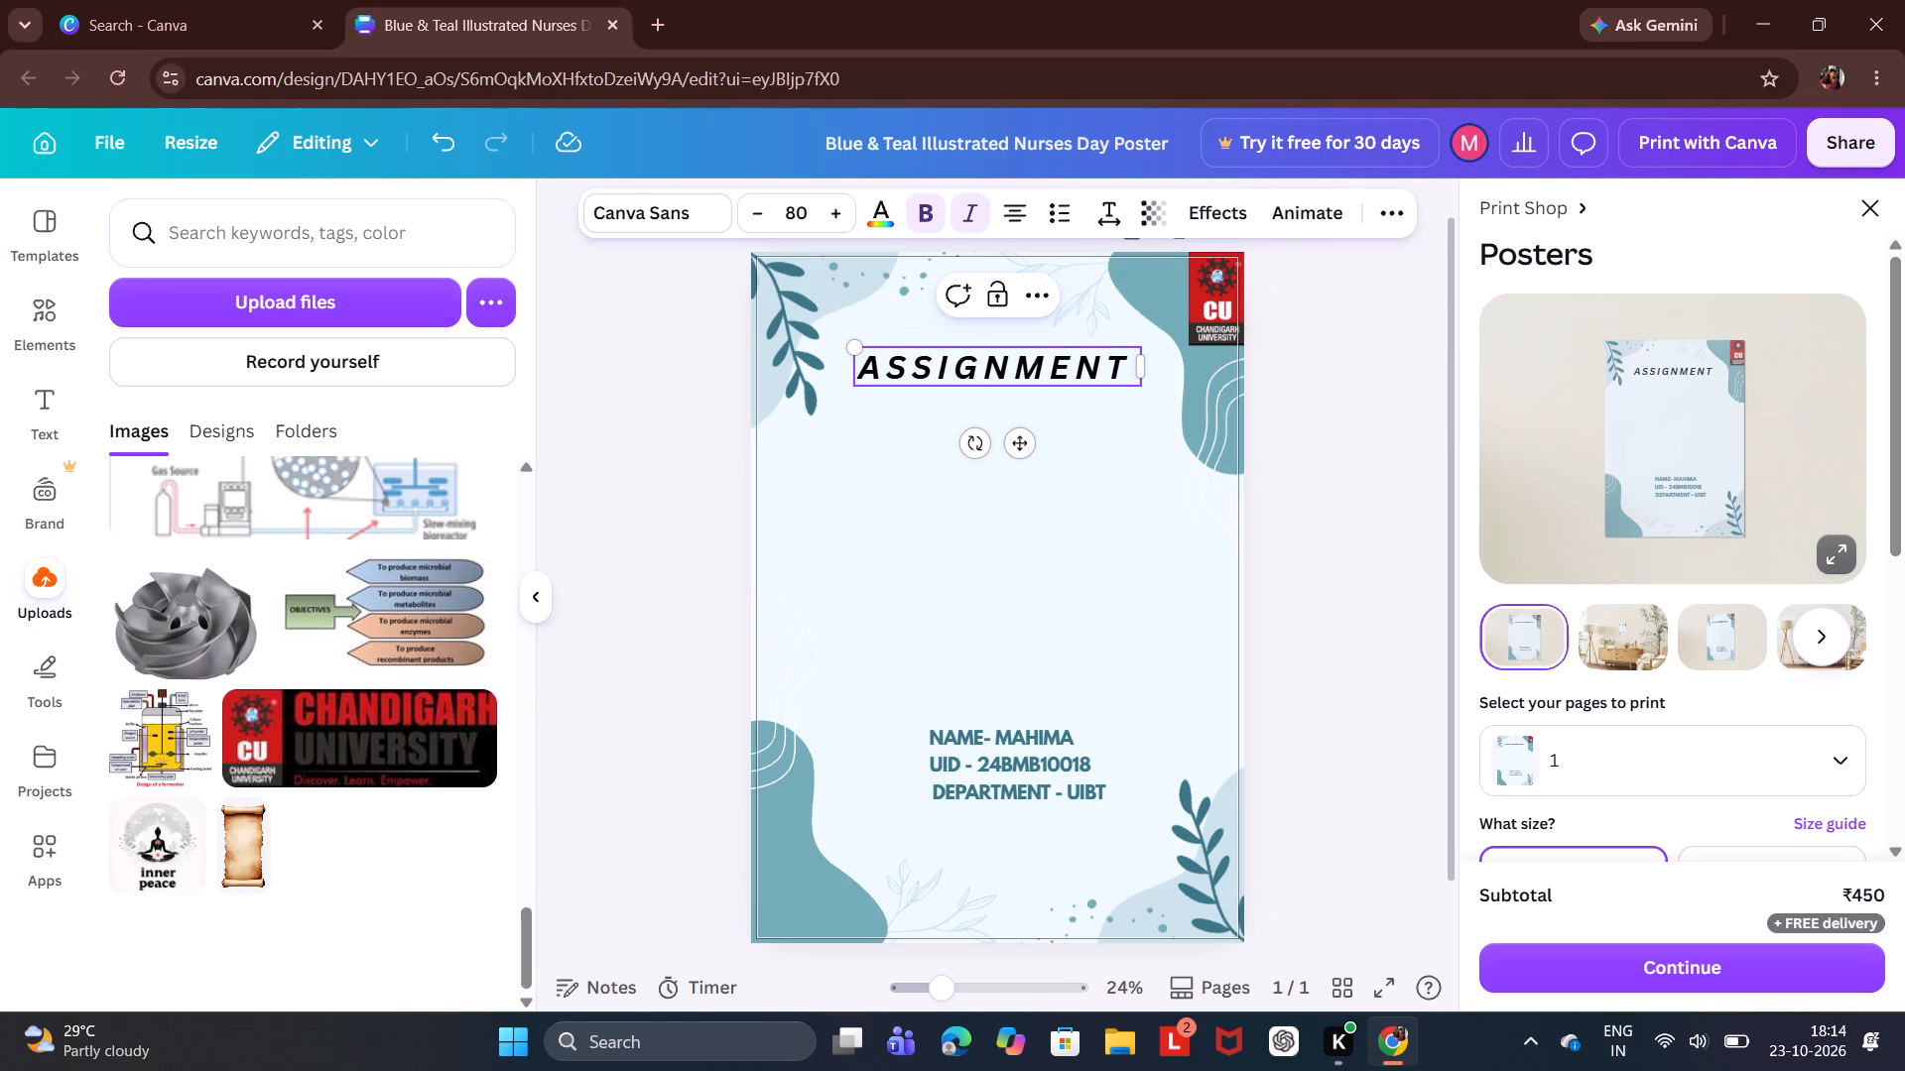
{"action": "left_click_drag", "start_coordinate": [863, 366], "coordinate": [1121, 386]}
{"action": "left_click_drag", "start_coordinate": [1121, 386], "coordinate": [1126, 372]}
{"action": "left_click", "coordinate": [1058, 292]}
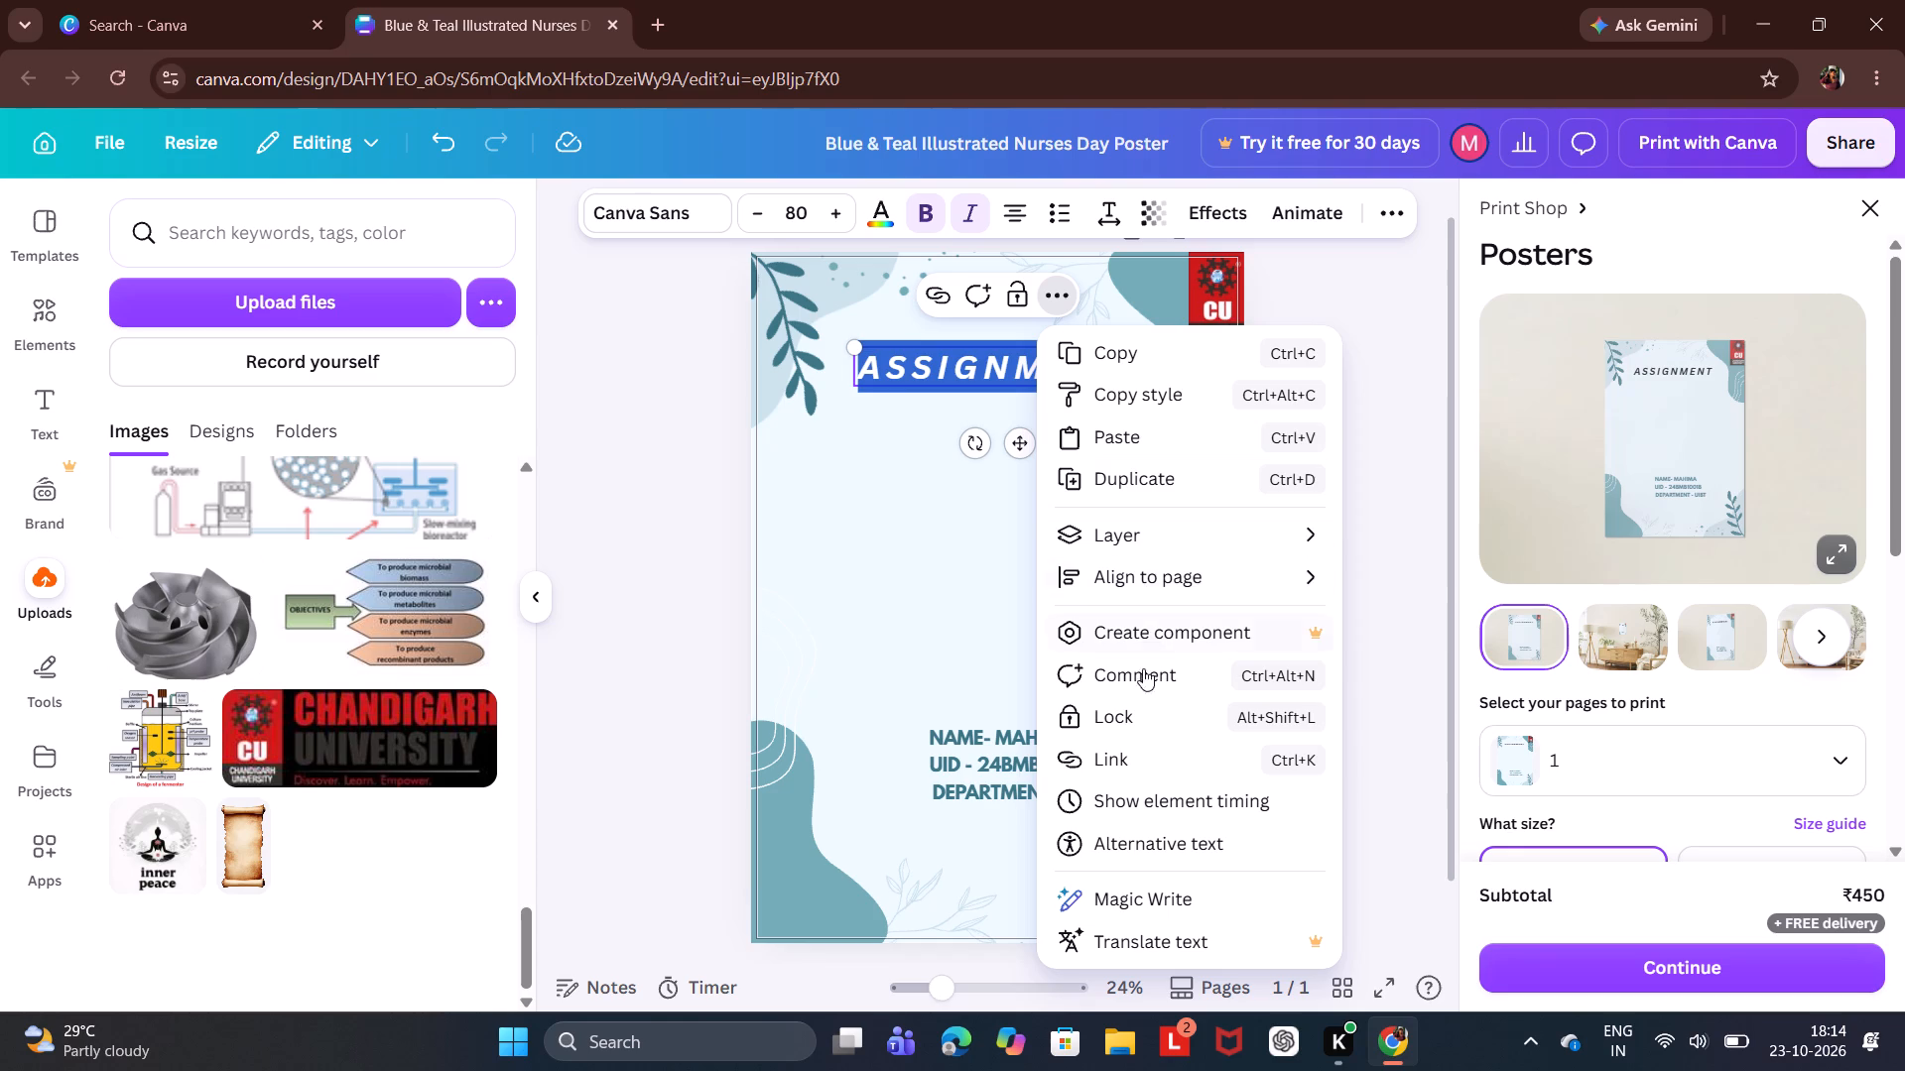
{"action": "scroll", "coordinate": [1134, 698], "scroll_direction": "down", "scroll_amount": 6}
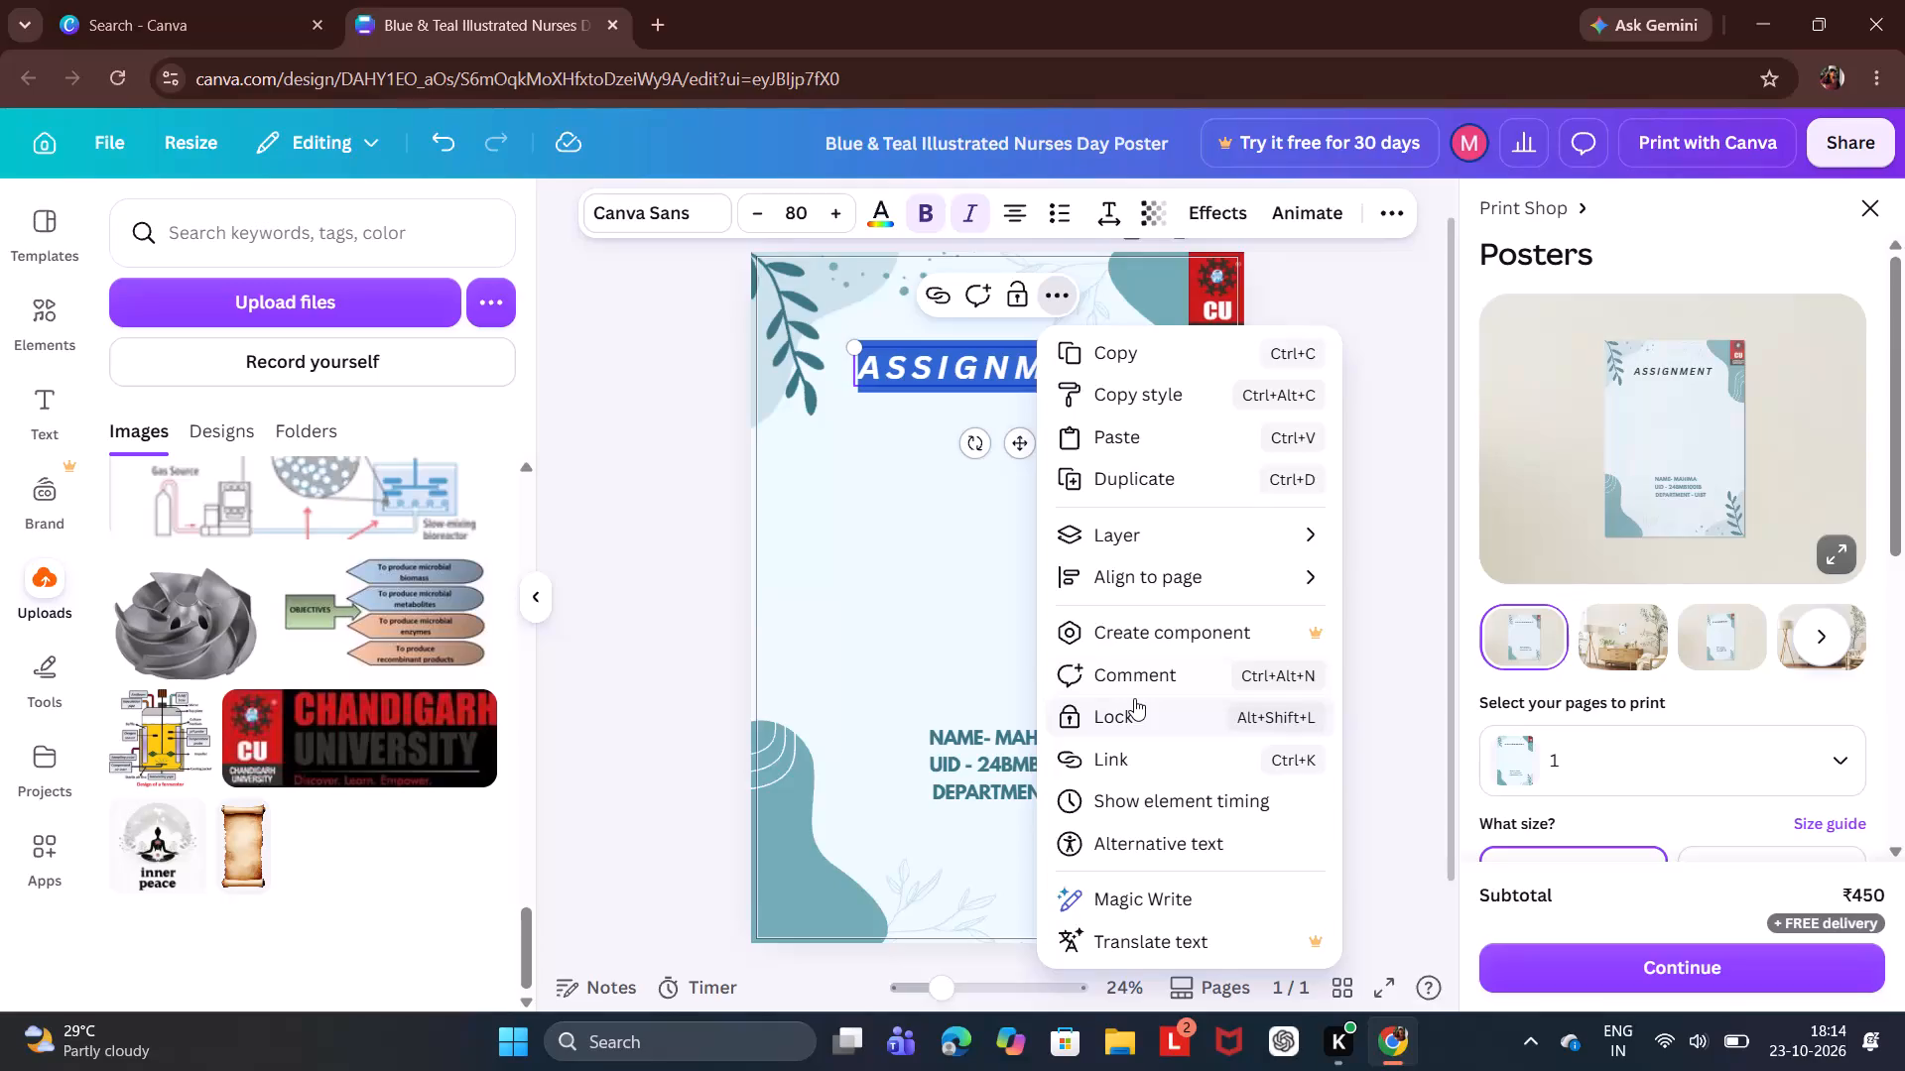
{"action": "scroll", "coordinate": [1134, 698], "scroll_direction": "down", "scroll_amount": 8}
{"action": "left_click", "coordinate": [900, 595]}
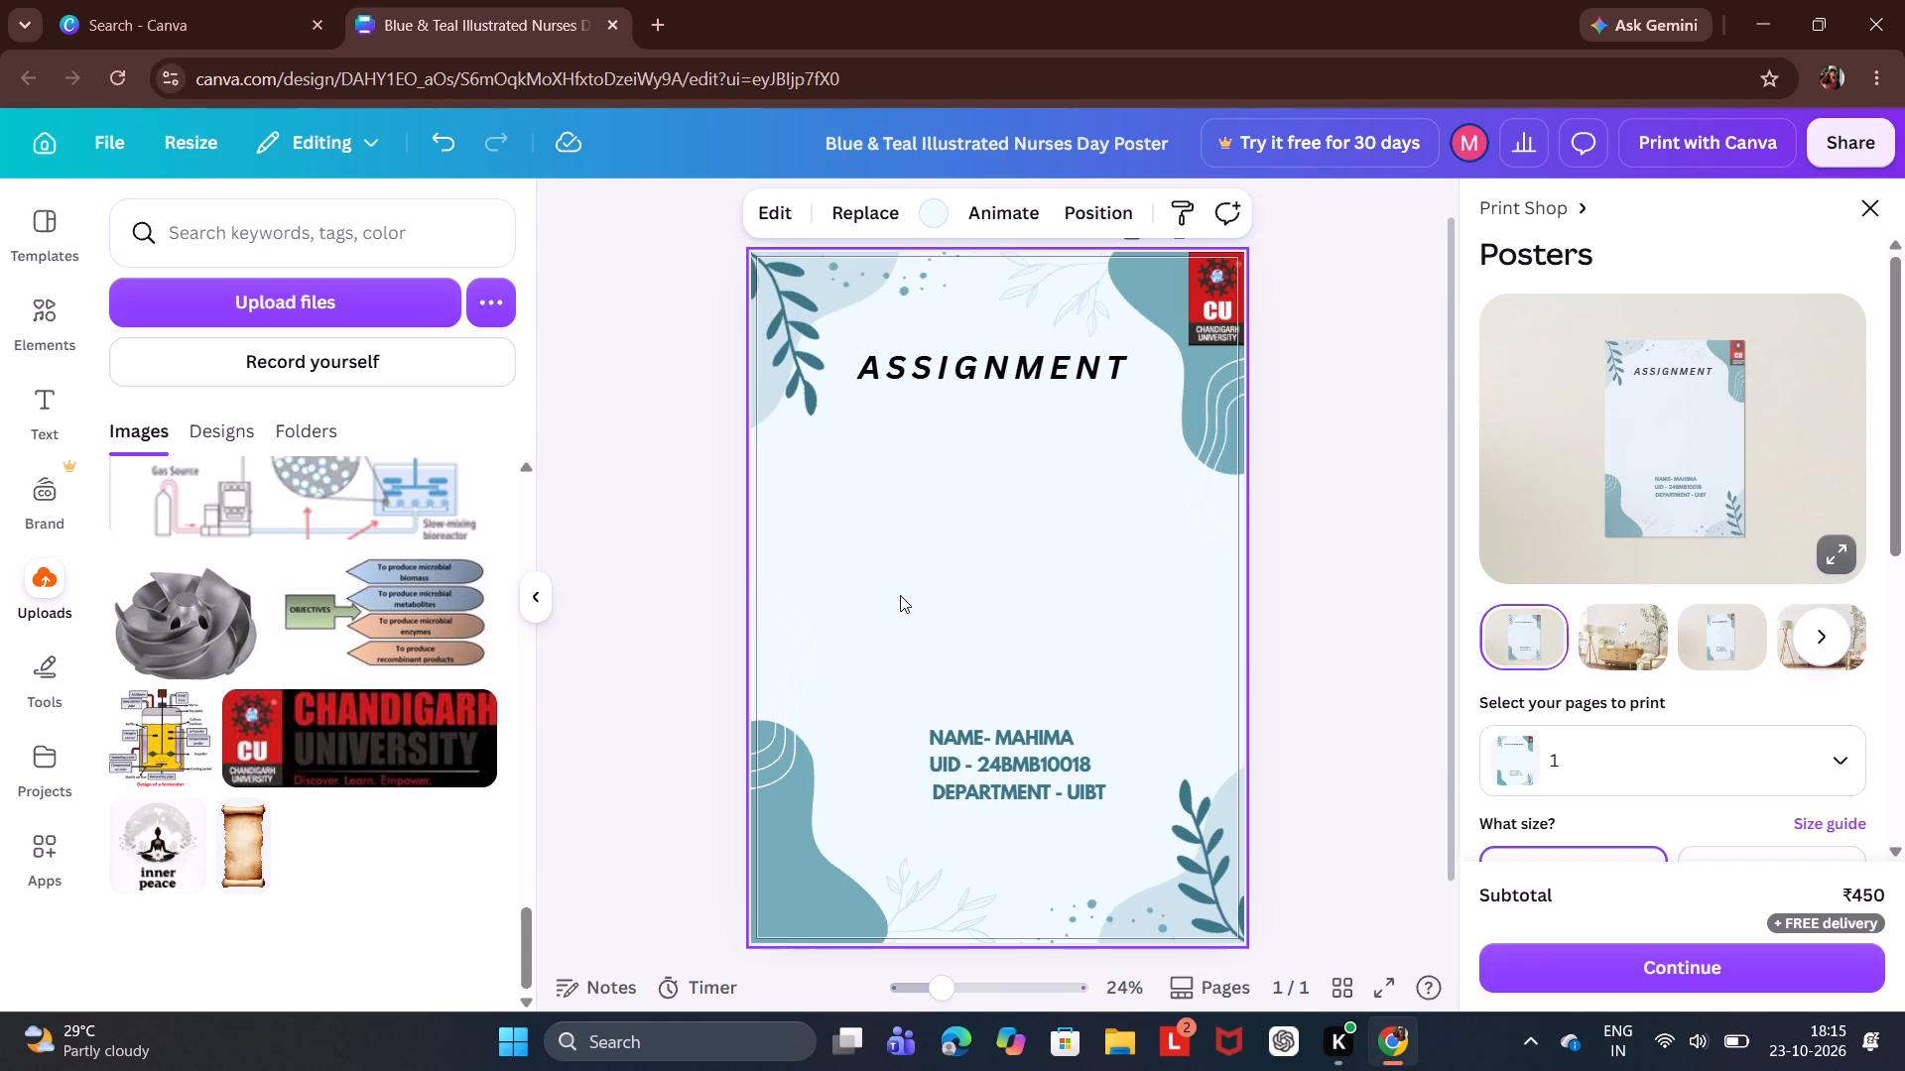
Download the finished poster as a PNG at size 1 and High quality.
{"action": "left_click", "coordinate": [1834, 114]}
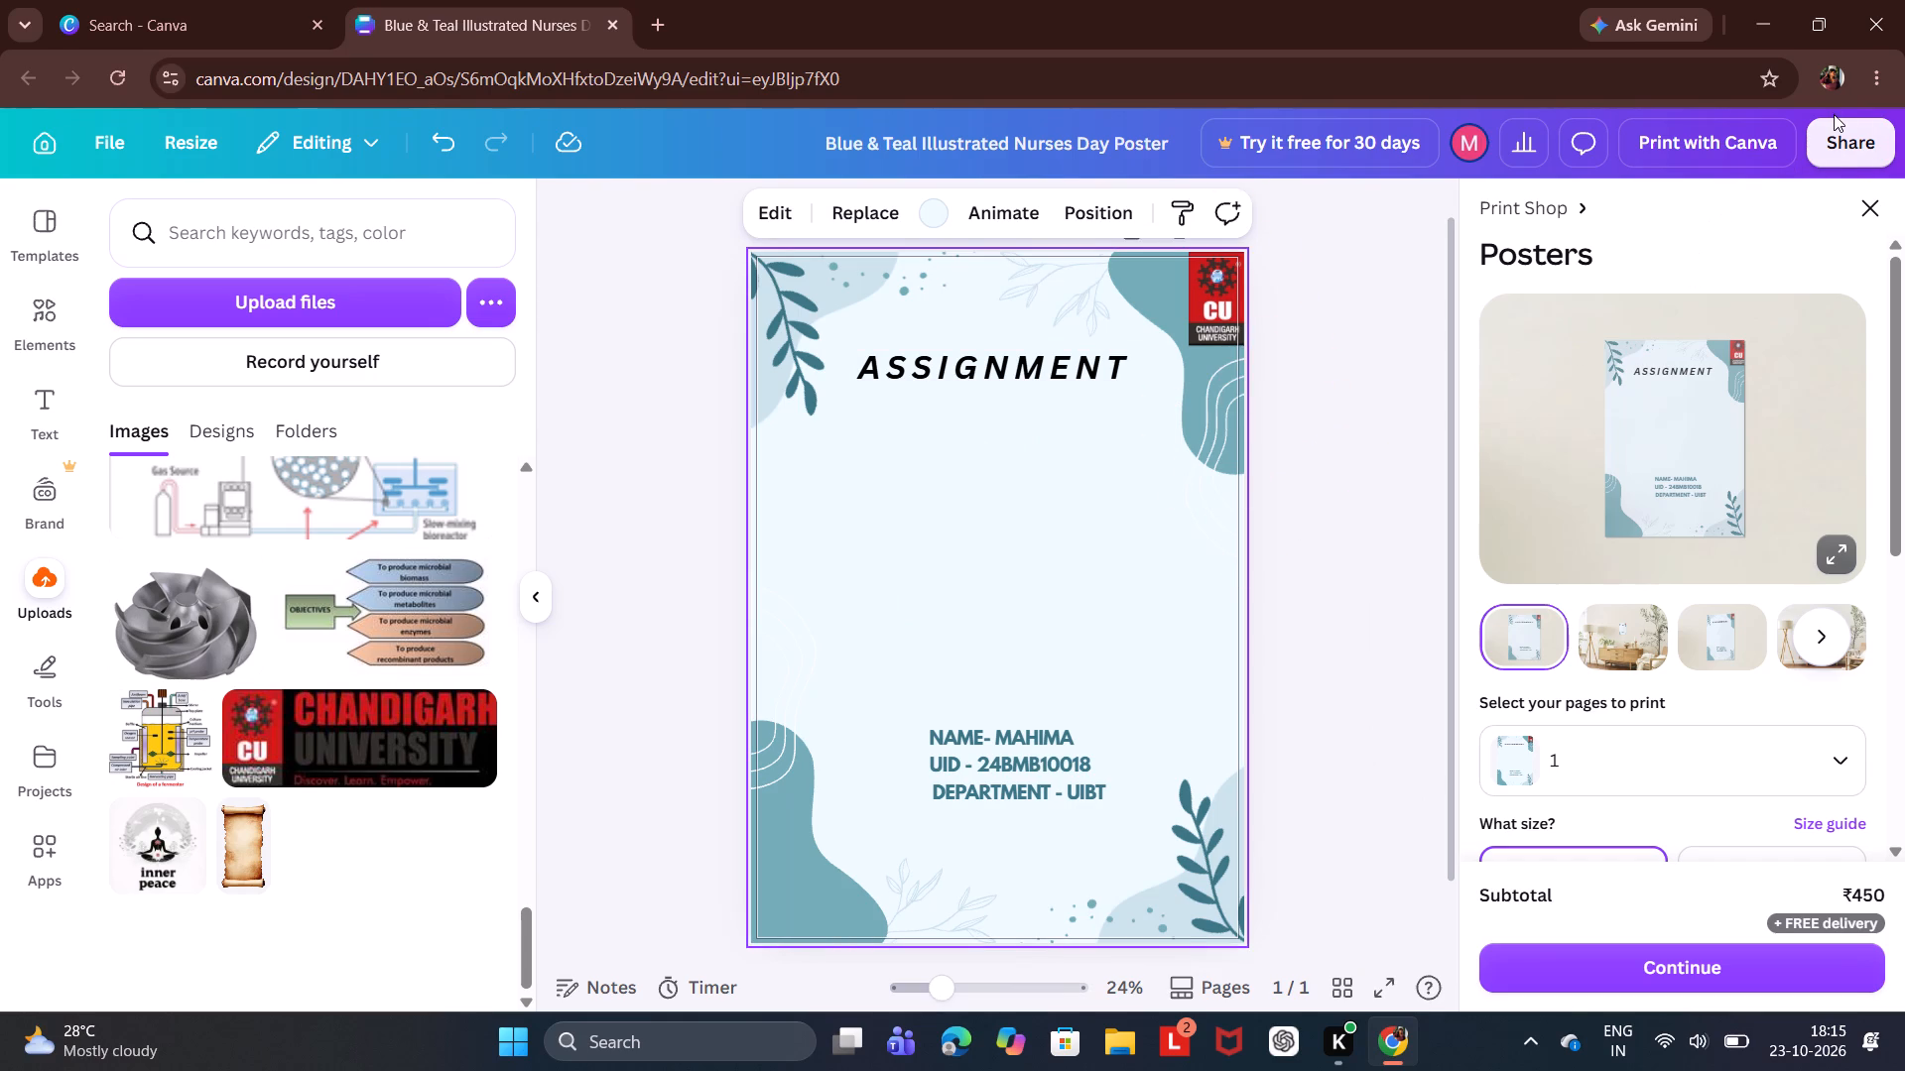
{"action": "left_click", "coordinate": [1833, 151]}
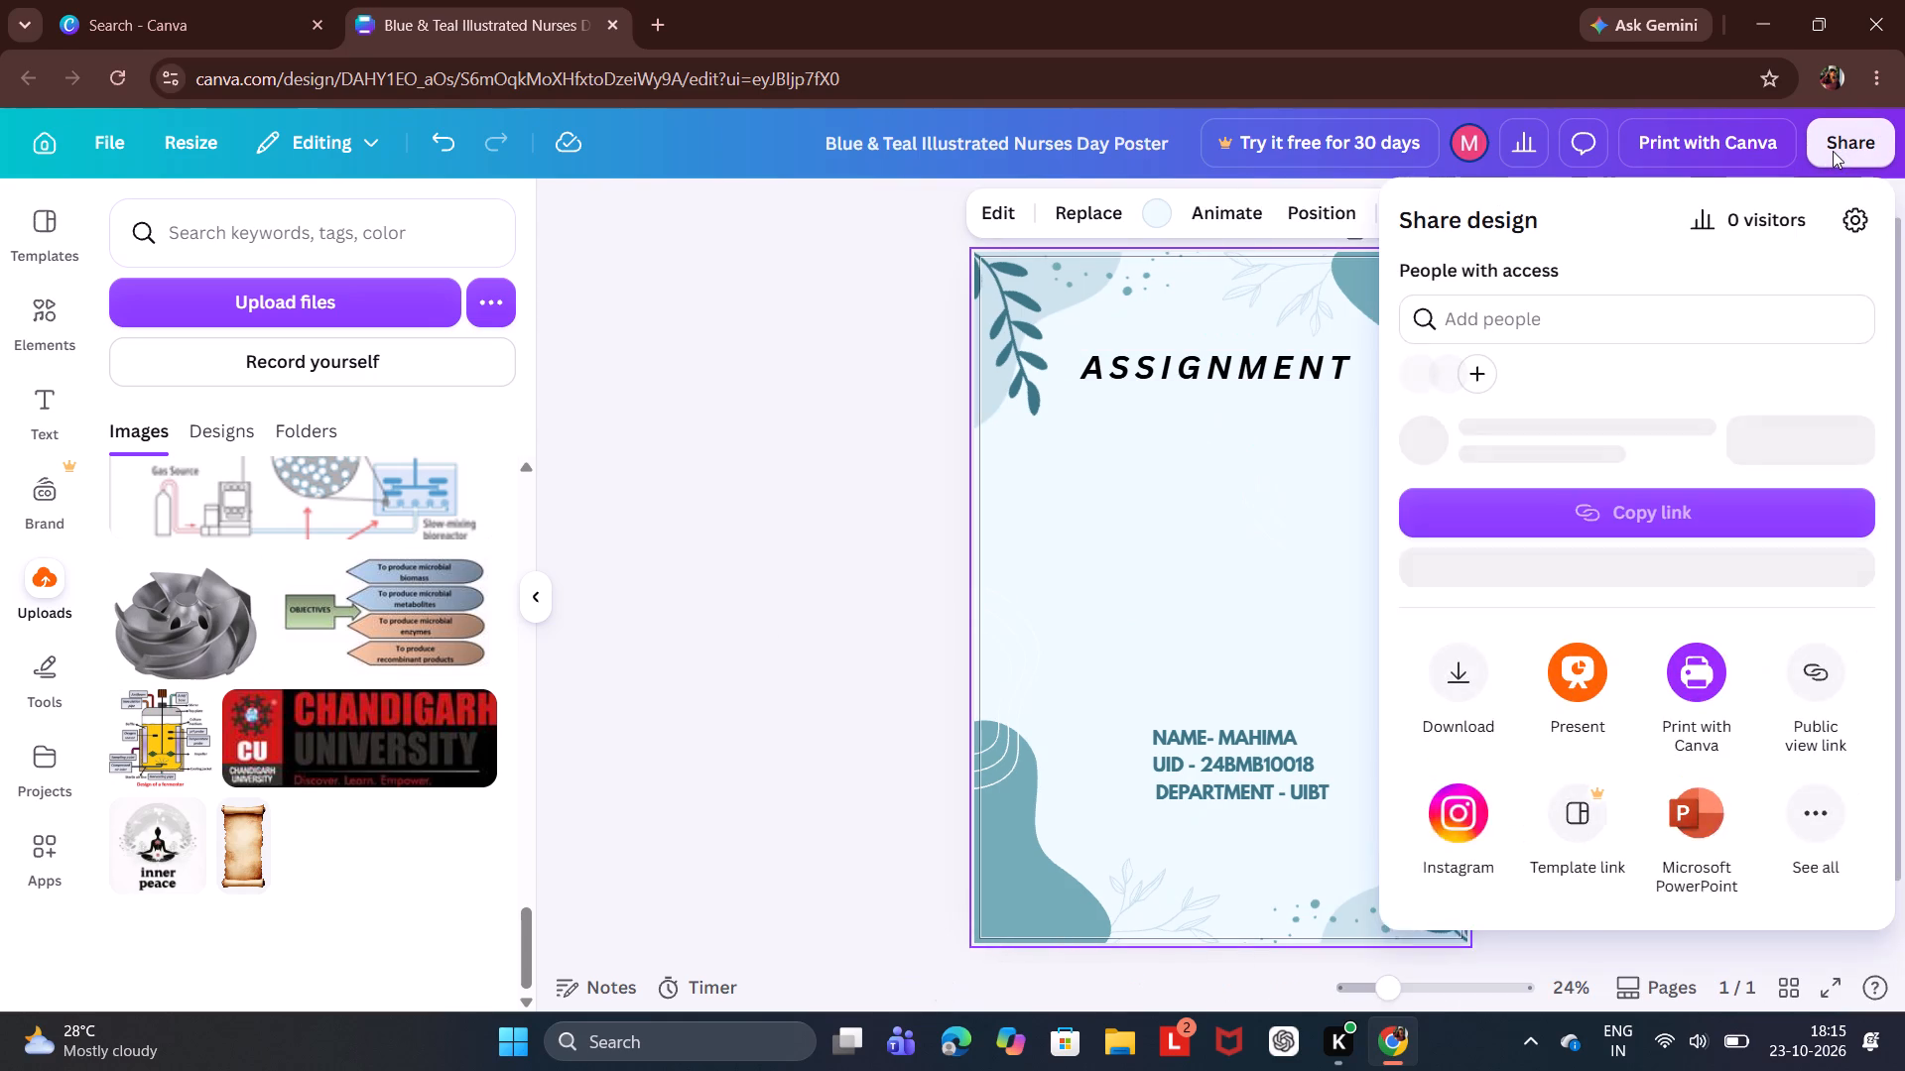
{"action": "left_click", "coordinate": [1474, 710]}
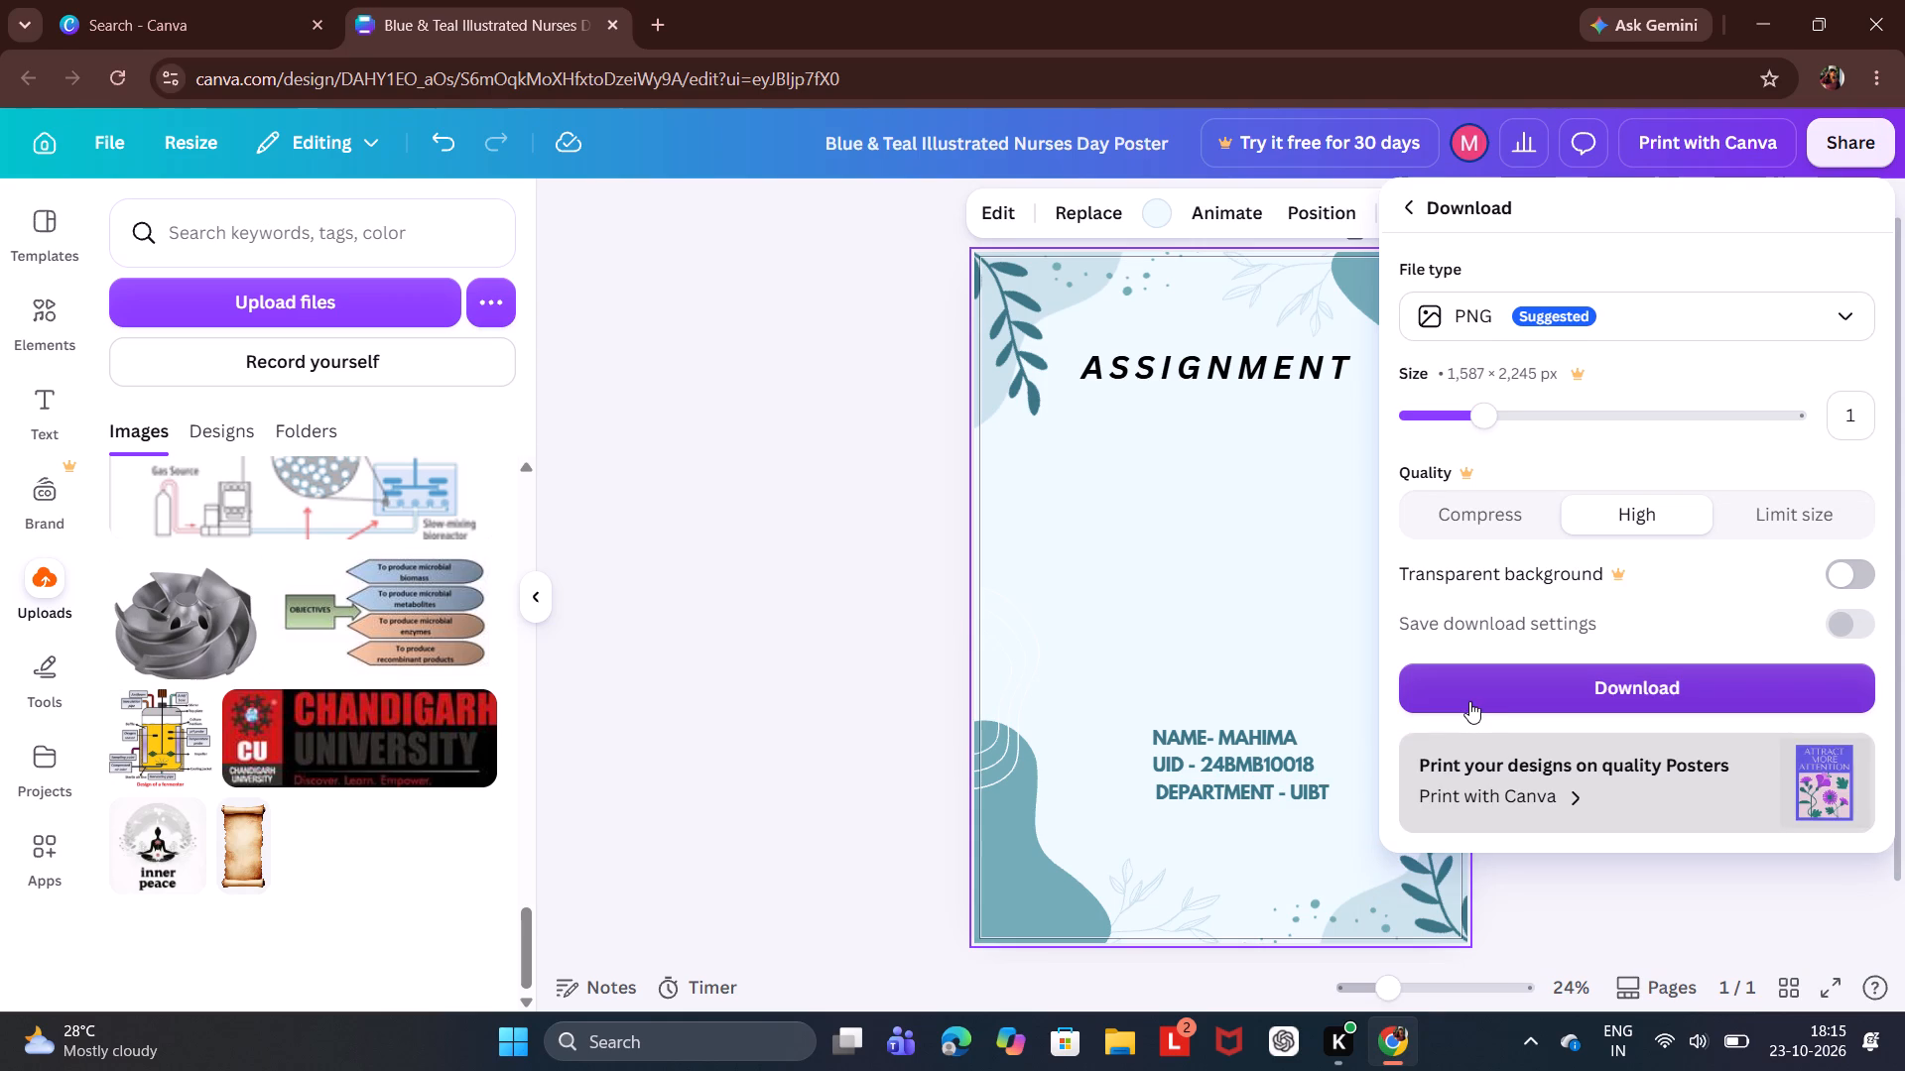
{"action": "left_click", "coordinate": [1469, 701]}
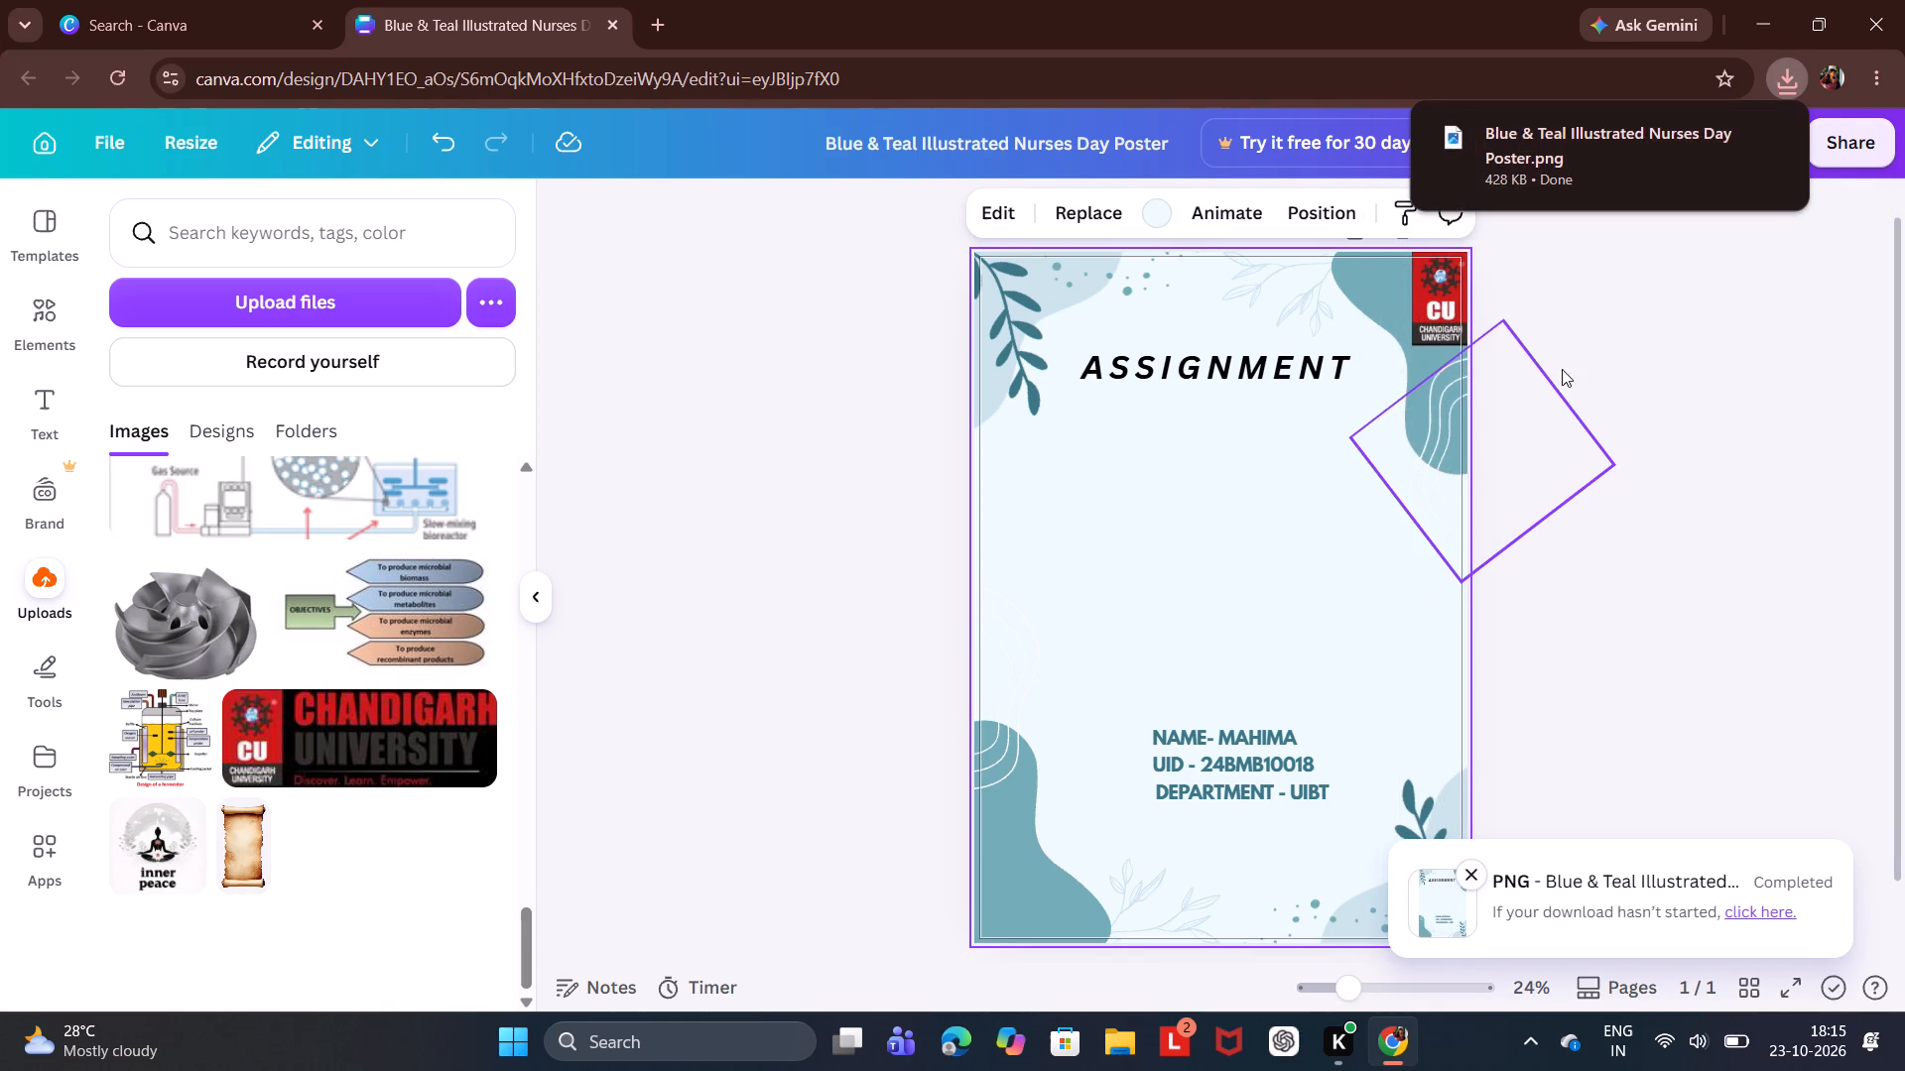
Open the downloaded poster PNG in Photos to check the exported cover page, and close it.
{"action": "left_click", "coordinate": [1546, 167]}
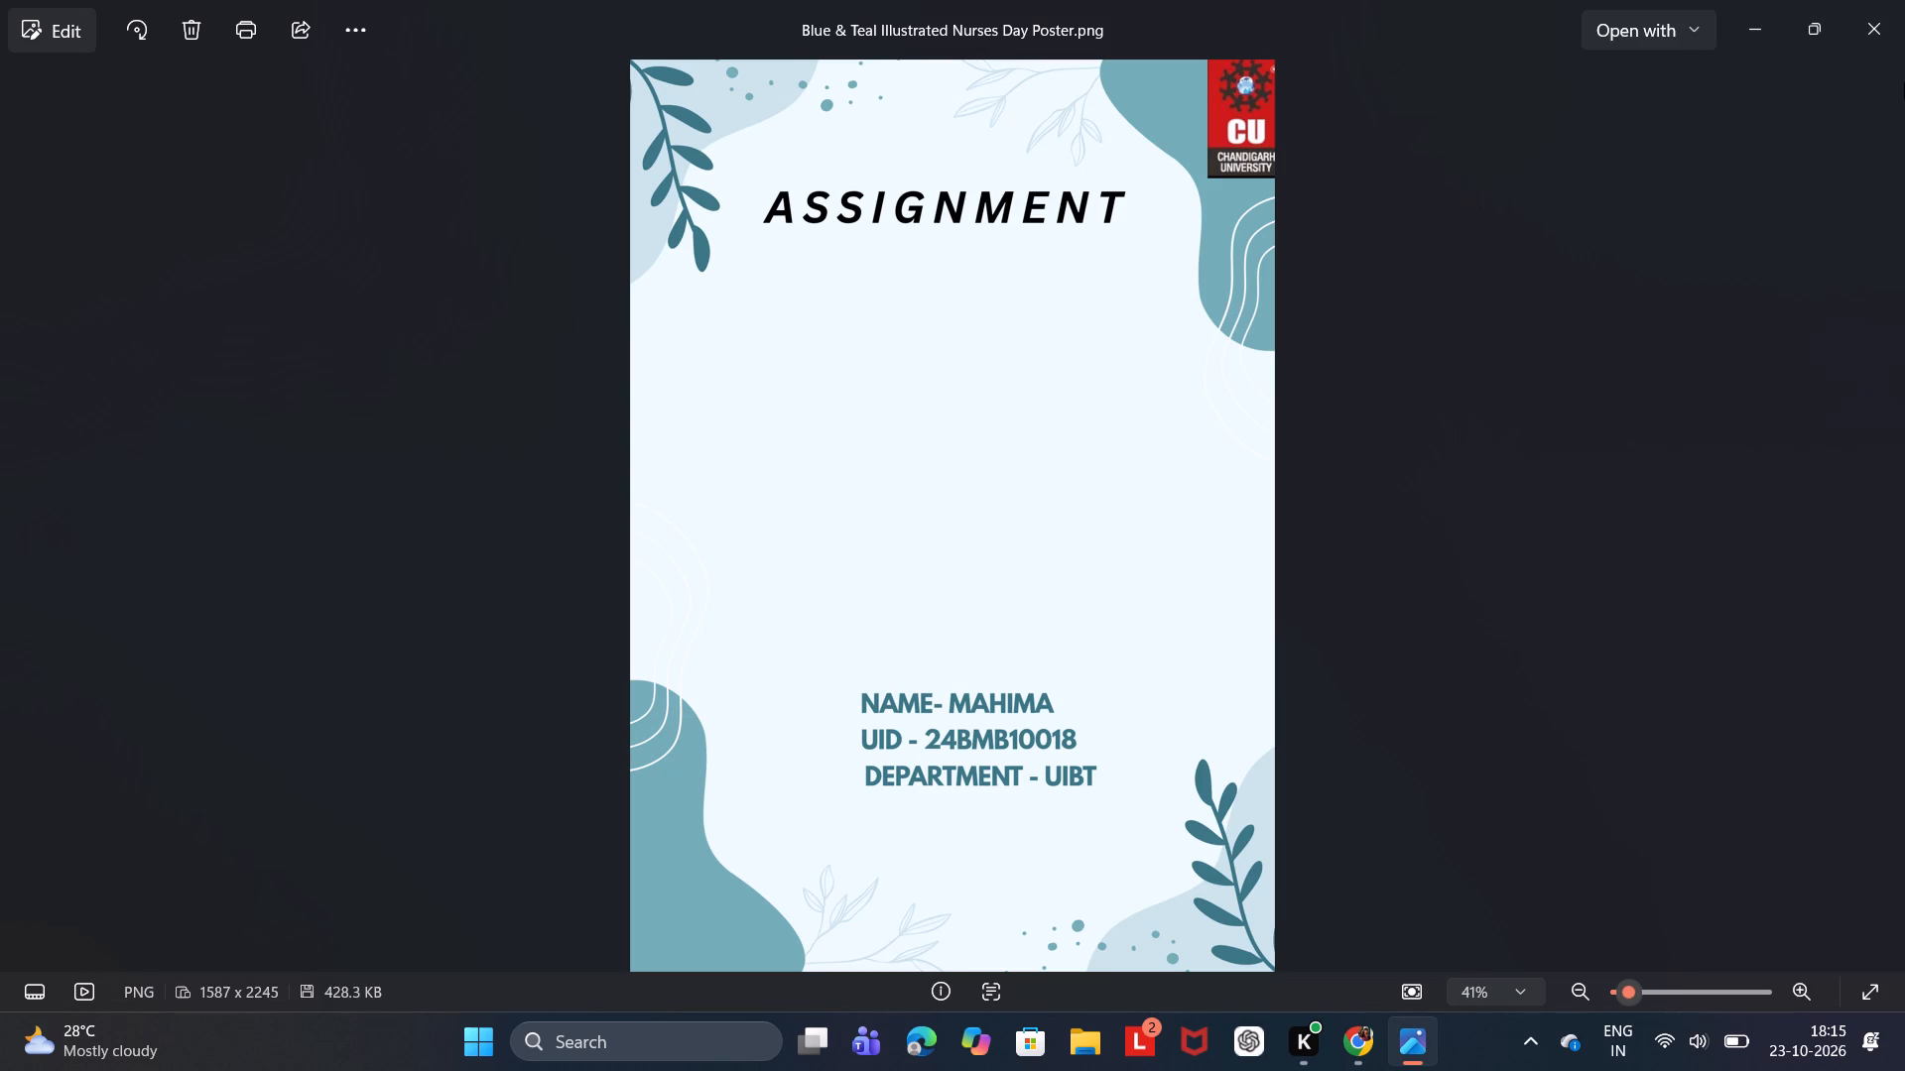
{"action": "left_click", "coordinate": [1886, 39]}
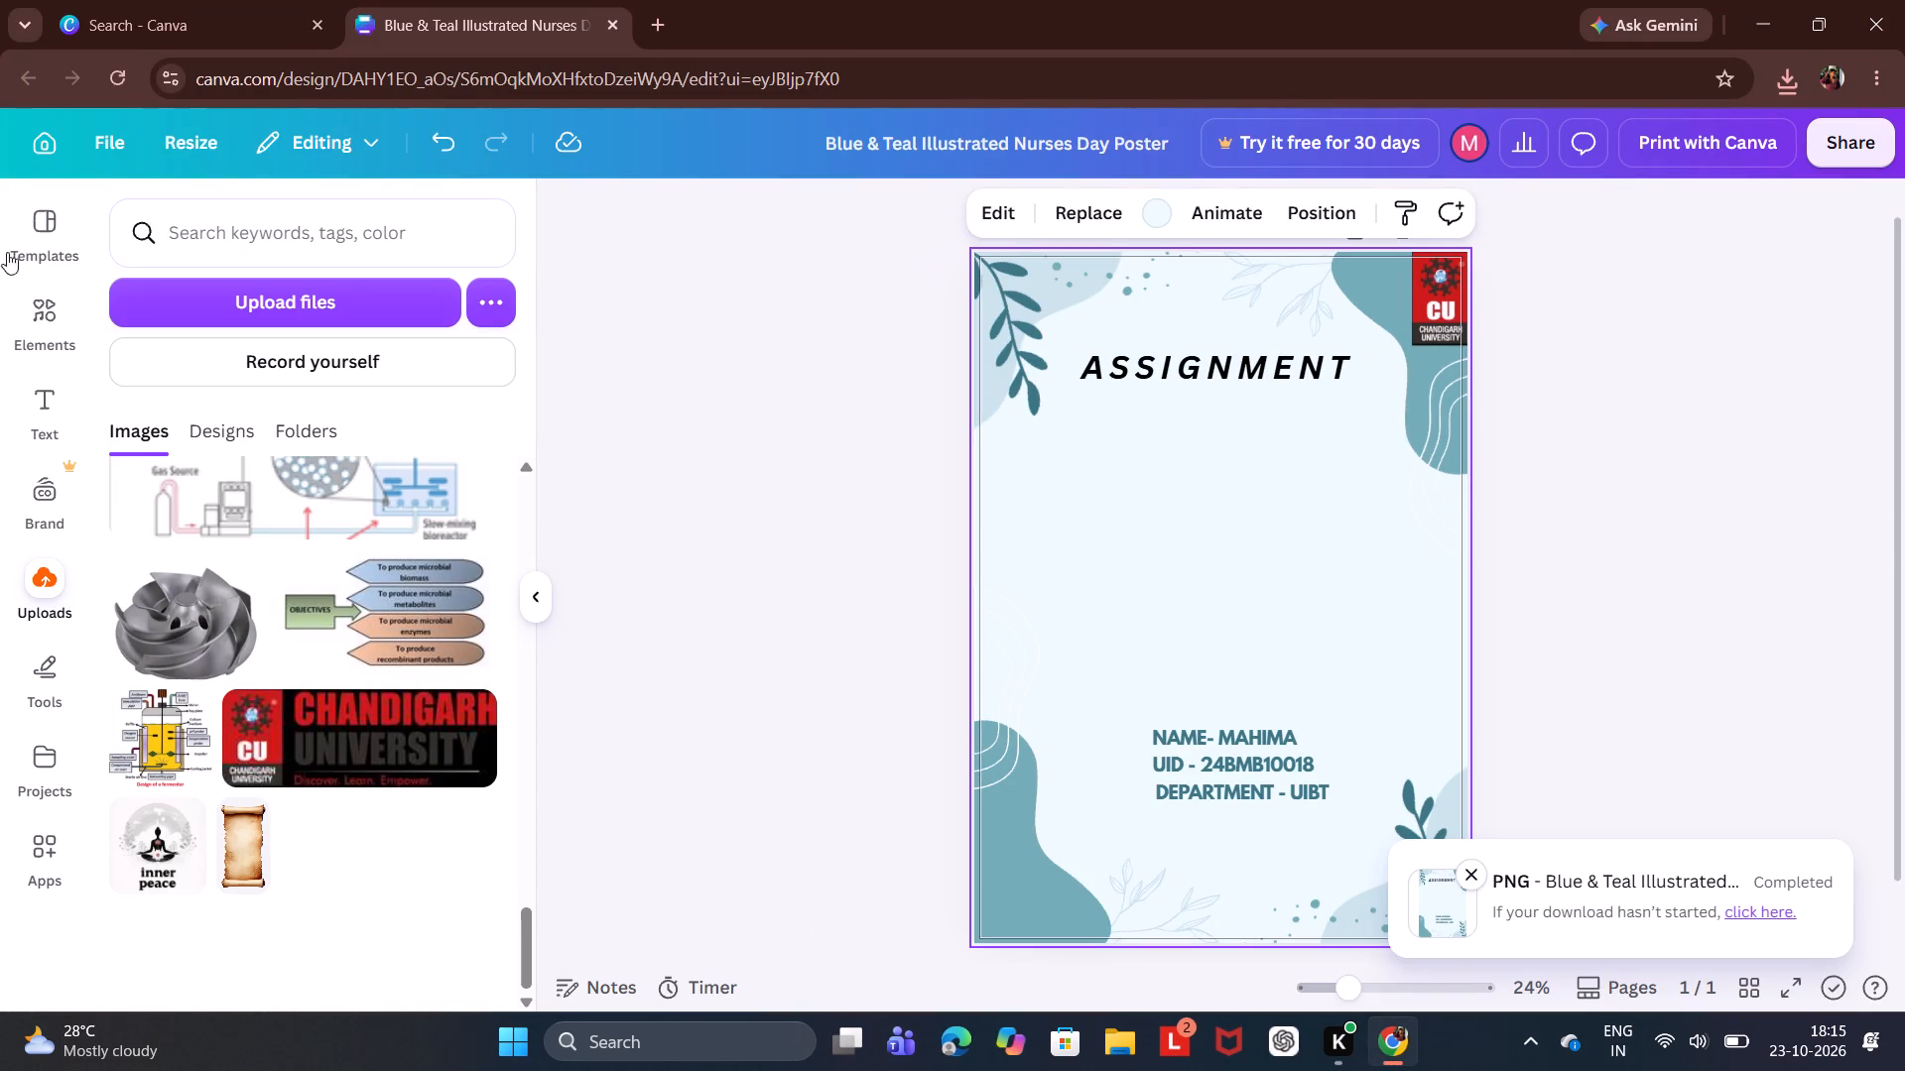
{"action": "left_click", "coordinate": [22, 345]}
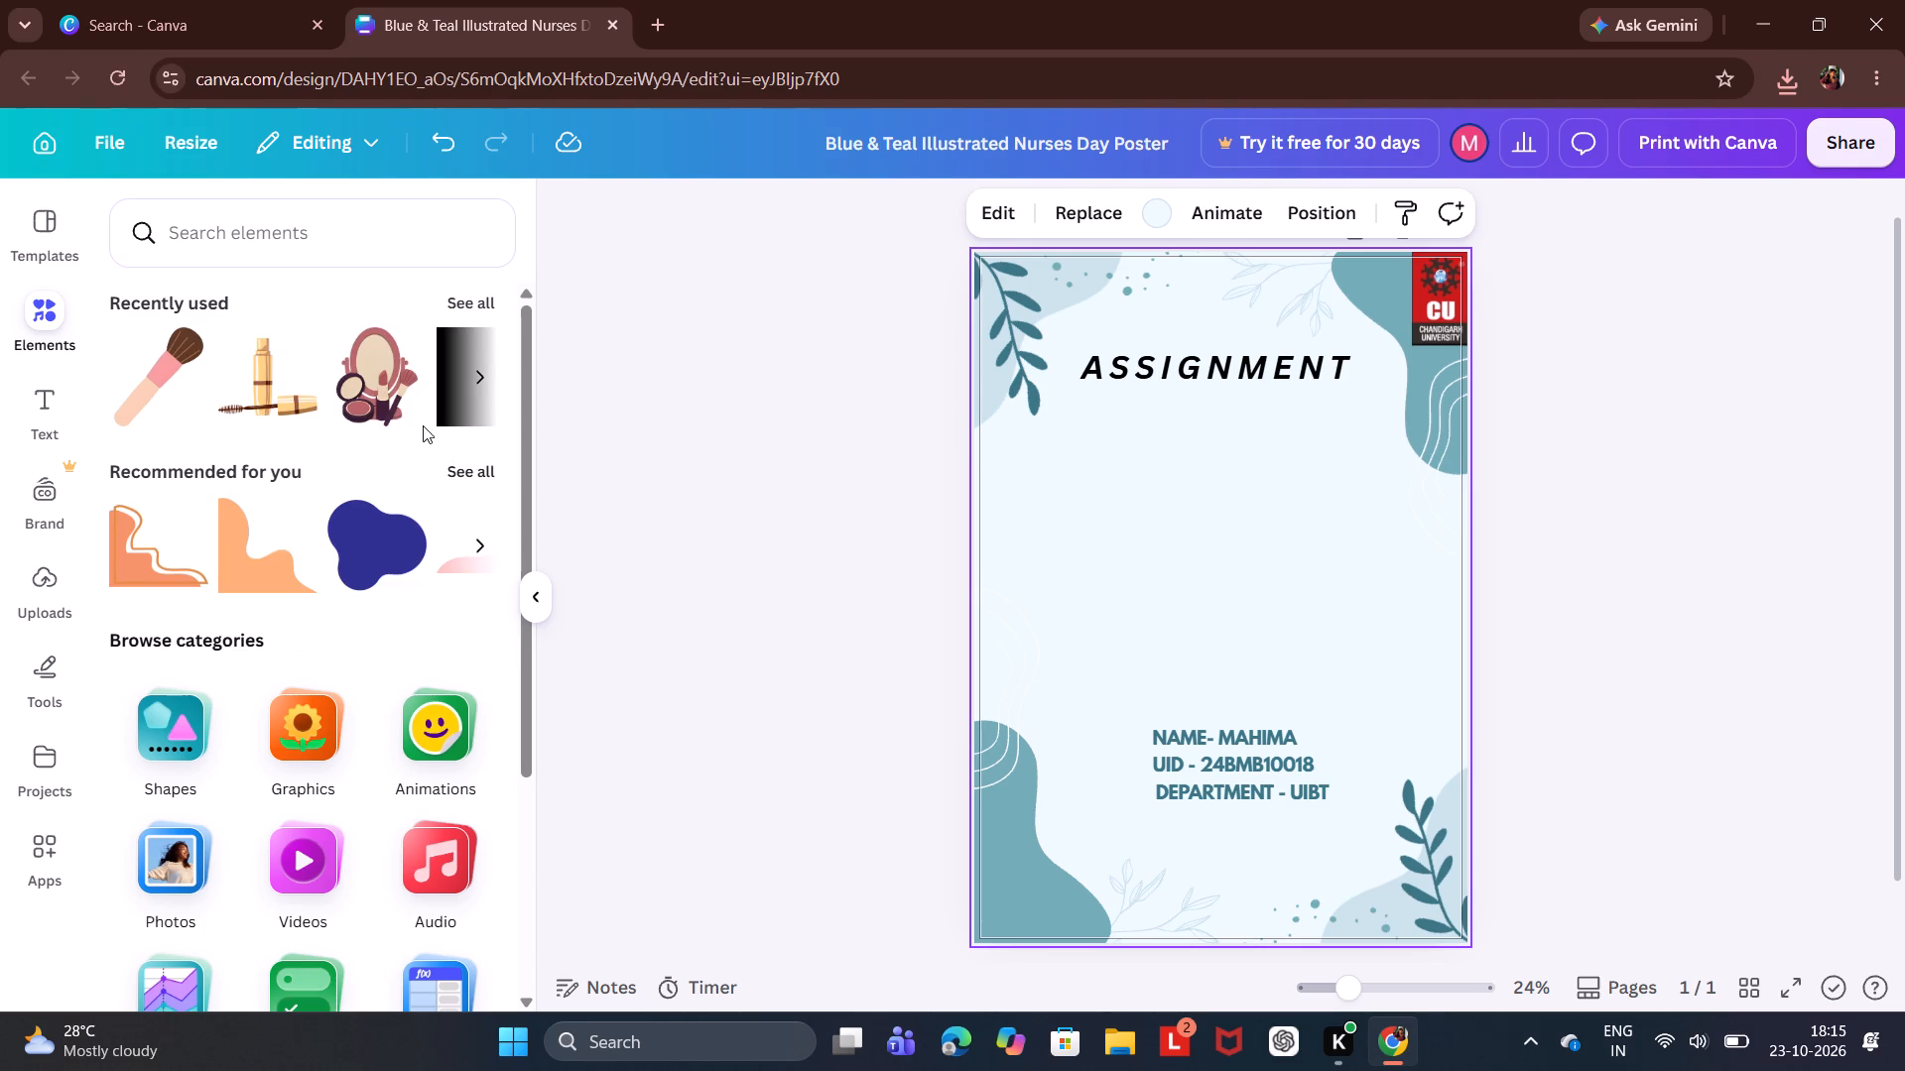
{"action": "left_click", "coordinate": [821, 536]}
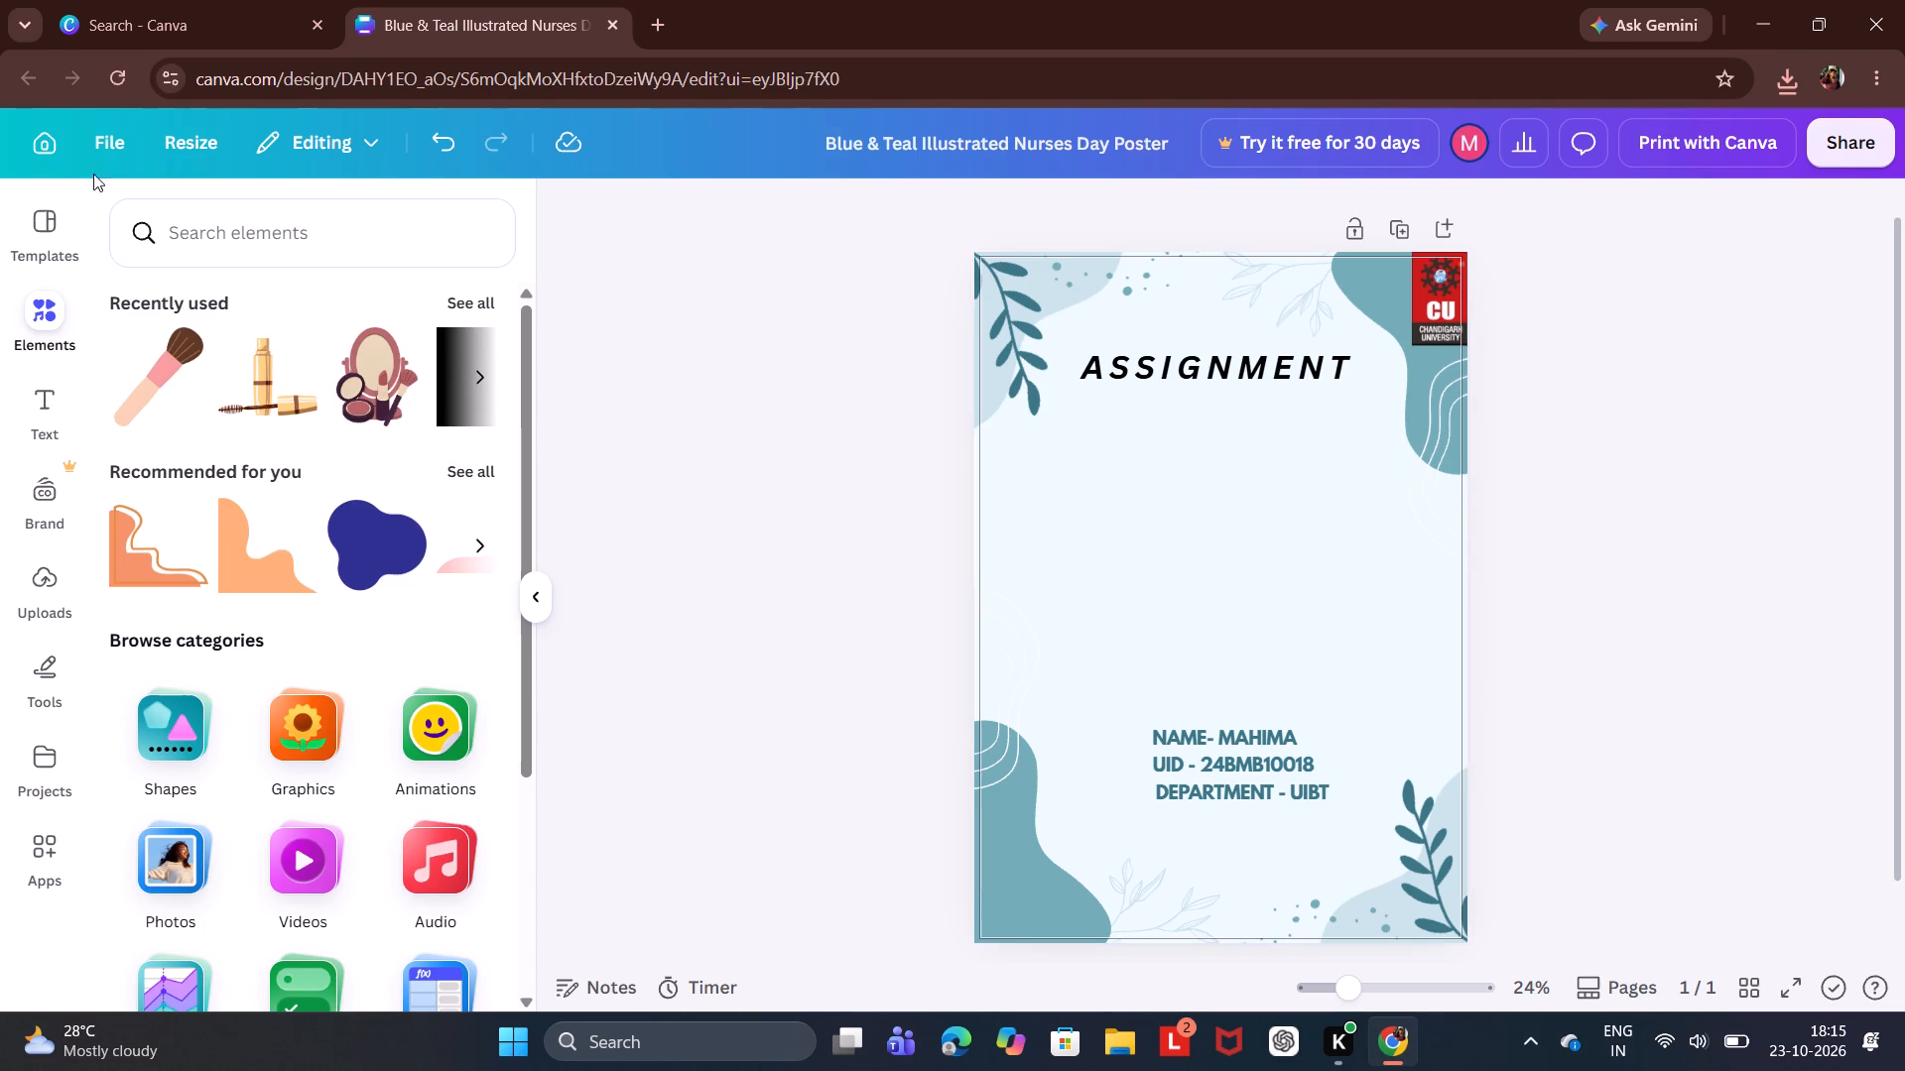
Return to the Canva home page and open the "Introduction to botulinum Toxin and purification challenges" presentation.
{"action": "left_click", "coordinate": [49, 143]}
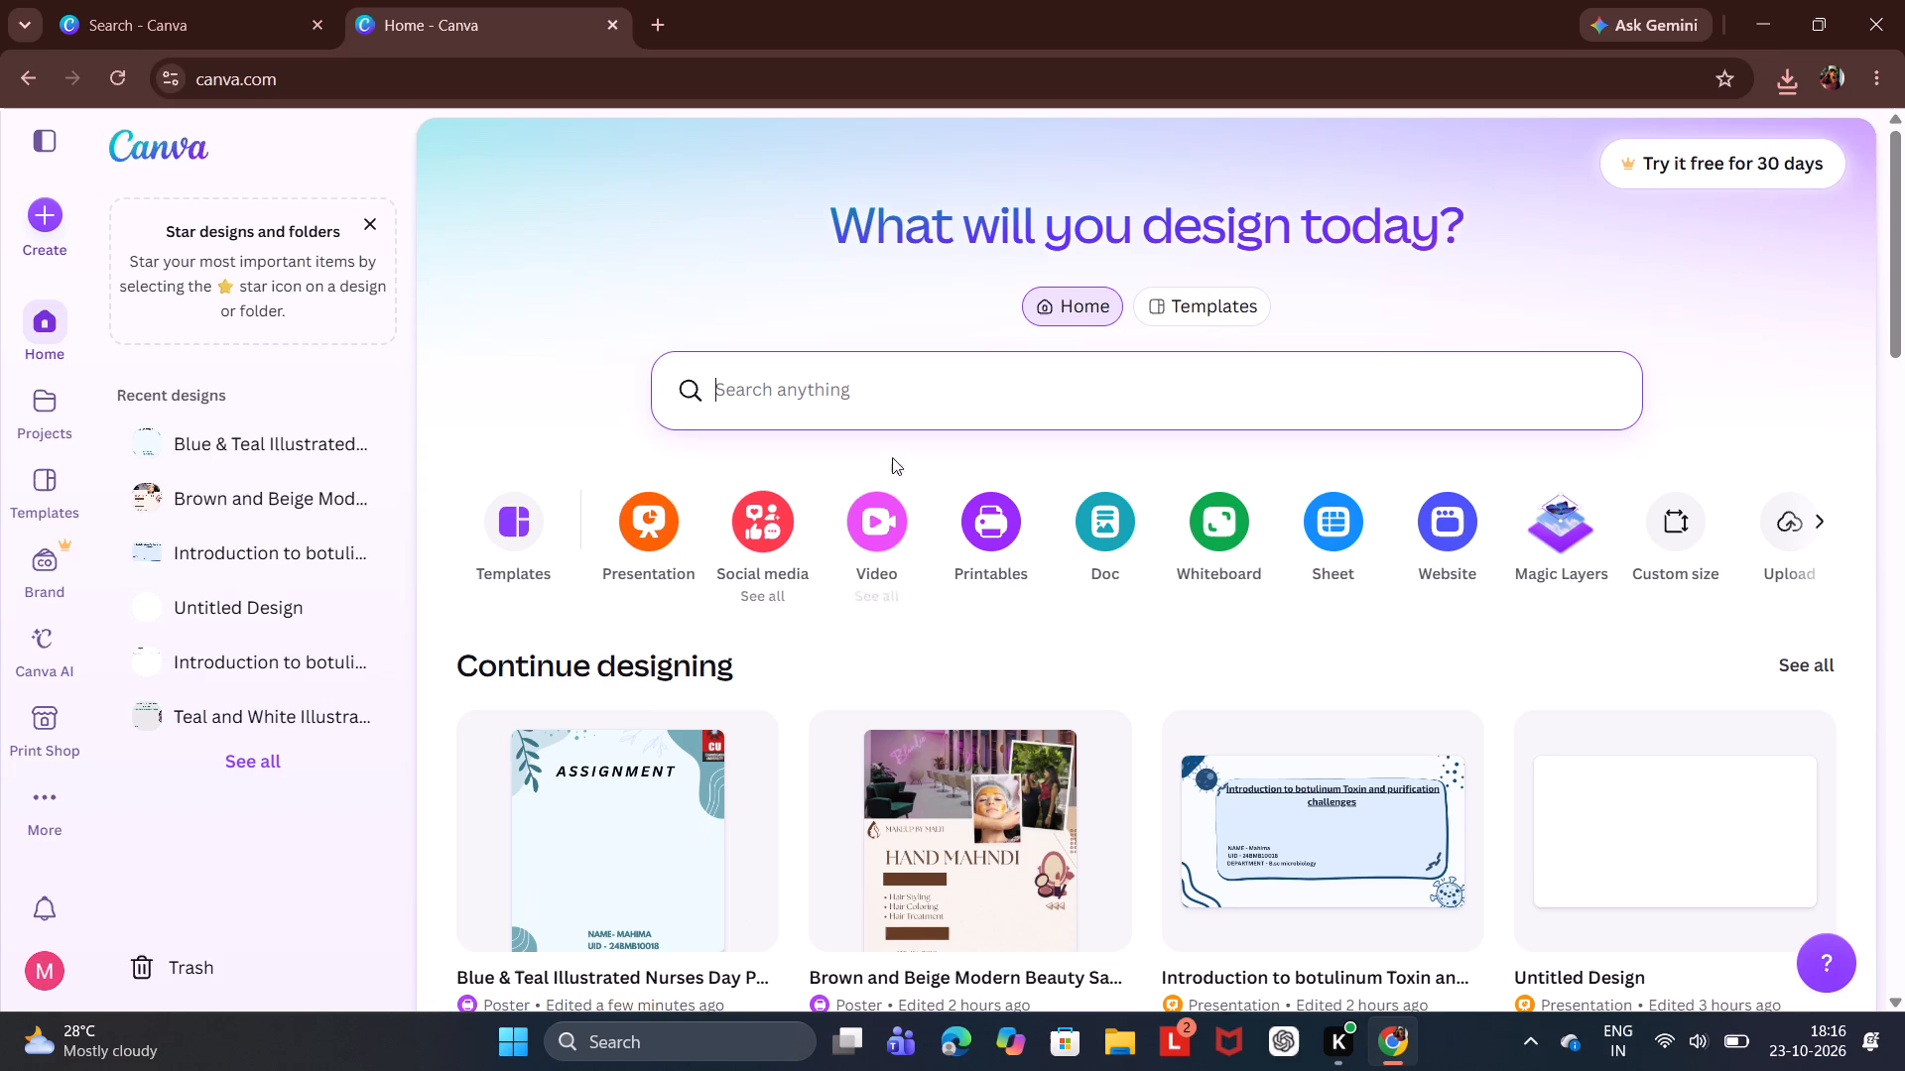
{"action": "scroll", "coordinate": [749, 677], "scroll_direction": "down", "scroll_amount": 2}
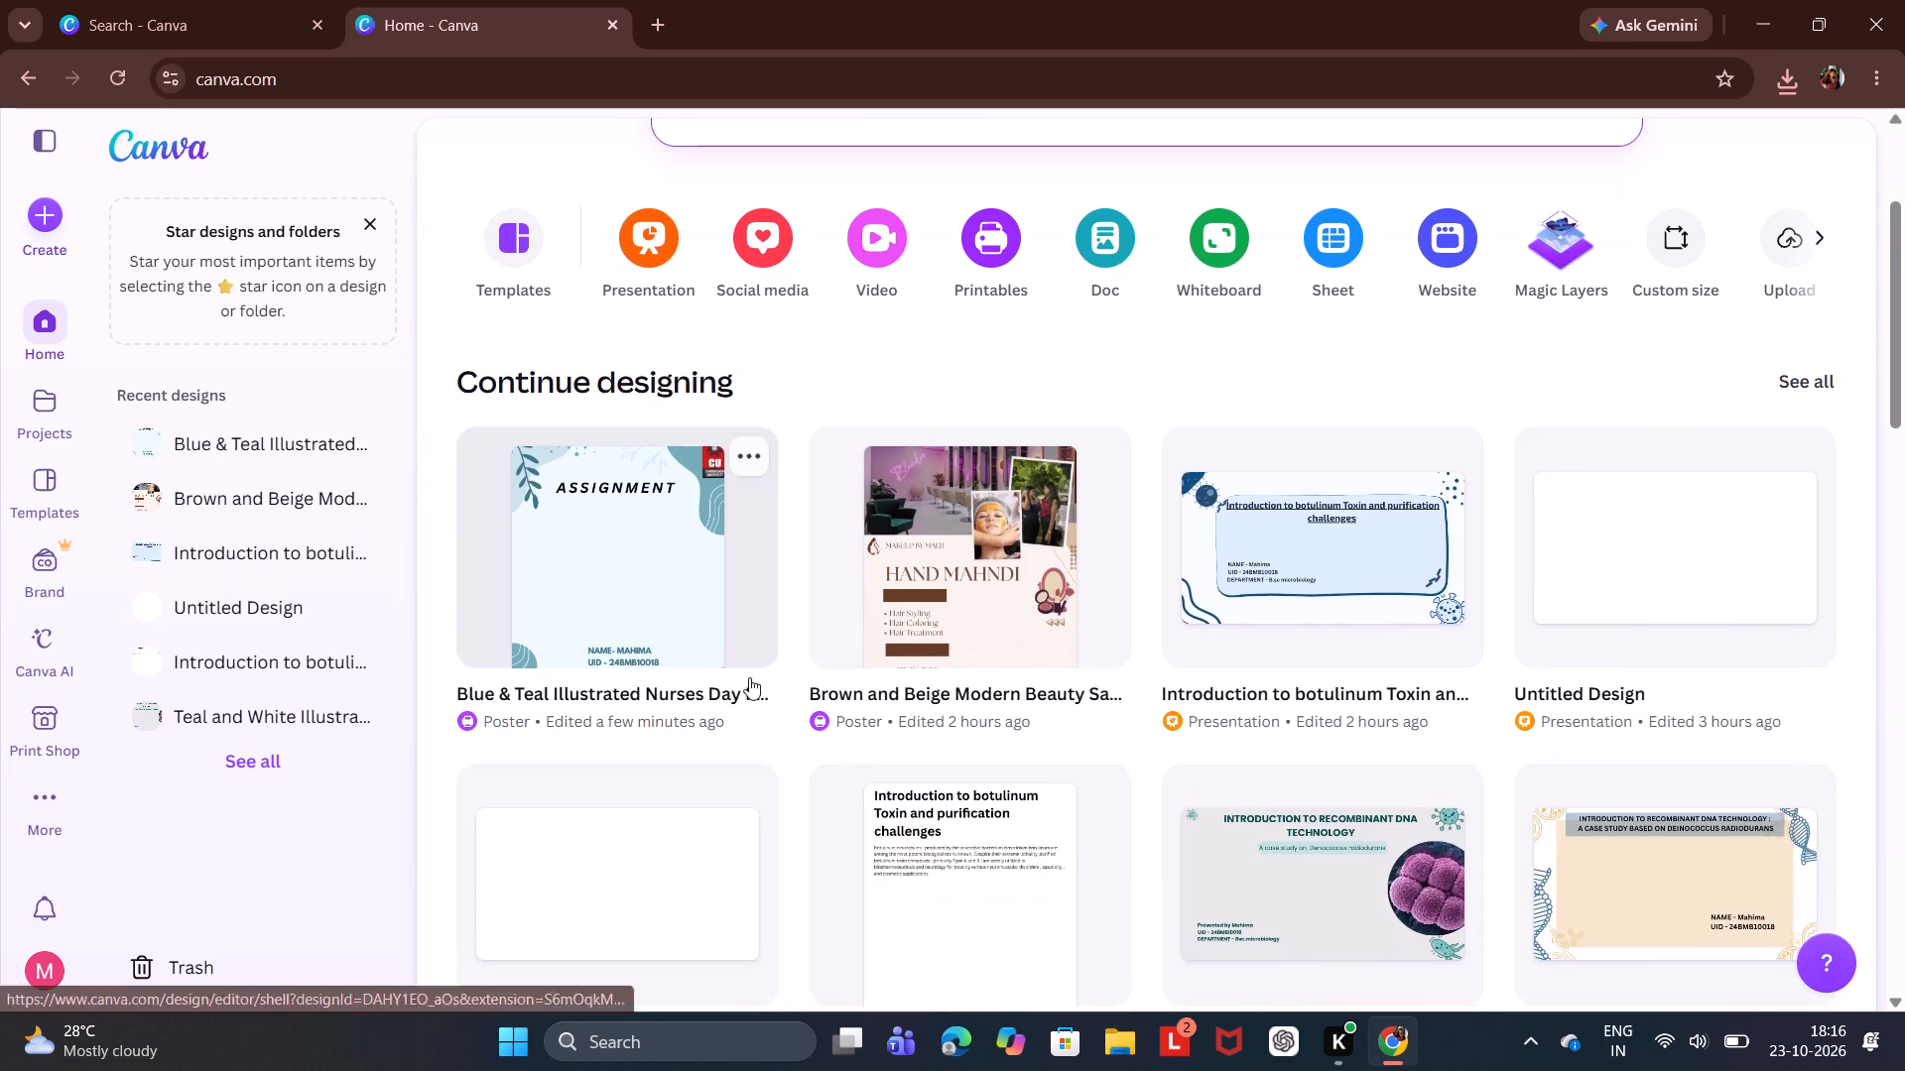
{"action": "left_click", "coordinate": [1357, 506]}
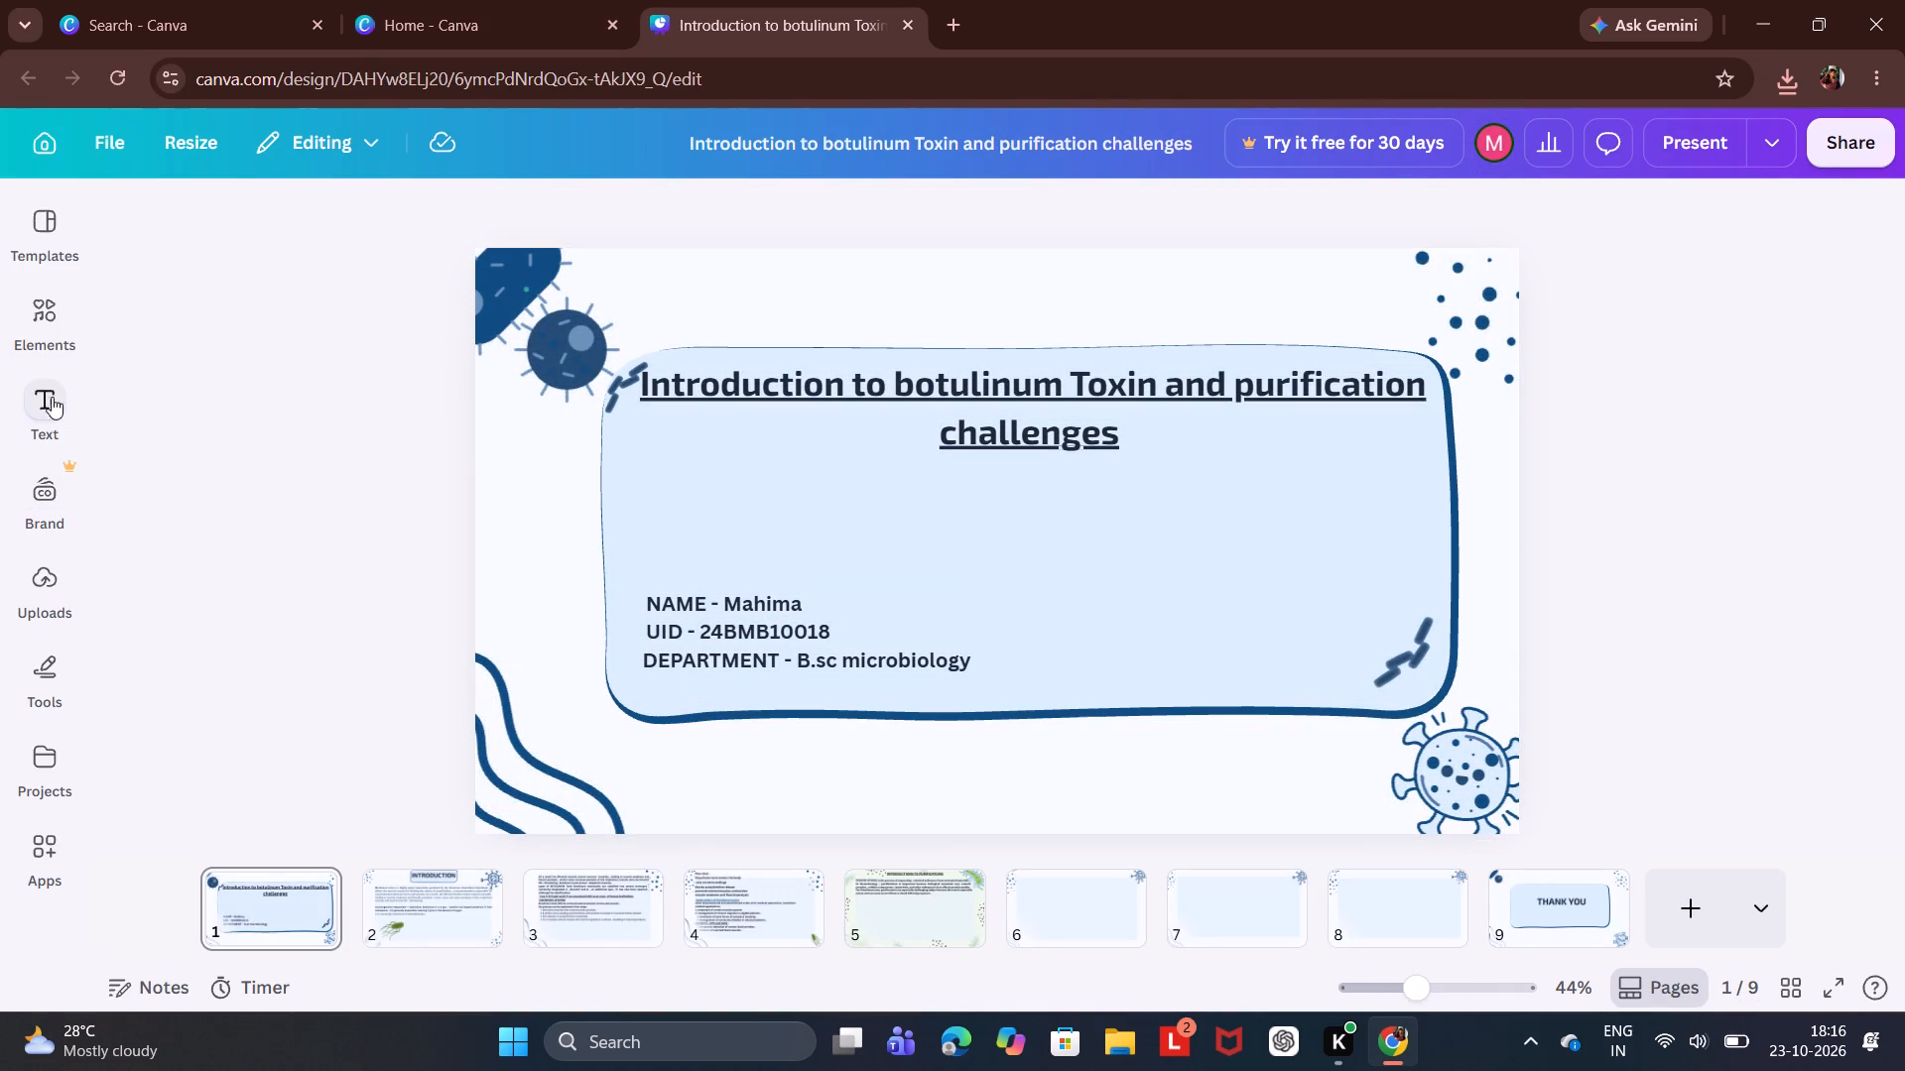
Insert the Chandigarh University logo from the uploaded images onto the presentation's first slide.
{"action": "left_click", "coordinate": [42, 589]}
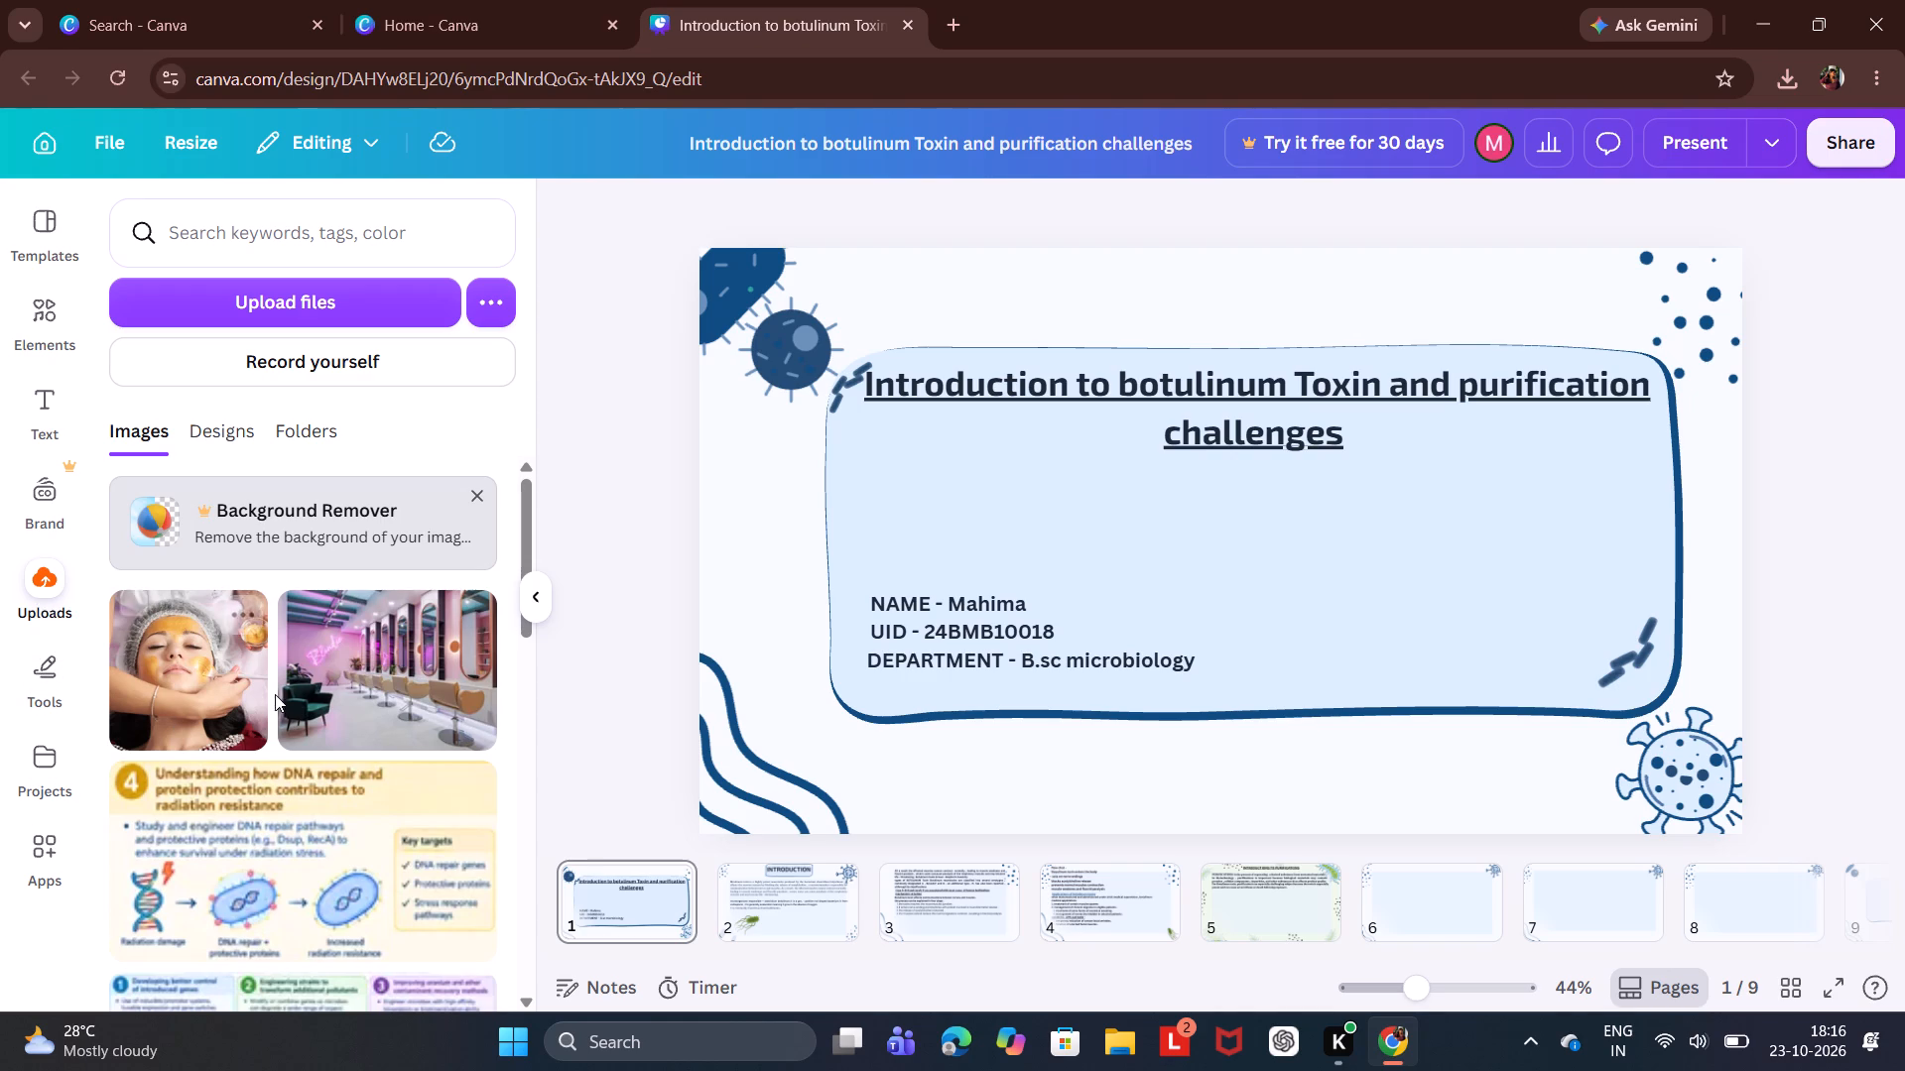
{"action": "scroll", "coordinate": [275, 694], "scroll_direction": "down", "scroll_amount": 14}
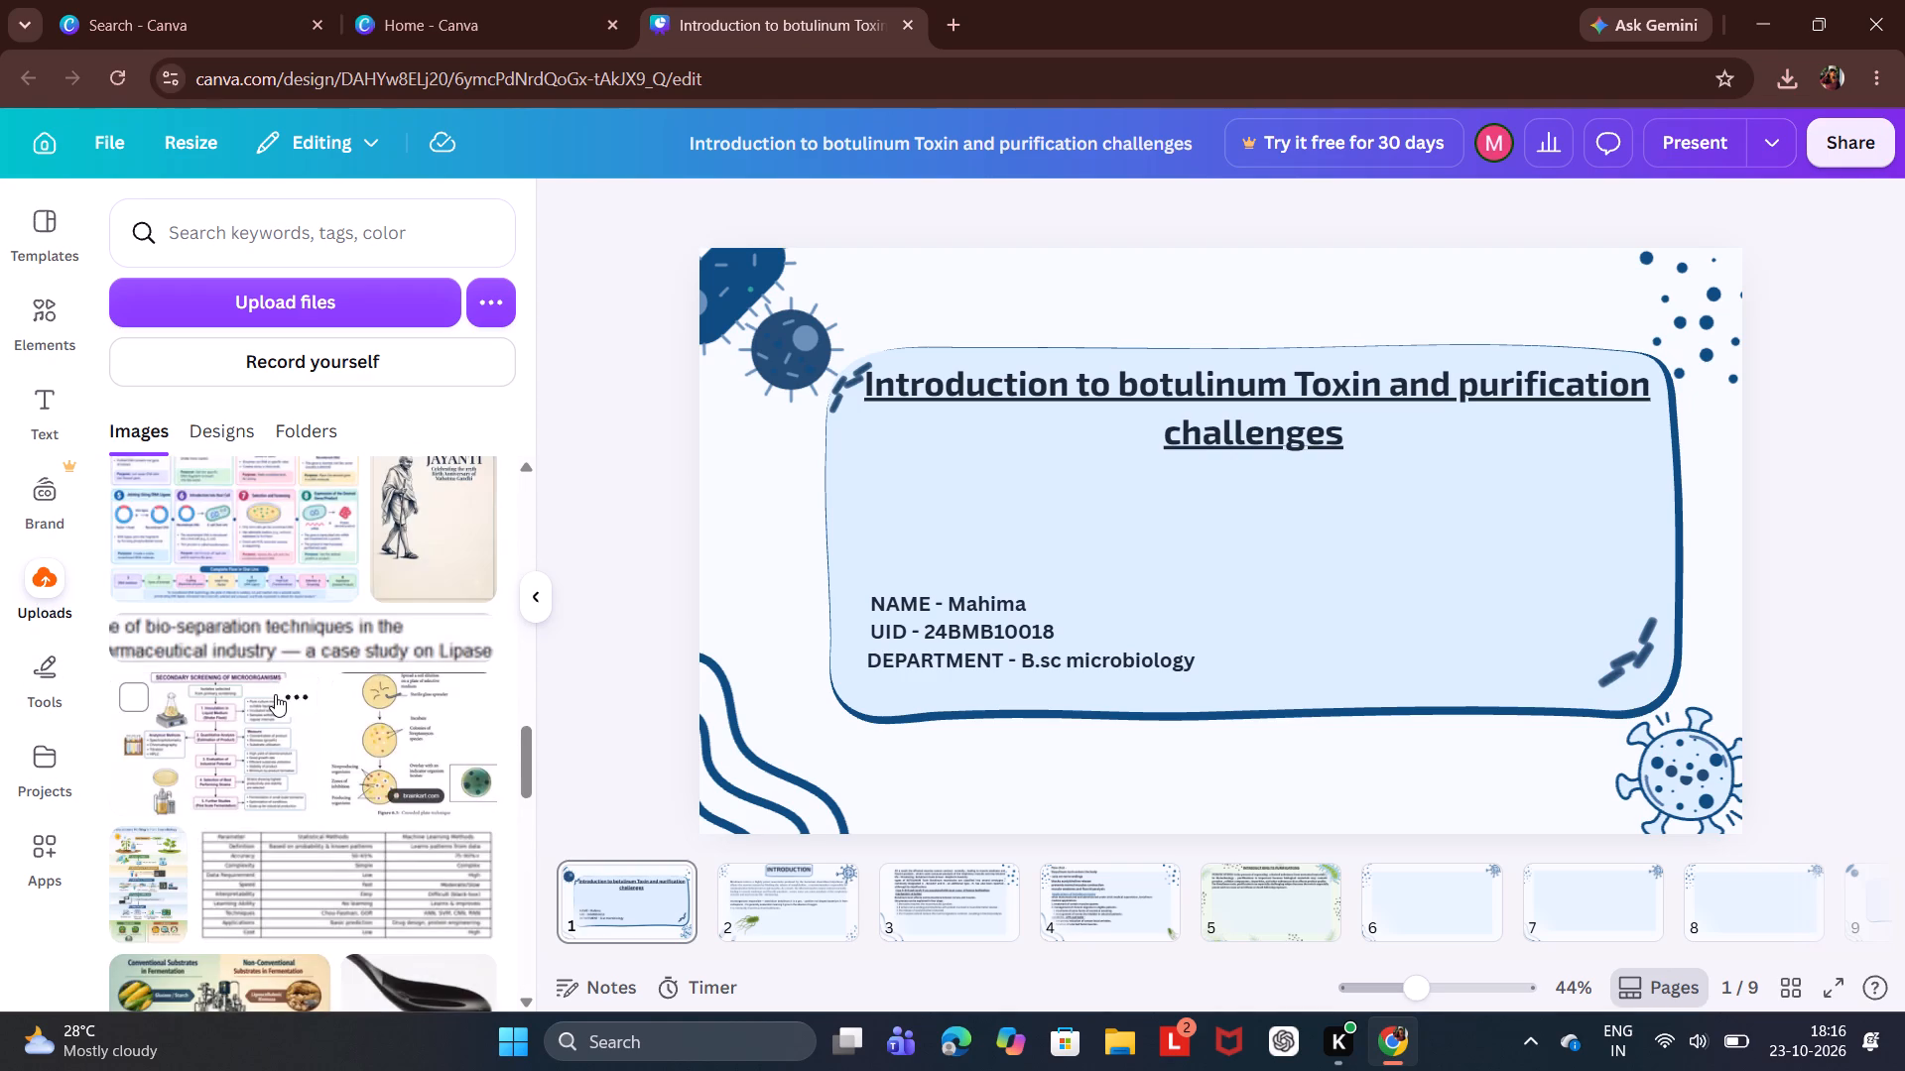
{"action": "scroll", "coordinate": [275, 694], "scroll_direction": "down", "scroll_amount": 7}
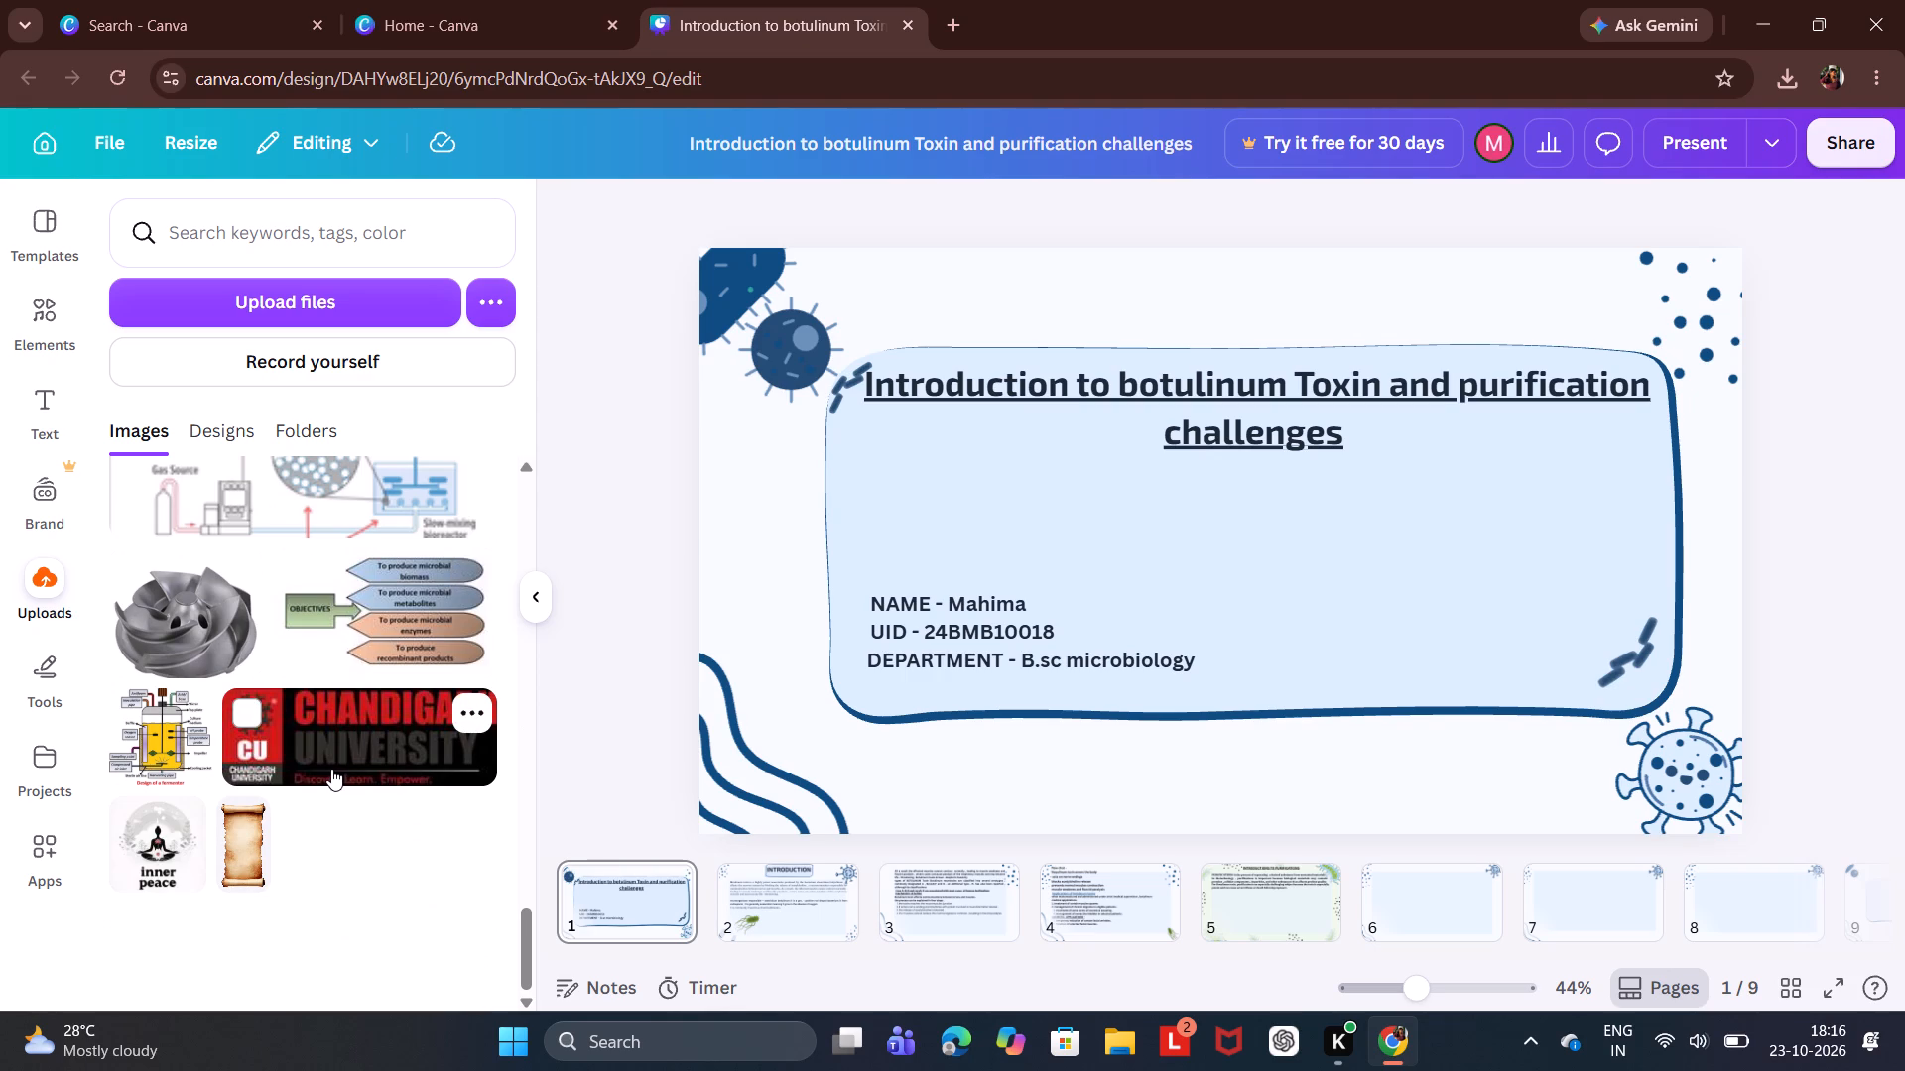
{"action": "left_click", "coordinate": [331, 769]}
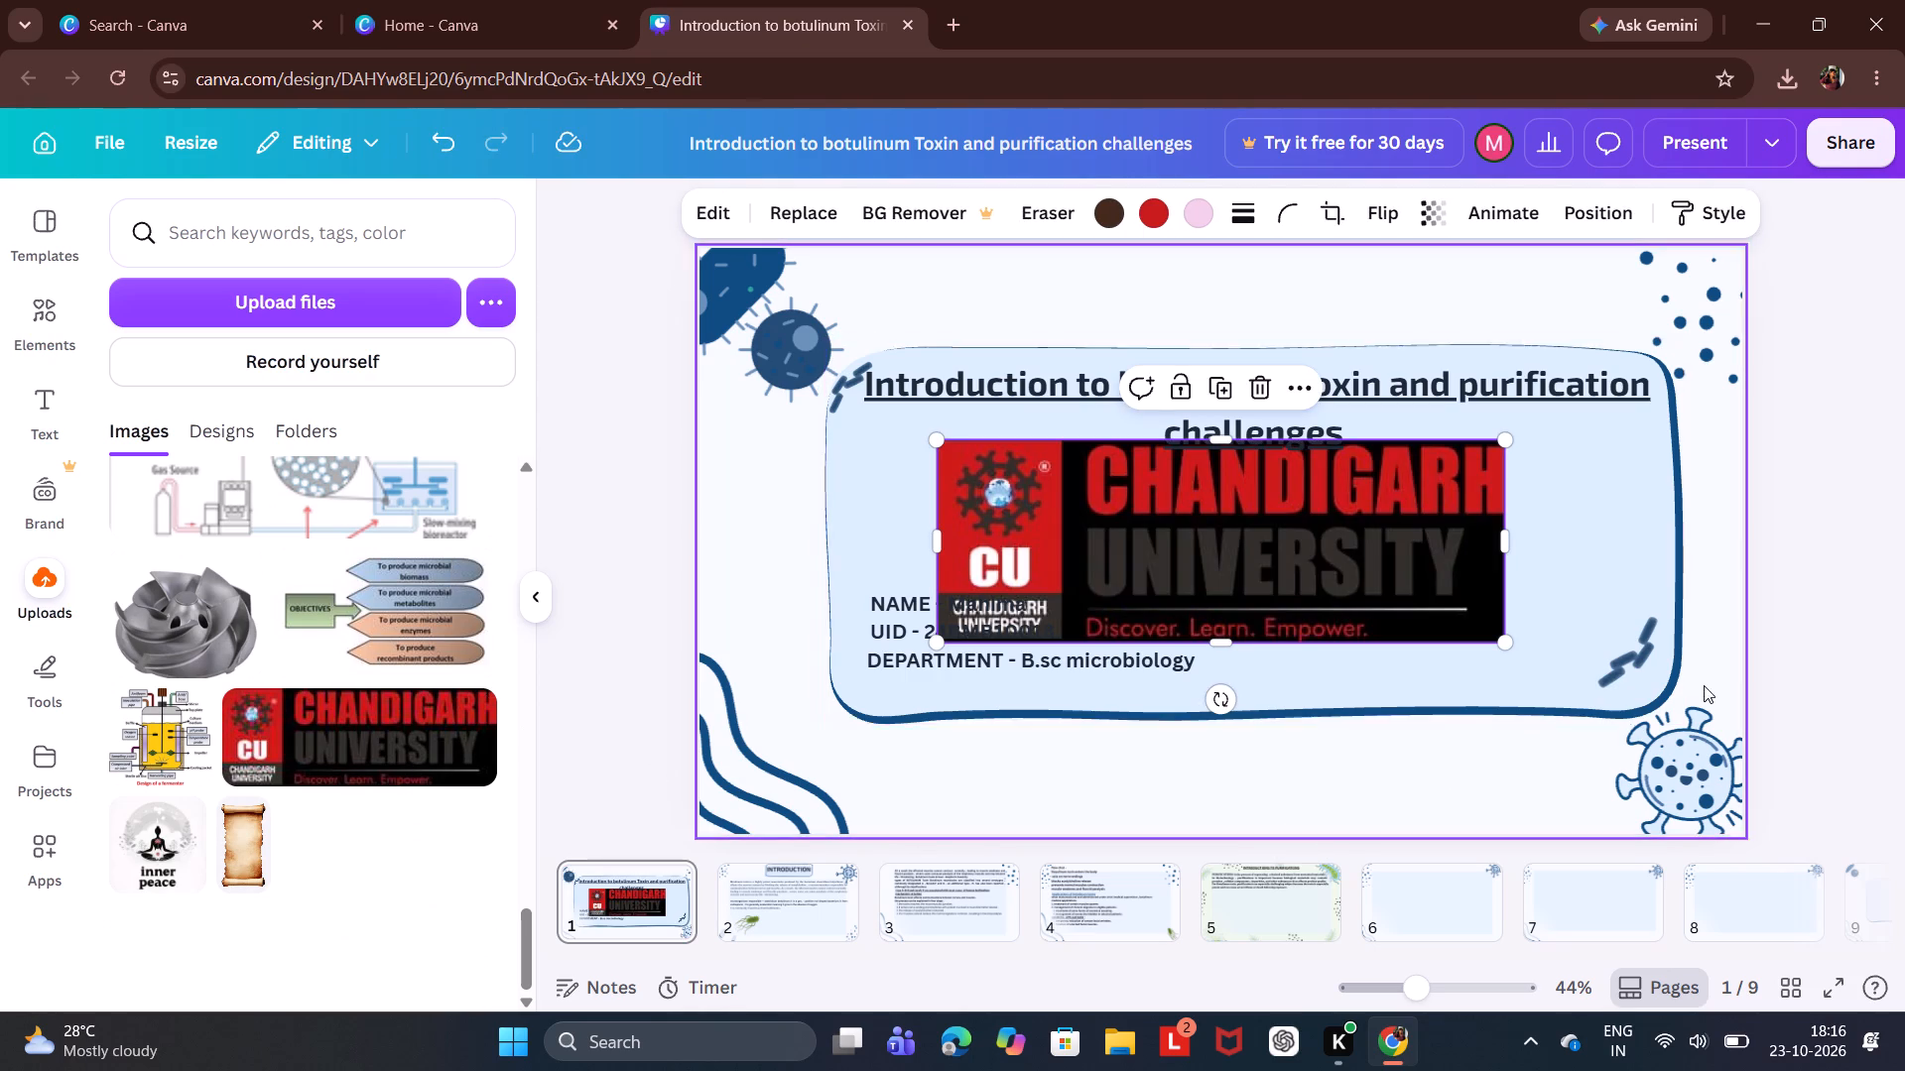
Crop the slide's university logo from its right edge to a width of about 228, keeping only the red CU emblem.
{"action": "left_click_drag", "start_coordinate": [1504, 545], "coordinate": [1265, 595]}
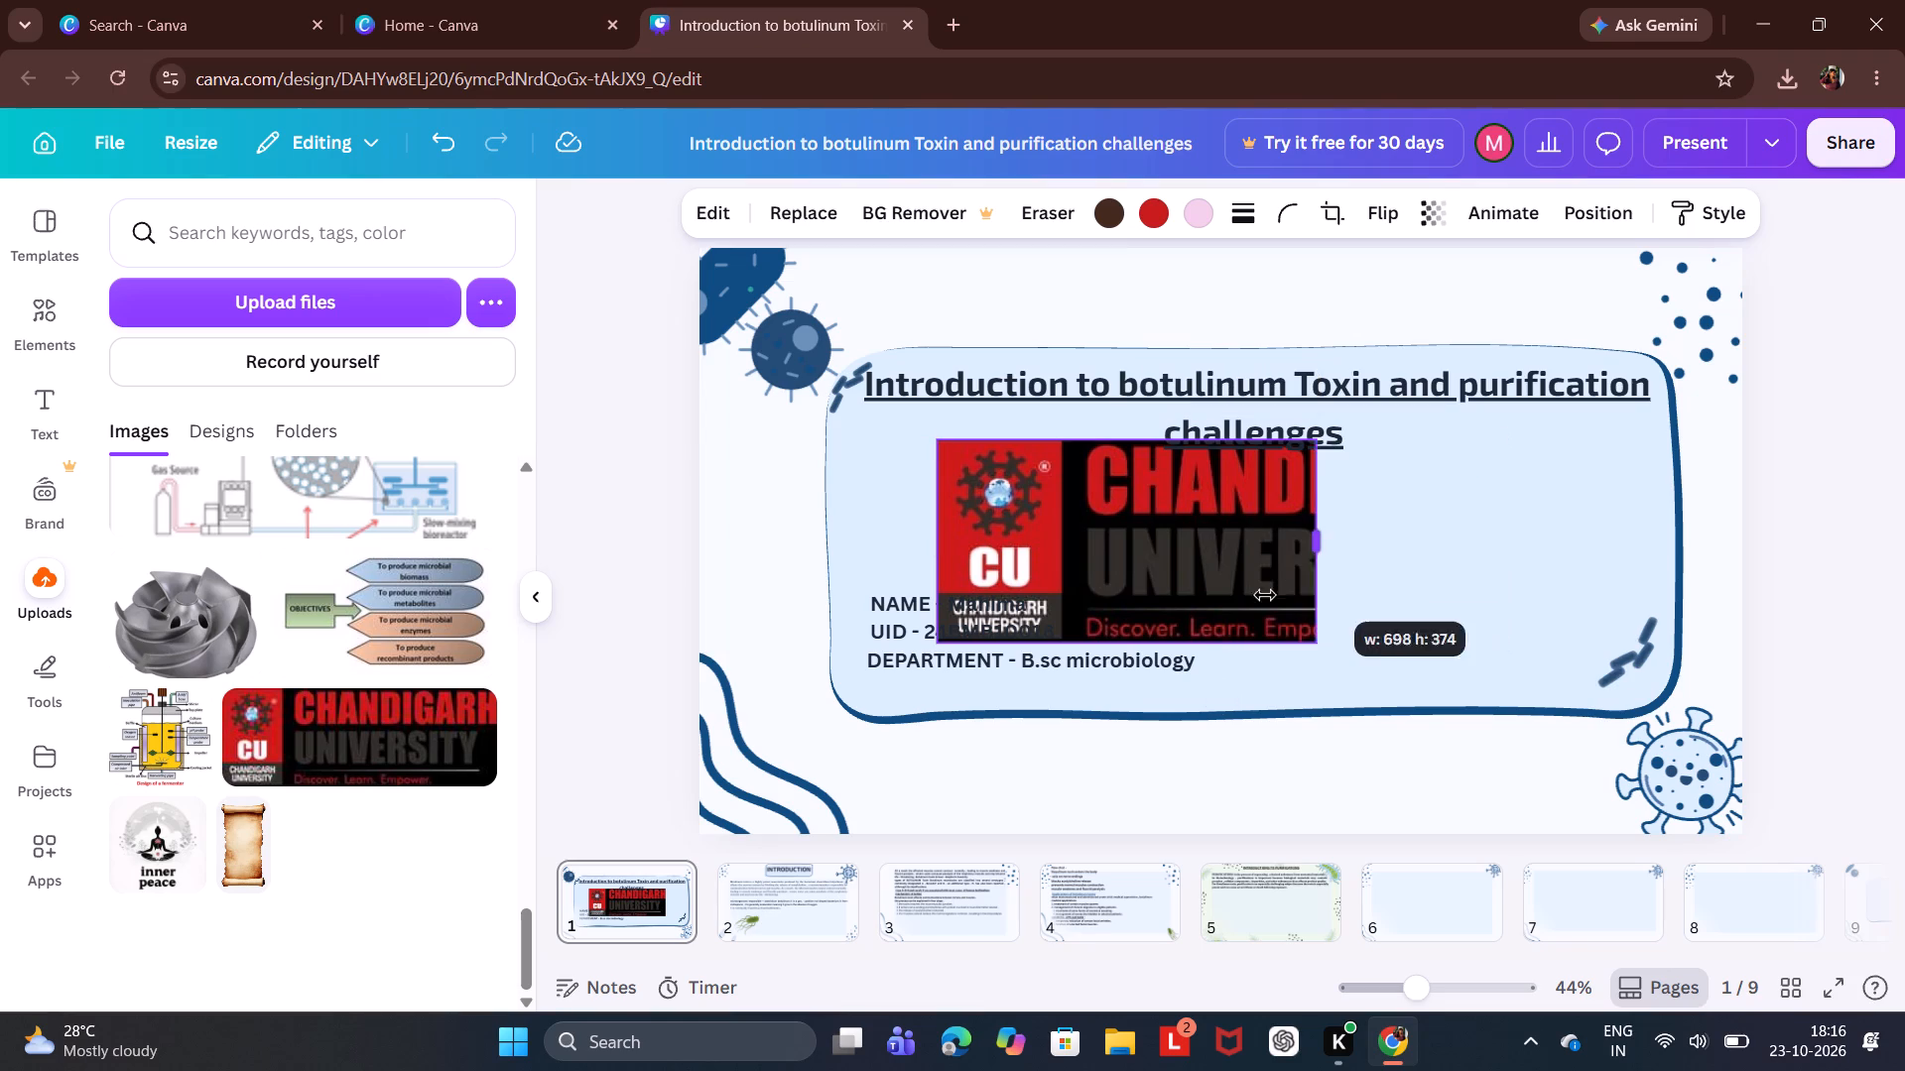
{"action": "left_click_drag", "start_coordinate": [1265, 595], "coordinate": [1060, 612]}
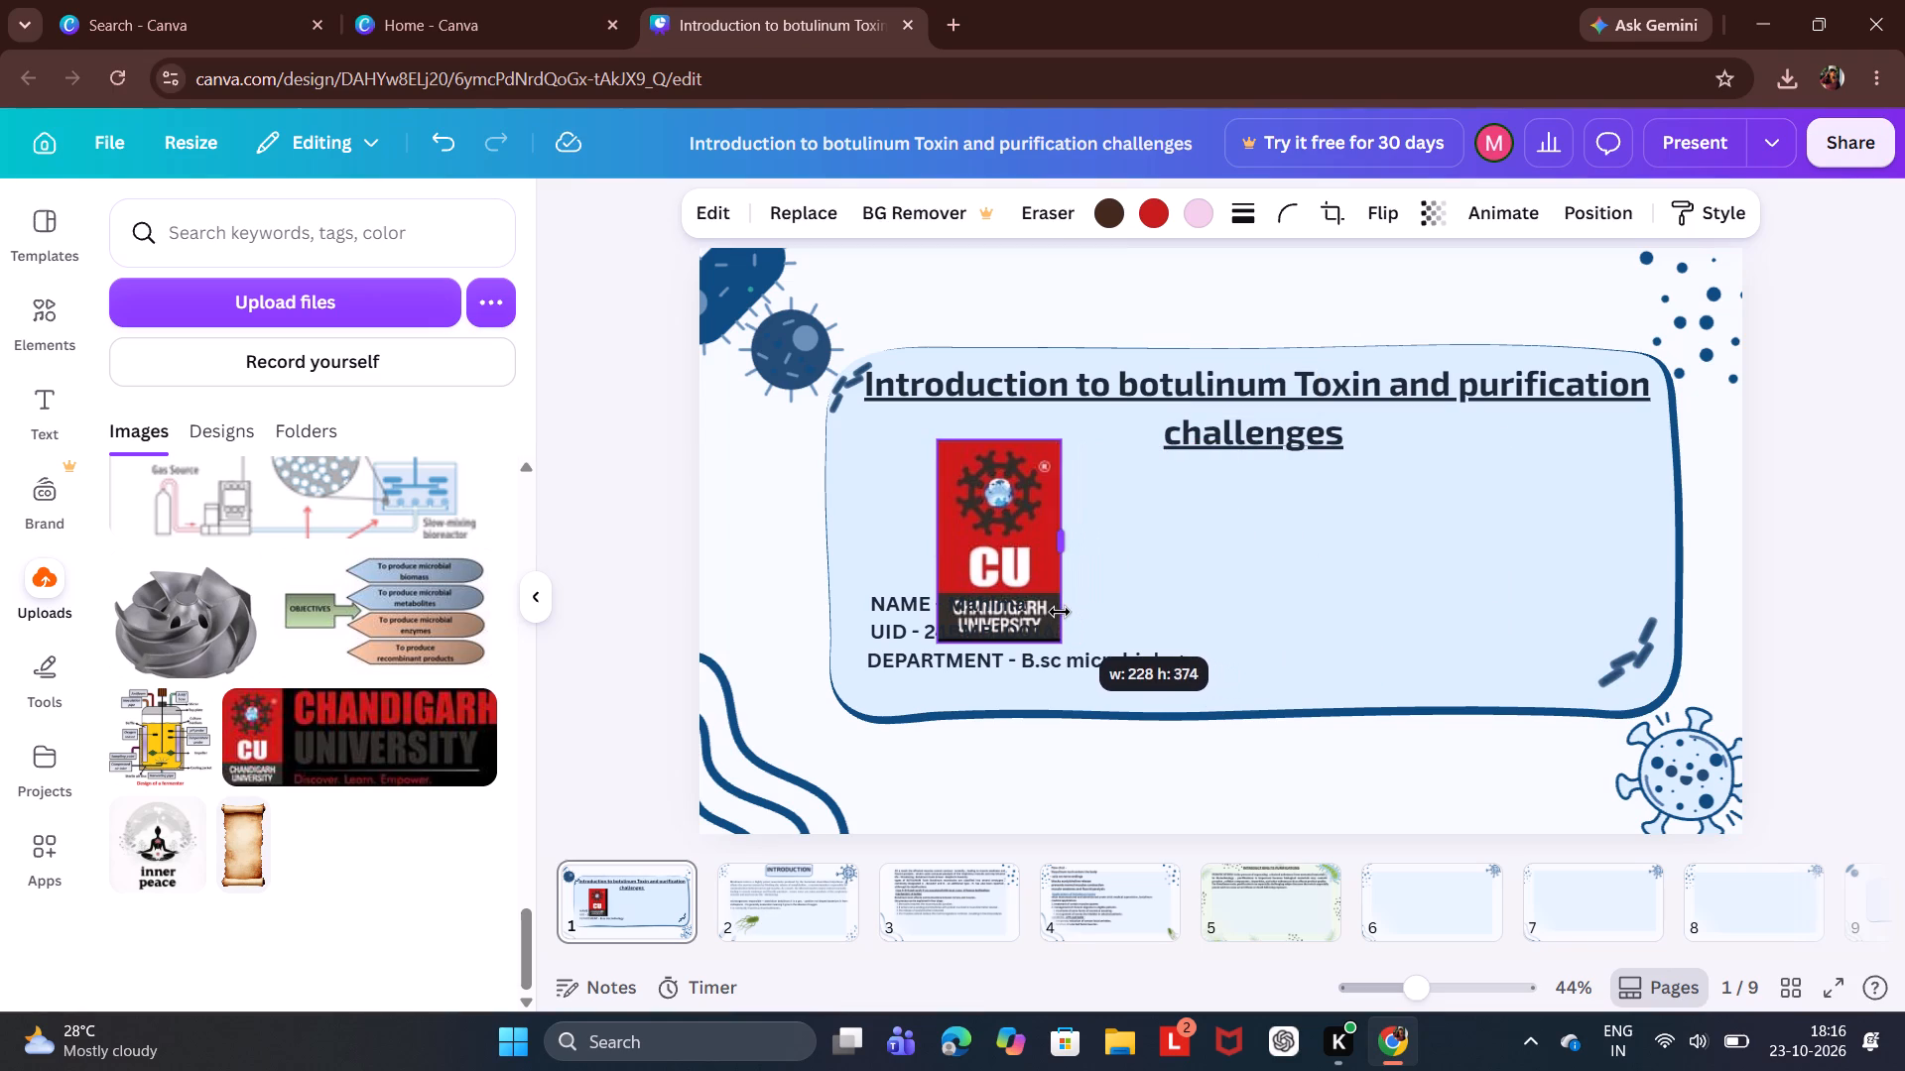
{"action": "left_click_drag", "start_coordinate": [1060, 612], "coordinate": [1061, 627]}
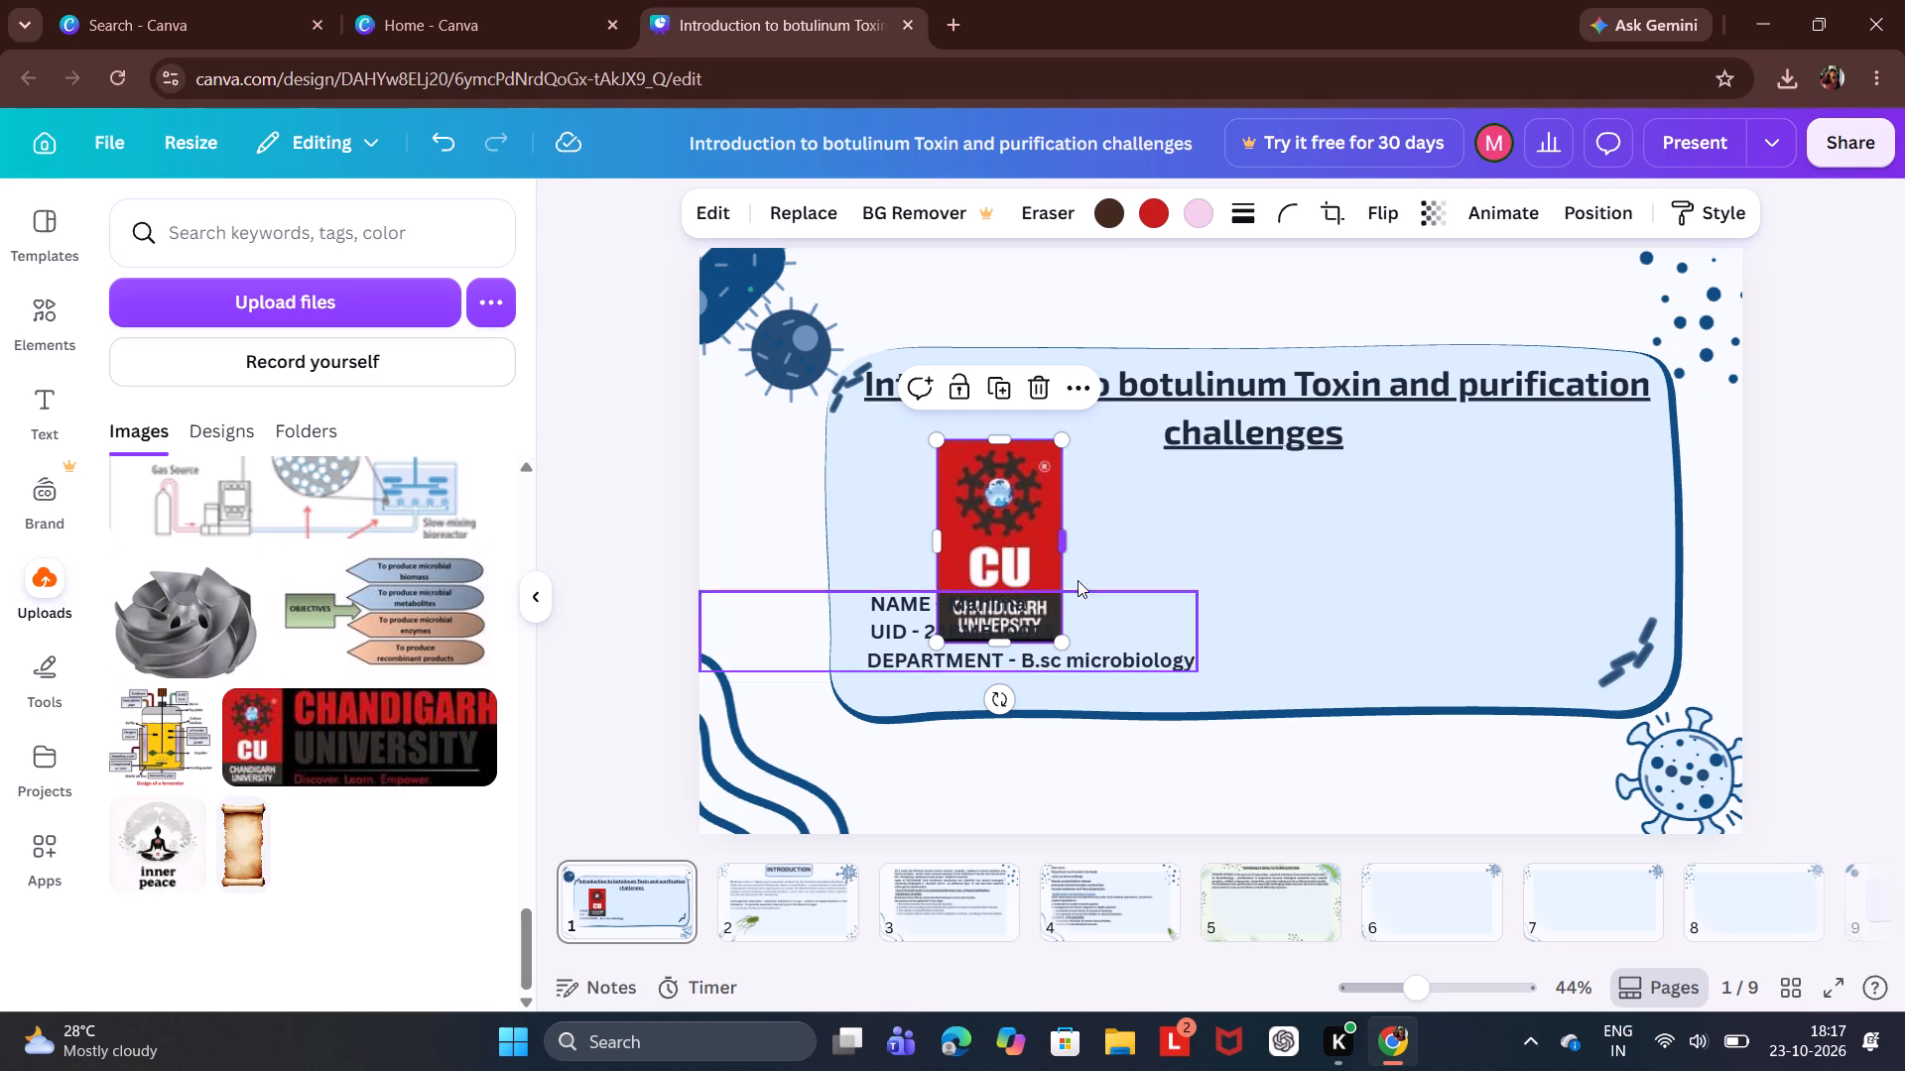
Shrink the cropped CU logo to roughly half its size and move it into the title slide's top-left corner.
{"action": "left_click_drag", "start_coordinate": [1061, 644], "coordinate": [988, 551]}
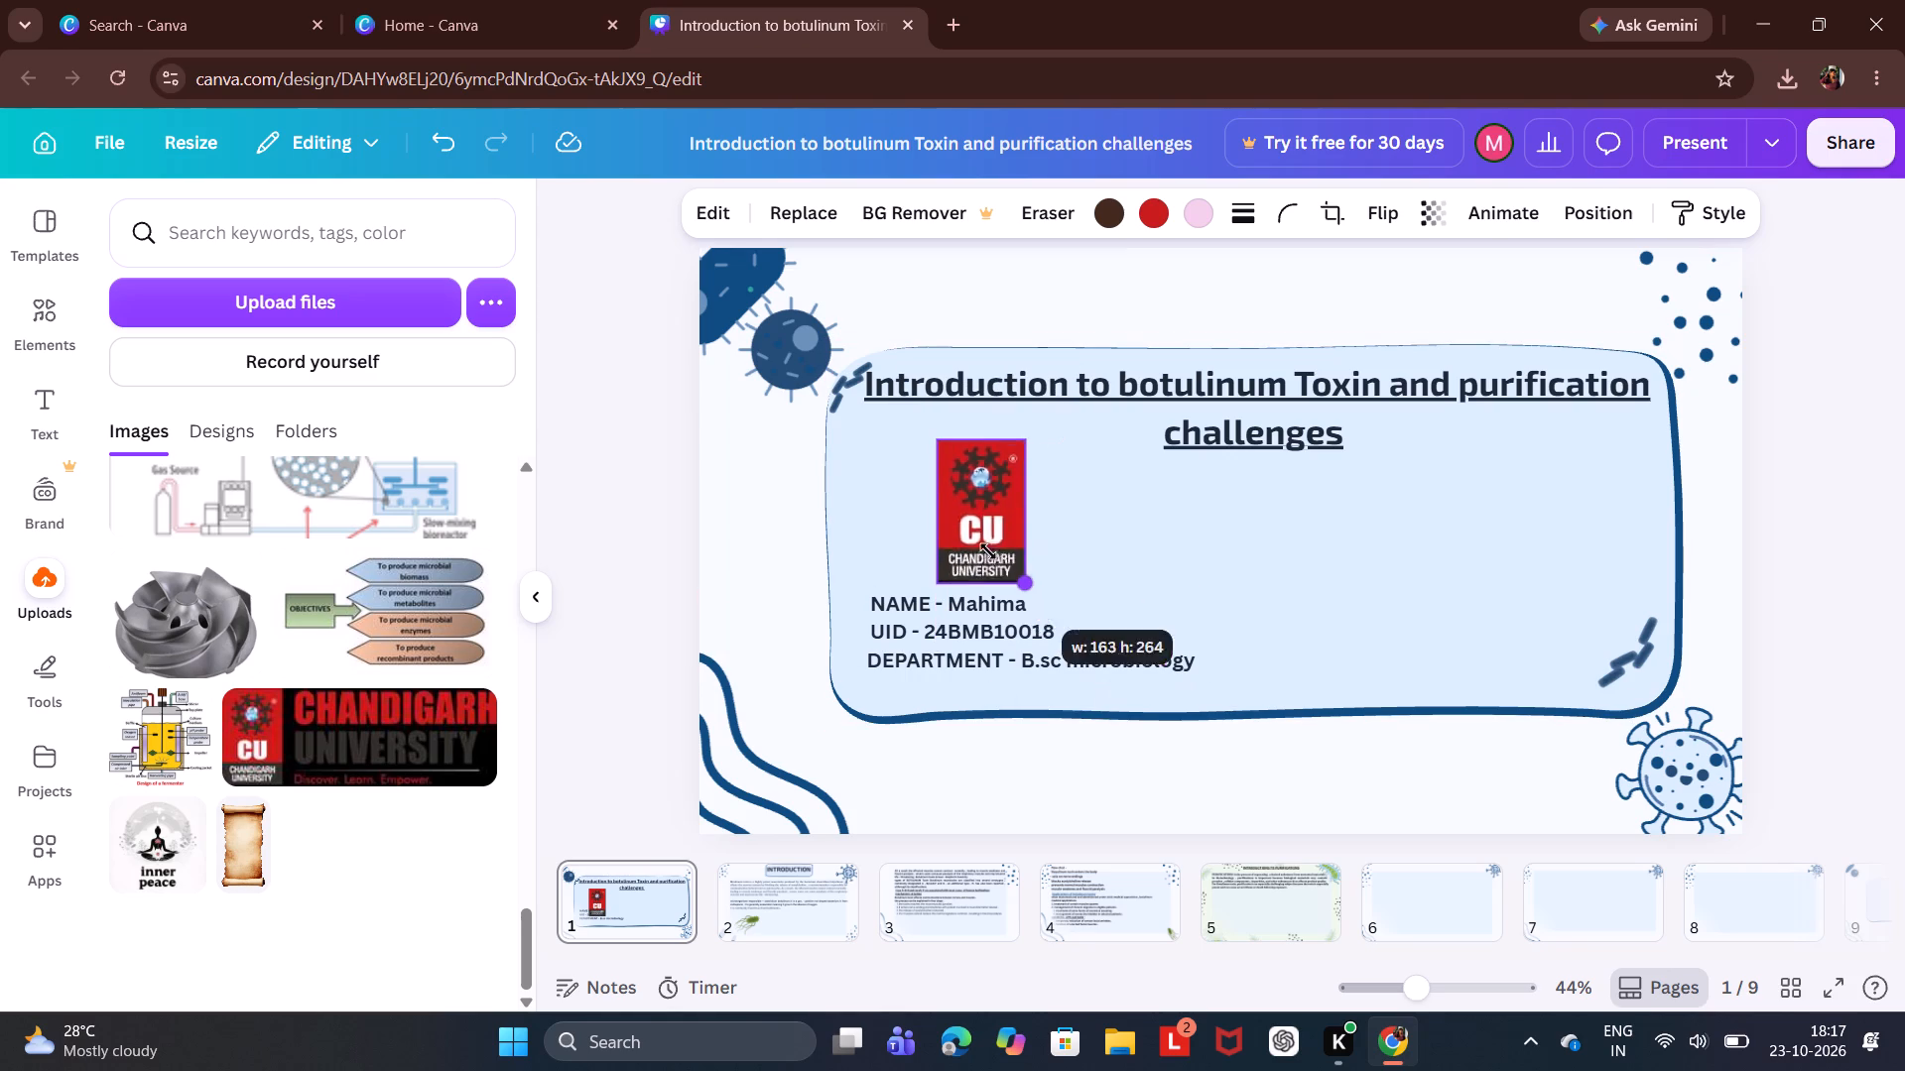
{"action": "left_click_drag", "start_coordinate": [988, 551], "coordinate": [984, 544]}
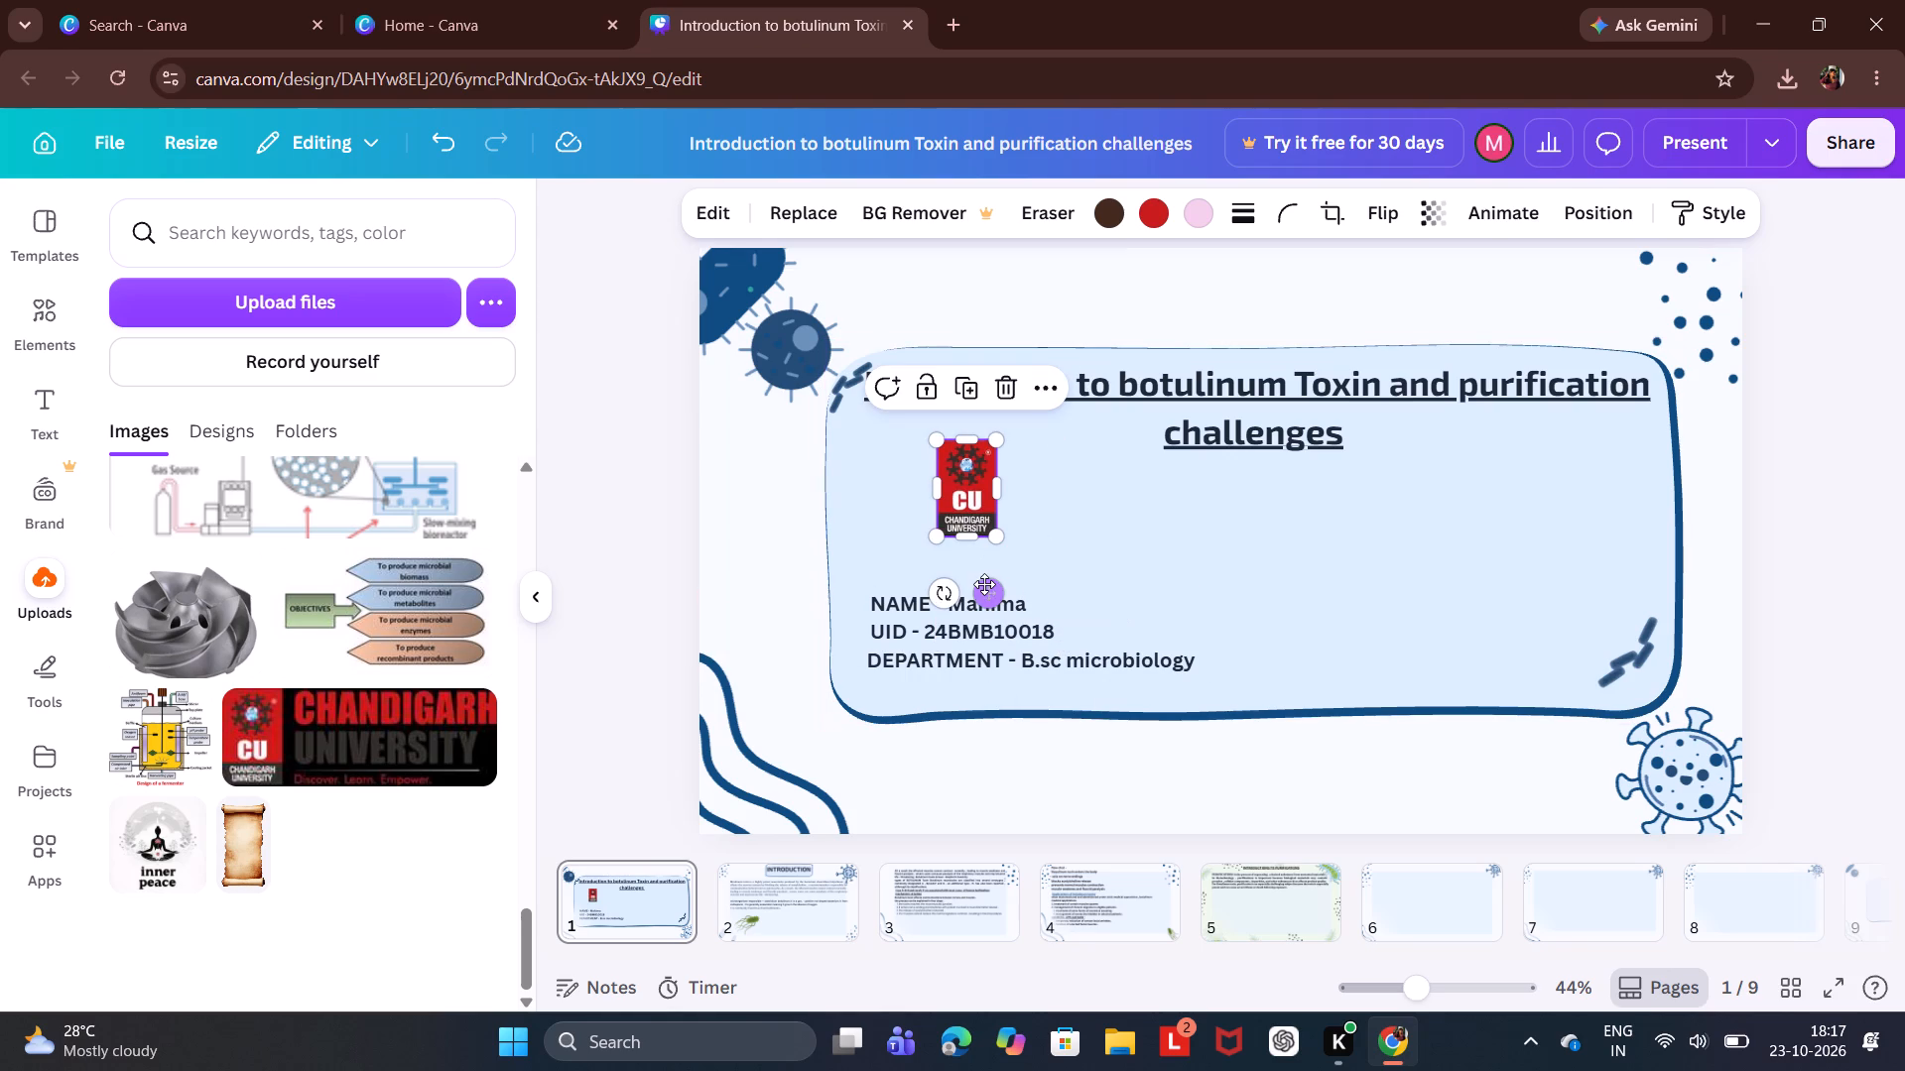
{"action": "left_click_drag", "start_coordinate": [984, 584], "coordinate": [748, 395]}
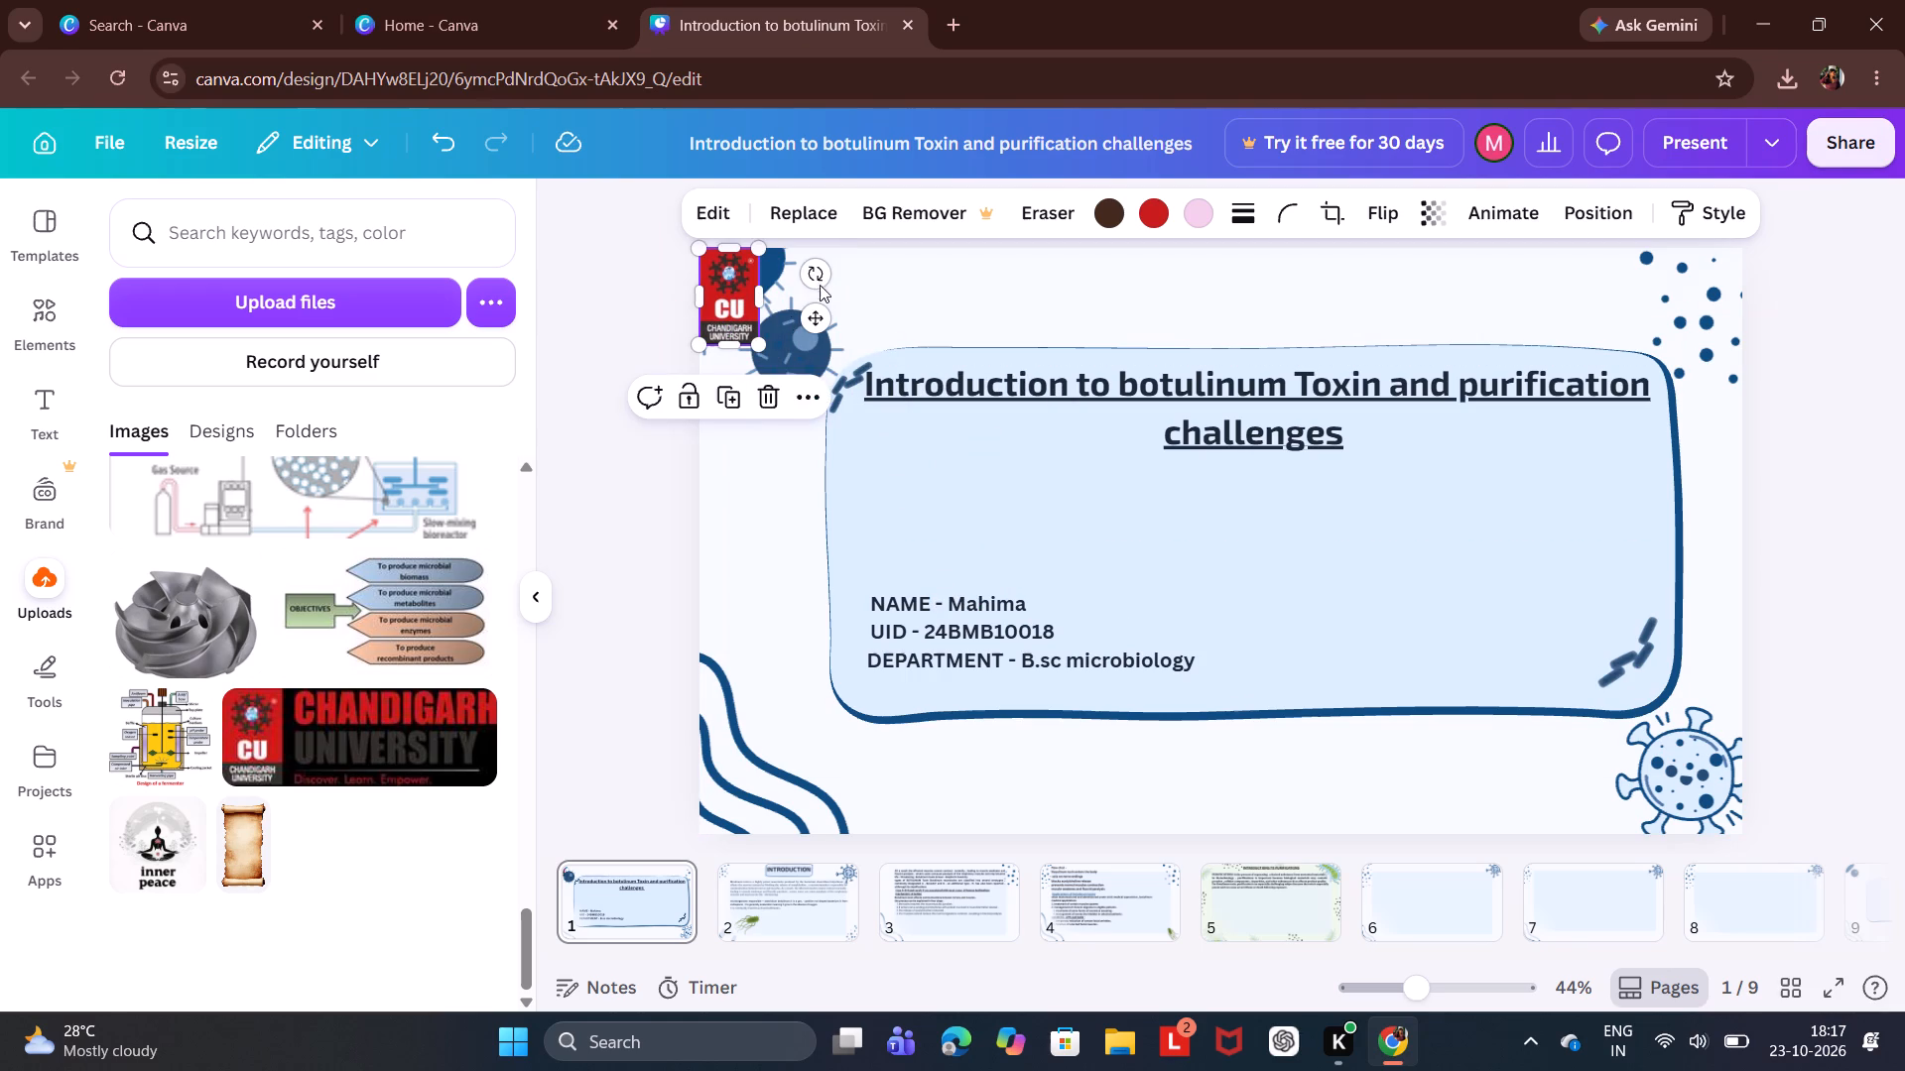
Duplicate the title slide's CU logo and place the copy on slide 2, INTRODUCTION, in its top-left corner.
{"action": "left_click", "coordinate": [743, 391]}
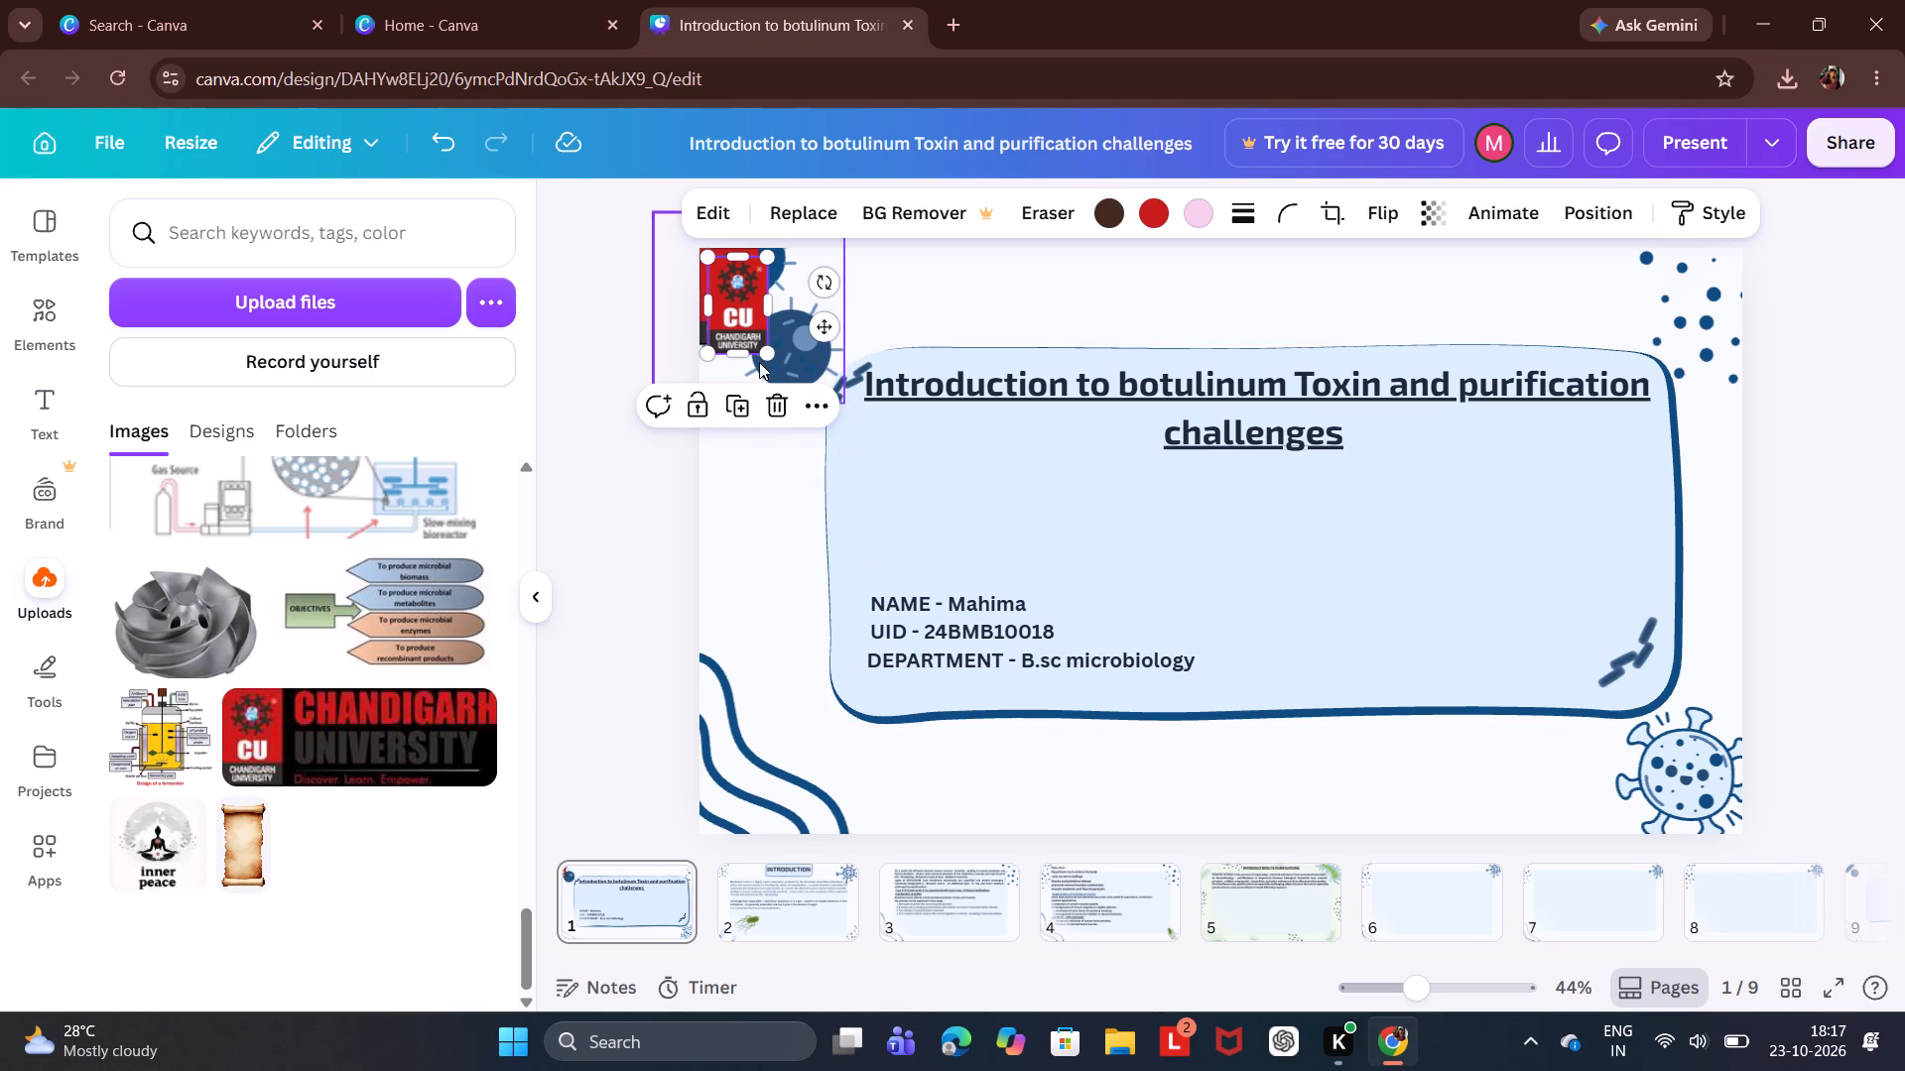
{"action": "left_click_drag", "start_coordinate": [741, 326], "coordinate": [792, 808]}
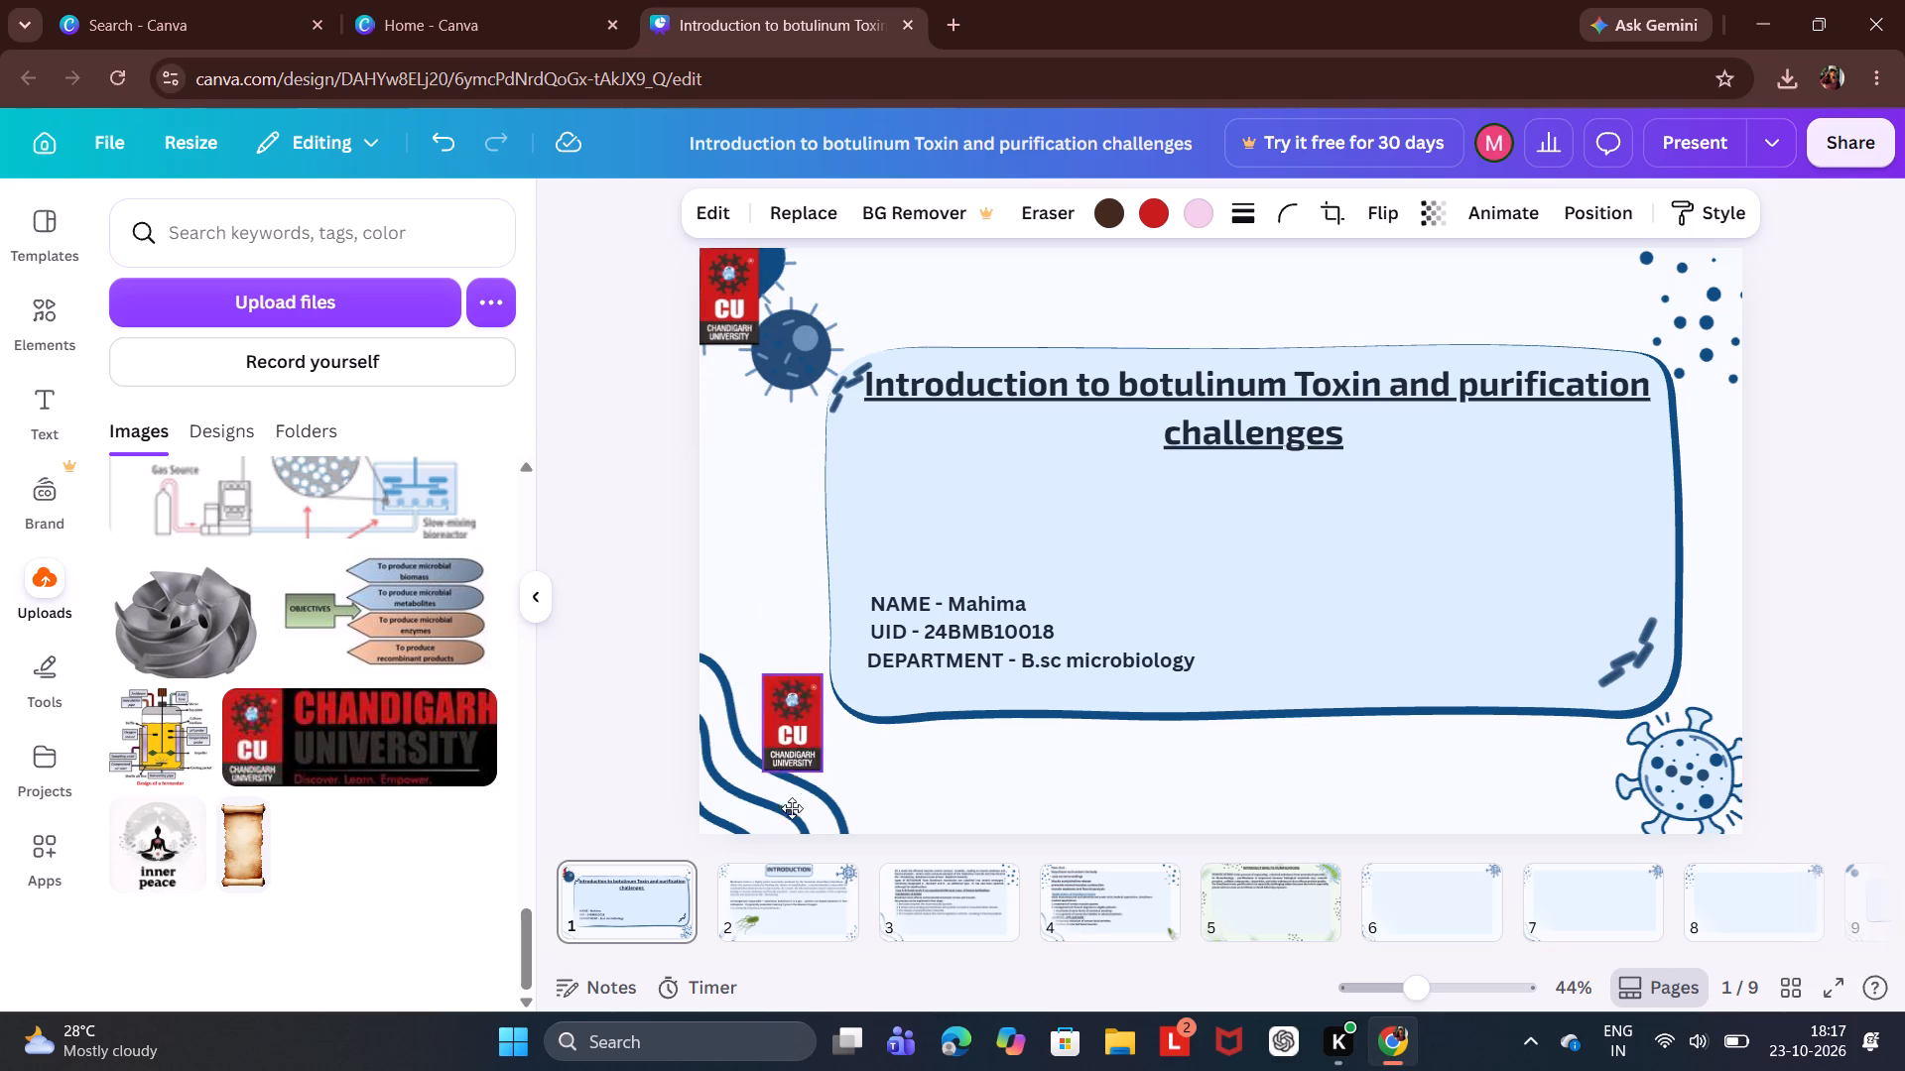
{"action": "left_click_drag", "start_coordinate": [792, 808], "coordinate": [788, 910]}
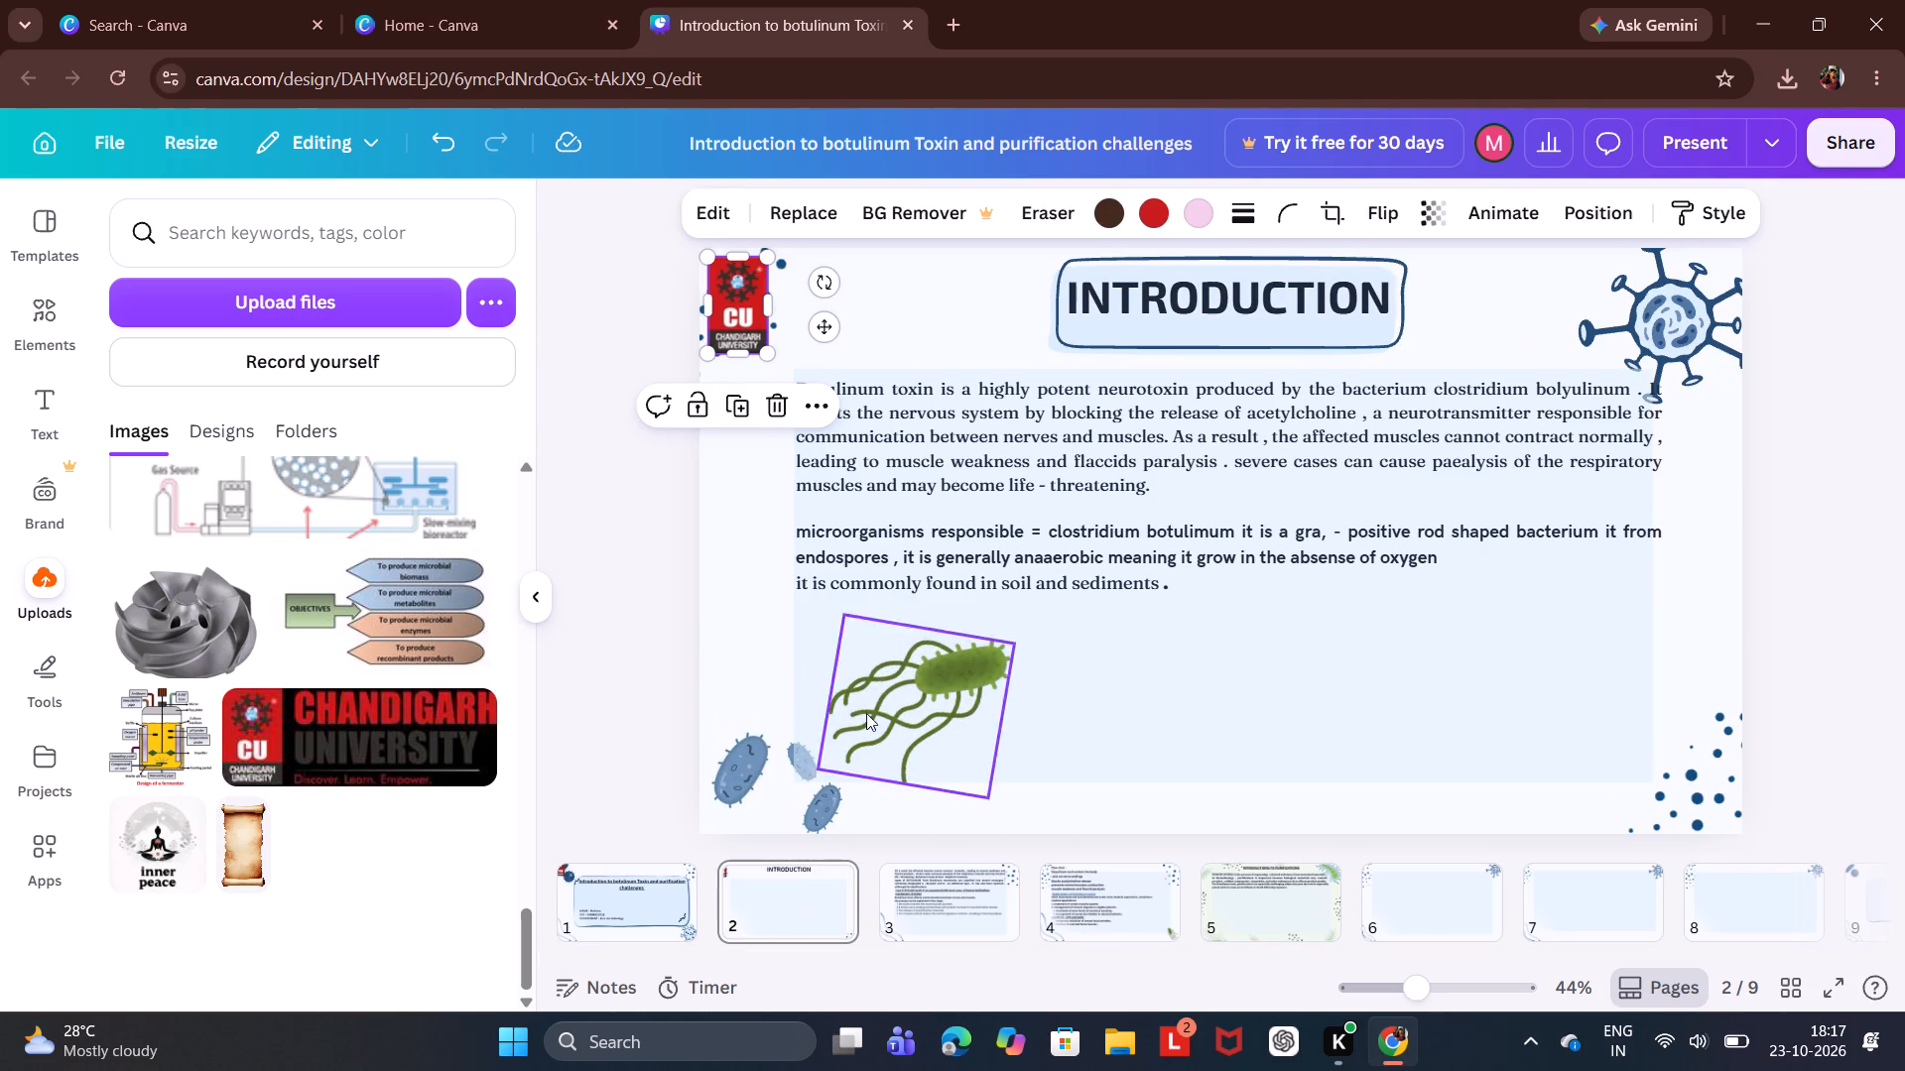
{"action": "left_click_drag", "start_coordinate": [732, 327], "coordinate": [732, 324]}
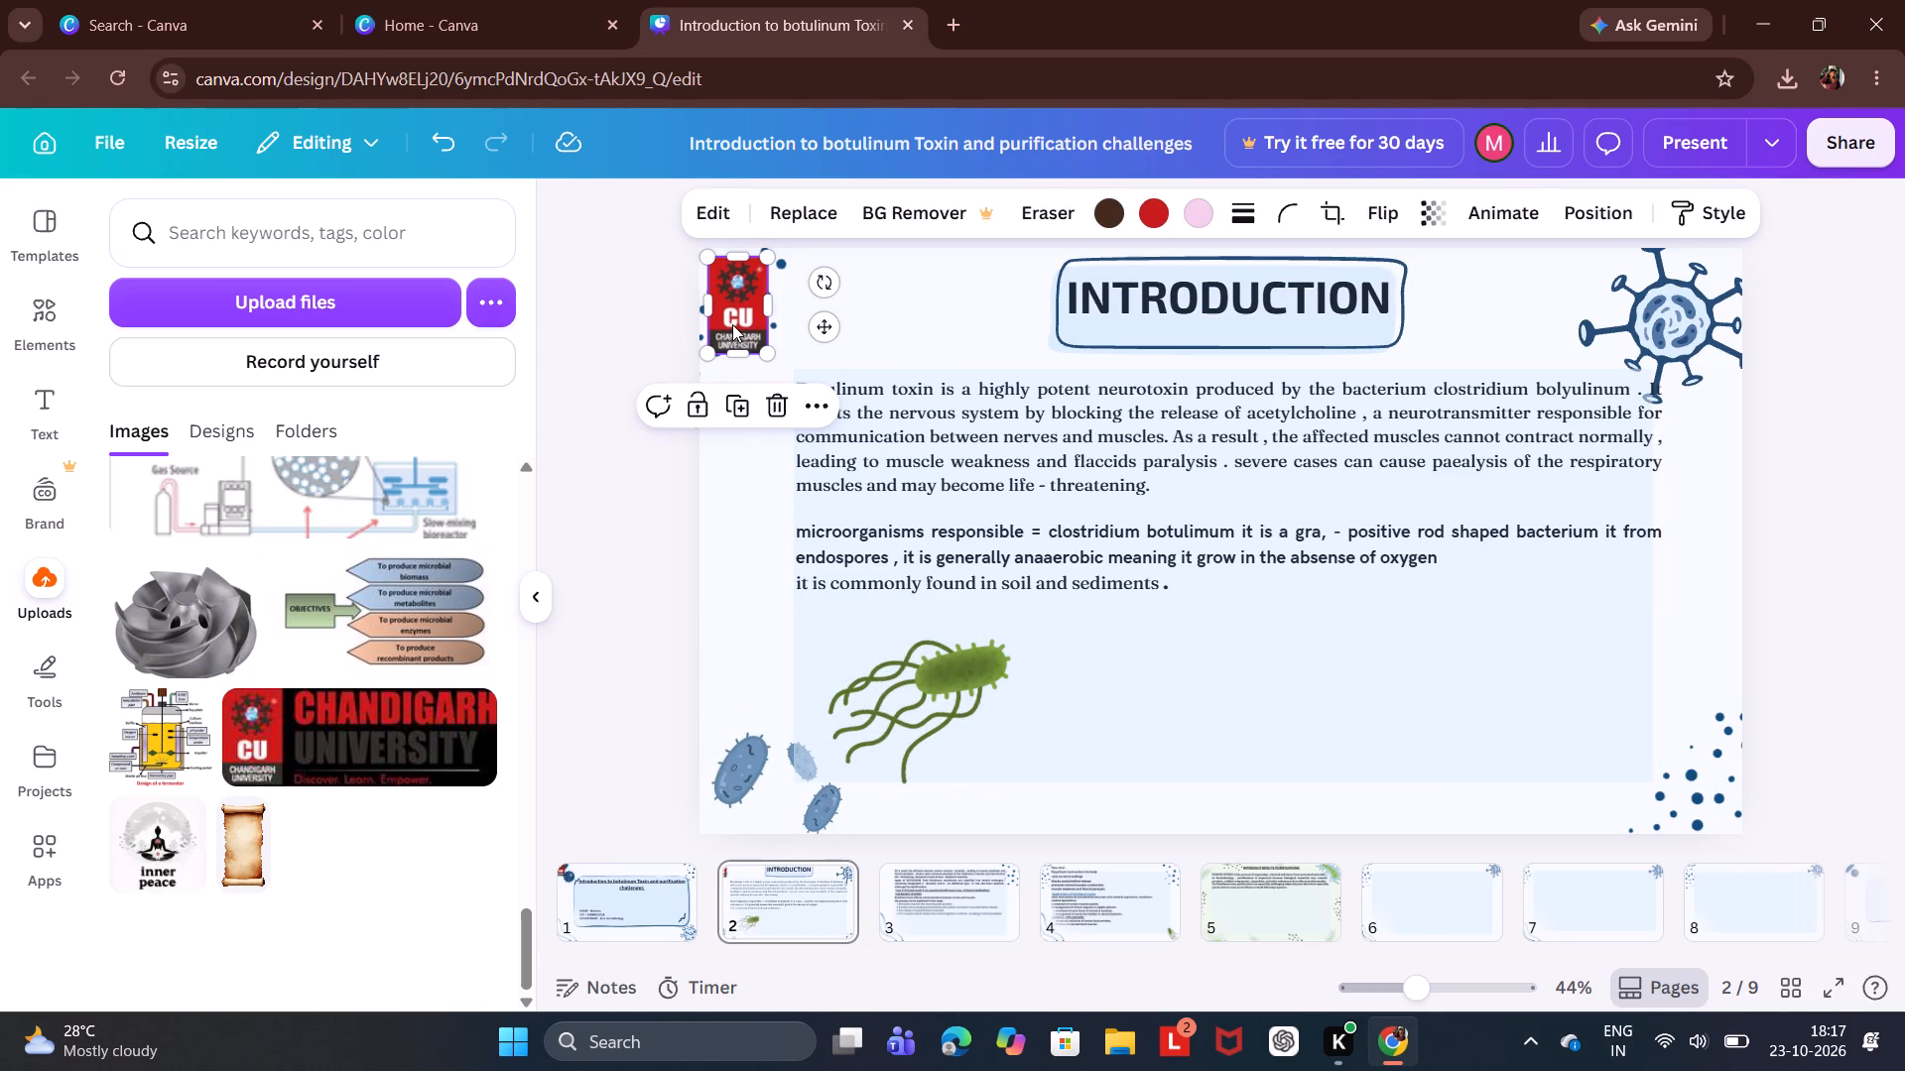
{"action": "left_click_drag", "start_coordinate": [732, 324], "coordinate": [721, 325]}
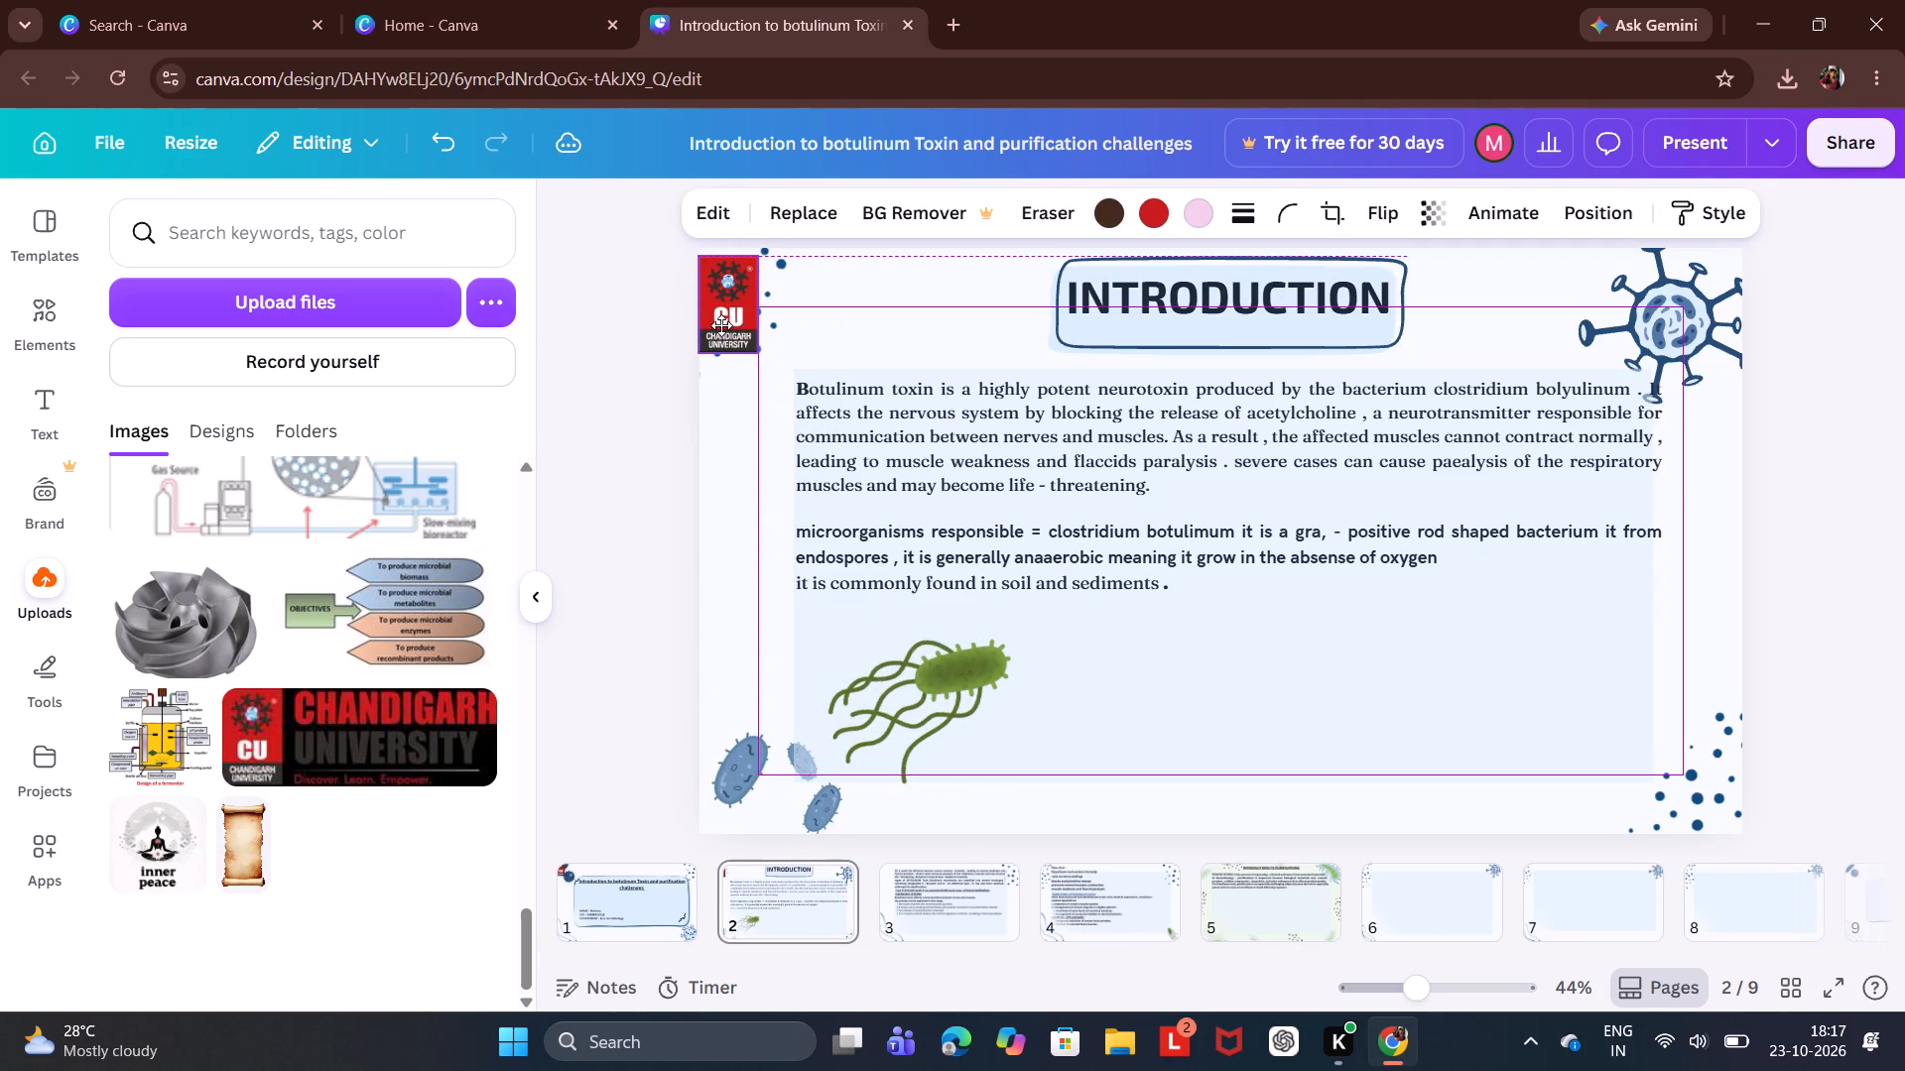
{"action": "left_click_drag", "start_coordinate": [721, 325], "coordinate": [720, 318]}
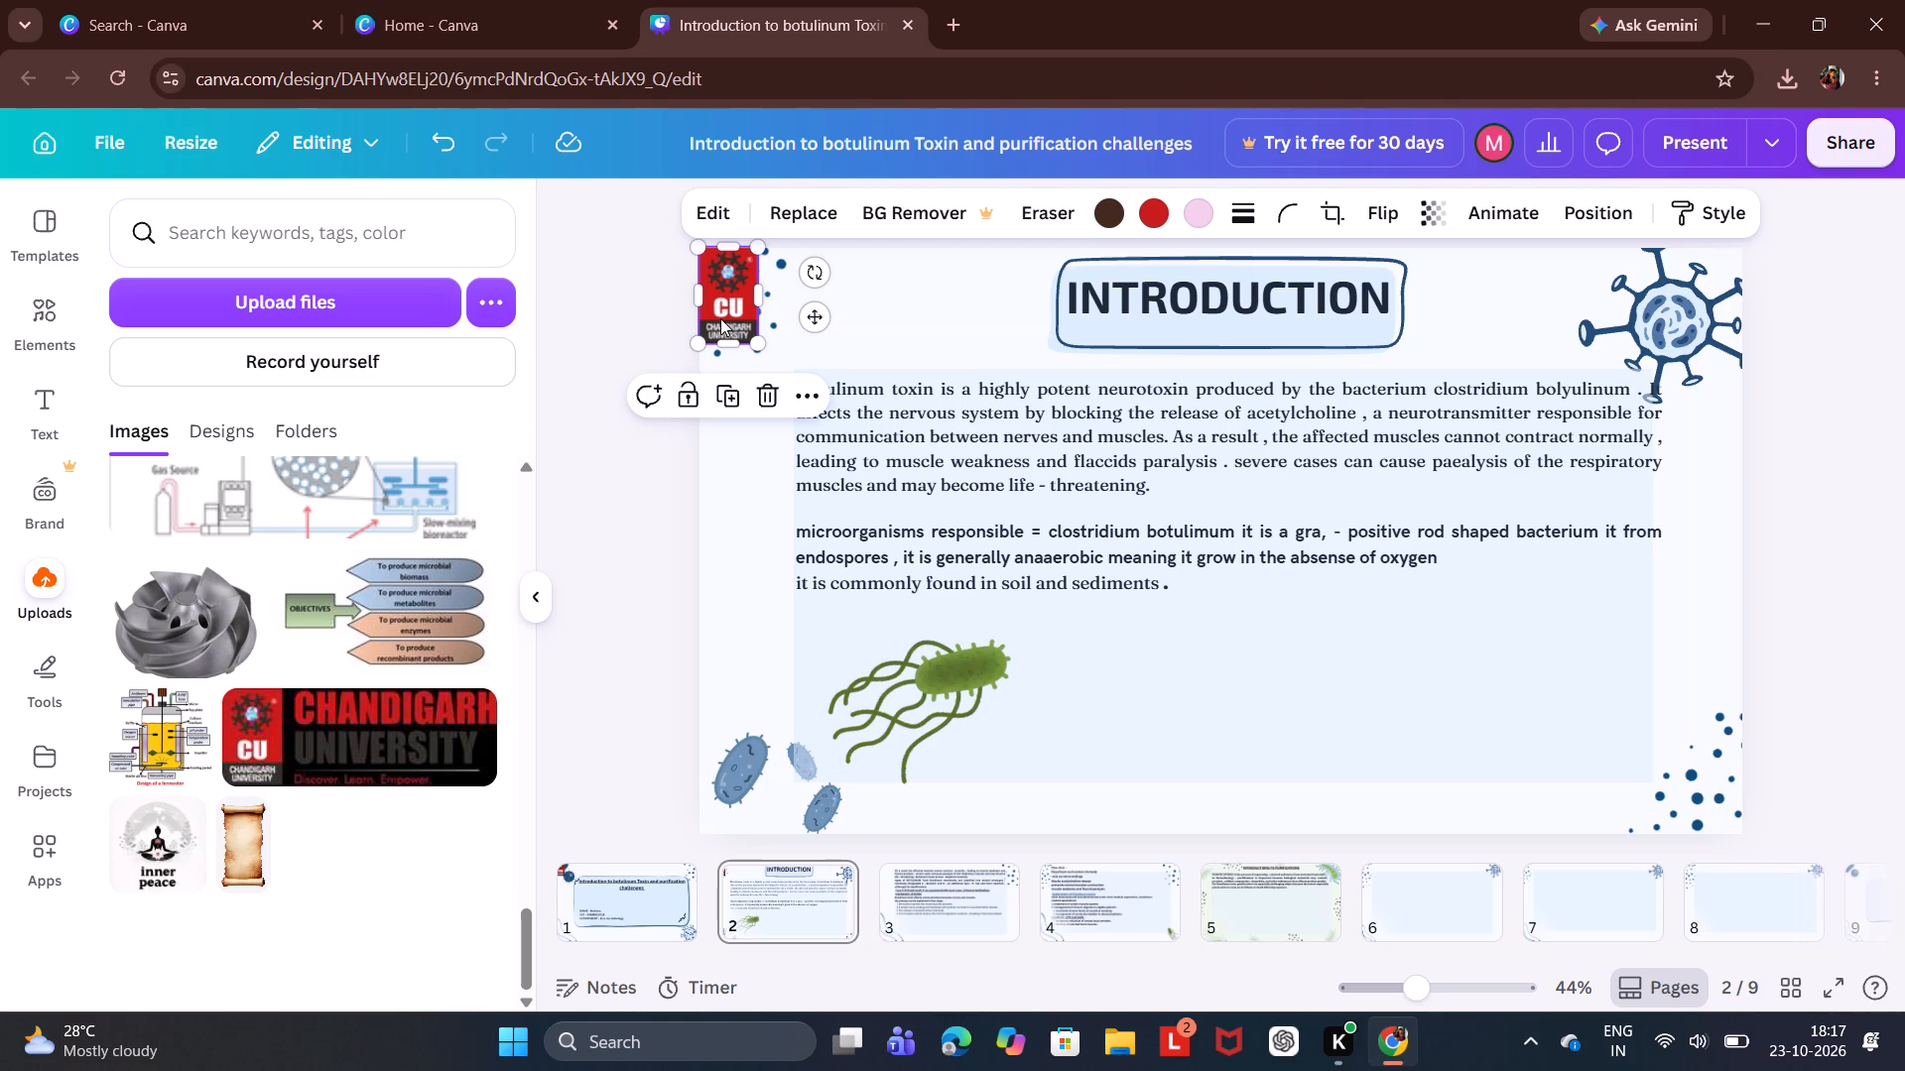
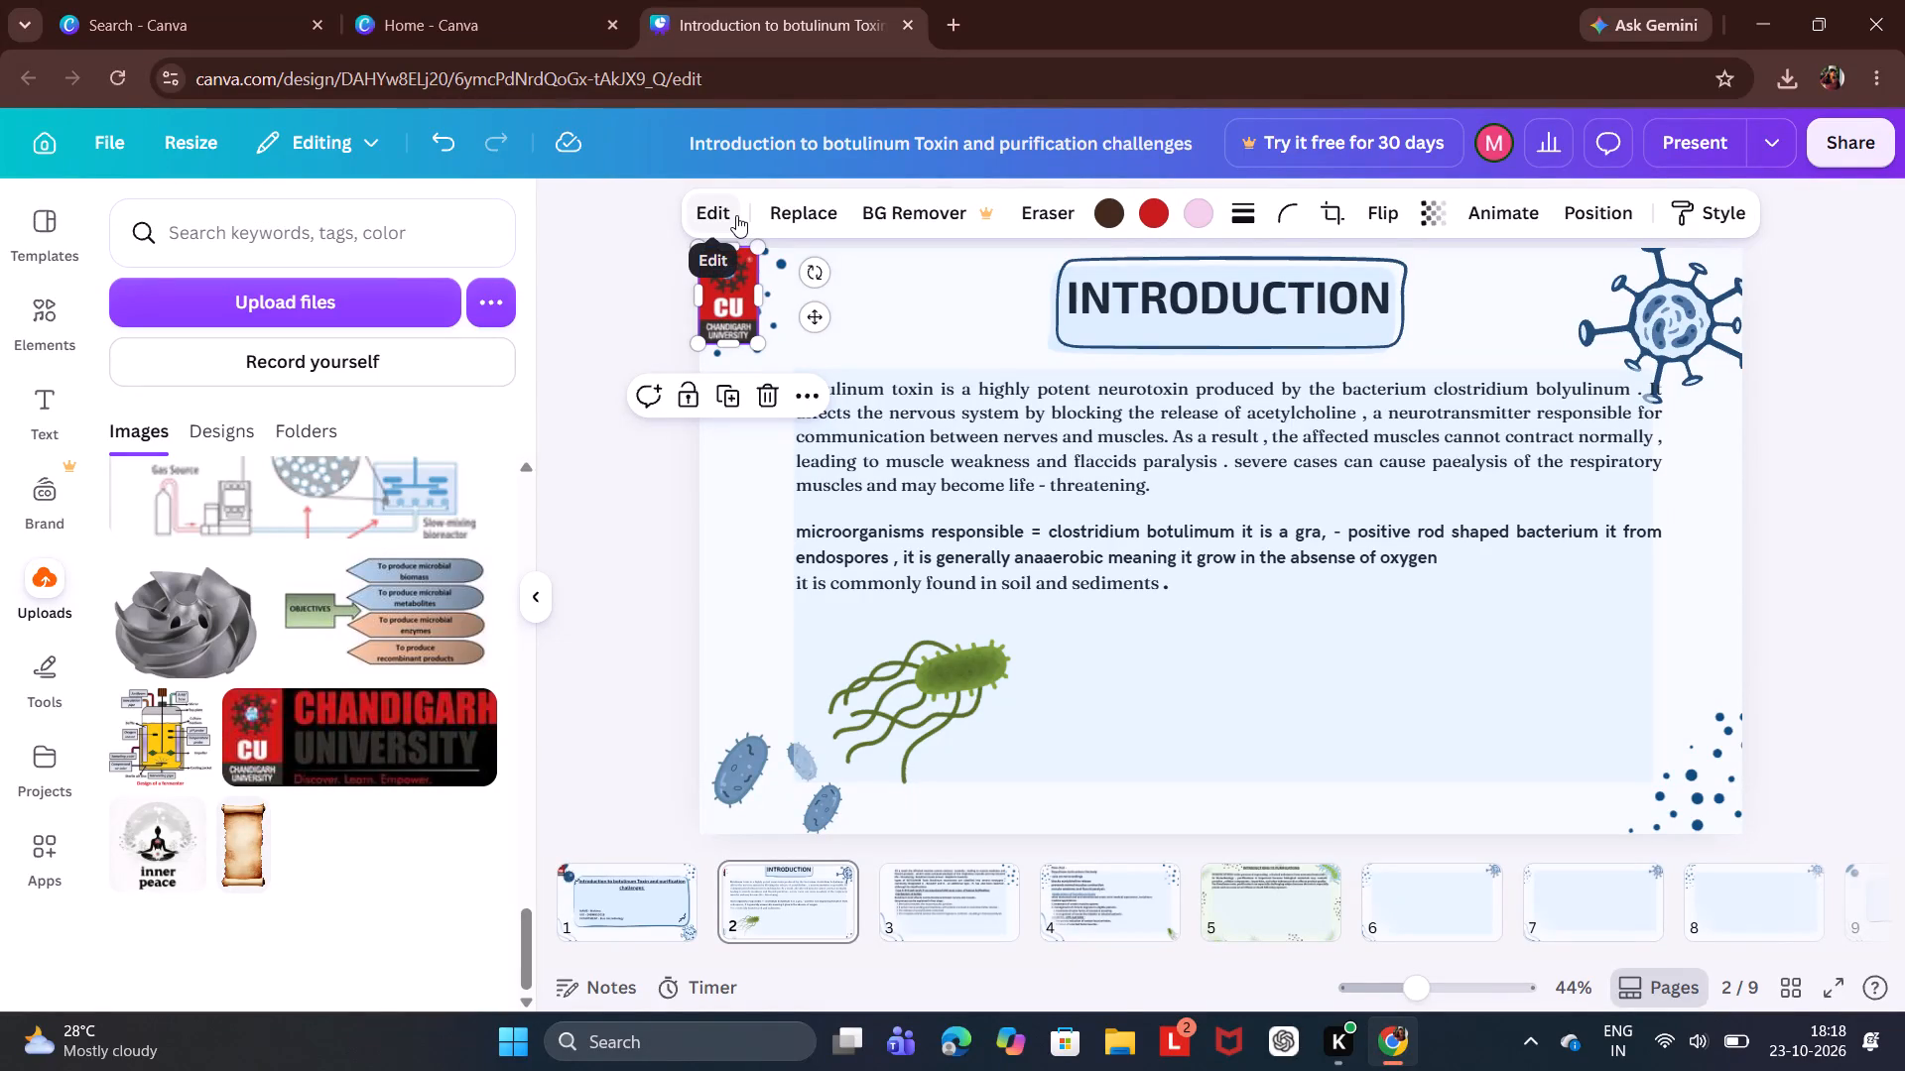
Duplicate slide 2's CU logo and place the copy in the top-left corner of slide 3.
{"action": "left_click", "coordinate": [720, 394]}
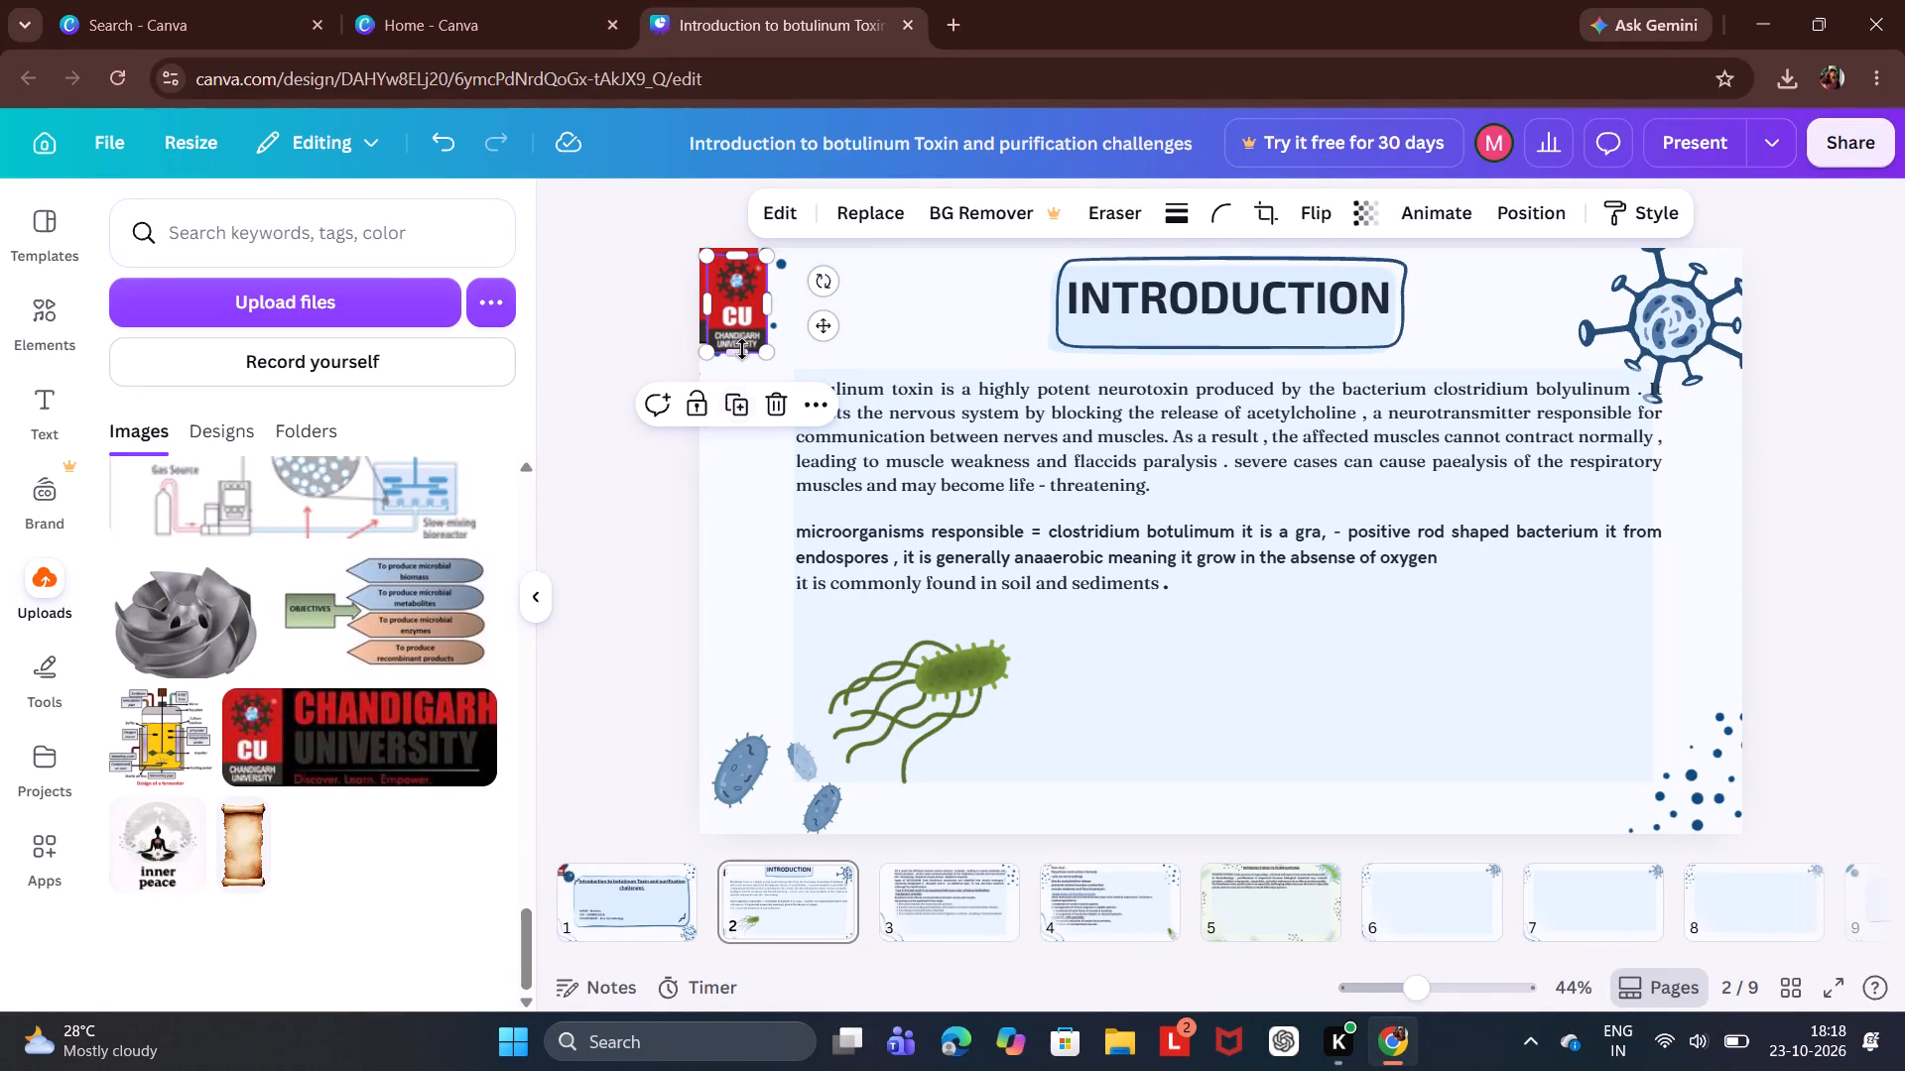
{"action": "left_click_drag", "start_coordinate": [745, 318], "coordinate": [891, 827]}
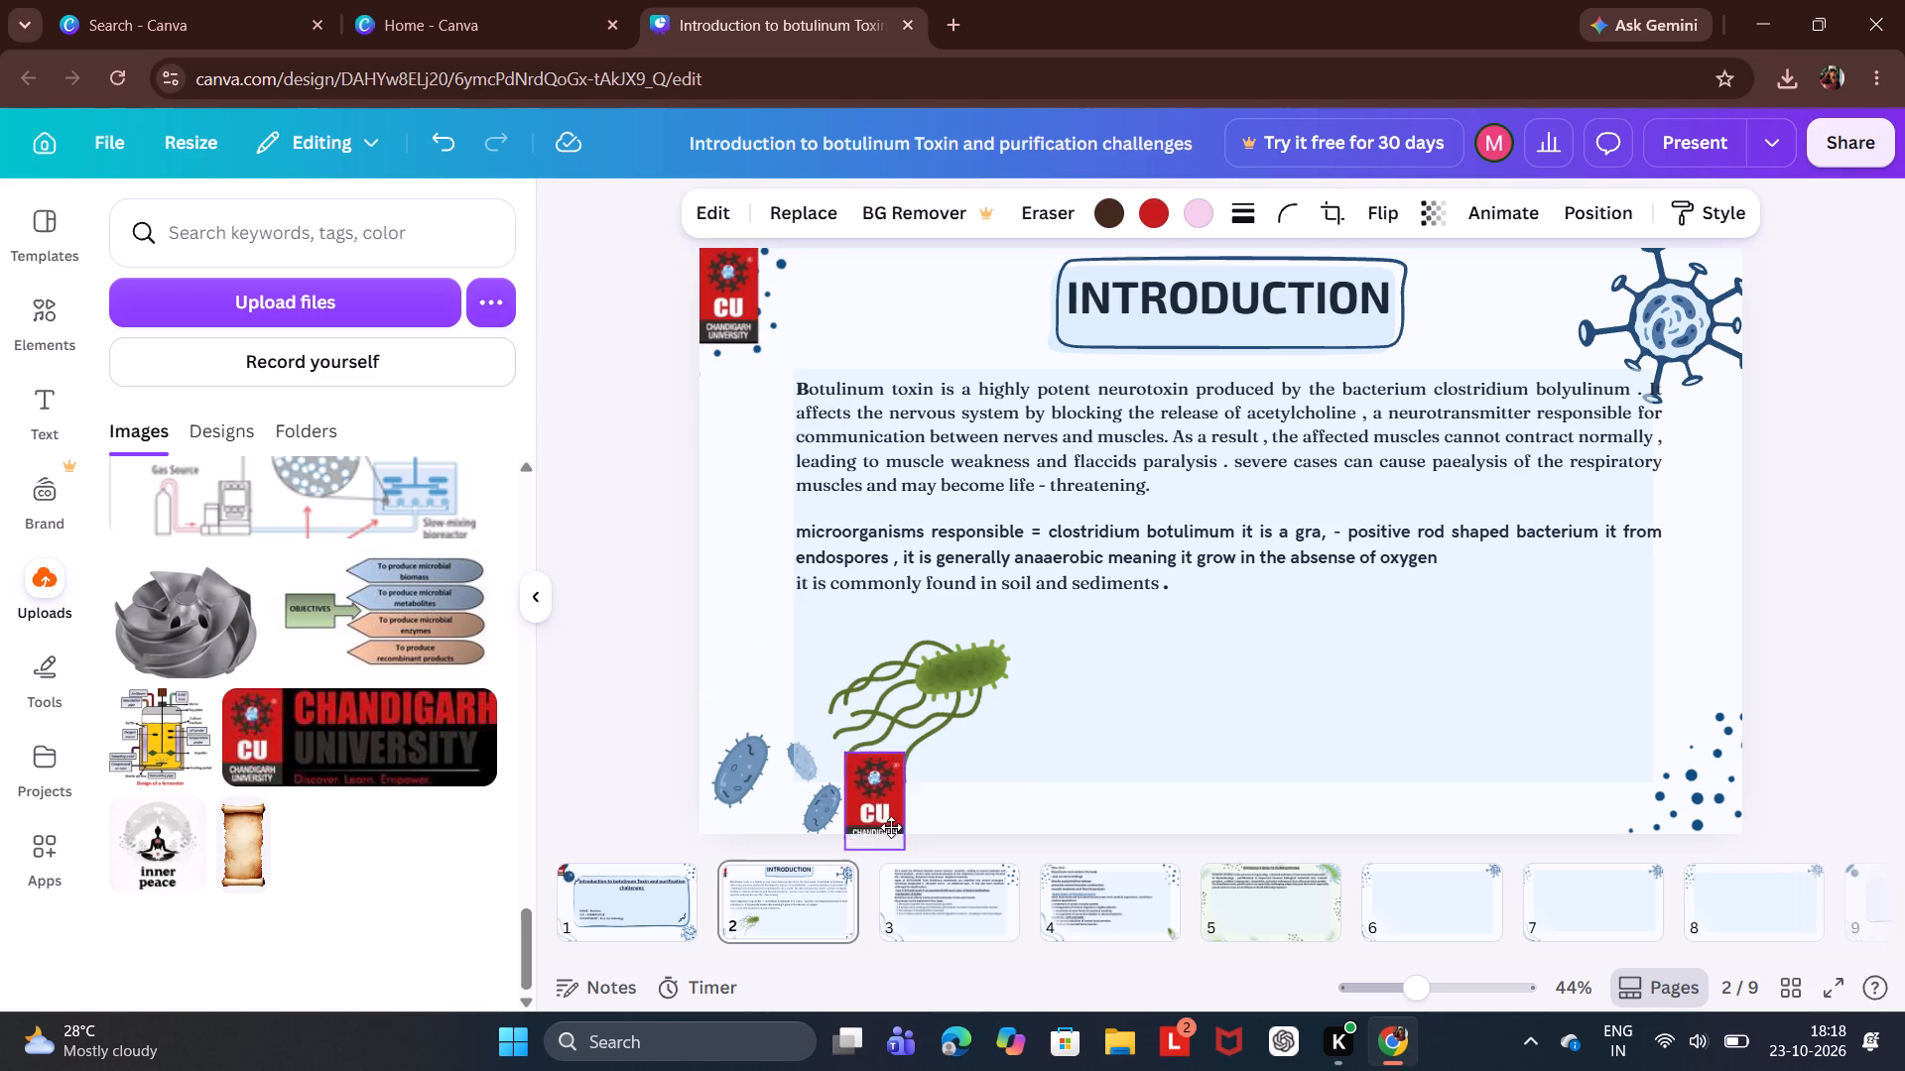
{"action": "left_click_drag", "start_coordinate": [891, 827], "coordinate": [941, 881]}
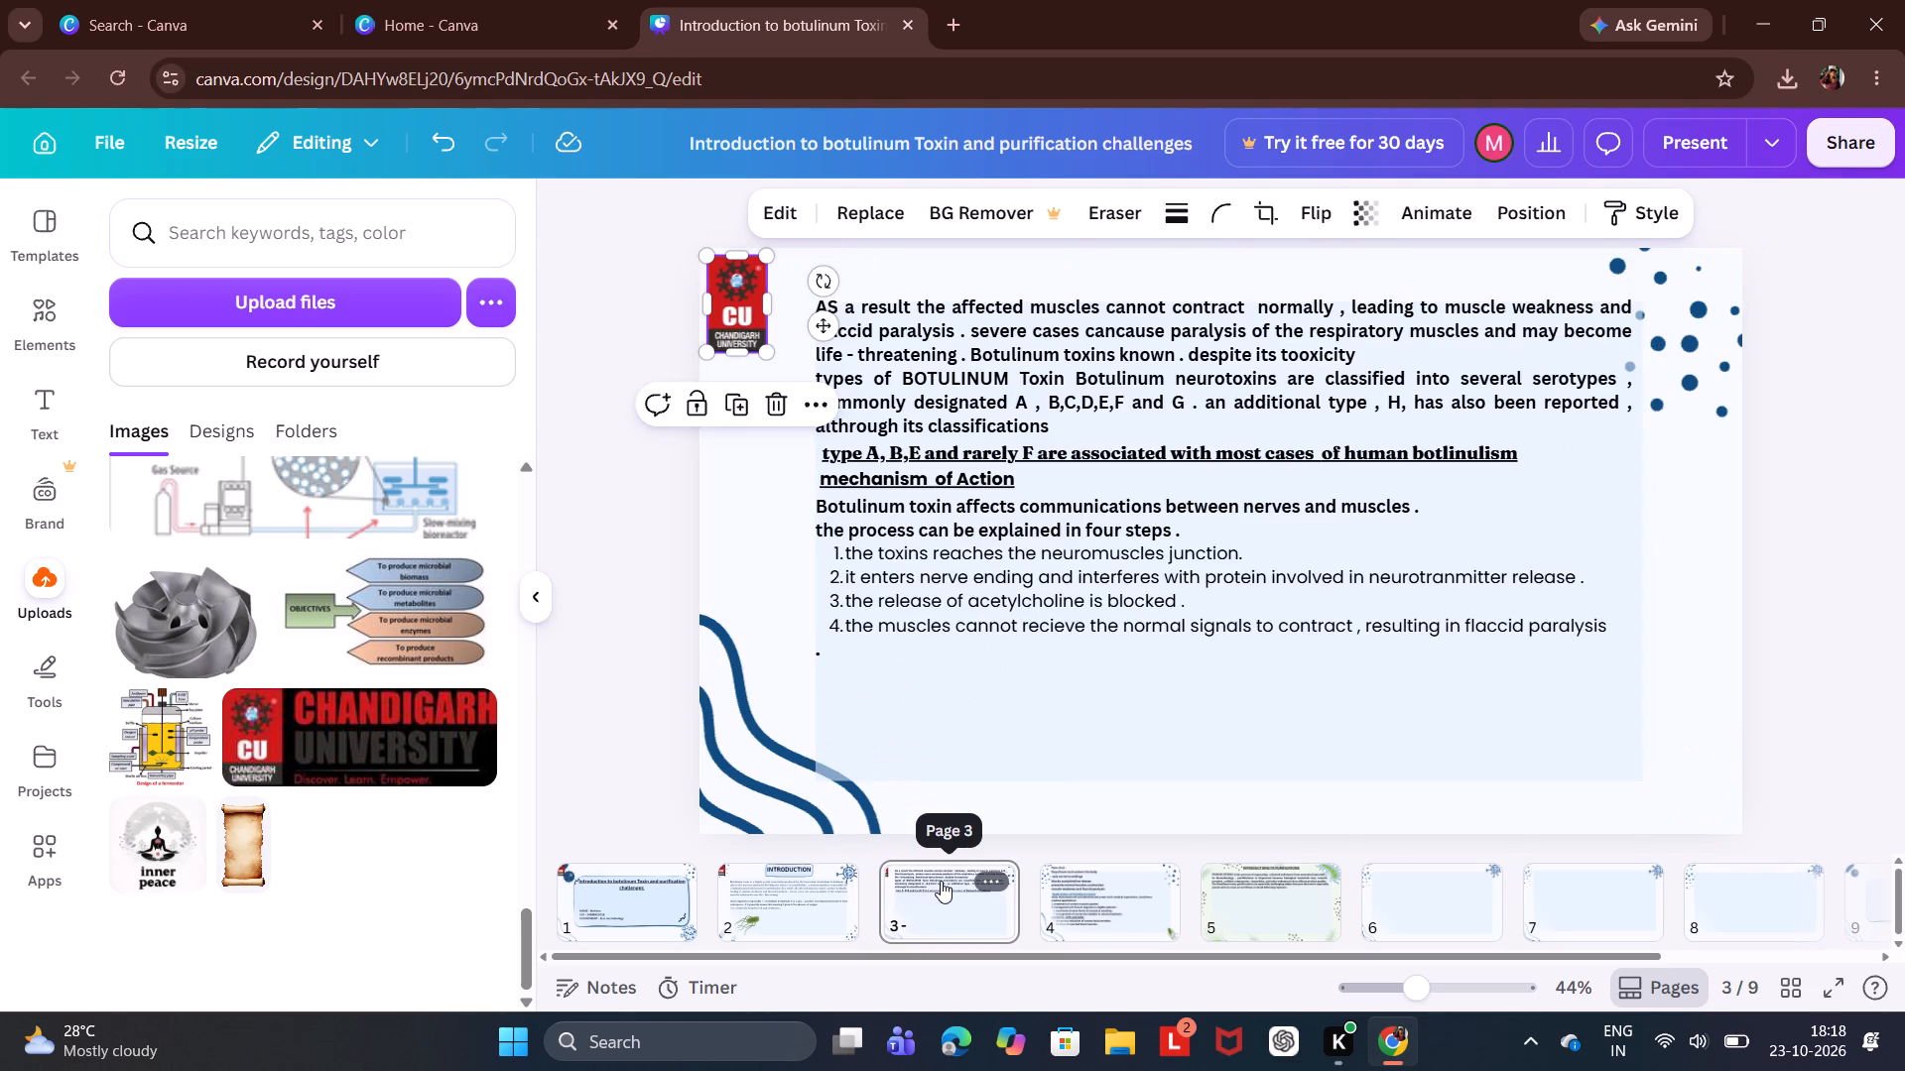
{"action": "left_click", "coordinate": [741, 321]}
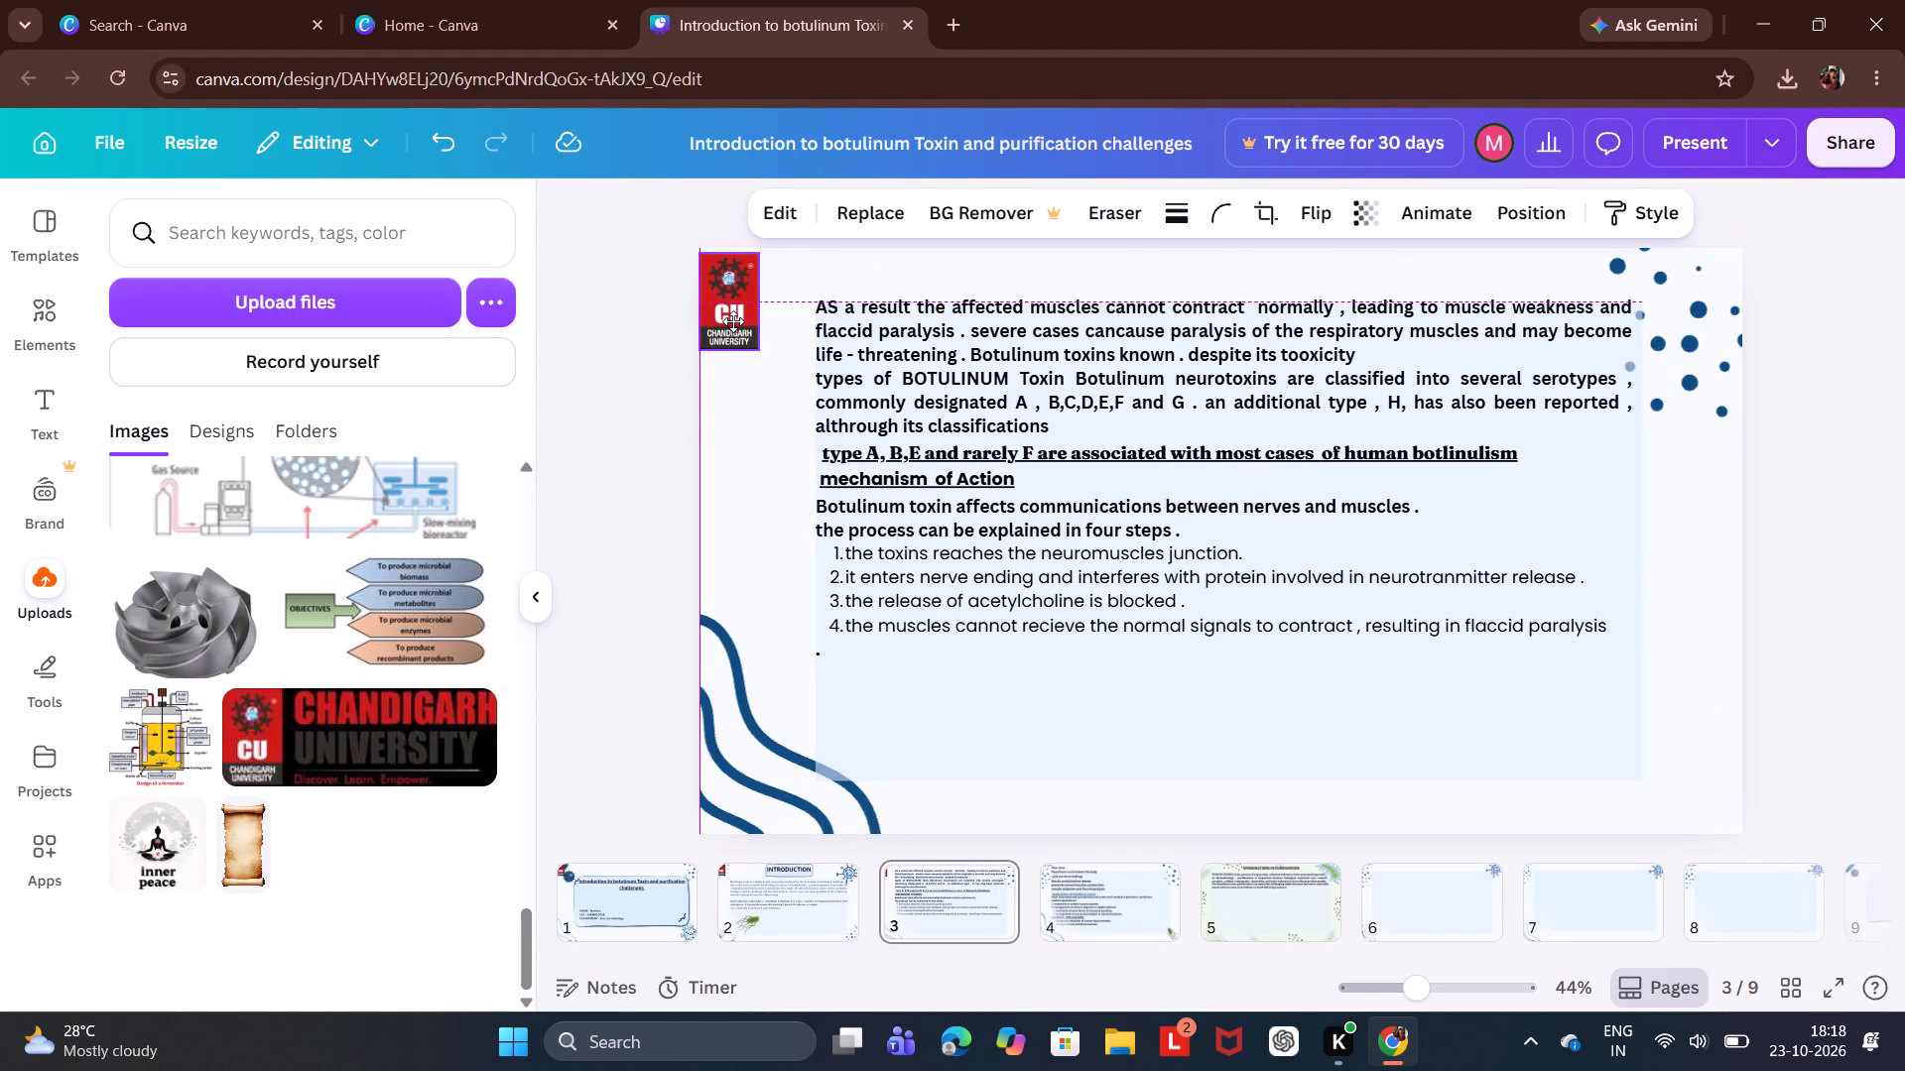
Duplicate slide 3's CU logo and place the copy in the top-left corner of slide 4.
{"action": "left_click", "coordinate": [916, 910]}
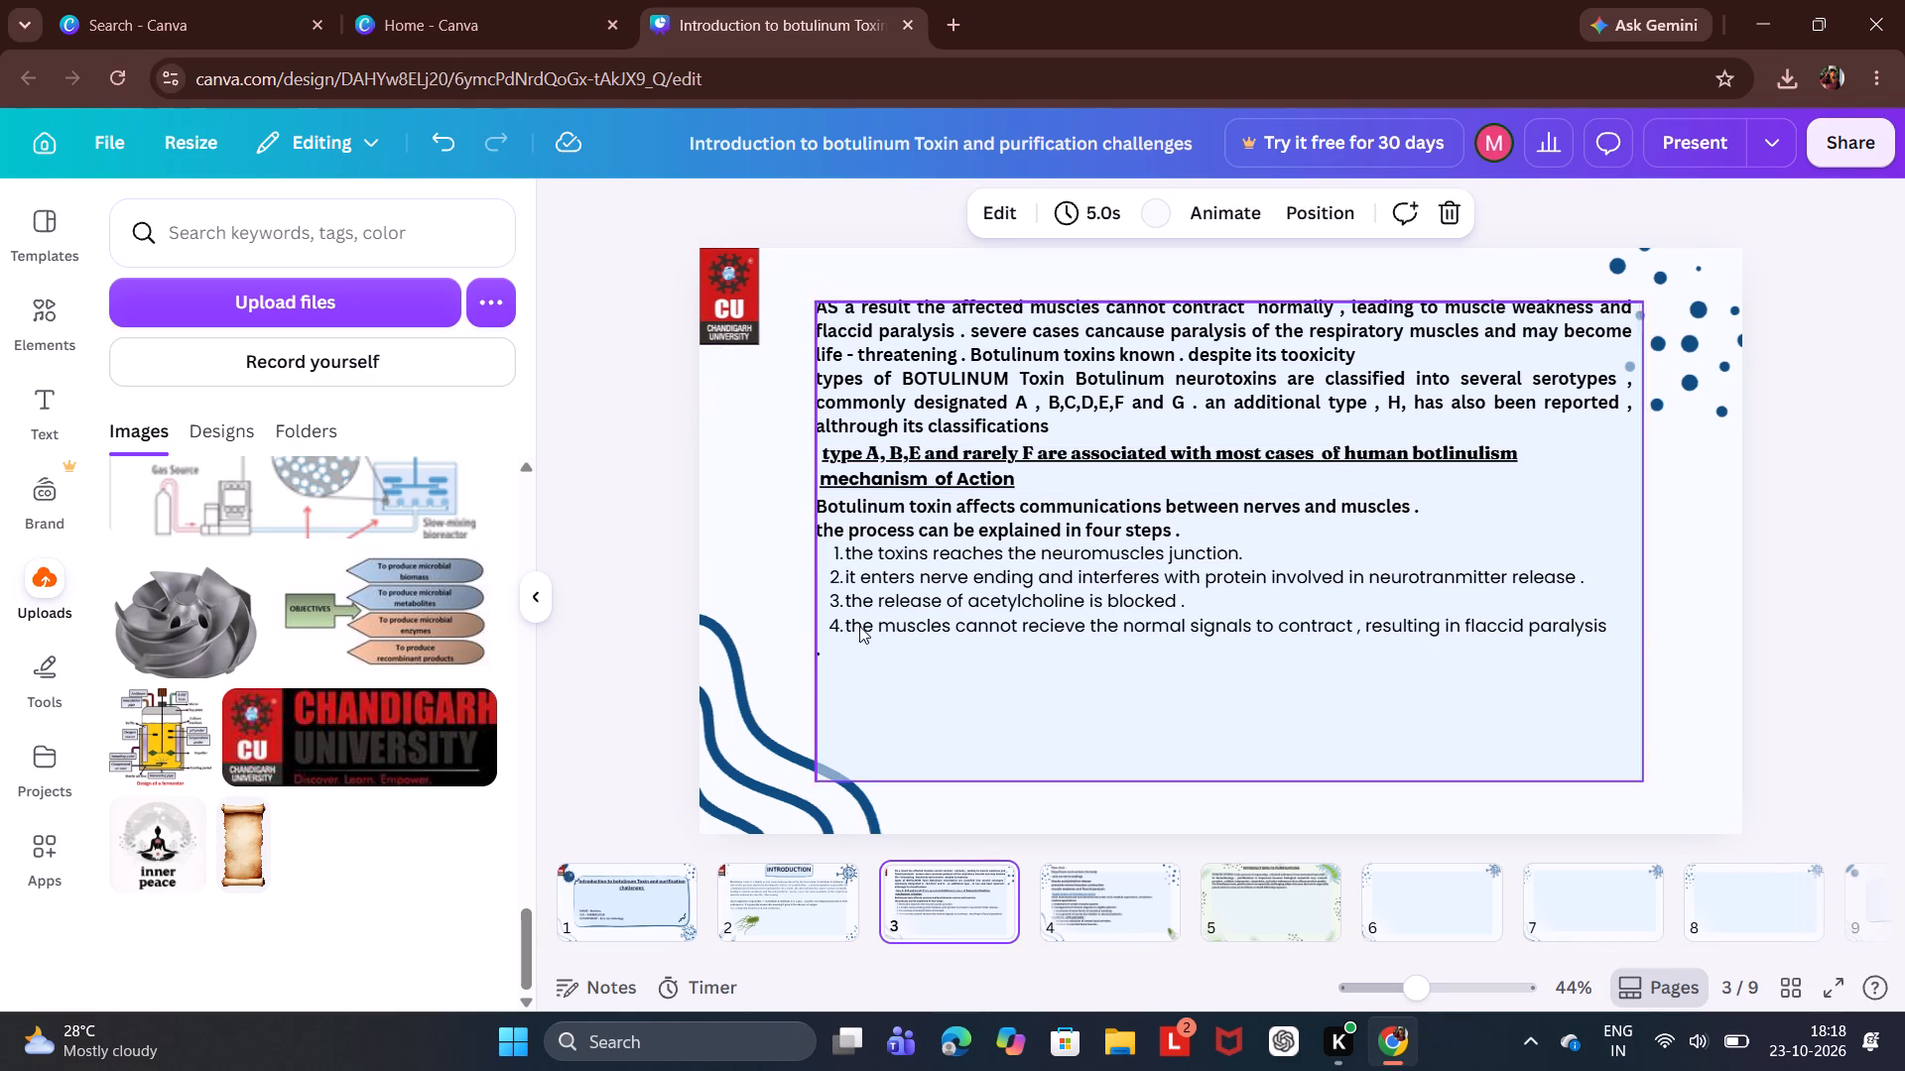
{"action": "left_click", "coordinate": [731, 326]}
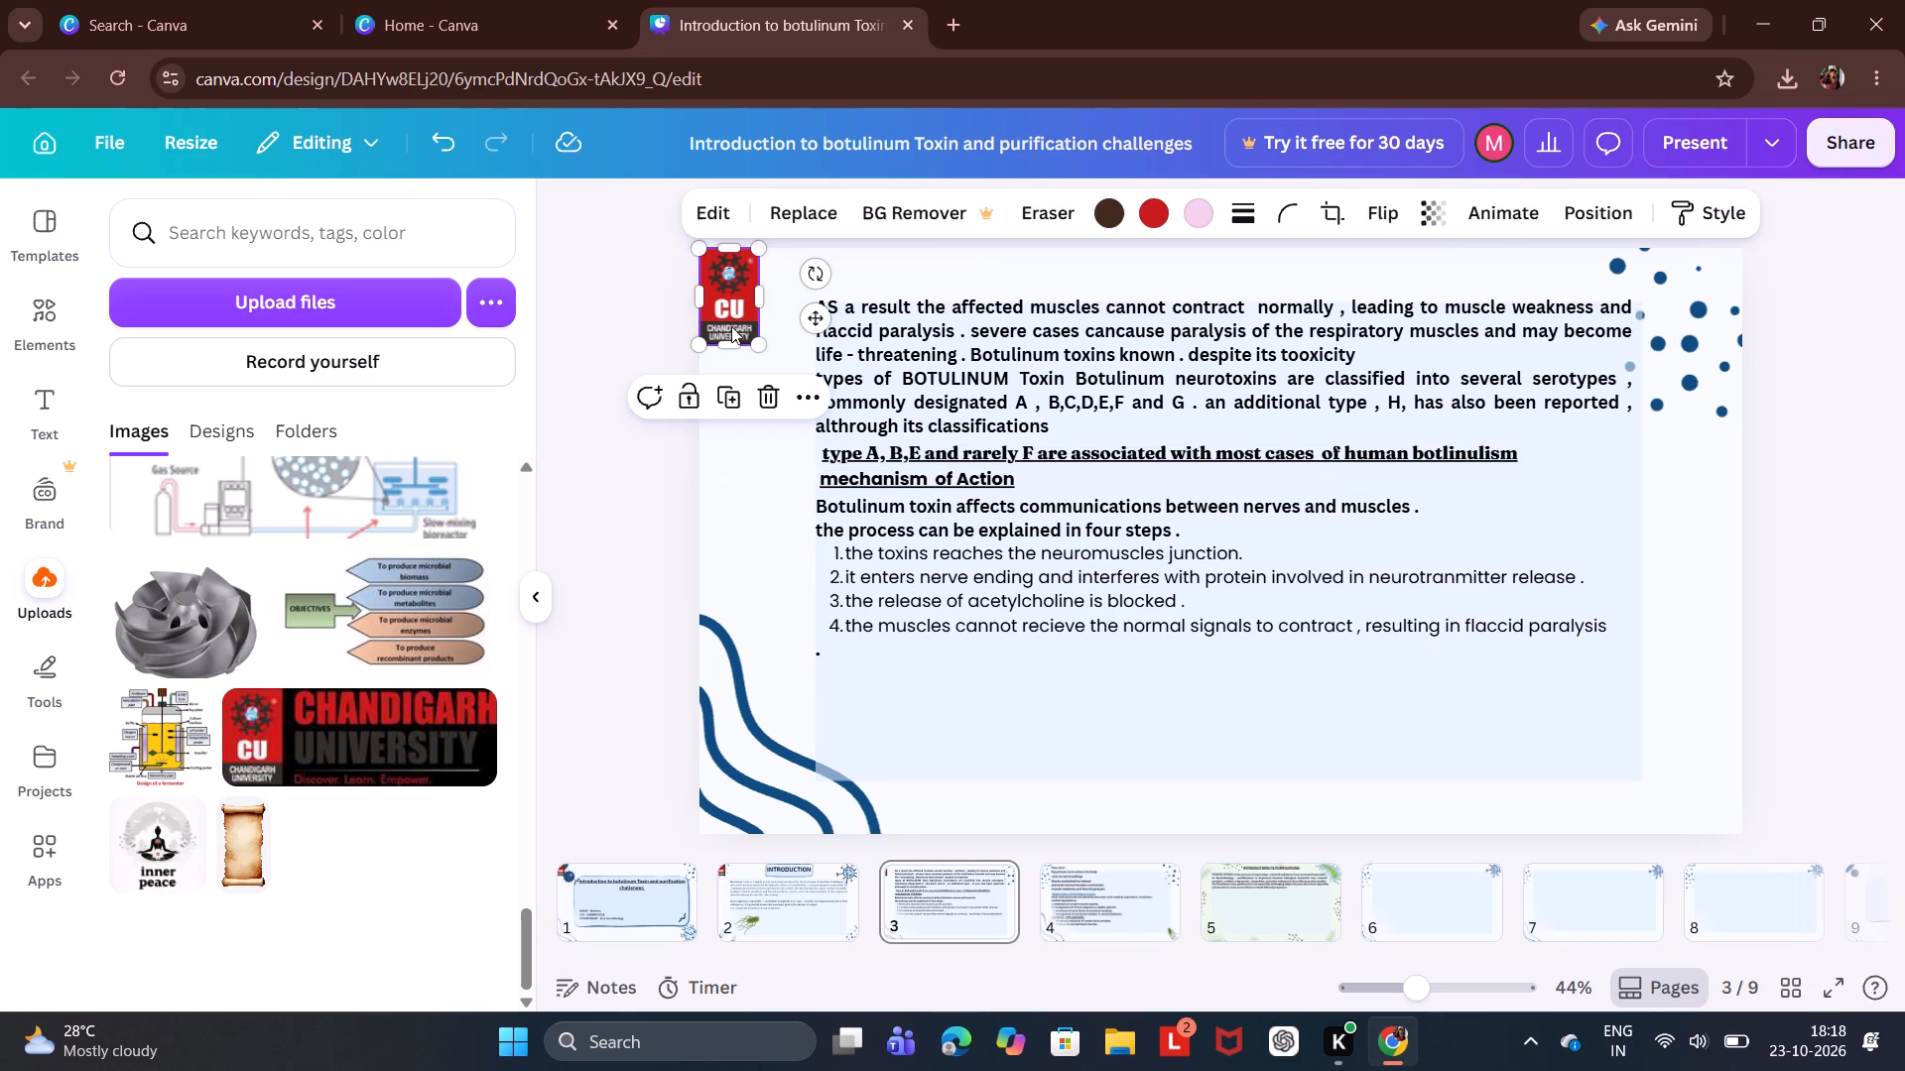
{"action": "left_click", "coordinate": [735, 398]}
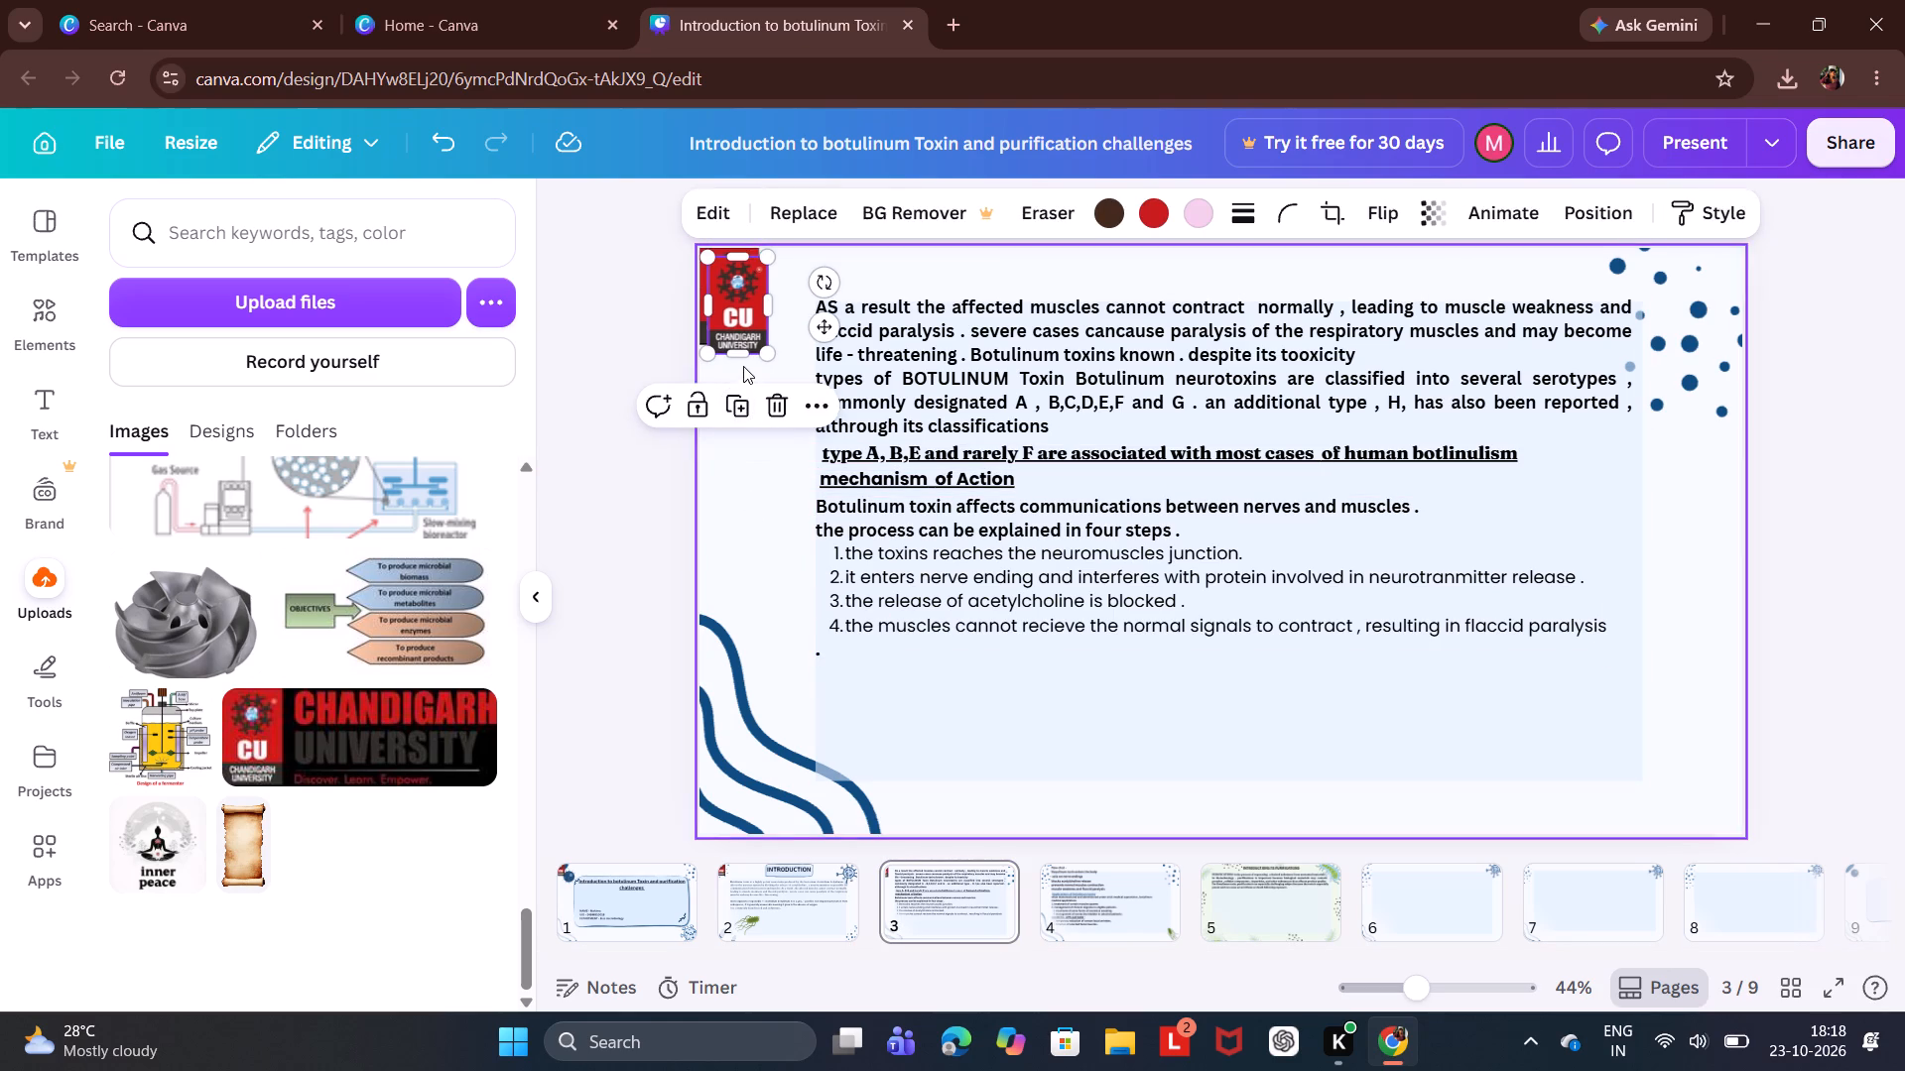
{"action": "left_click_drag", "start_coordinate": [739, 334], "coordinate": [1054, 809]}
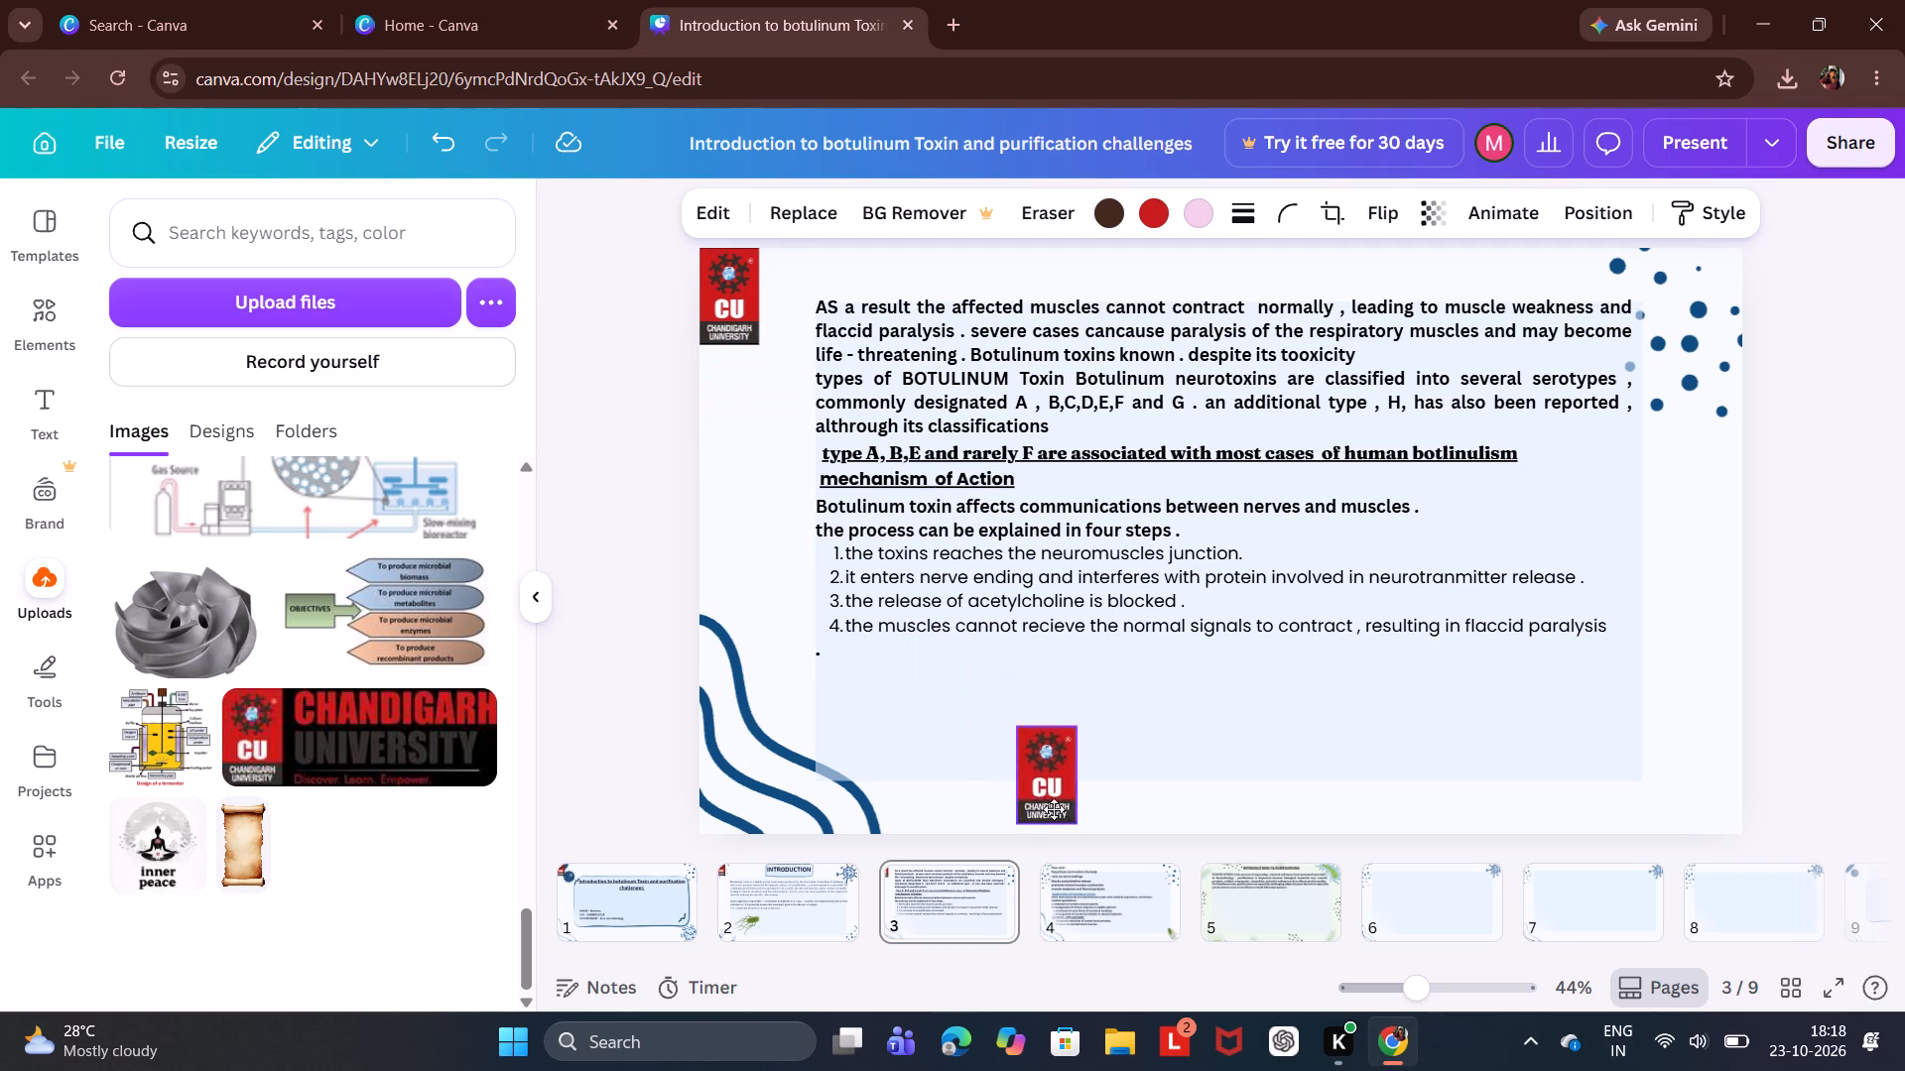
{"action": "left_click_drag", "start_coordinate": [1054, 809], "coordinate": [1068, 892]}
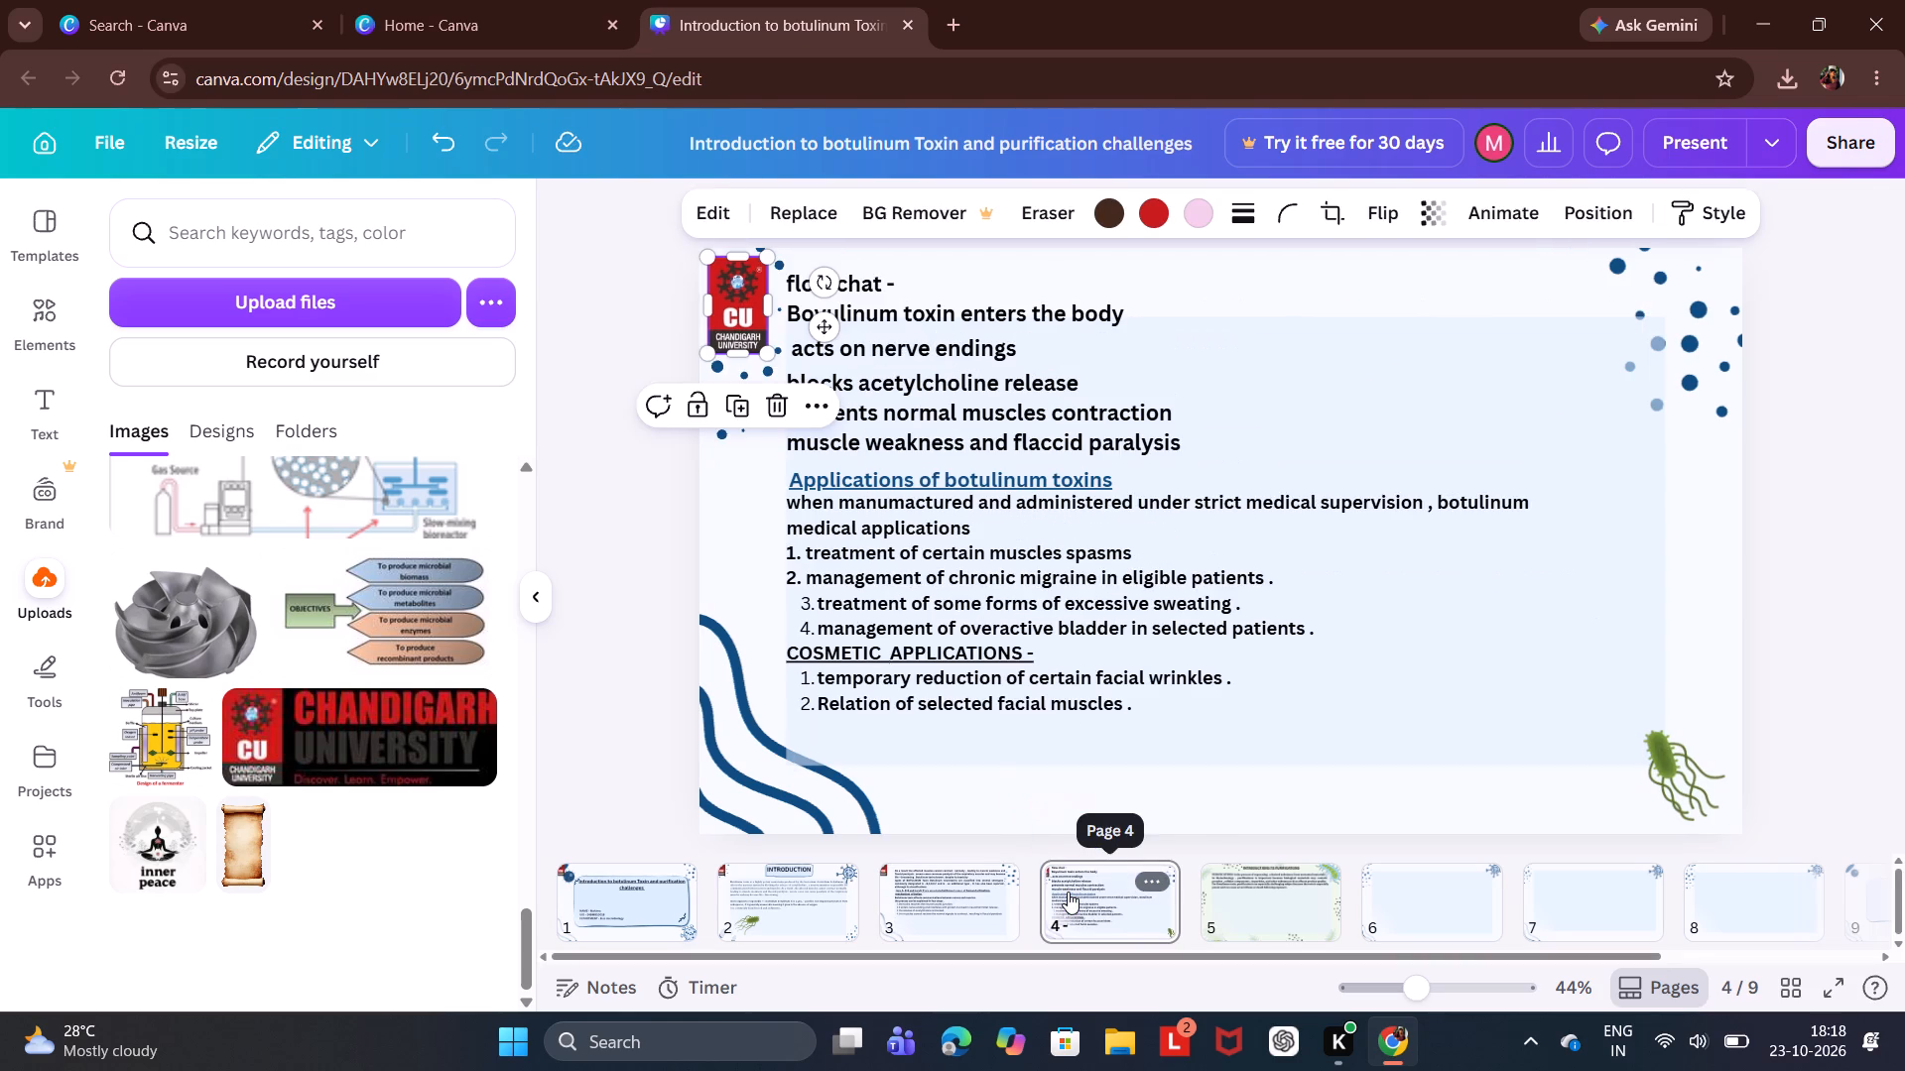
{"action": "left_click", "coordinate": [729, 297]}
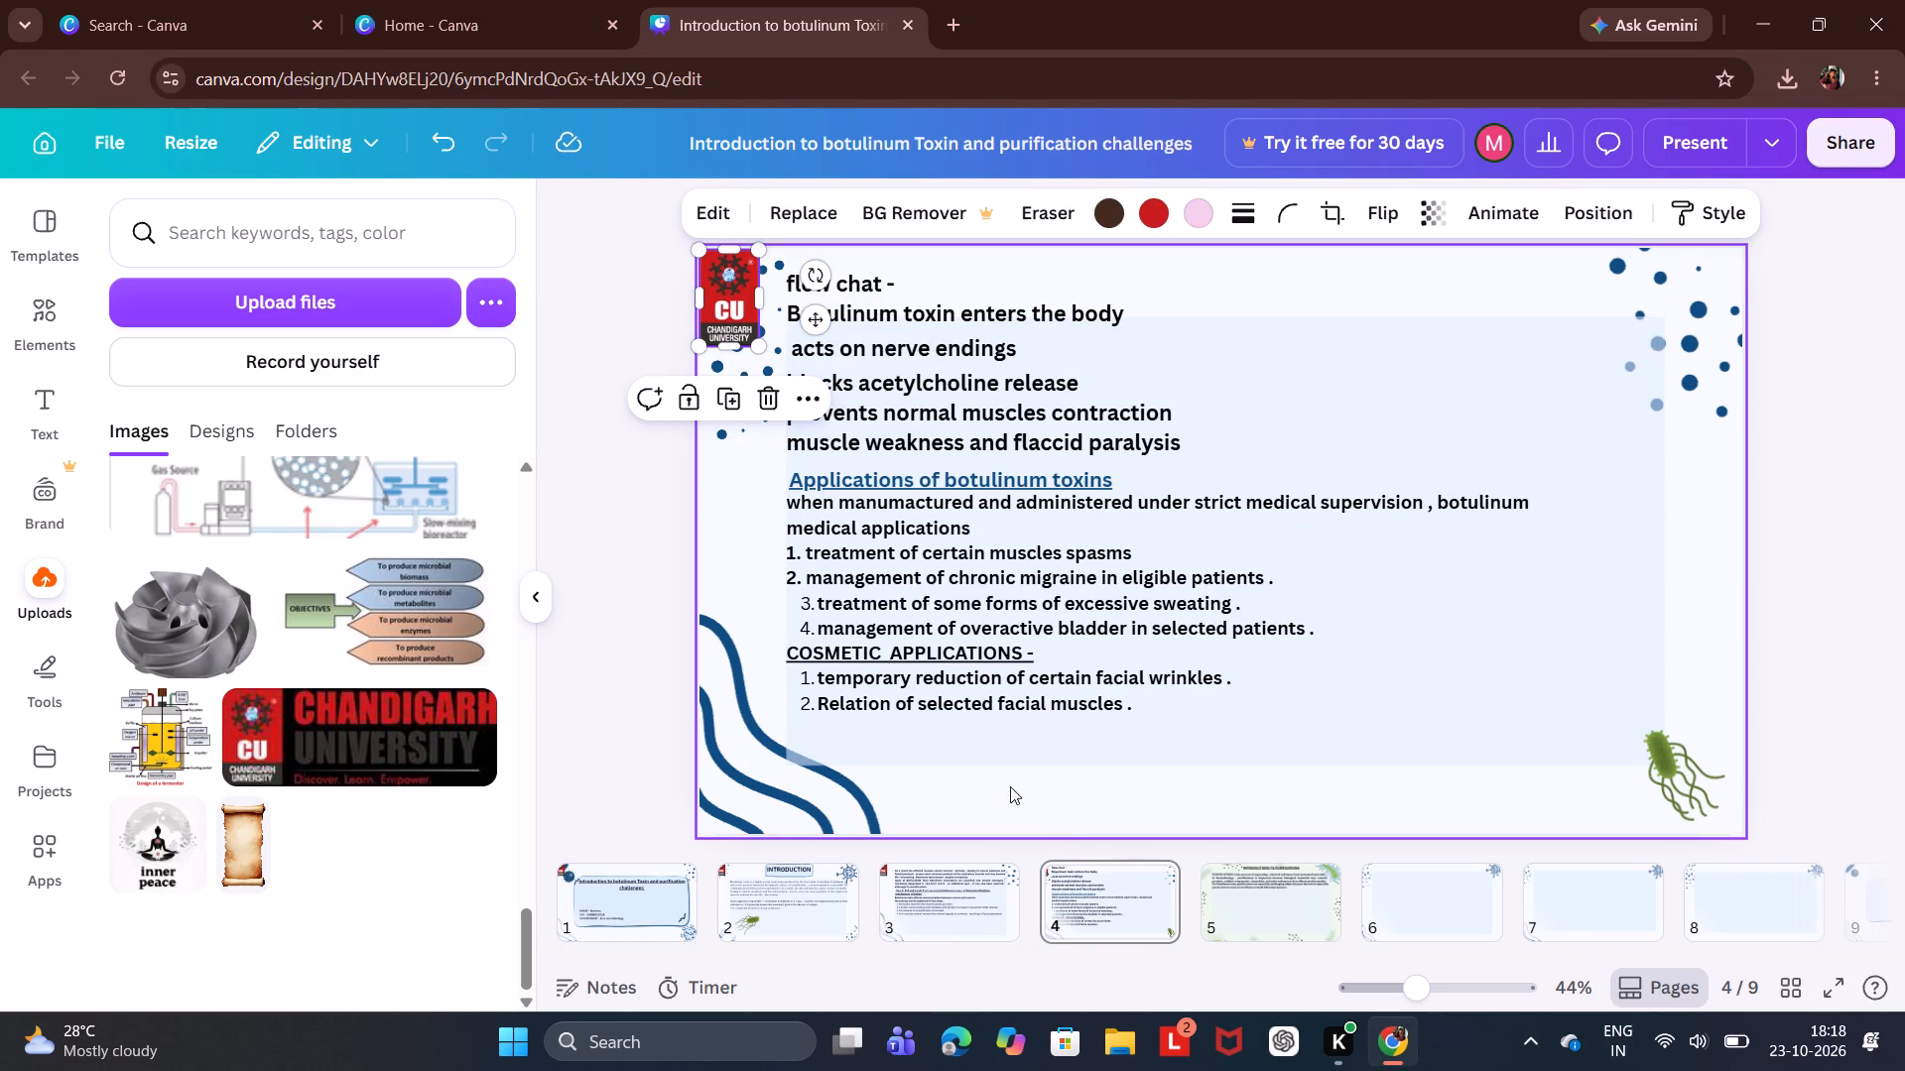
Duplicate slide 3's CU logo again and place the copy in the top-left corner of slide 5, INTRODUCTIONS TO PURIFICATIONS.
{"action": "left_click", "coordinate": [963, 864]}
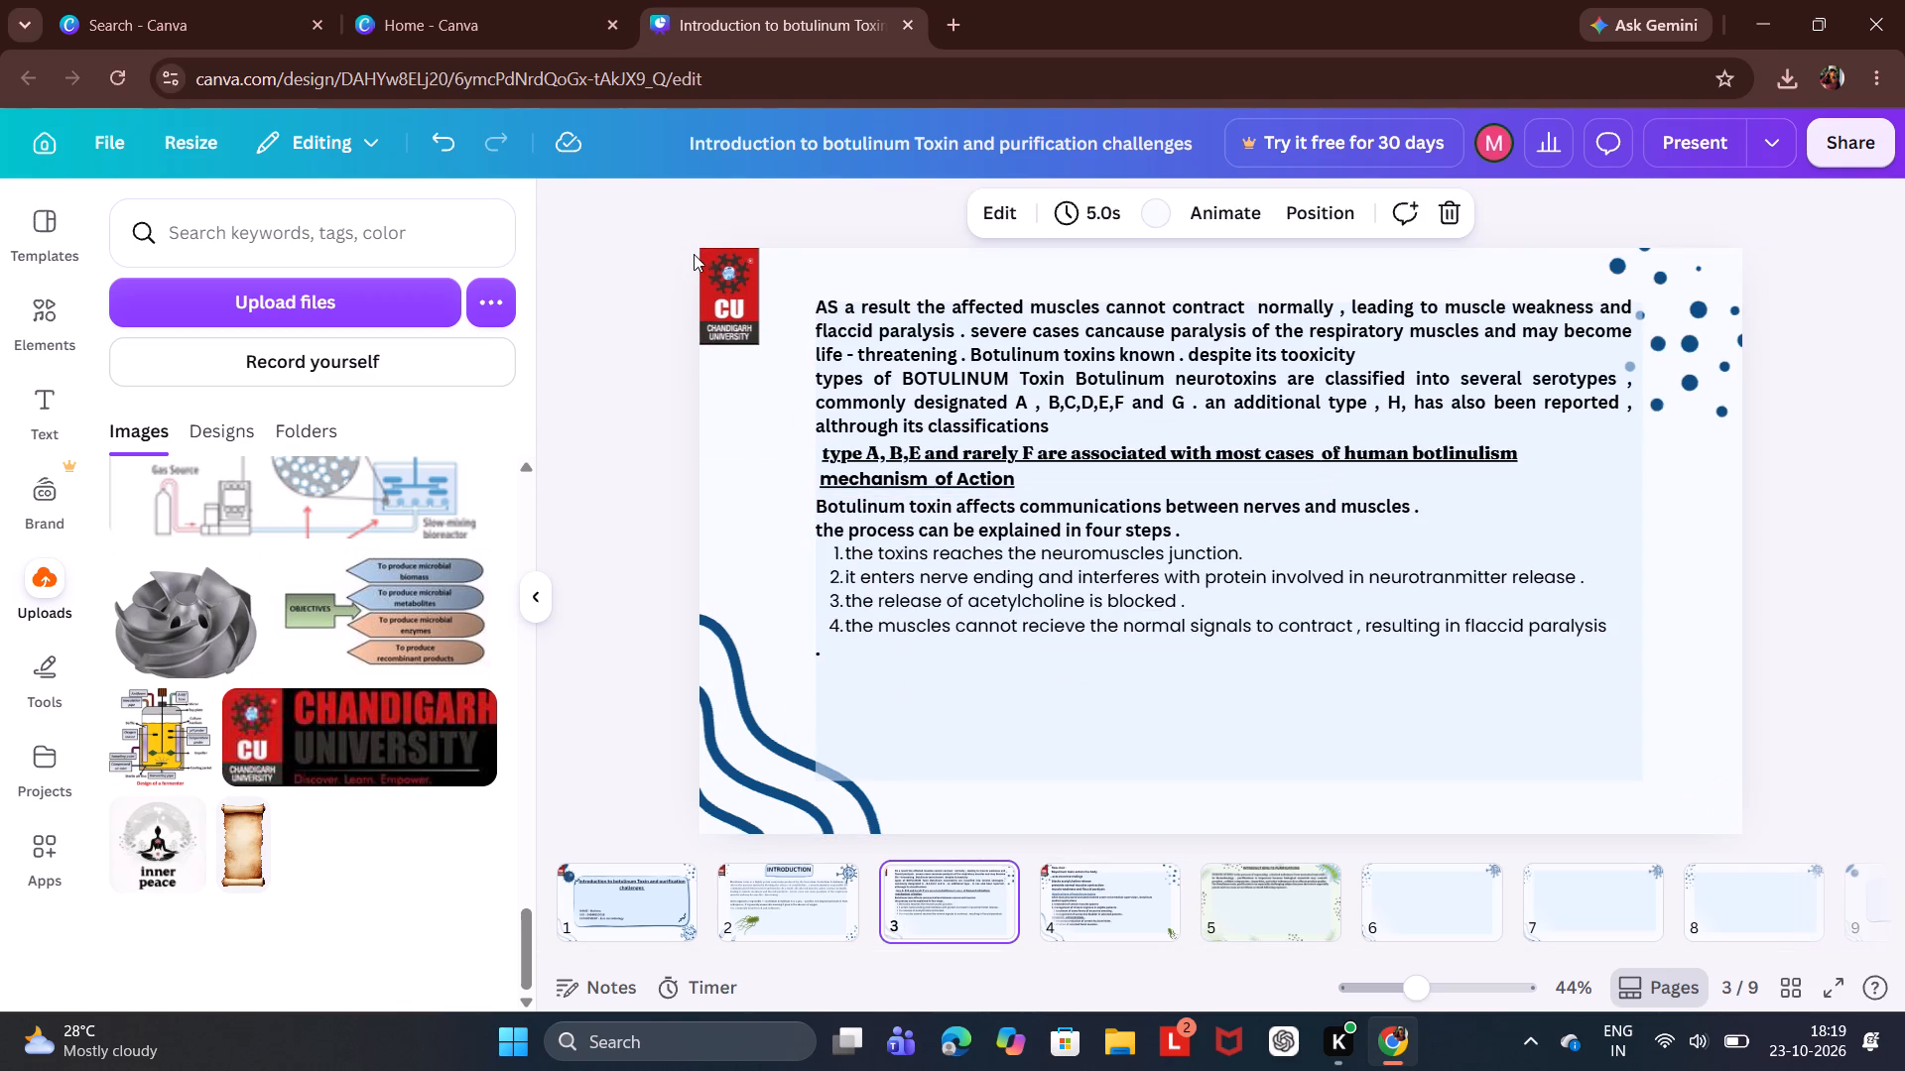
{"action": "left_click", "coordinate": [718, 284]}
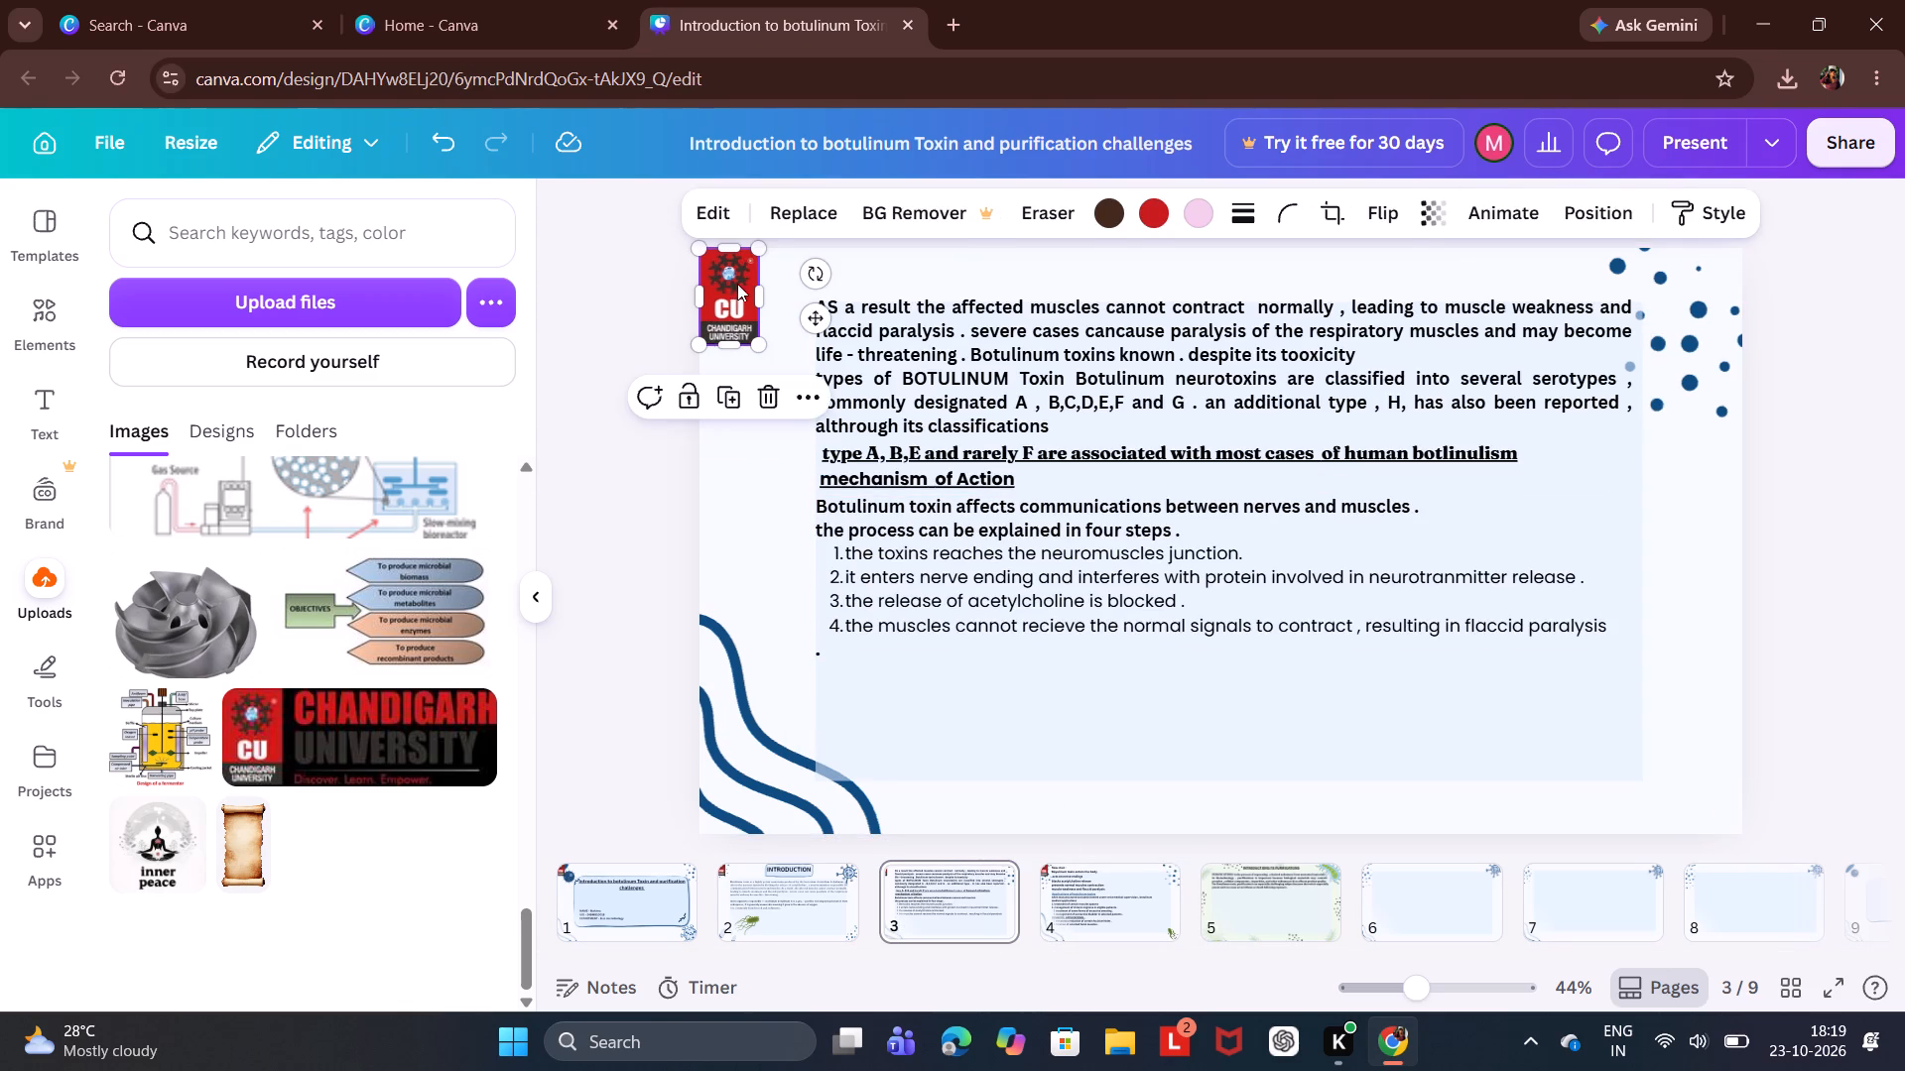
{"action": "left_click", "coordinate": [725, 400]}
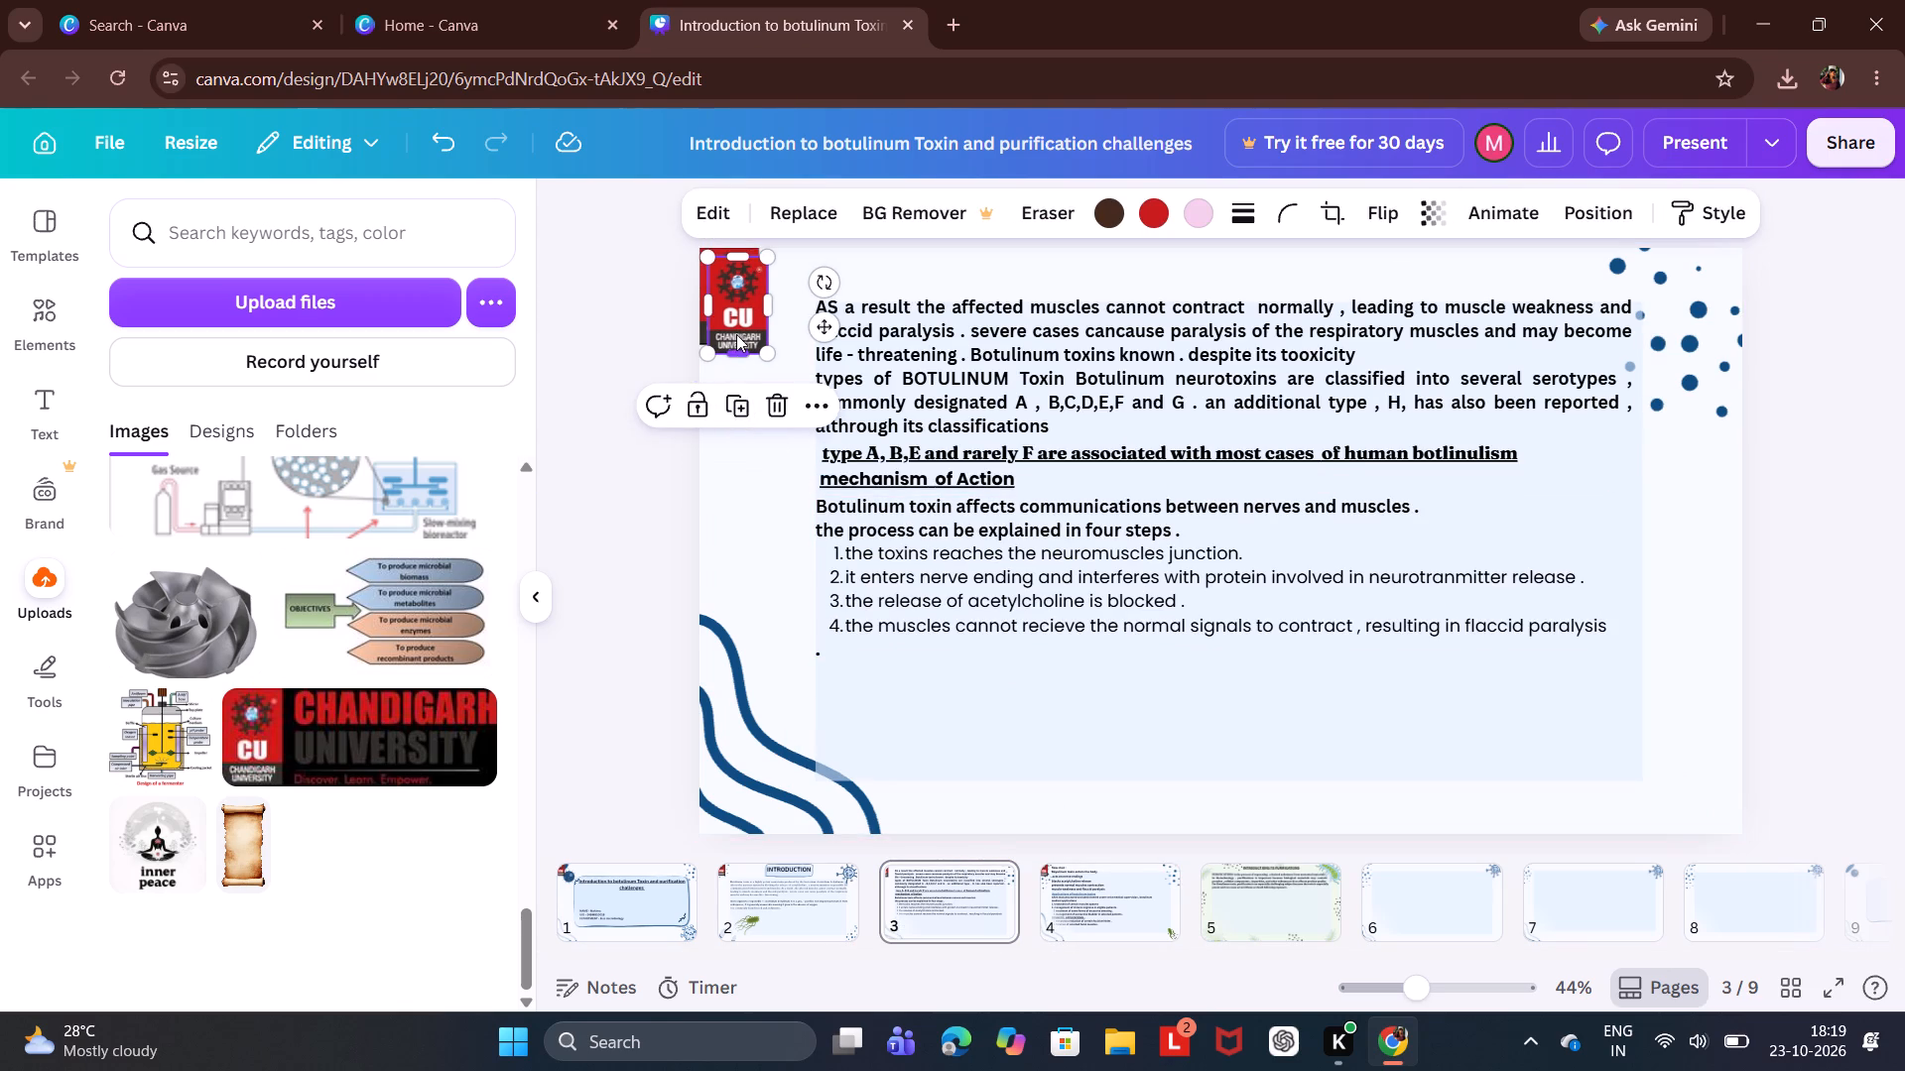
{"action": "left_click_drag", "start_coordinate": [736, 331], "coordinate": [1387, 886]}
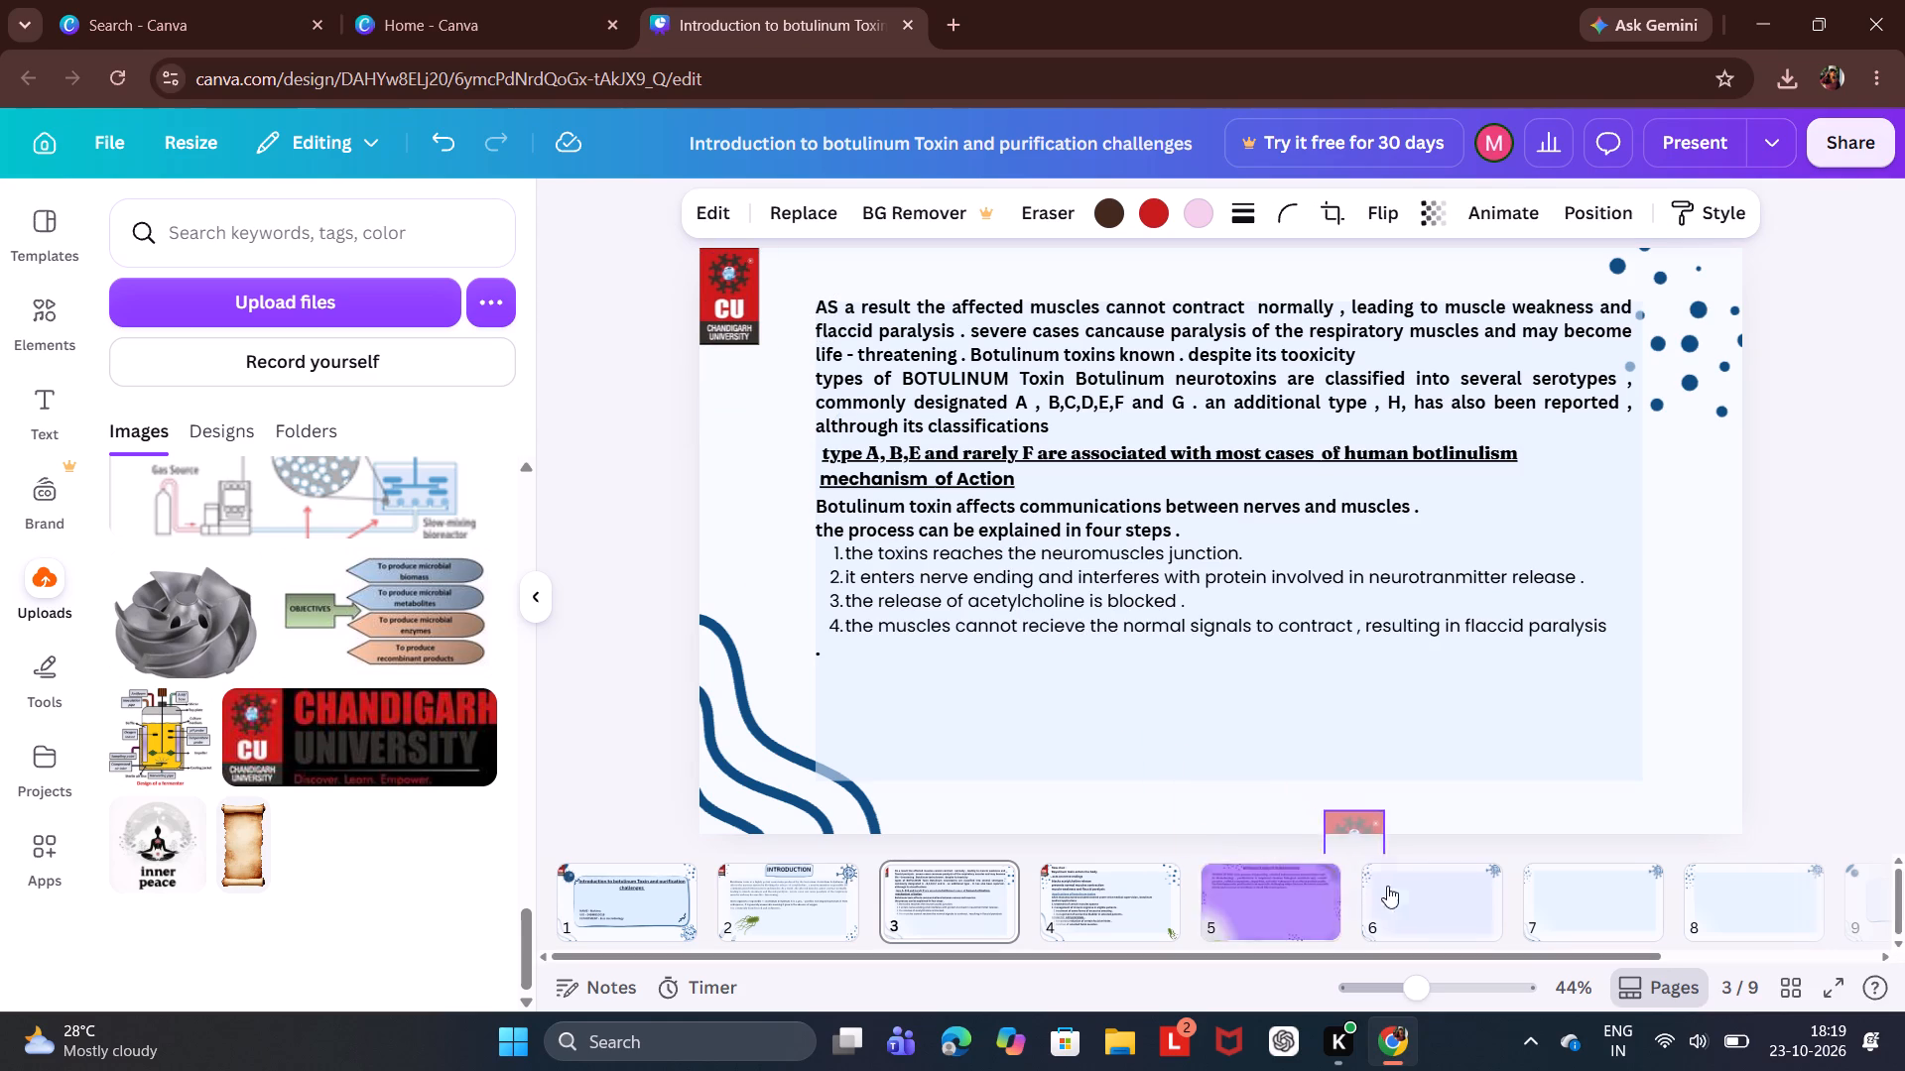
{"action": "left_click_drag", "start_coordinate": [1387, 886], "coordinate": [1271, 882]}
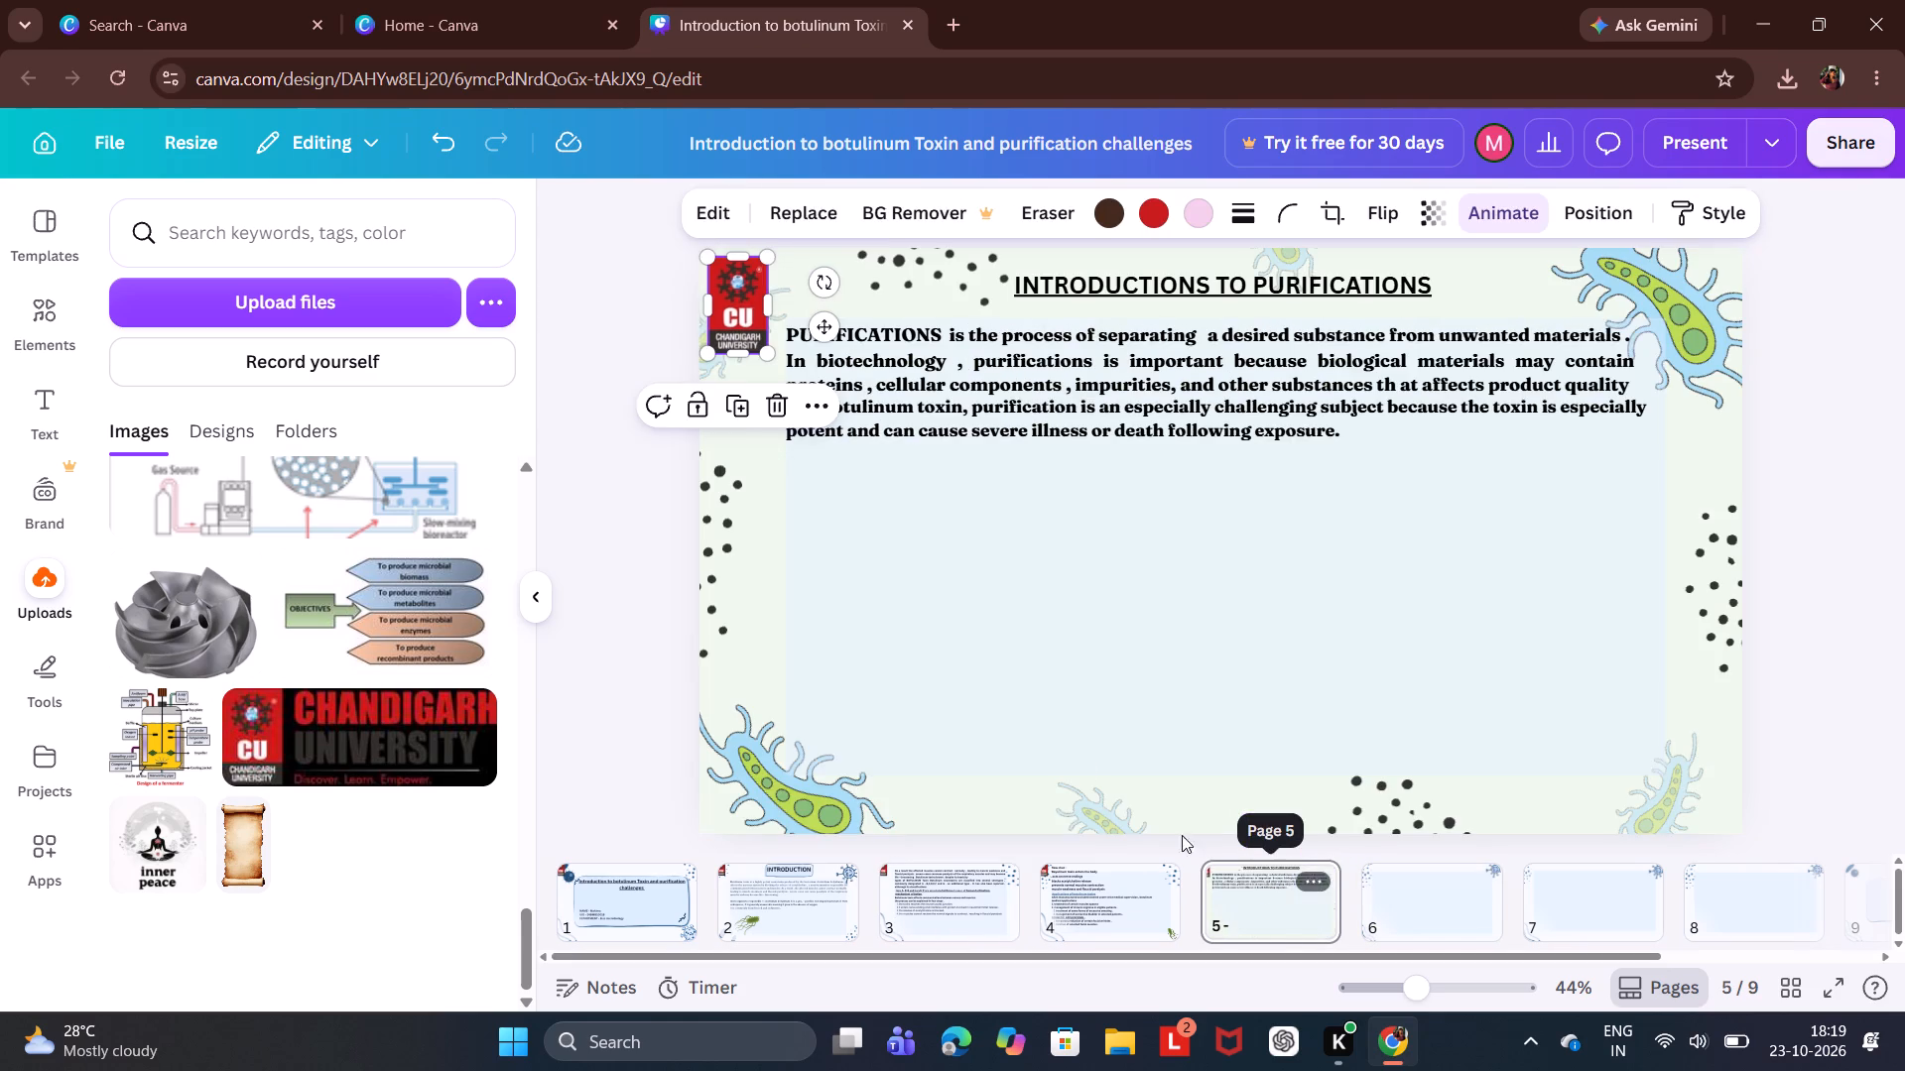
{"action": "left_click", "coordinate": [739, 299]}
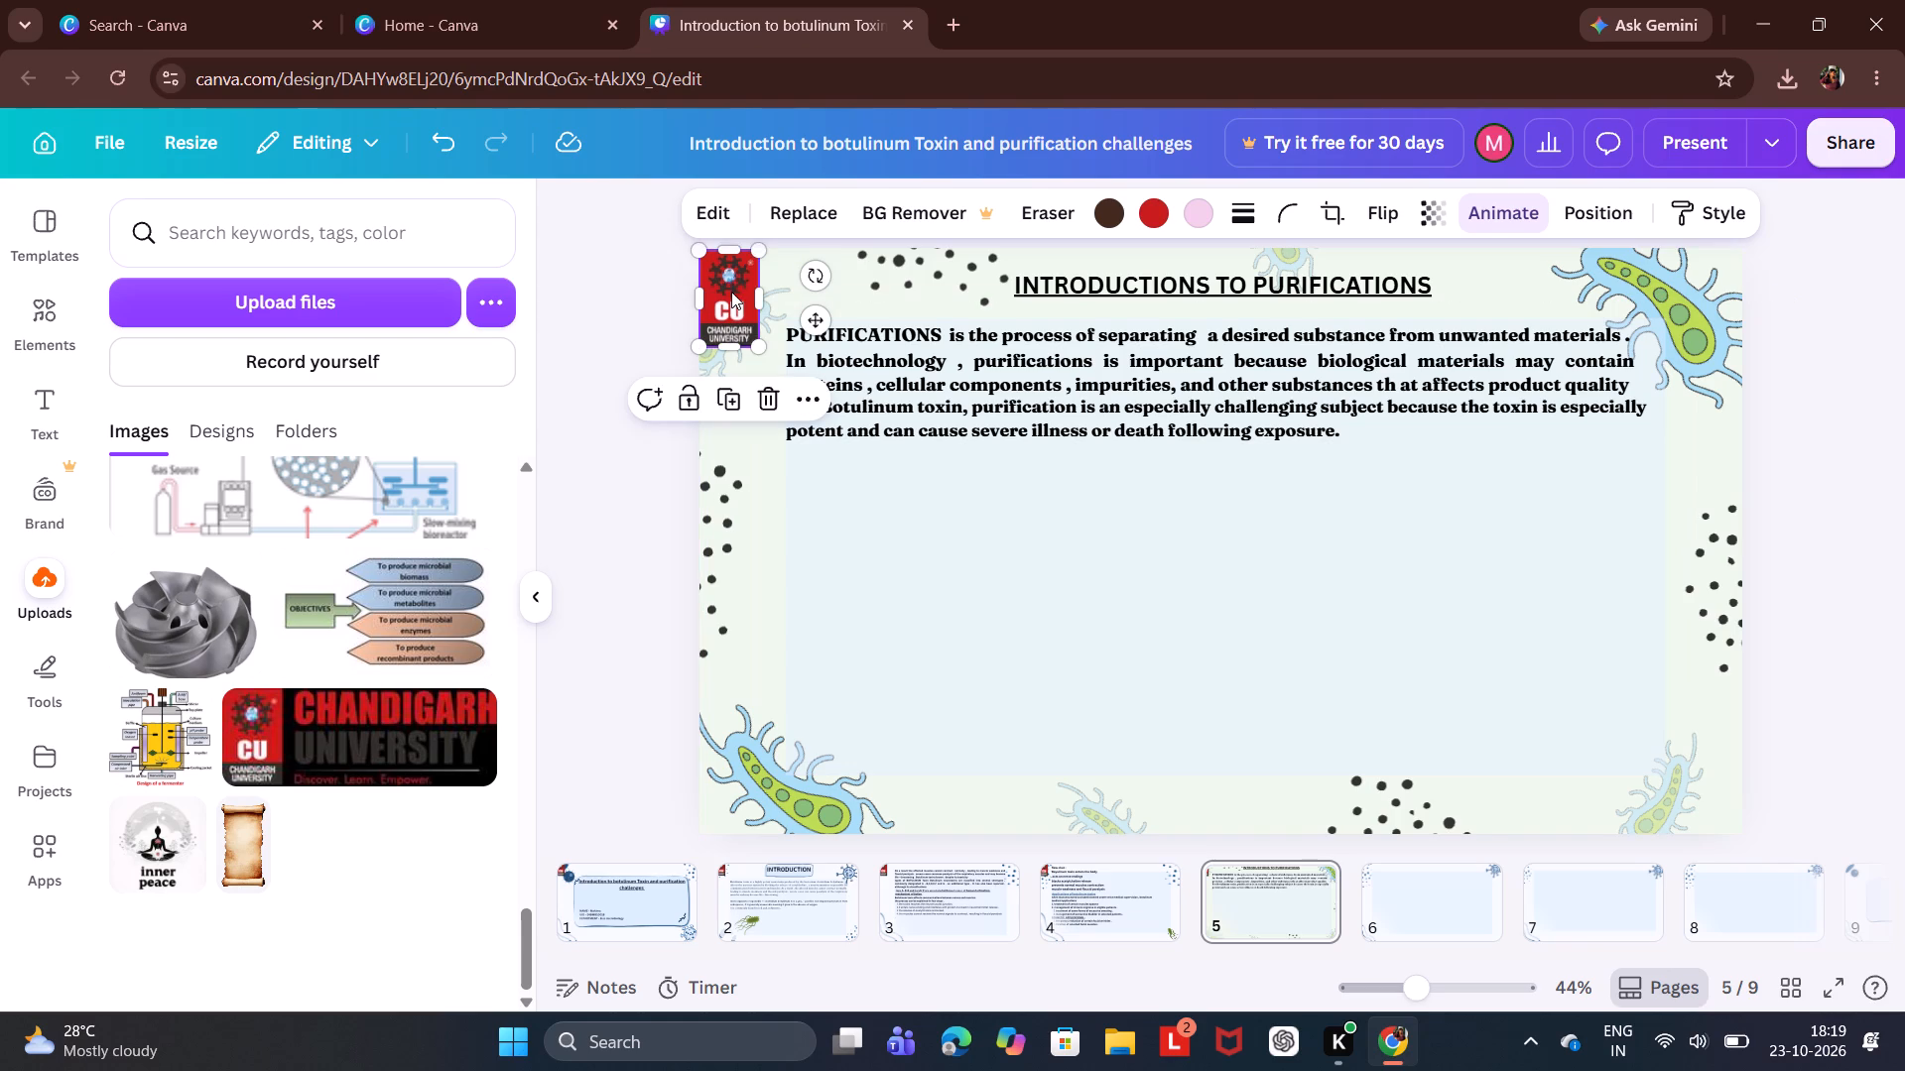
Duplicate slide 5's CU logo and place the copy on slide 6, flush with its top-left corner.
{"action": "left_click", "coordinate": [736, 410]}
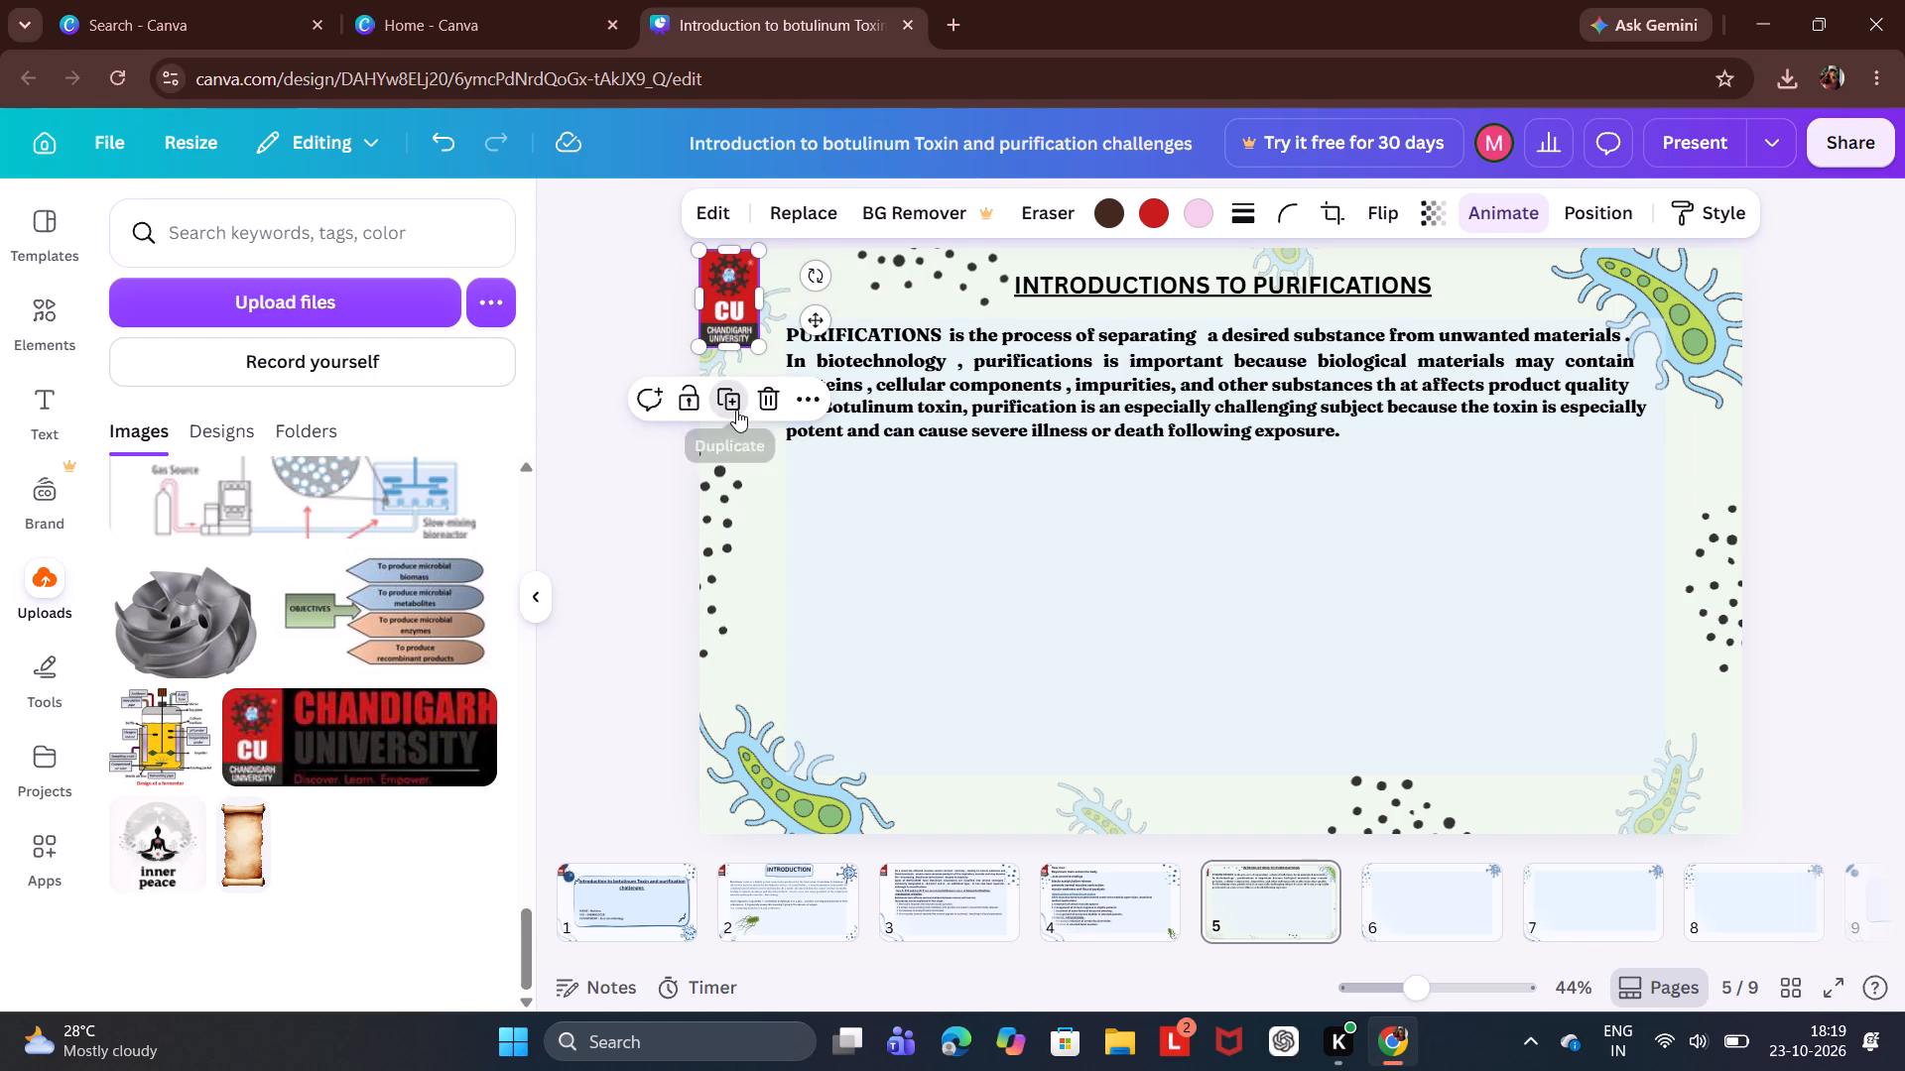
{"action": "left_click_drag", "start_coordinate": [721, 314], "coordinate": [810, 446]}
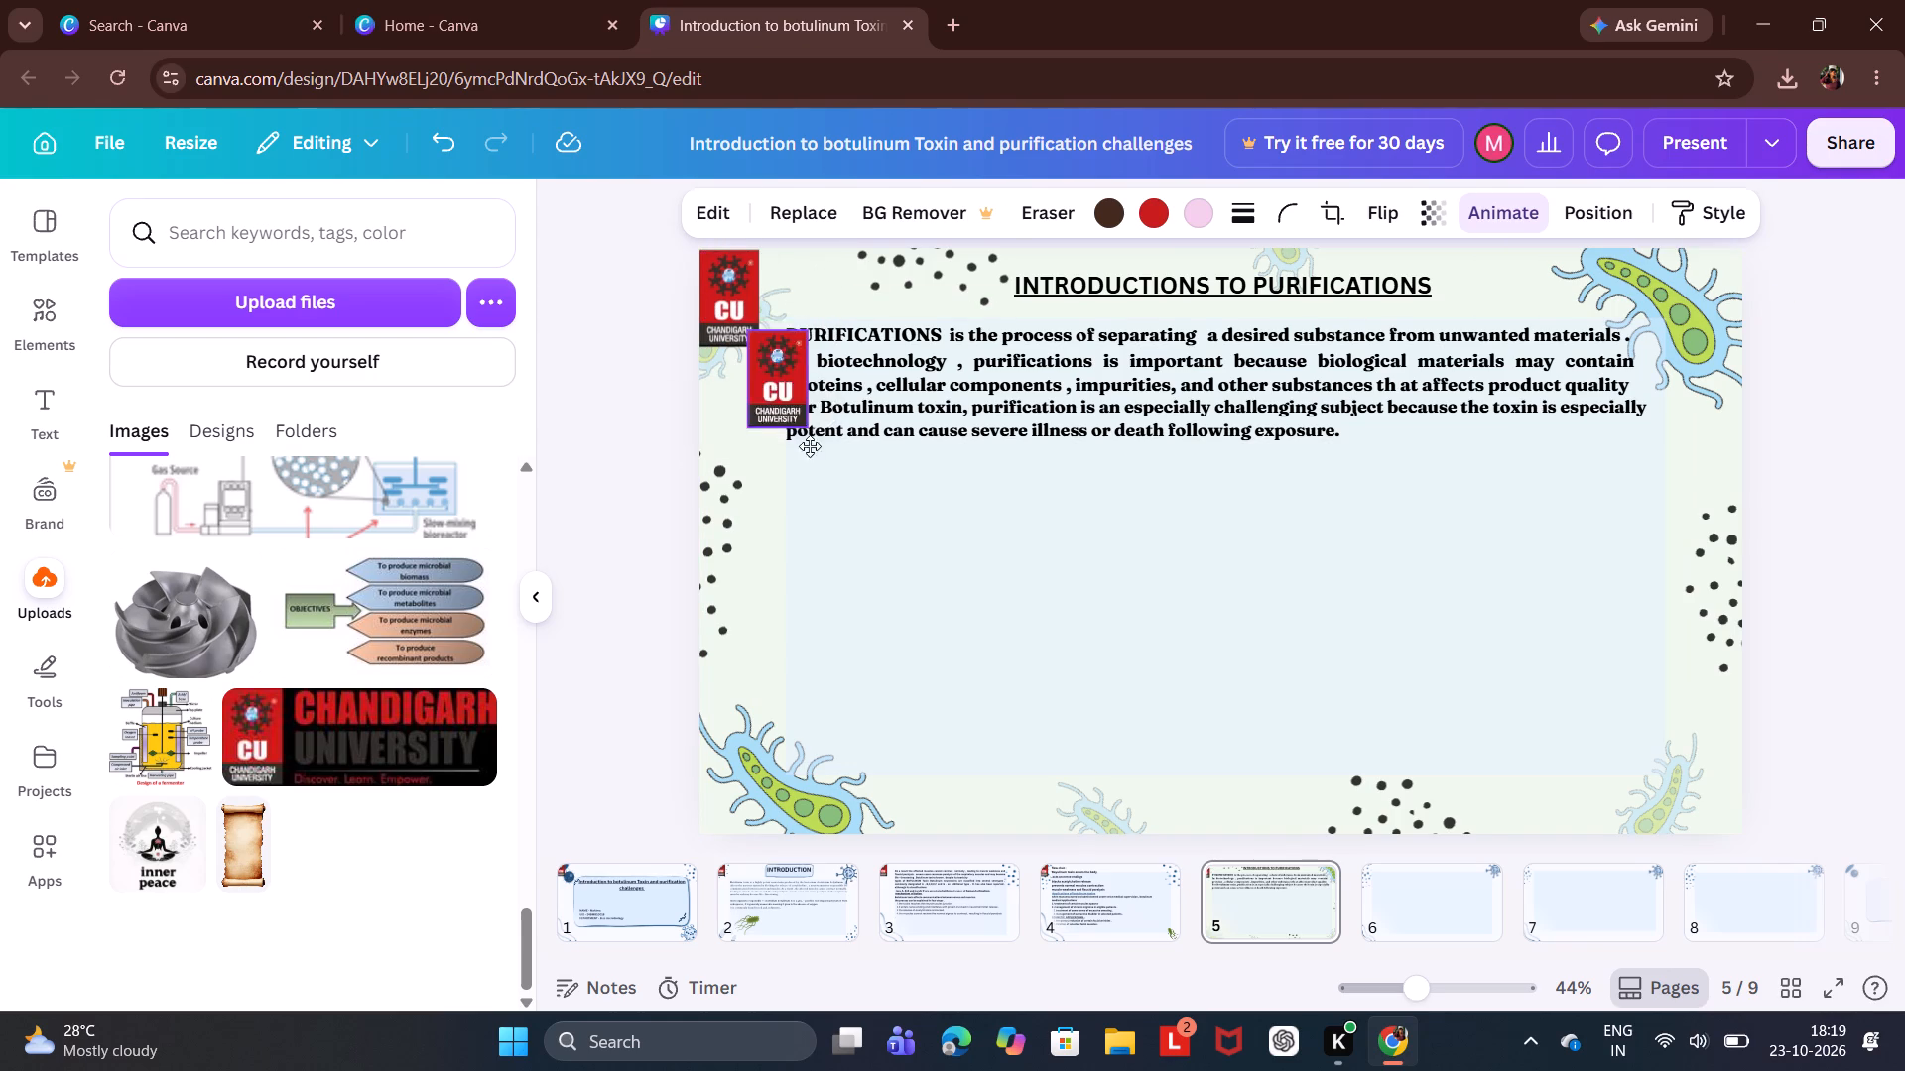
{"action": "left_click_drag", "start_coordinate": [810, 446], "coordinate": [1470, 887]}
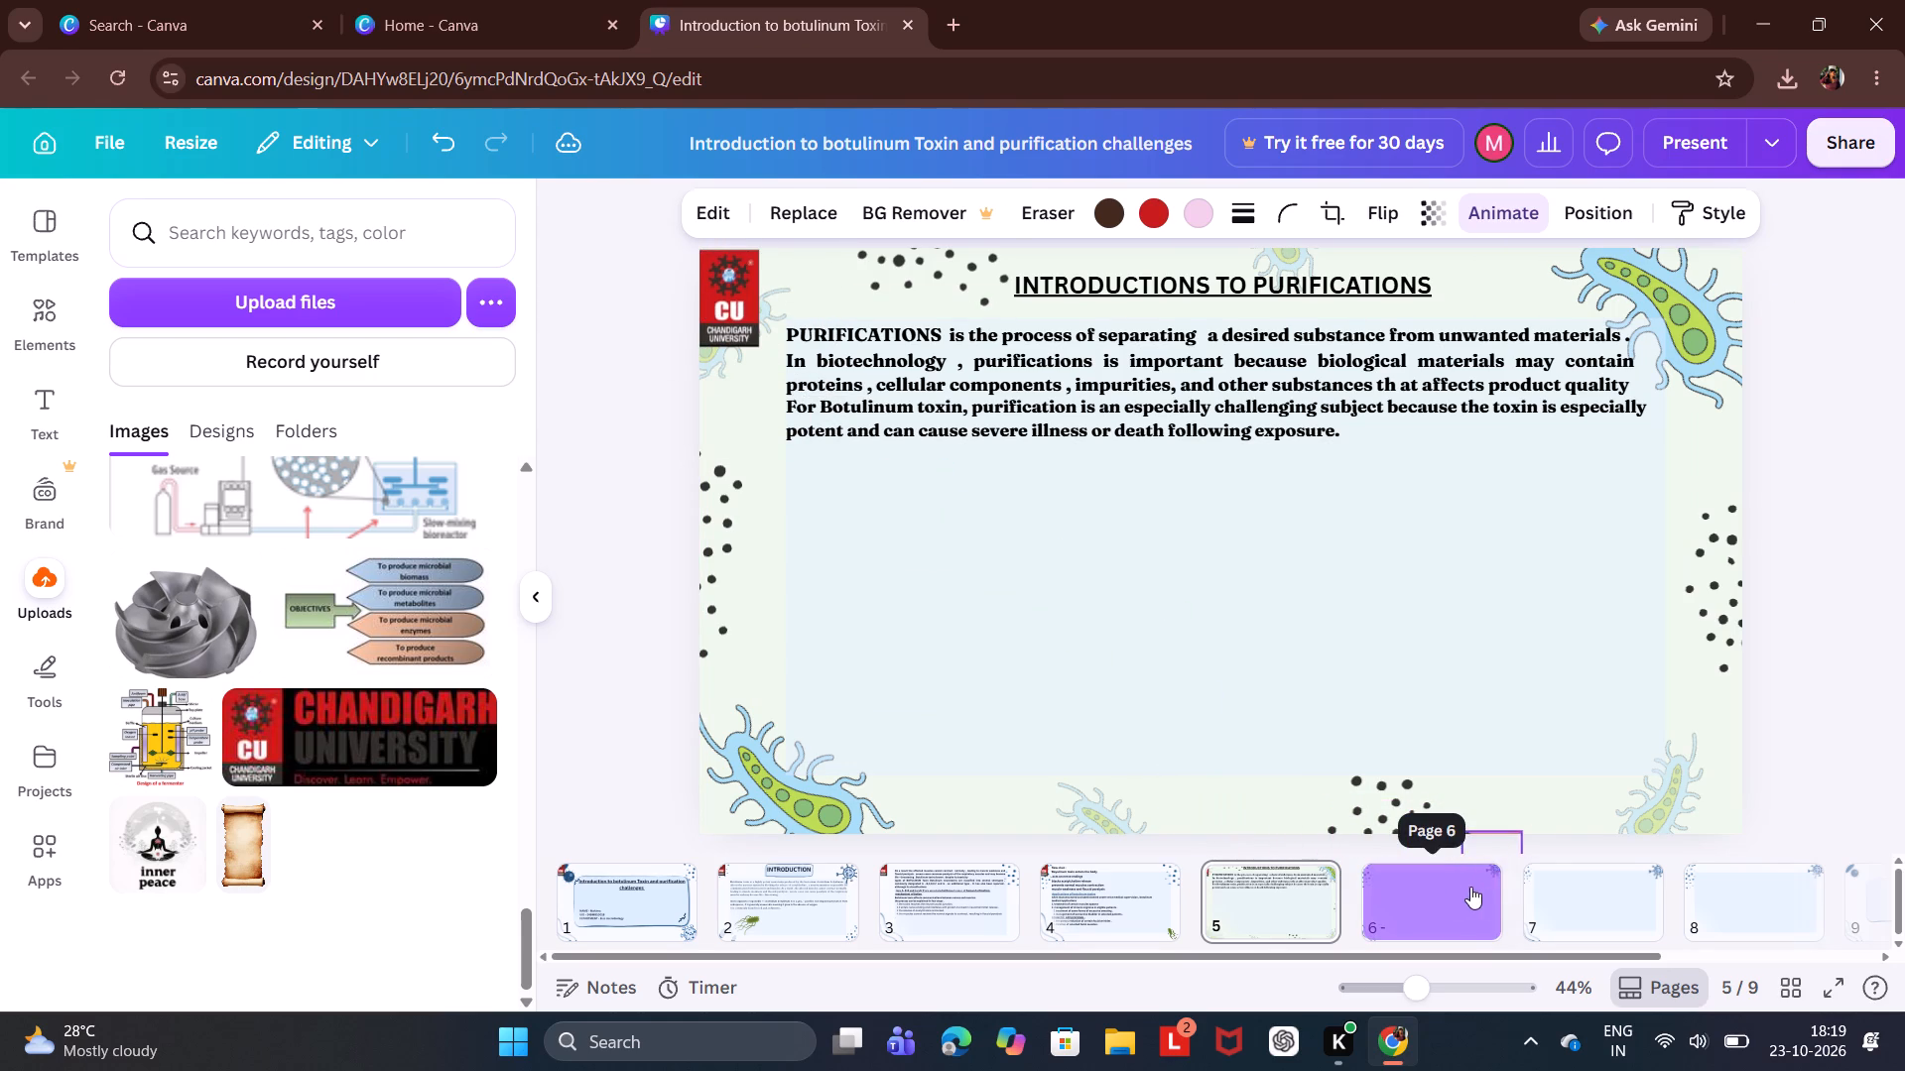
{"action": "left_click_drag", "start_coordinate": [1470, 887], "coordinate": [1439, 888]}
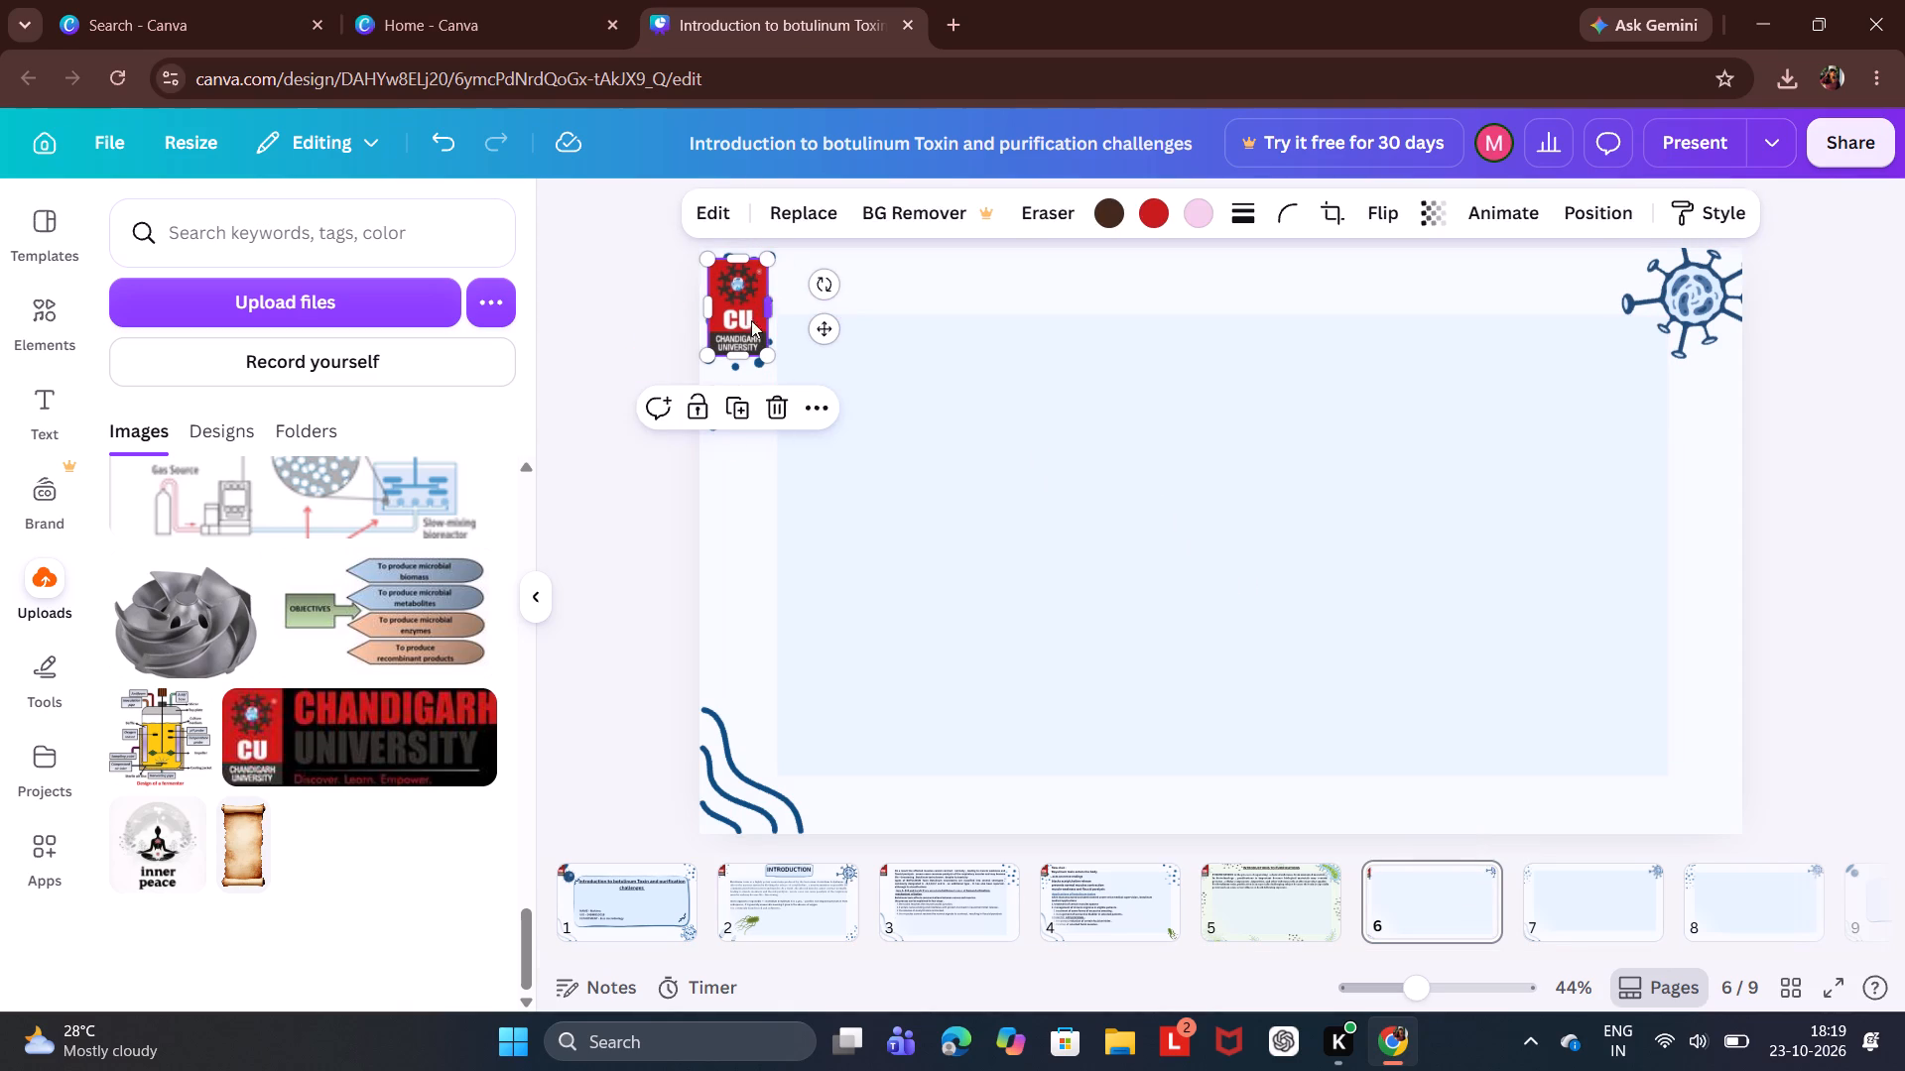
{"action": "left_click_drag", "start_coordinate": [727, 332], "coordinate": [722, 328]}
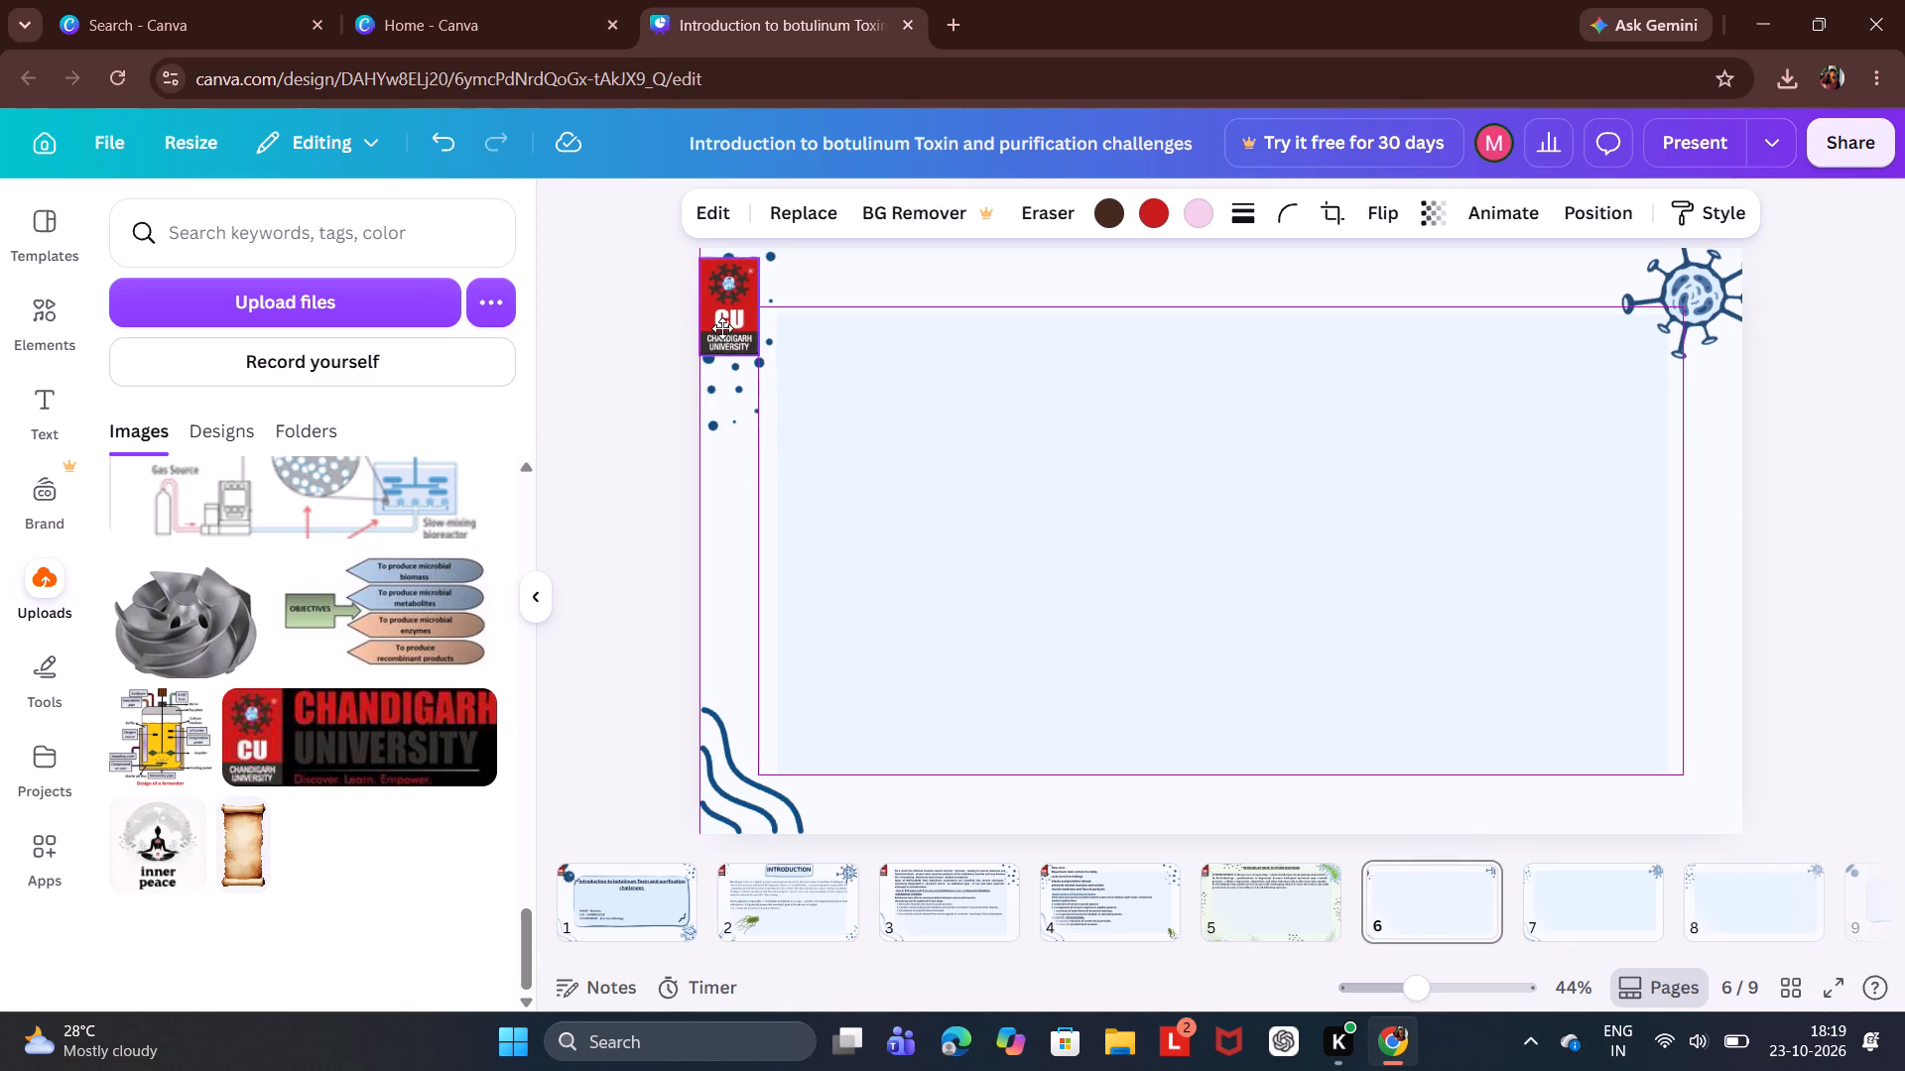
{"action": "left_click_drag", "start_coordinate": [722, 328], "coordinate": [716, 325]}
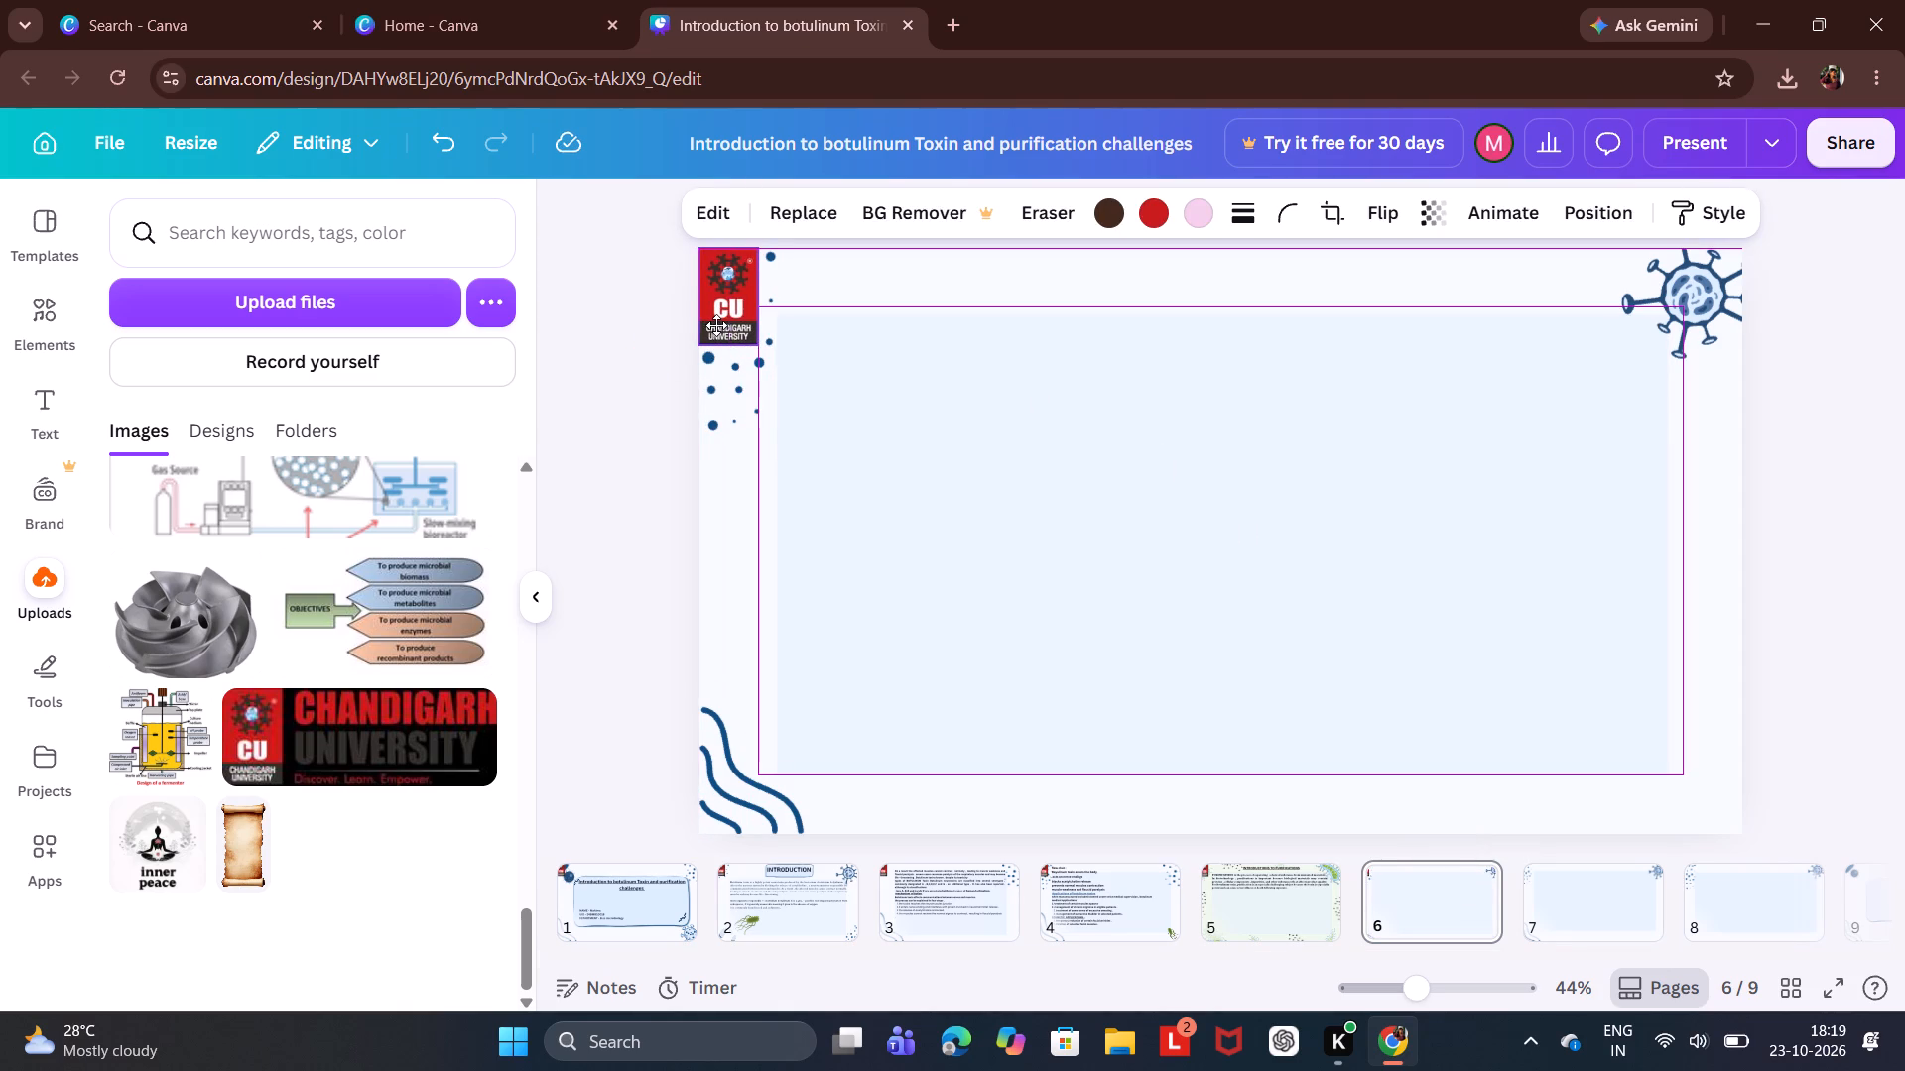
{"action": "left_click_drag", "start_coordinate": [716, 325], "coordinate": [717, 325]}
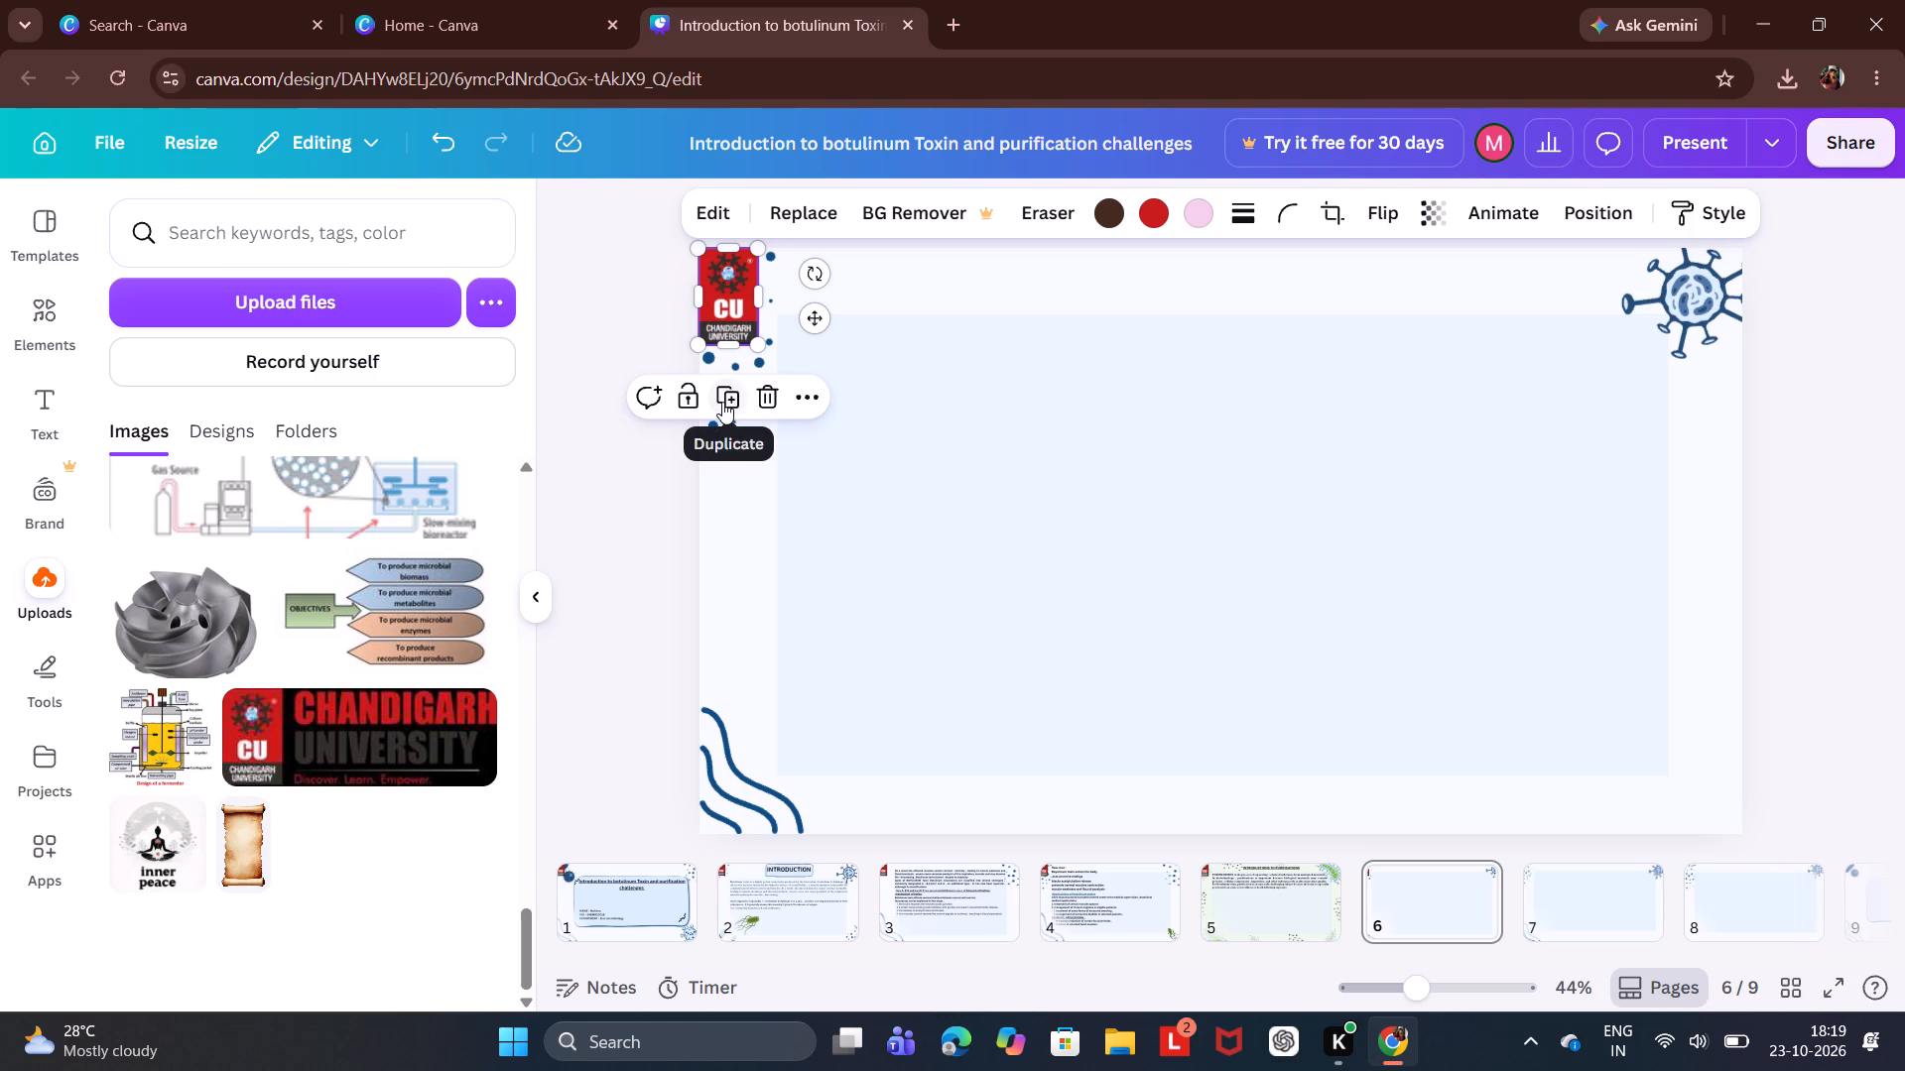
Duplicate slide 6's CU logo and place the copy on slide 7, flush with its top-left corner.
{"action": "left_click", "coordinate": [722, 402]}
{"action": "left_click_drag", "start_coordinate": [729, 322], "coordinate": [733, 327]}
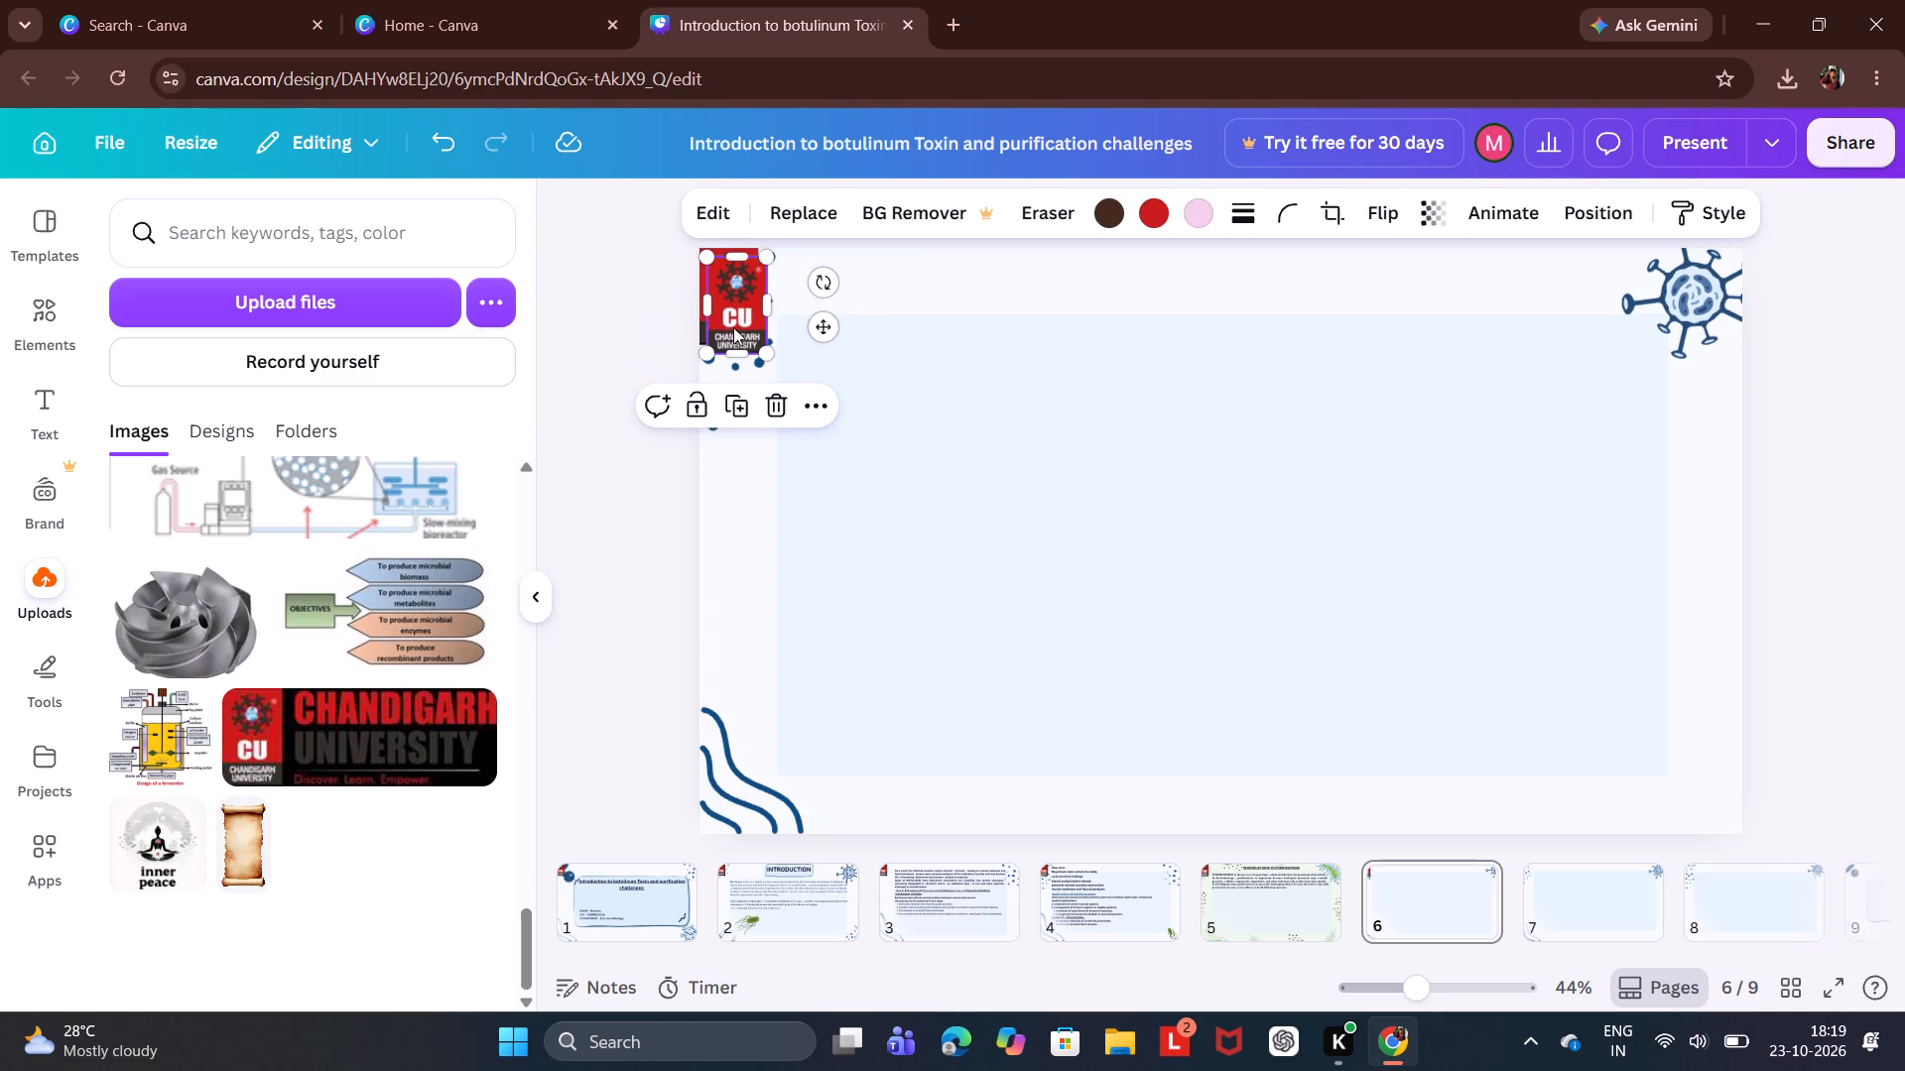
{"action": "left_click_drag", "start_coordinate": [733, 327], "coordinate": [1489, 811]}
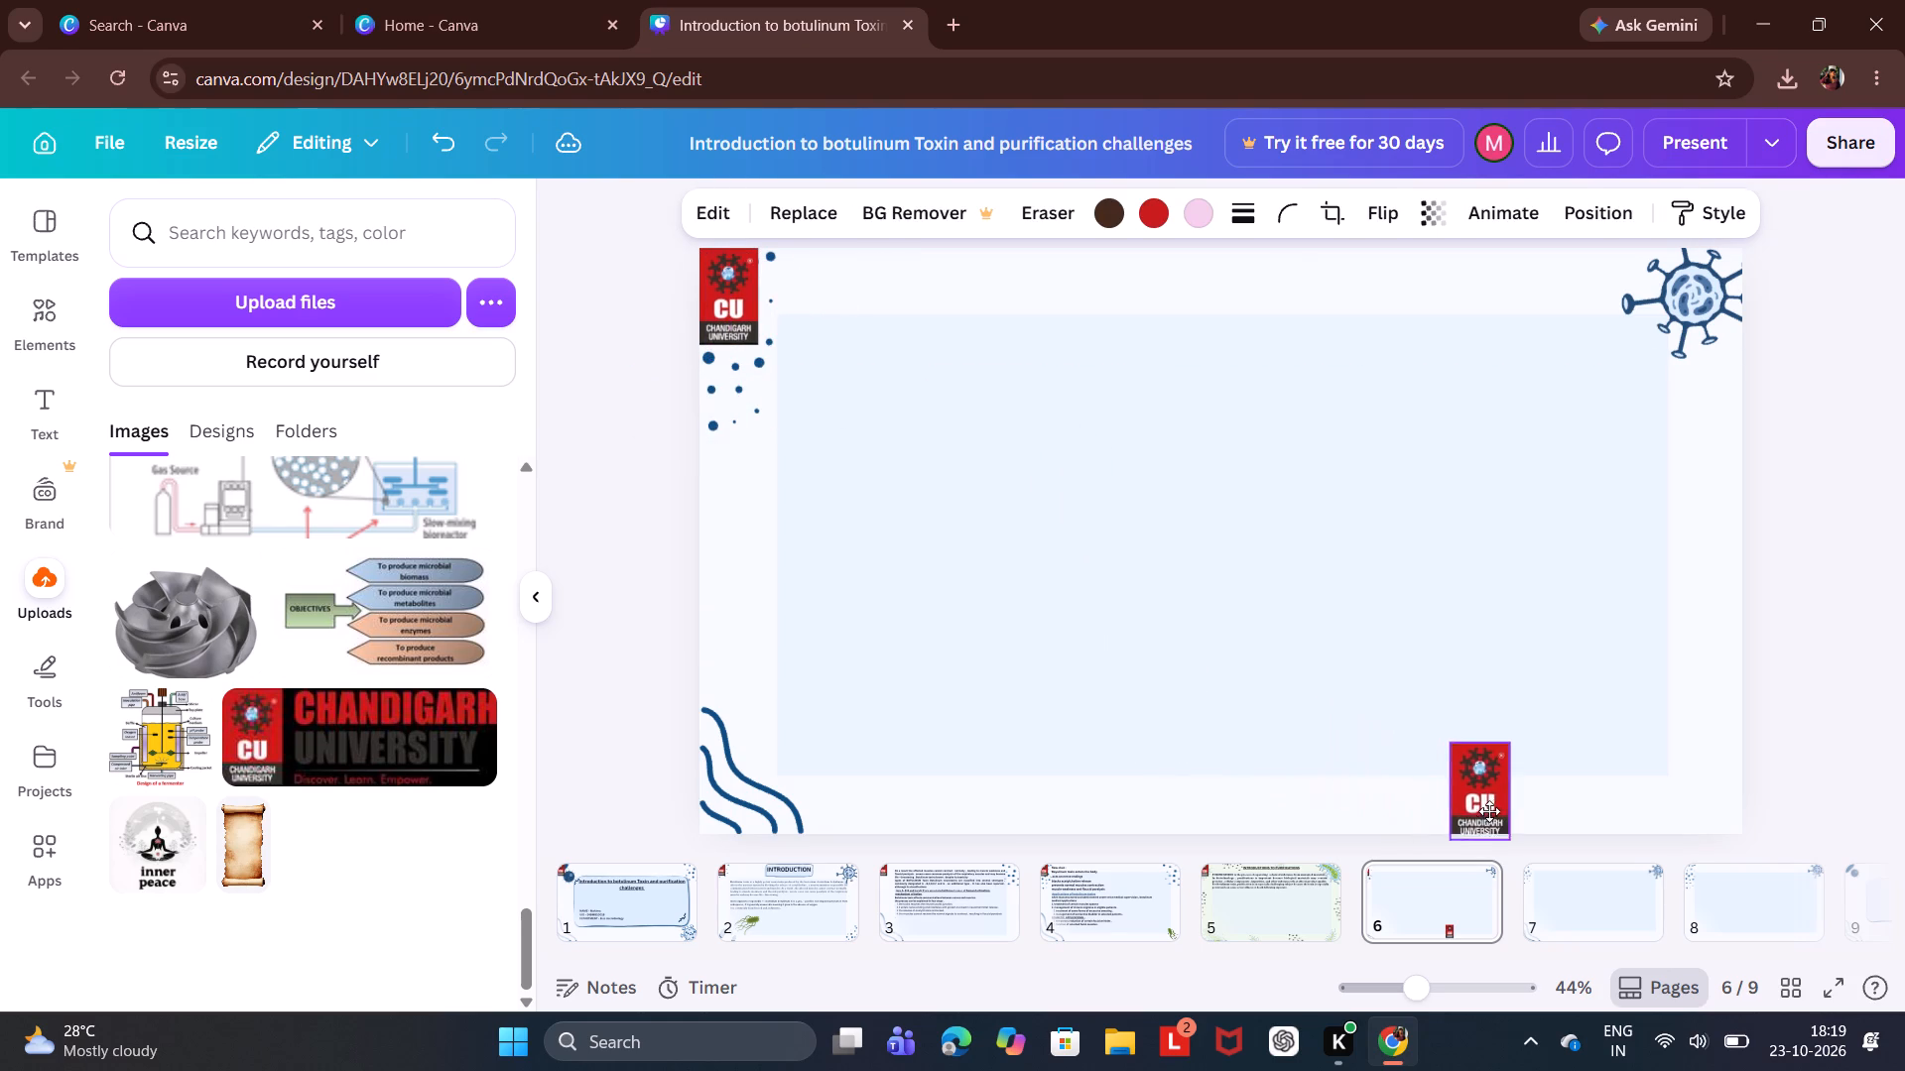
{"action": "left_click_drag", "start_coordinate": [1489, 811], "coordinate": [1654, 854]}
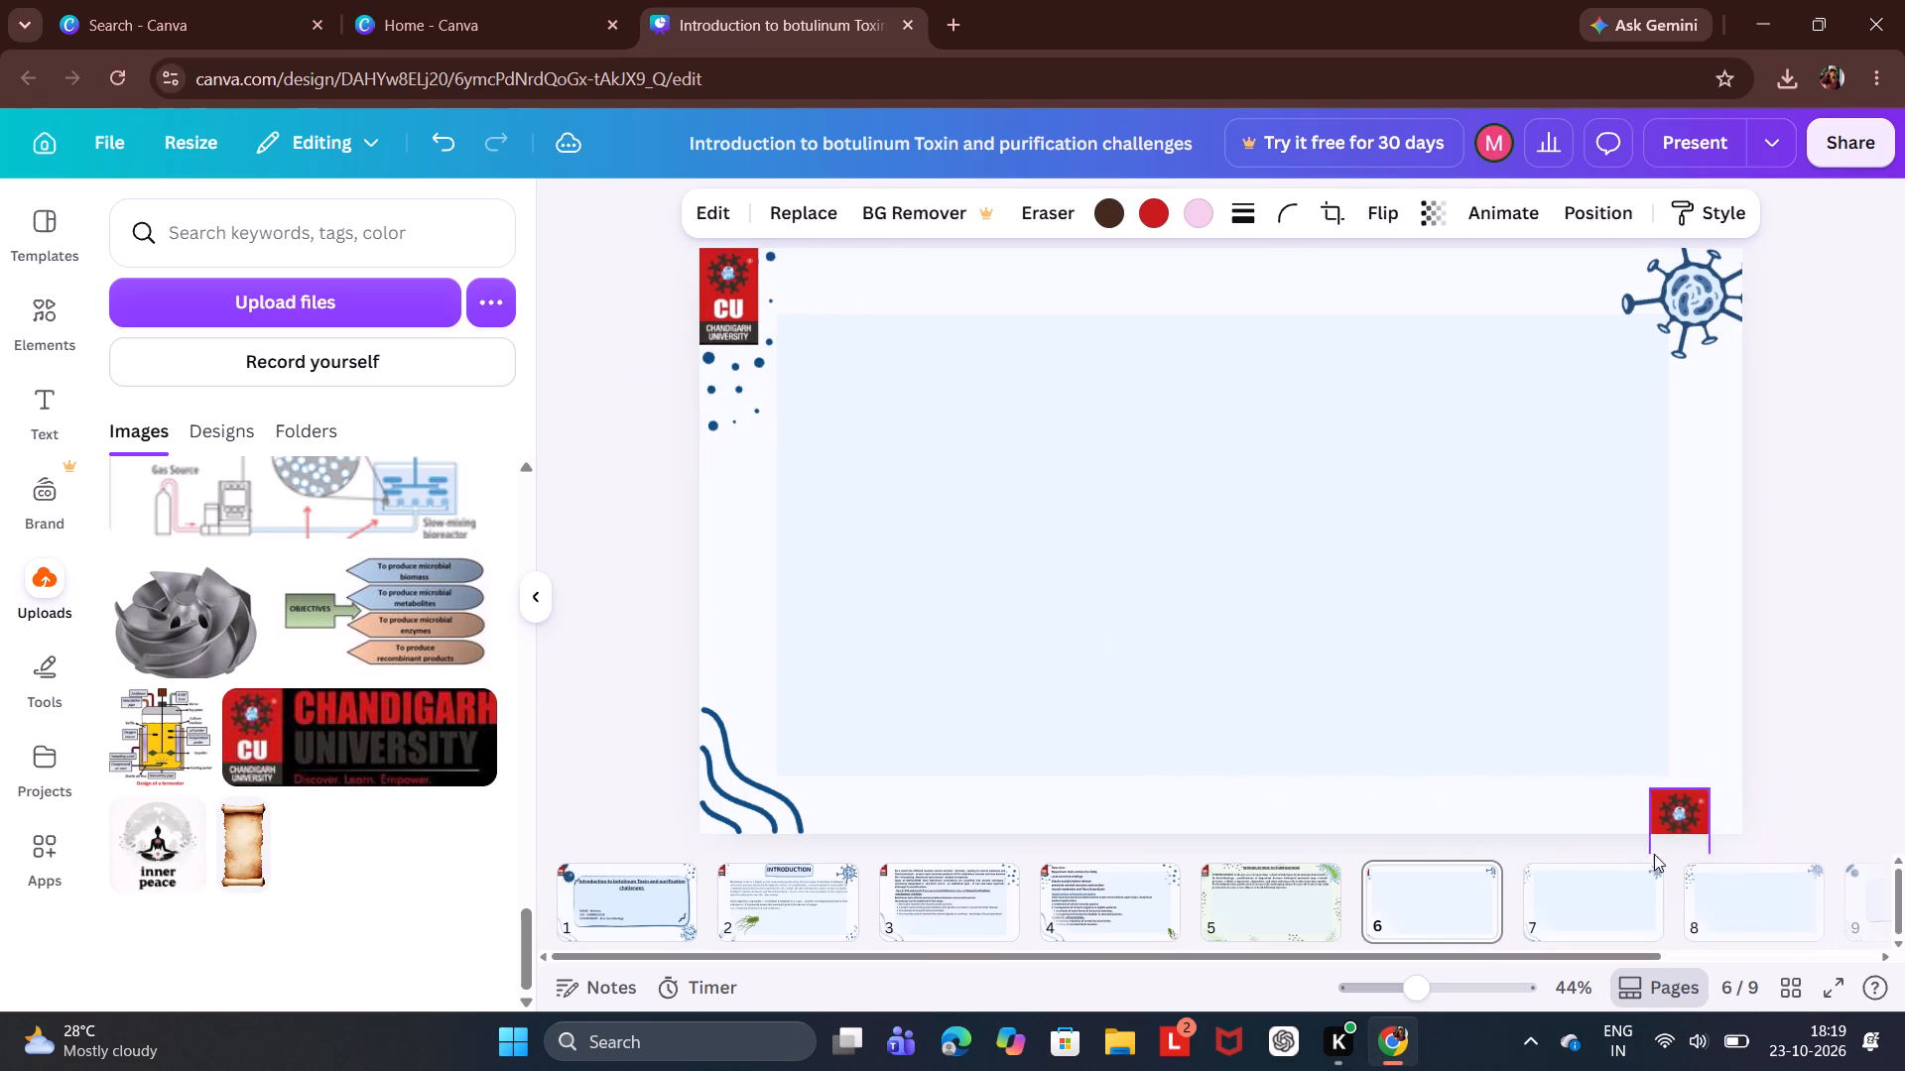
{"action": "left_click_drag", "start_coordinate": [1654, 854], "coordinate": [1622, 877]}
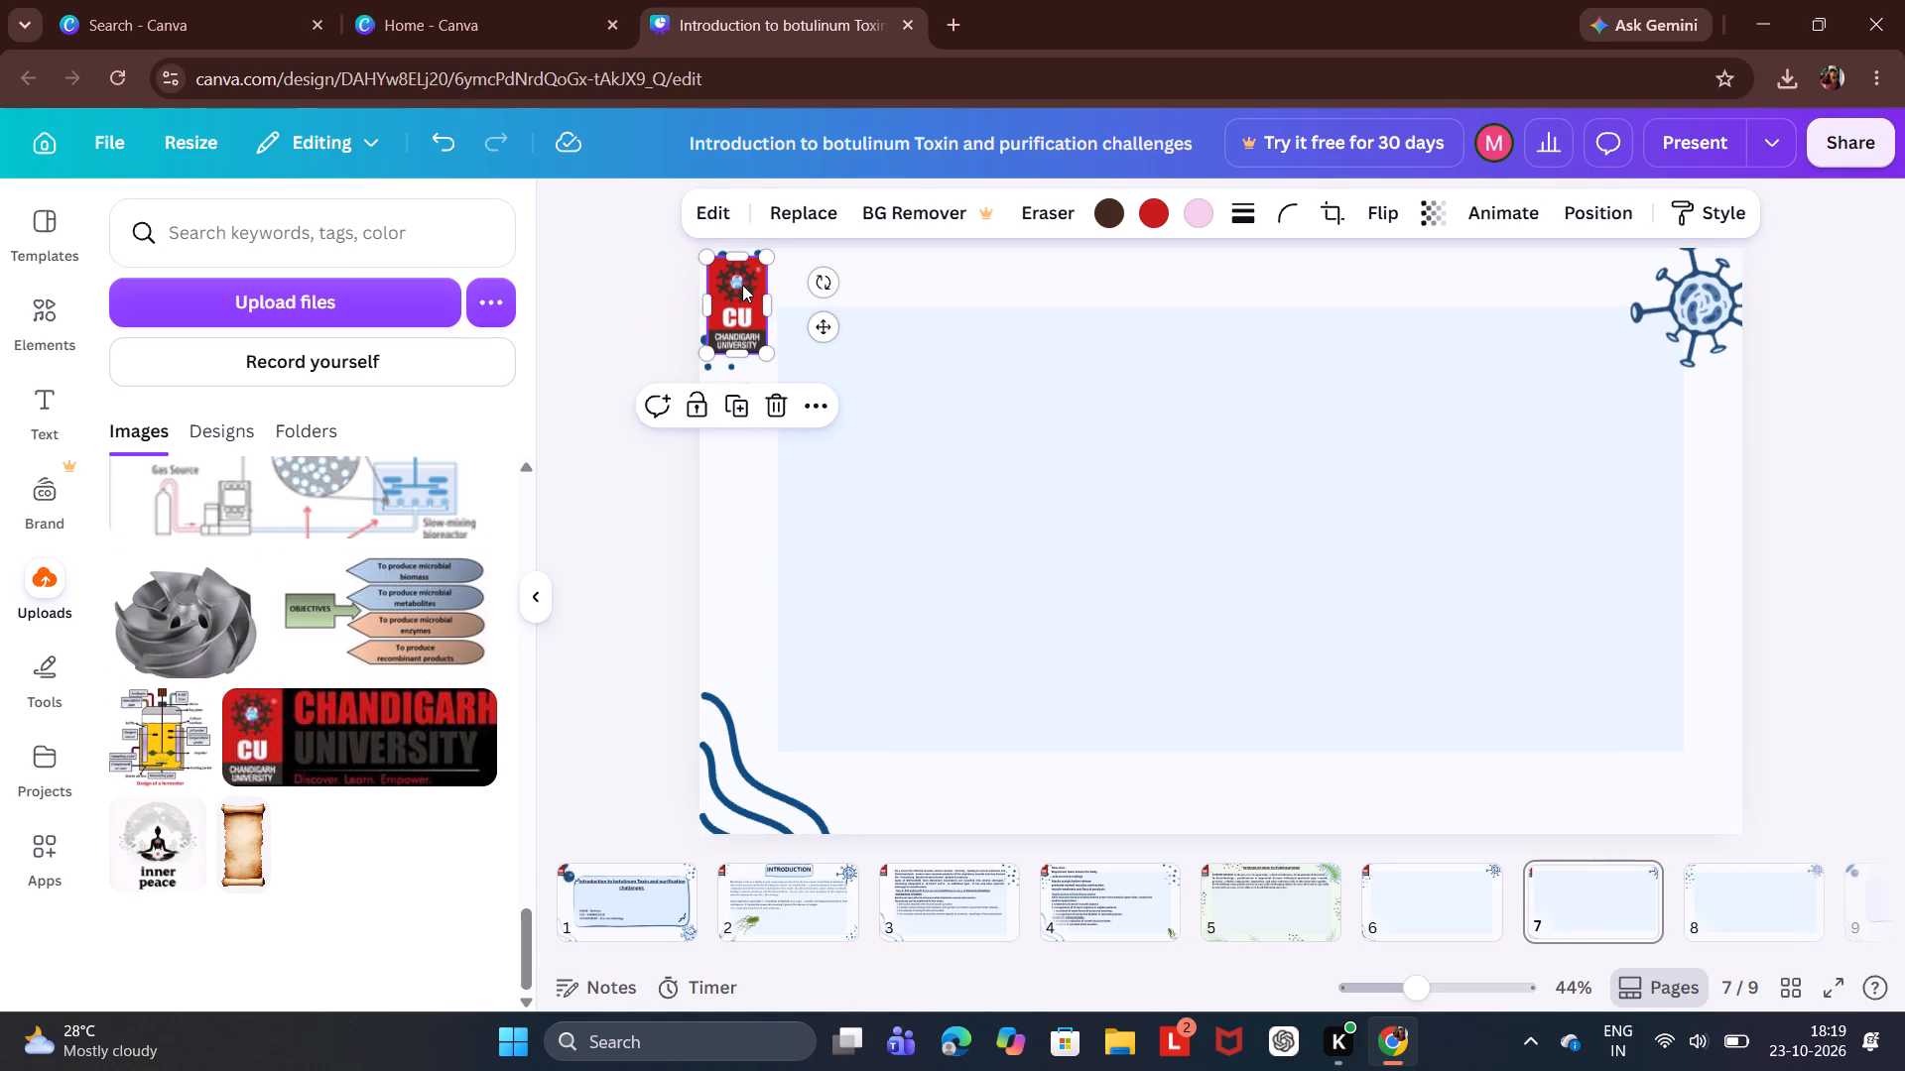
{"action": "left_click_drag", "start_coordinate": [742, 285], "coordinate": [731, 280]}
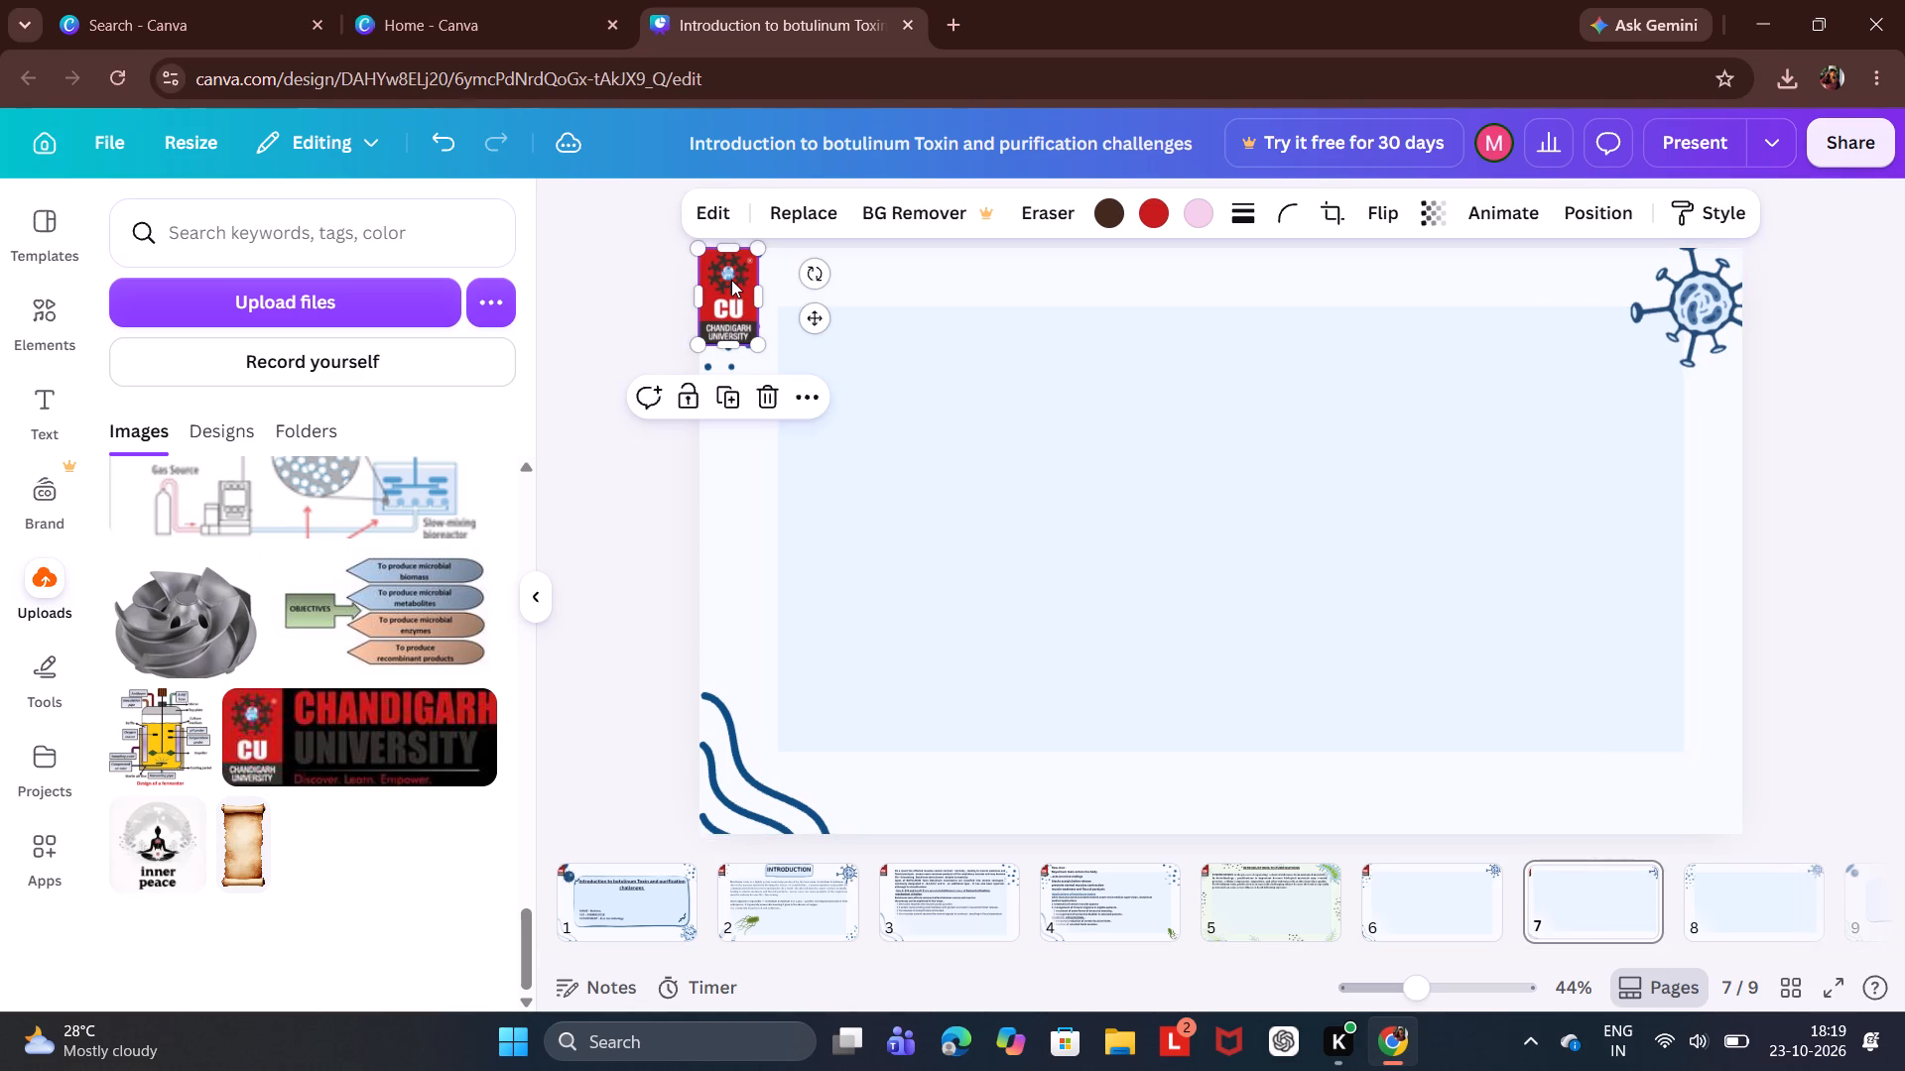
{"action": "left_click", "coordinate": [1005, 499]}
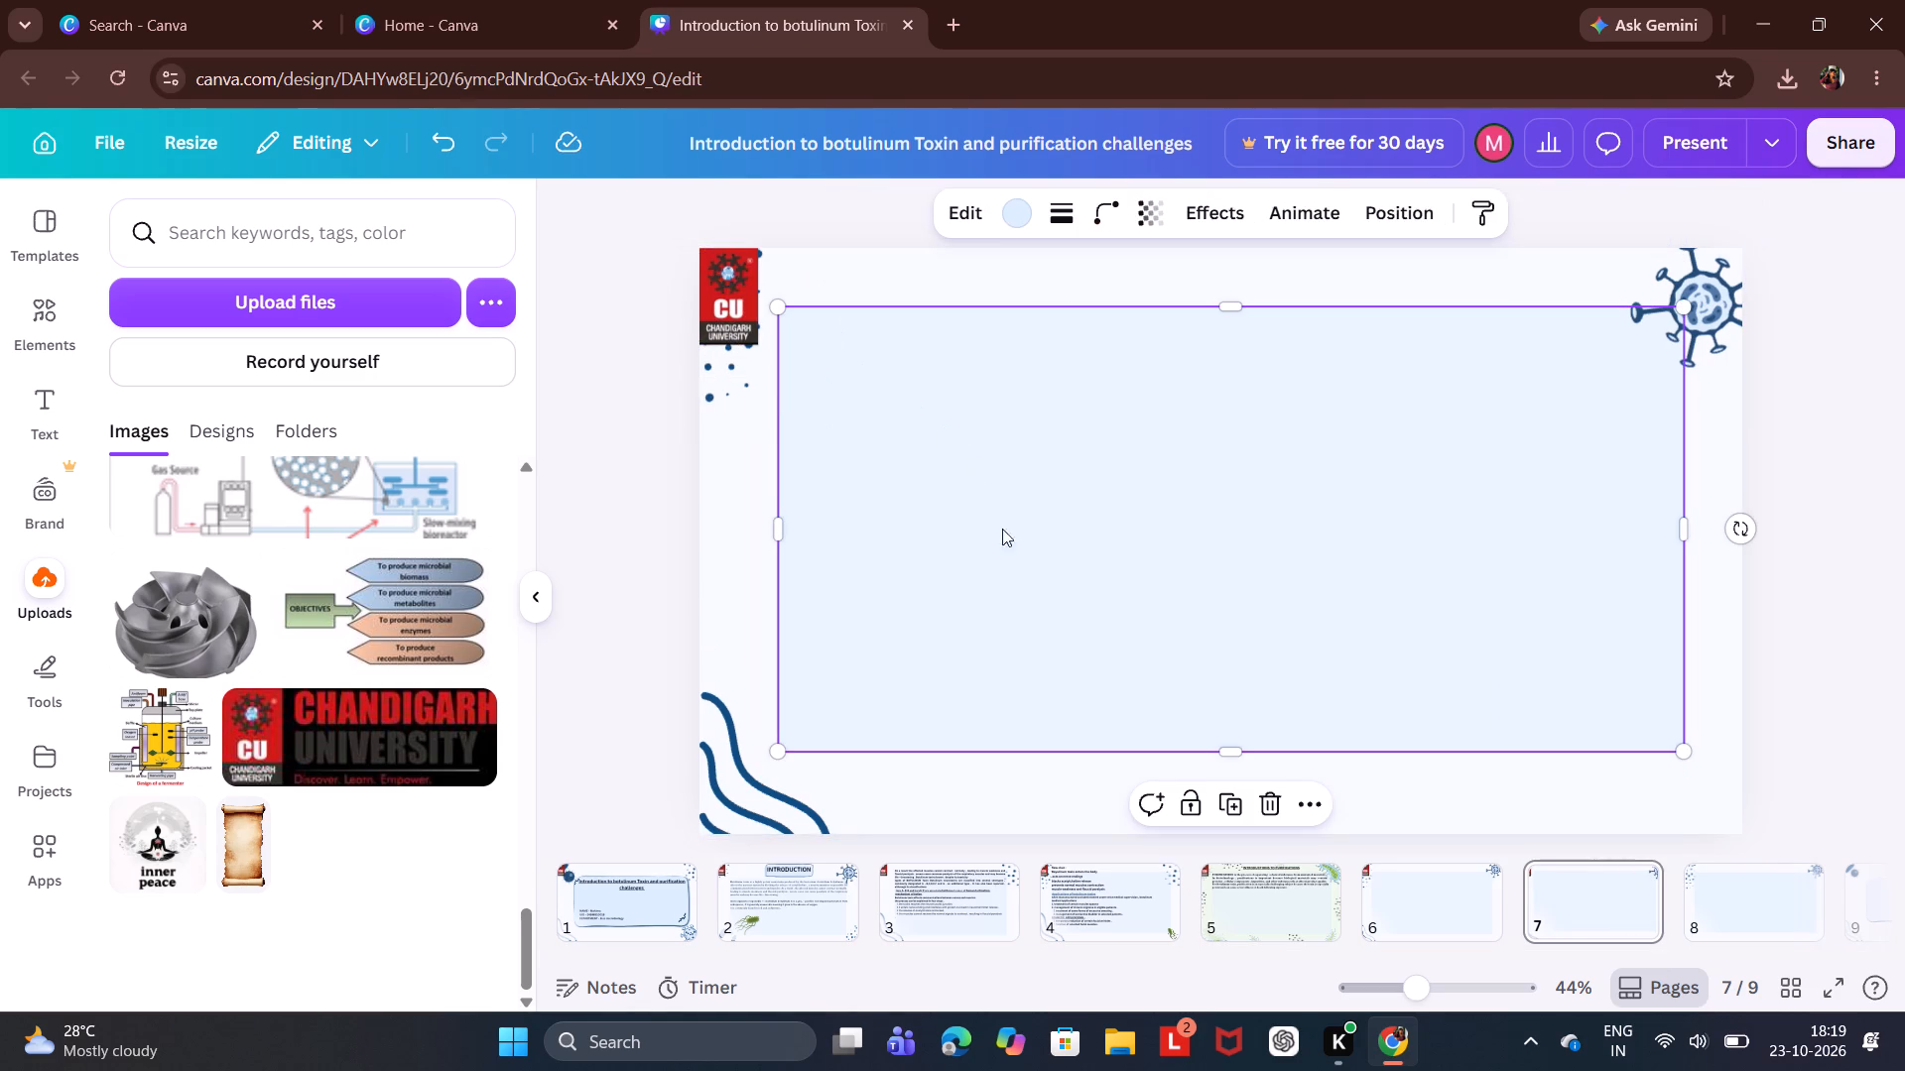
On slide 5, replace the all-caps opening word of the first body paragraph with "Purifications".
{"action": "left_click", "coordinate": [1227, 899]}
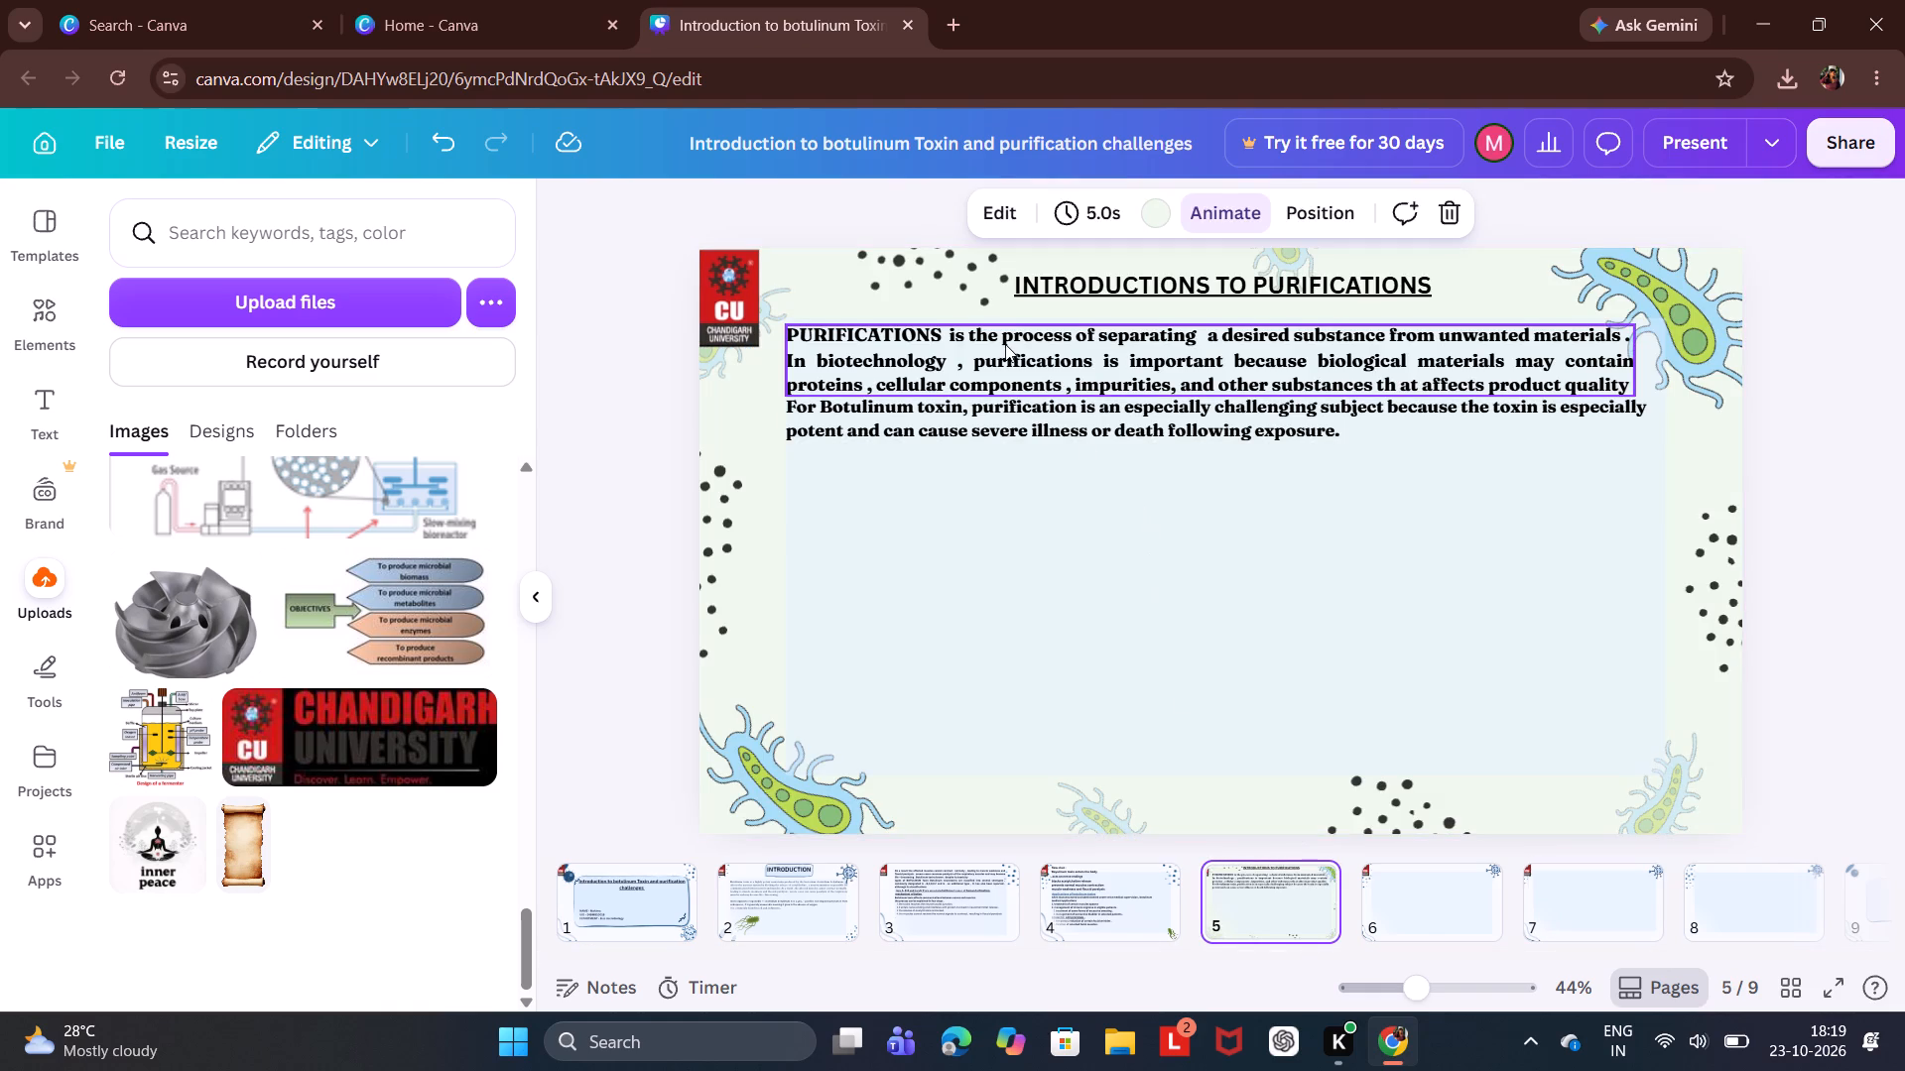
{"action": "left_click", "coordinate": [954, 331]}
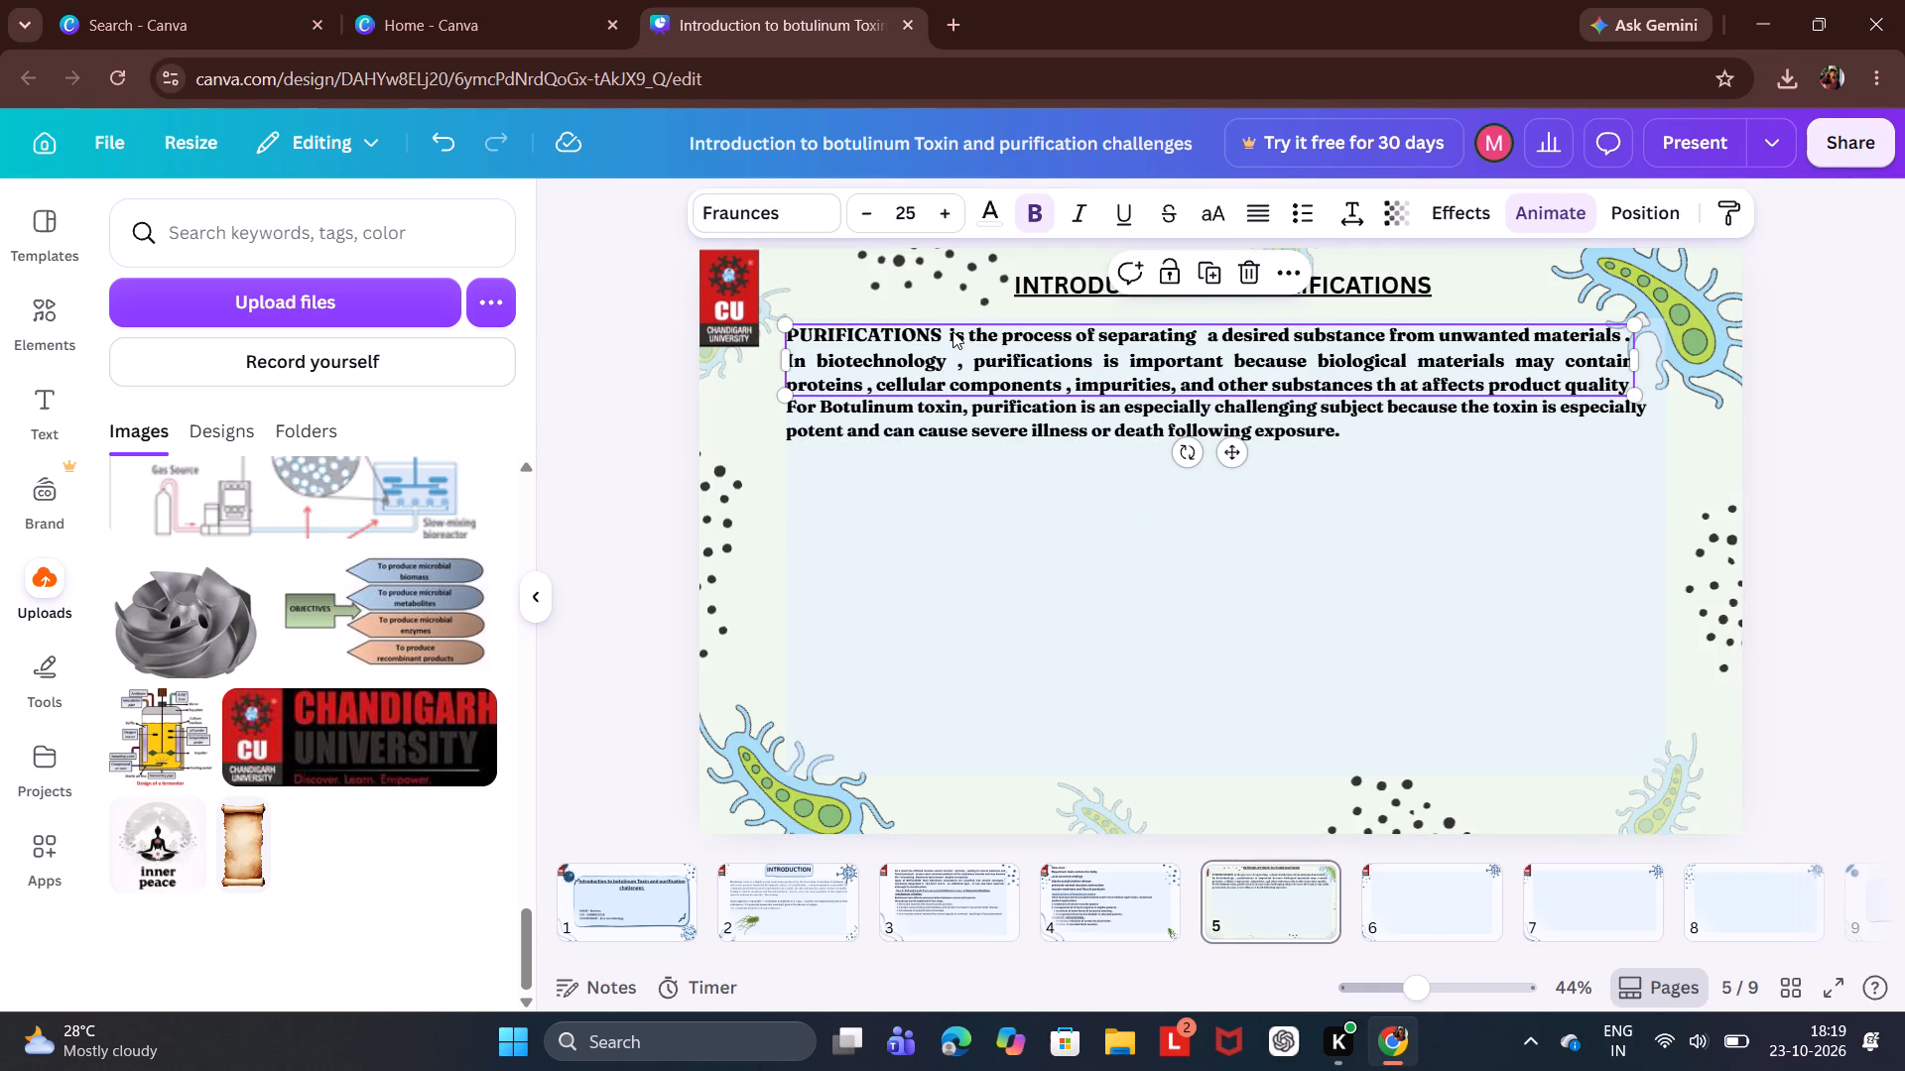
{"action": "left_click", "coordinate": [934, 332]}
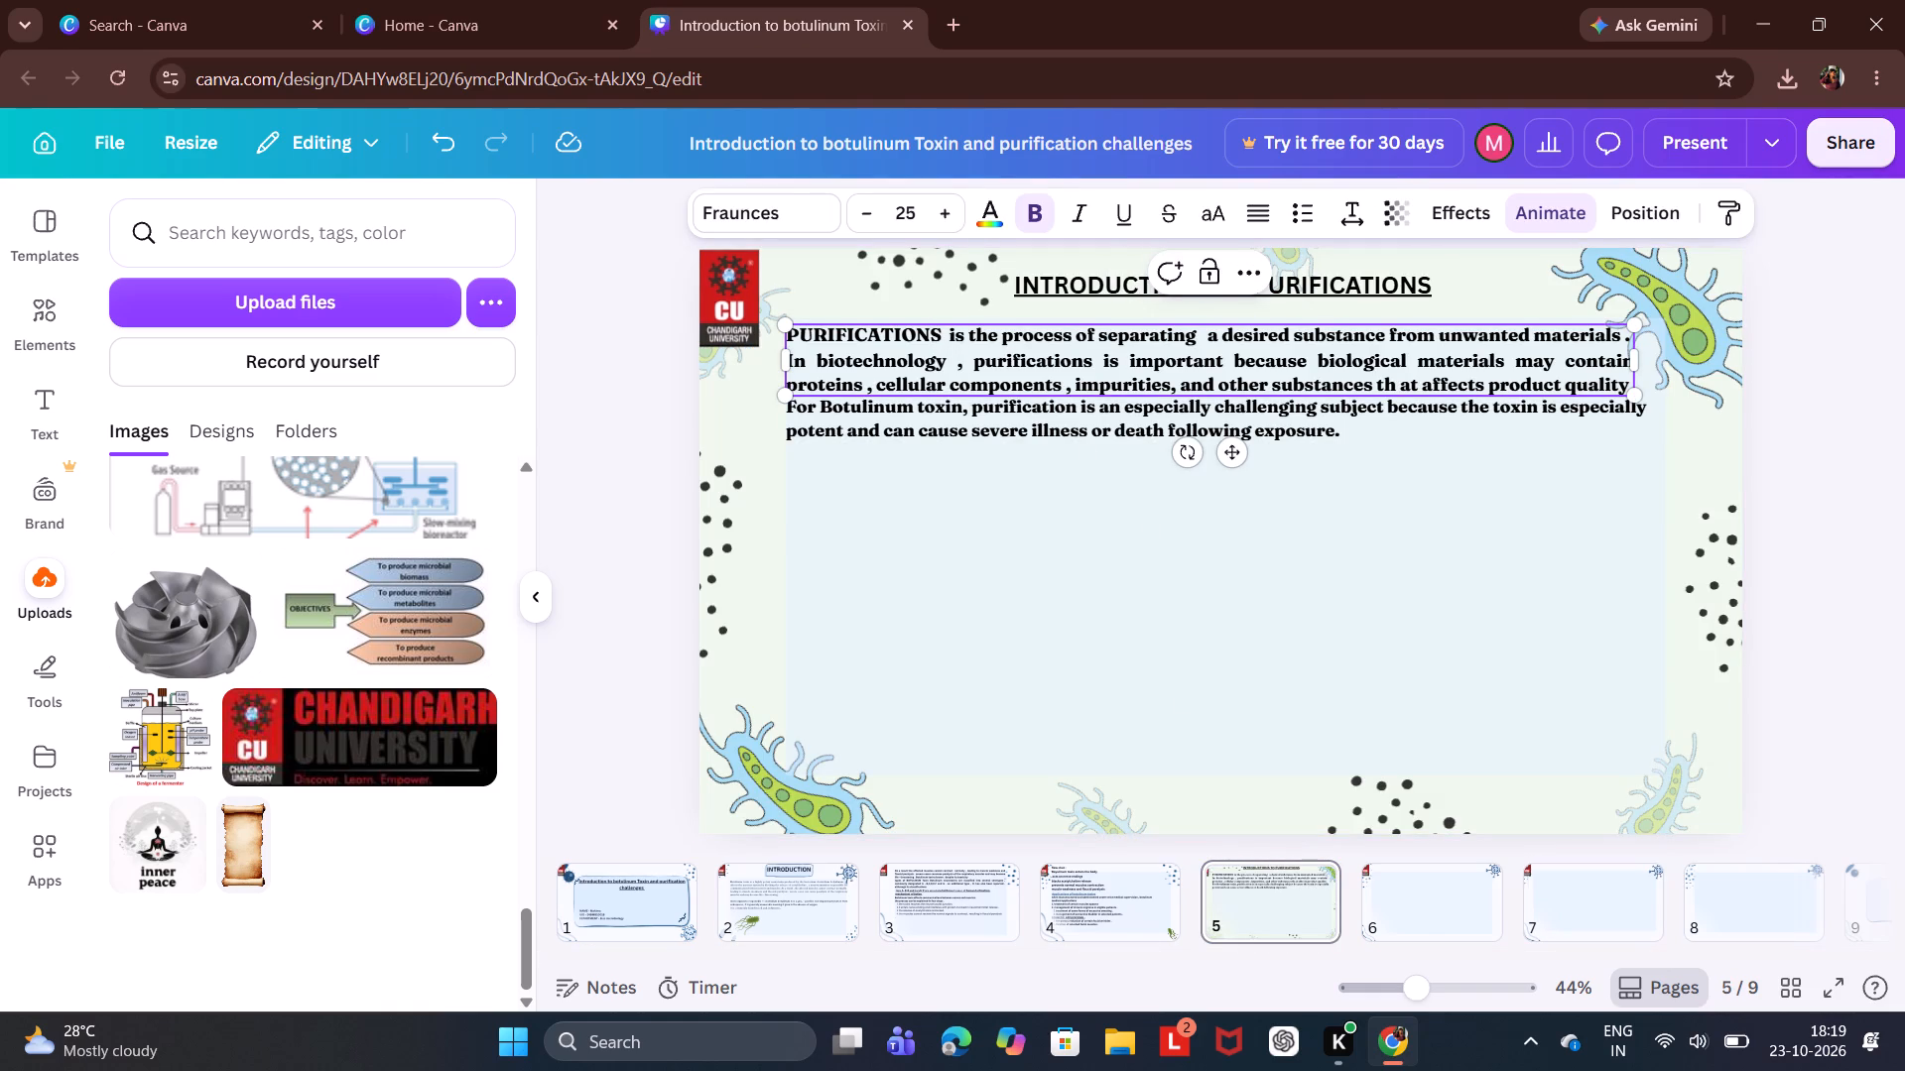
{"action": "left_click", "coordinate": [945, 332]}
{"action": "key", "text": "BackSpace"}
{"action": "key", "text": "BackSpace"}
{"action": "key", "text": "BackSpace"}
{"action": "key", "text": "BackSpace"}
{"action": "key", "text": "BackSpace"}
{"action": "key", "text": "BackSpace"}
{"action": "key", "text": "BackSpace"}
{"action": "key", "text": "BackSpace"}
{"action": "key", "text": "BackSpace"}
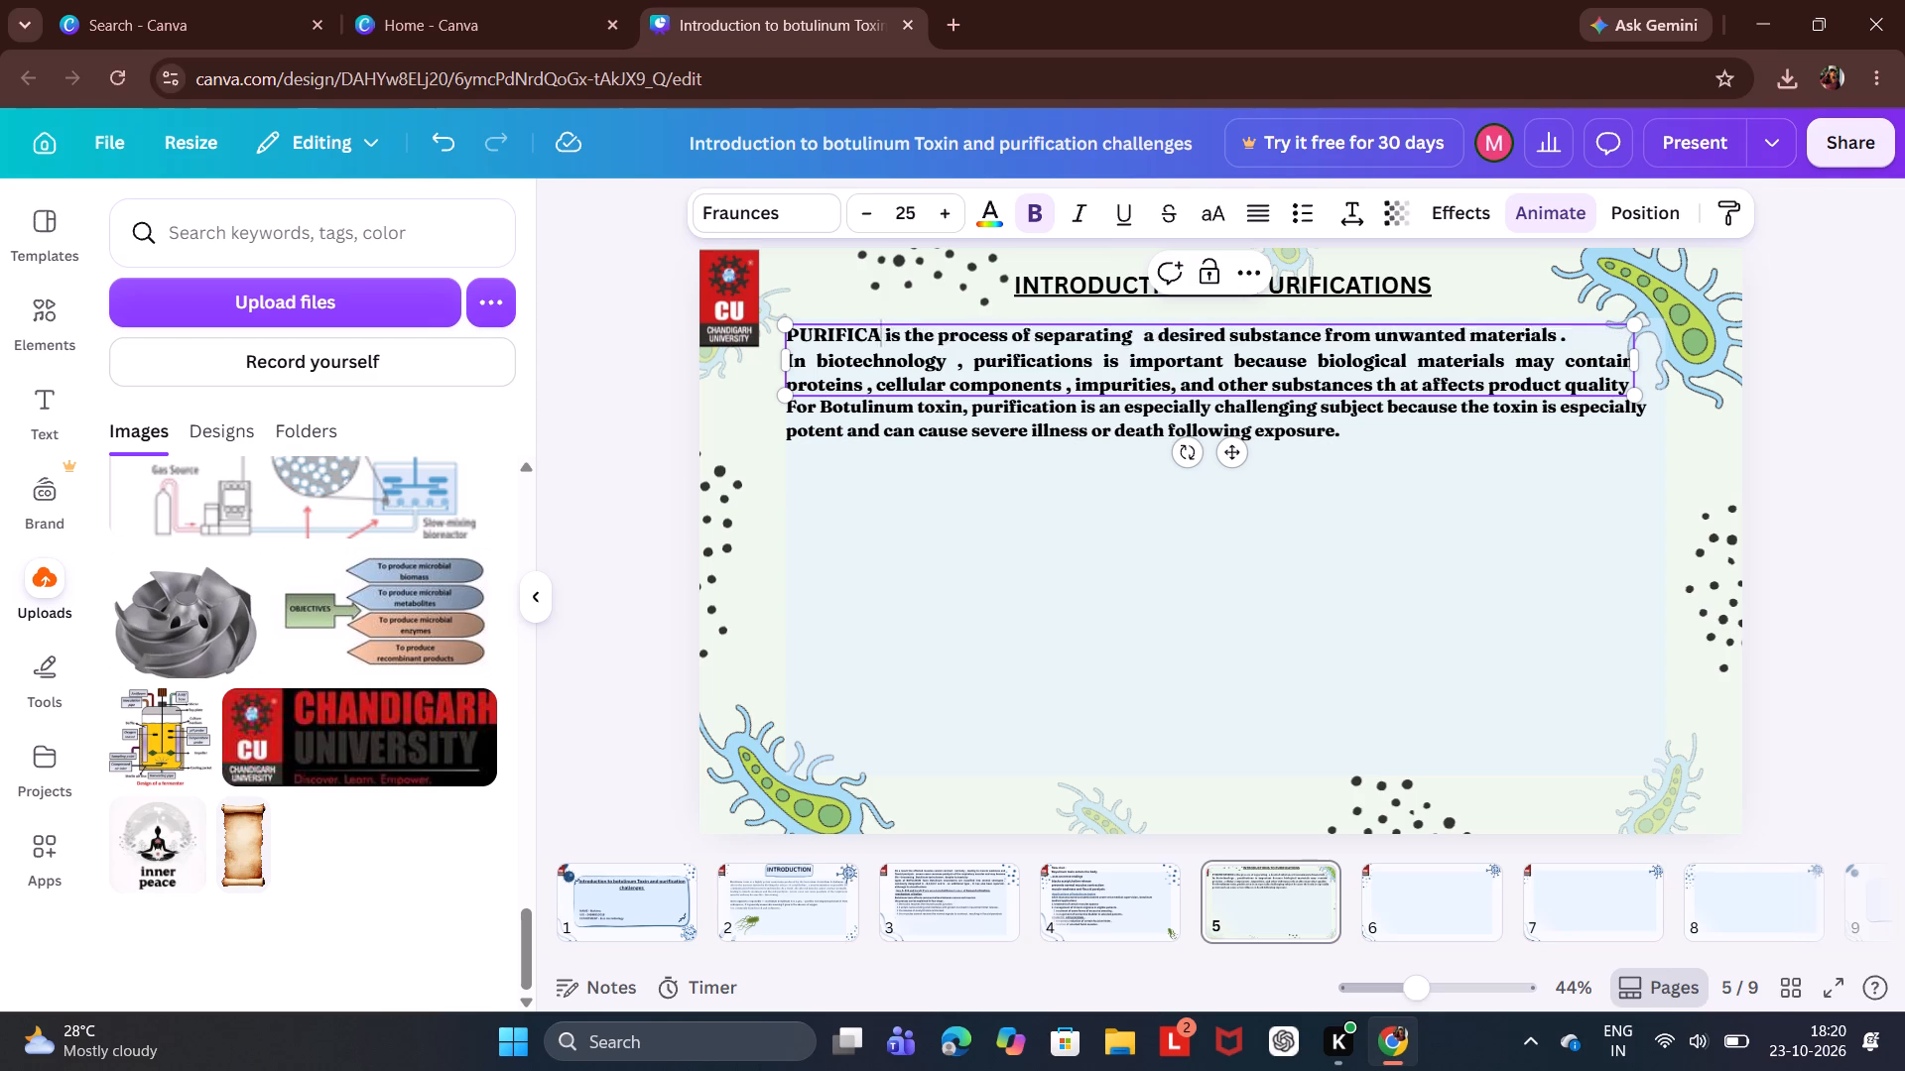
{"action": "key", "text": "BackSpace"}
{"action": "key", "text": "BackSpace"}
{"action": "key", "text": "BackSpace"}
{"action": "key", "text": "BackSpace"}
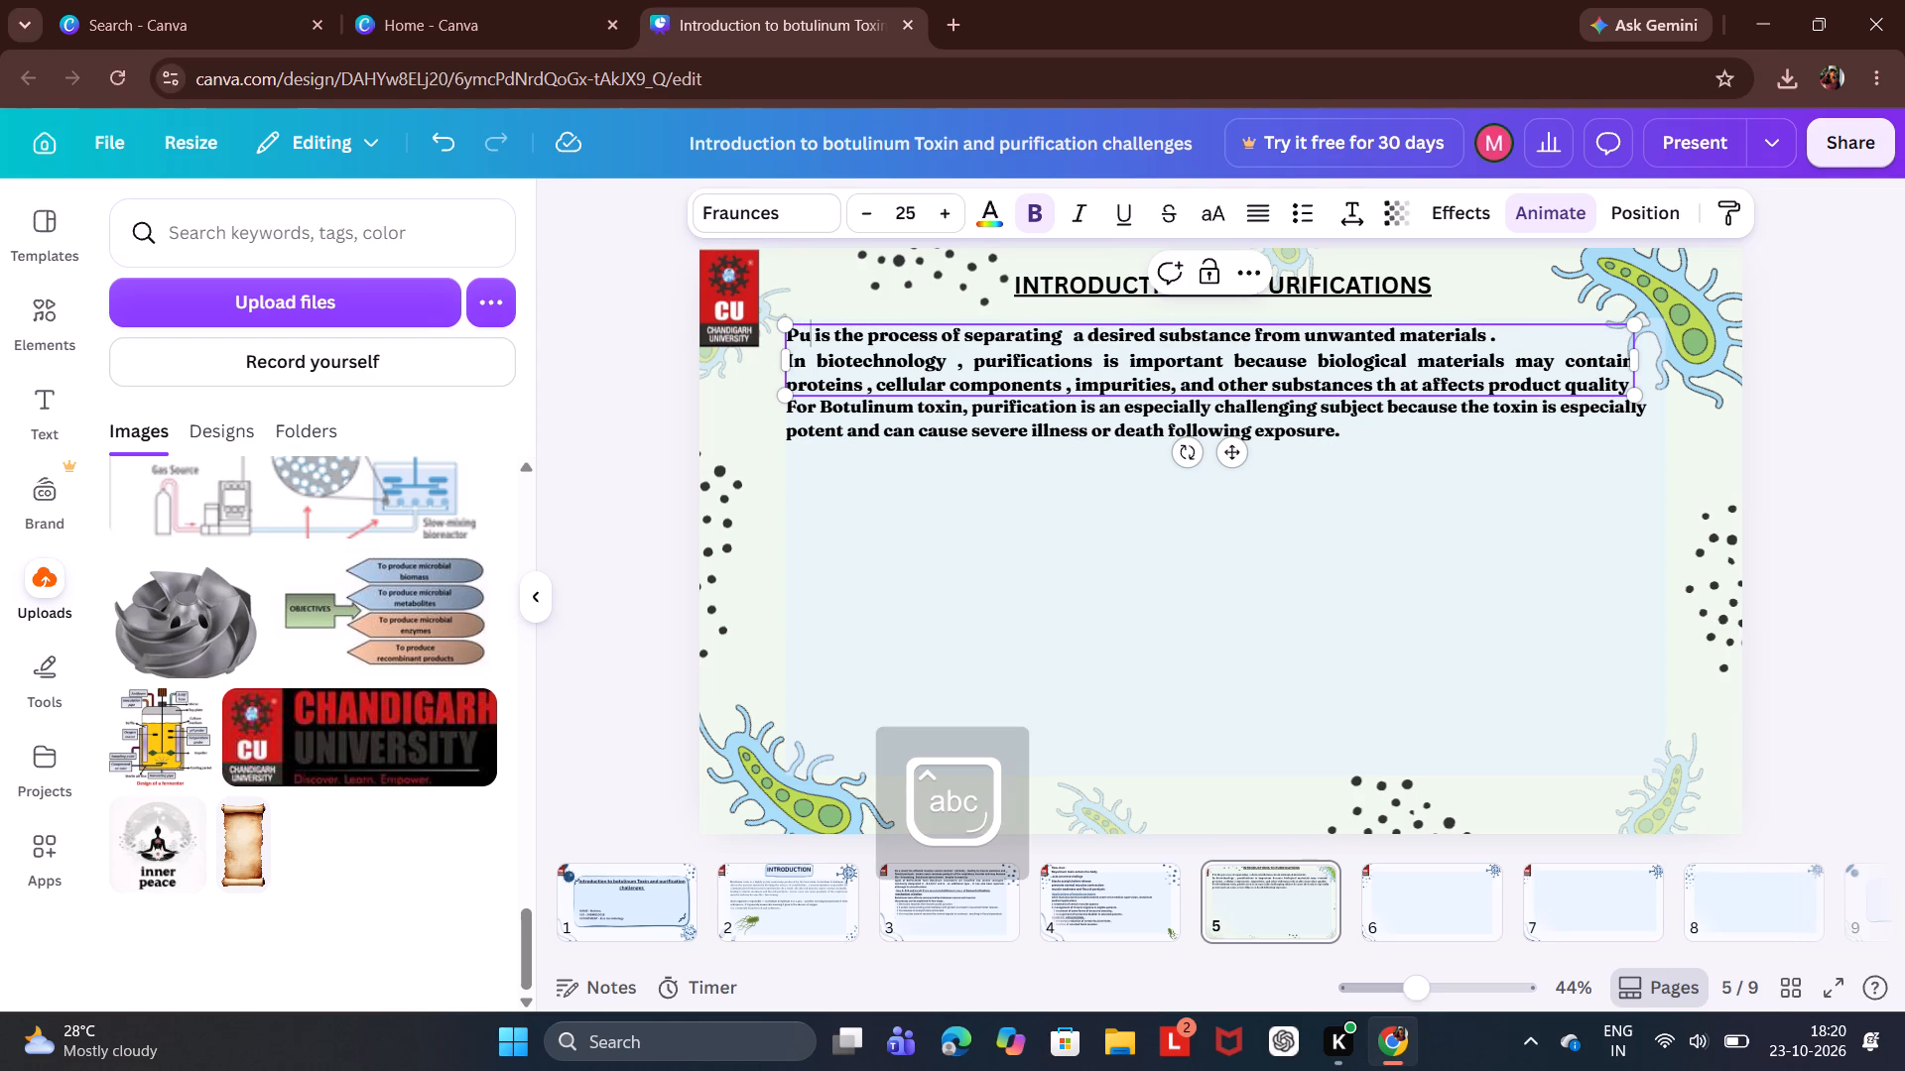
{"action": "type", "text": "rifica"}
{"action": "type", "text": "tions"}
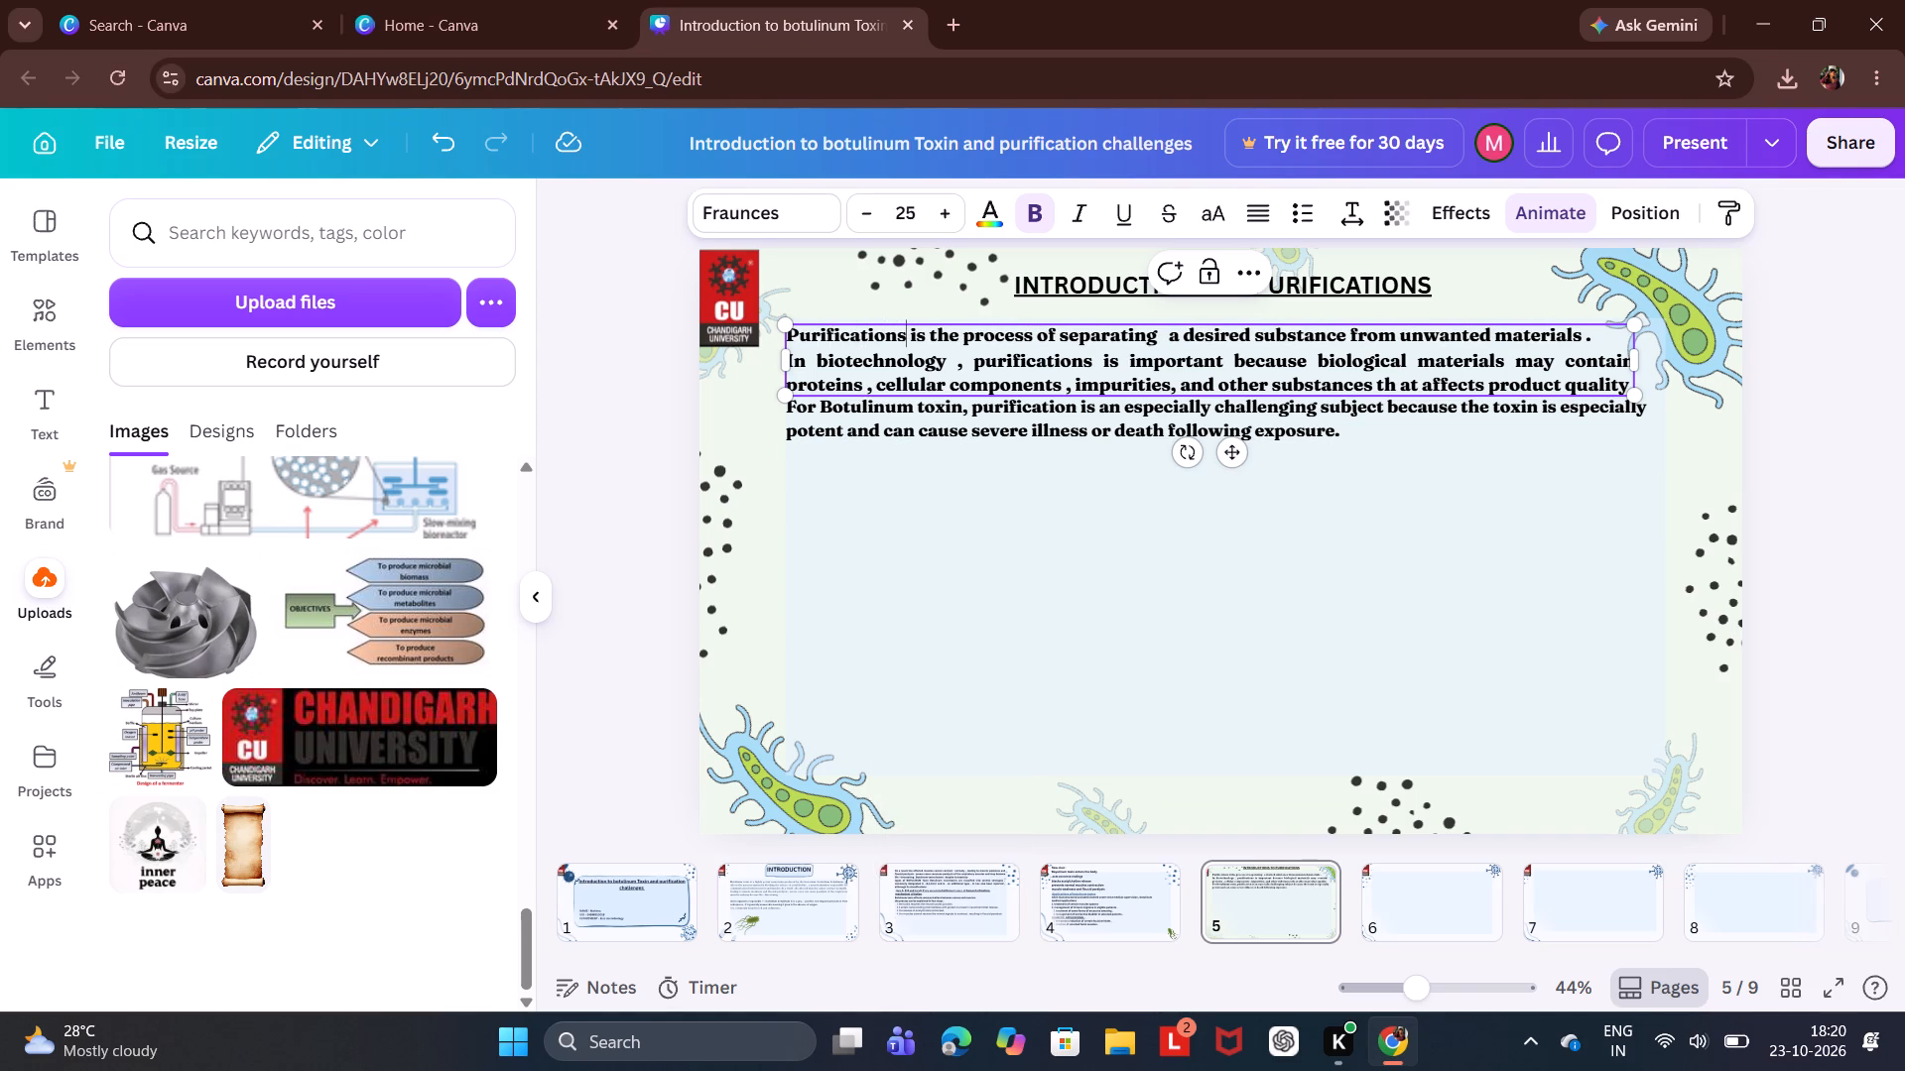
{"action": "left_click", "coordinate": [996, 500]}
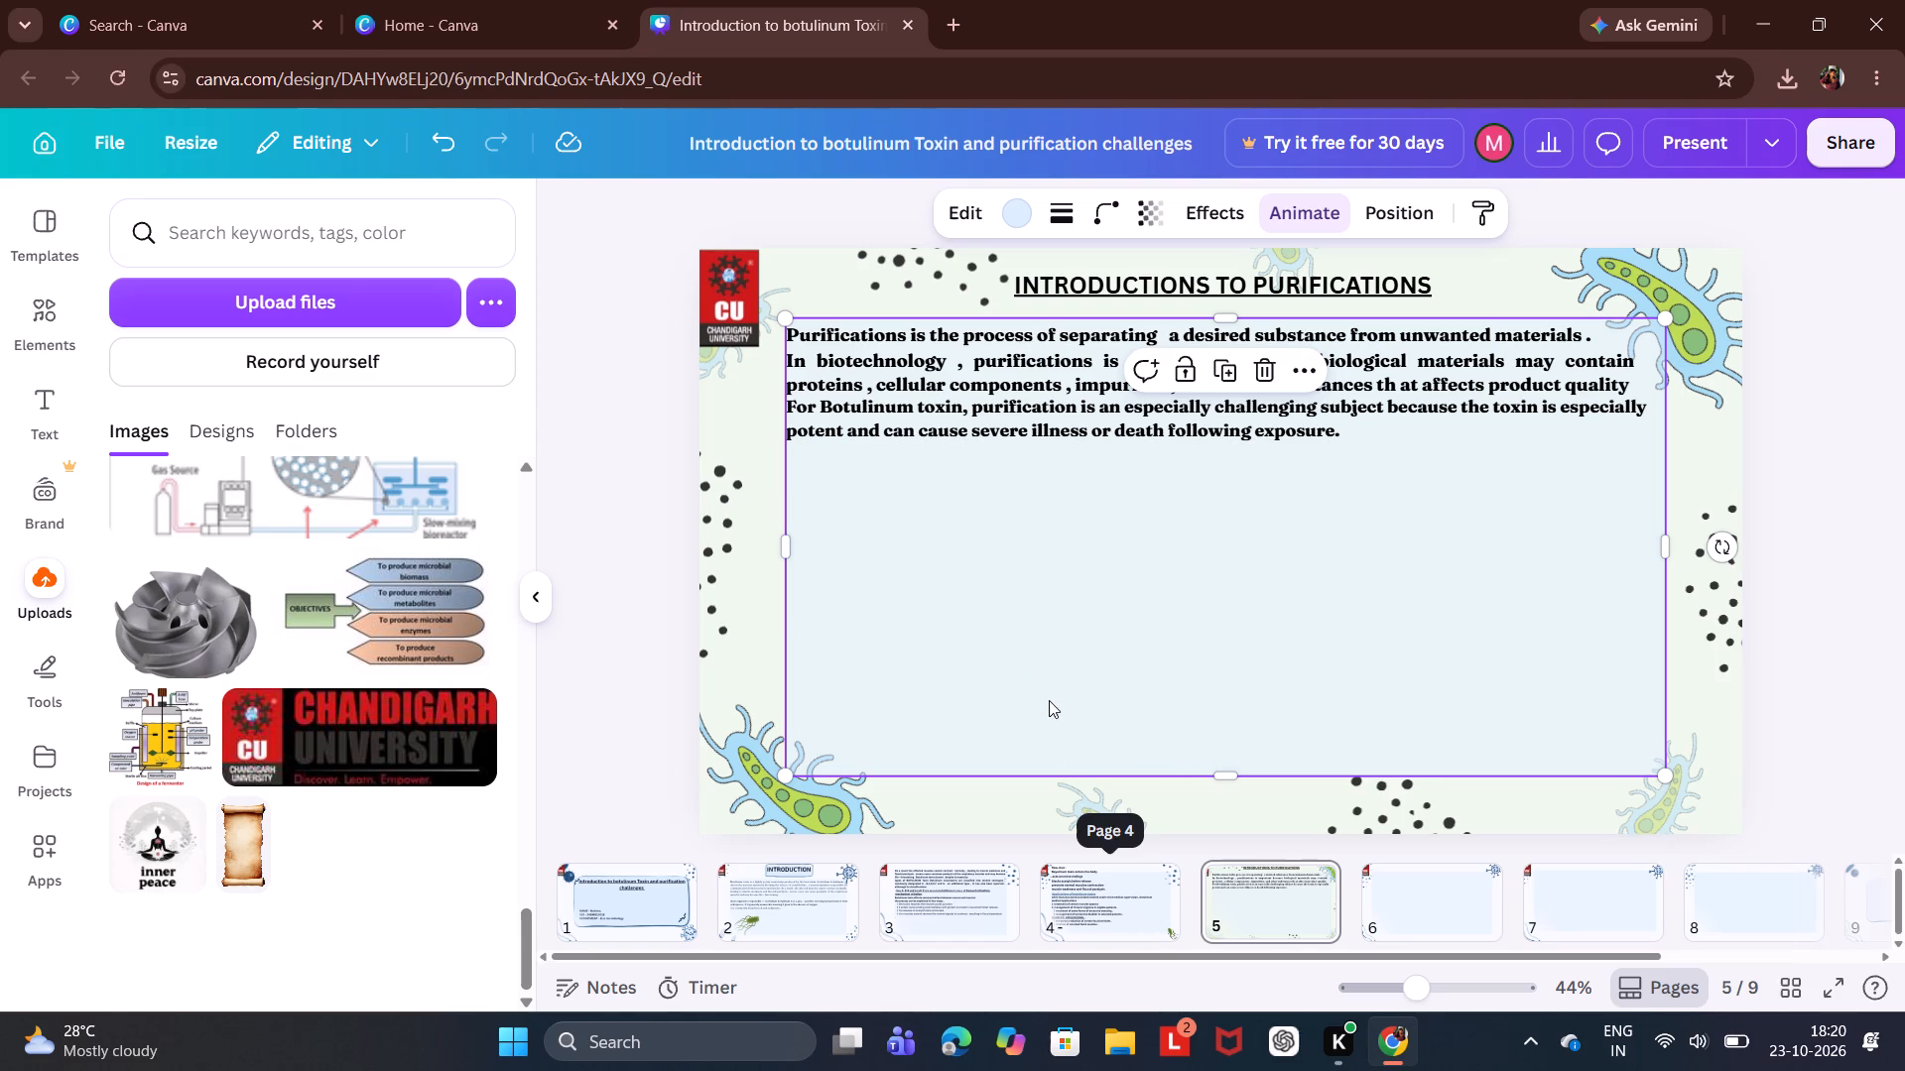
Remove bold from all the text in slide 5's first text box, from "Purifications is the process" through "product quality".
{"action": "left_click", "coordinate": [854, 396]}
{"action": "left_click", "coordinate": [823, 358]}
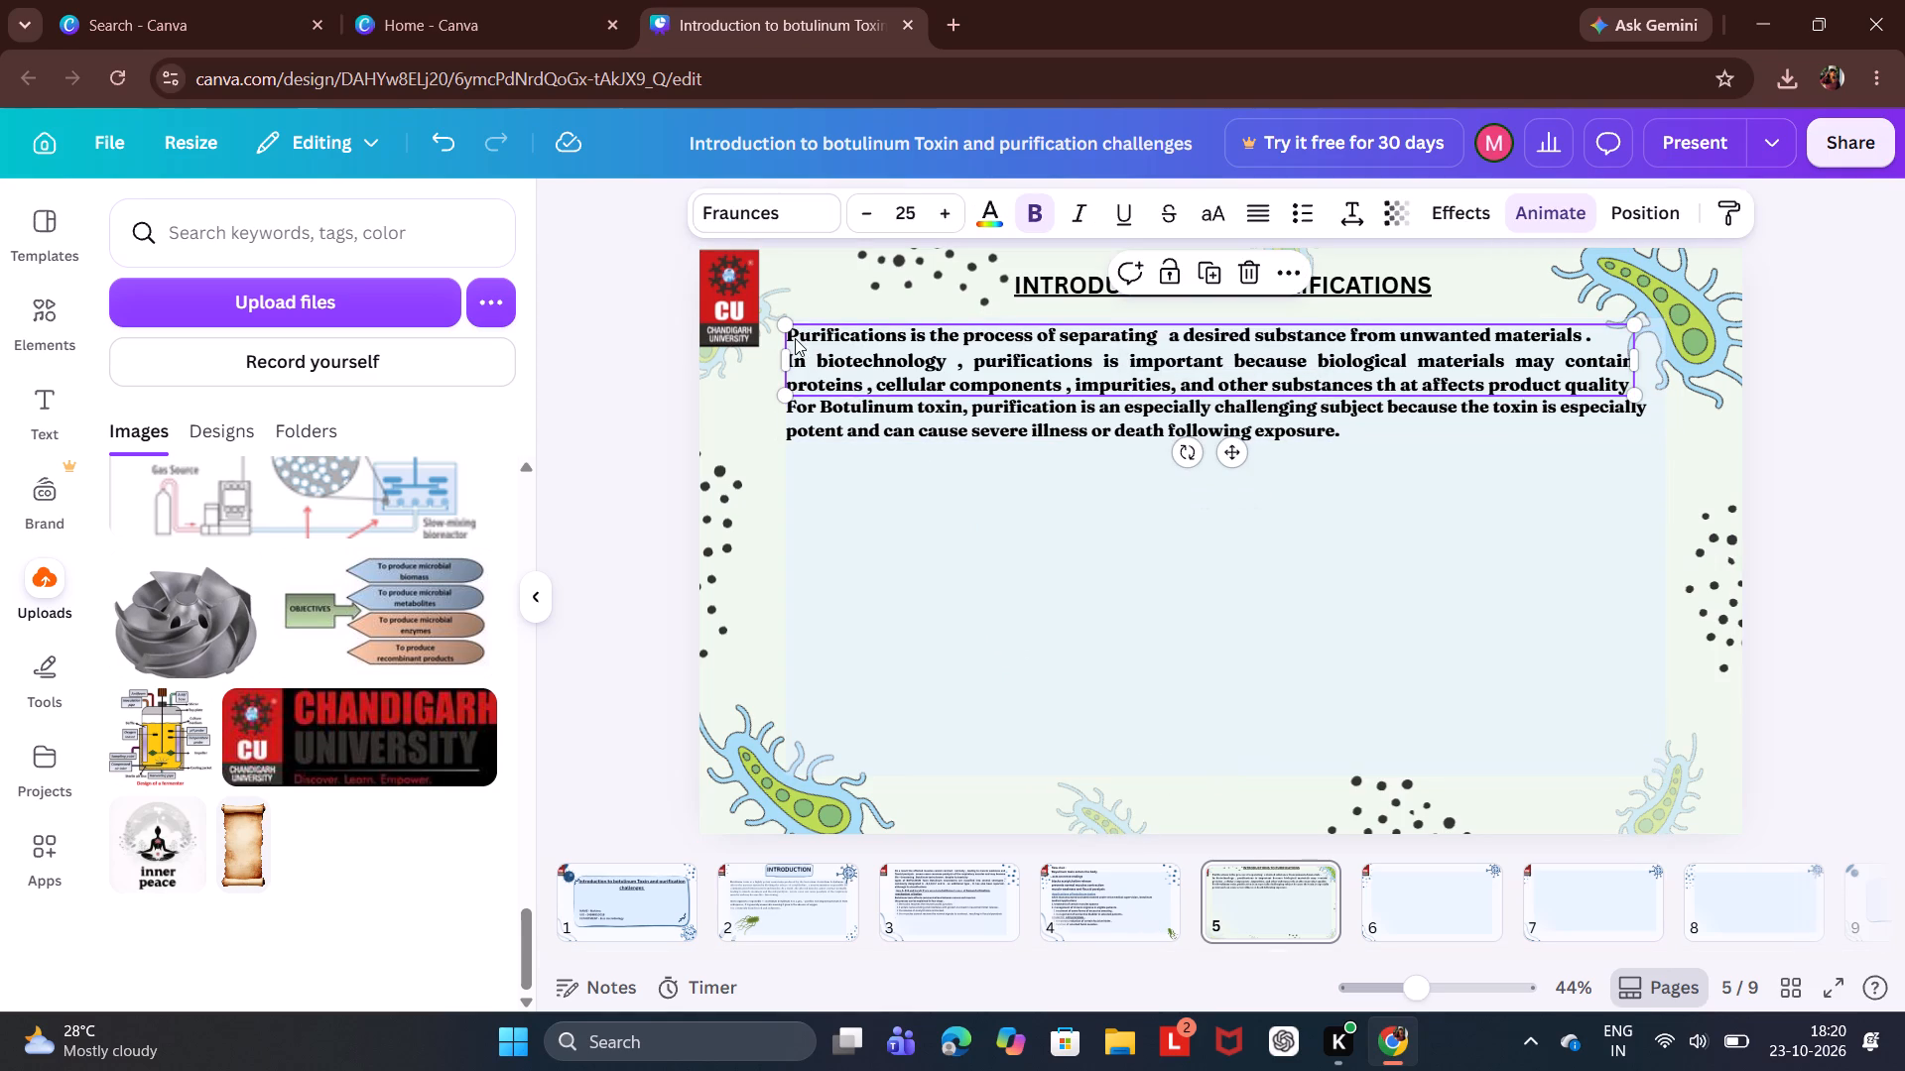
{"action": "left_click", "coordinate": [793, 336]}
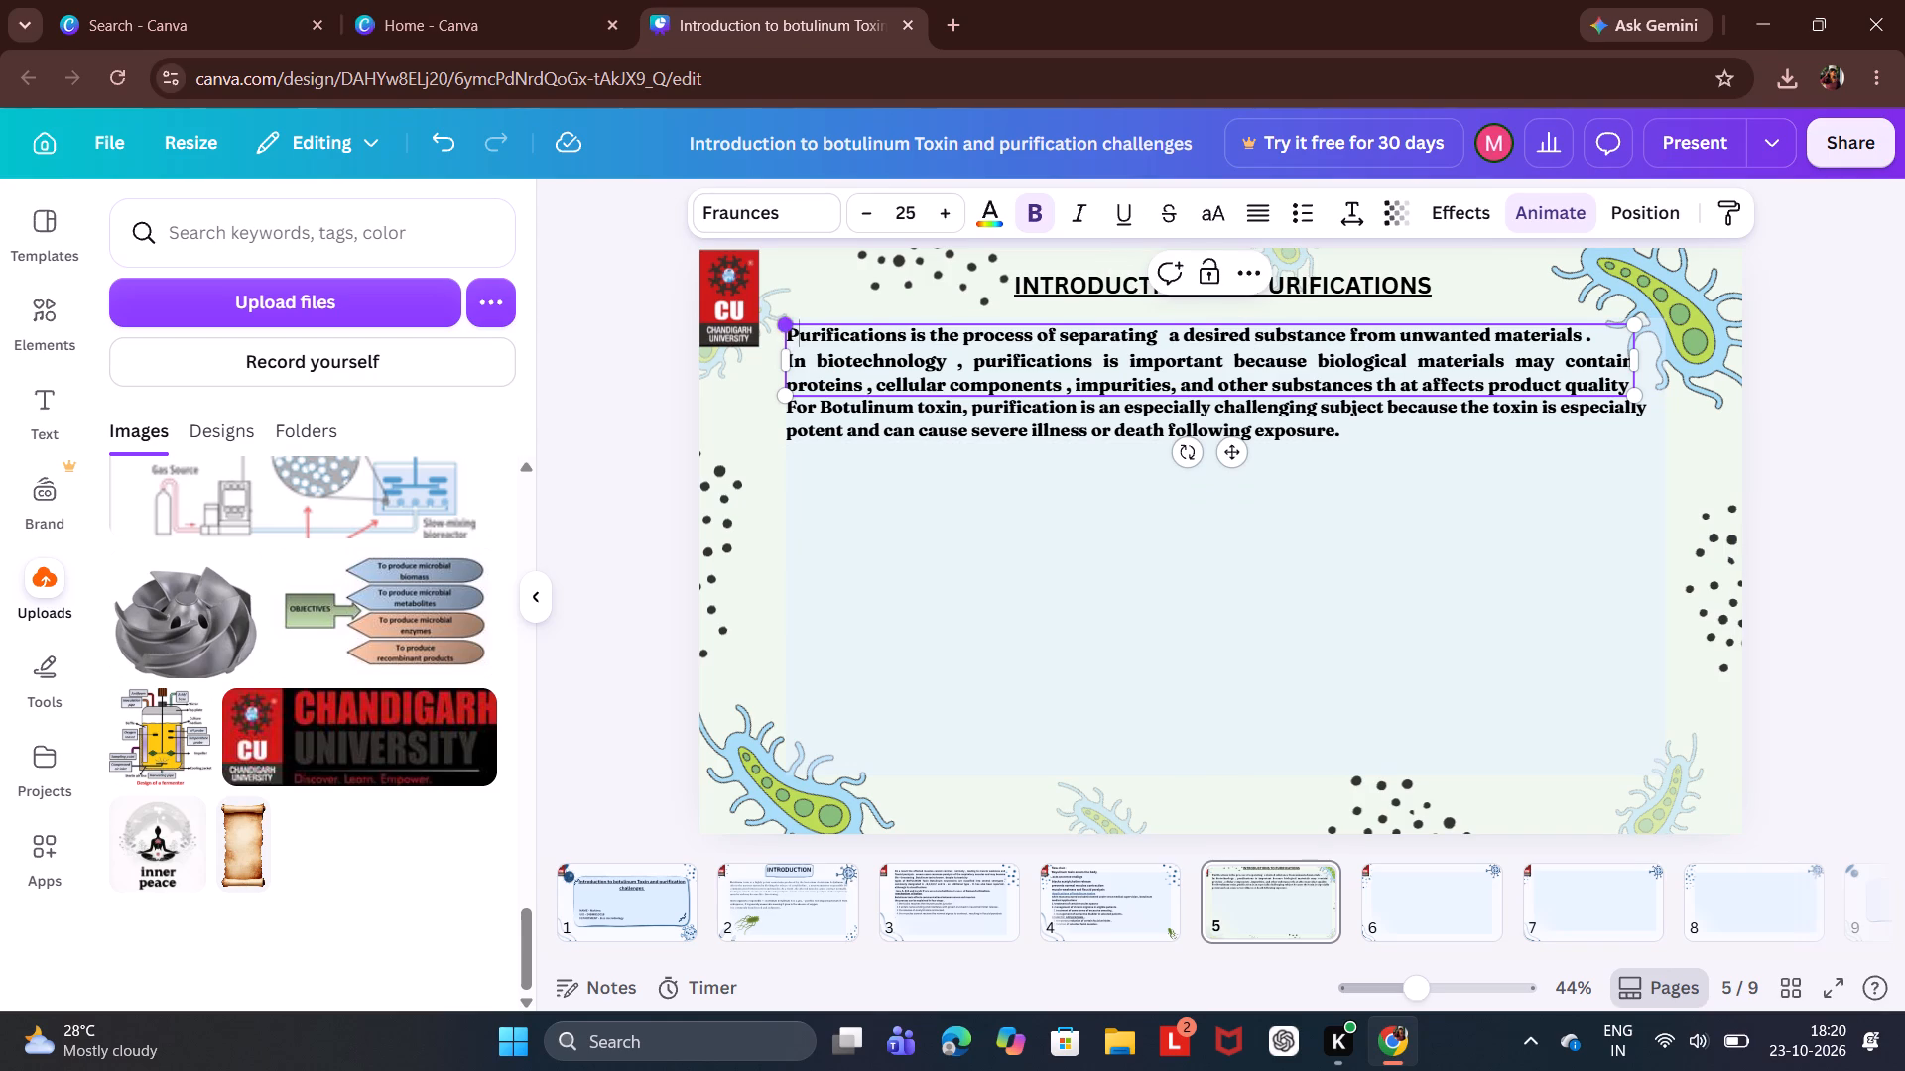
{"action": "left_click_drag", "start_coordinate": [789, 336], "coordinate": [1209, 427]}
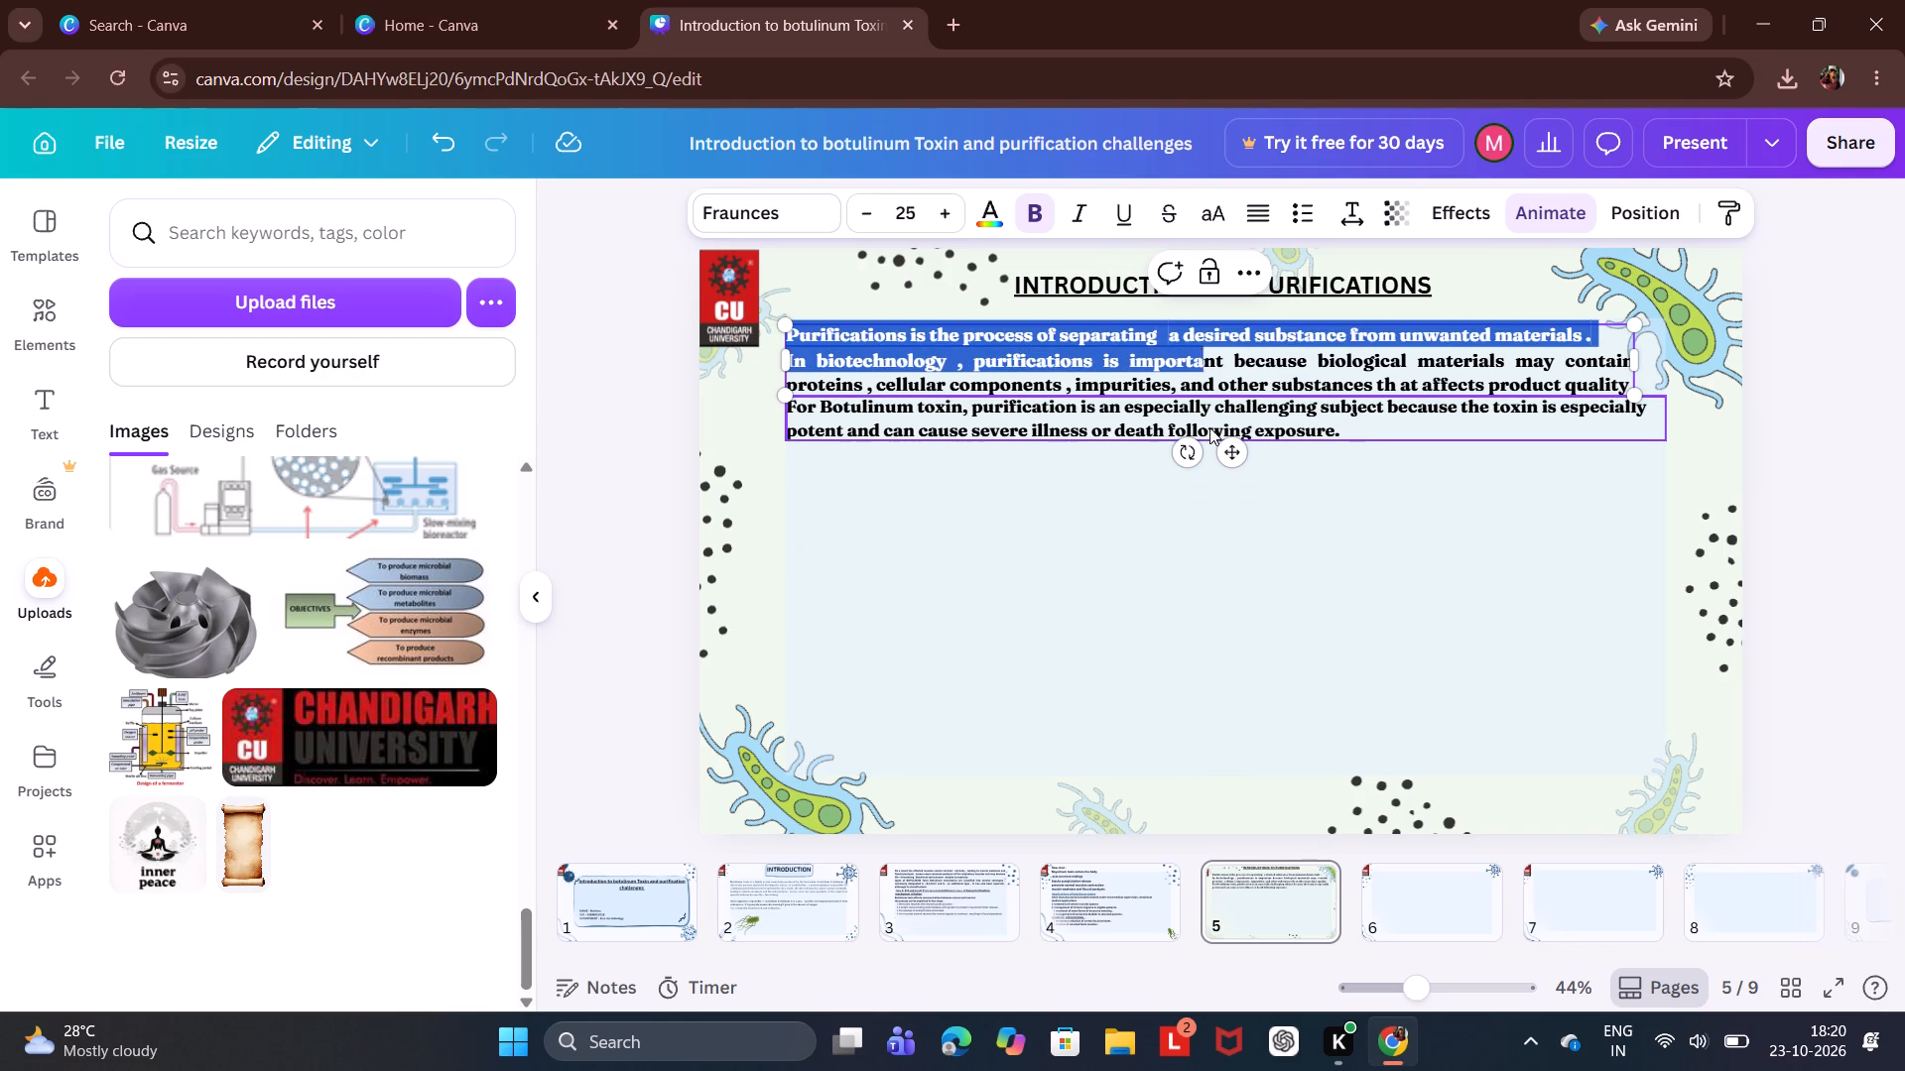
{"action": "left_click_drag", "start_coordinate": [1209, 427], "coordinate": [1460, 424]}
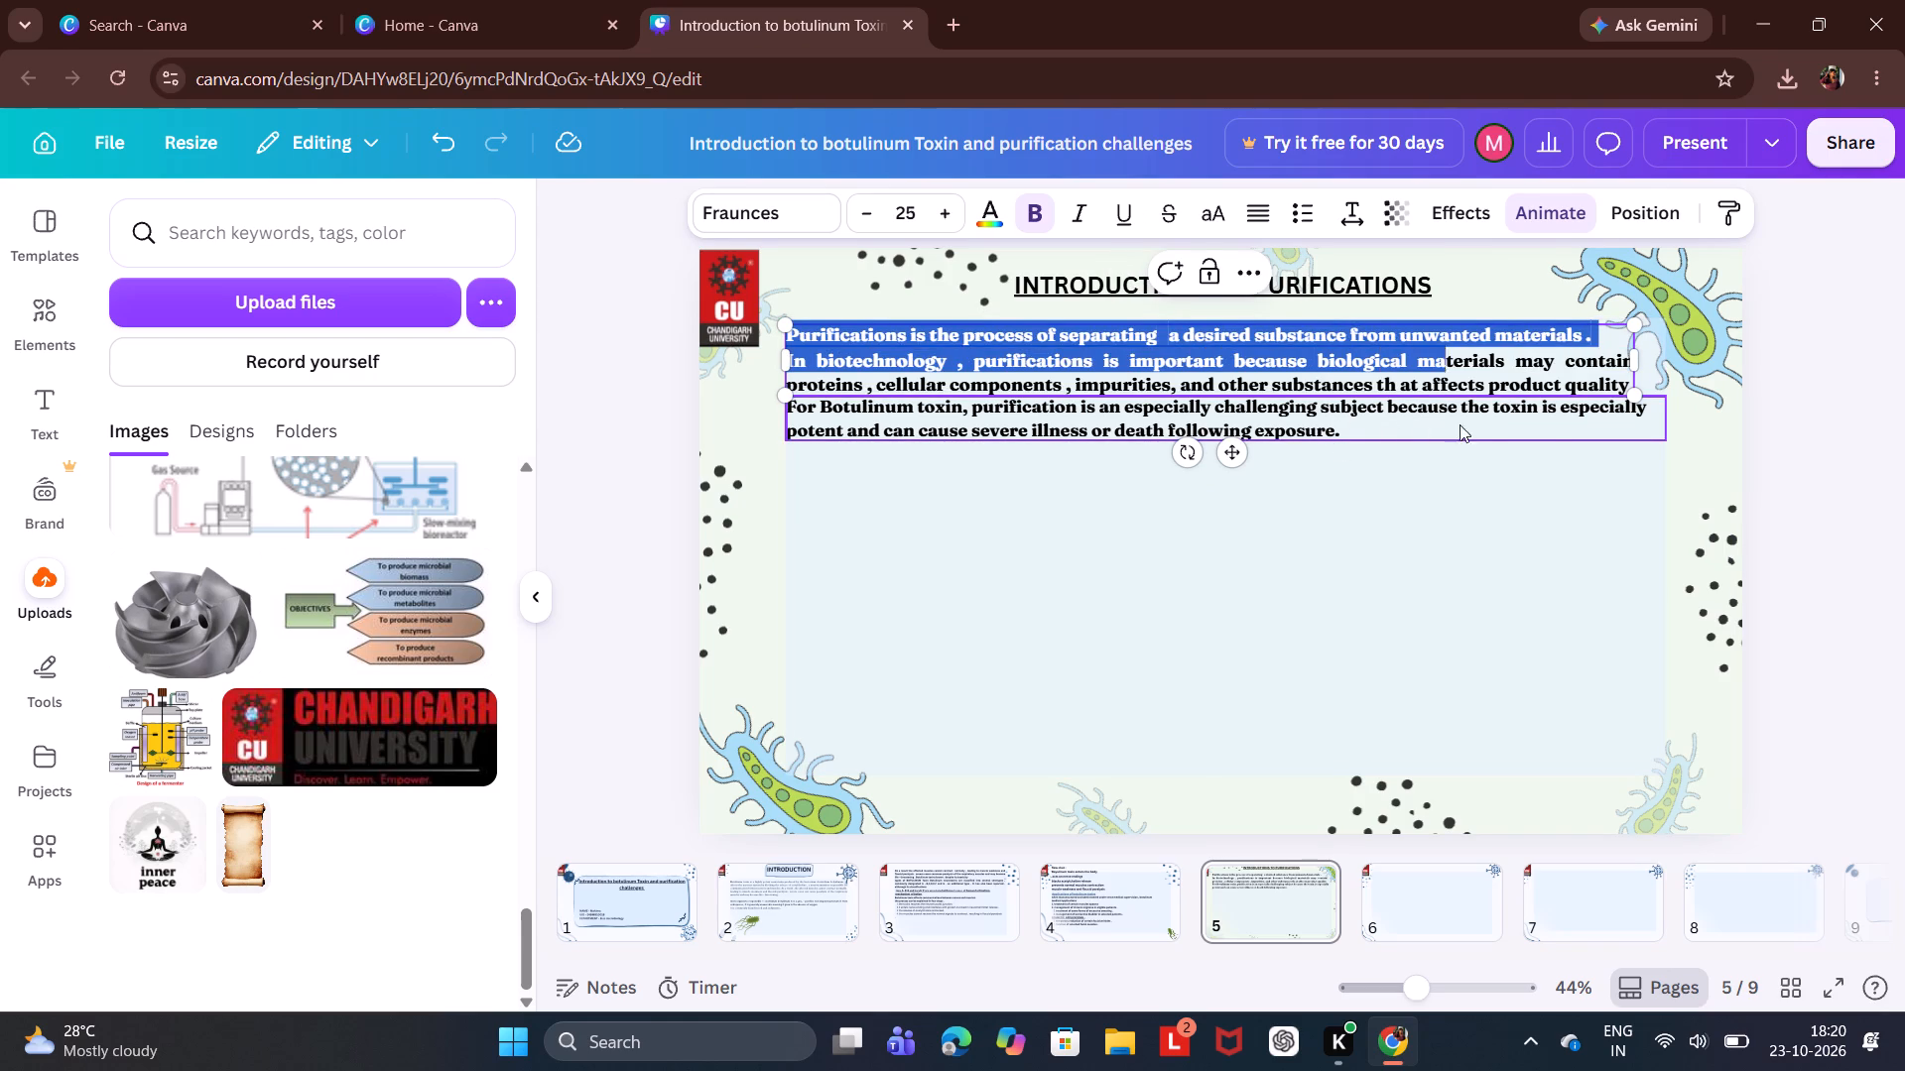
{"action": "left_click_drag", "start_coordinate": [1460, 424], "coordinate": [1543, 422]}
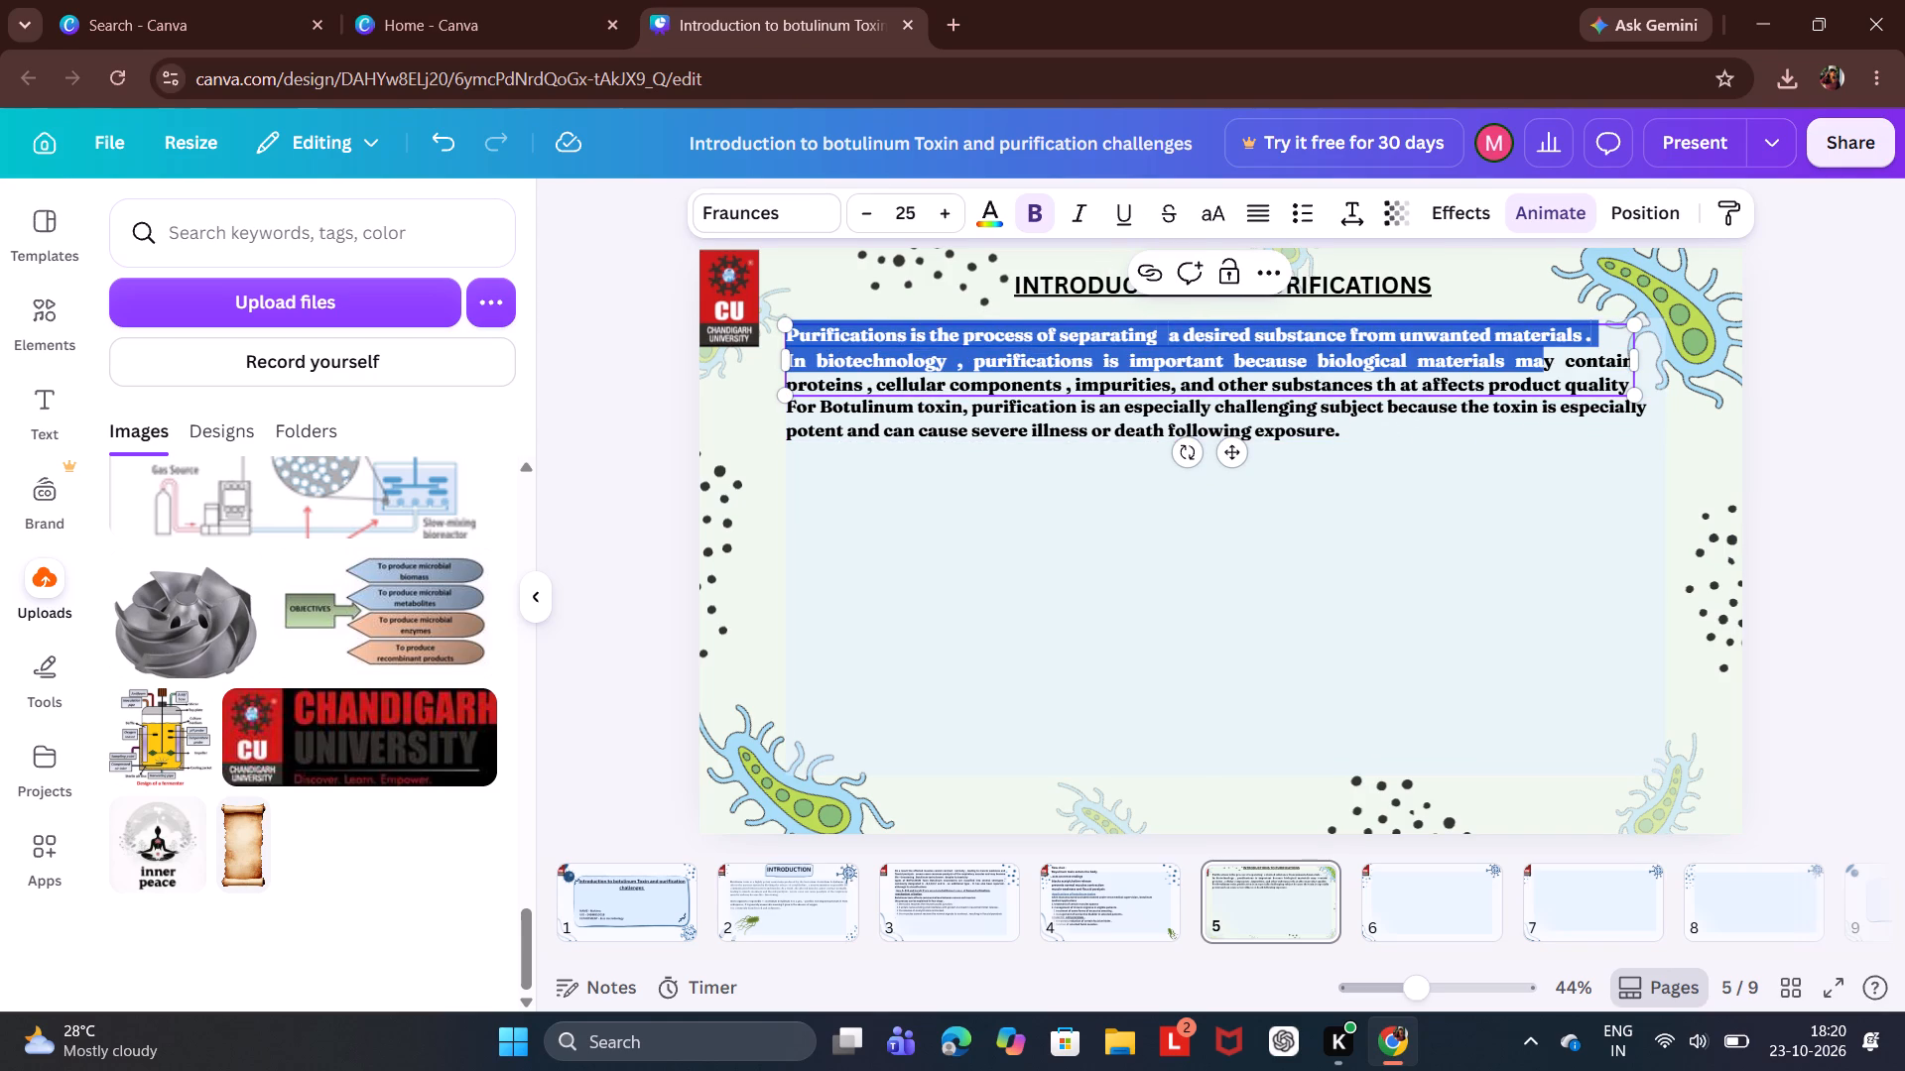
{"action": "left_click", "coordinate": [790, 337]}
{"action": "left_click_drag", "start_coordinate": [790, 337], "coordinate": [1302, 383]}
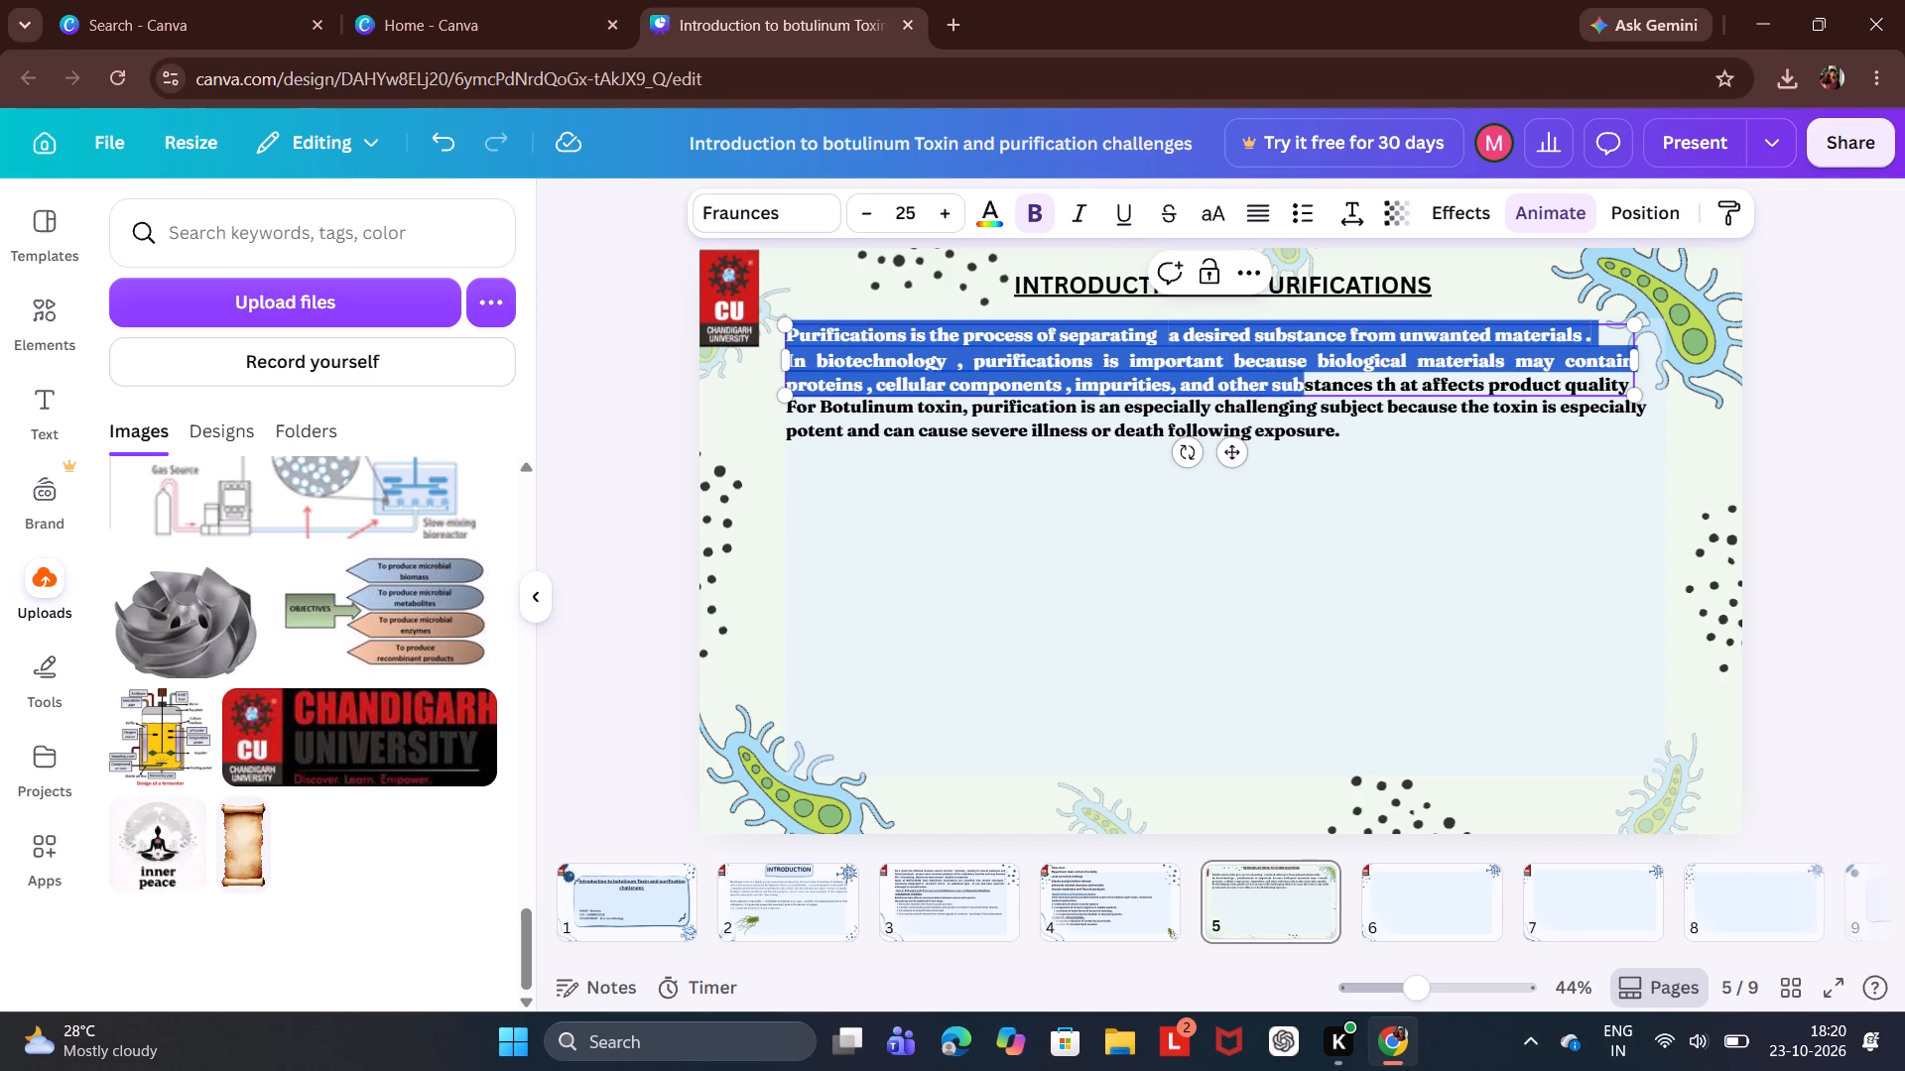
{"action": "left_click_drag", "start_coordinate": [1302, 383], "coordinate": [1665, 373]}
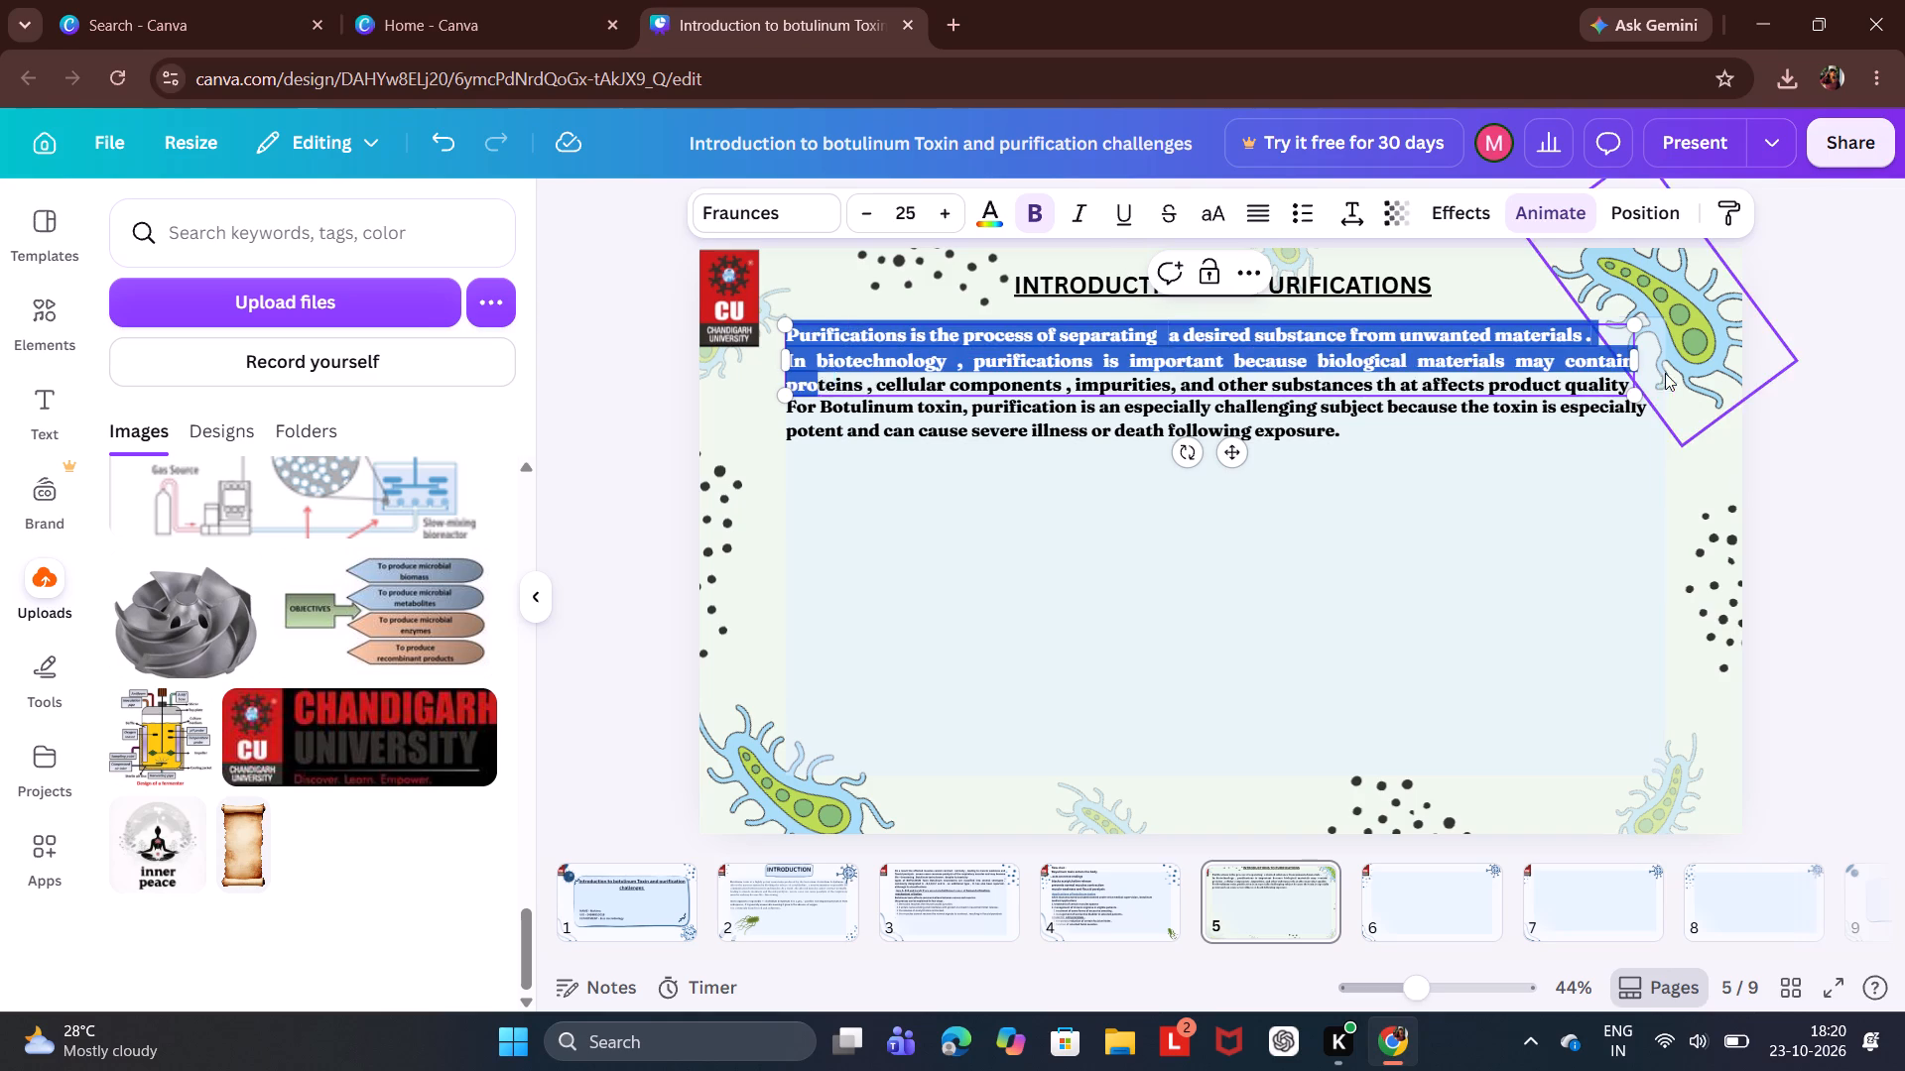
{"action": "left_click_drag", "start_coordinate": [1665, 373], "coordinate": [1624, 384]}
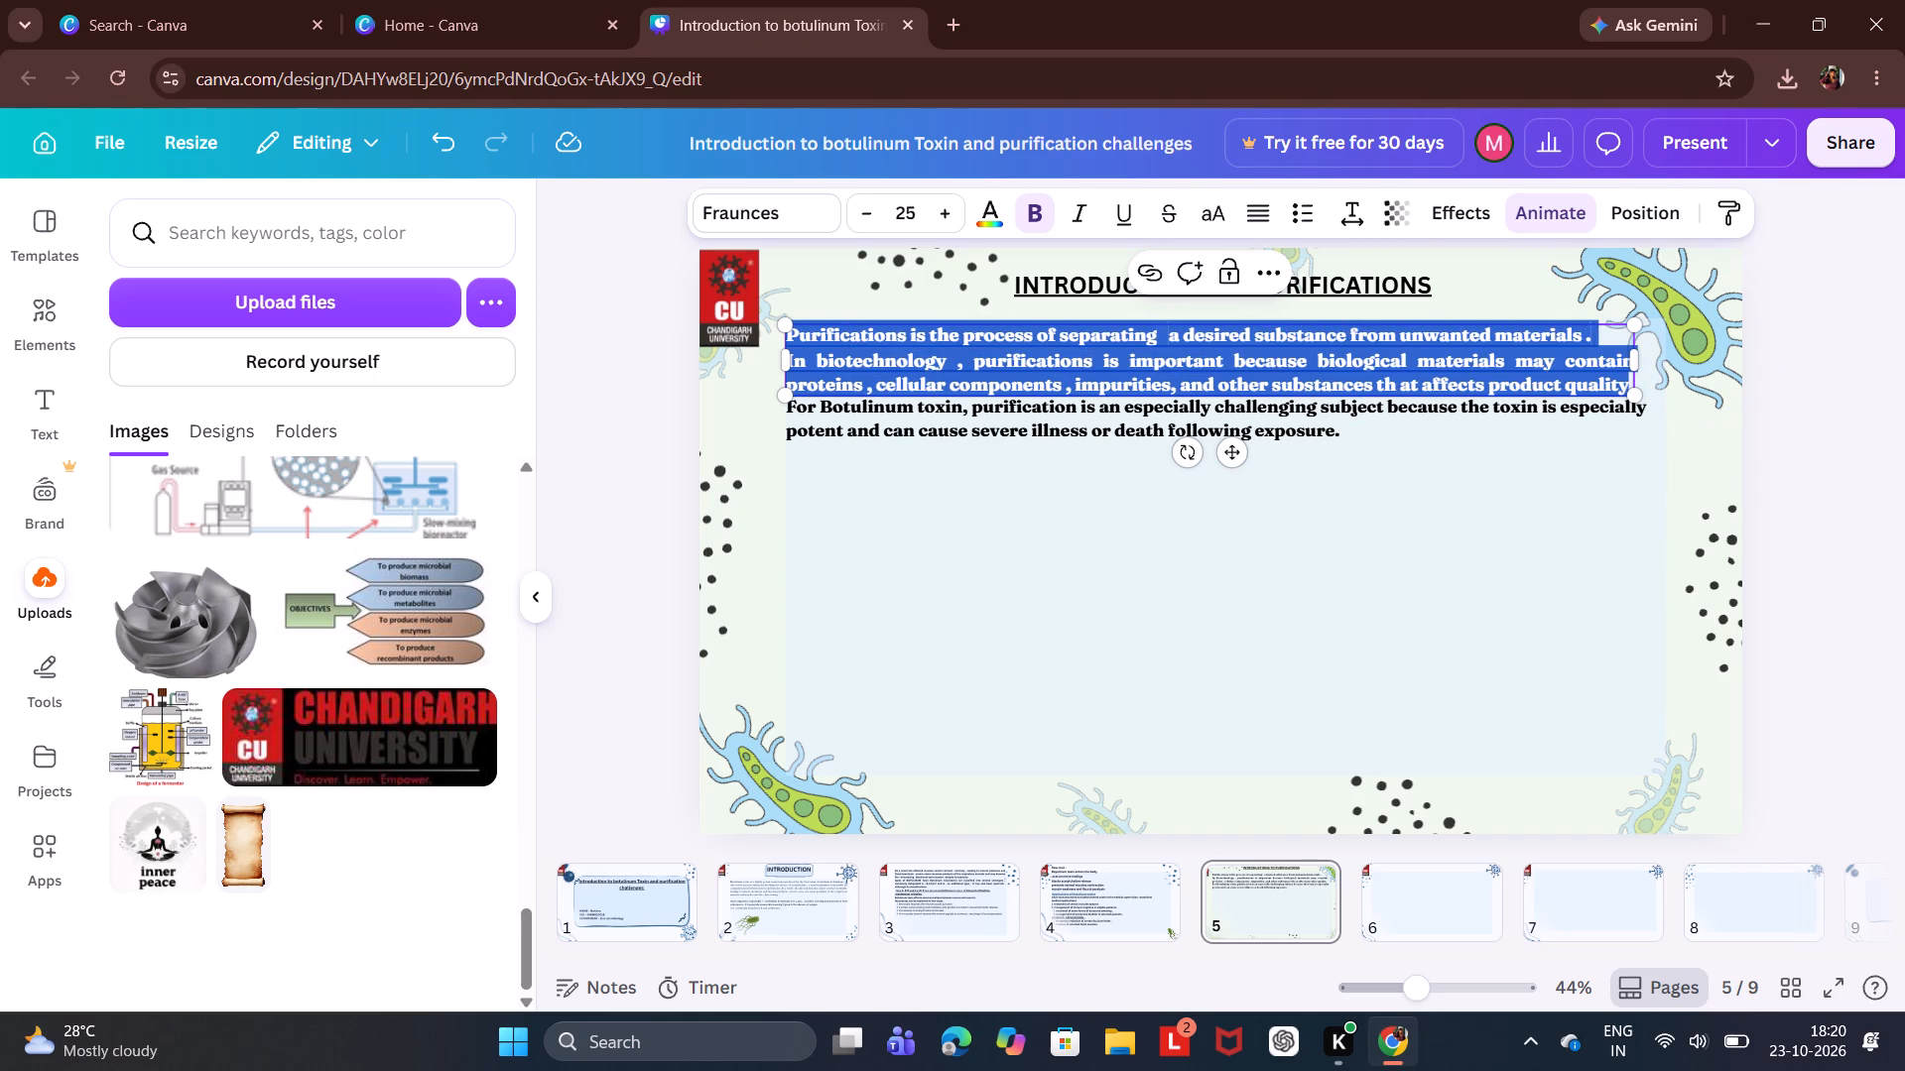
{"action": "left_click", "coordinate": [1035, 214]}
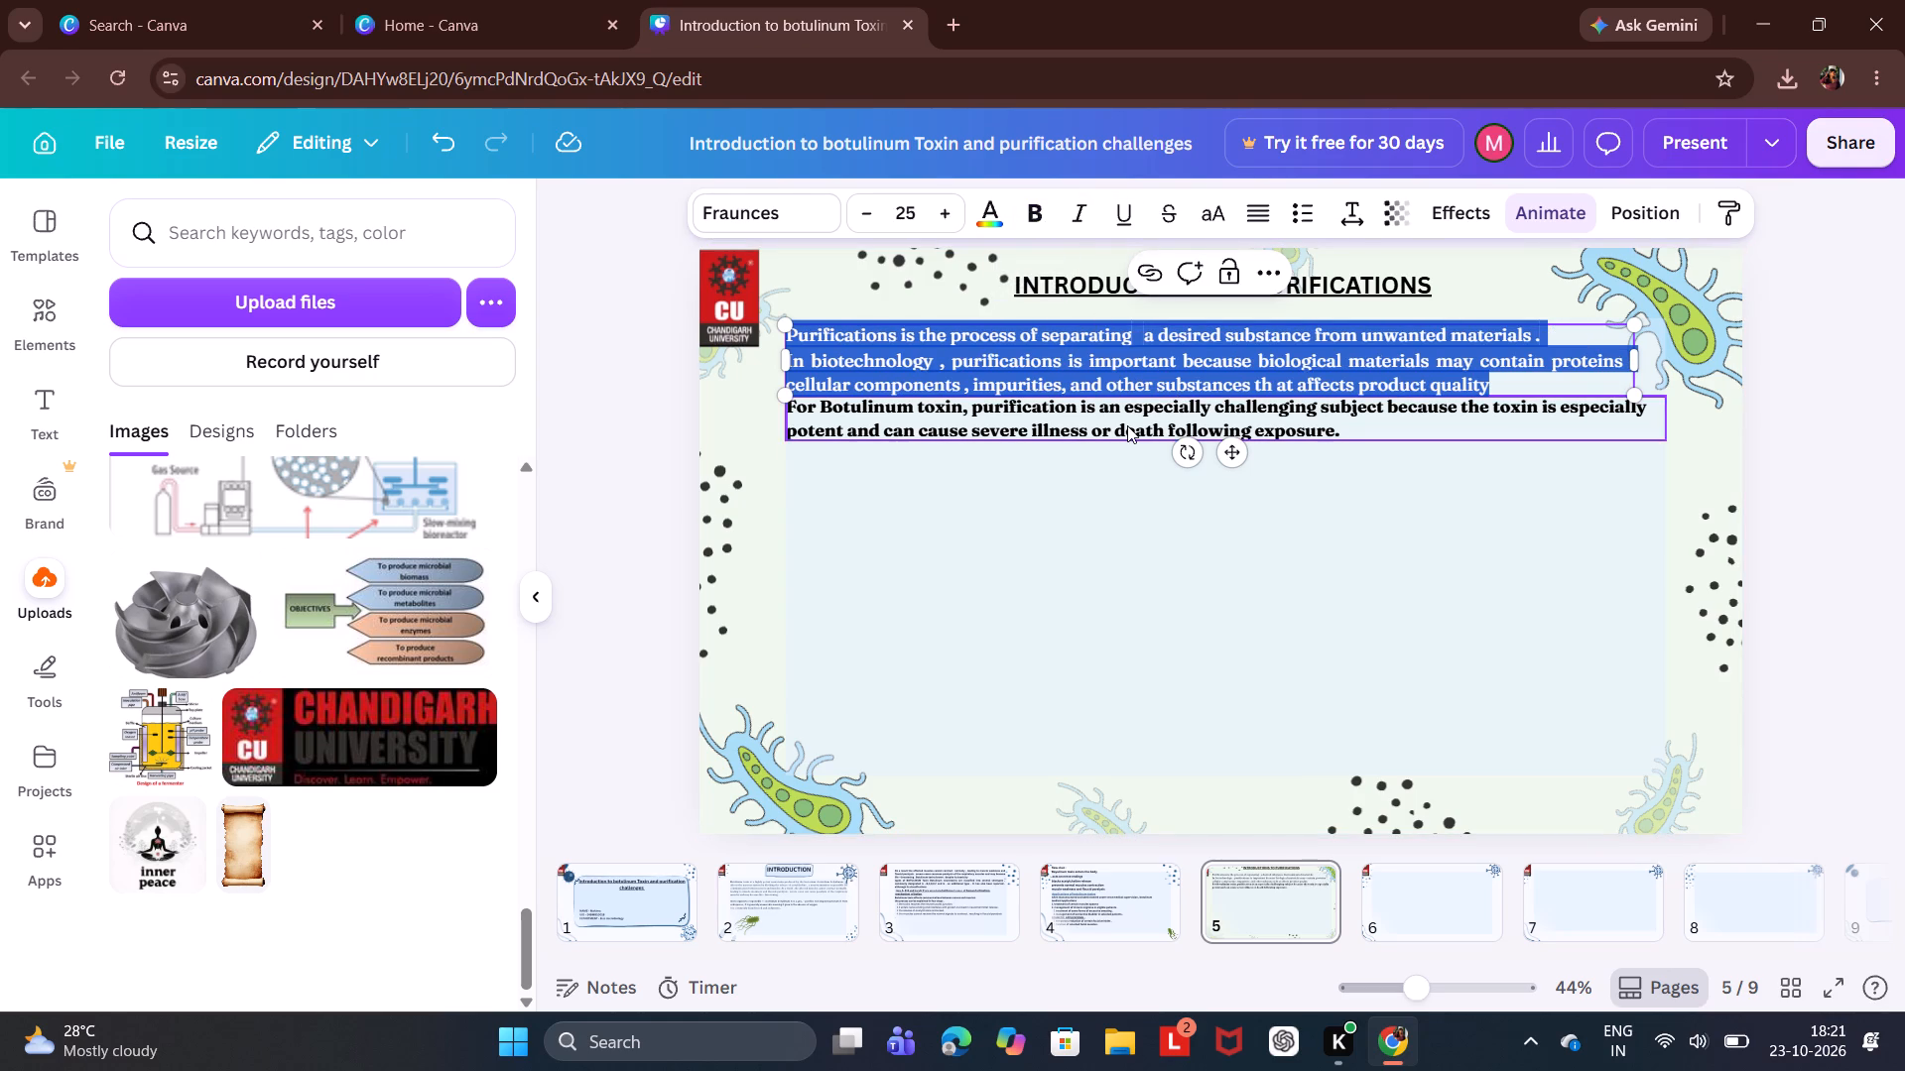
Remove bold from the whole "For Botulinum toxin, purification is an especially challenging subject" paragraph on slide 5.
{"action": "left_click", "coordinate": [1127, 425]}
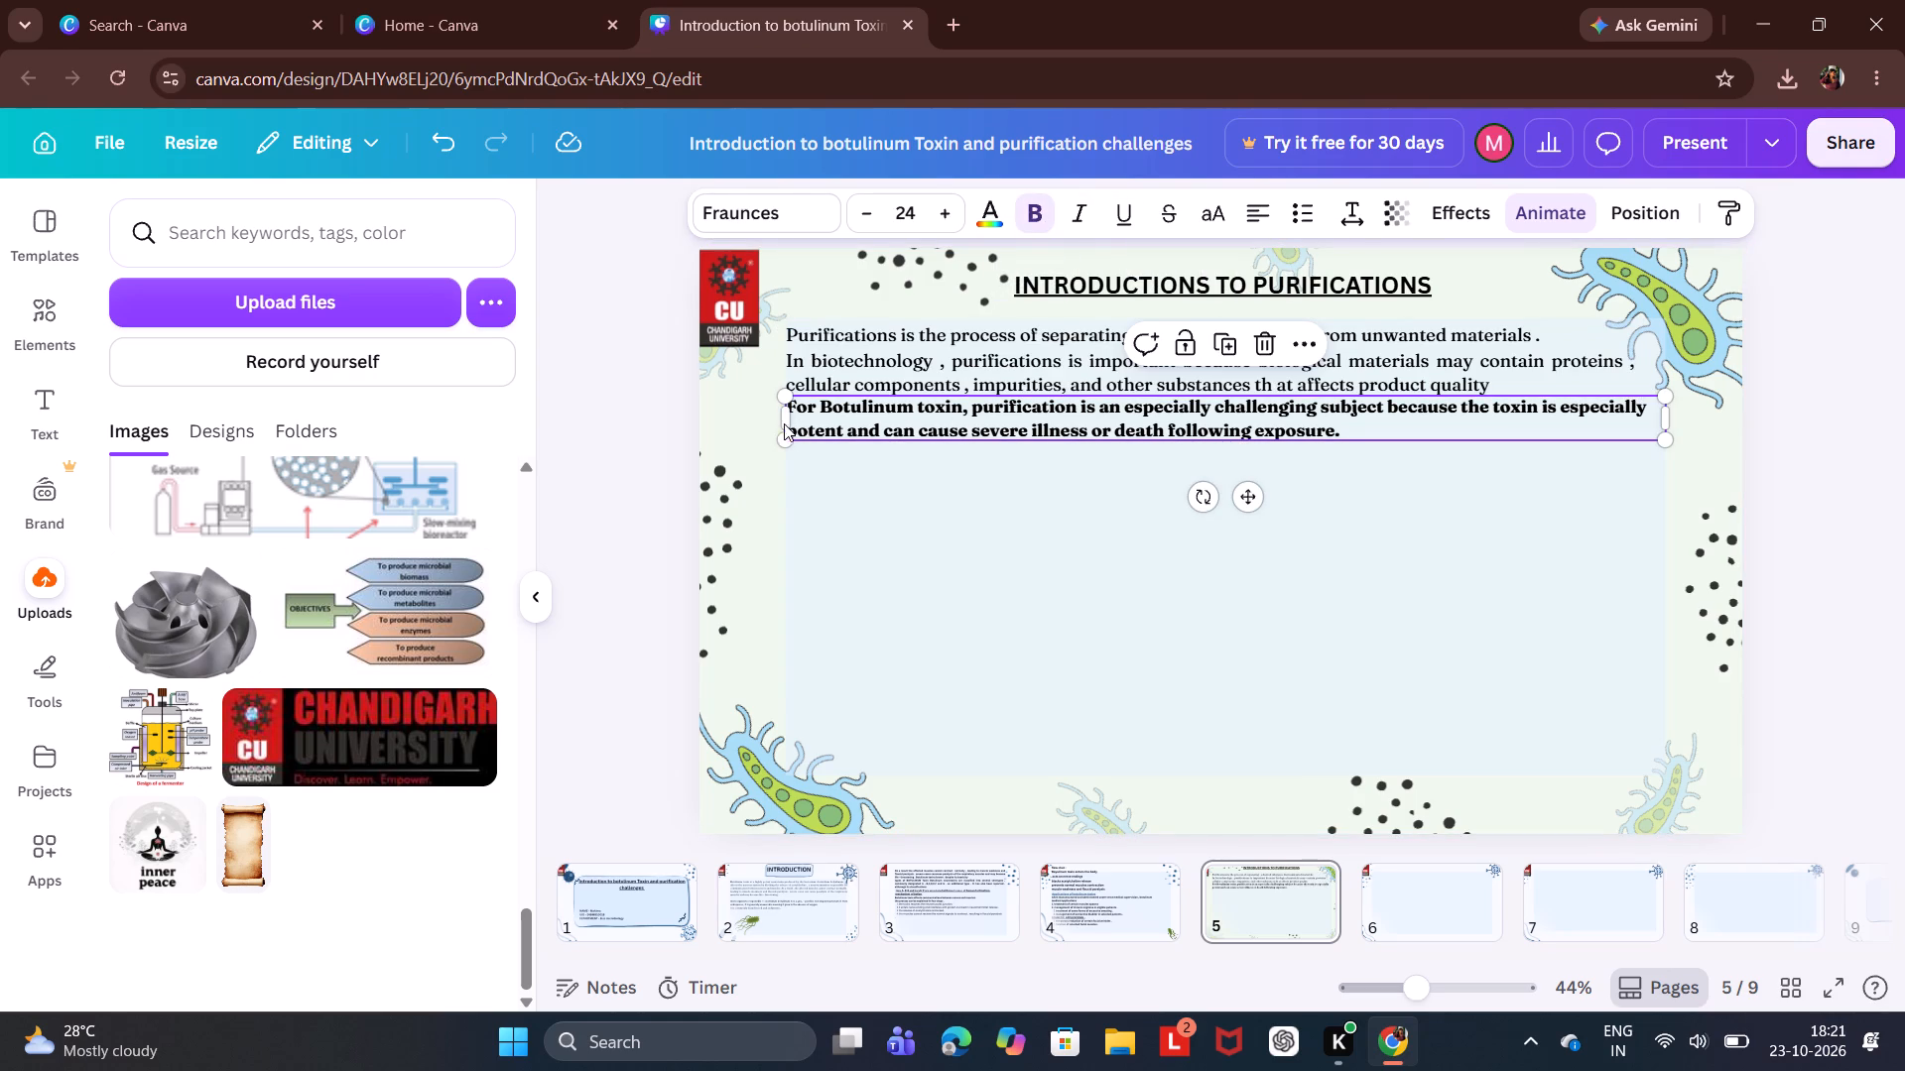
{"action": "left_click", "coordinate": [794, 408]}
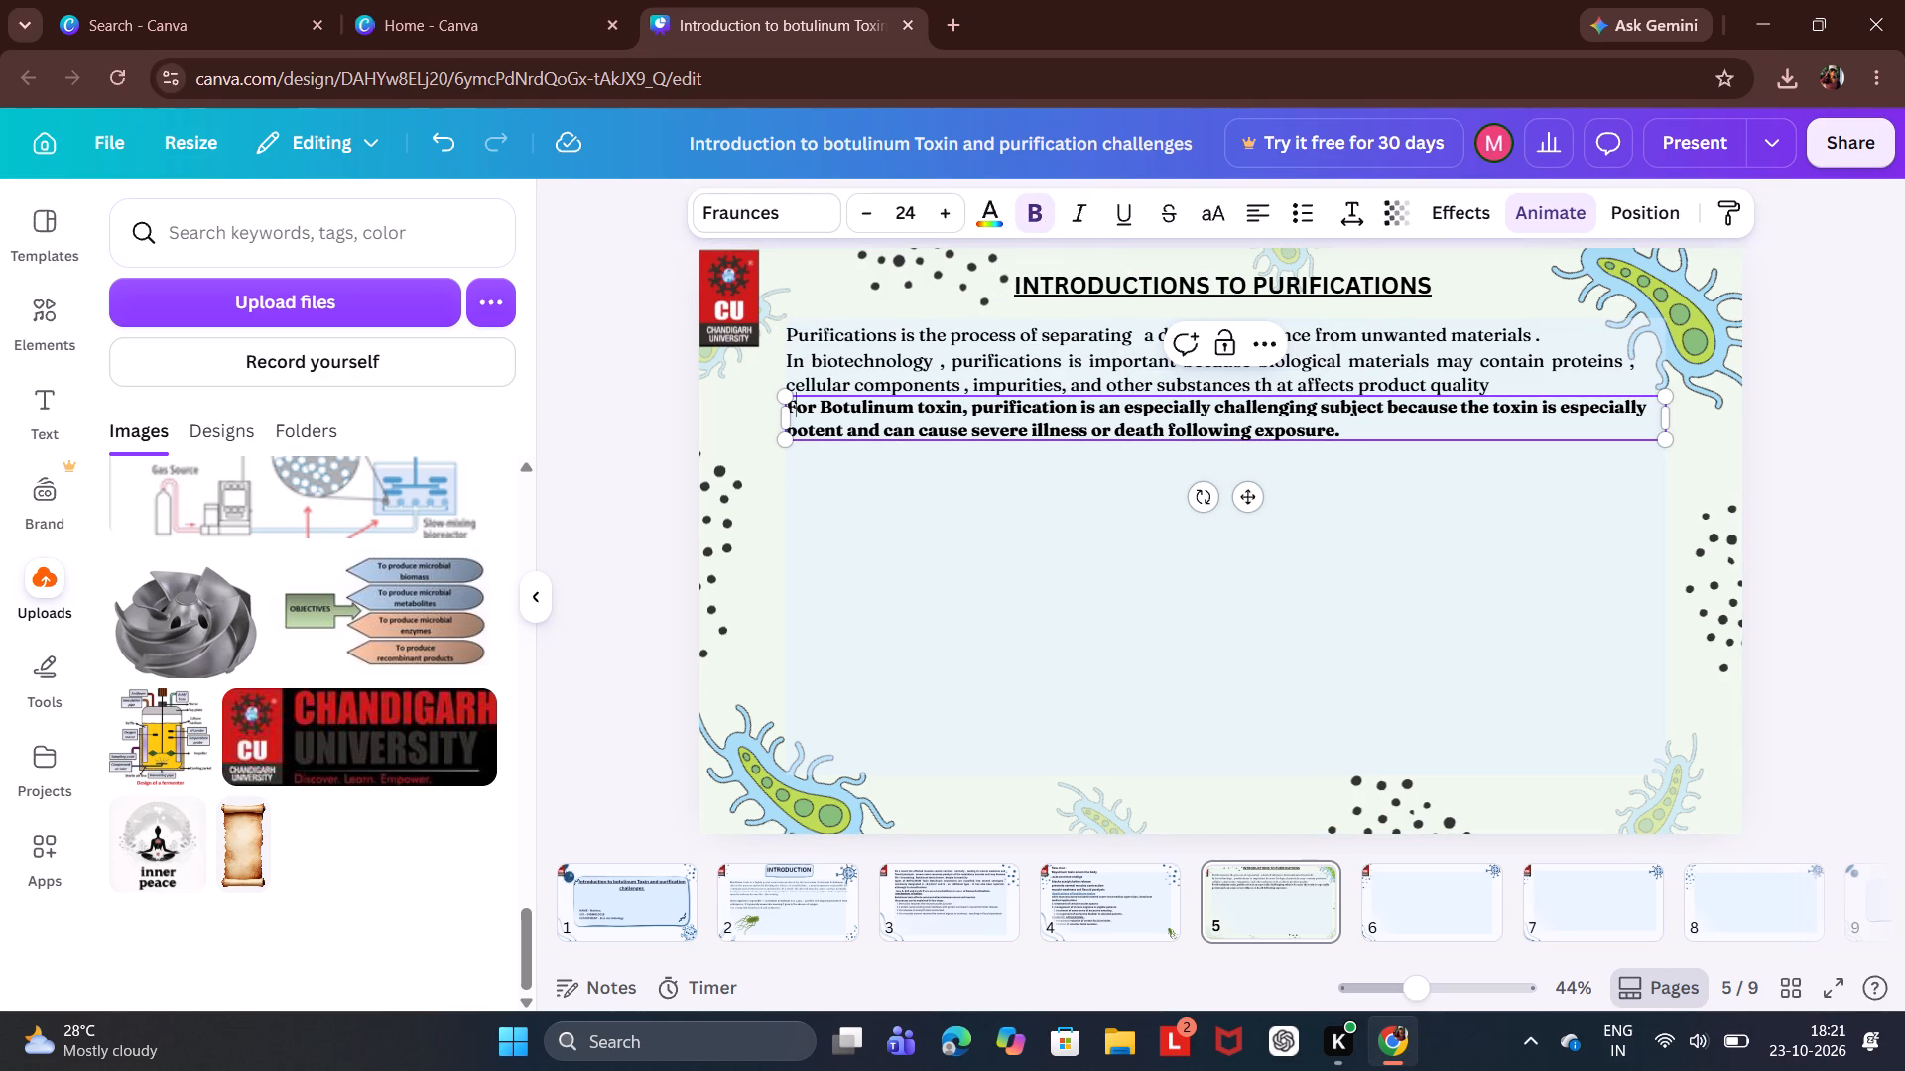
{"action": "left_click_drag", "start_coordinate": [789, 406], "coordinate": [945, 407]}
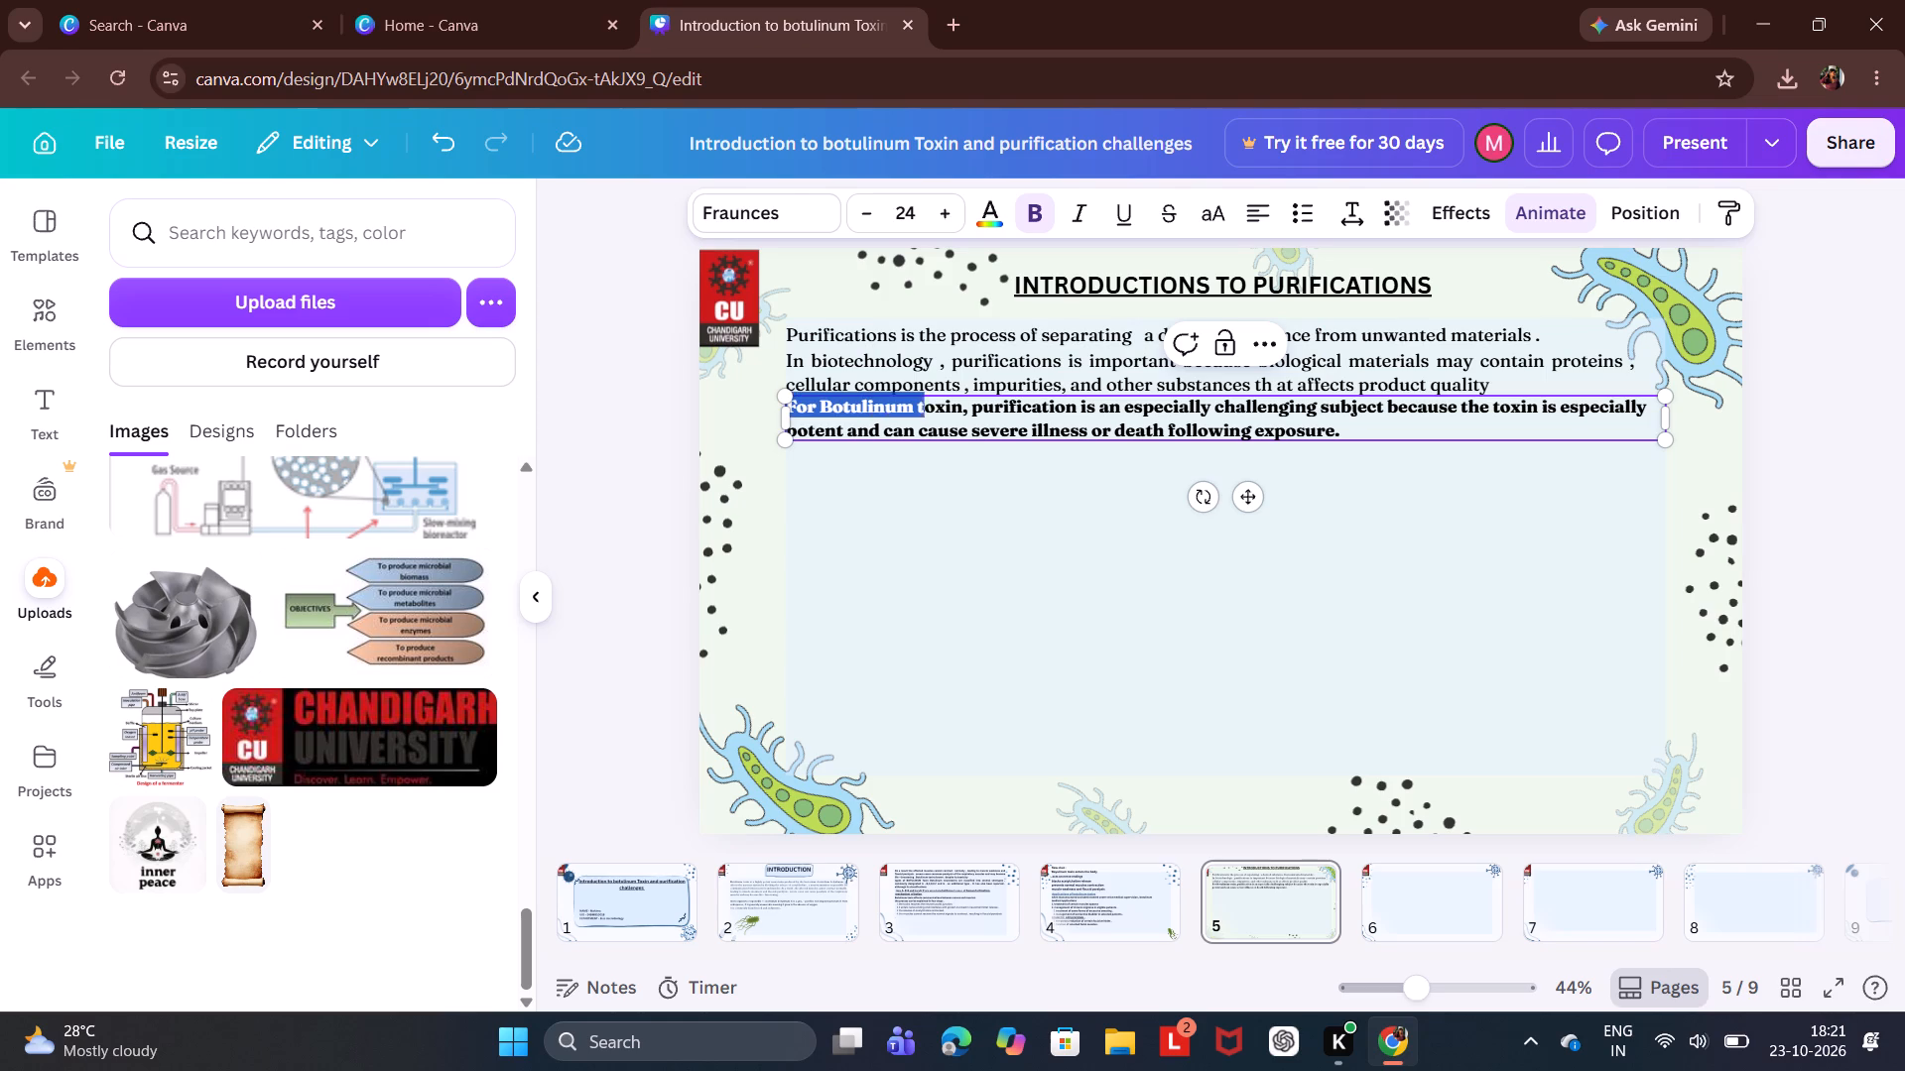
{"action": "left_click_drag", "start_coordinate": [945, 407], "coordinate": [1206, 442]}
{"action": "left_click_drag", "start_coordinate": [1206, 442], "coordinate": [1392, 434]}
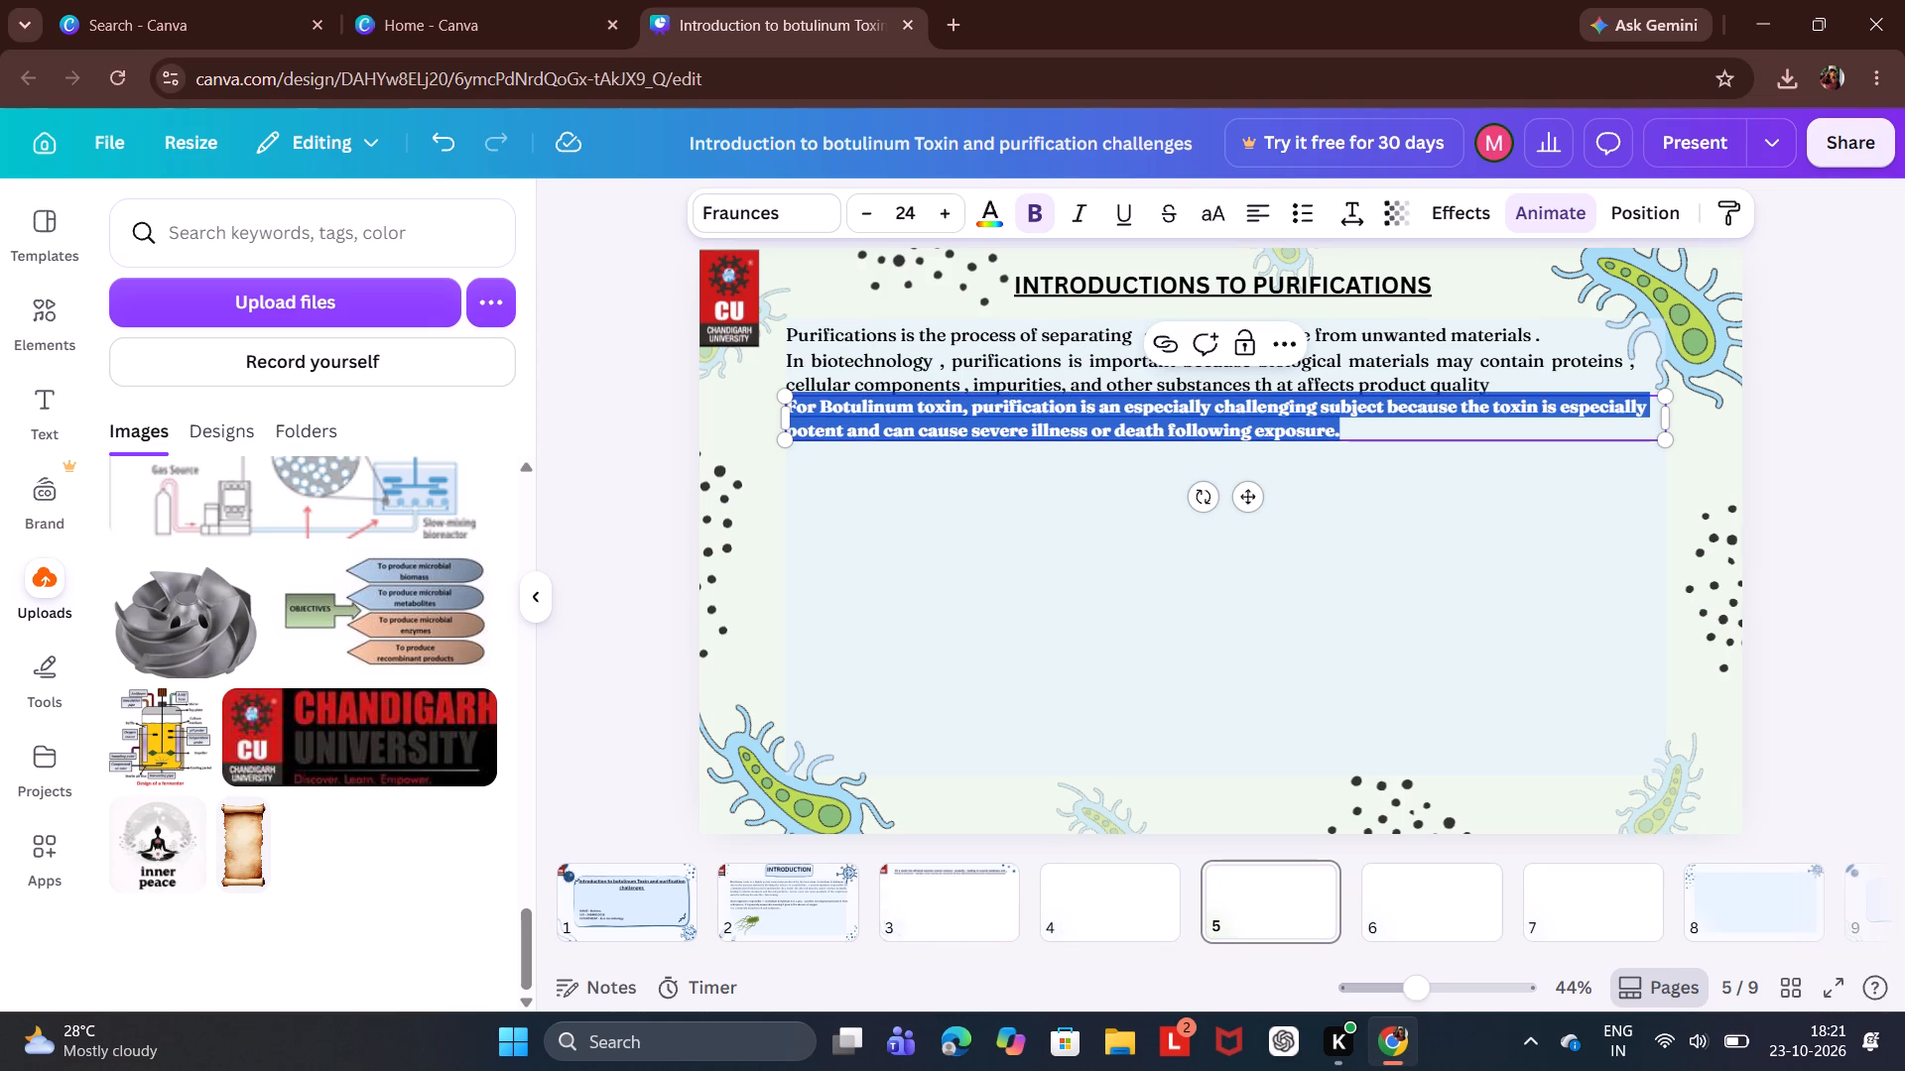
{"action": "left_click", "coordinate": [1032, 228]}
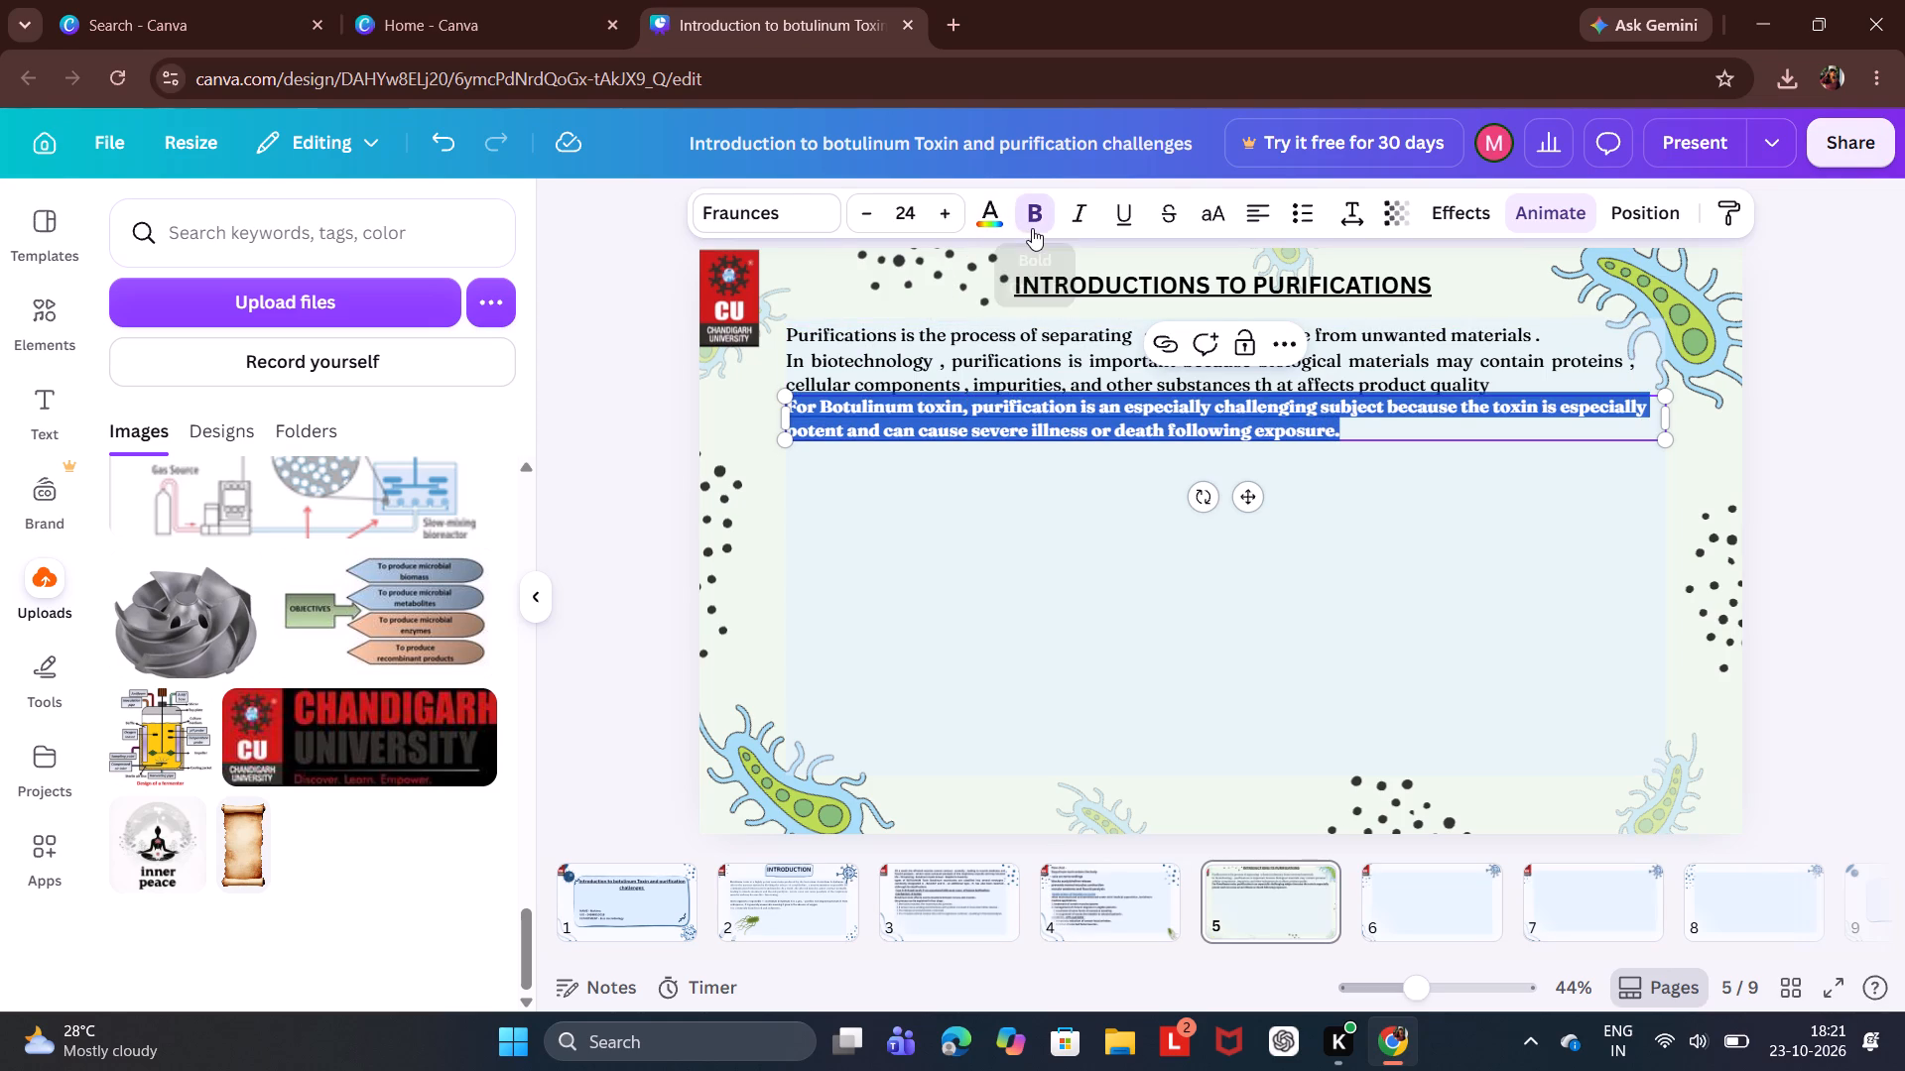
{"action": "left_click", "coordinate": [1264, 429]}
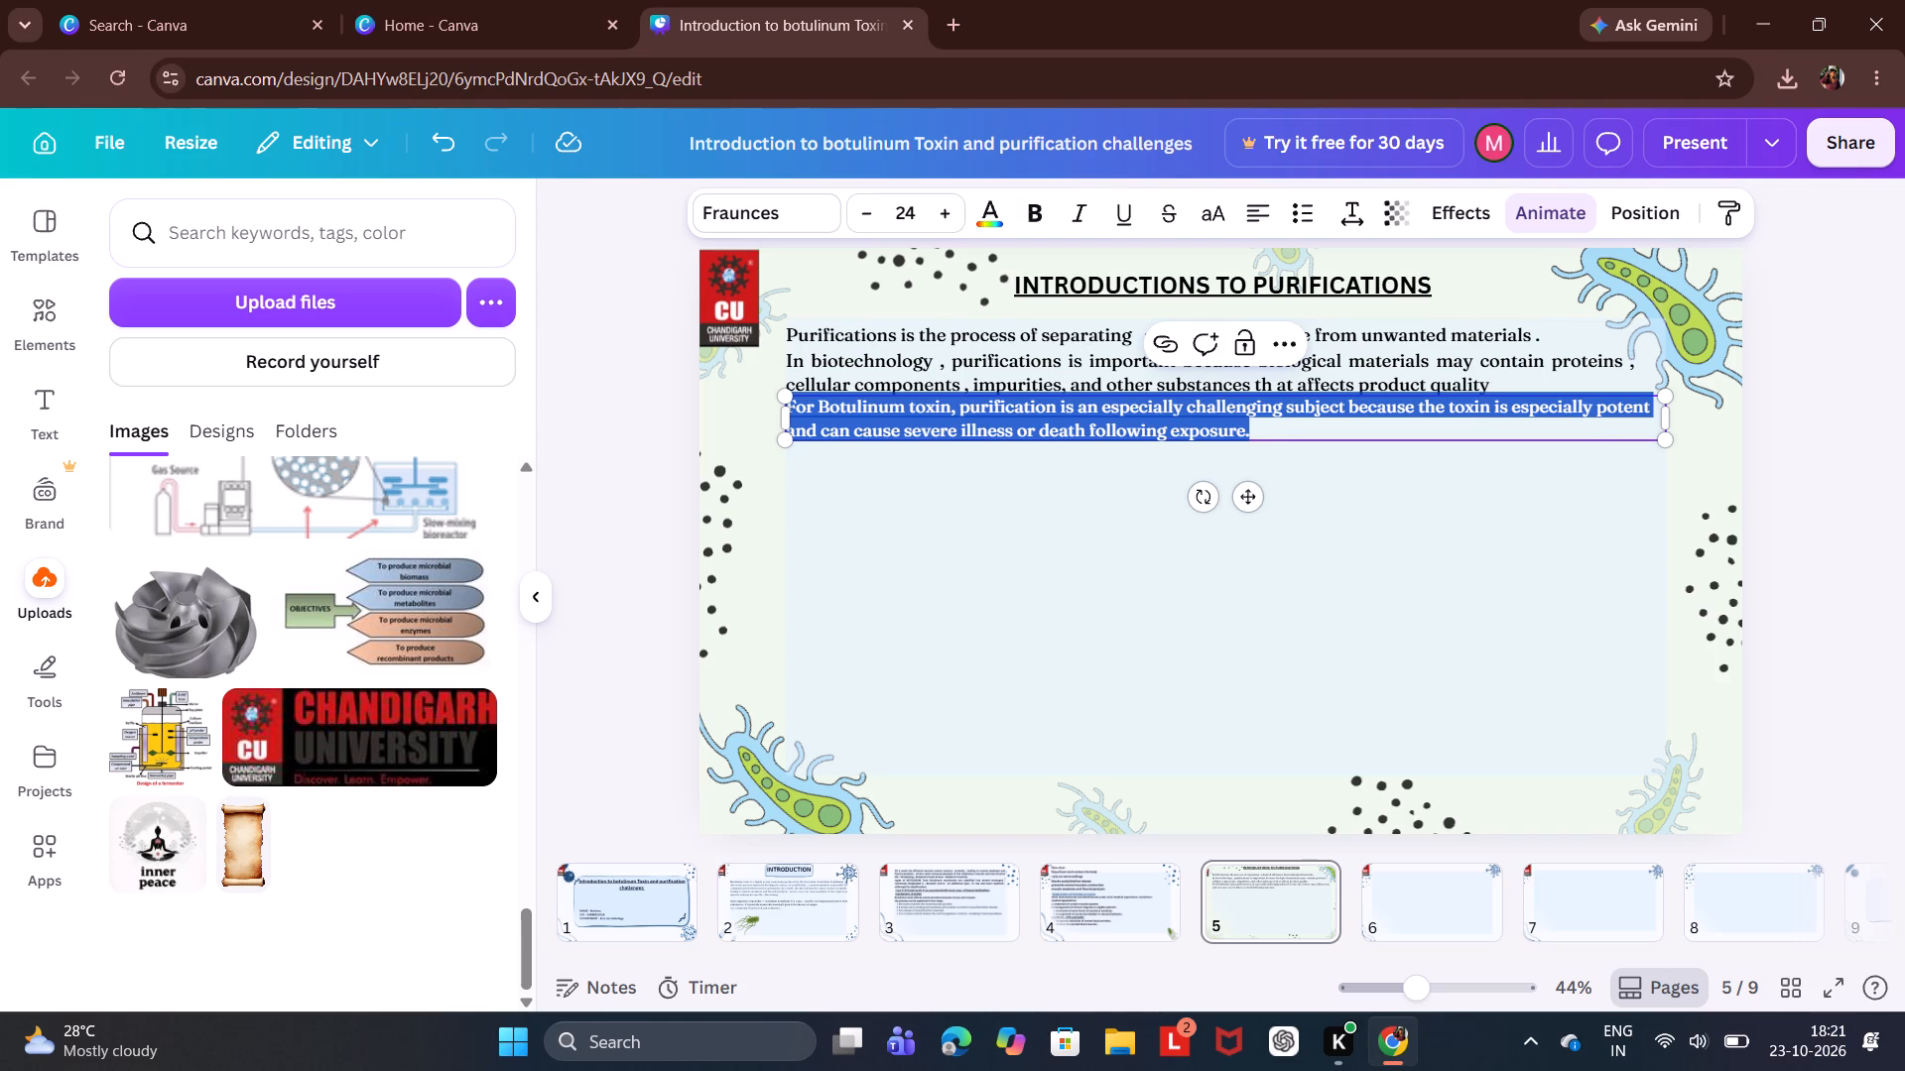
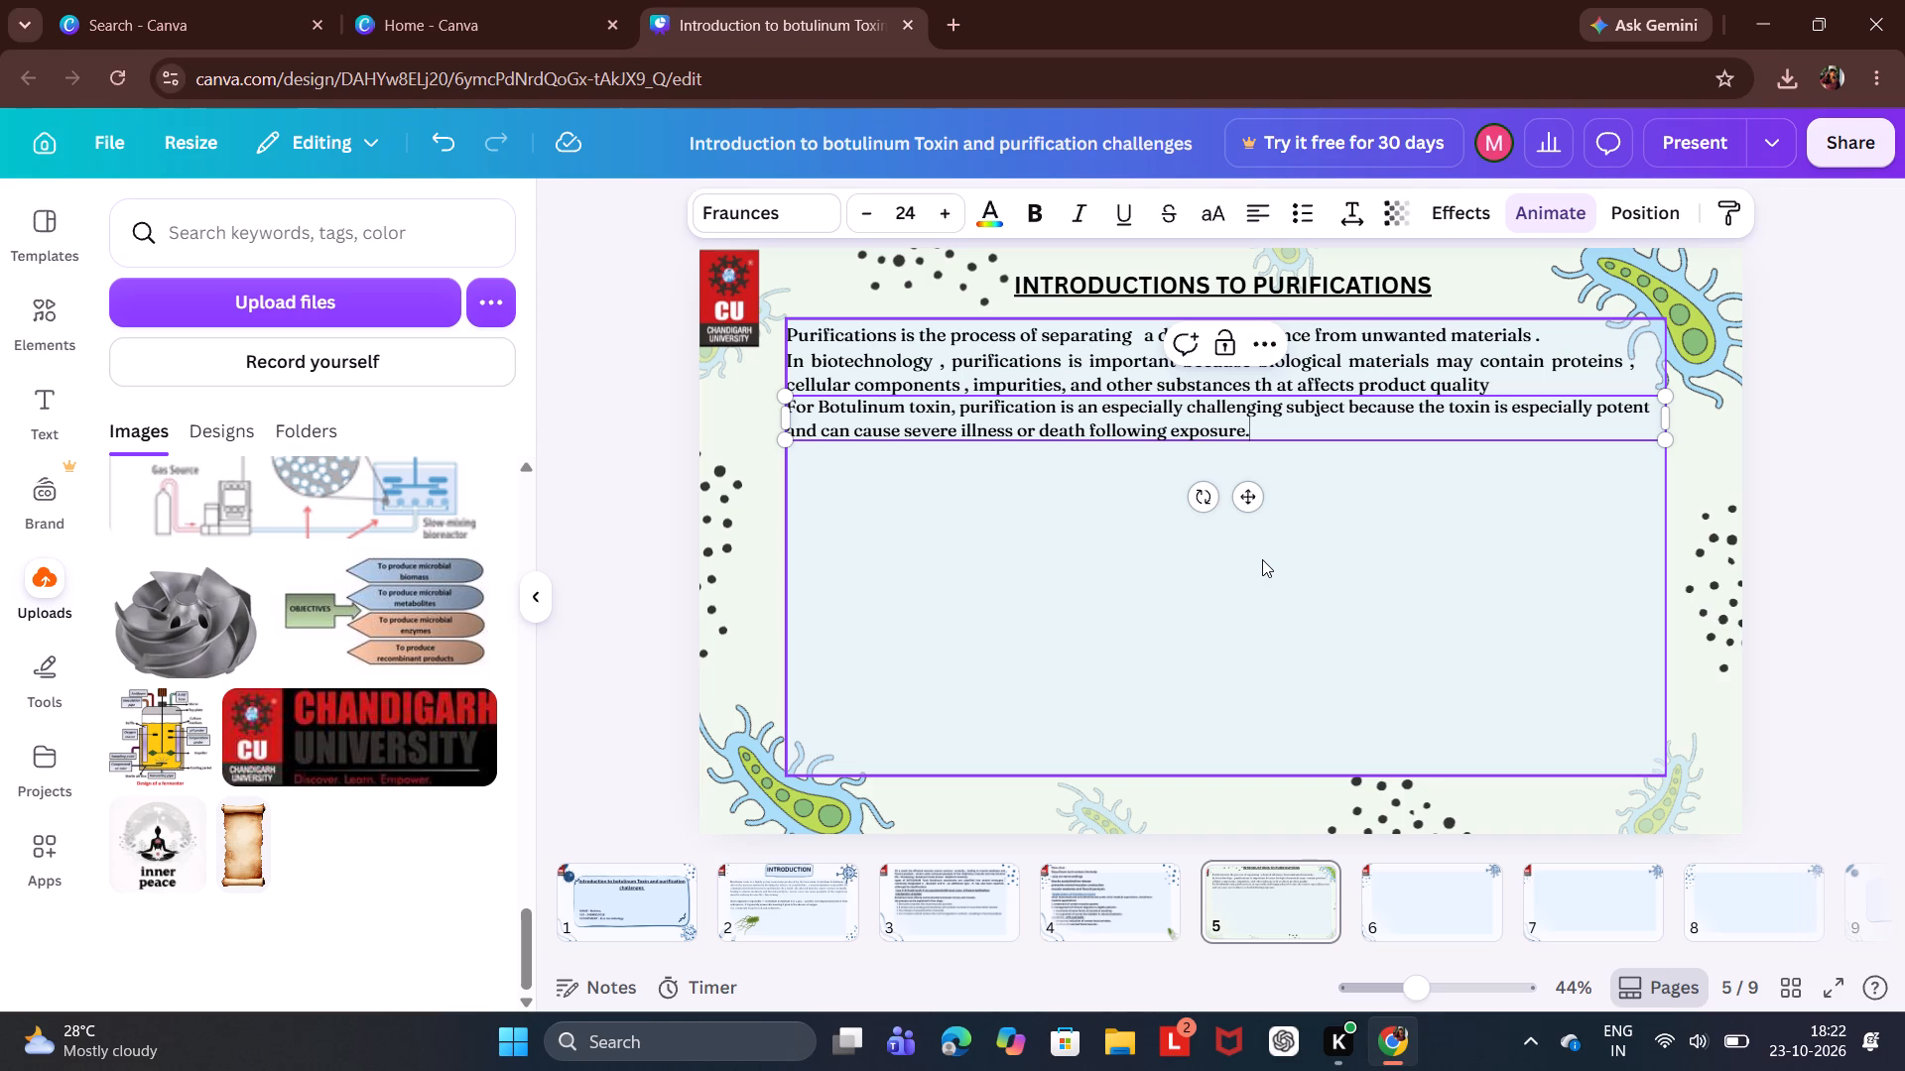
Add a new paragraph below the Botulinum toxin text on slide 5, beginning "Therefore, its research and manufacturing require".
{"action": "key", "text": "Return"}
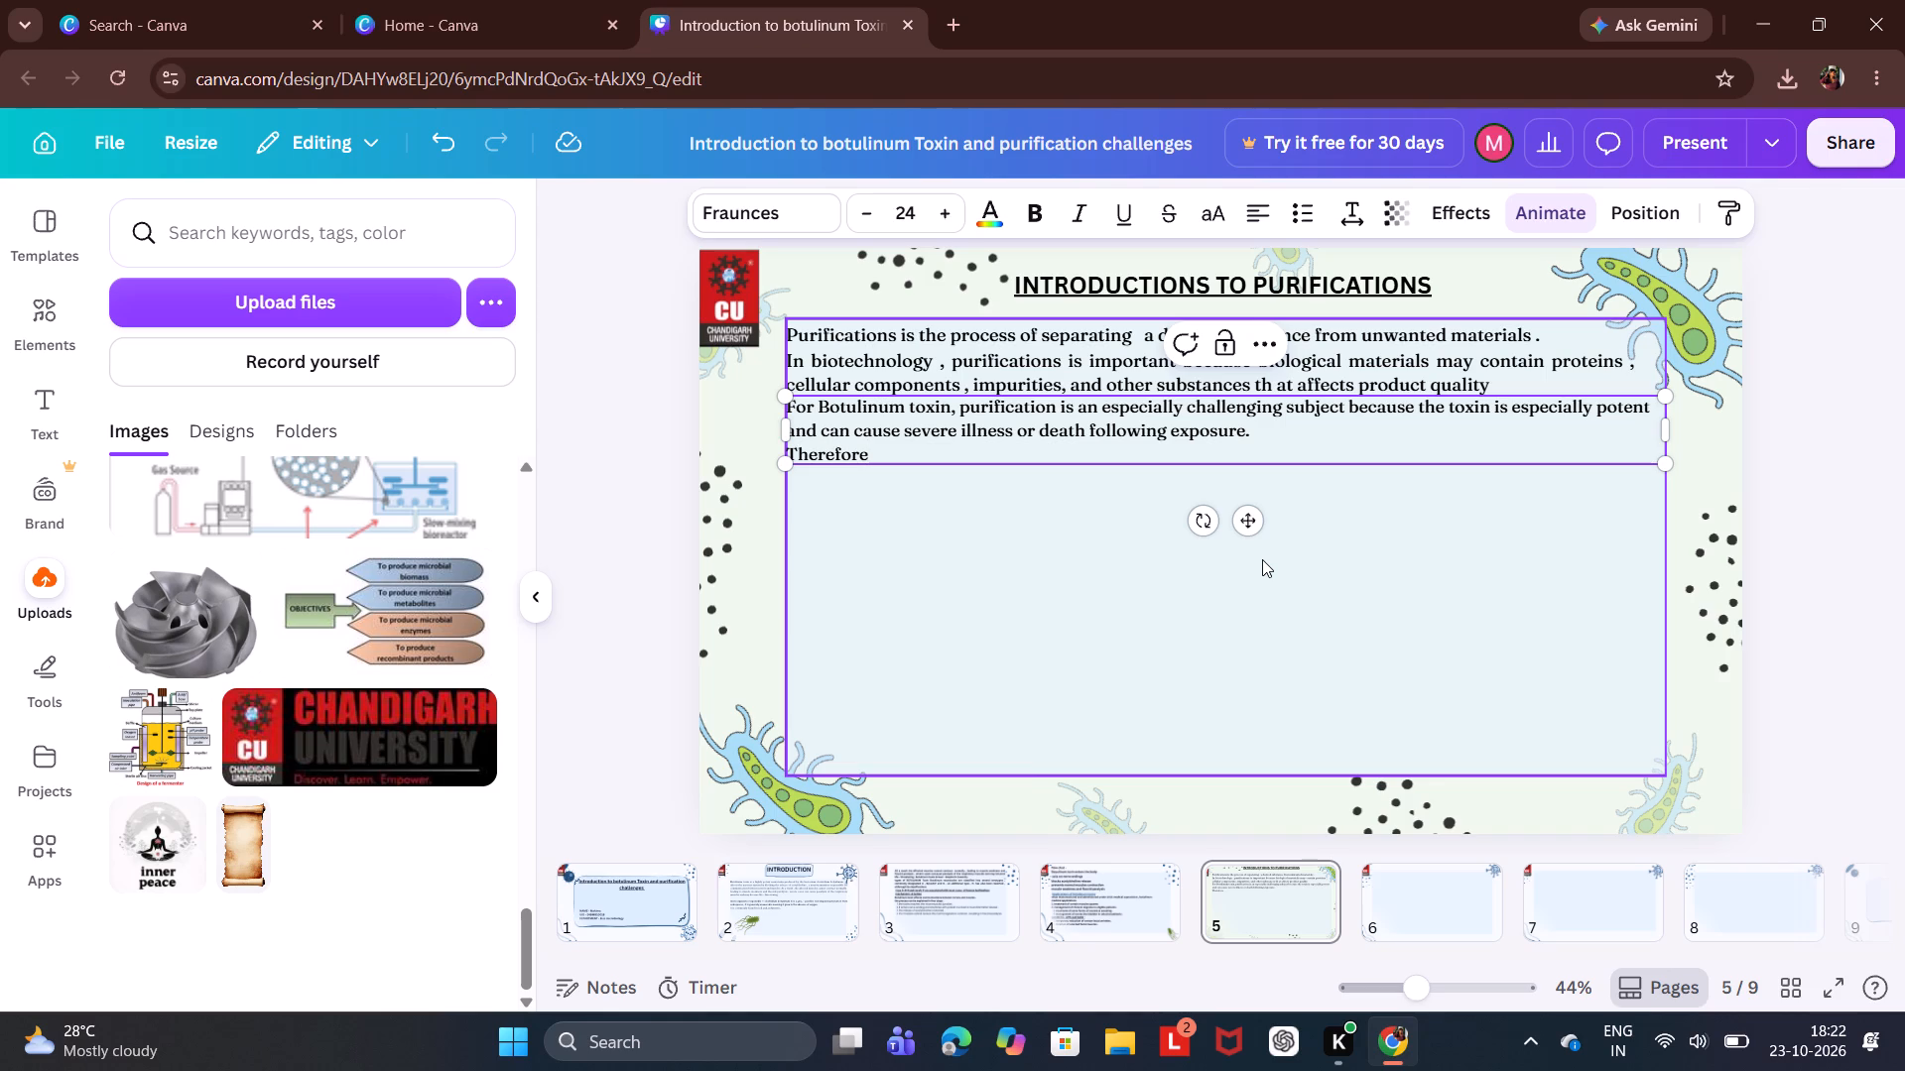
{"action": "type", "text": ", its"}
{"action": "key", "text": "space"}
{"action": "type", "text": "rese"}
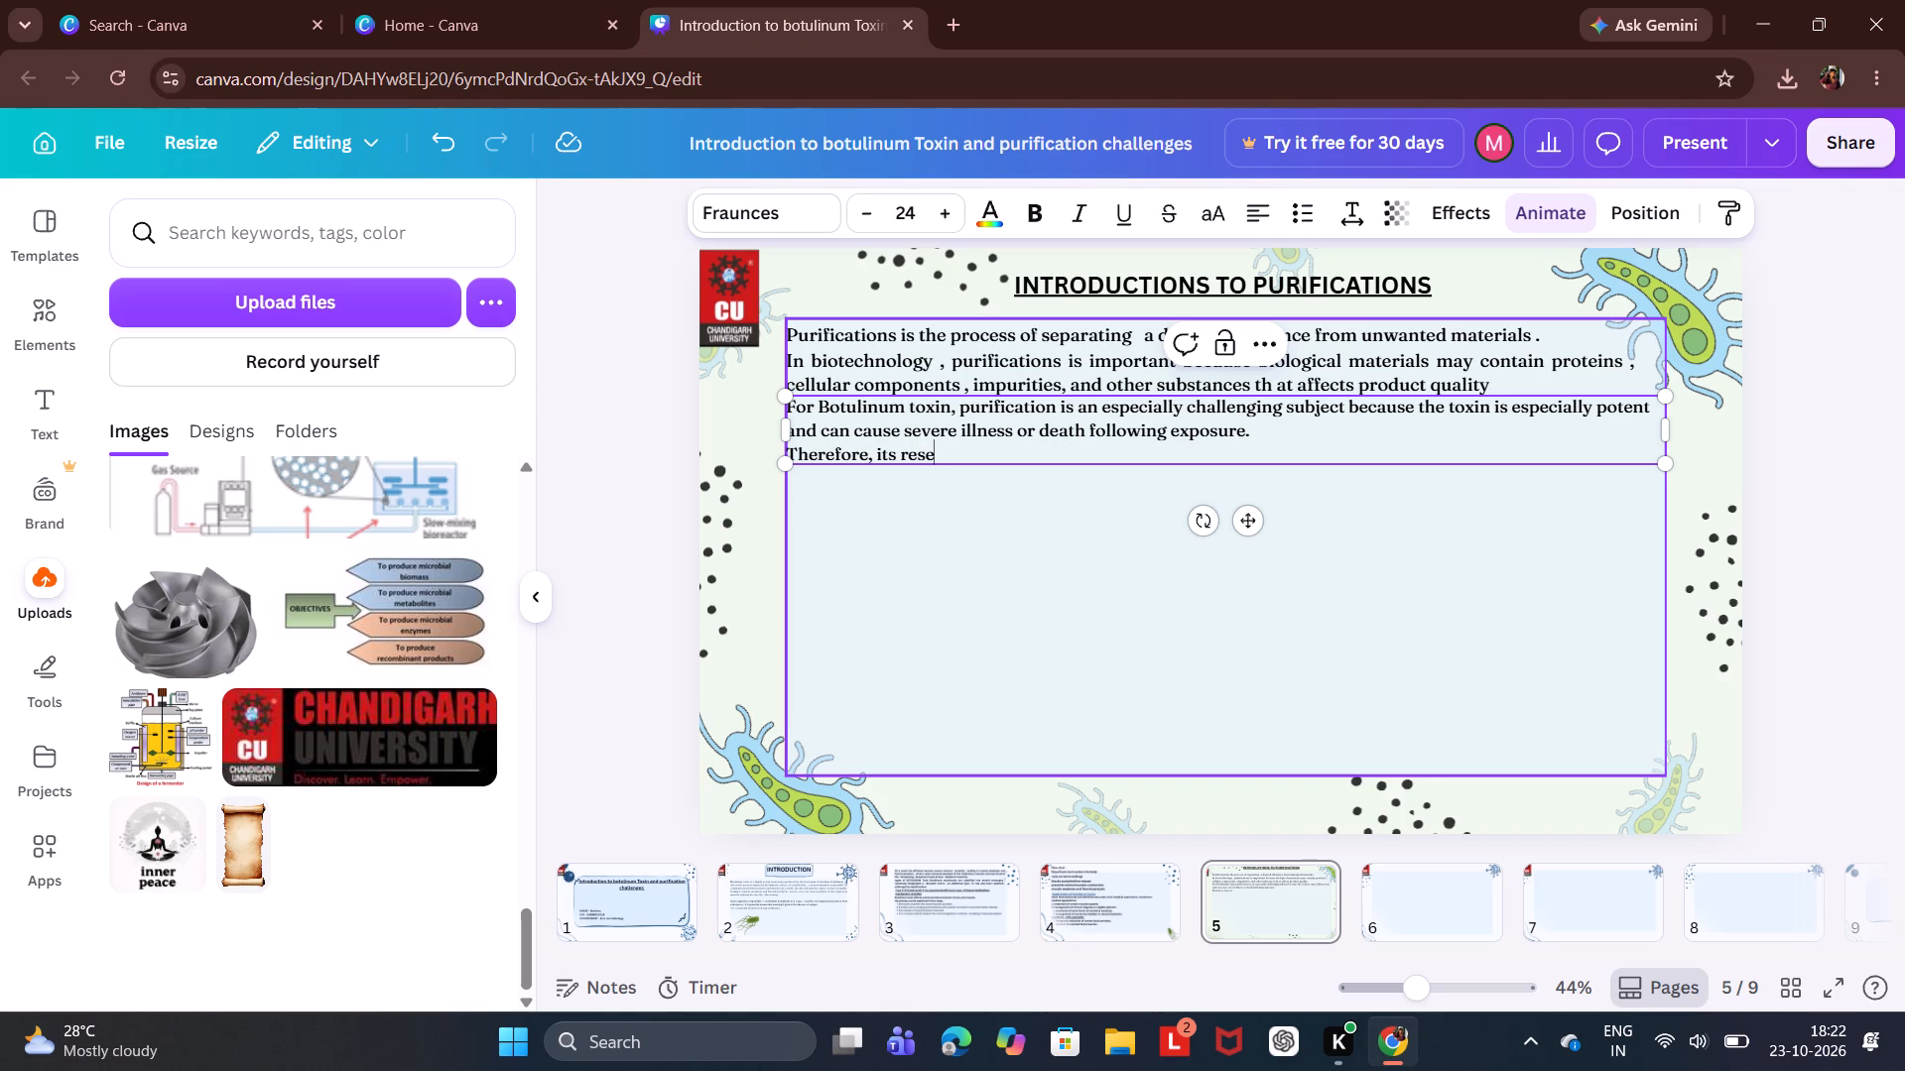
{"action": "type", "text": "arc"}
{"action": "type", "text": "h"}
{"action": "key", "text": "space"}
{"action": "type", "text": "an"}
{"action": "type", "text": "d"}
{"action": "key", "text": "space"}
{"action": "type", "text": "man"}
{"action": "key", "text": "u"}
{"action": "type", "text": "facturing"}
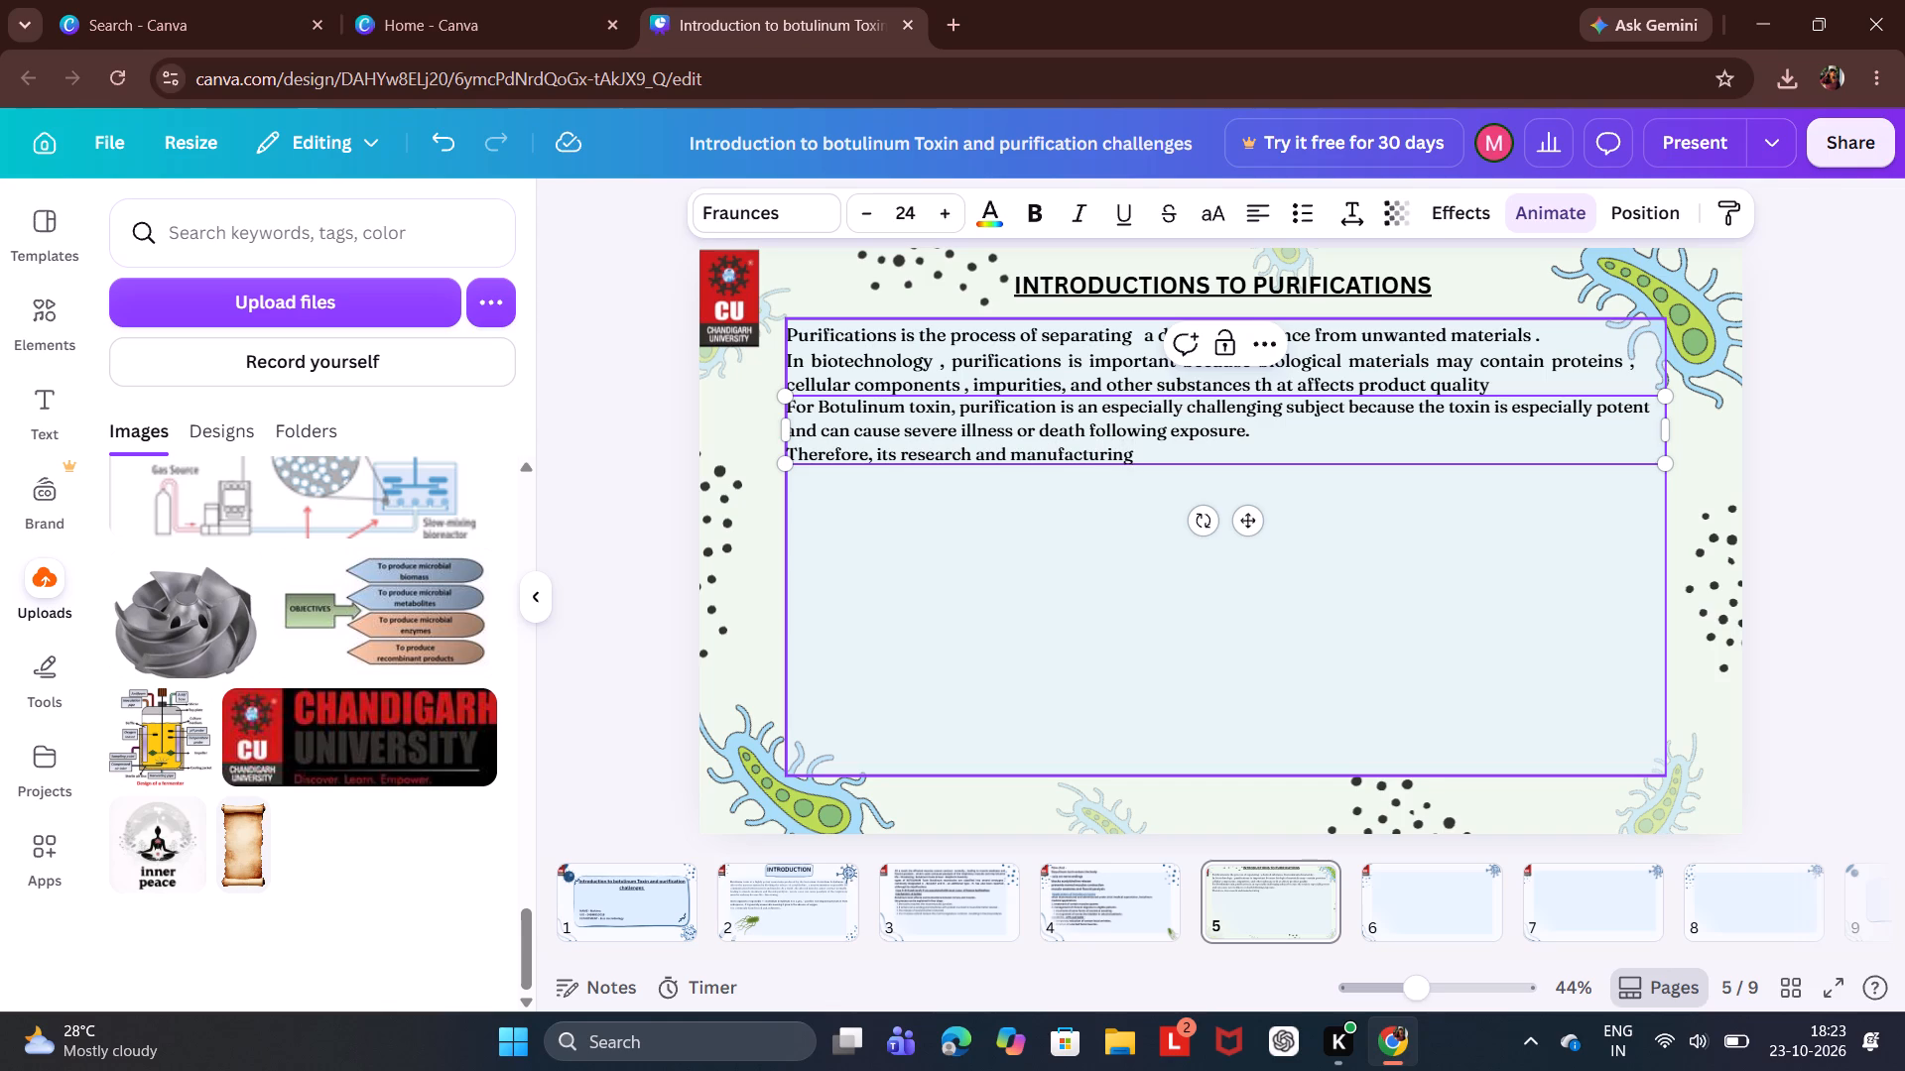
{"action": "key", "text": "space"}
{"action": "type", "text": "re"}
{"action": "type", "text": "qui"}
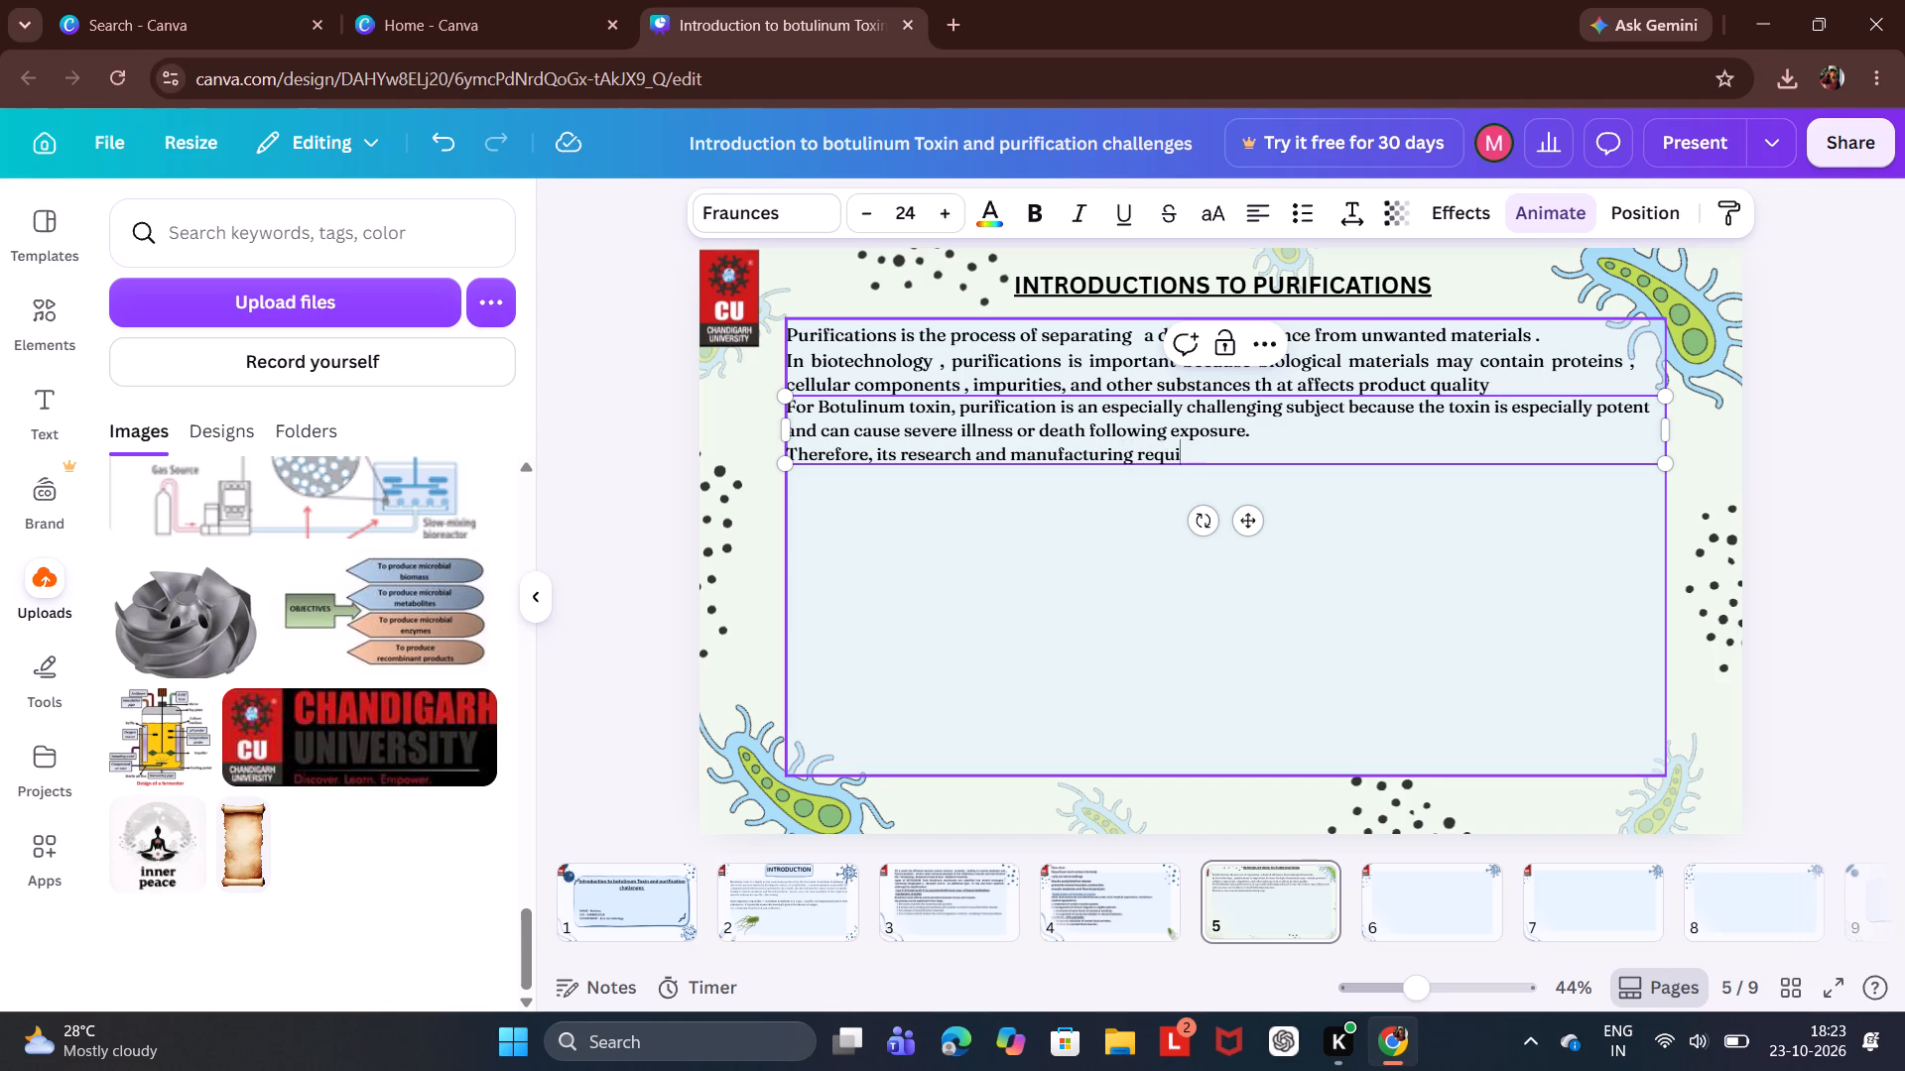
{"action": "key", "text": "r"}
{"action": "key", "text": "e"}
{"action": "key", "text": "space"}
Continue the "Therefore" sentence on slide 5 with "procedures , trained personal,".
{"action": "key", "text": "p"}
{"action": "key", "text": "r"}
{"action": "key", "text": "o"}
{"action": "key", "text": "c"}
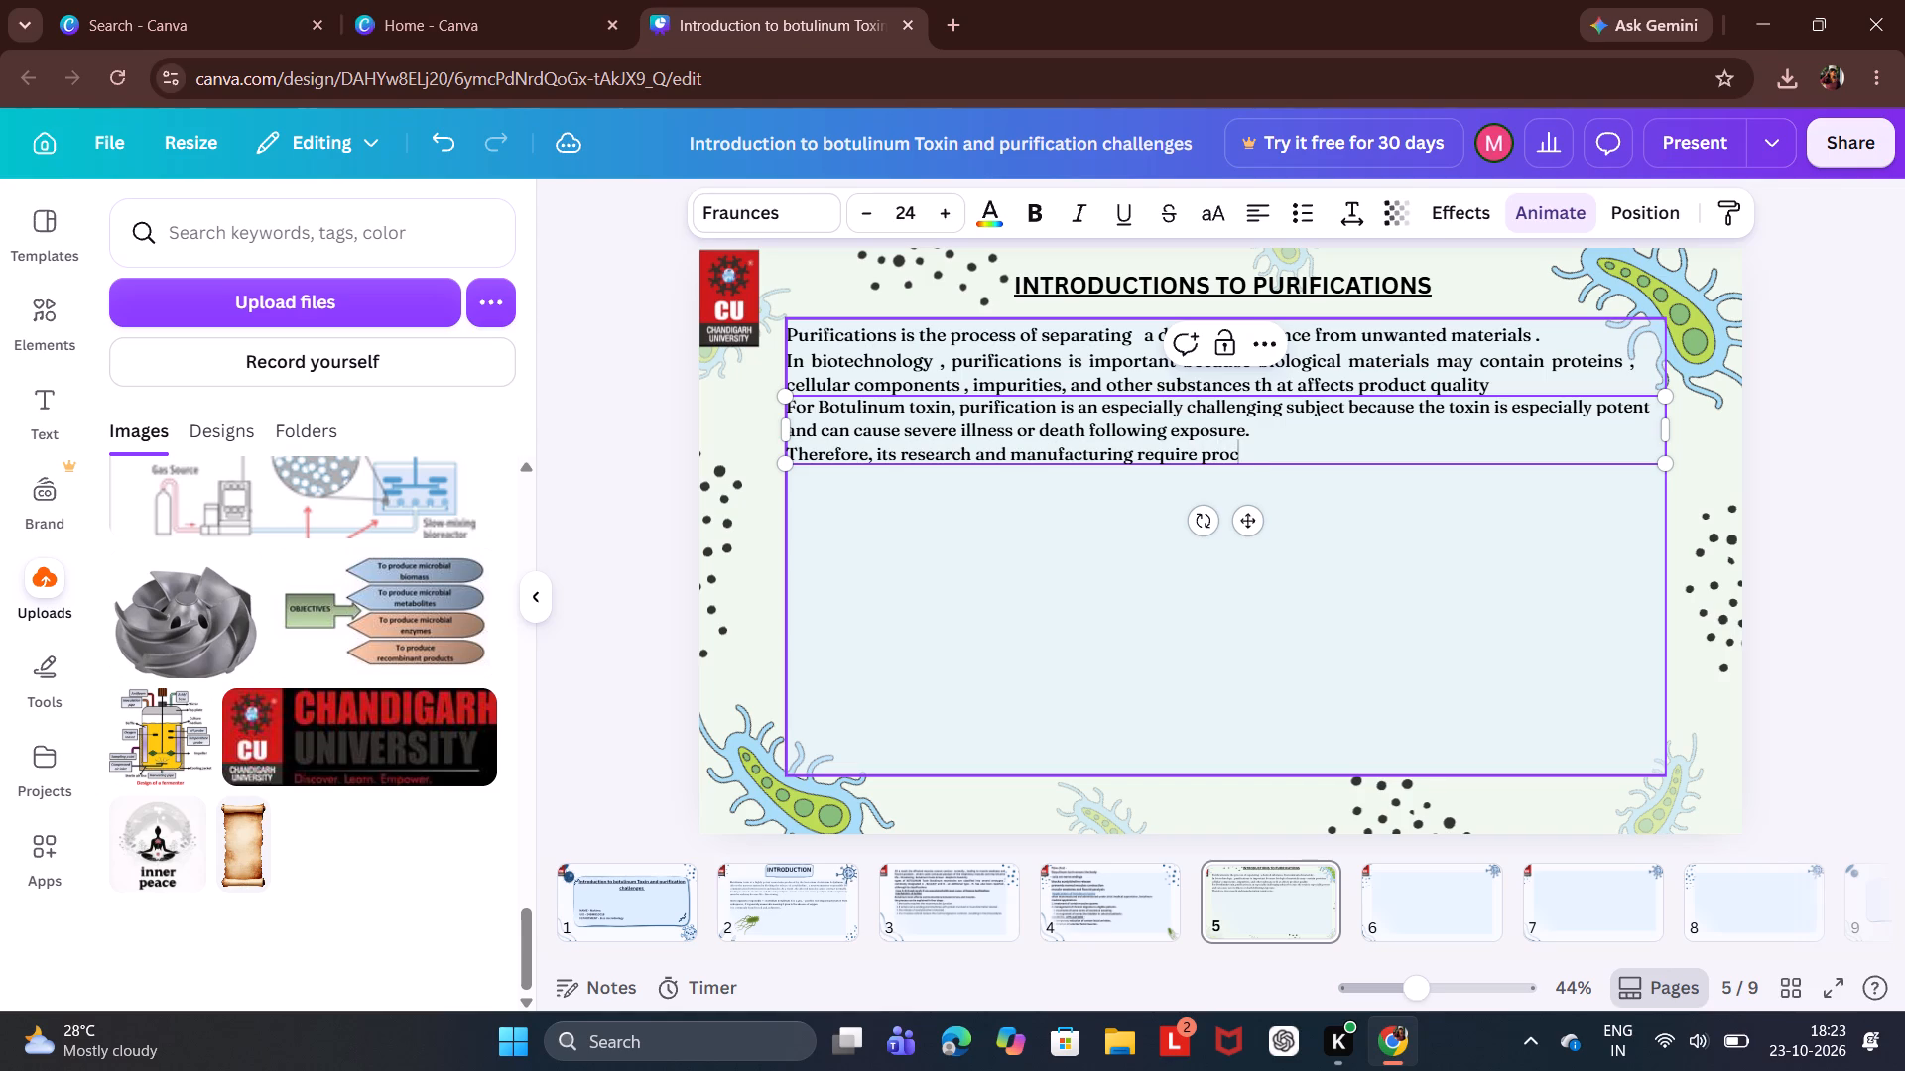
{"action": "type", "text": "ed"}
{"action": "type", "text": "ur"}
{"action": "type", "text": "es"}
{"action": "key", "text": "space"}
{"action": "type", "text": ","}
{"action": "key", "text": "space"}
{"action": "type", "text": "trai"}
{"action": "type", "text": "ned"}
{"action": "key", "text": "space"}
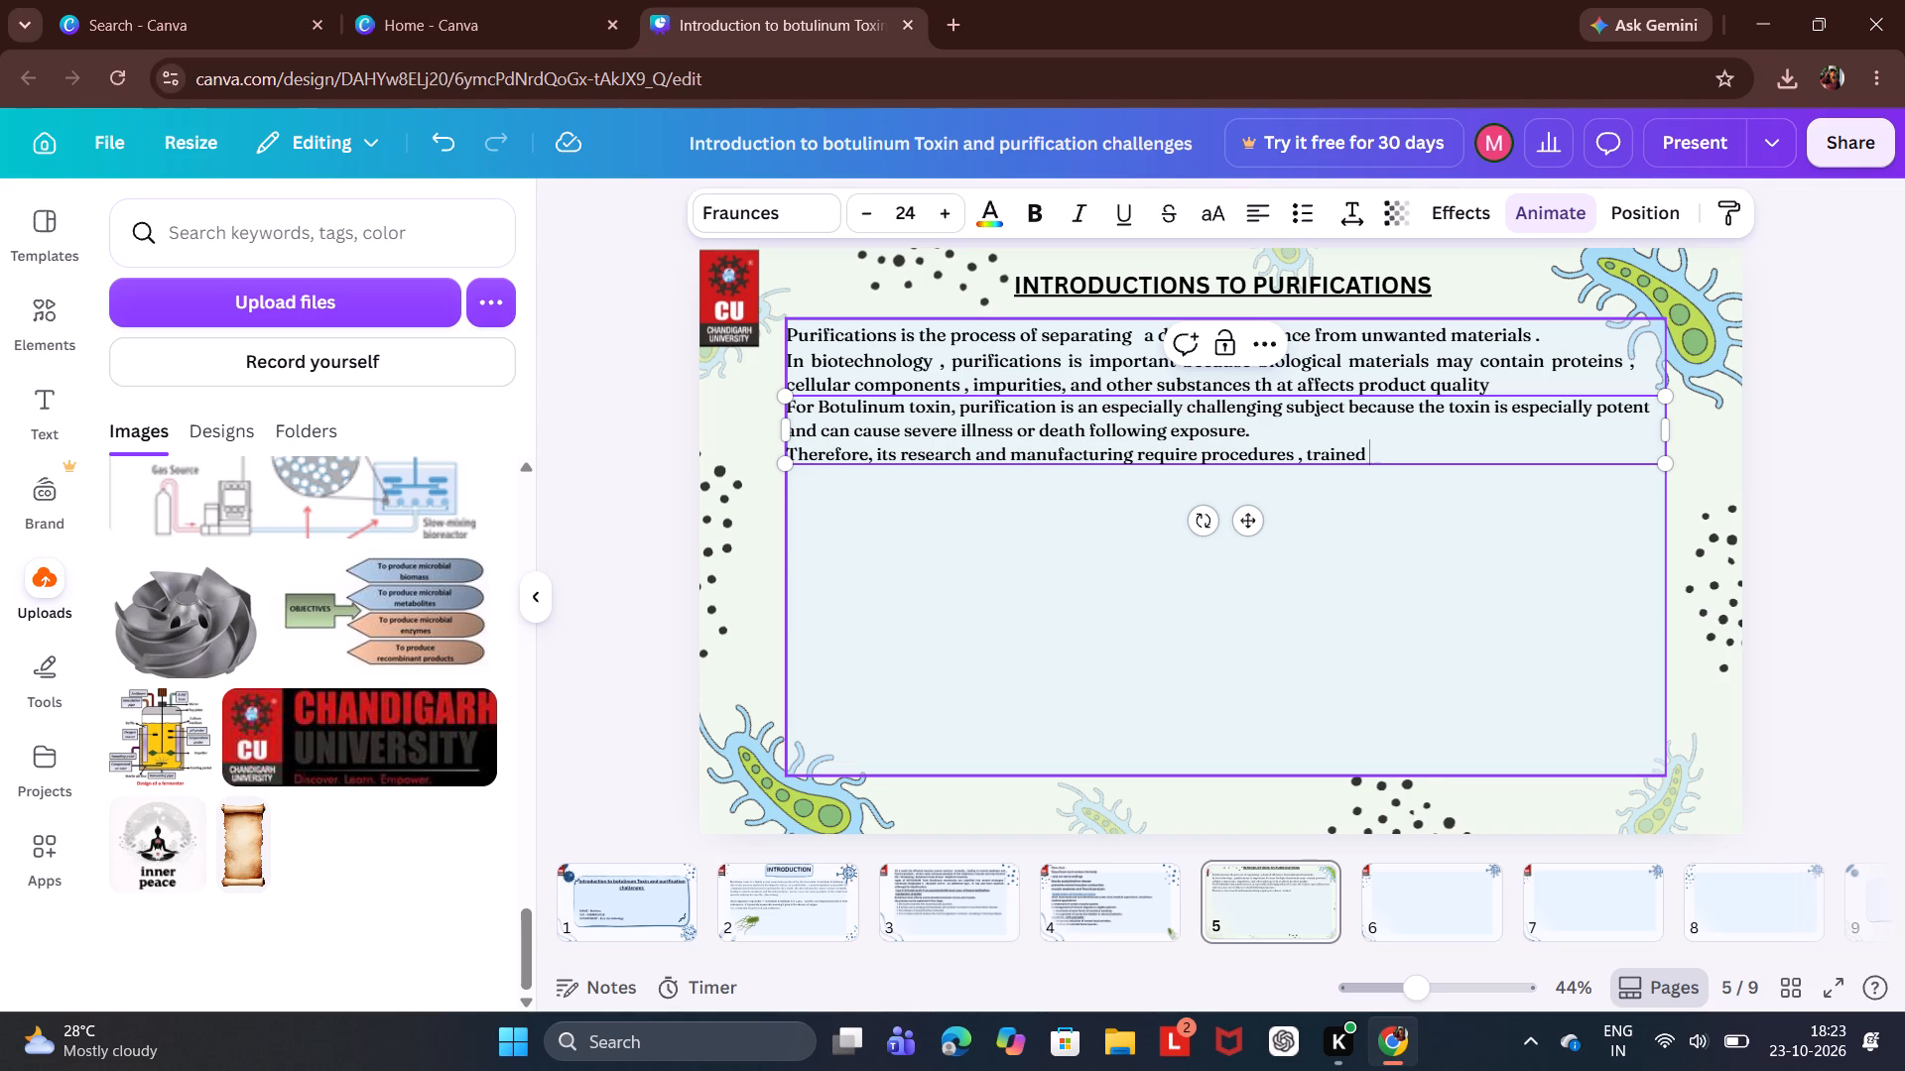
{"action": "type", "text": "pe"}
{"action": "type", "text": "rsonal"}
{"action": "key", "text": "comma"}
{"action": "key", "text": "space"}
Complete the "Therefore" sentence on slide 5 with "and strict regulatory oversight.".
{"action": "type", "text": "and"}
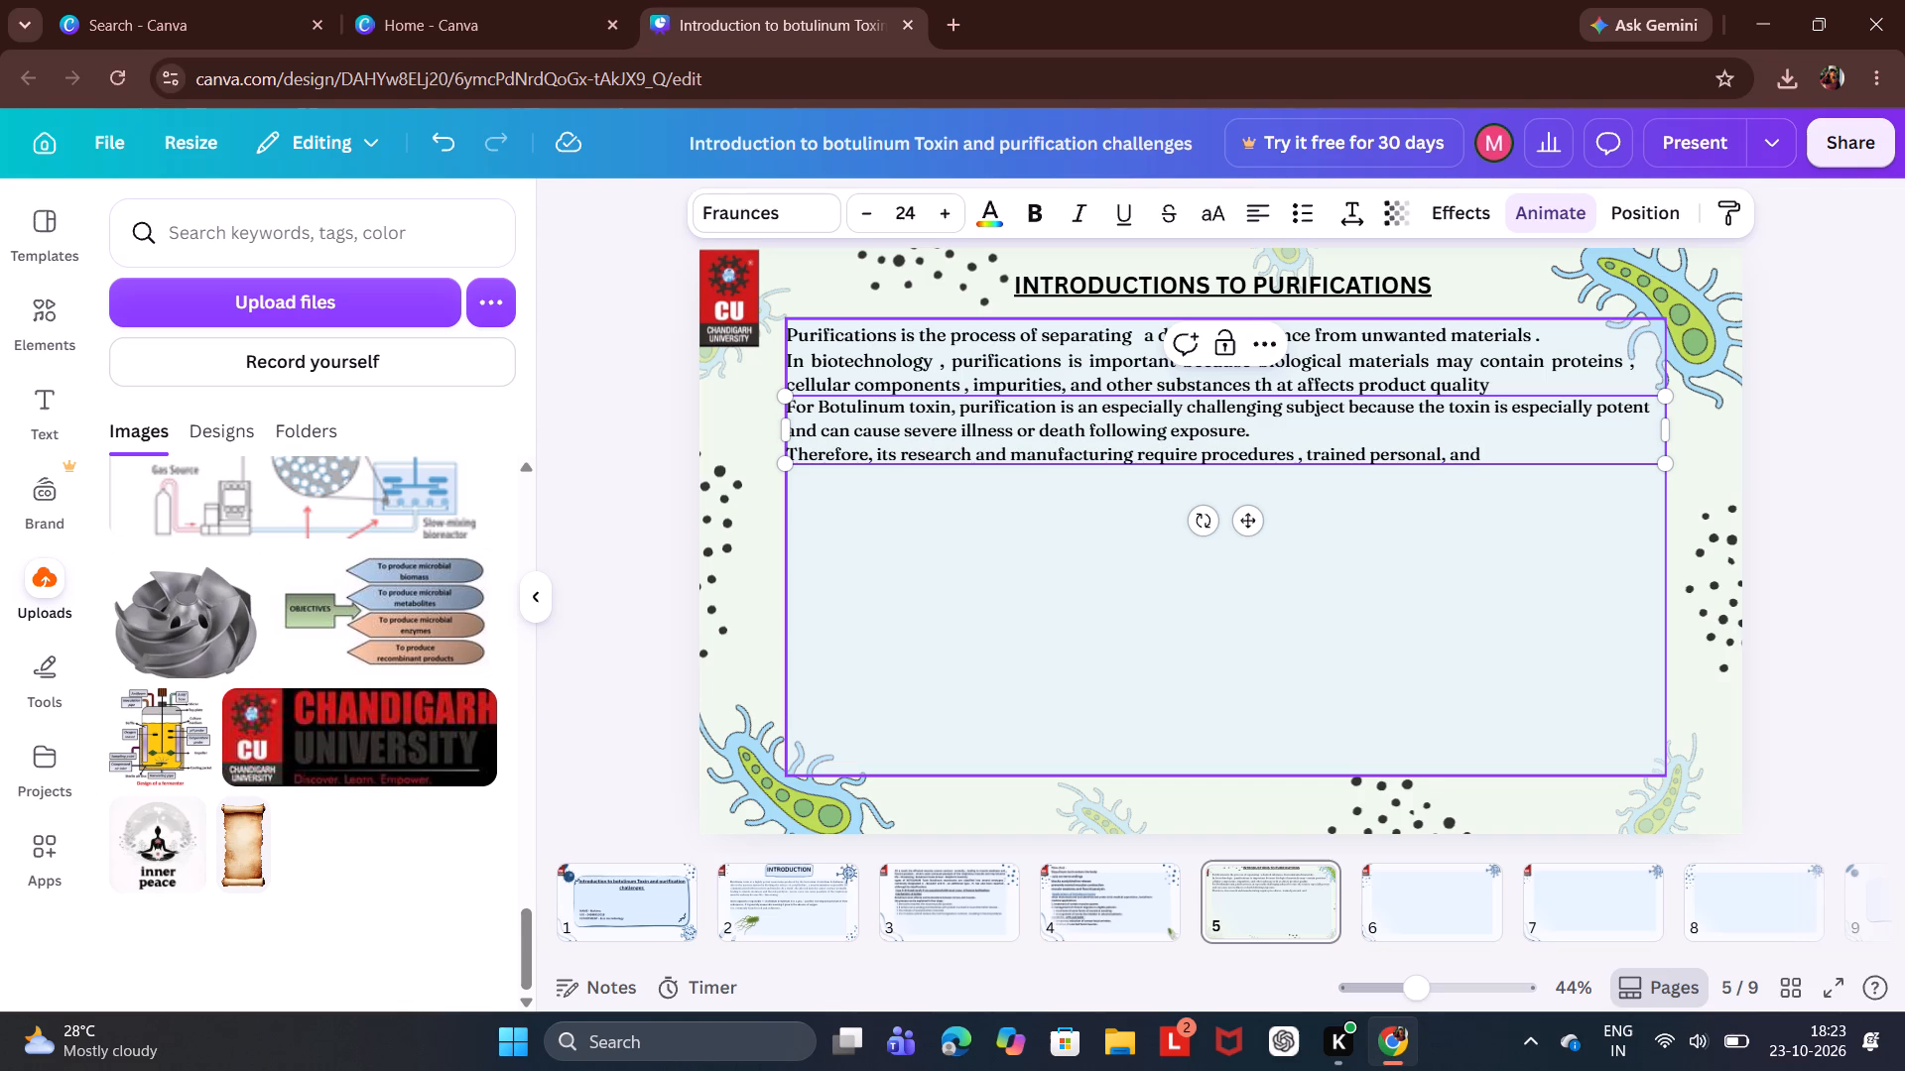
{"action": "key", "text": "space"}
{"action": "type", "text": "stri"}
{"action": "key", "text": "c"}
{"action": "type", "text": "t re"}
{"action": "key", "text": "g"}
{"action": "key", "text": "u"}
{"action": "type", "text": "lato"}
{"action": "key", "text": "r"}
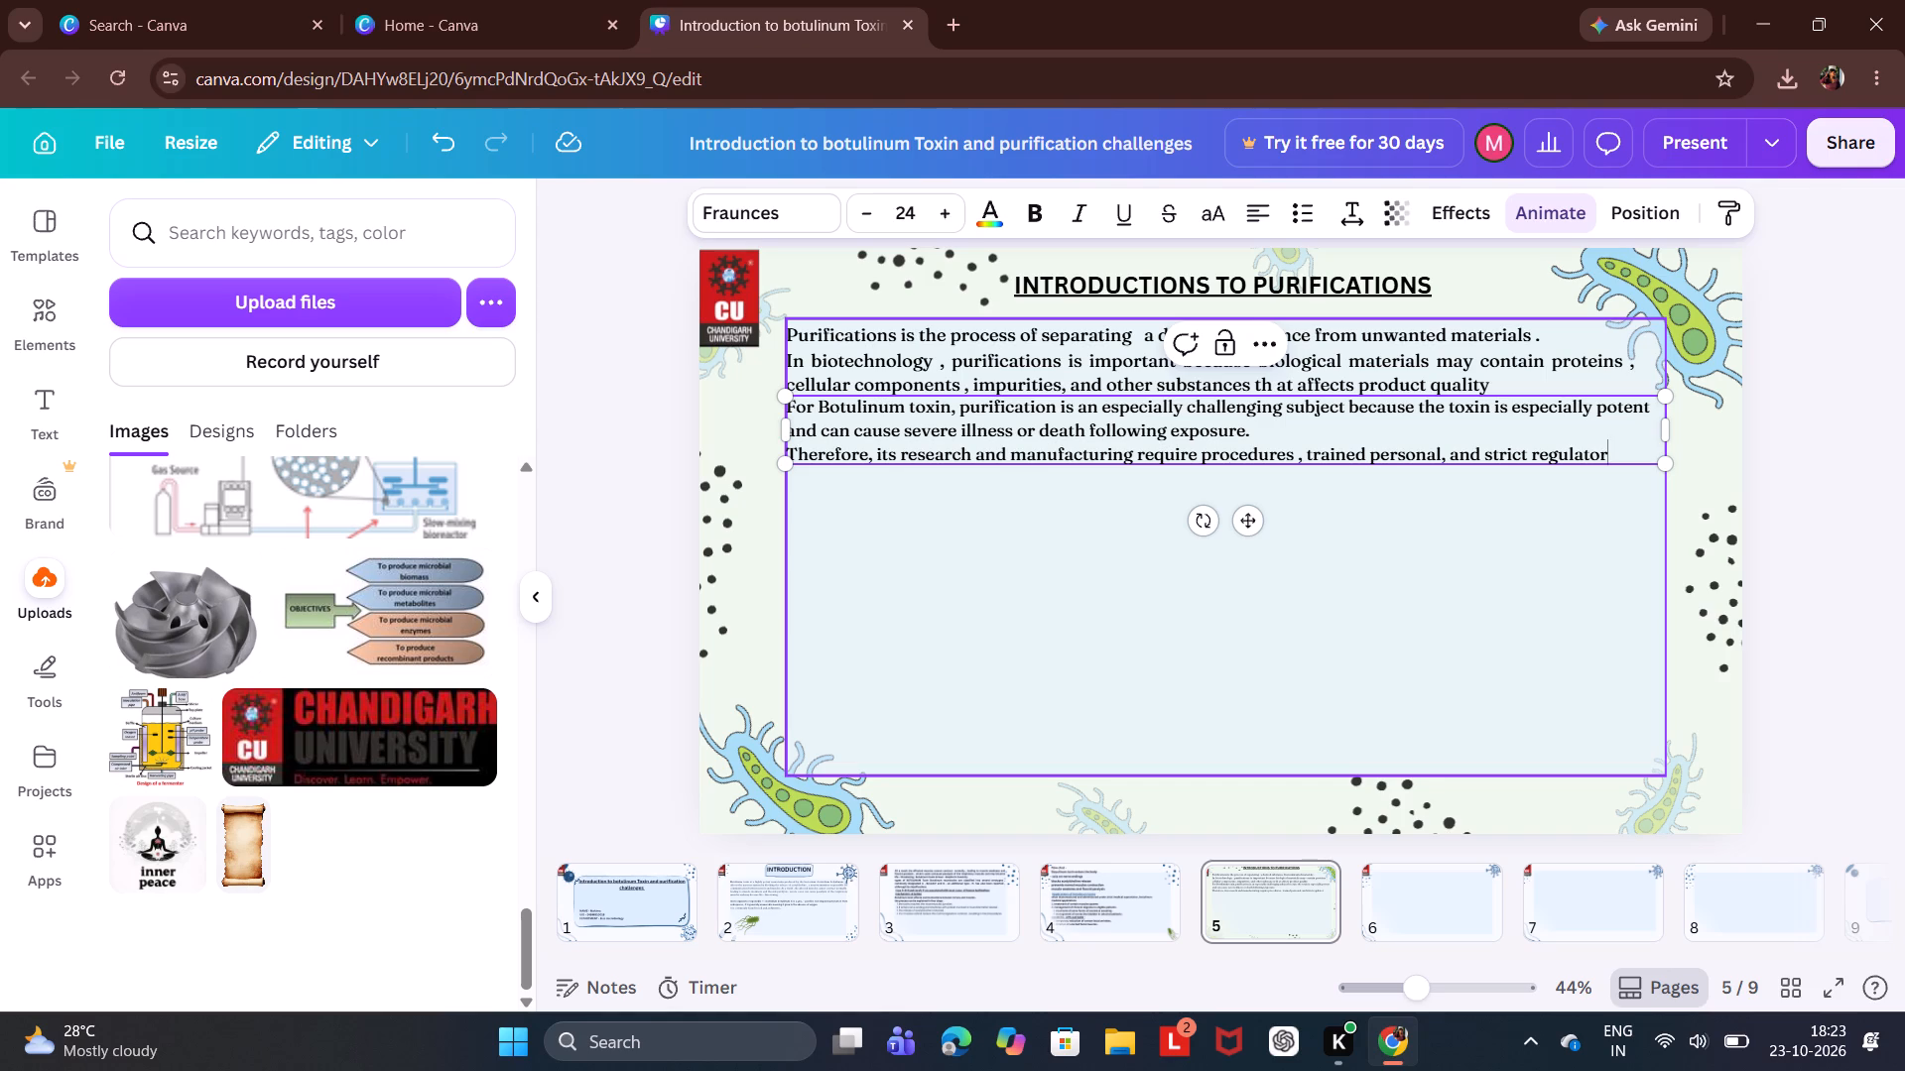
{"action": "key", "text": "y"}
{"action": "key", "text": "space"}
{"action": "type", "text": "over"}
{"action": "type", "text": "sight"}
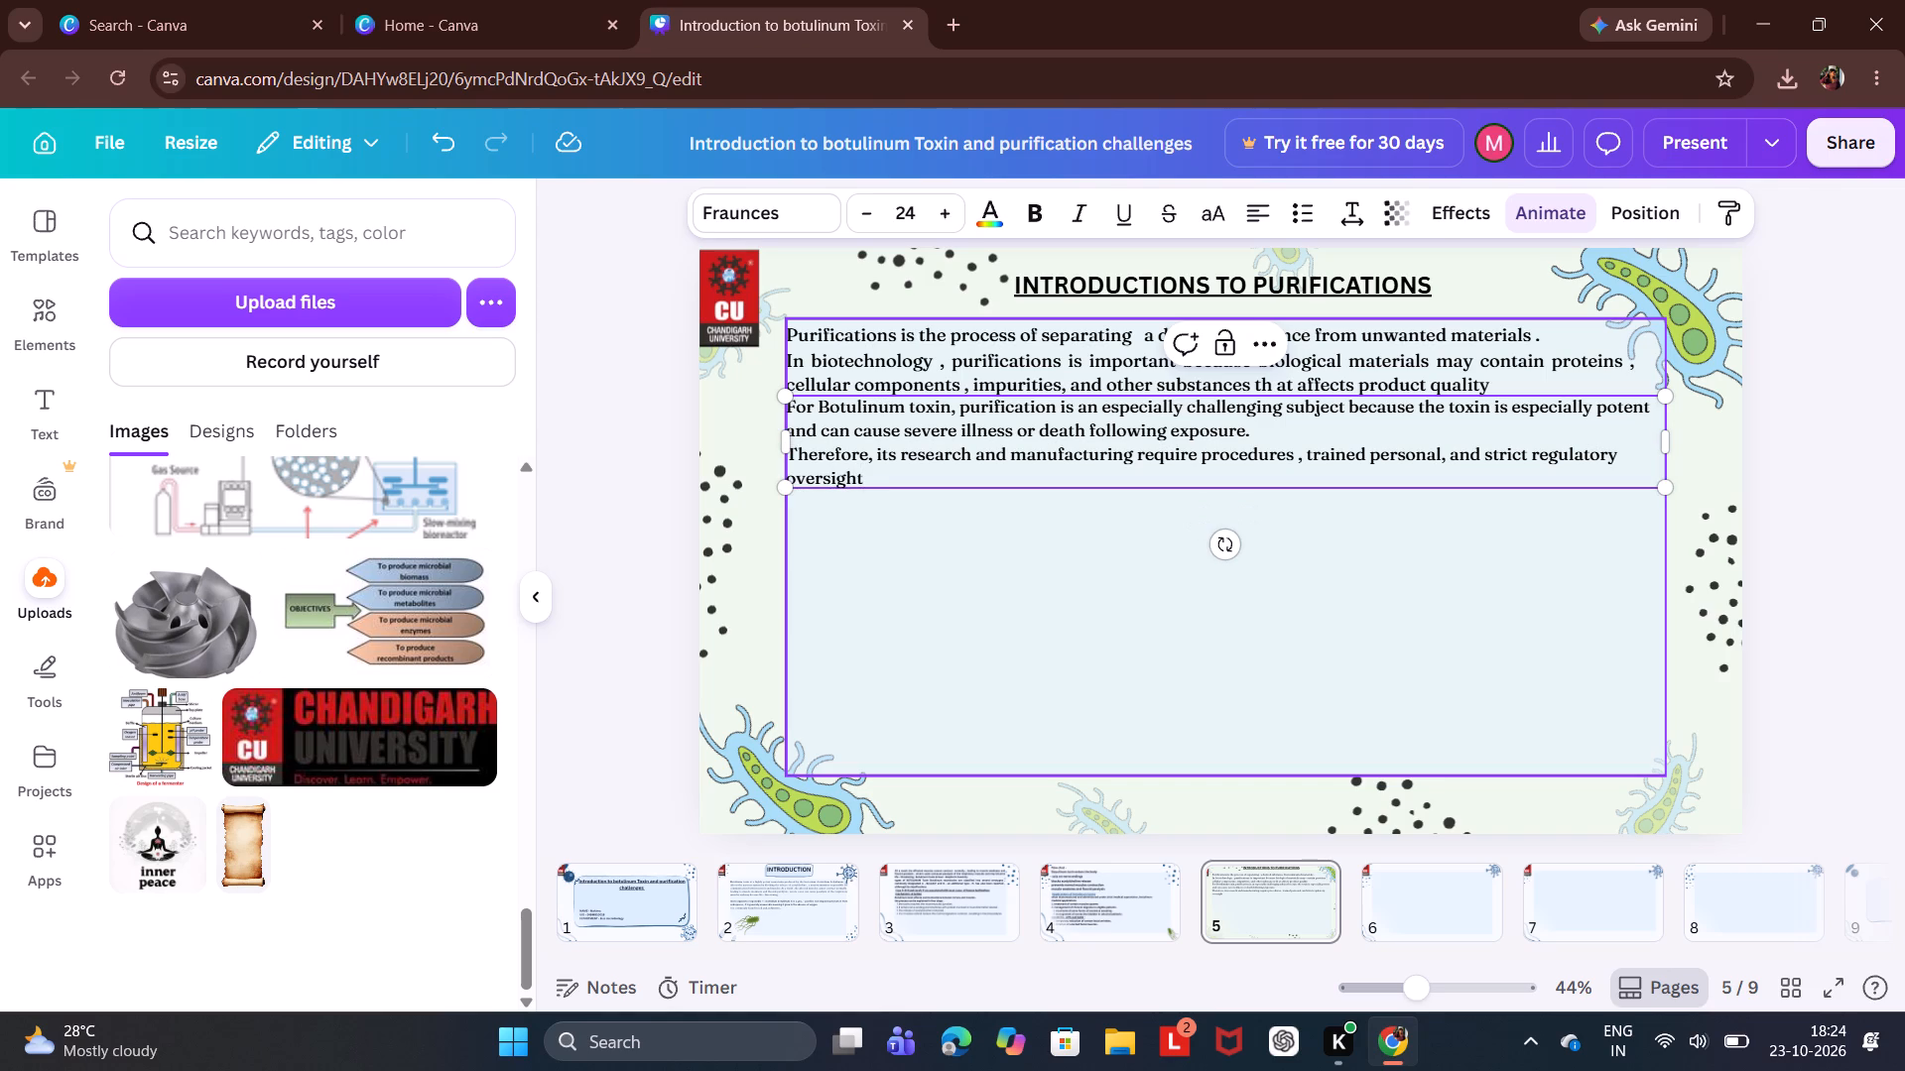
{"action": "key", "text": "period"}
{"action": "key", "text": "space"}
Start a new line below the "Therefore" paragraph on slide 5 reading "Purification challenges of".
{"action": "key", "text": "Return"}
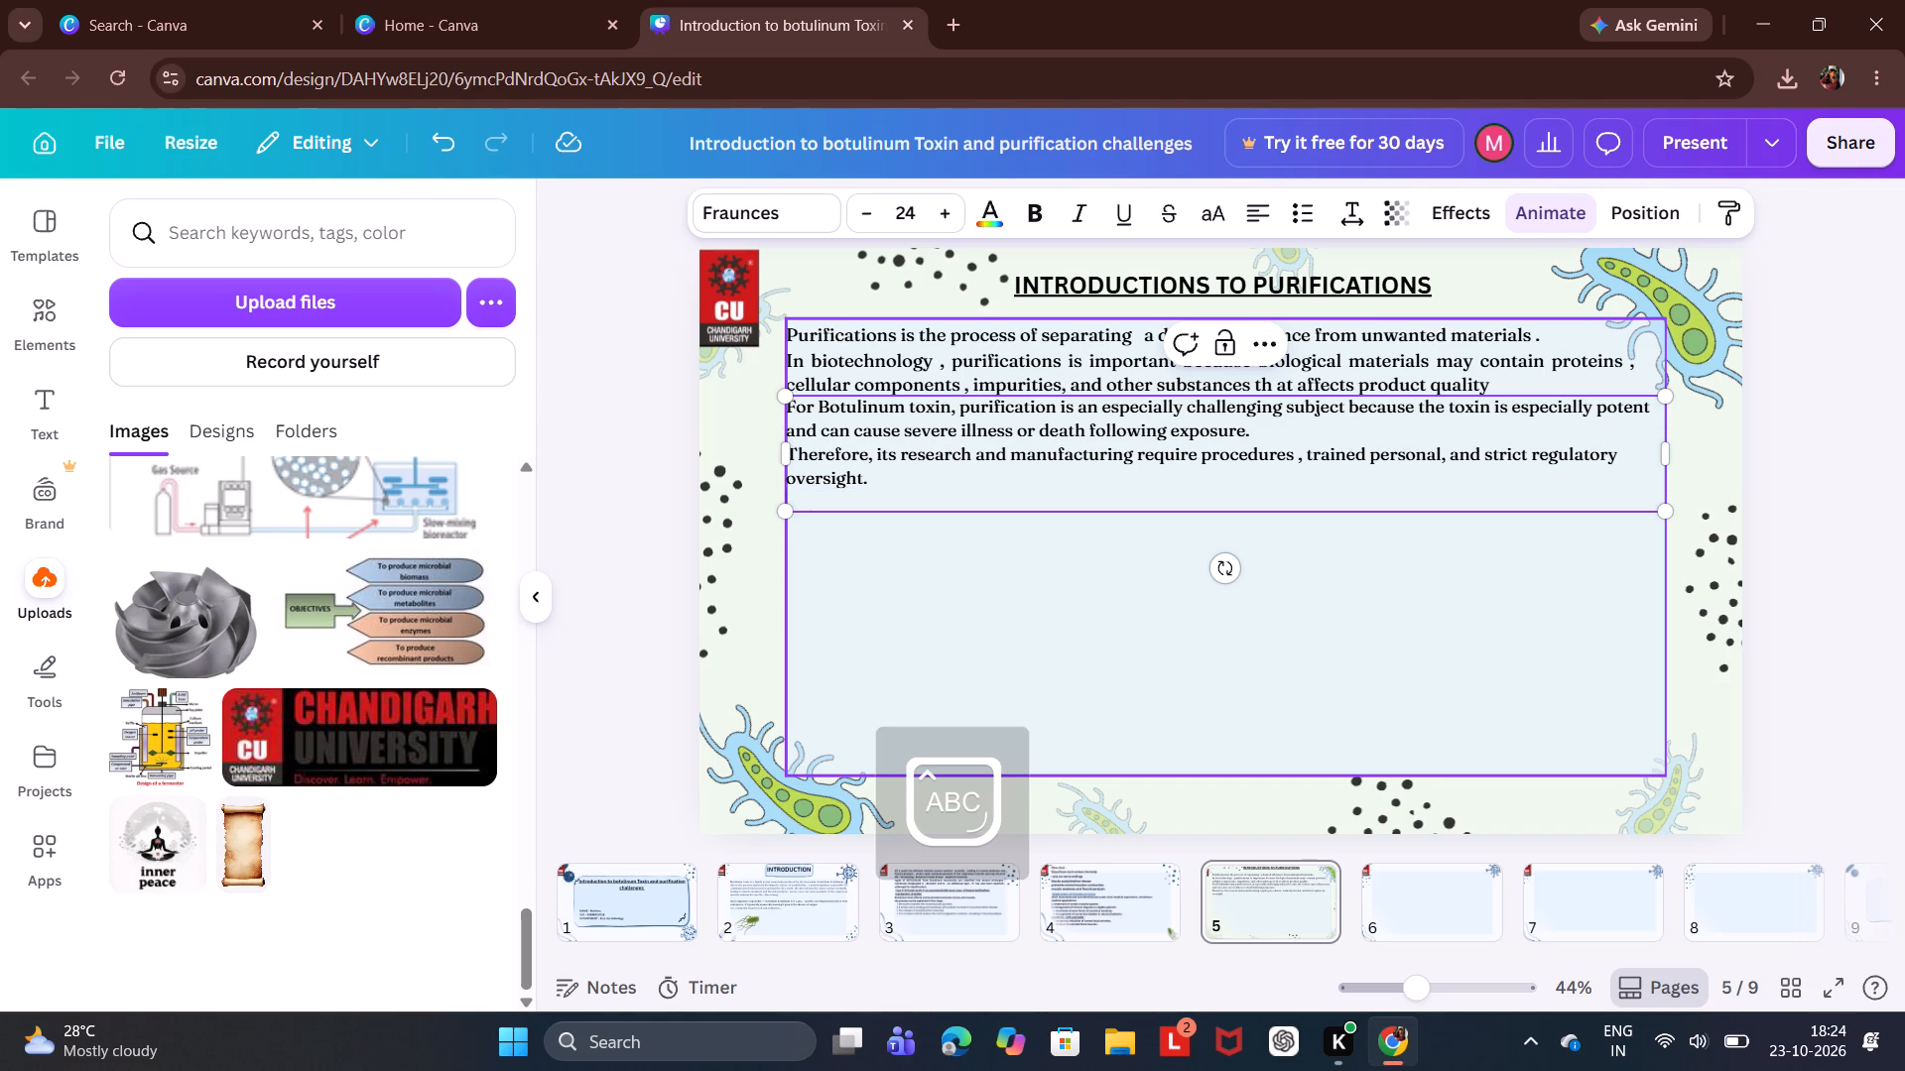
{"action": "key", "text": "p"}
{"action": "key", "text": "u"}
{"action": "key", "text": "r"}
{"action": "type", "text": "if"}
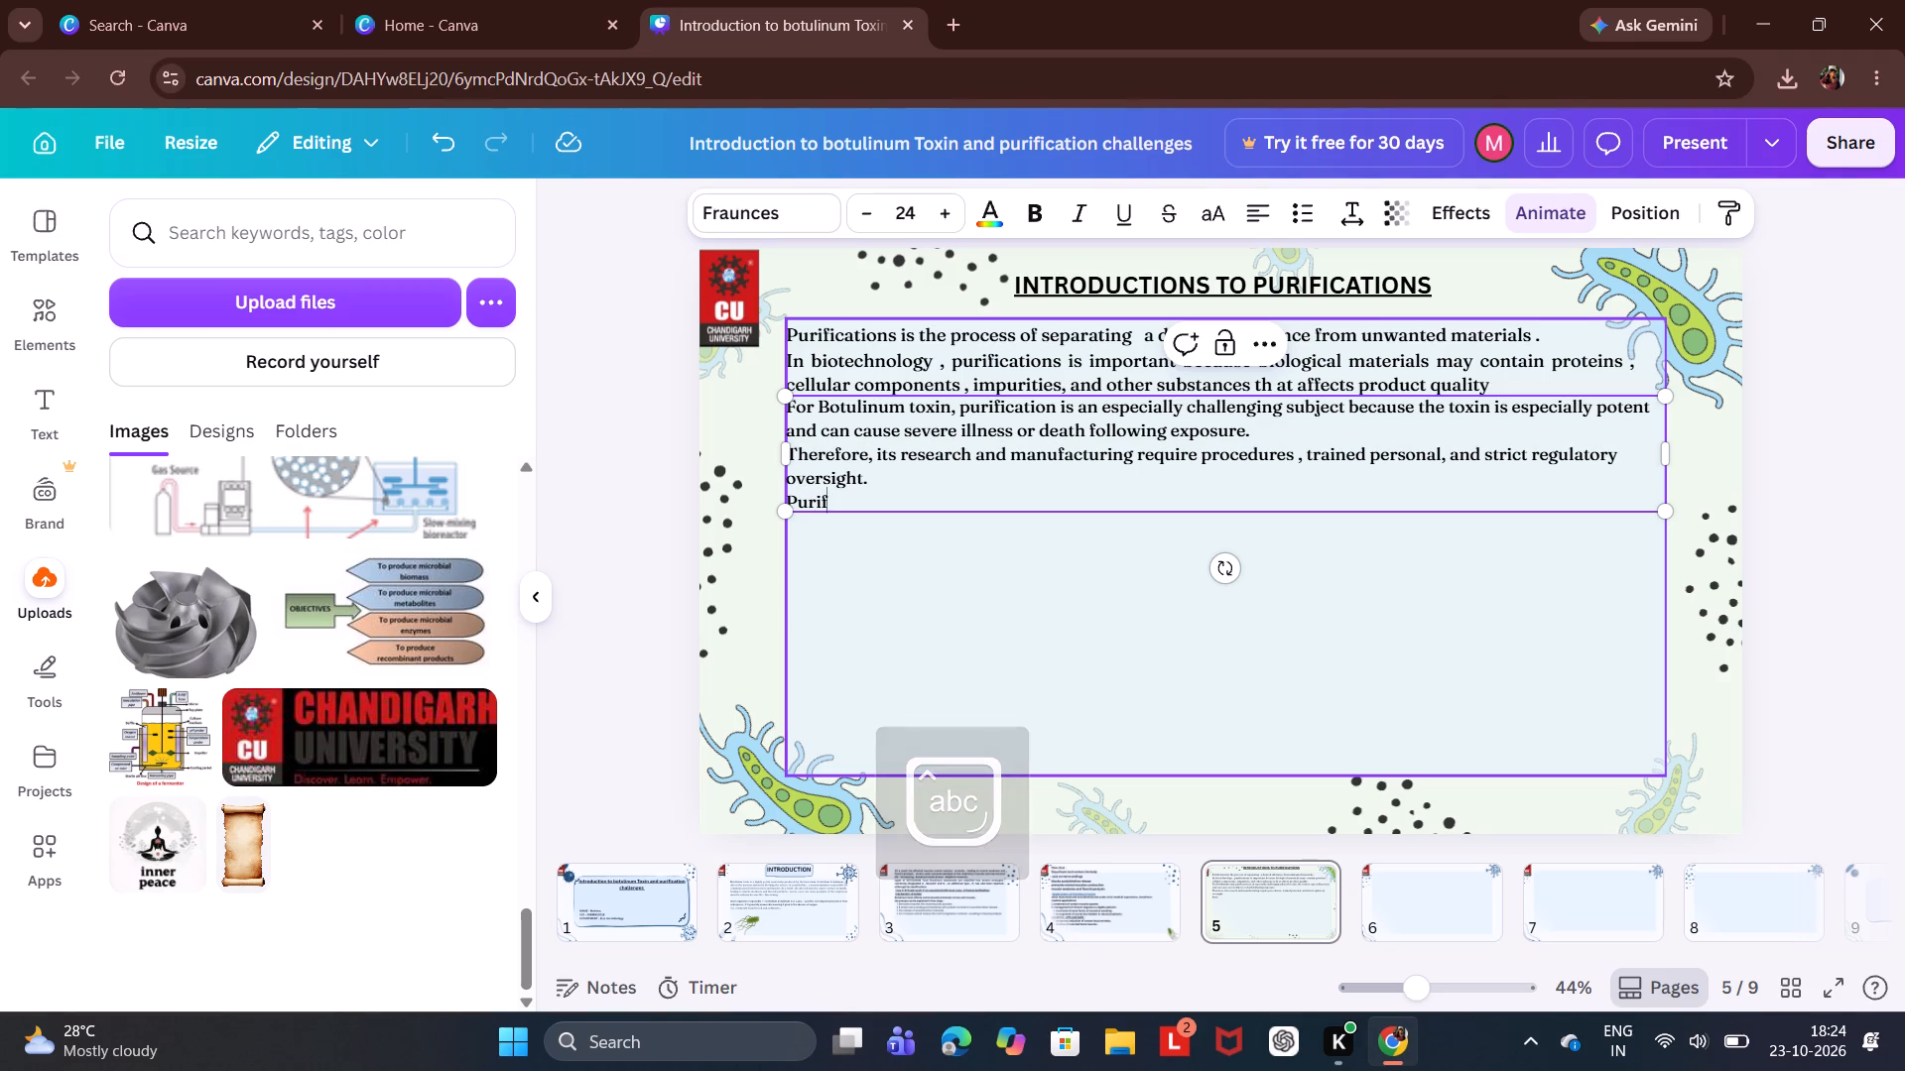
{"action": "key", "text": "i"}
{"action": "type", "text": "catu"}
{"action": "key", "text": "BackSpace"}
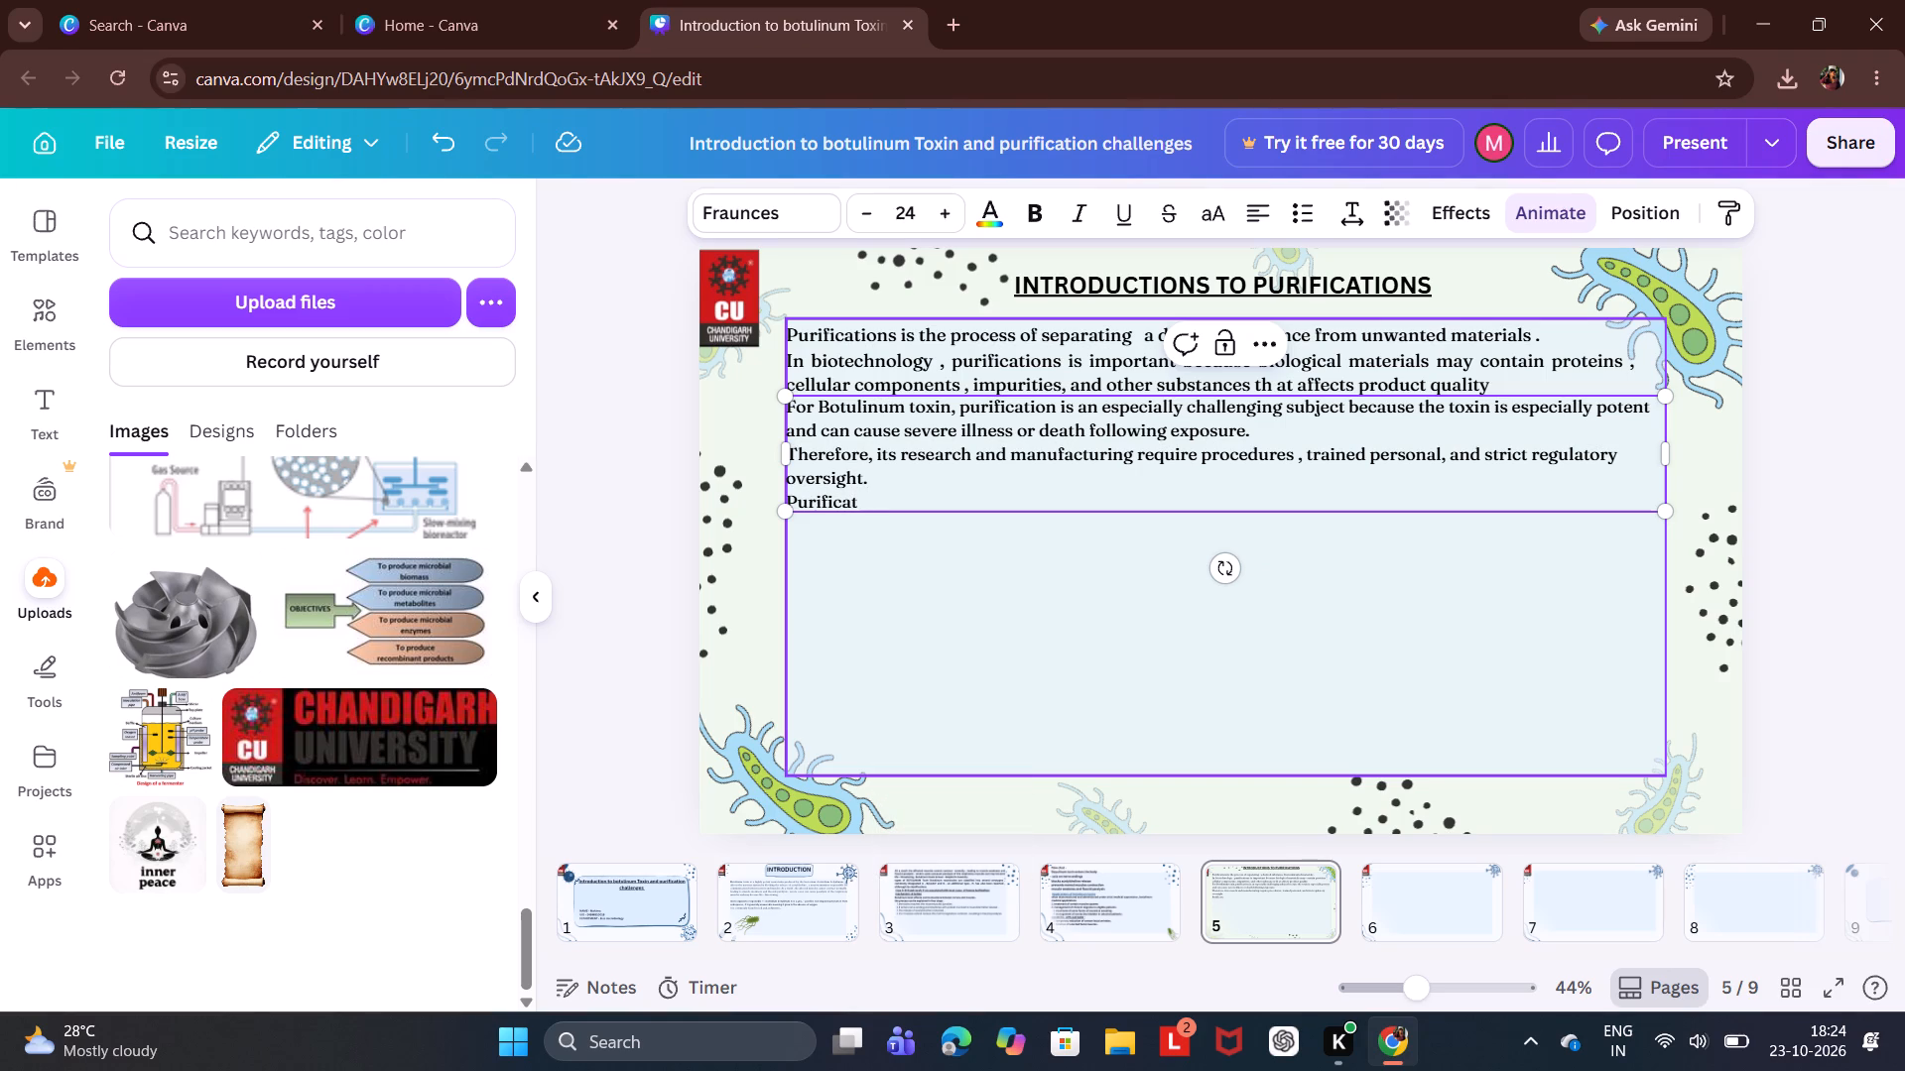
{"action": "type", "text": "io"}
{"action": "key", "text": "BackSpace"}
{"action": "type", "text": "on"}
{"action": "key", "text": "space"}
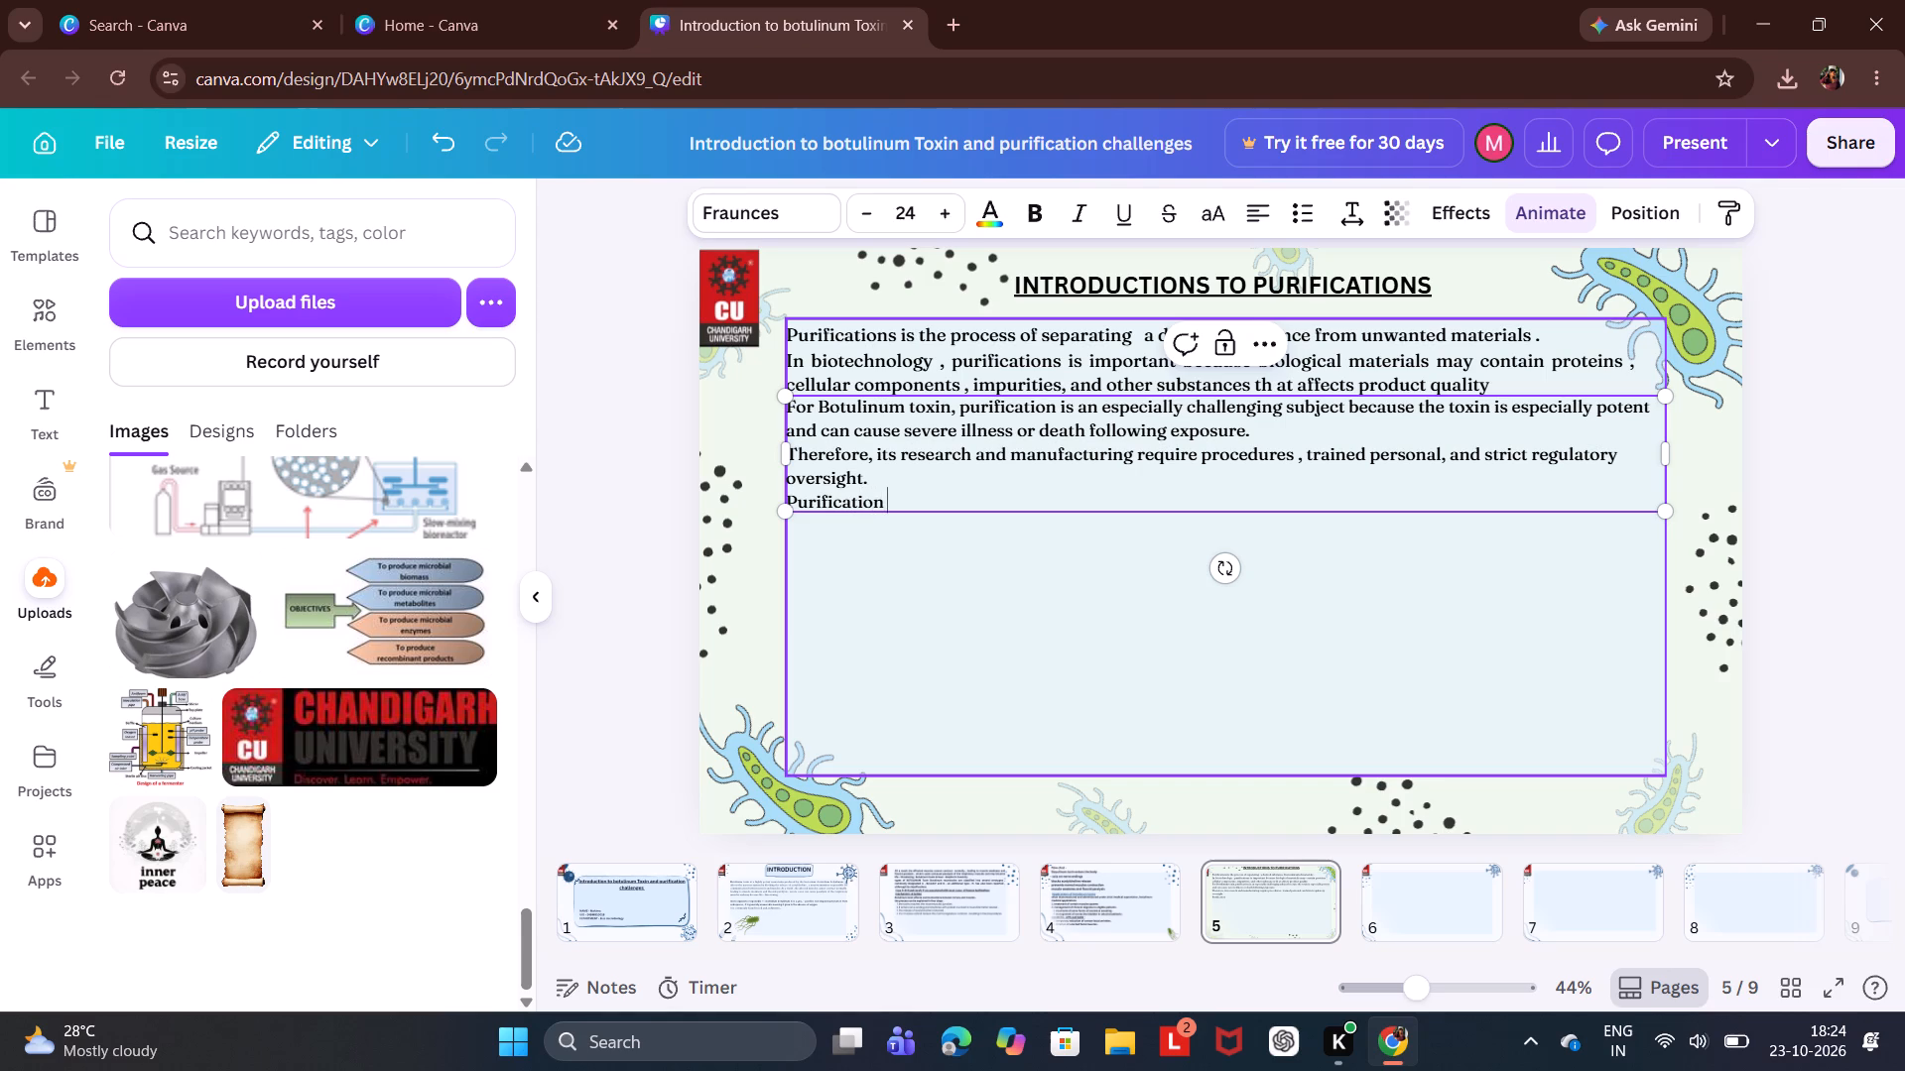
{"action": "type", "text": "chall"}
{"action": "type", "text": "eng"}
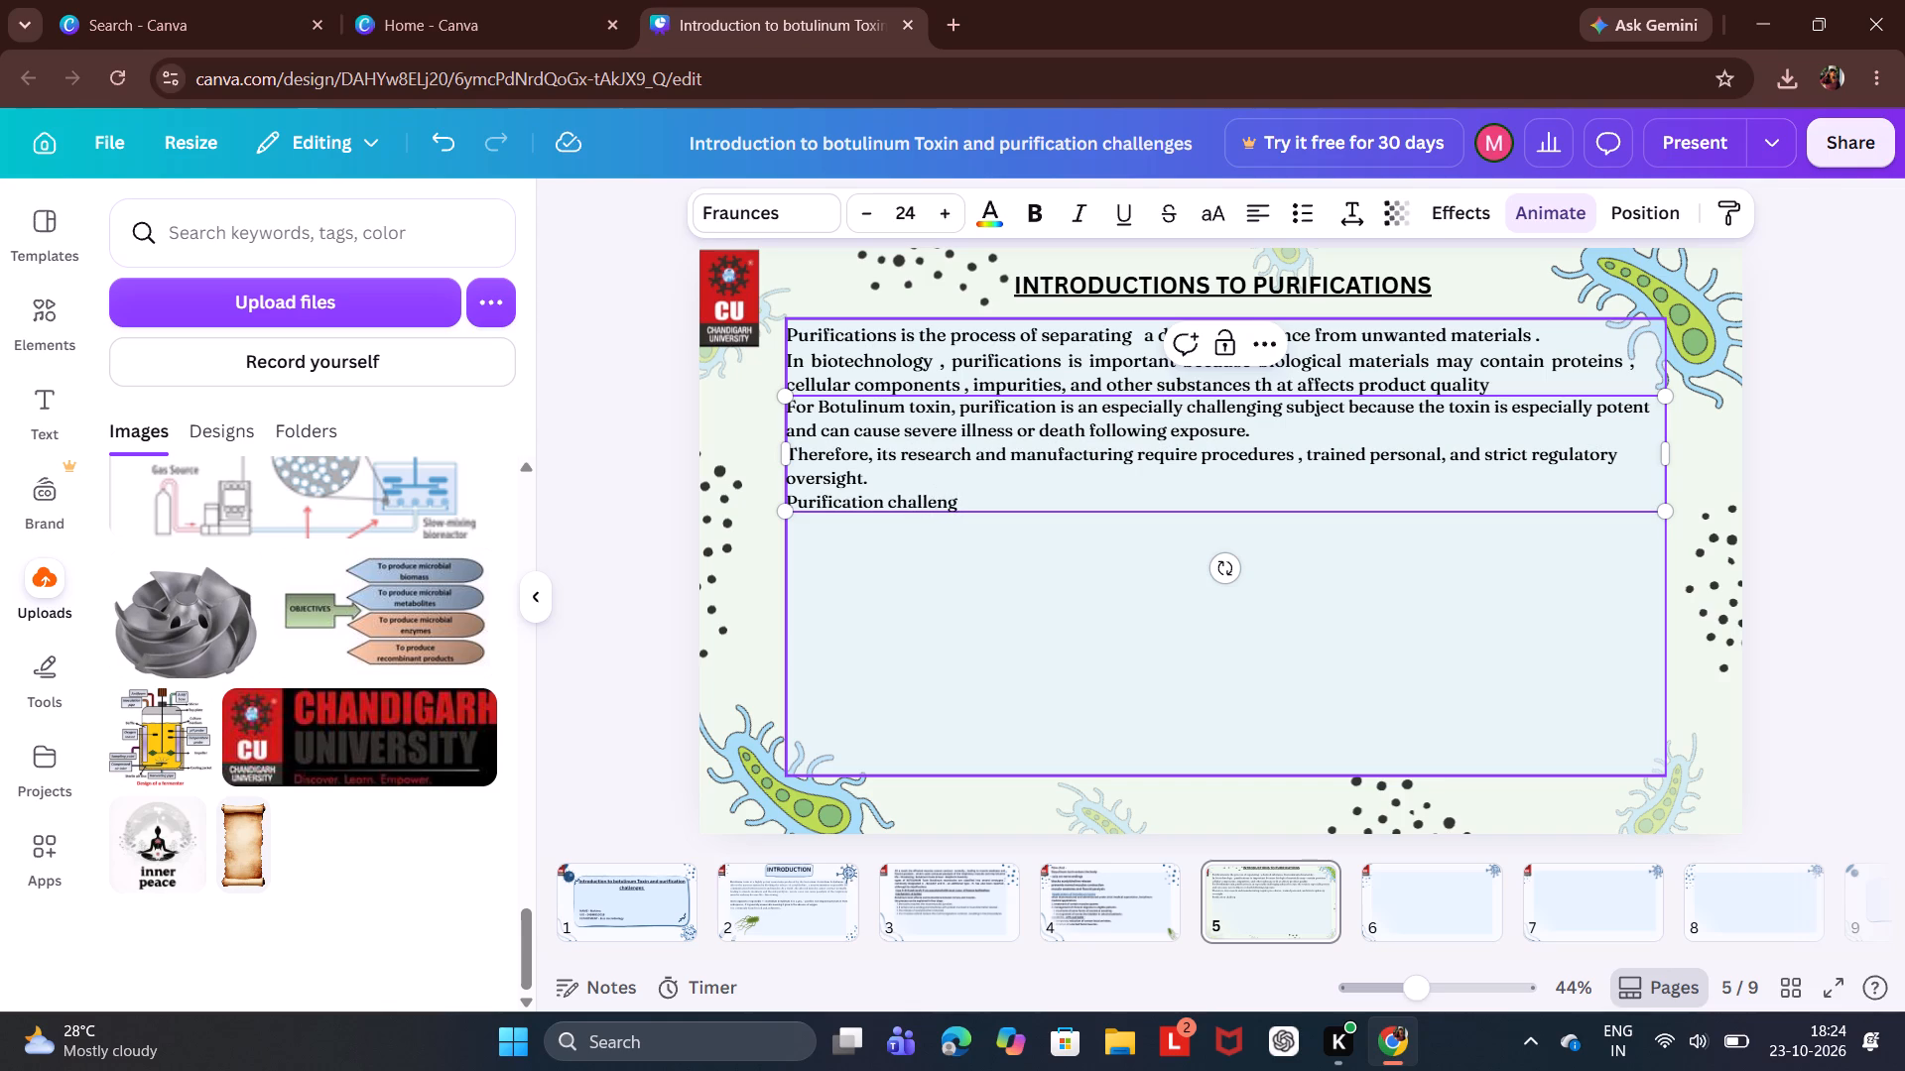
{"action": "type", "text": "es"}
{"action": "key", "text": "space"}
{"action": "type", "text": "o"}
{"action": "type", "text": "f"}
{"action": "key", "text": "space"}
Complete the "Purification challenges of" line on slide 5 with "Botulinum Toxin", capitalizing only the first letter of each word.
{"action": "key", "text": "t"}
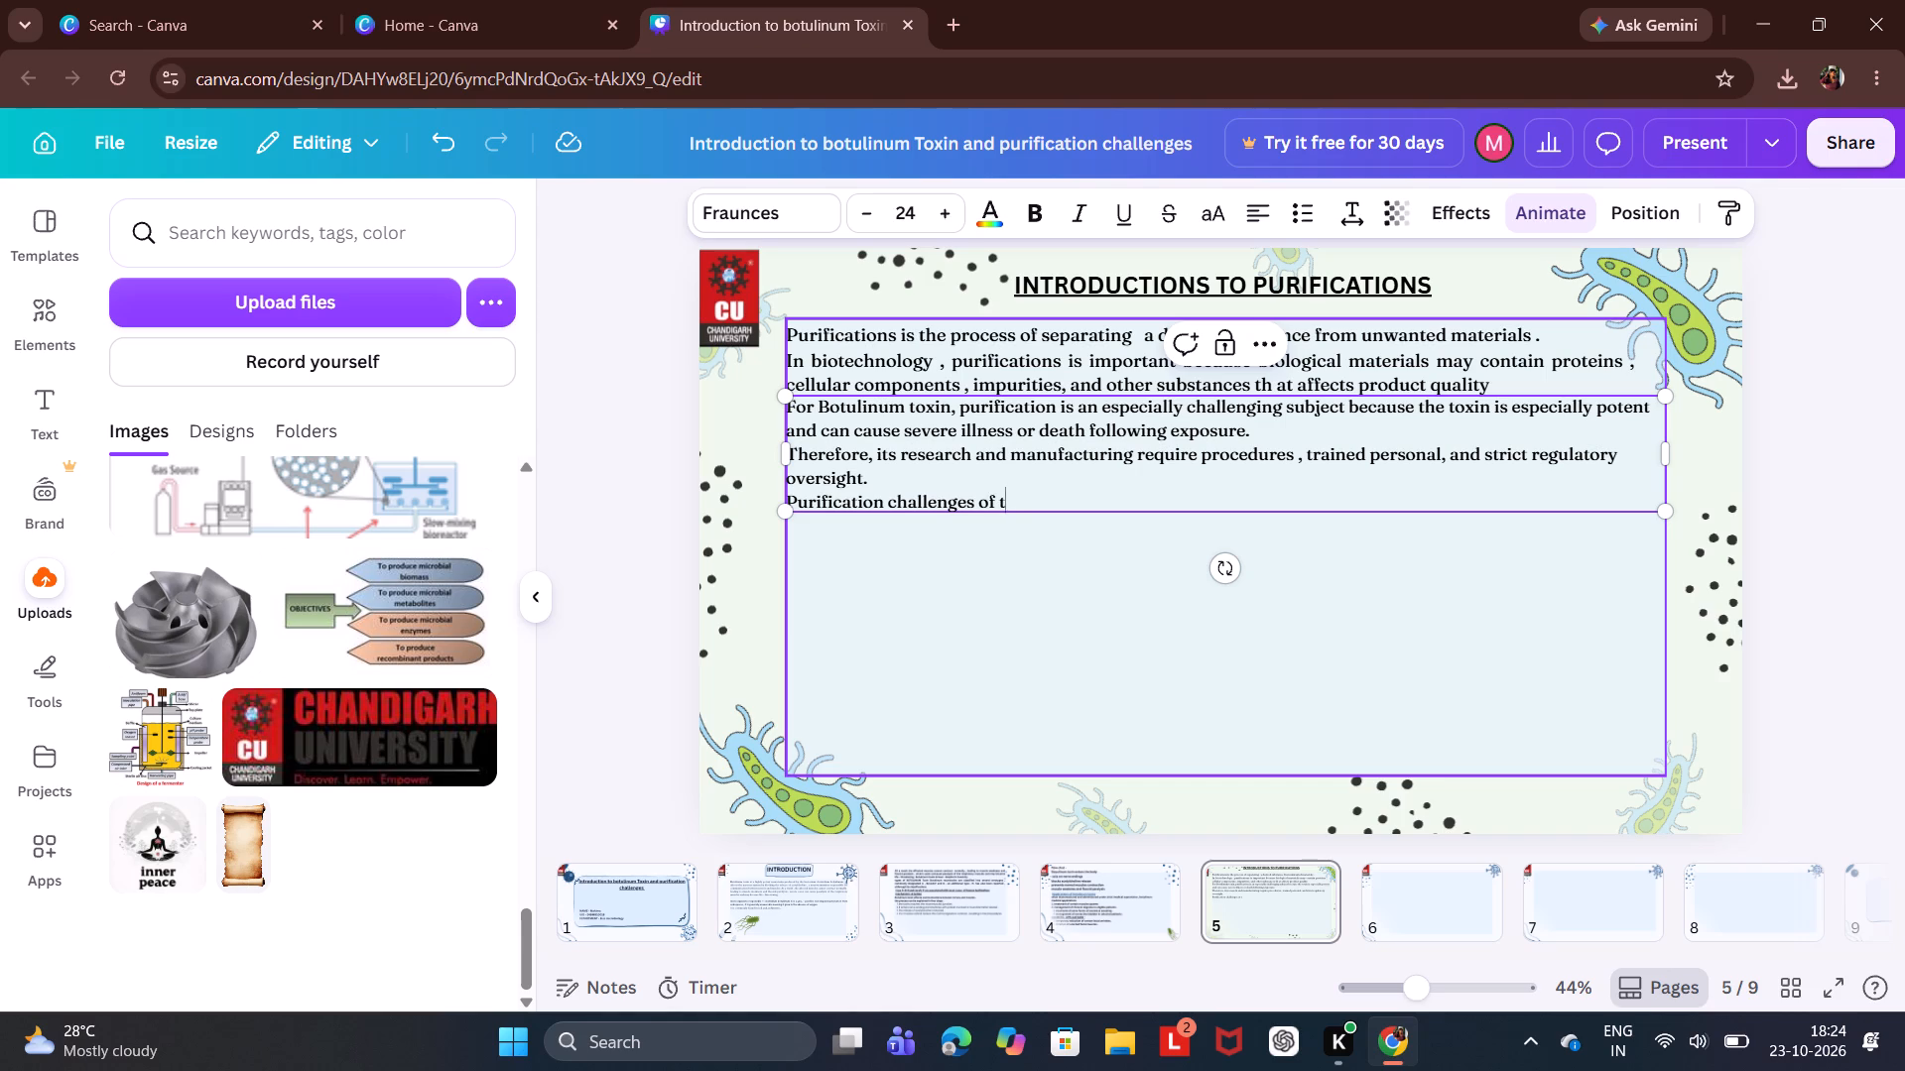
{"action": "key", "text": "BackSpace"}
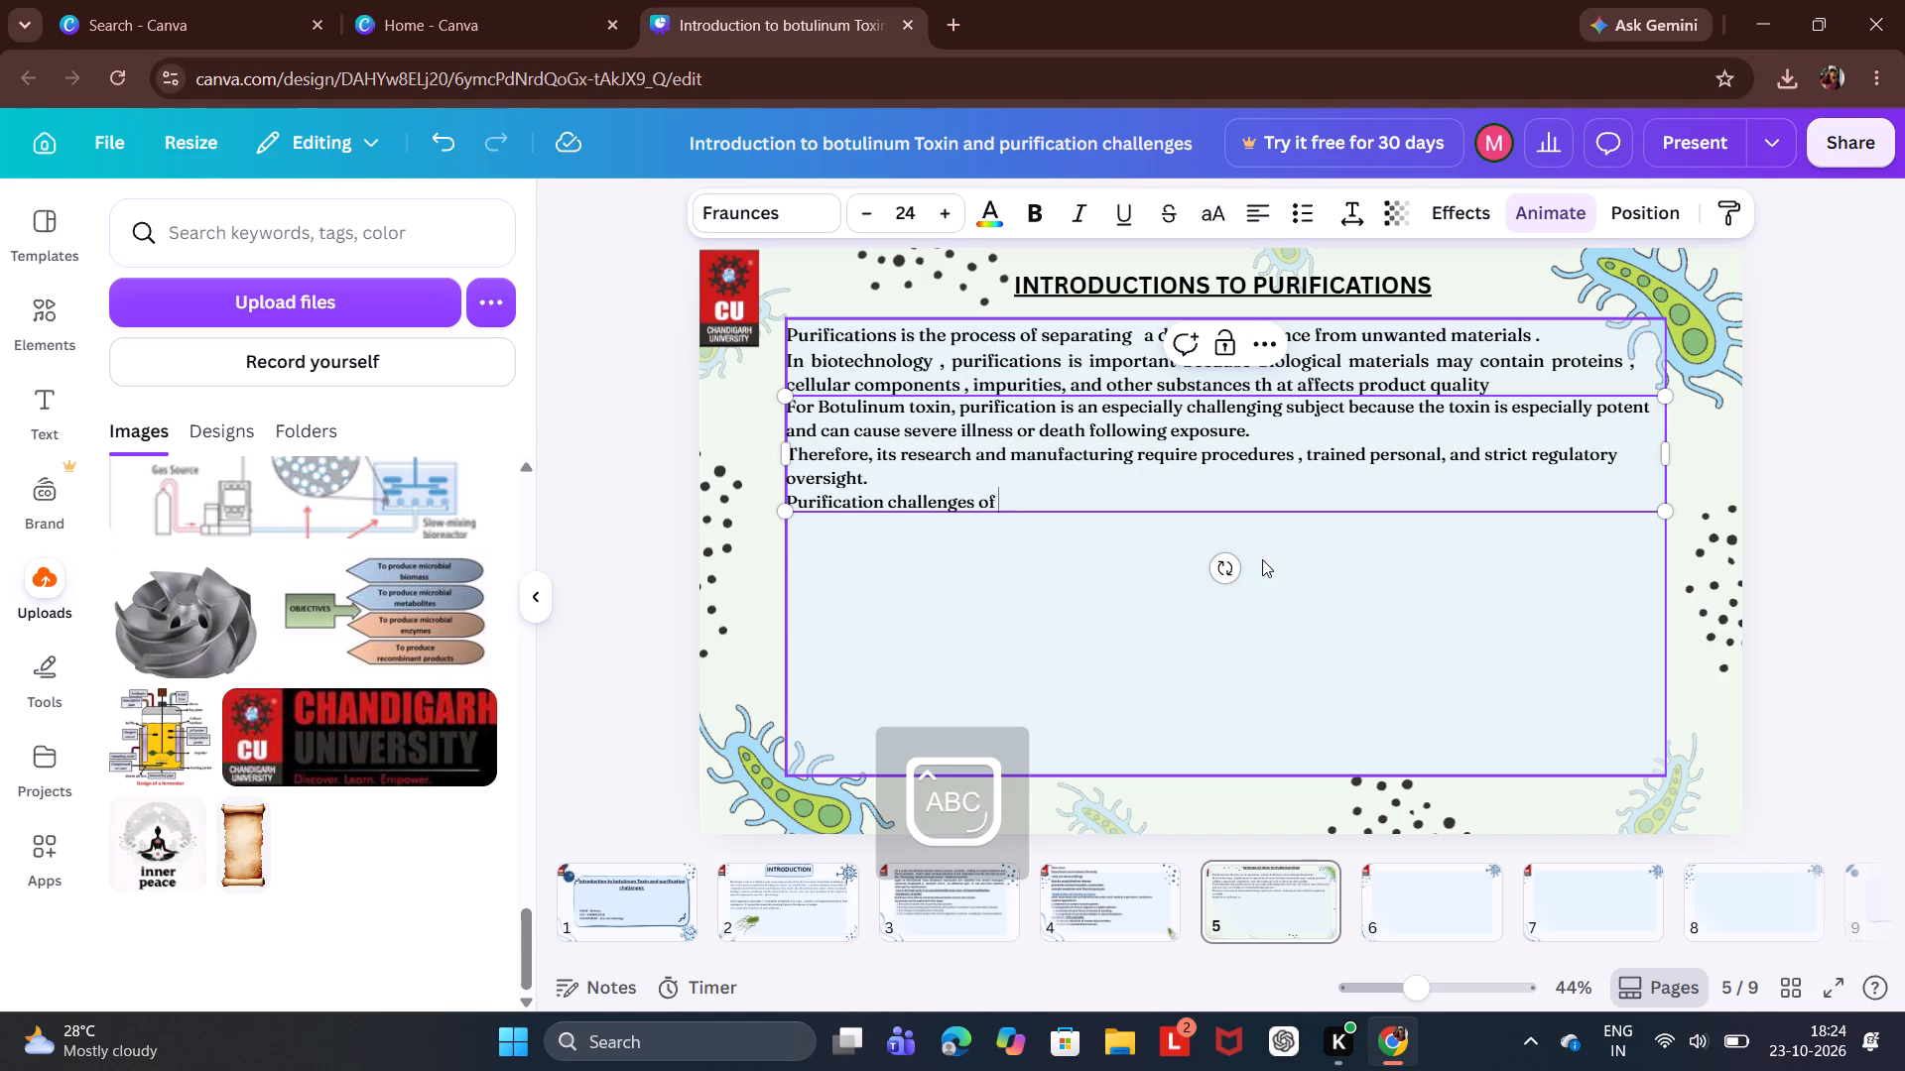
{"action": "key", "text": "b"}
{"action": "key", "text": "o"}
{"action": "key", "text": "t"}
{"action": "key", "text": "u"}
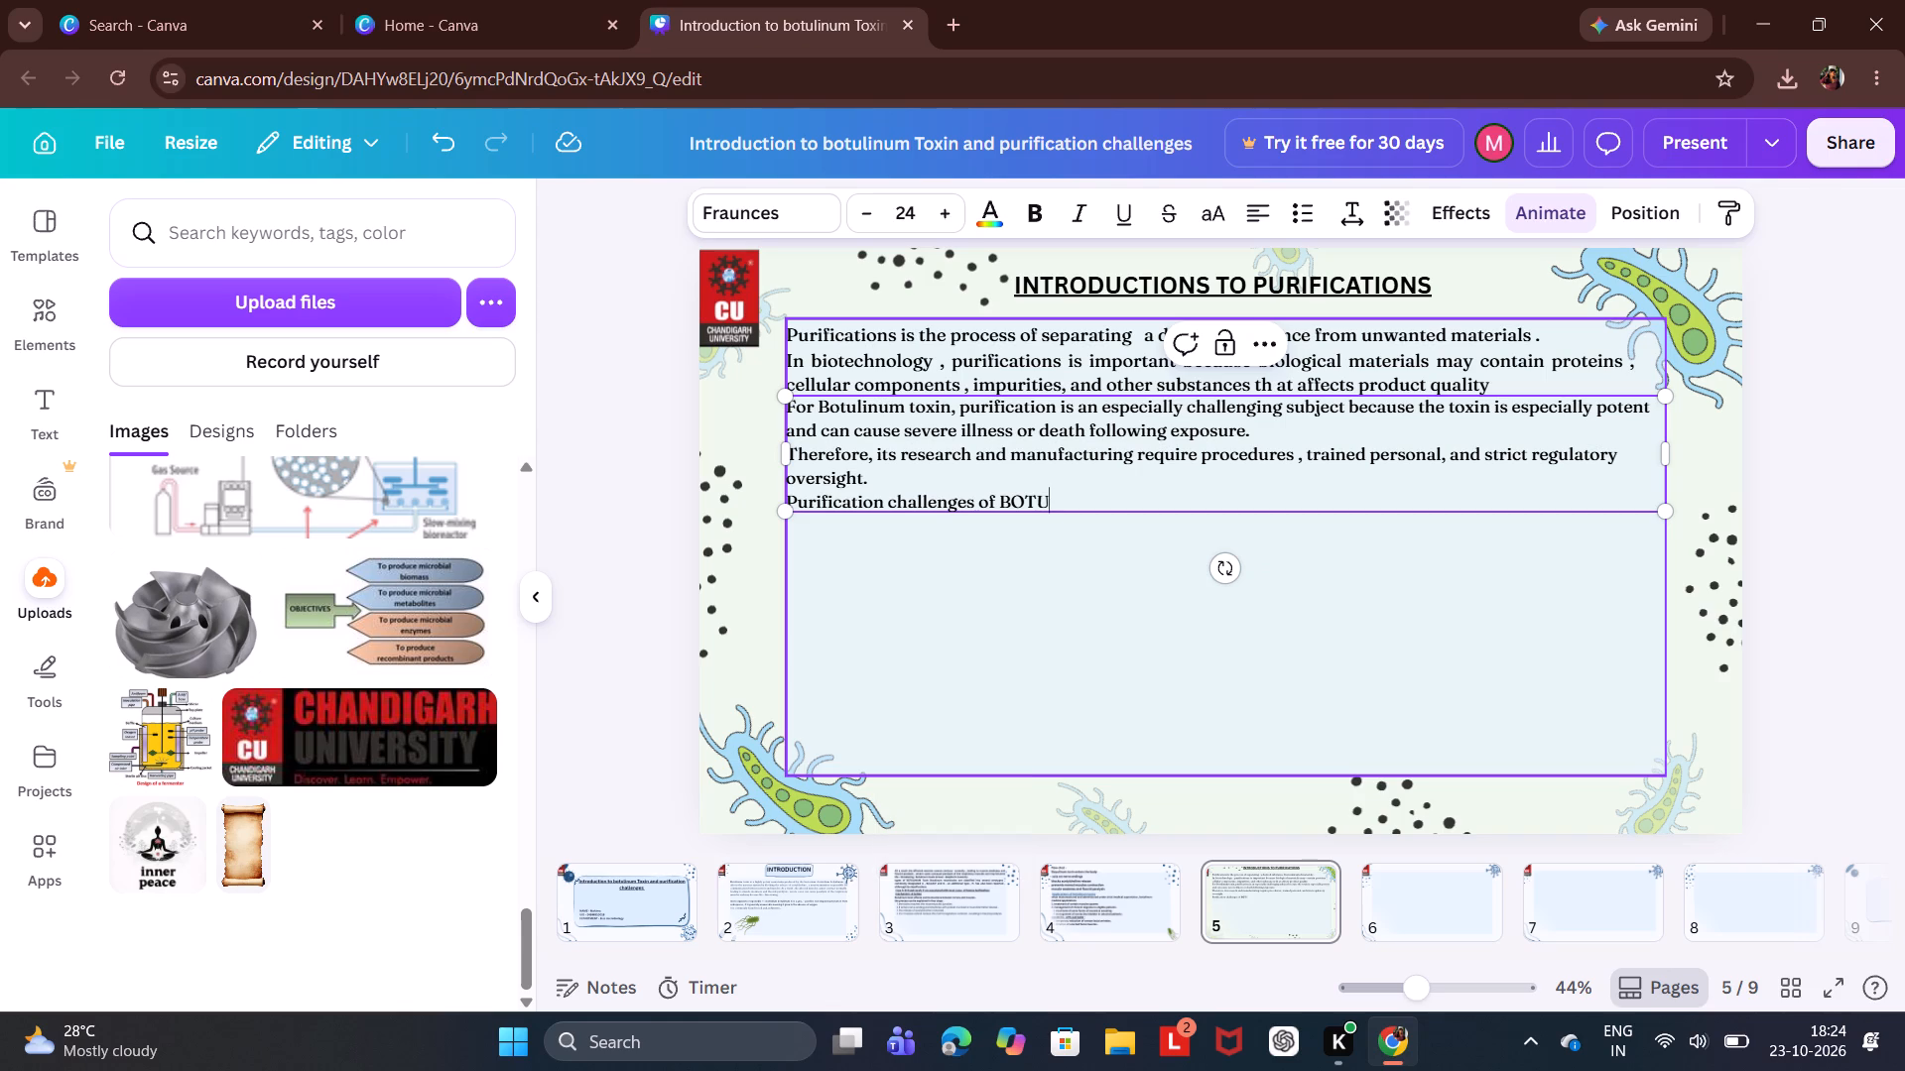
{"action": "type", "text": "LI"}
{"action": "key", "text": "n"}
{"action": "key", "text": "BackSpace"}
{"action": "key", "text": "BackSpace"}
{"action": "key", "text": "BackSpace"}
{"action": "key", "text": "BackSpace"}
{"action": "key", "text": "BackSpace"}
{"action": "key", "text": "BackSpace"}
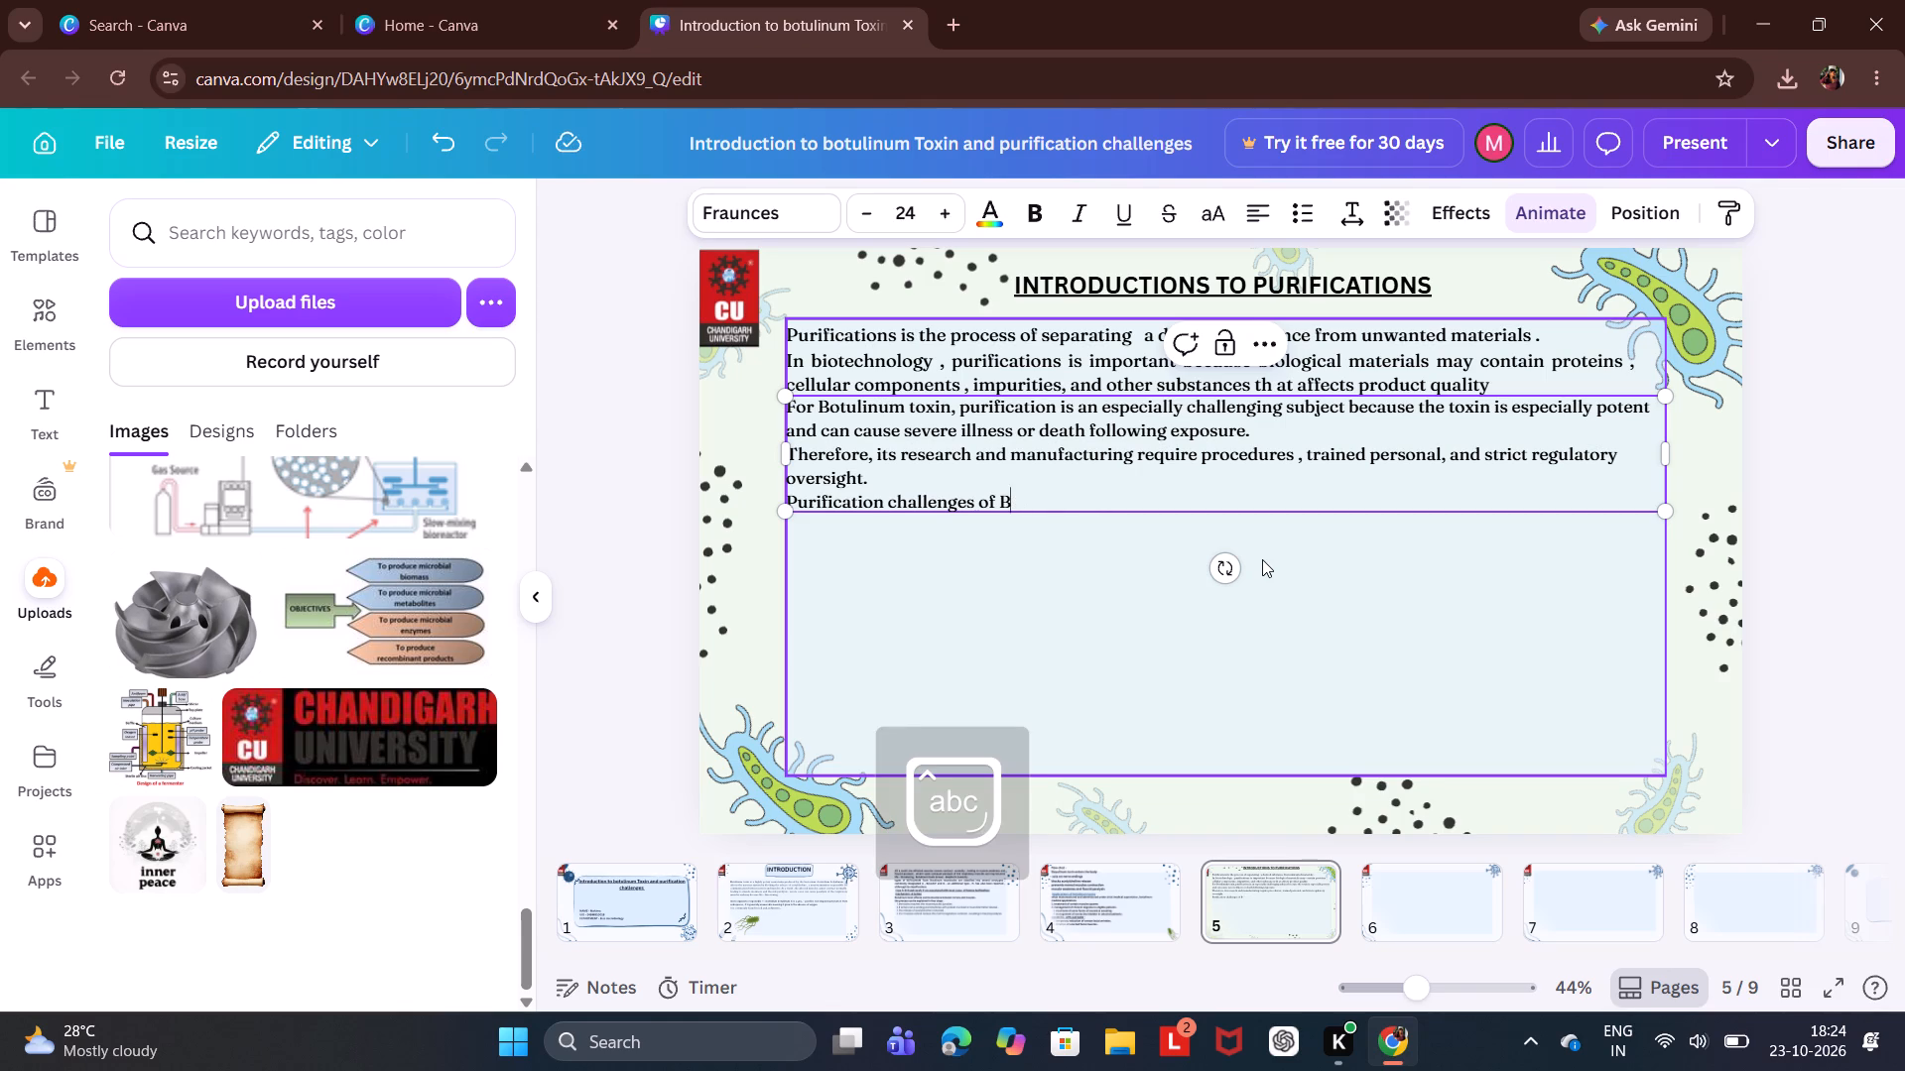
{"action": "type", "text": "ot"}
{"action": "key", "text": "u"}
{"action": "key", "text": "l"}
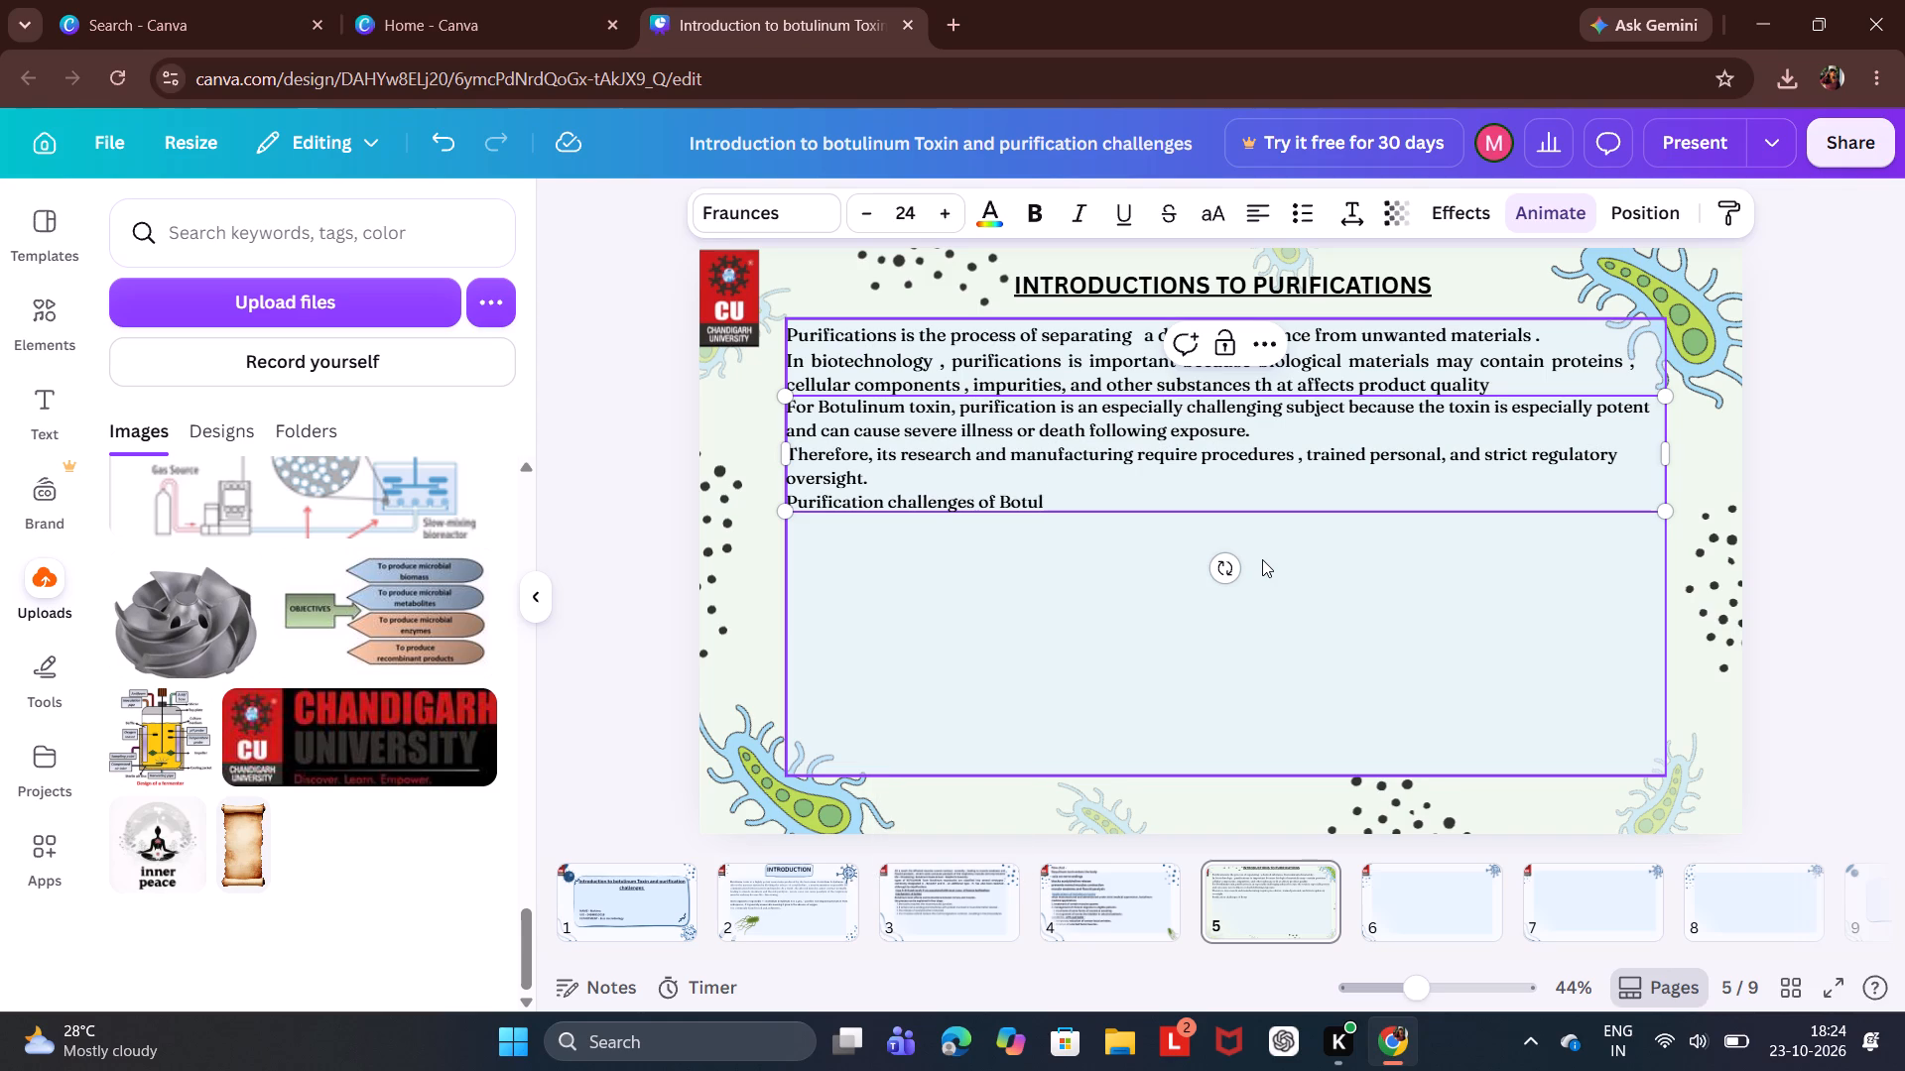
{"action": "key", "text": "i"}
{"action": "type", "text": "num"}
{"action": "key", "text": "space"}
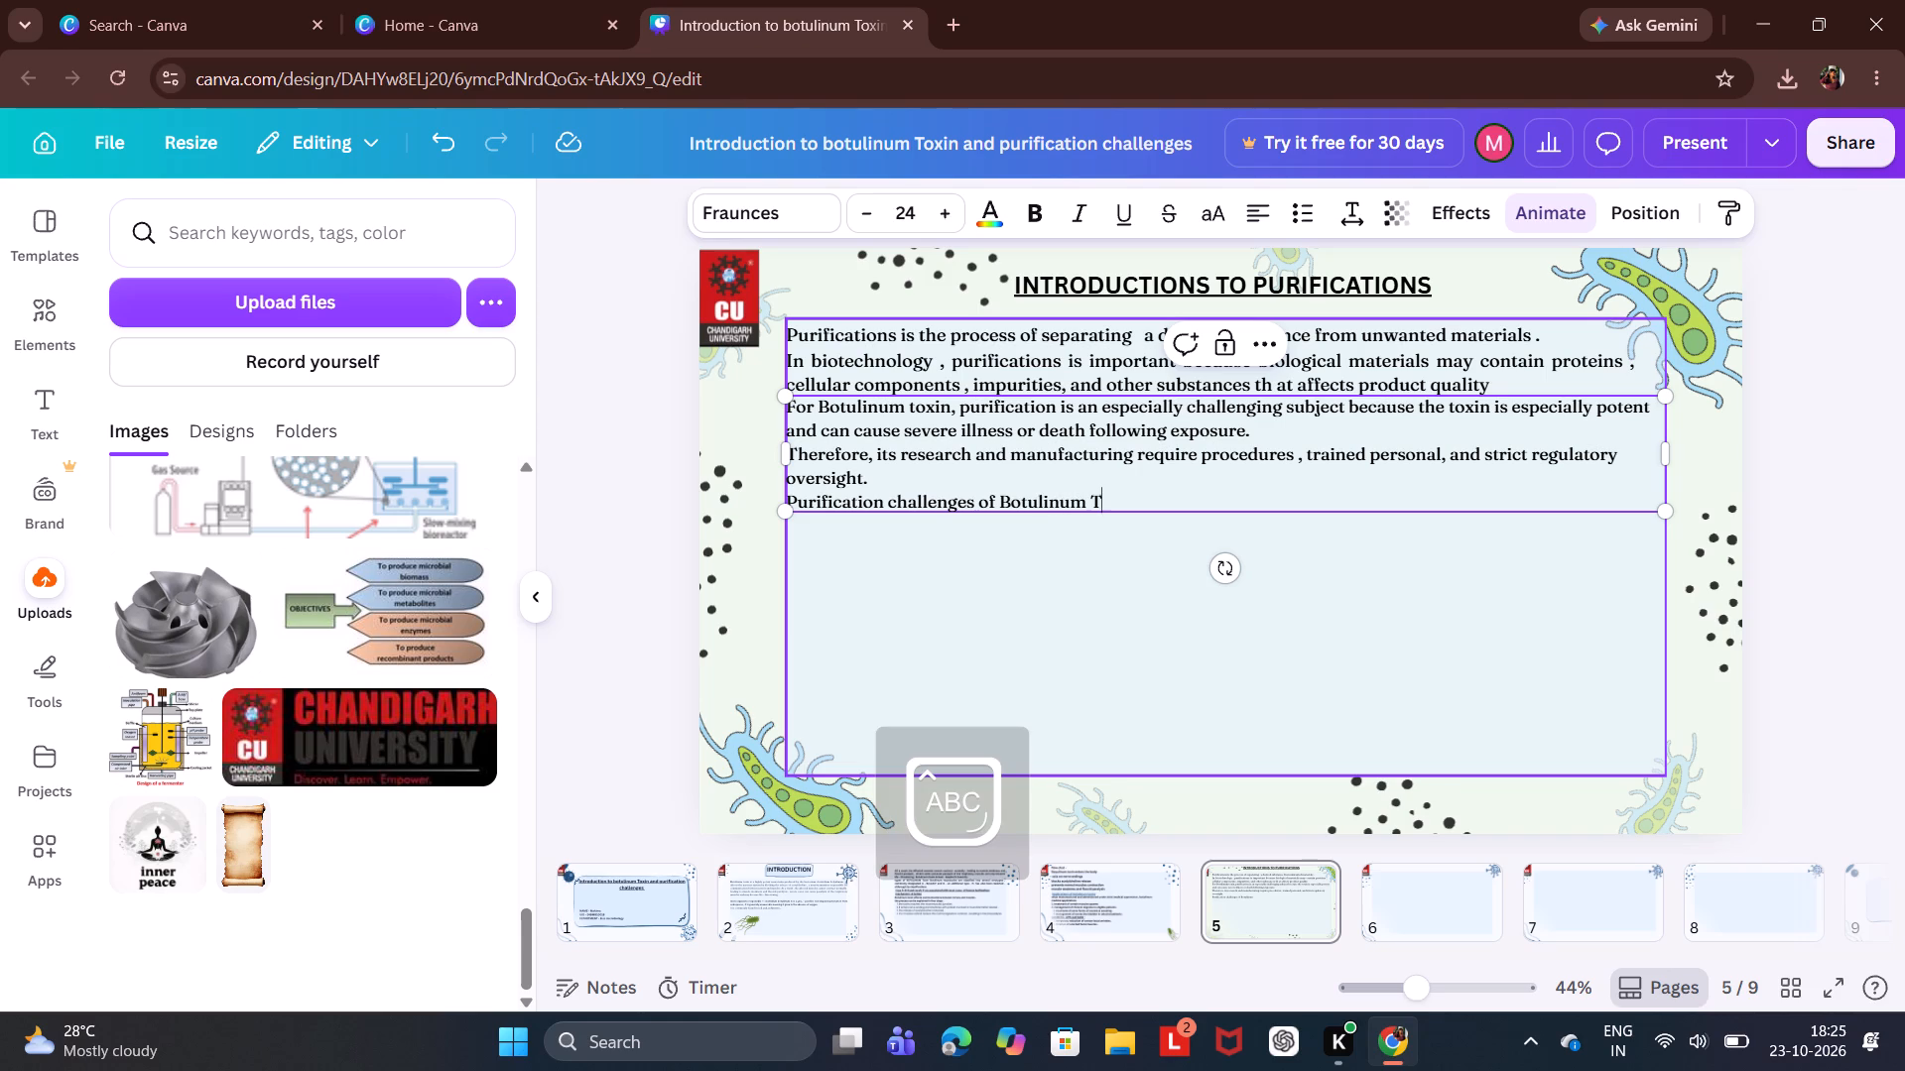
{"action": "key", "text": "o"}
{"action": "type", "text": "xin"}
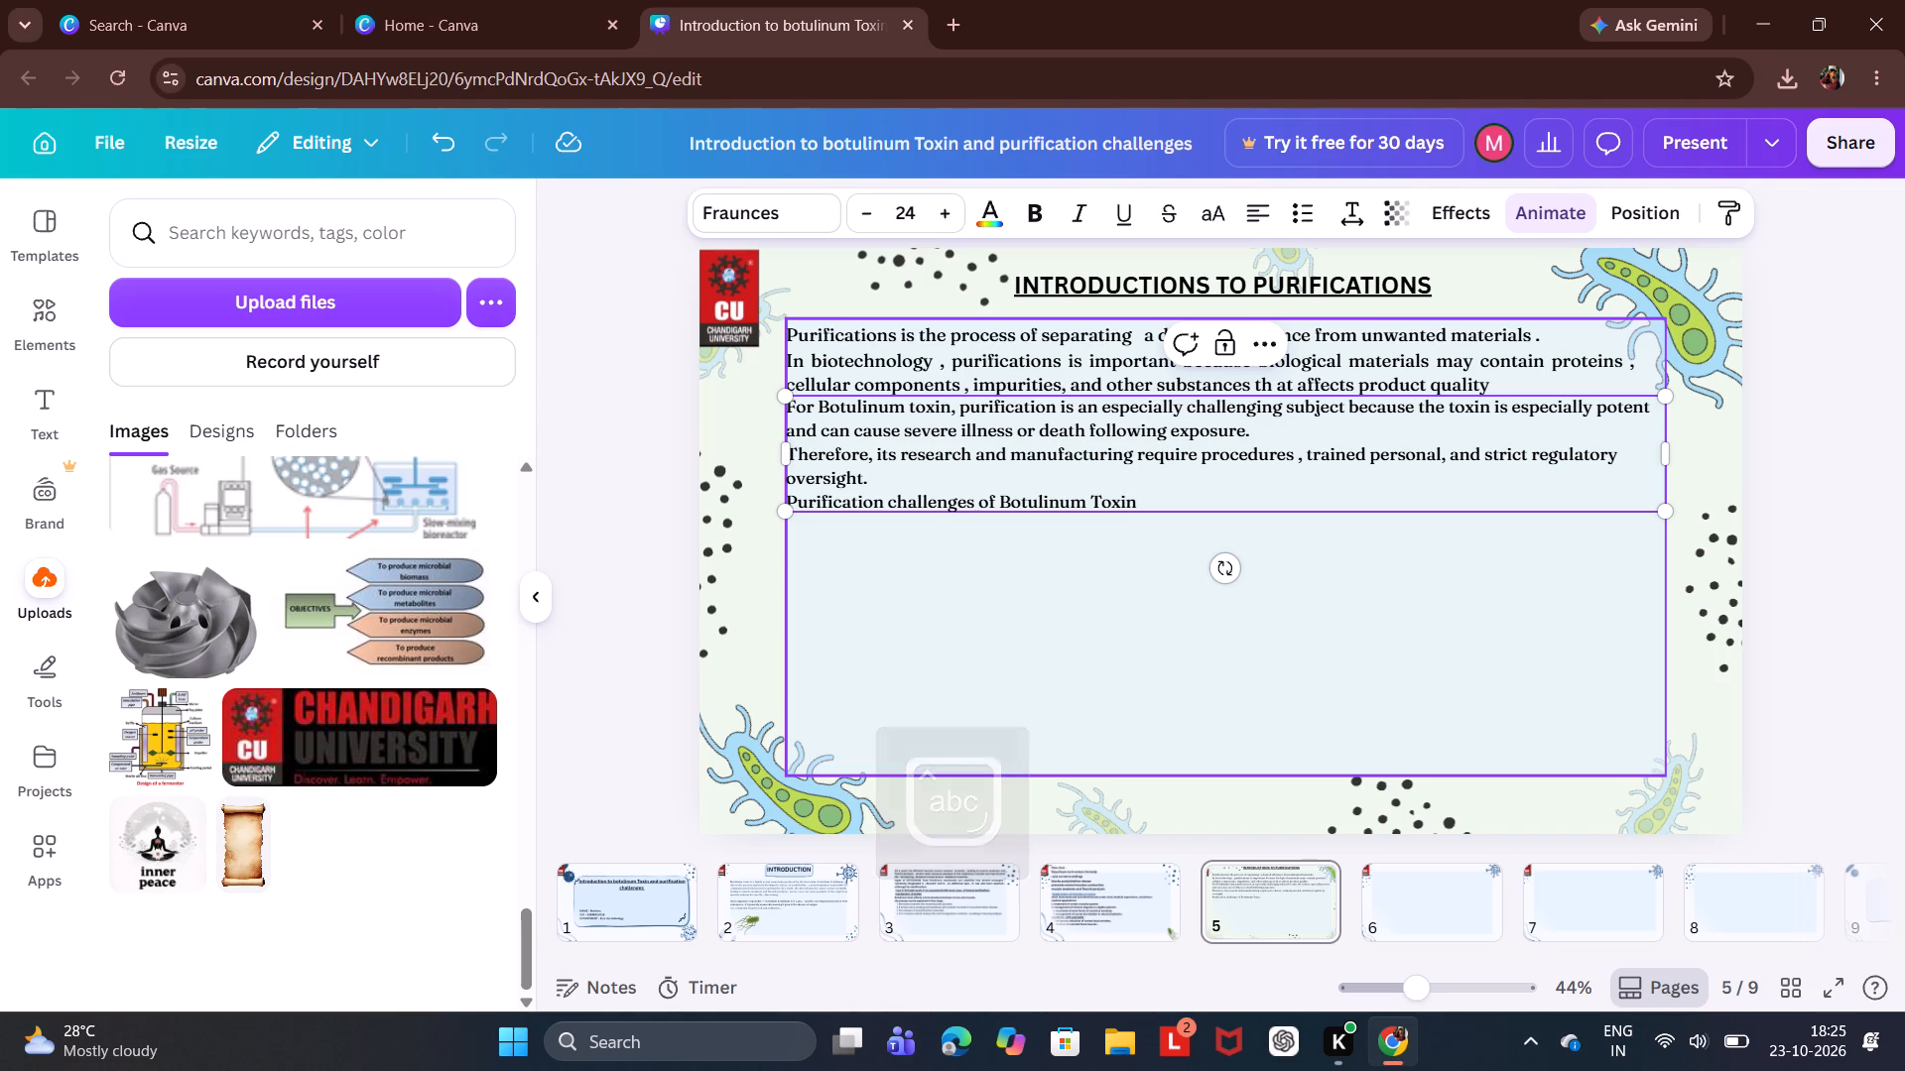
Start a new line below "Purification challenges of Botulinum Toxin" on slide 5 reading "A. Extremely".
{"action": "key", "text": "Return"}
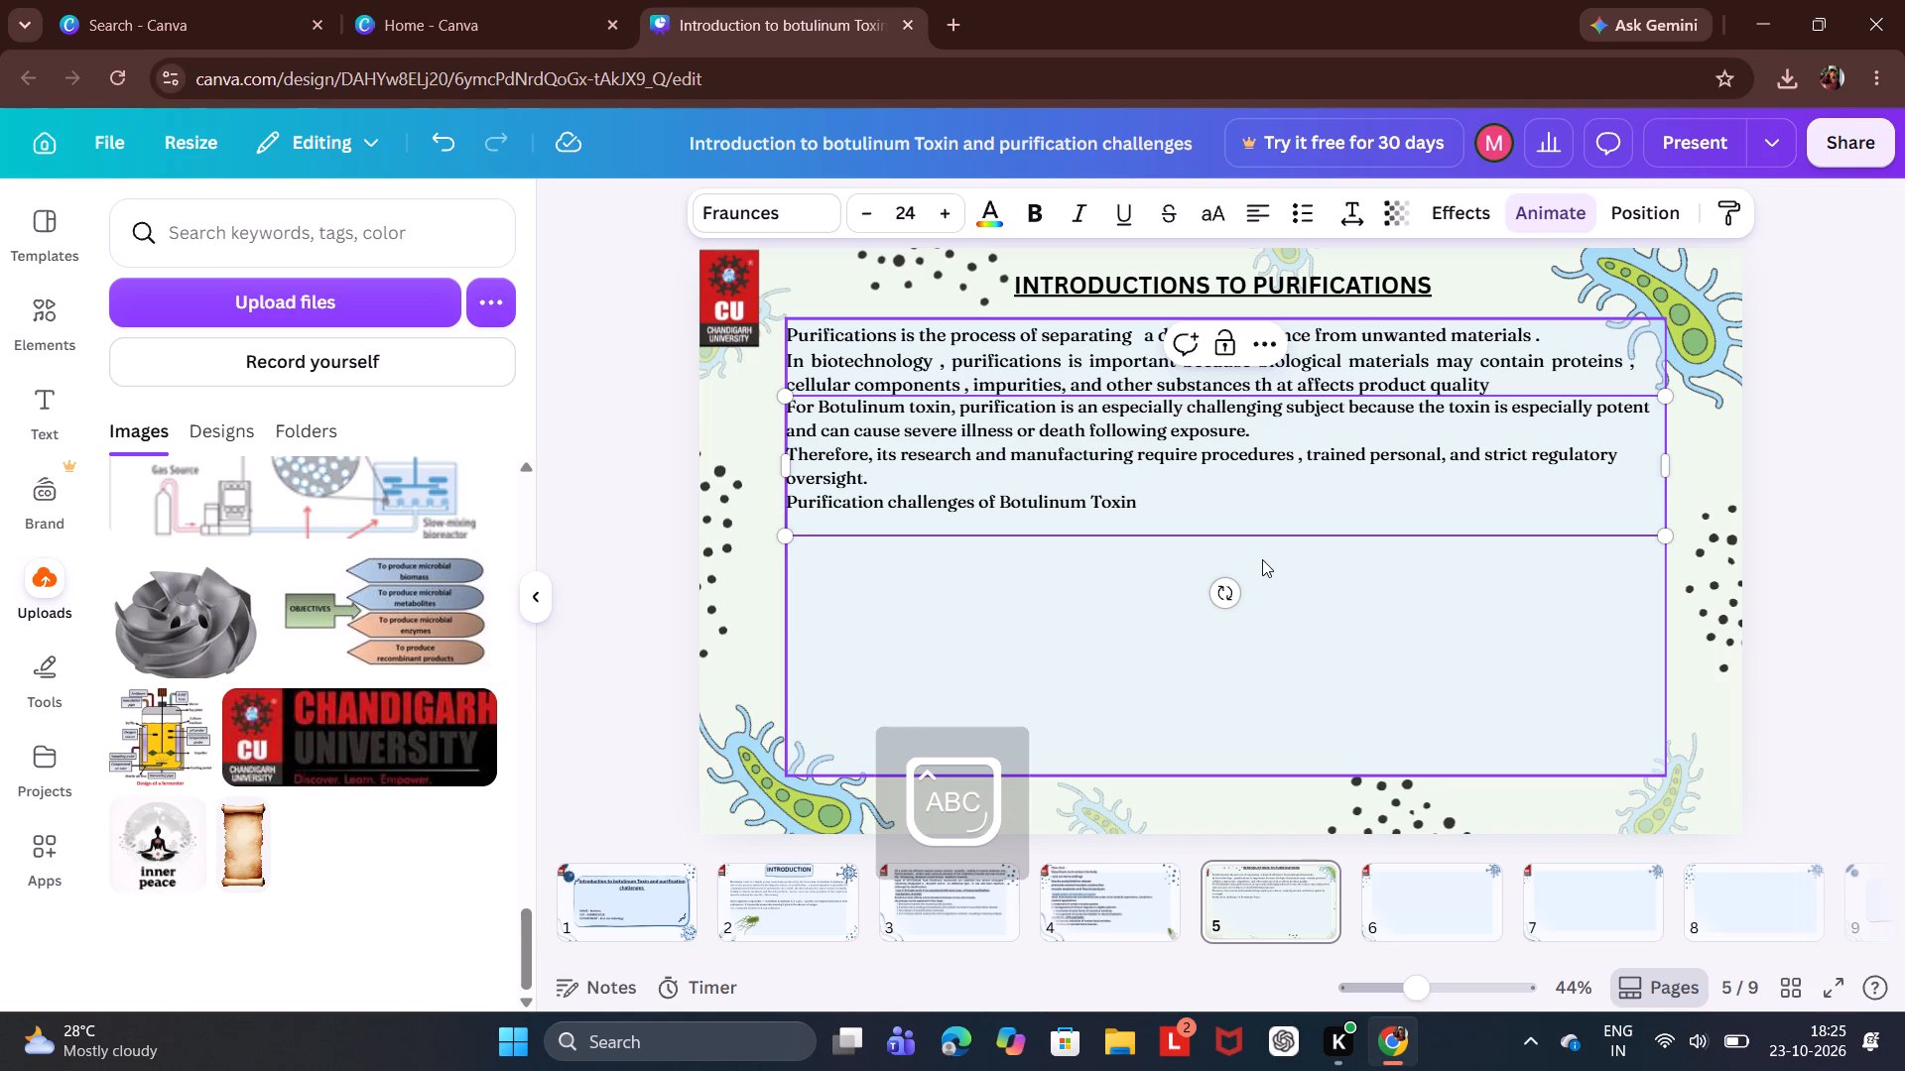
{"action": "key", "text": "a"}
{"action": "type", "text": "."}
{"action": "key", "text": "space"}
{"action": "key", "text": "e"}
{"action": "key", "text": "x"}
{"action": "type", "text": "tr"}
{"action": "key", "text": "e"}
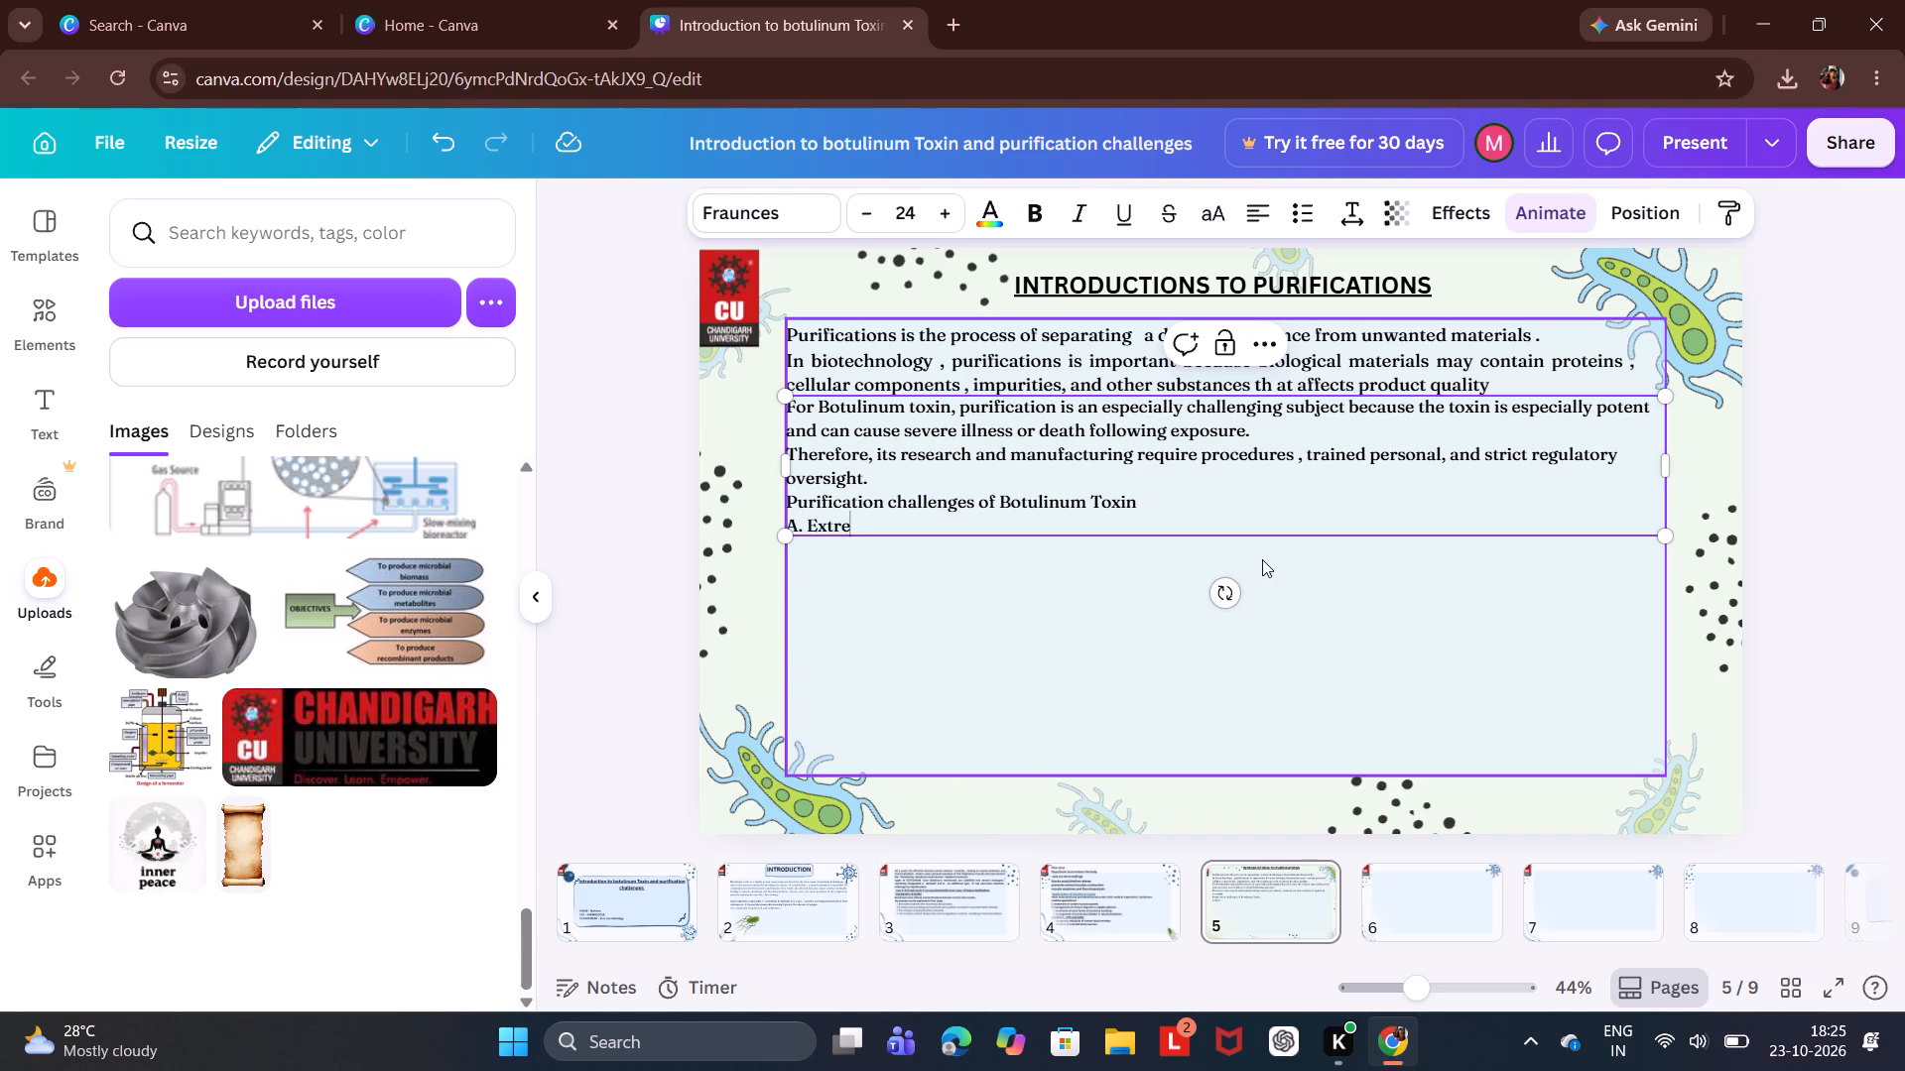
{"action": "type", "text": "mely"}
{"action": "key", "text": "space"}
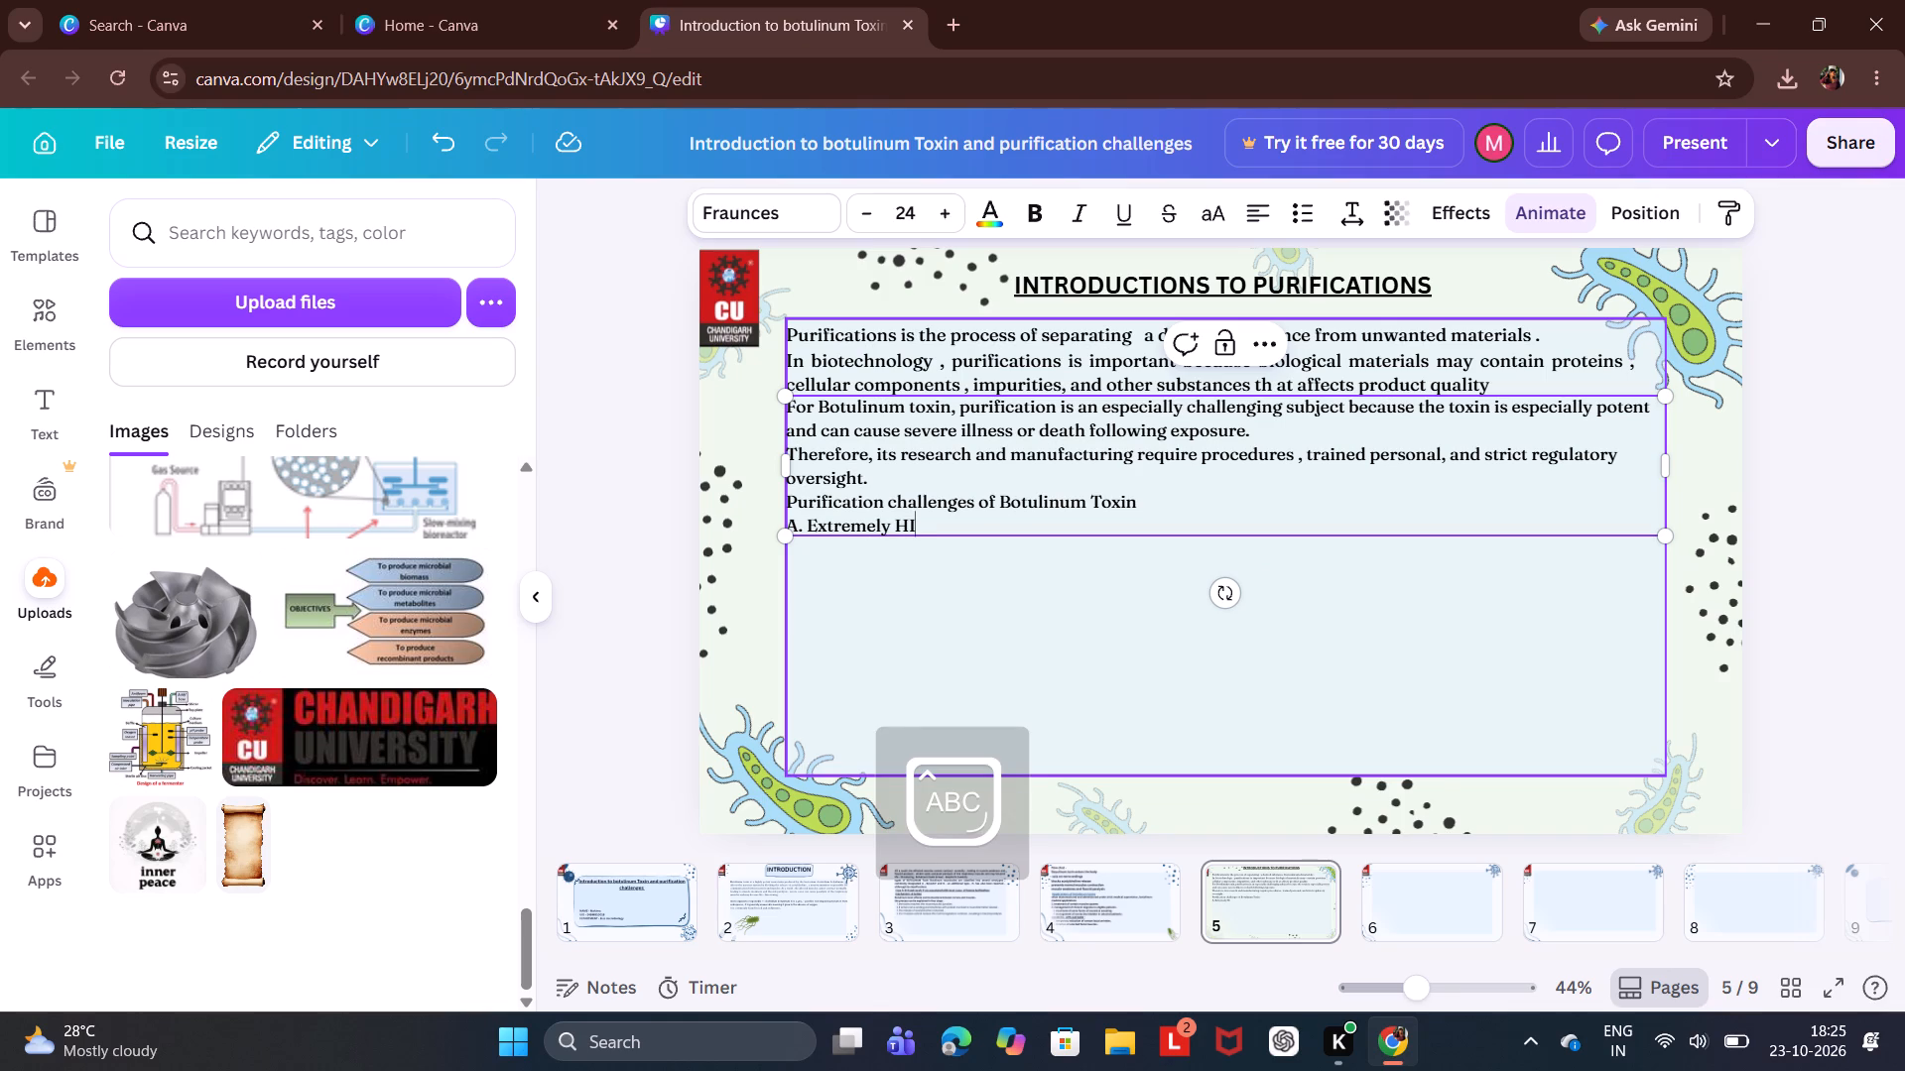
Continue item A on slide 5 with "High Toxcity", capitalizing only the first letter of each word.
{"action": "key", "text": "BackSpace"}
{"action": "key", "text": "BackSpace"}
{"action": "key", "text": "BackSpace"}
{"action": "type", "text": "ig"}
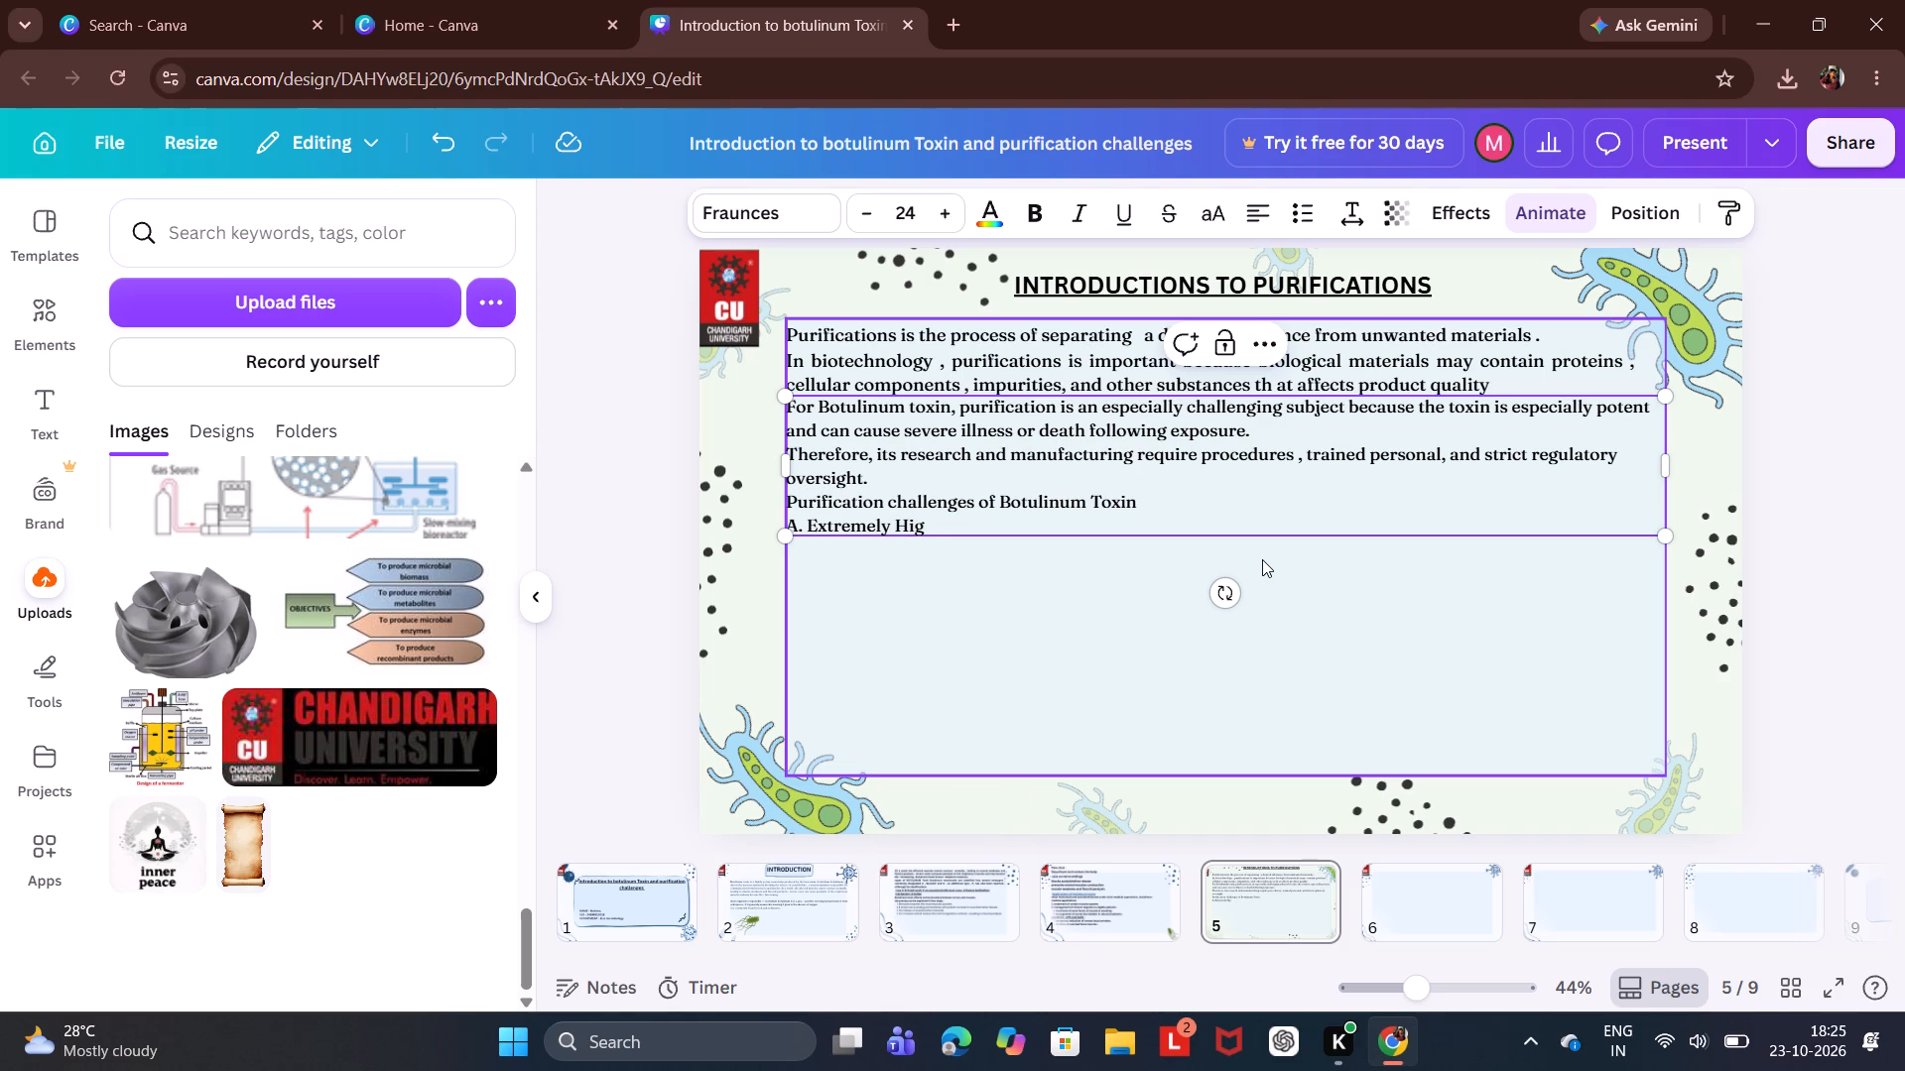
{"action": "type", "text": "h"}
{"action": "key", "text": "space"}
{"action": "key", "text": "t"}
{"action": "key", "text": "o"}
{"action": "key", "text": "BackSpace"}
{"action": "key", "text": "BackSpace"}
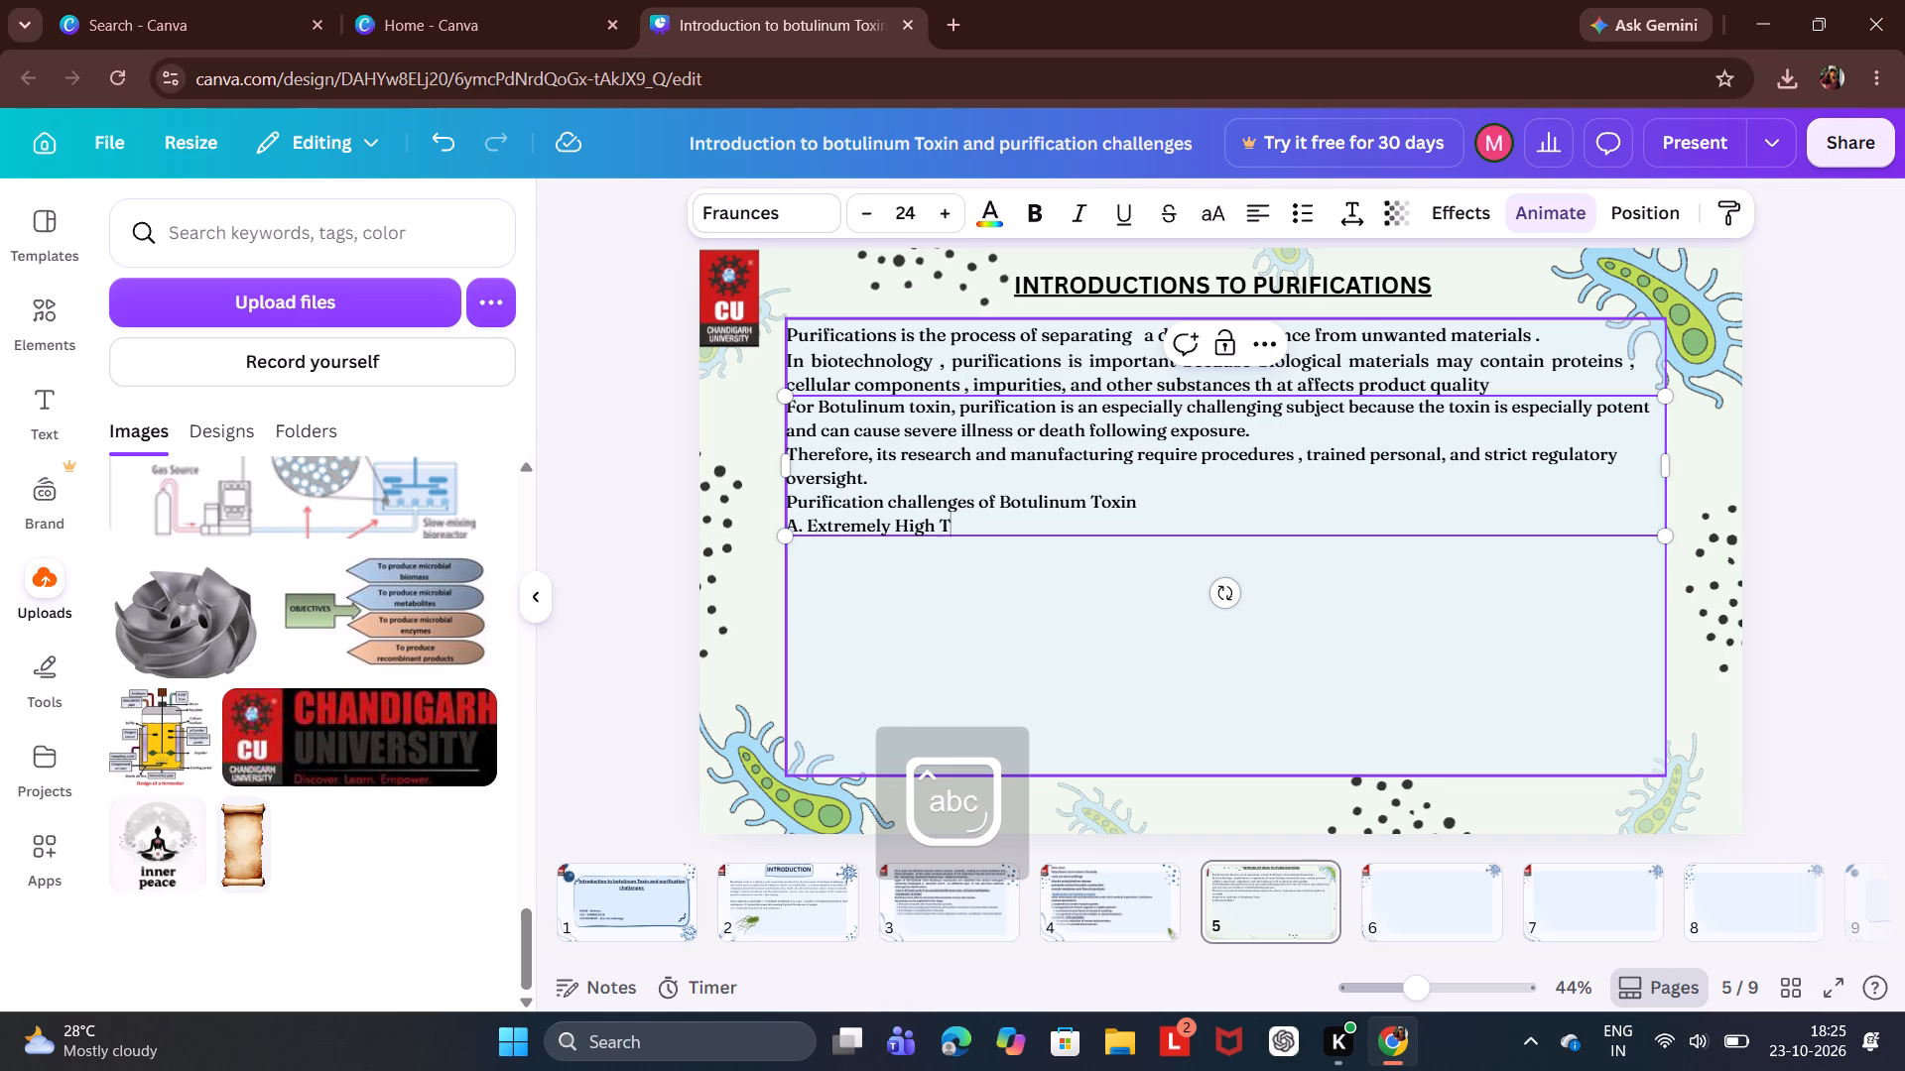
{"action": "key", "text": "BackSpace"}
{"action": "key", "text": "o"}
{"action": "type", "text": "xcity"}
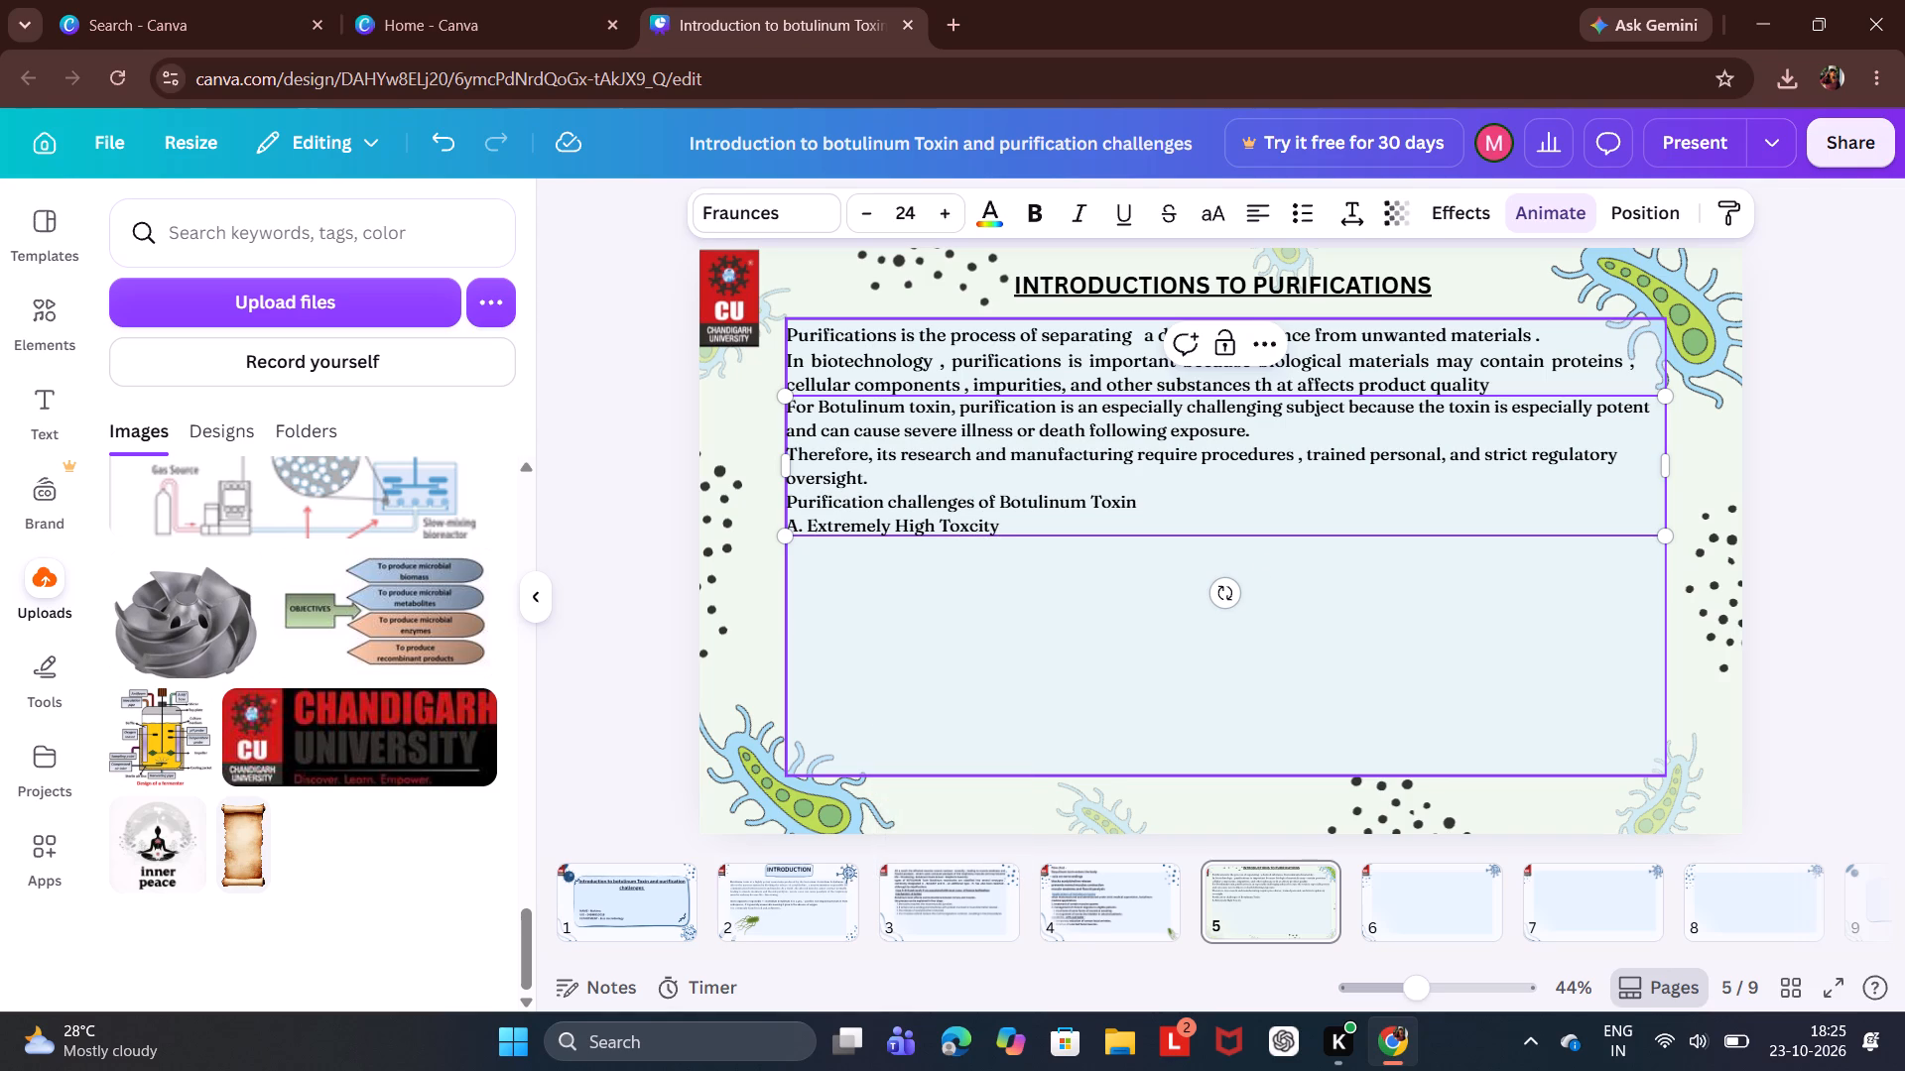
{"action": "key", "text": "space"}
Correct the spelling of "Toxcity" to "Toxicity" in item A on slide 5.
{"action": "left_click", "coordinate": [965, 525]}
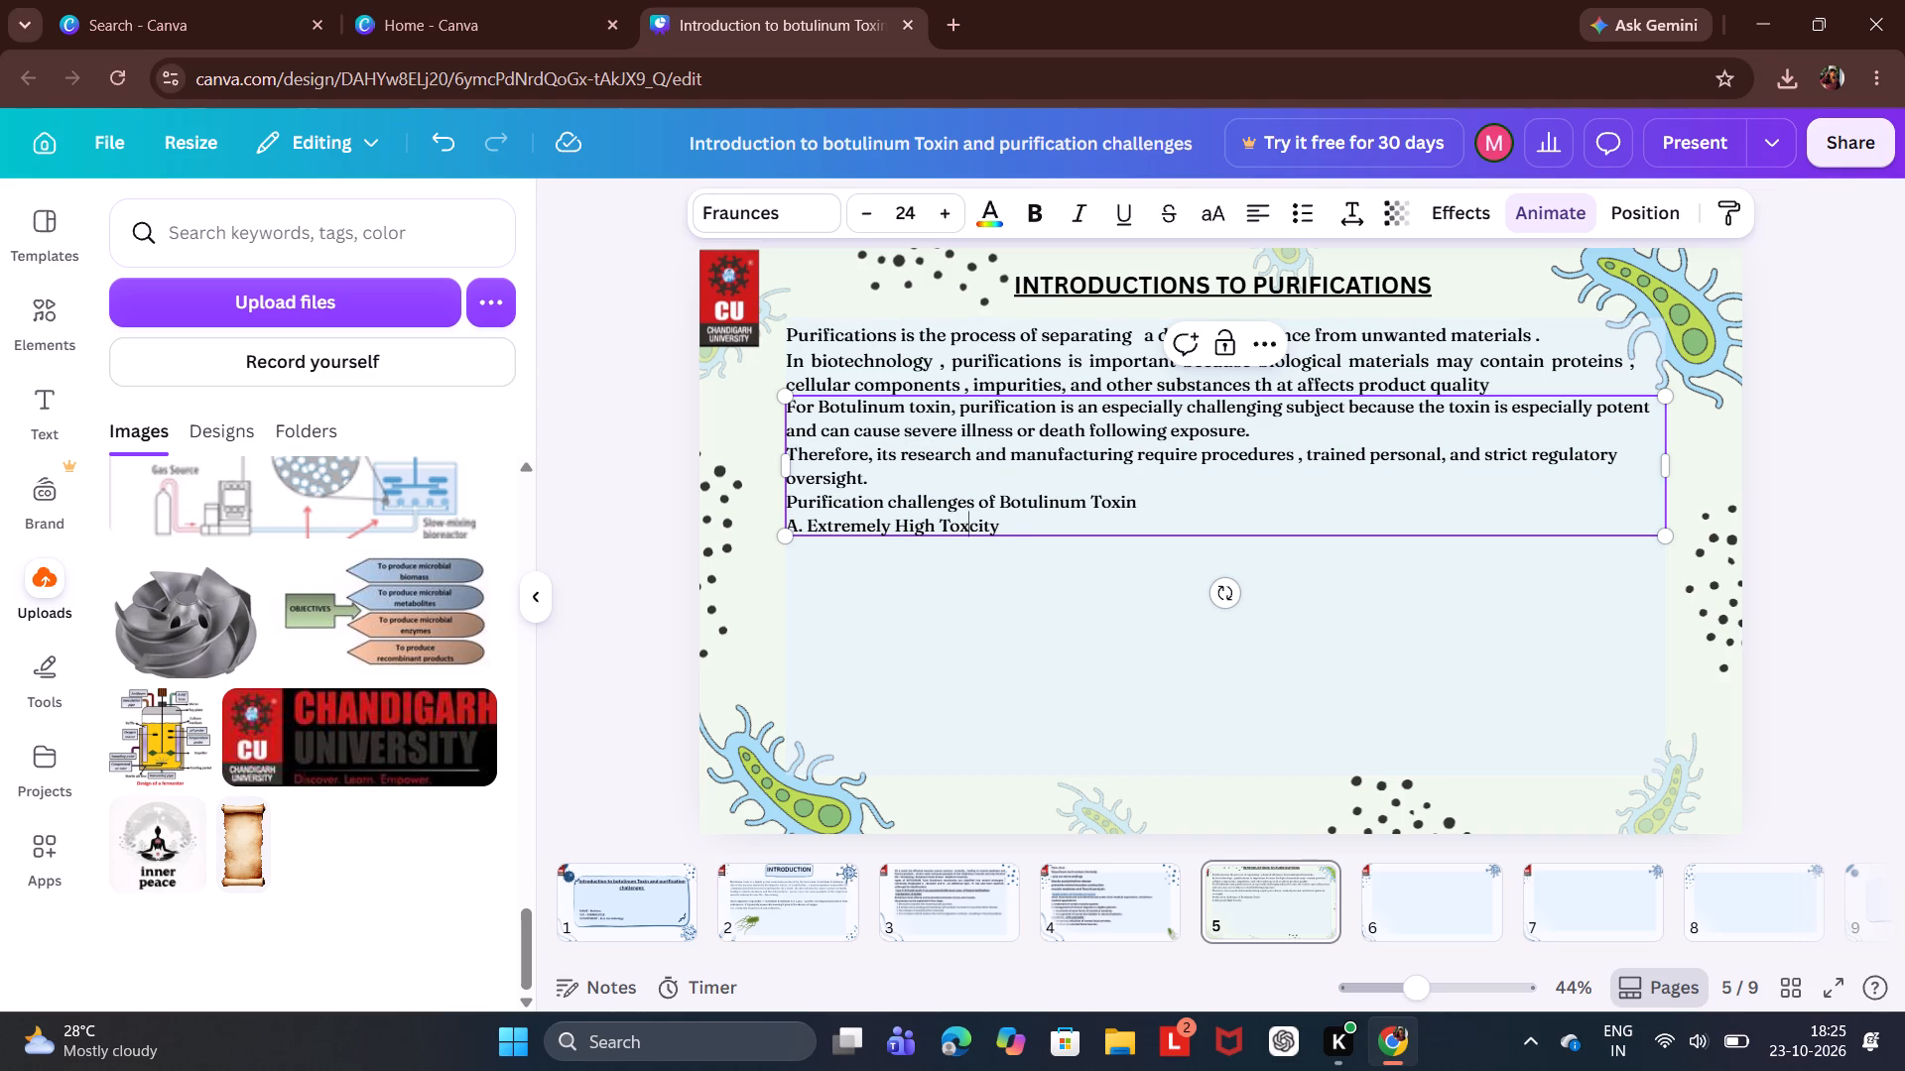
{"action": "key", "text": "i"}
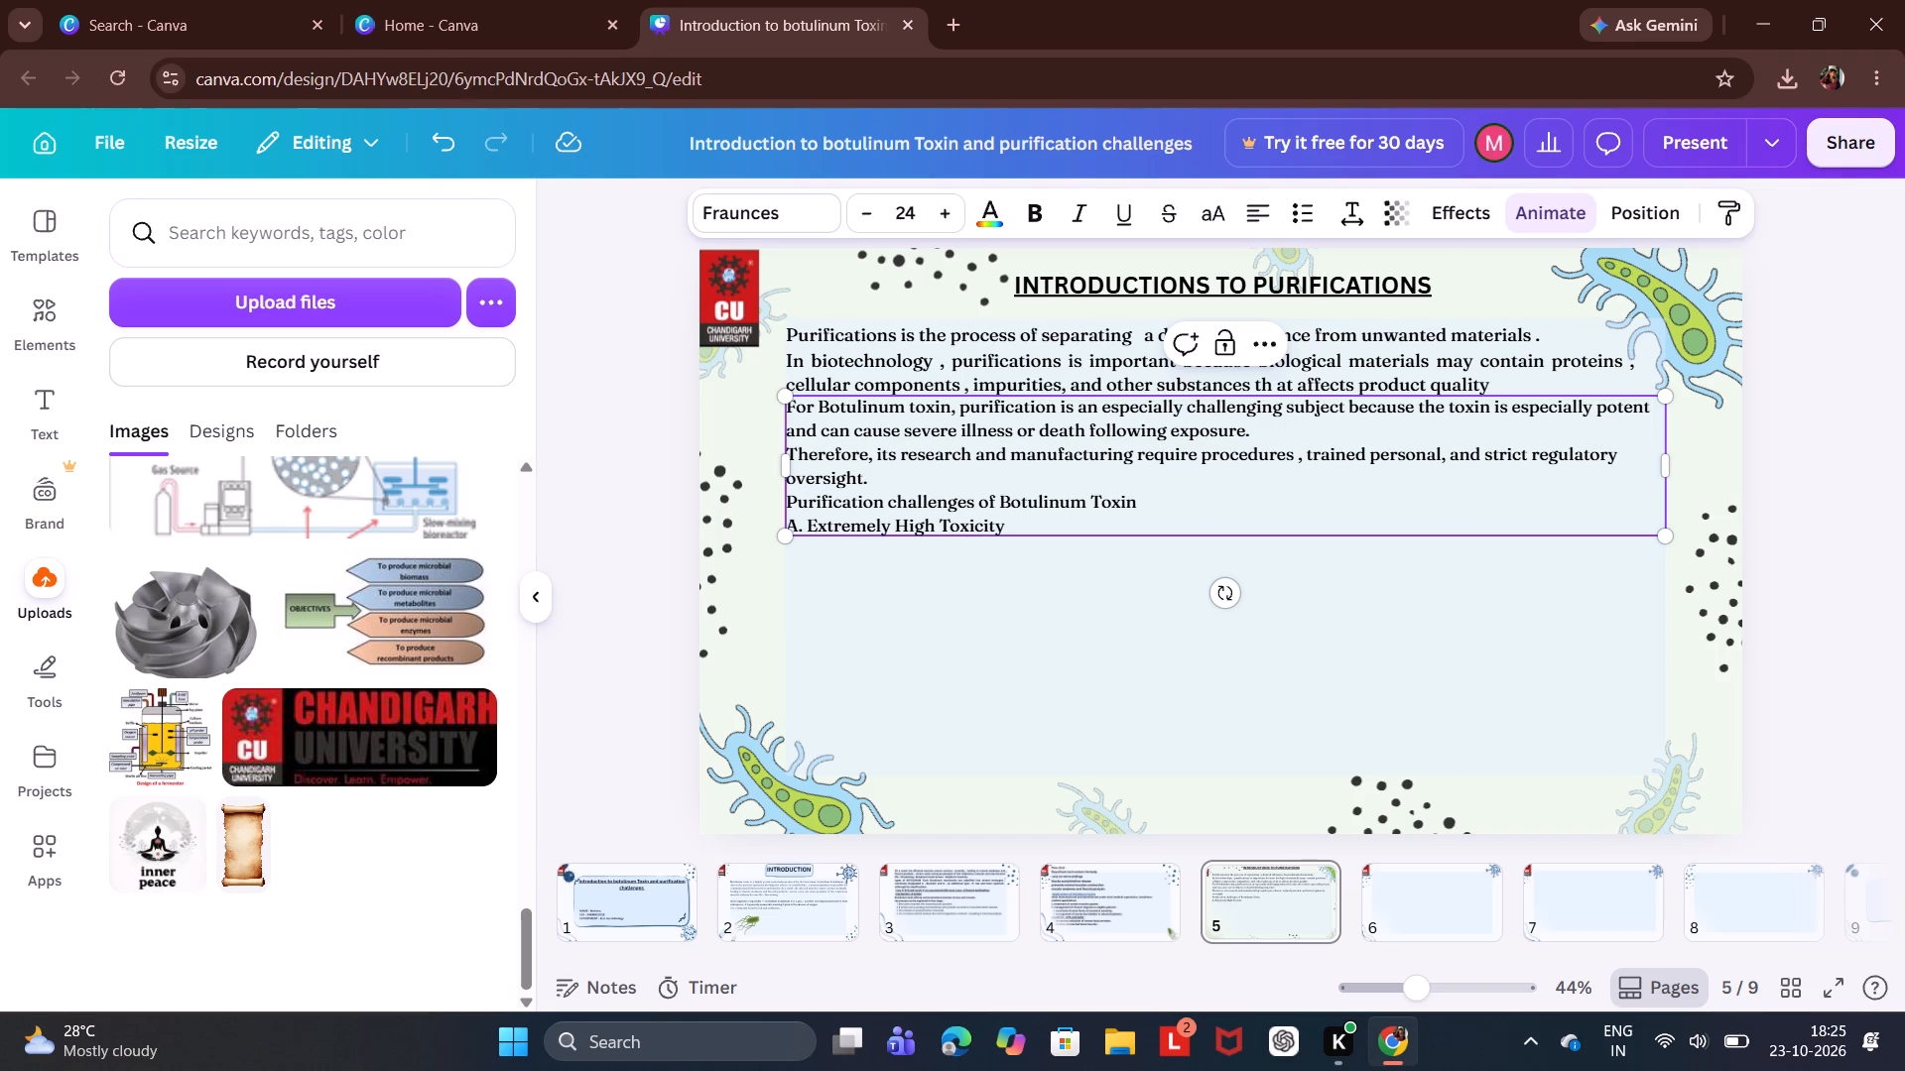
Start a new list line labelled "B." below "A. Extremely High Toxicity" on slide 5.
{"action": "left_click", "coordinate": [1008, 522]}
{"action": "key", "text": "Return"}
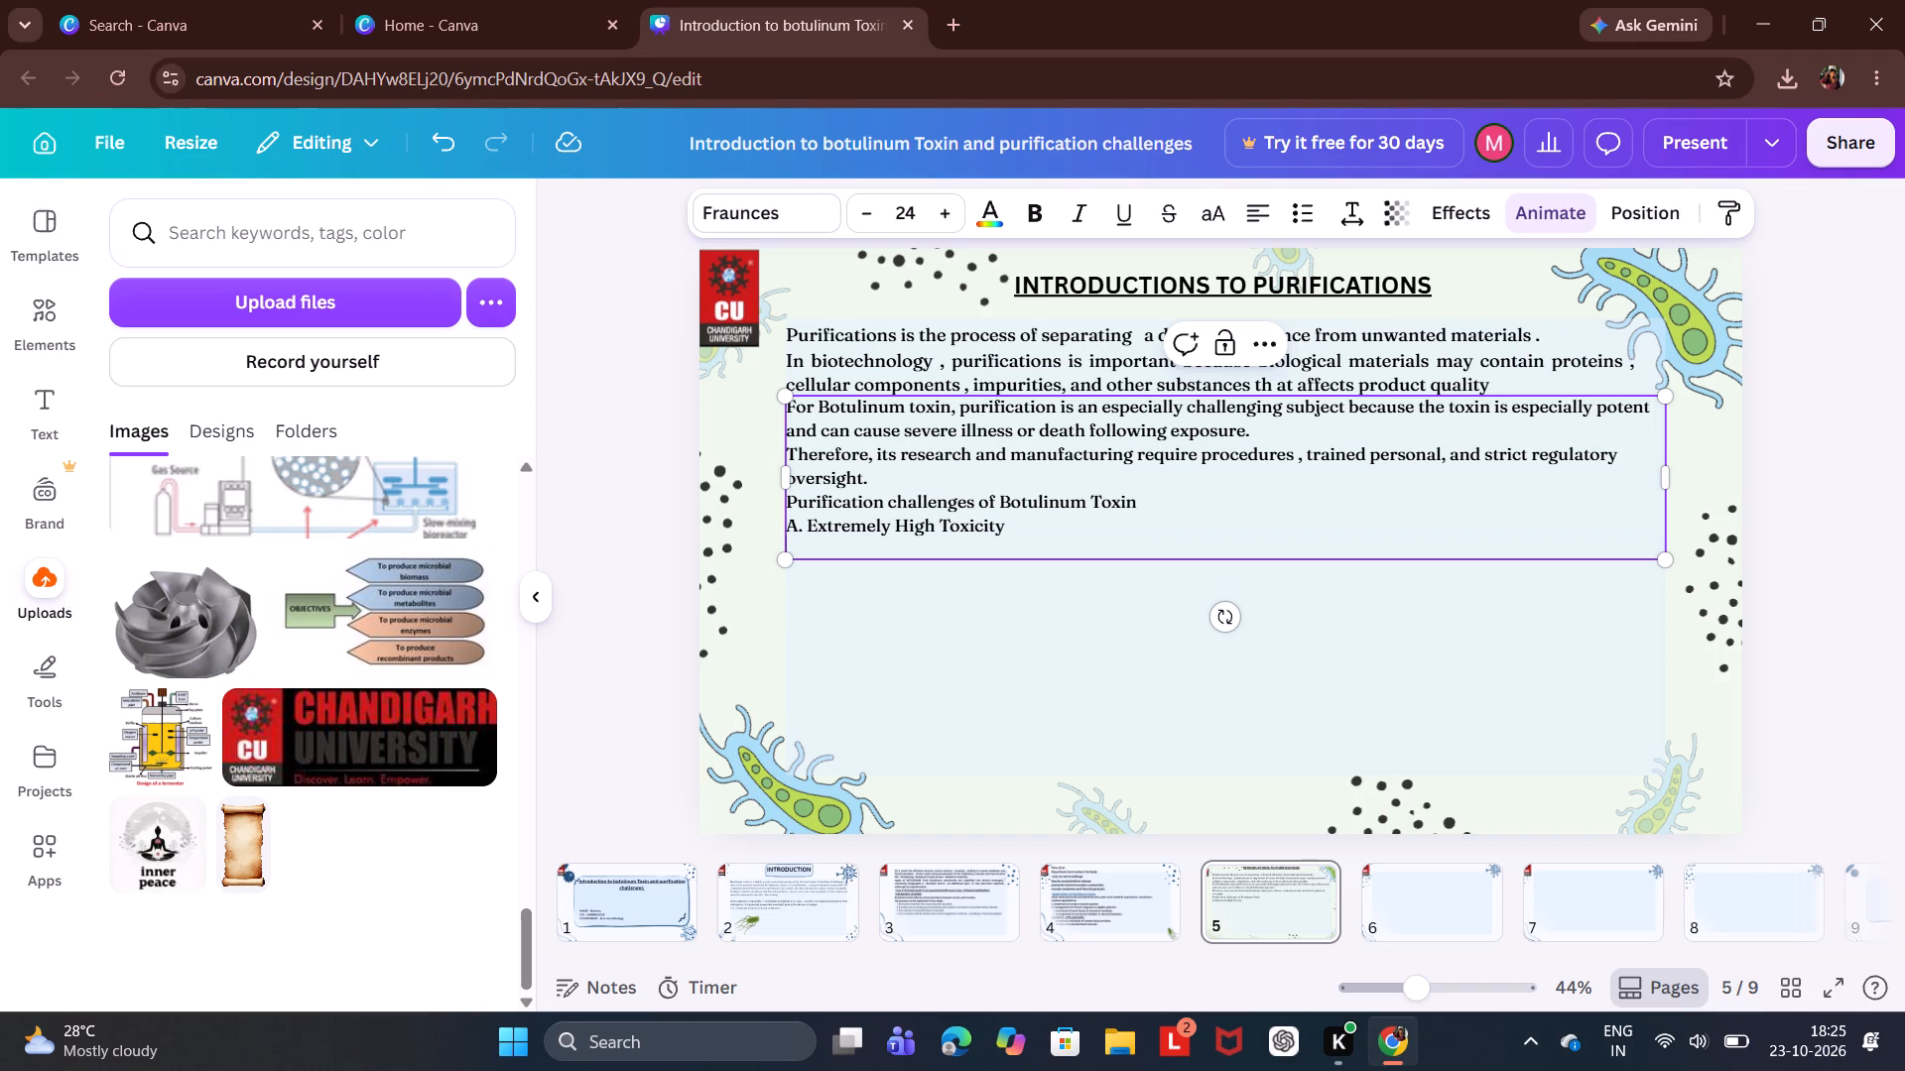
{"action": "key", "text": "b"}
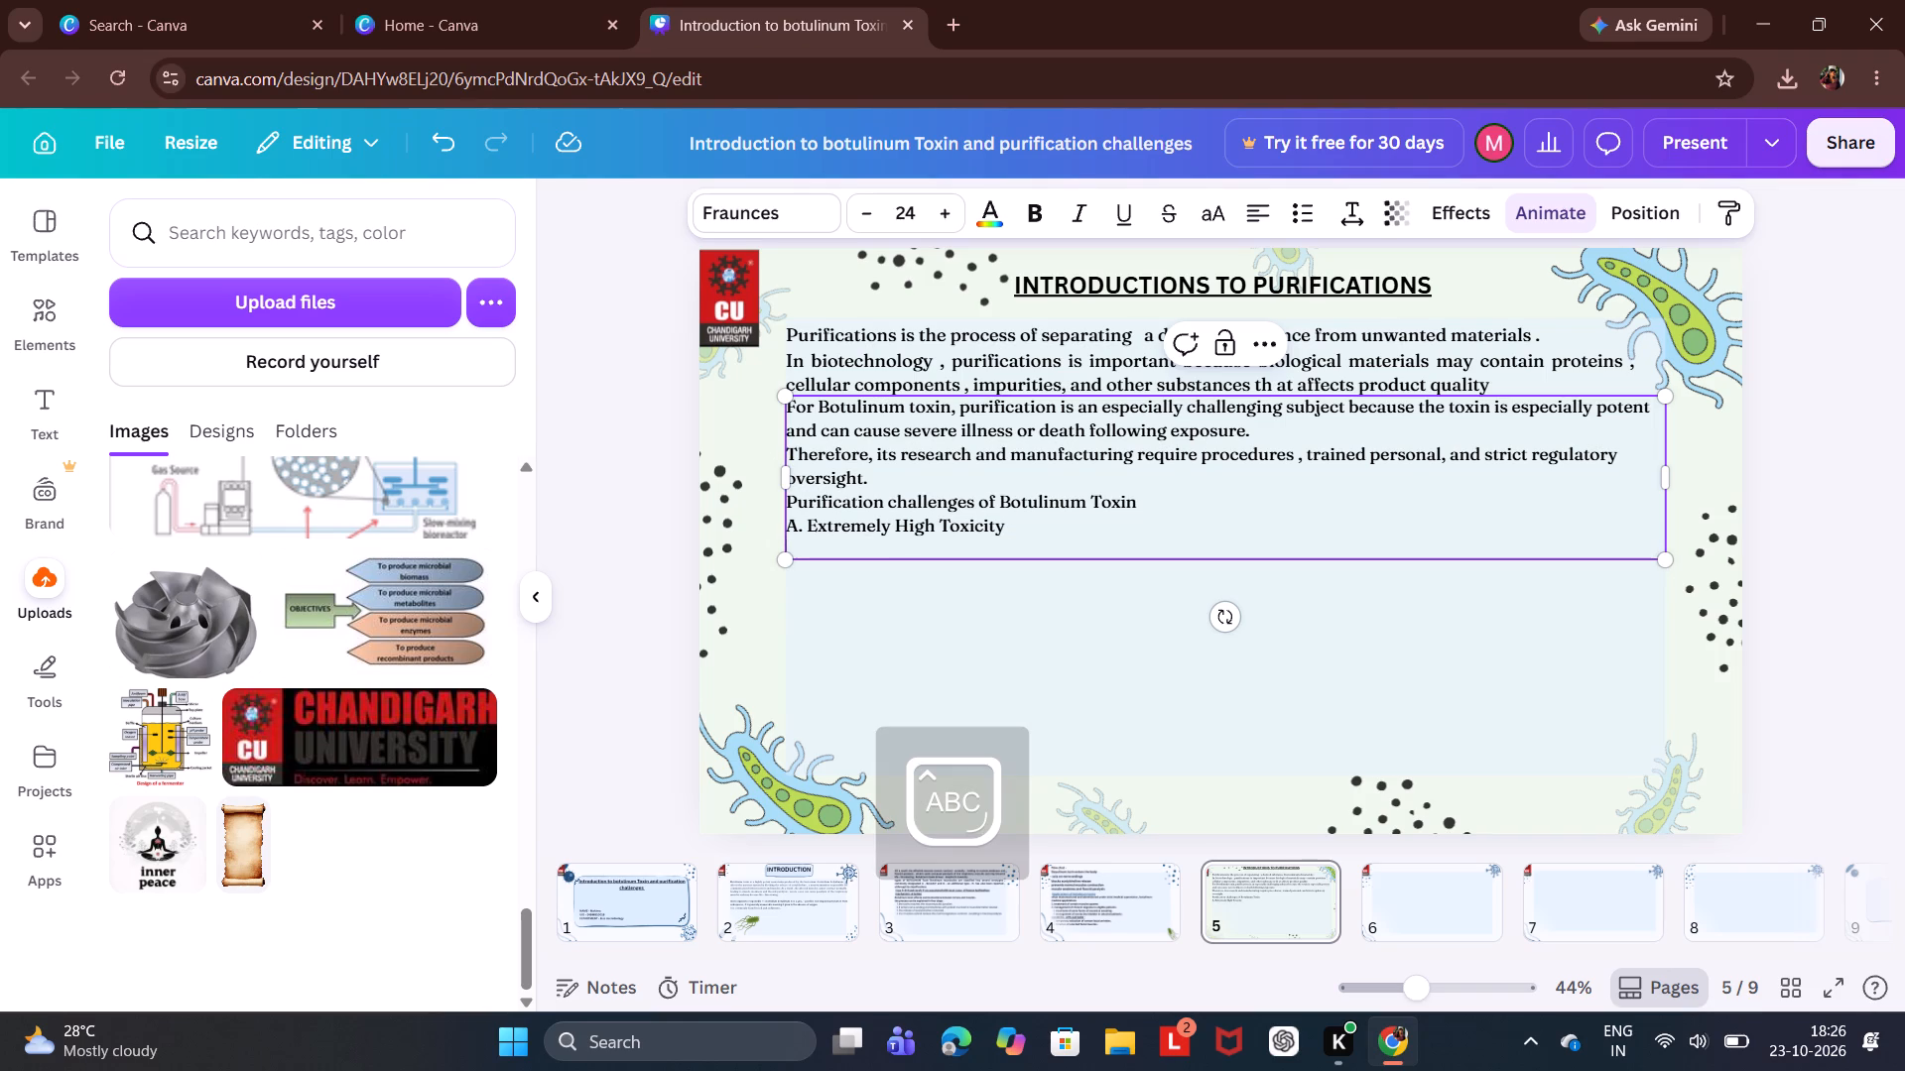
{"action": "type", "text": "."}
{"action": "key", "text": "space"}
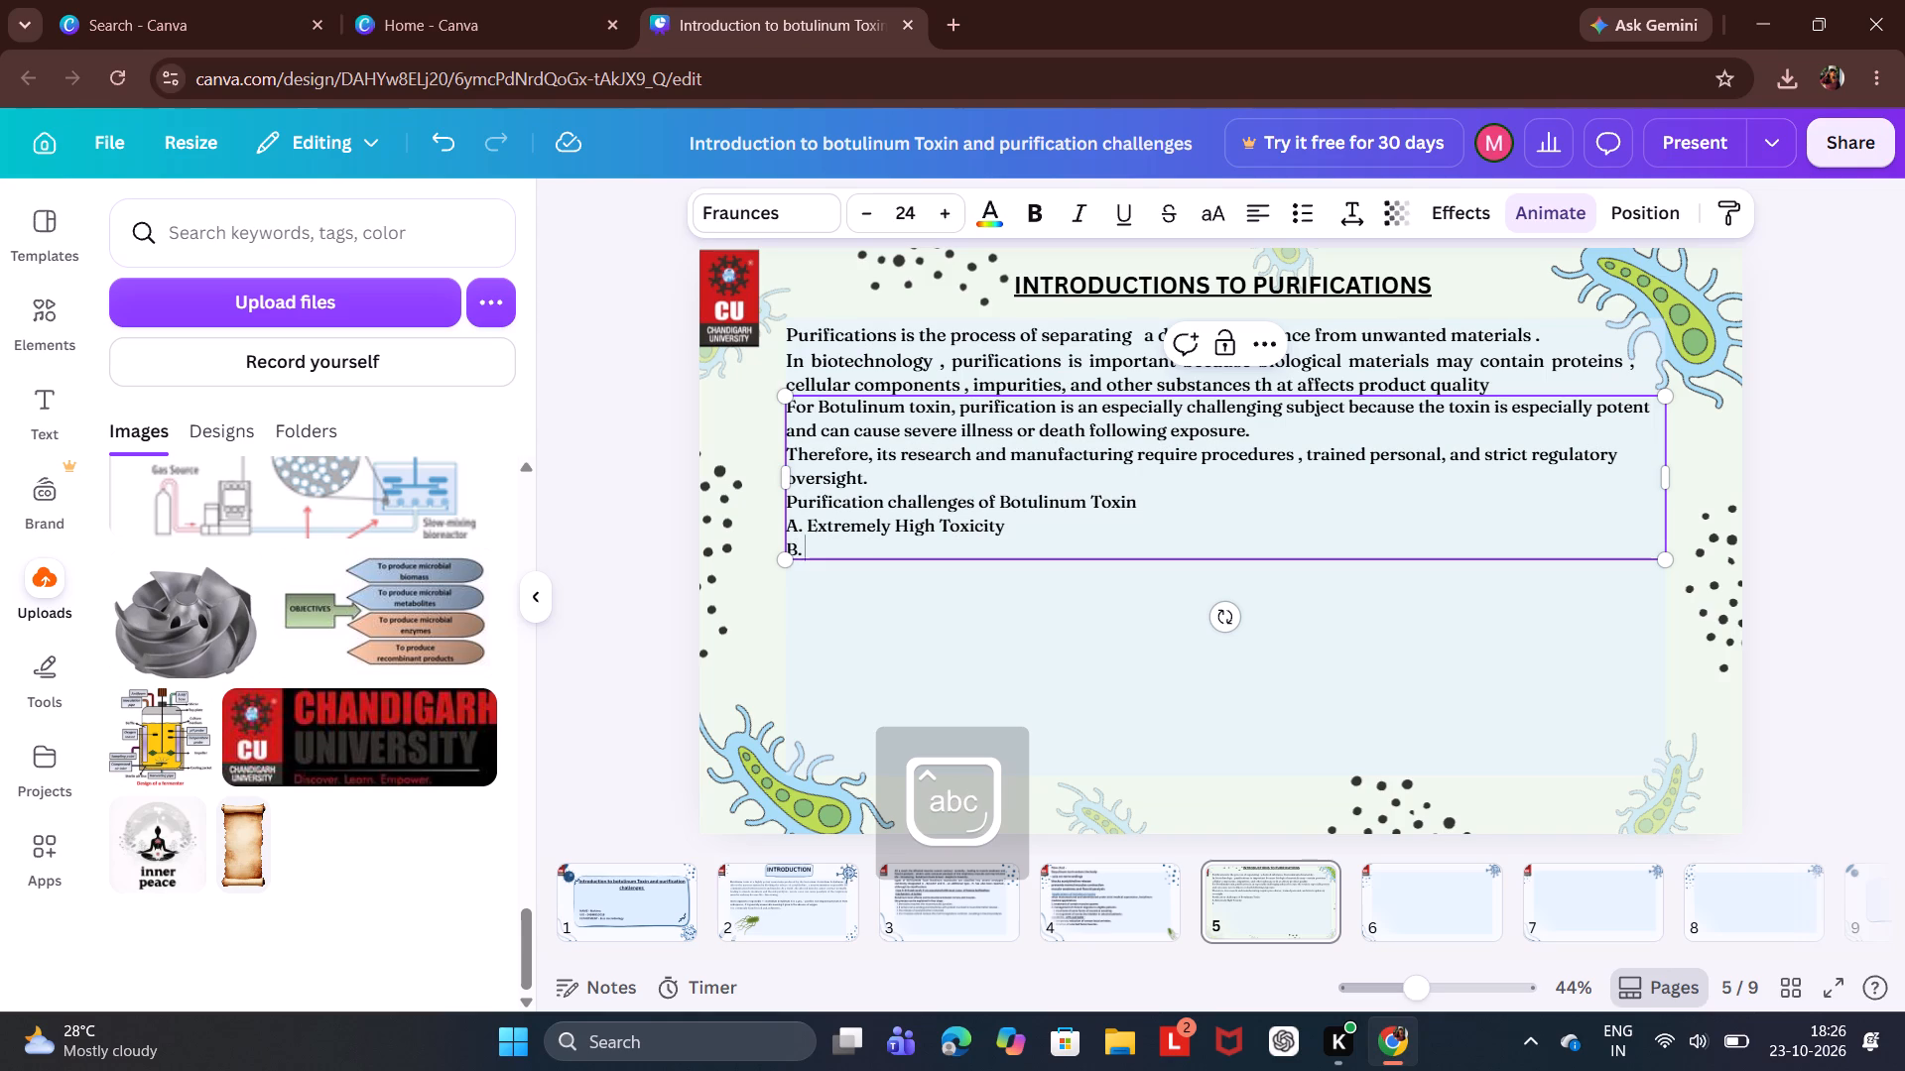
Add the explanation "- Botulinum toxin is biologically" after "Extremely High Toxicity" in item A on slide 5.
{"action": "left_click", "coordinate": [1016, 522]}
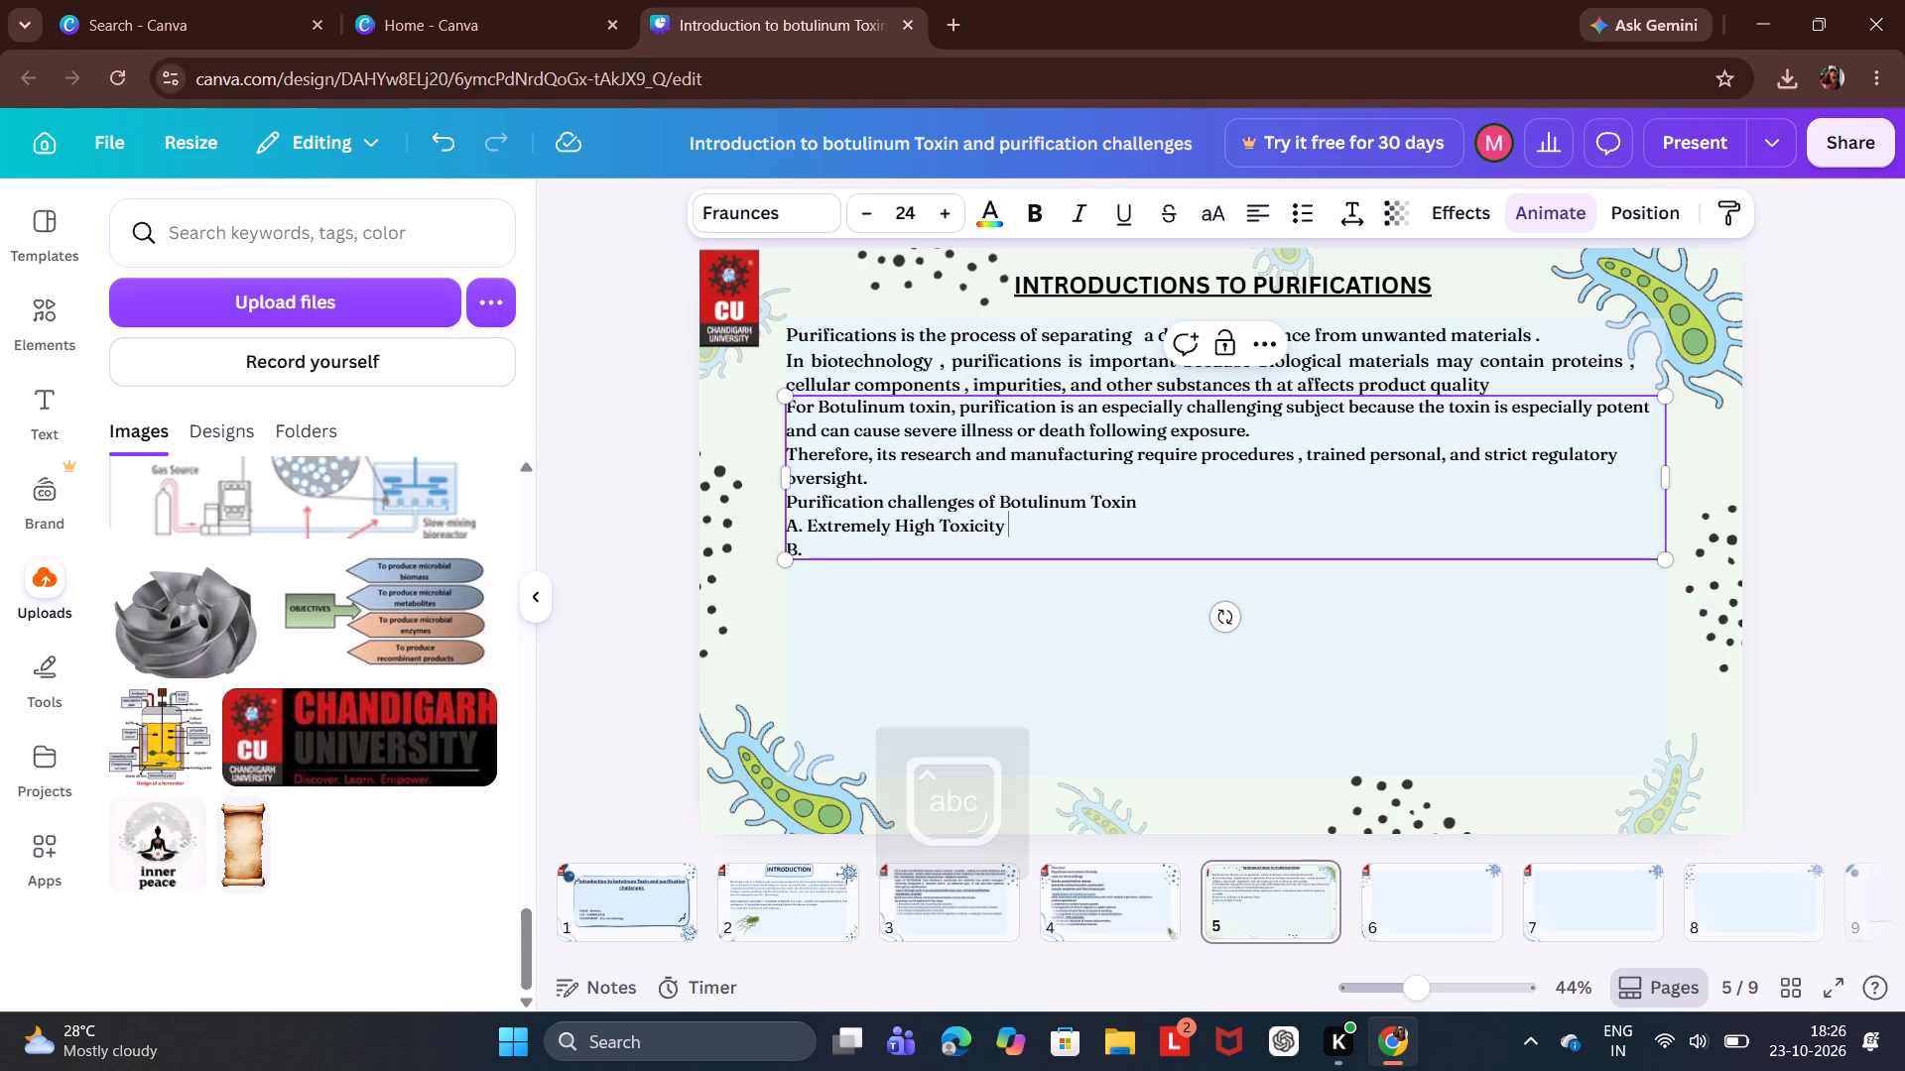
{"action": "key", "text": "minus"}
{"action": "key", "text": "space"}
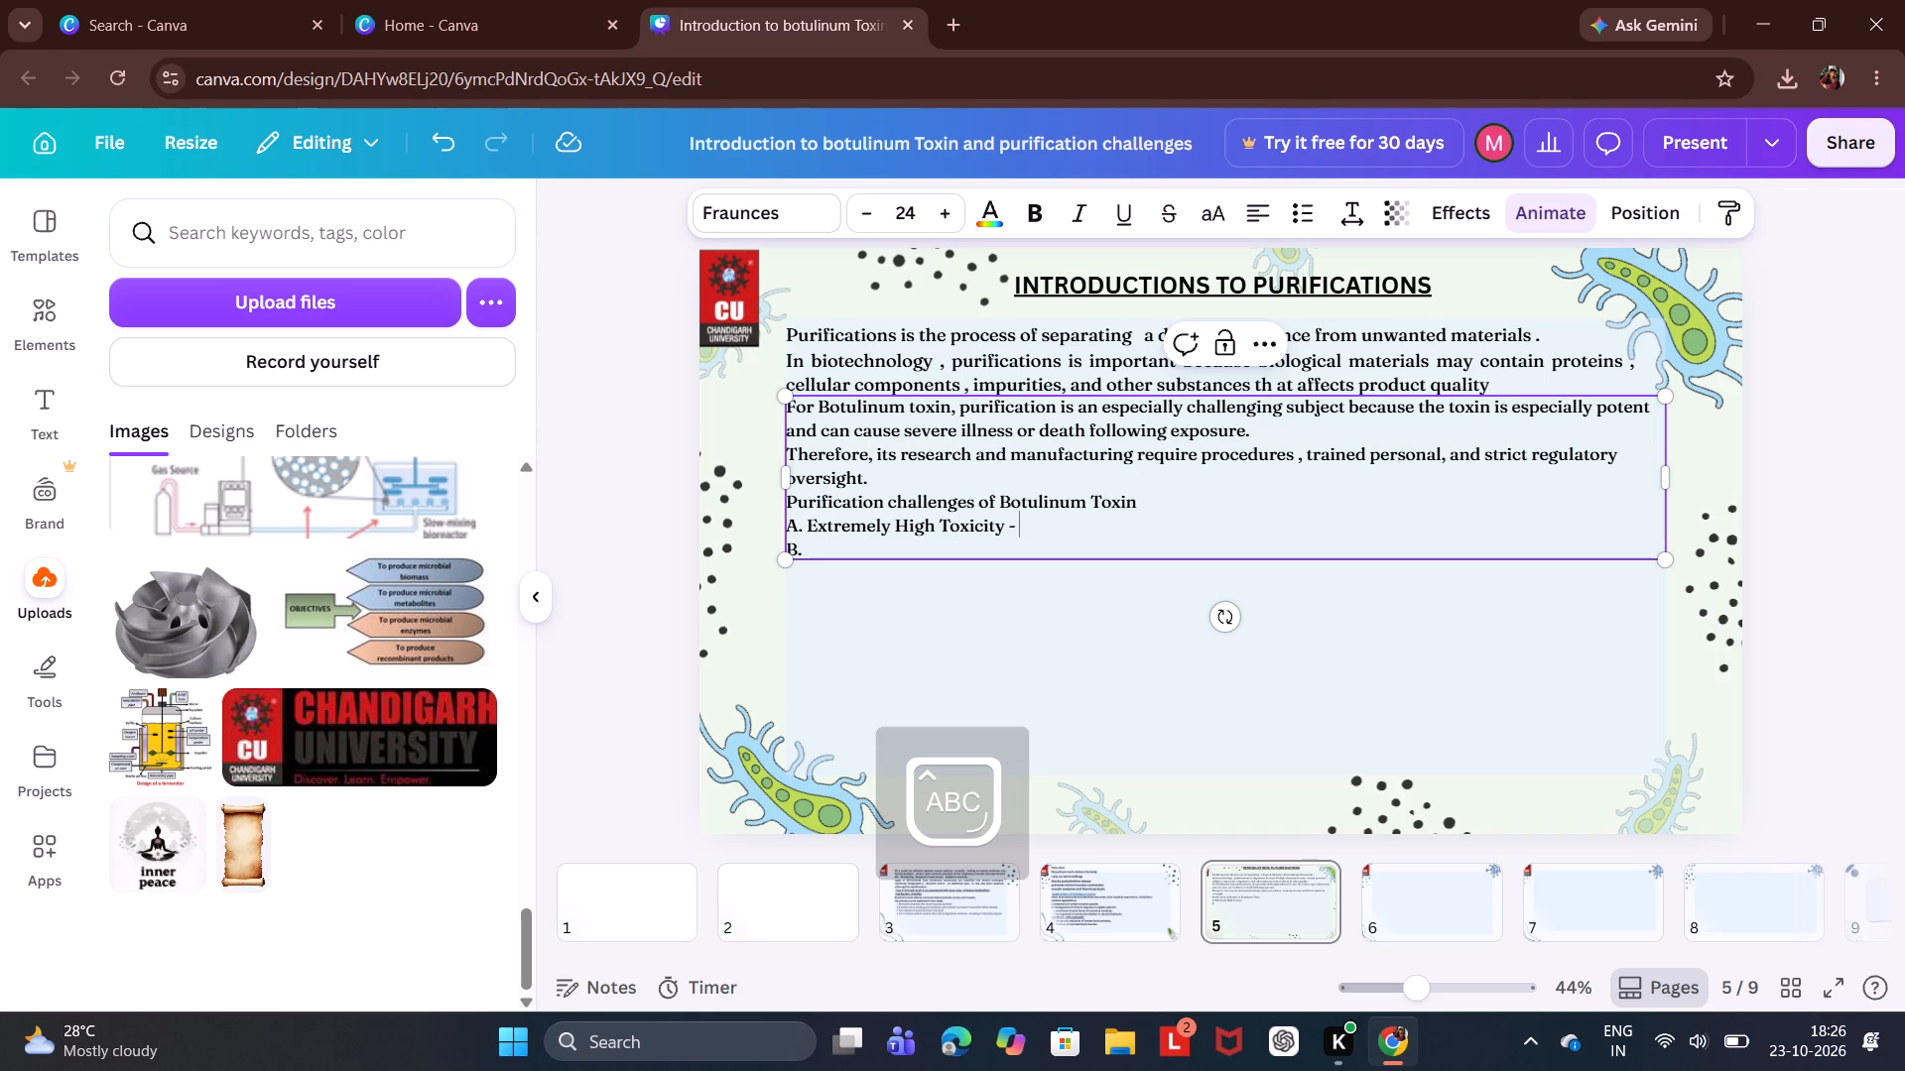
{"action": "key", "text": "b"}
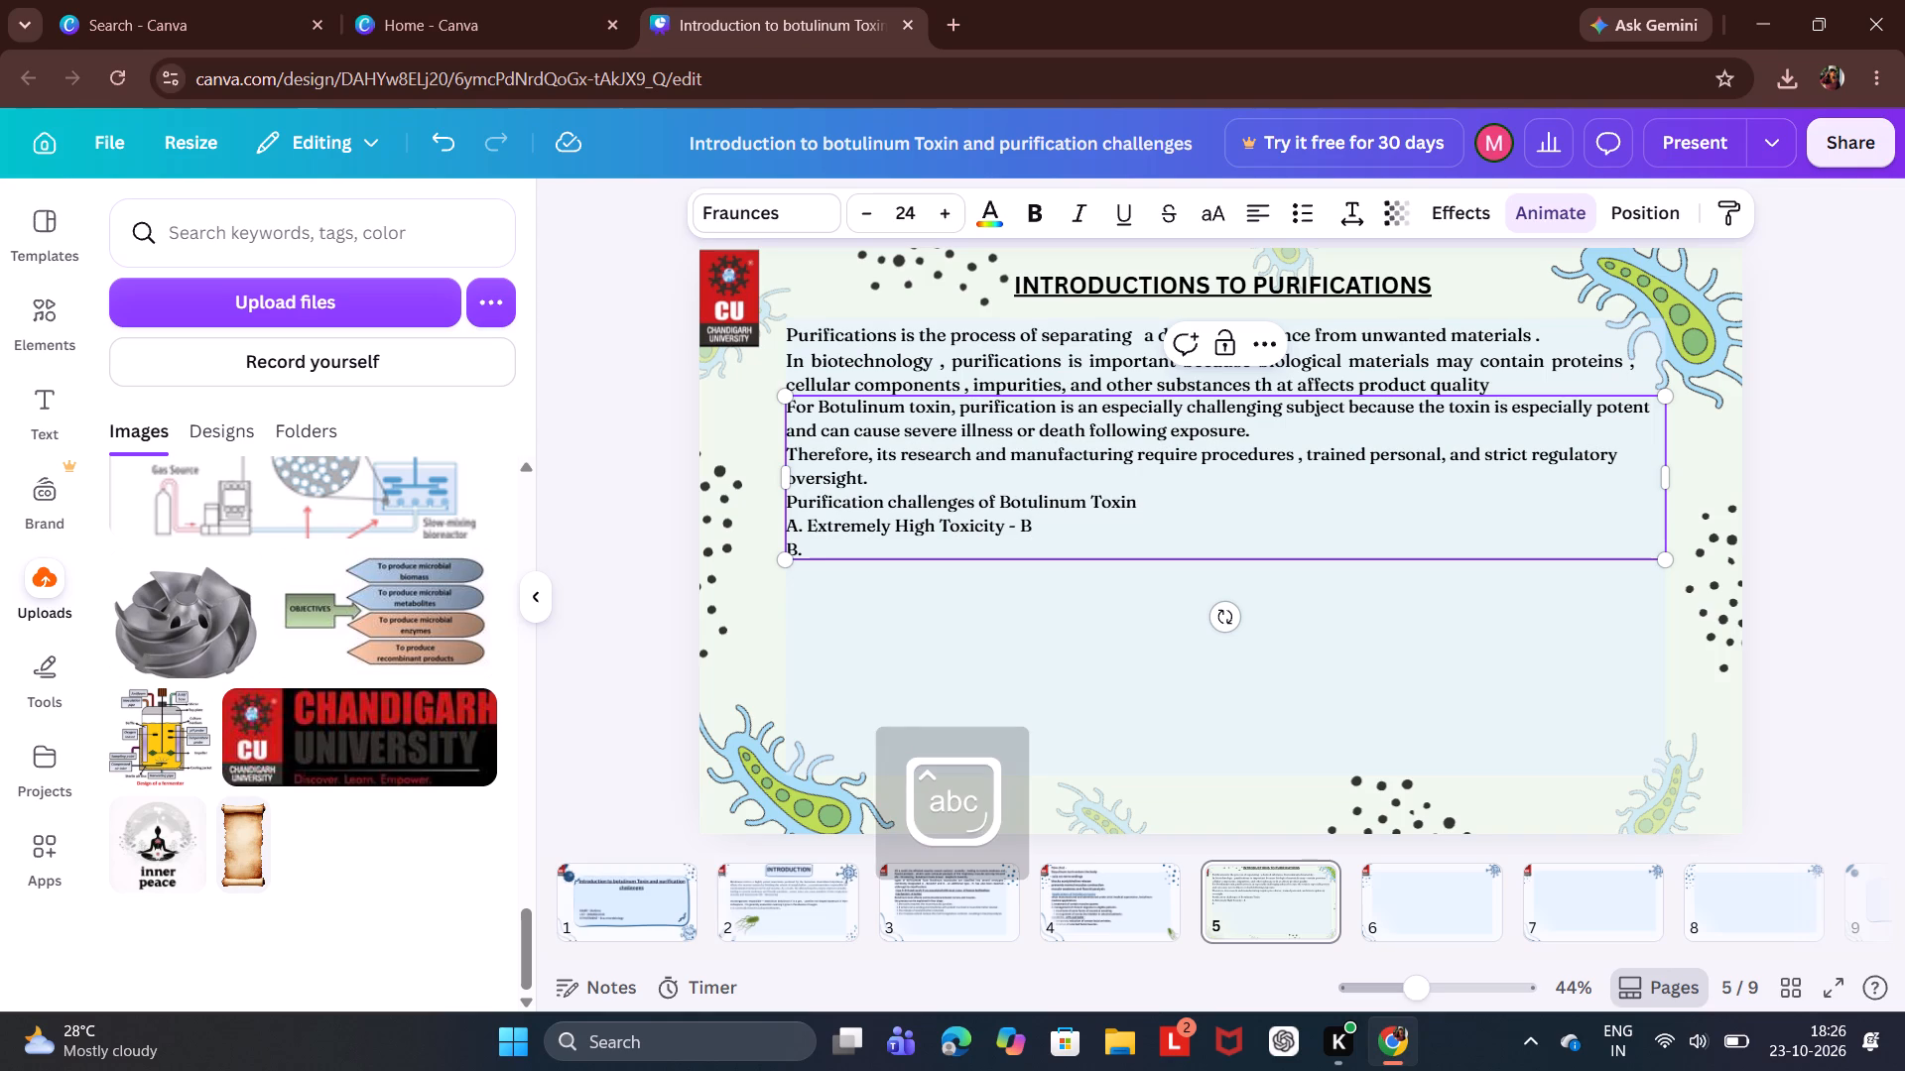
{"action": "key", "text": "o"}
{"action": "key", "text": "t"}
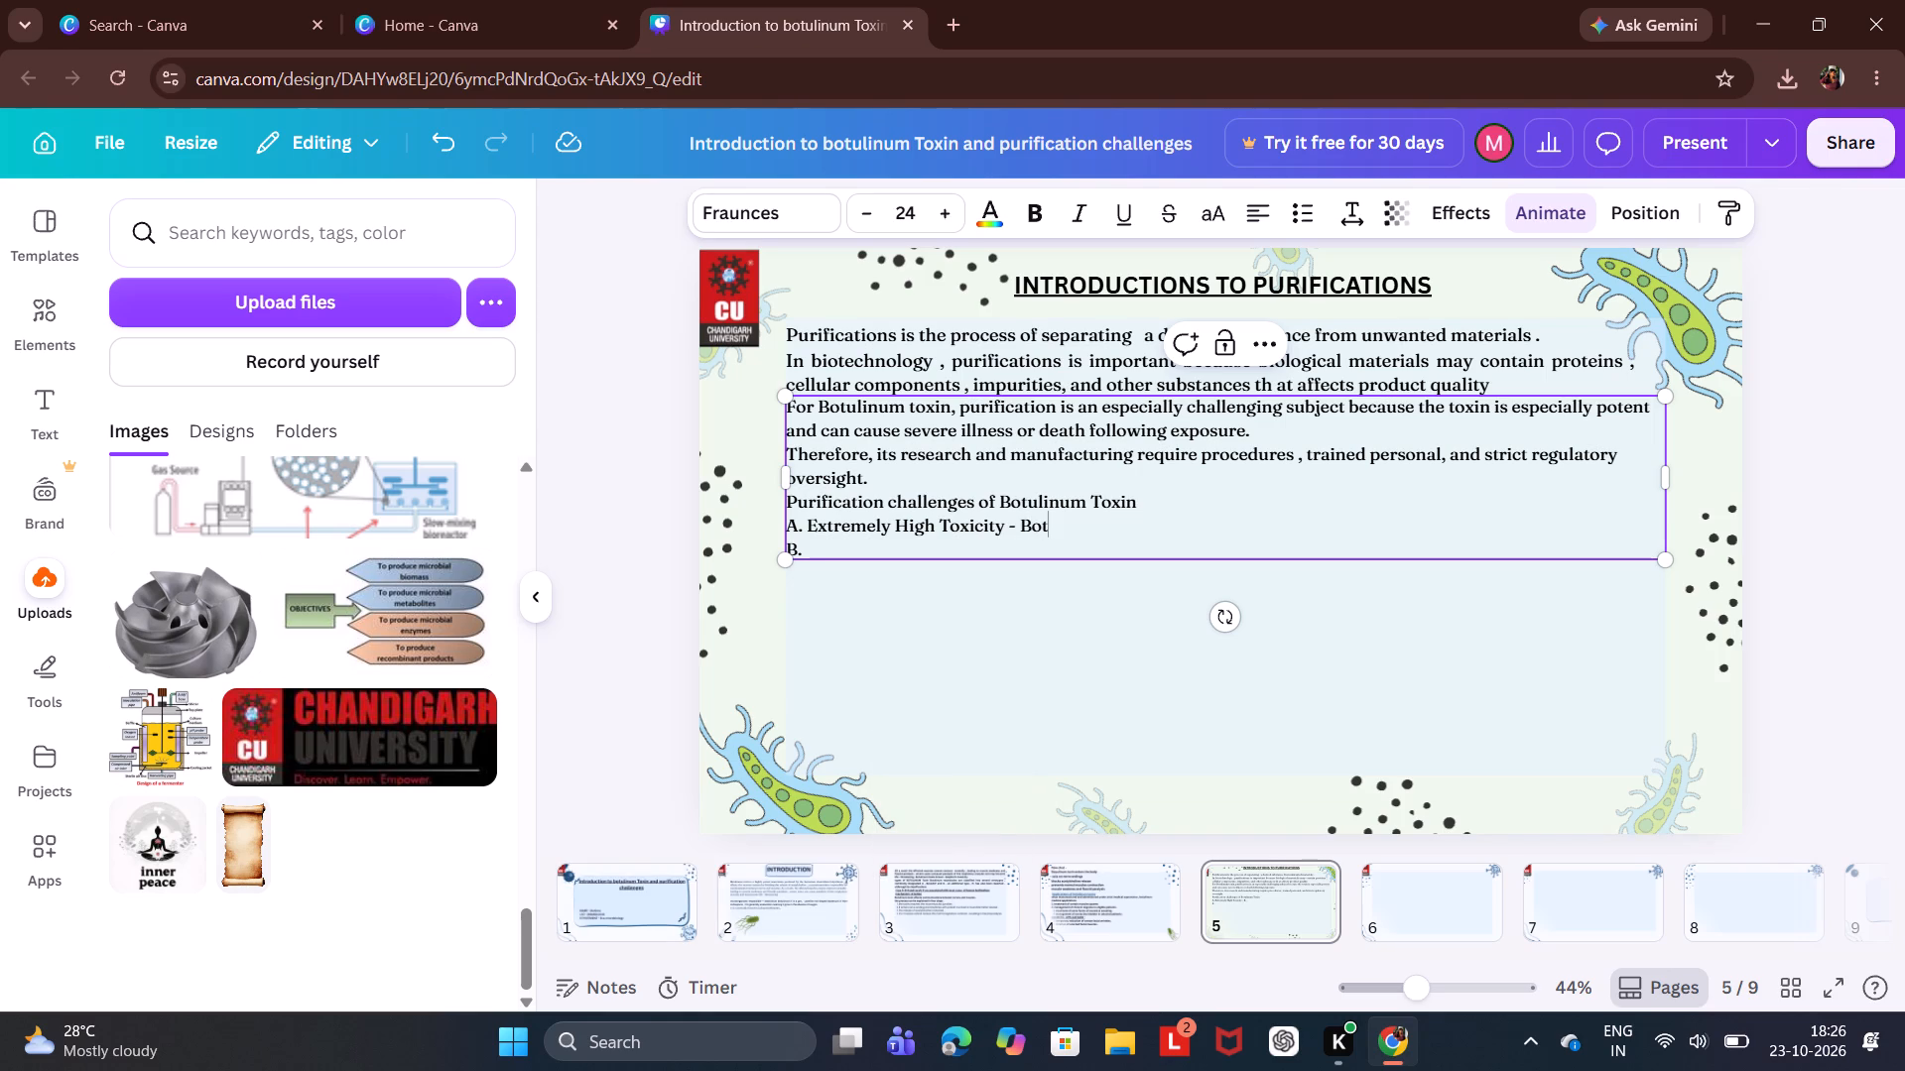
{"action": "type", "text": "ulinum"}
{"action": "key", "text": "space"}
{"action": "type", "text": "toxin is biologica"}
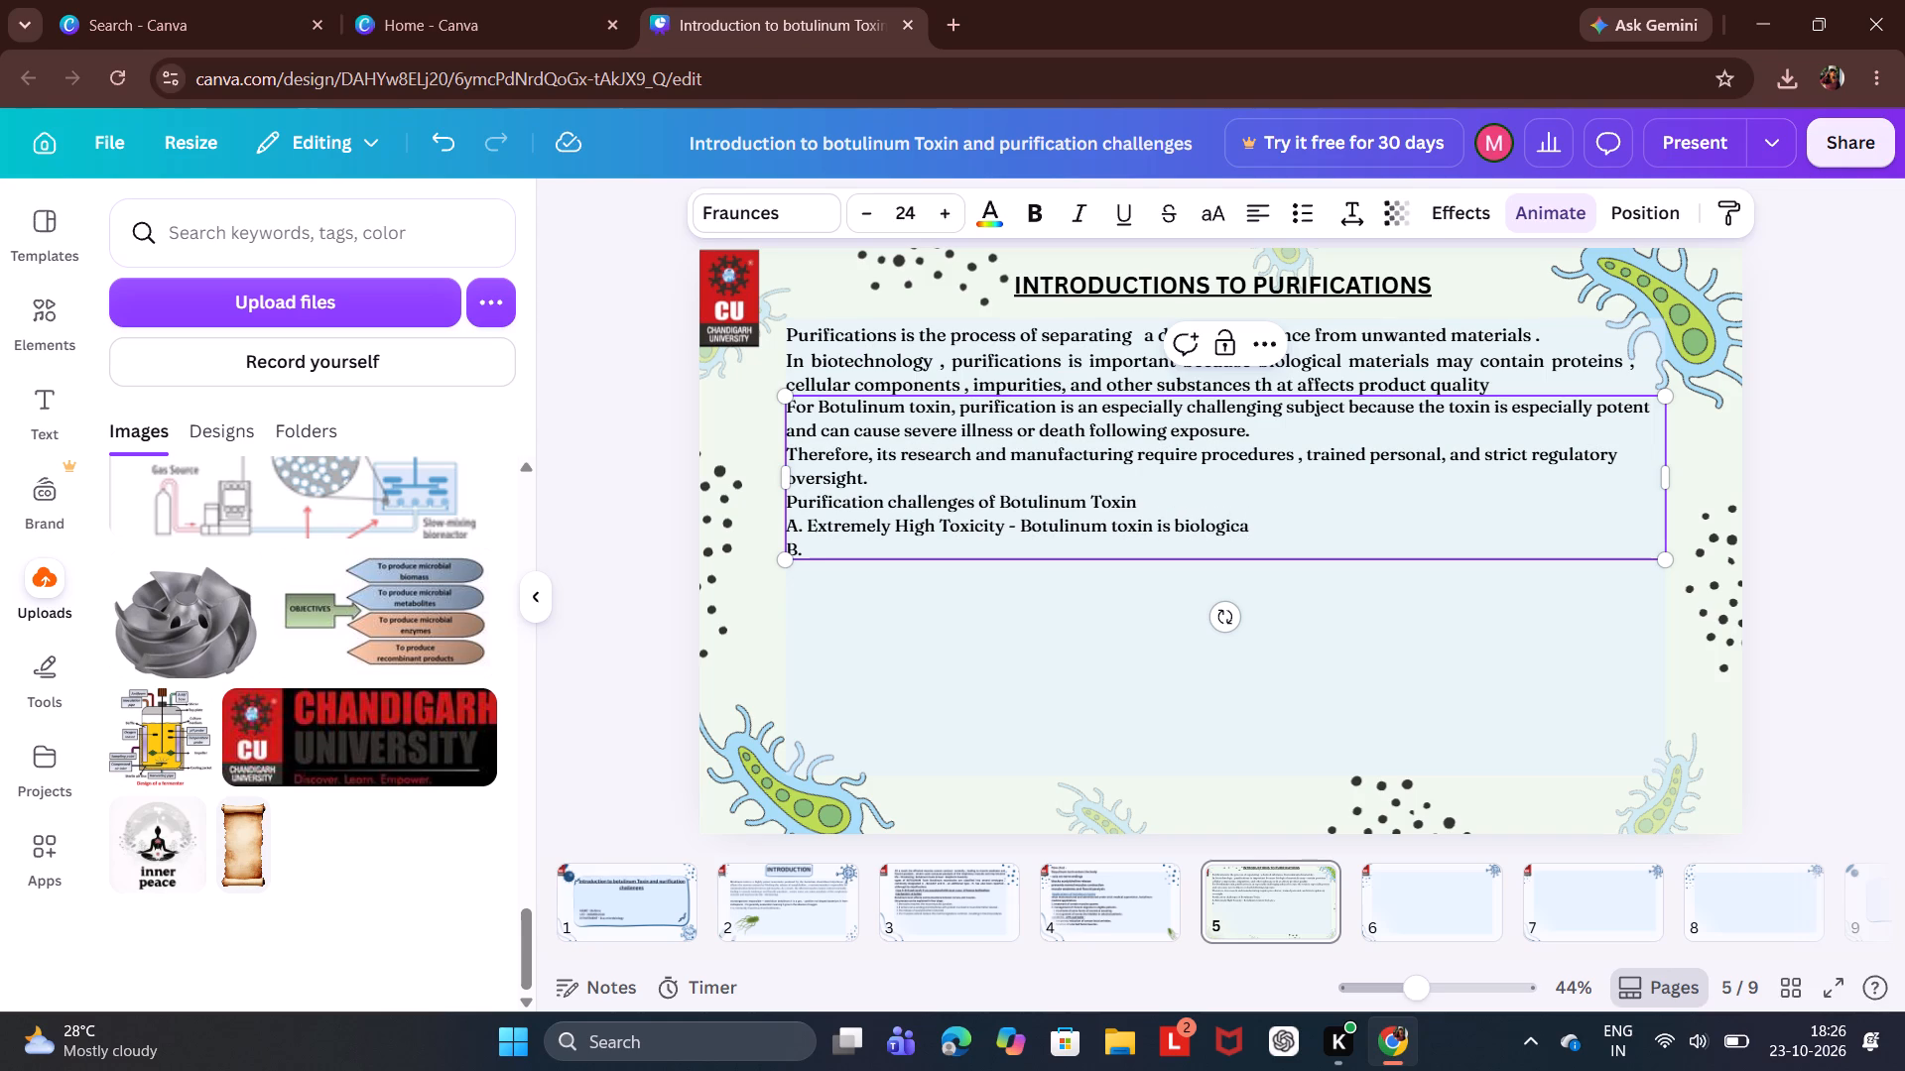
{"action": "type", "text": "ll"}
{"action": "key", "text": "y"}
{"action": "key", "text": "space"}
Complete item A's sentence on slide 5 with "active at very small amounts .".
{"action": "type", "text": "active at ver"}
{"action": "type", "text": "y"}
{"action": "key", "text": "space"}
{"action": "type", "text": "small am"}
{"action": "type", "text": "ount"}
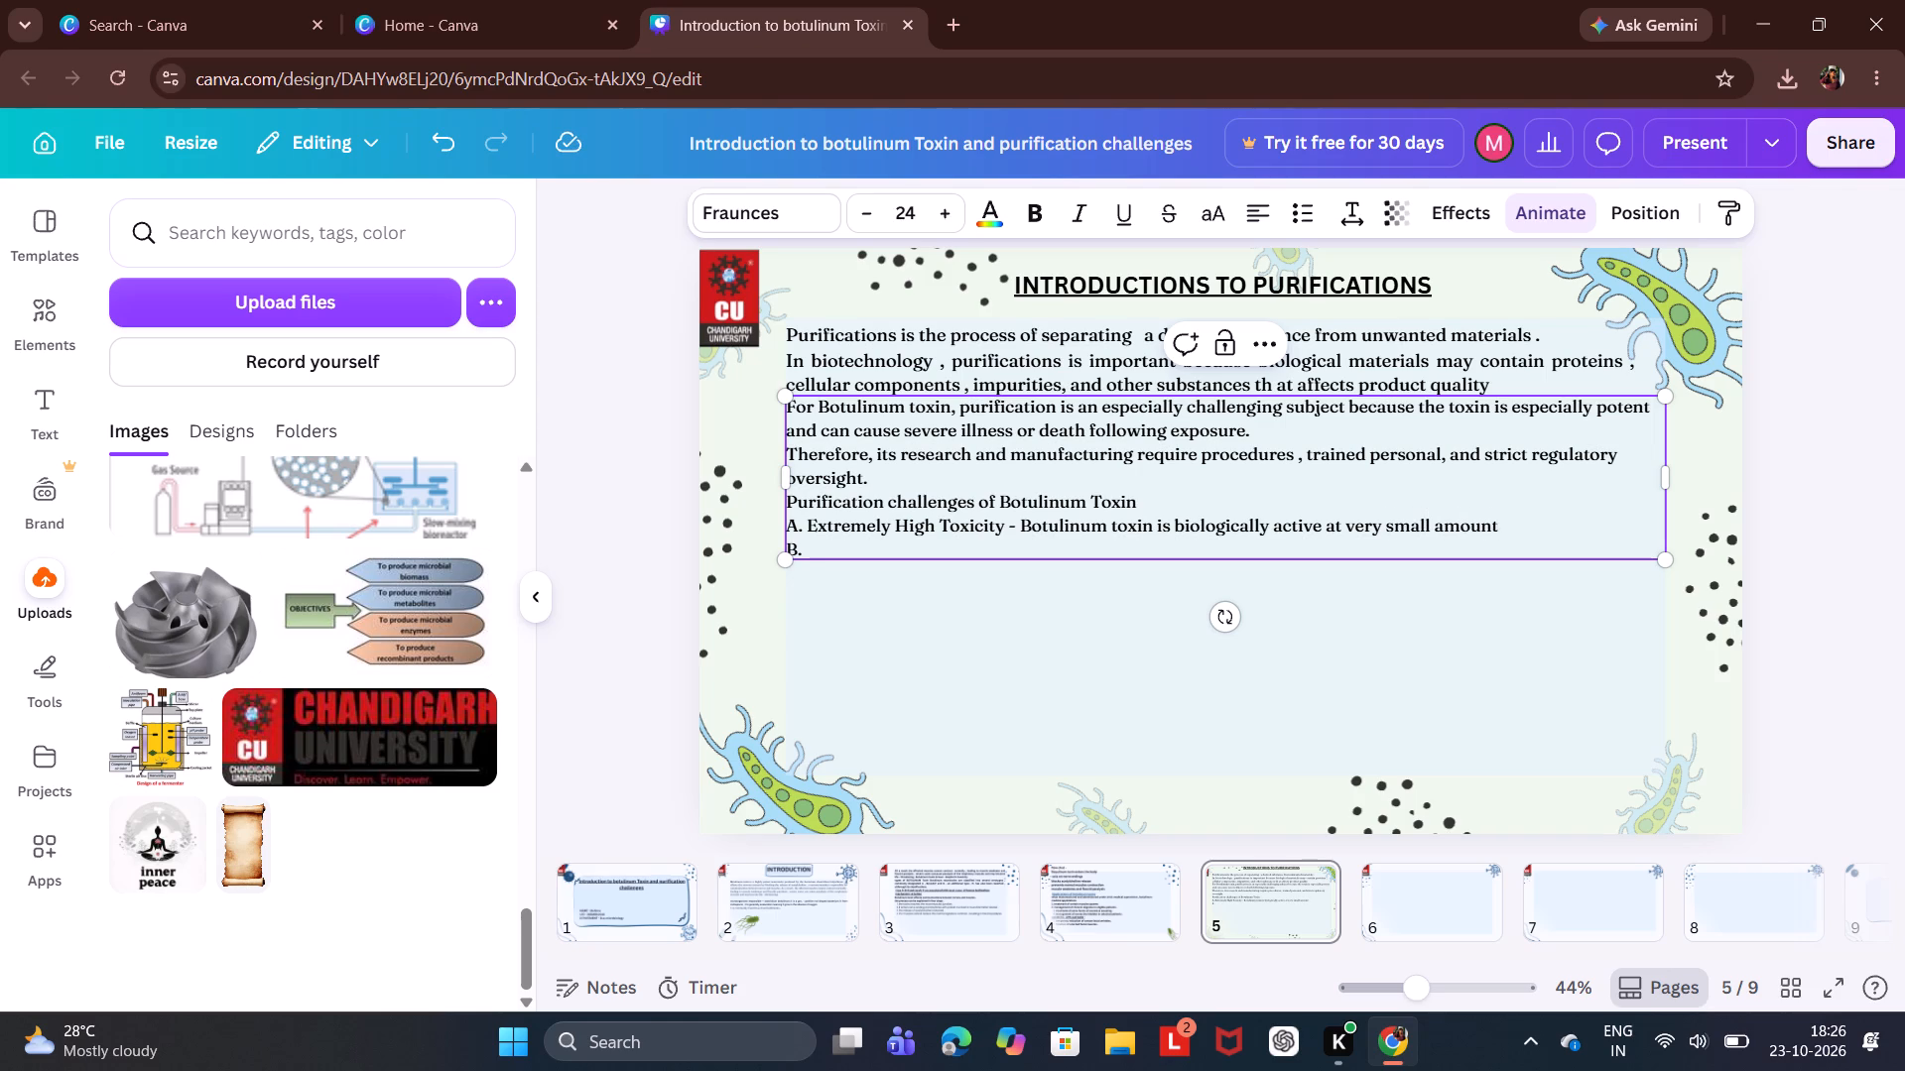
{"action": "type", "text": "s"}
{"action": "key", "text": "space"}
{"action": "key", "text": "comma"}
{"action": "key", "text": "BackSpace"}
{"action": "key", "text": "period"}
Begin a second sentence in item A on slide 5 after "very small amounts ." with "accidental exposure during".
{"action": "key", "text": "space"}
{"action": "type", "text": "acc"}
{"action": "key", "text": "i"}
{"action": "type", "text": "dental"}
{"action": "key", "text": "space"}
{"action": "key", "text": "e"}
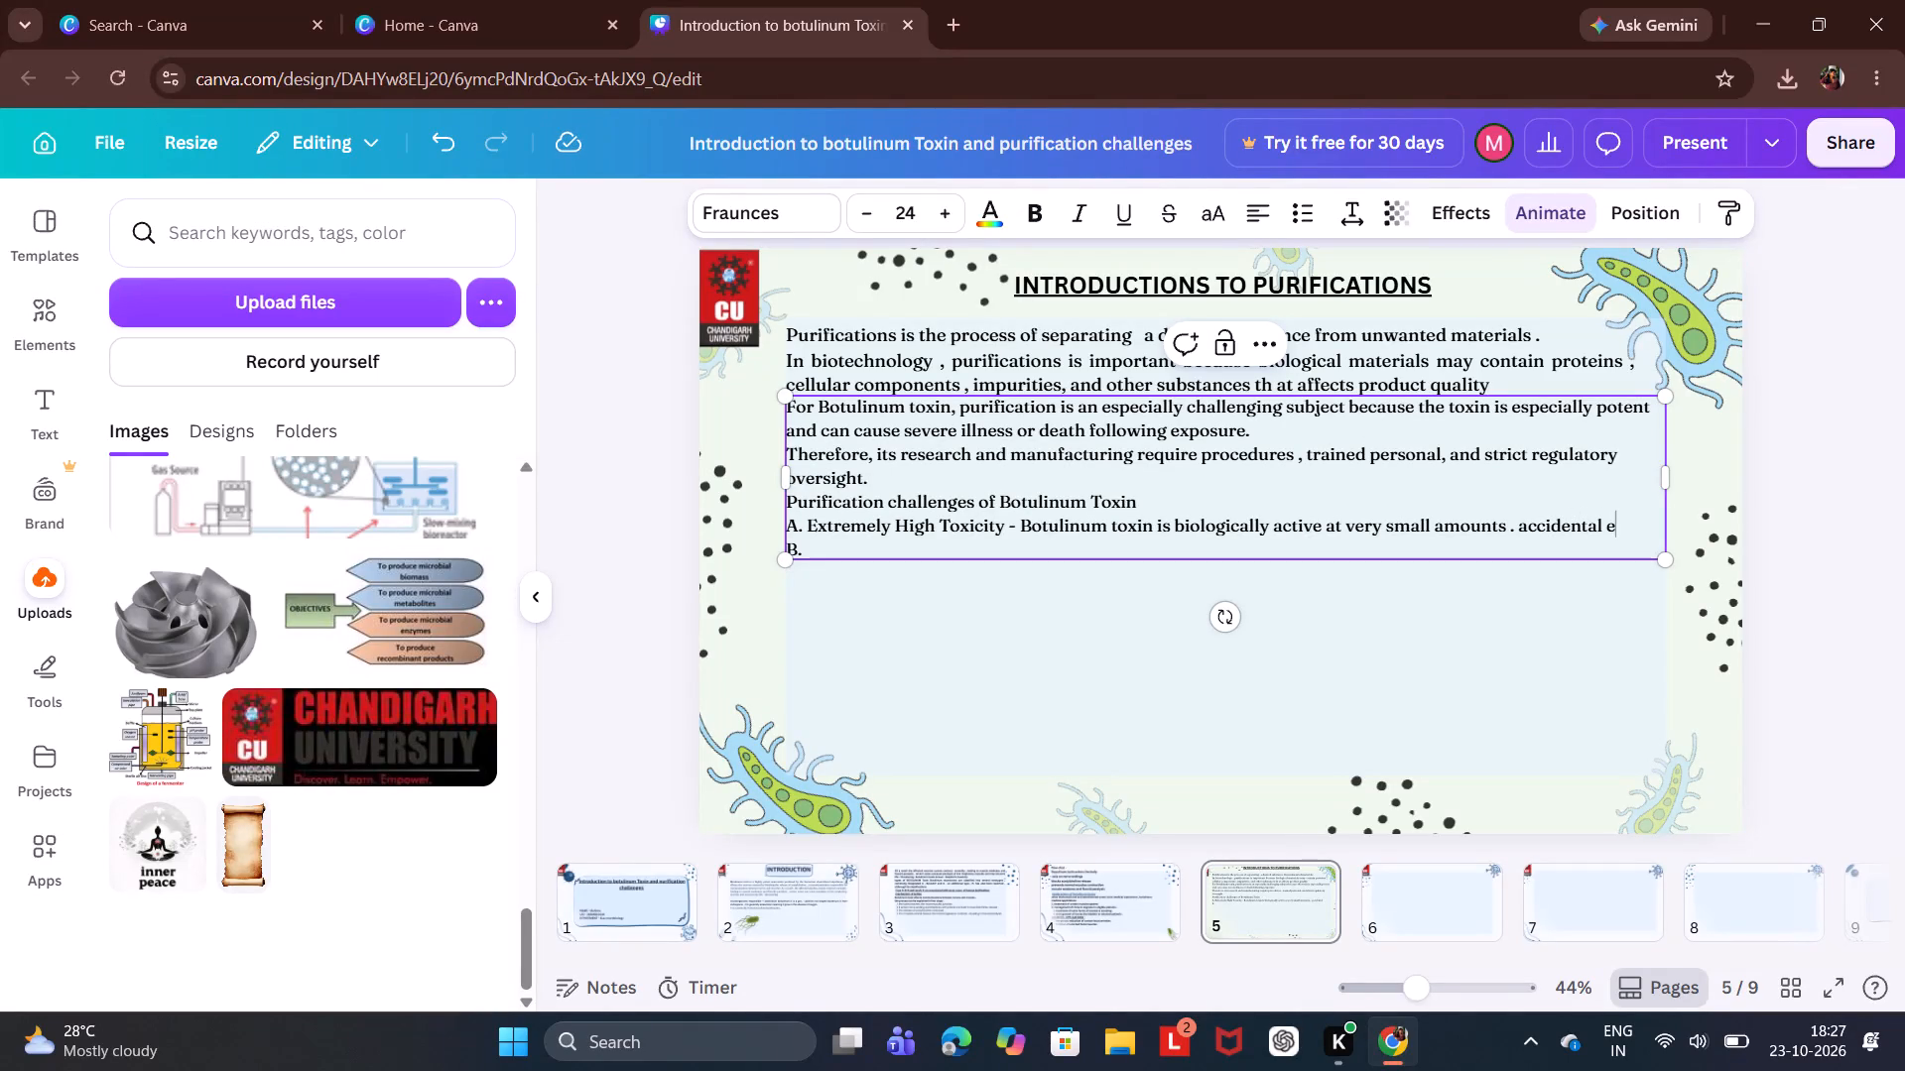
{"action": "key", "text": "x"}
{"action": "key", "text": "p"}
{"action": "type", "text": "osure"}
{"action": "key", "text": "space"}
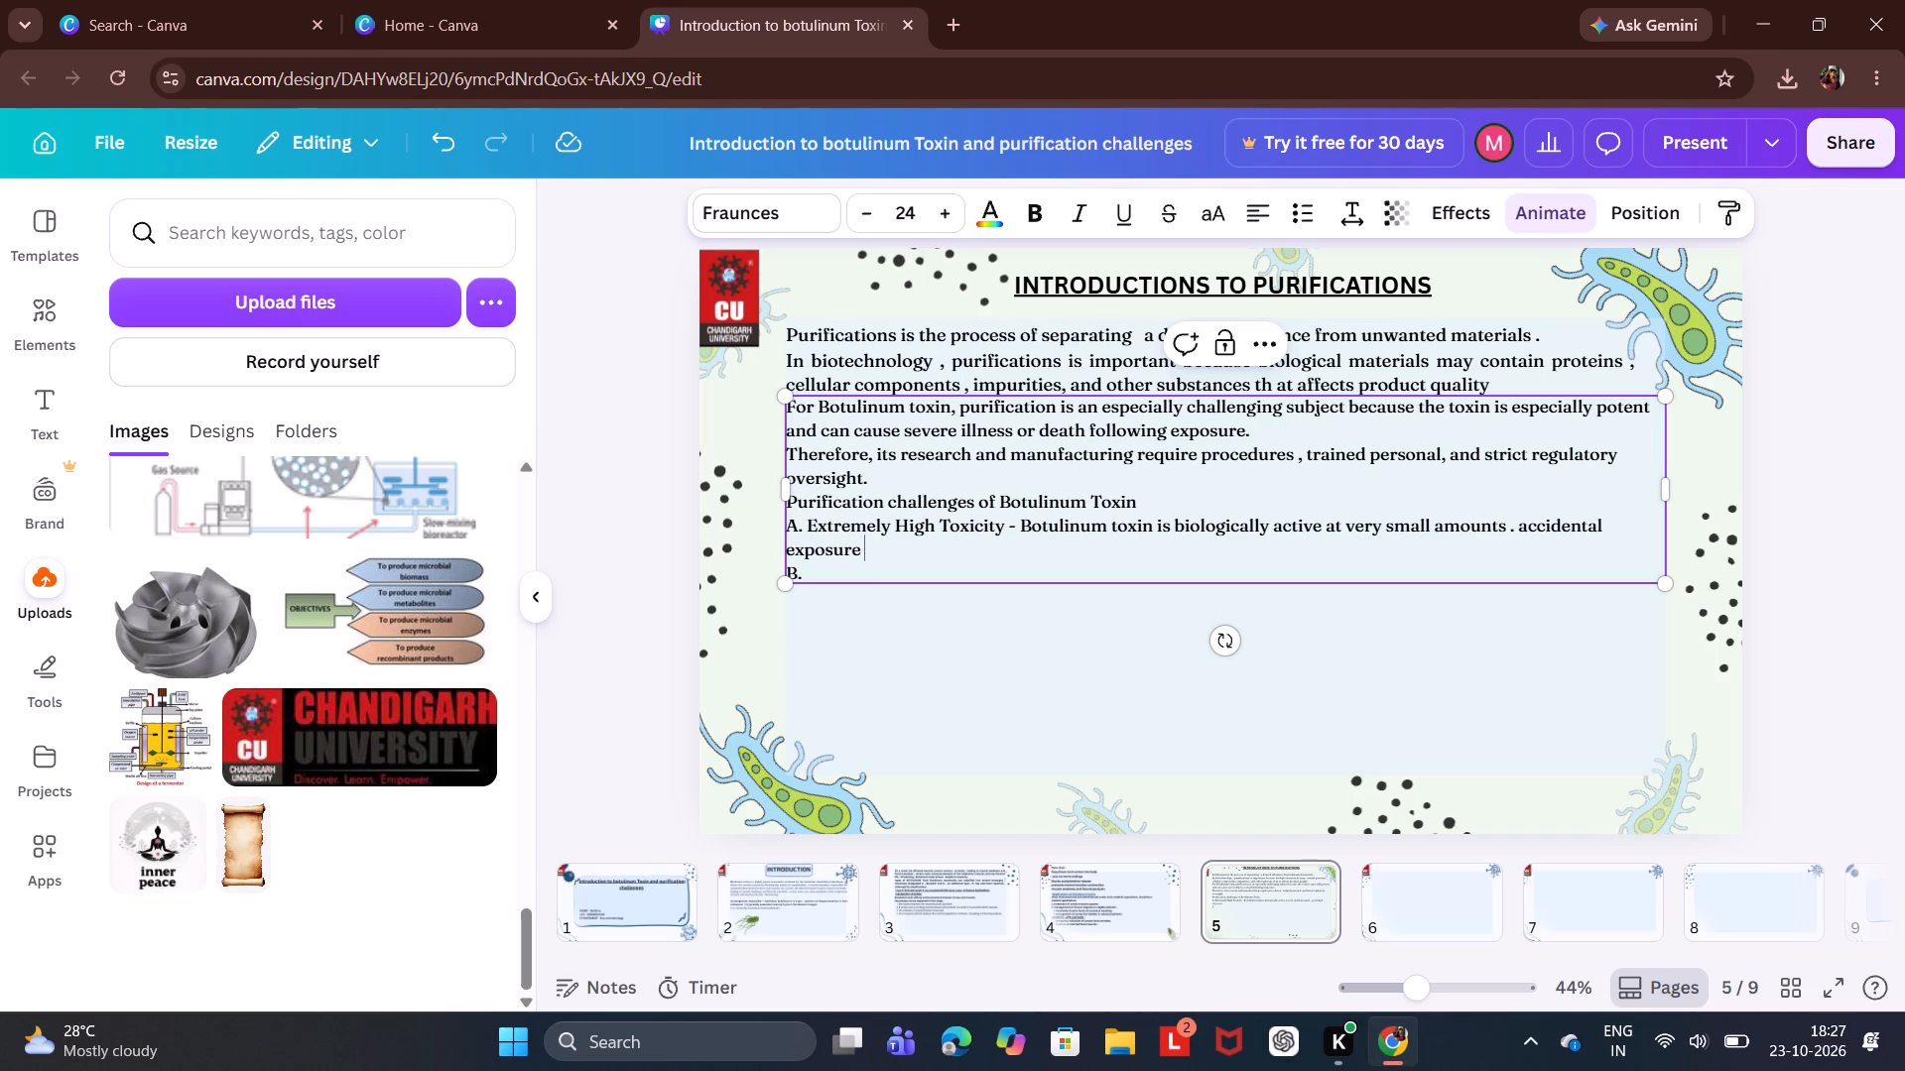
{"action": "type", "text": "during"}
{"action": "key", "text": "space"}
Continue item A's second sentence on slide 5 with "research or manufacturing can have".
{"action": "type", "text": "res"}
{"action": "key", "text": "e"}
{"action": "type", "text": "ar"}
{"action": "key", "text": "c"}
{"action": "key", "text": "h"}
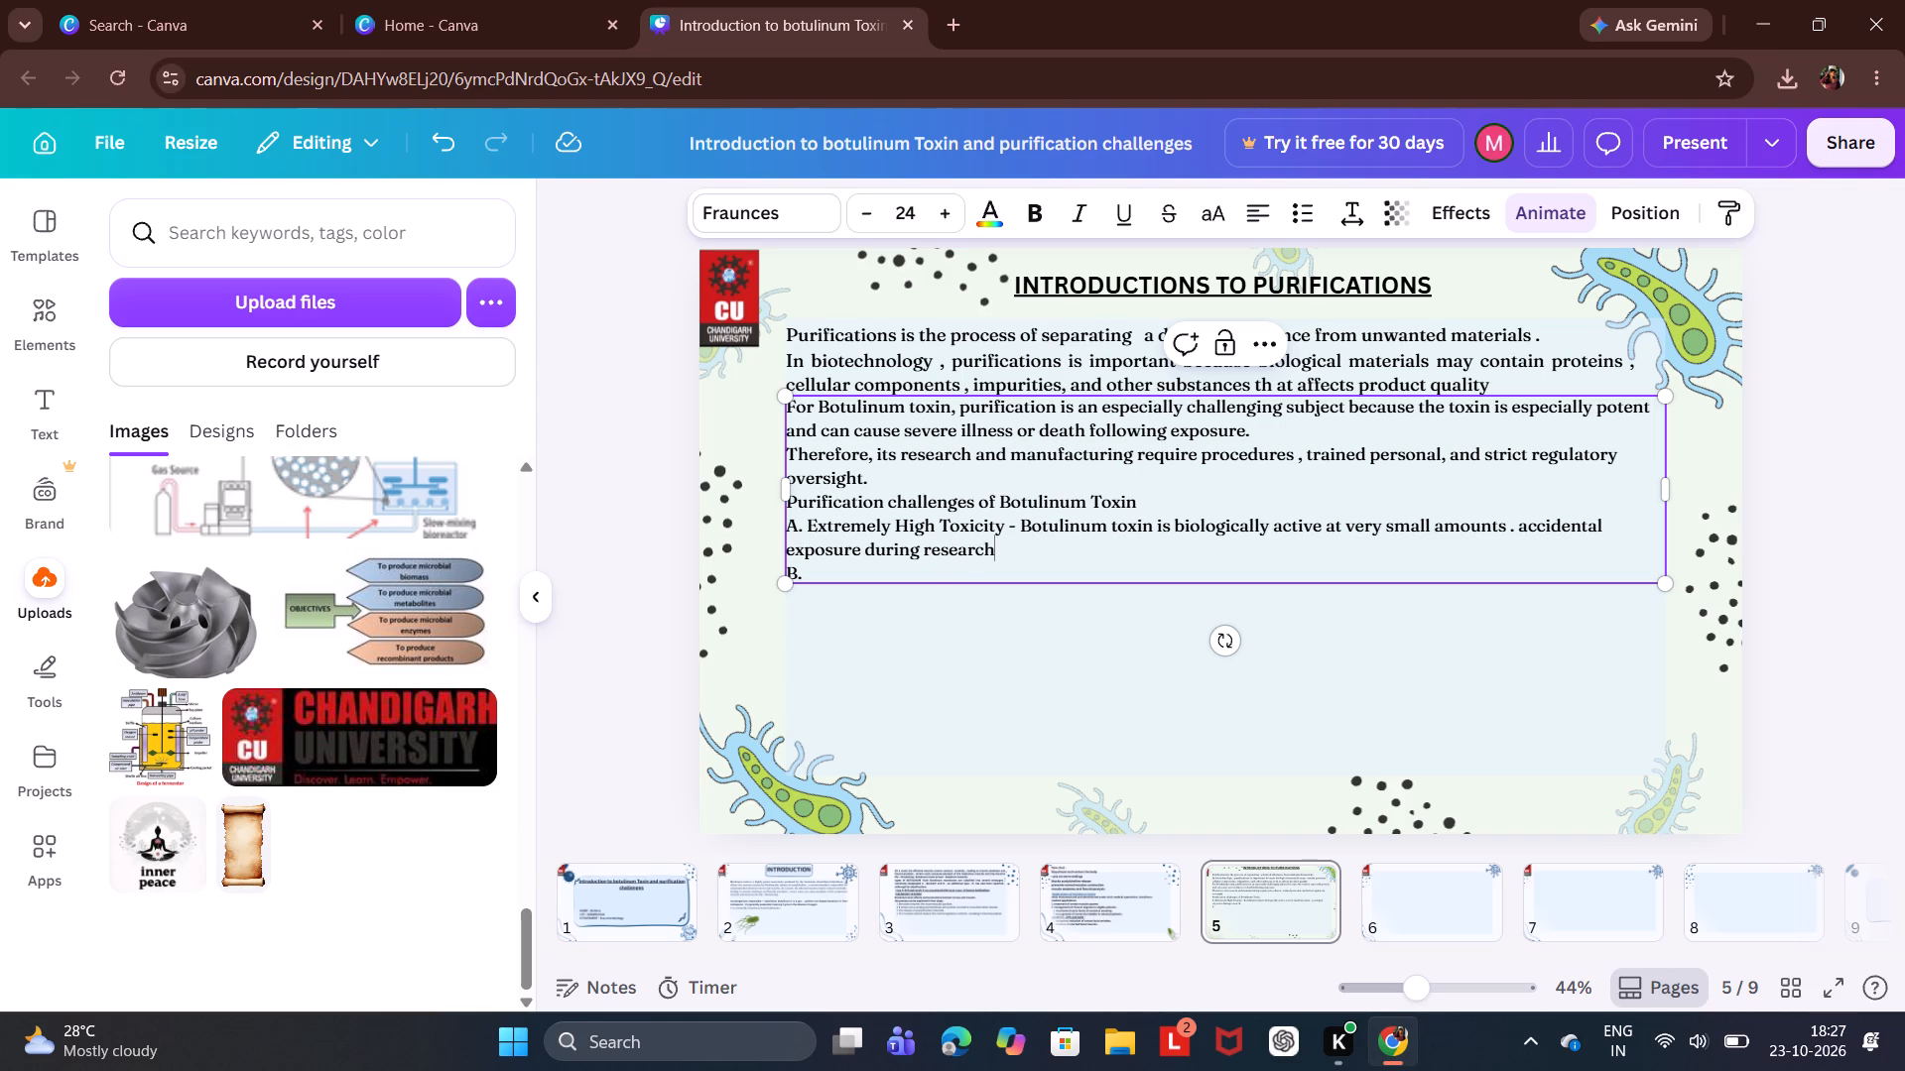
{"action": "key", "text": "space"}
{"action": "type", "text": "or"}
{"action": "key", "text": "space"}
{"action": "type", "text": "man"}
{"action": "key", "text": "u"}
{"action": "type", "text": "fac"}
{"action": "type", "text": "tur"}
{"action": "key", "text": "i"}
{"action": "type", "text": "ng can have"}
{"action": "key", "text": "space"}
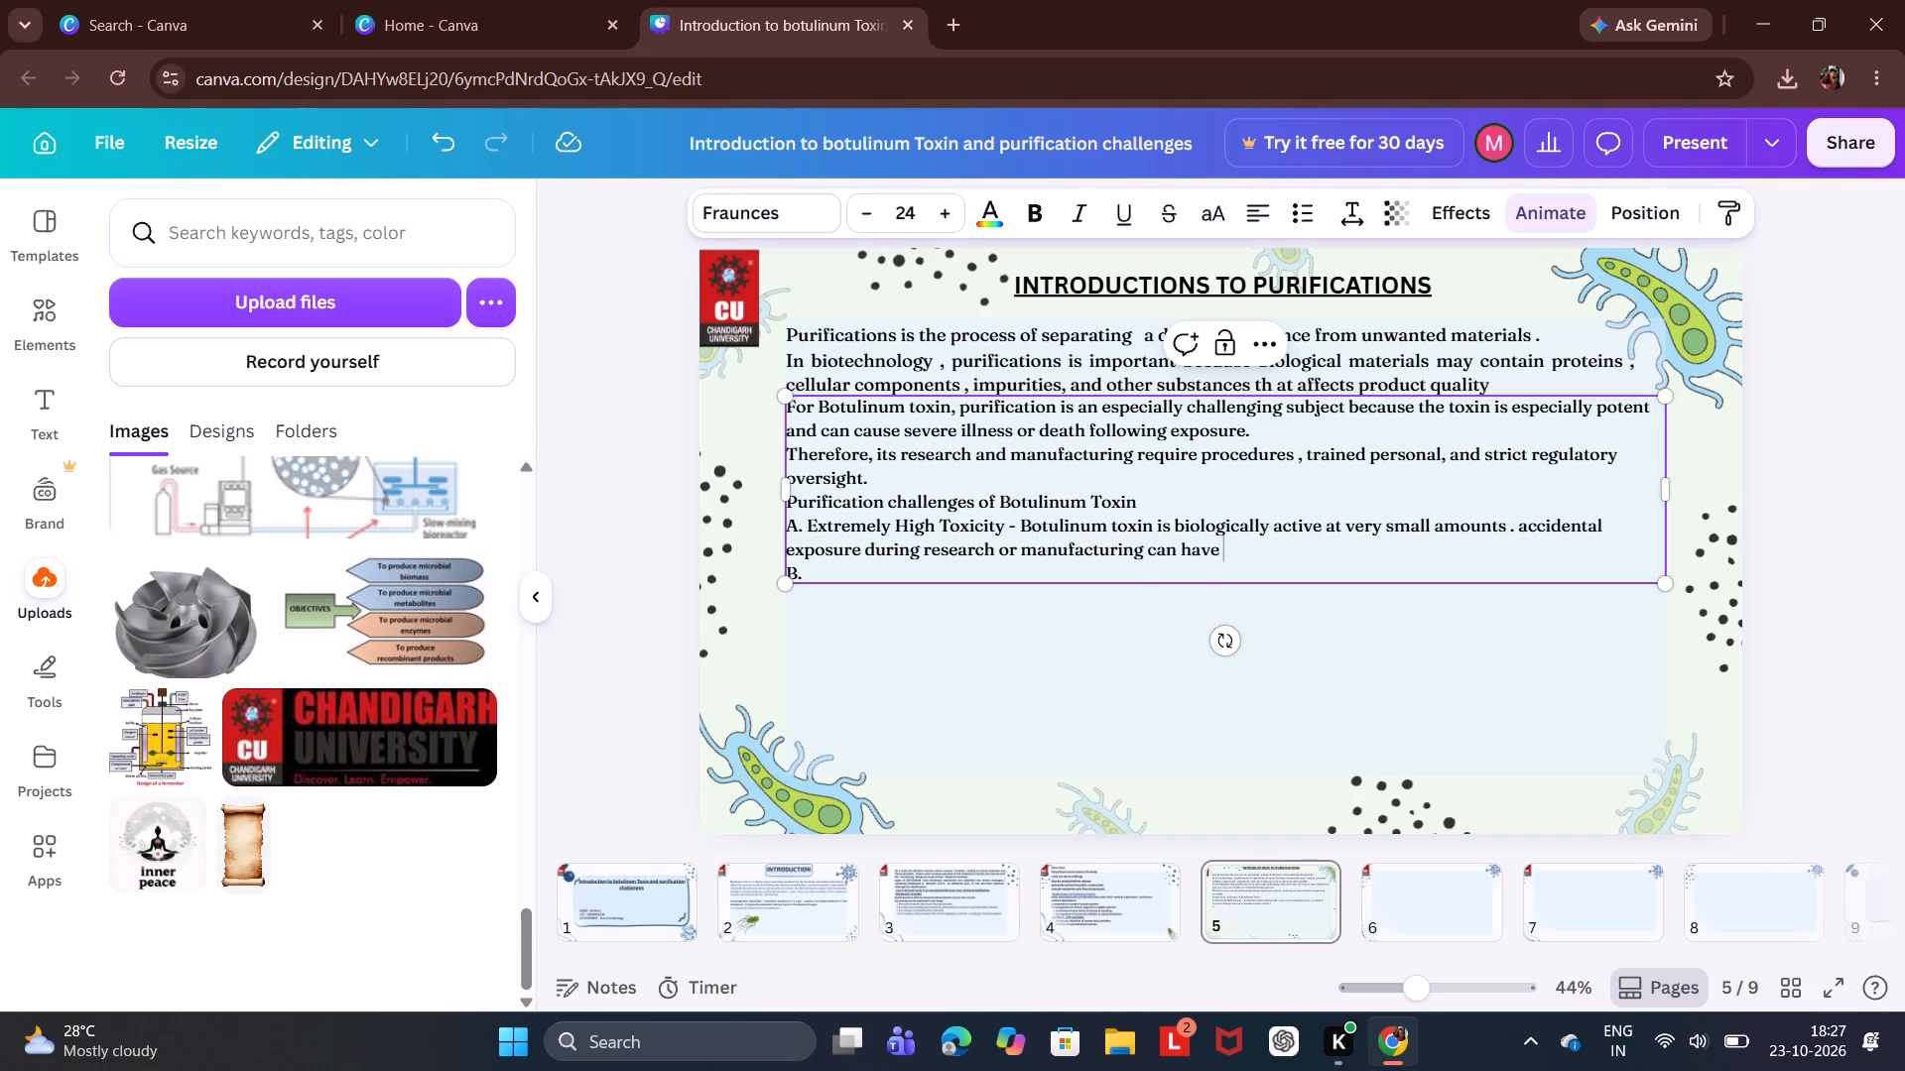
Finish item A's second sentence on slide 5 with "serious consequences.".
{"action": "type", "text": "seriou"}
{"action": "type", "text": "s co"}
{"action": "key", "text": "n"}
{"action": "type", "text": "se"}
{"action": "key", "text": "q"}
{"action": "type", "text": "ue"}
{"action": "key", "text": "n"}
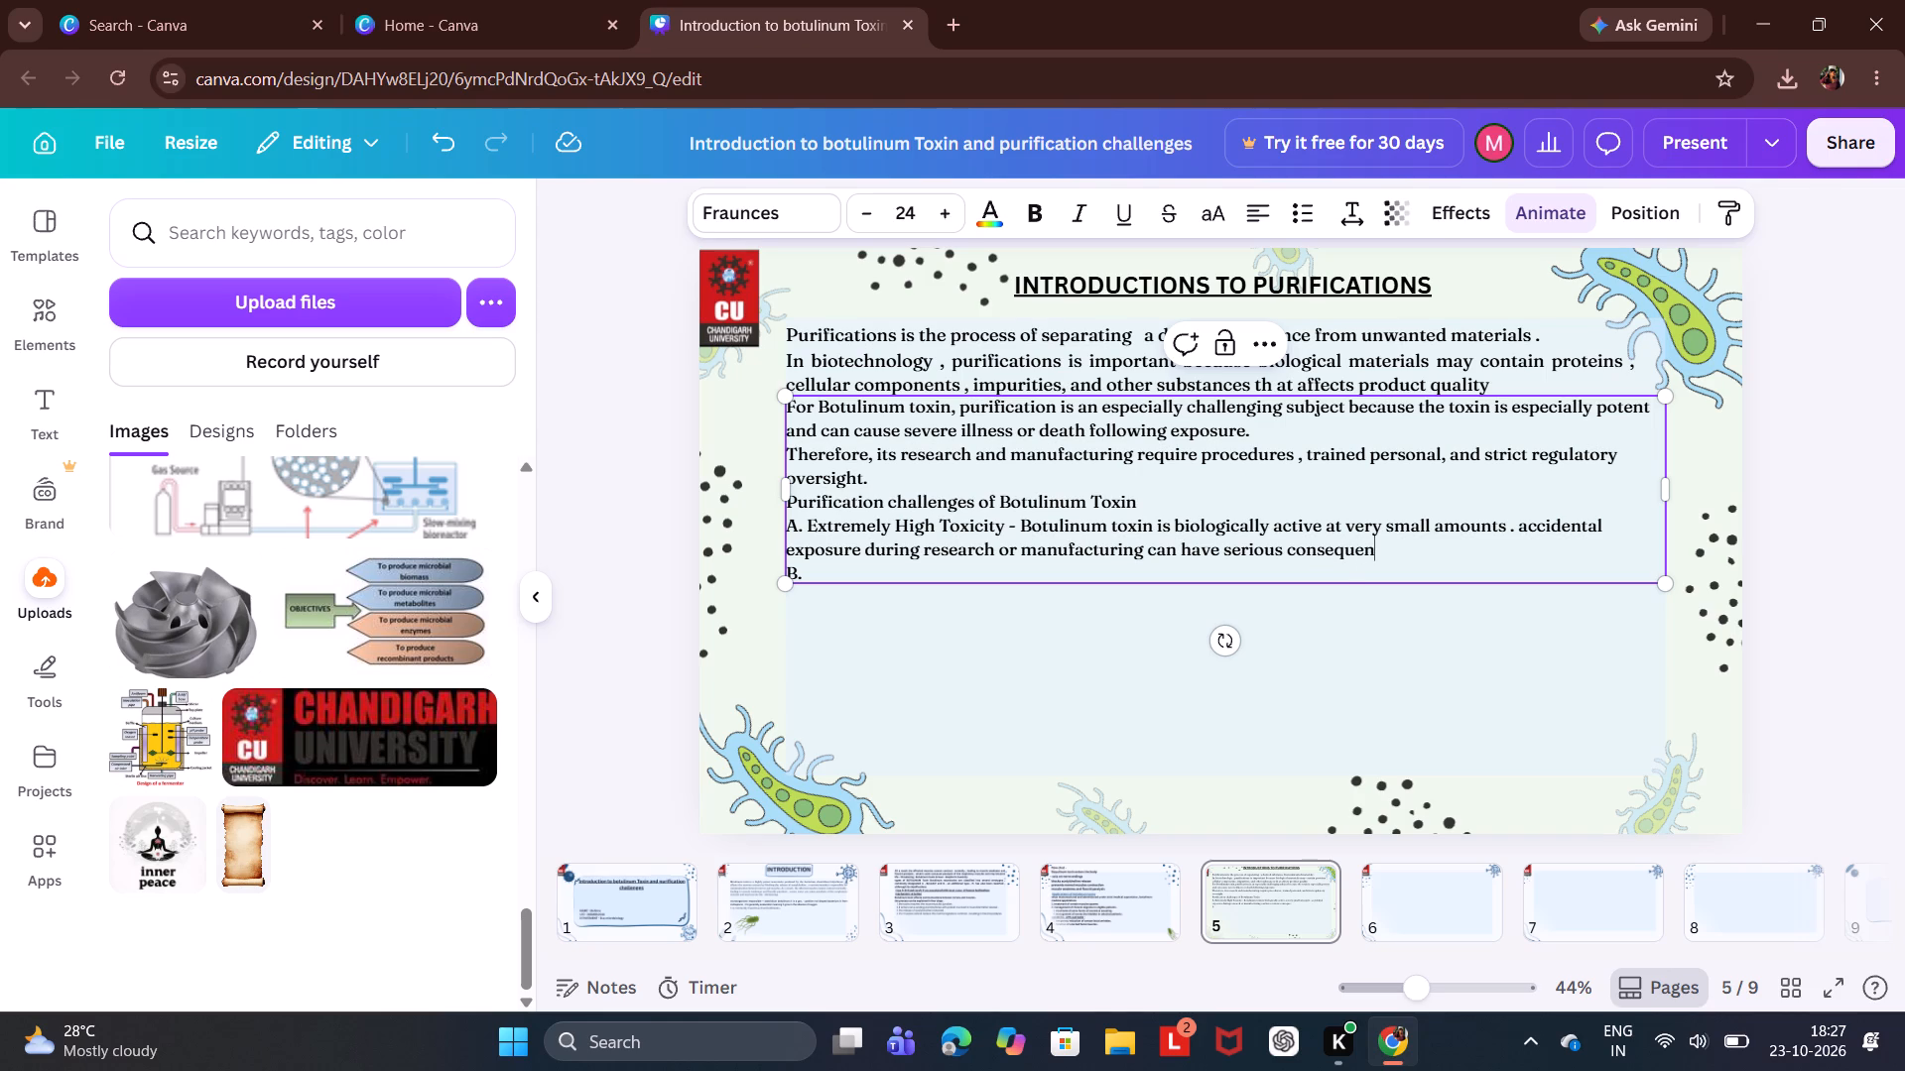
{"action": "type", "text": "ces"}
{"action": "key", "text": "period"}
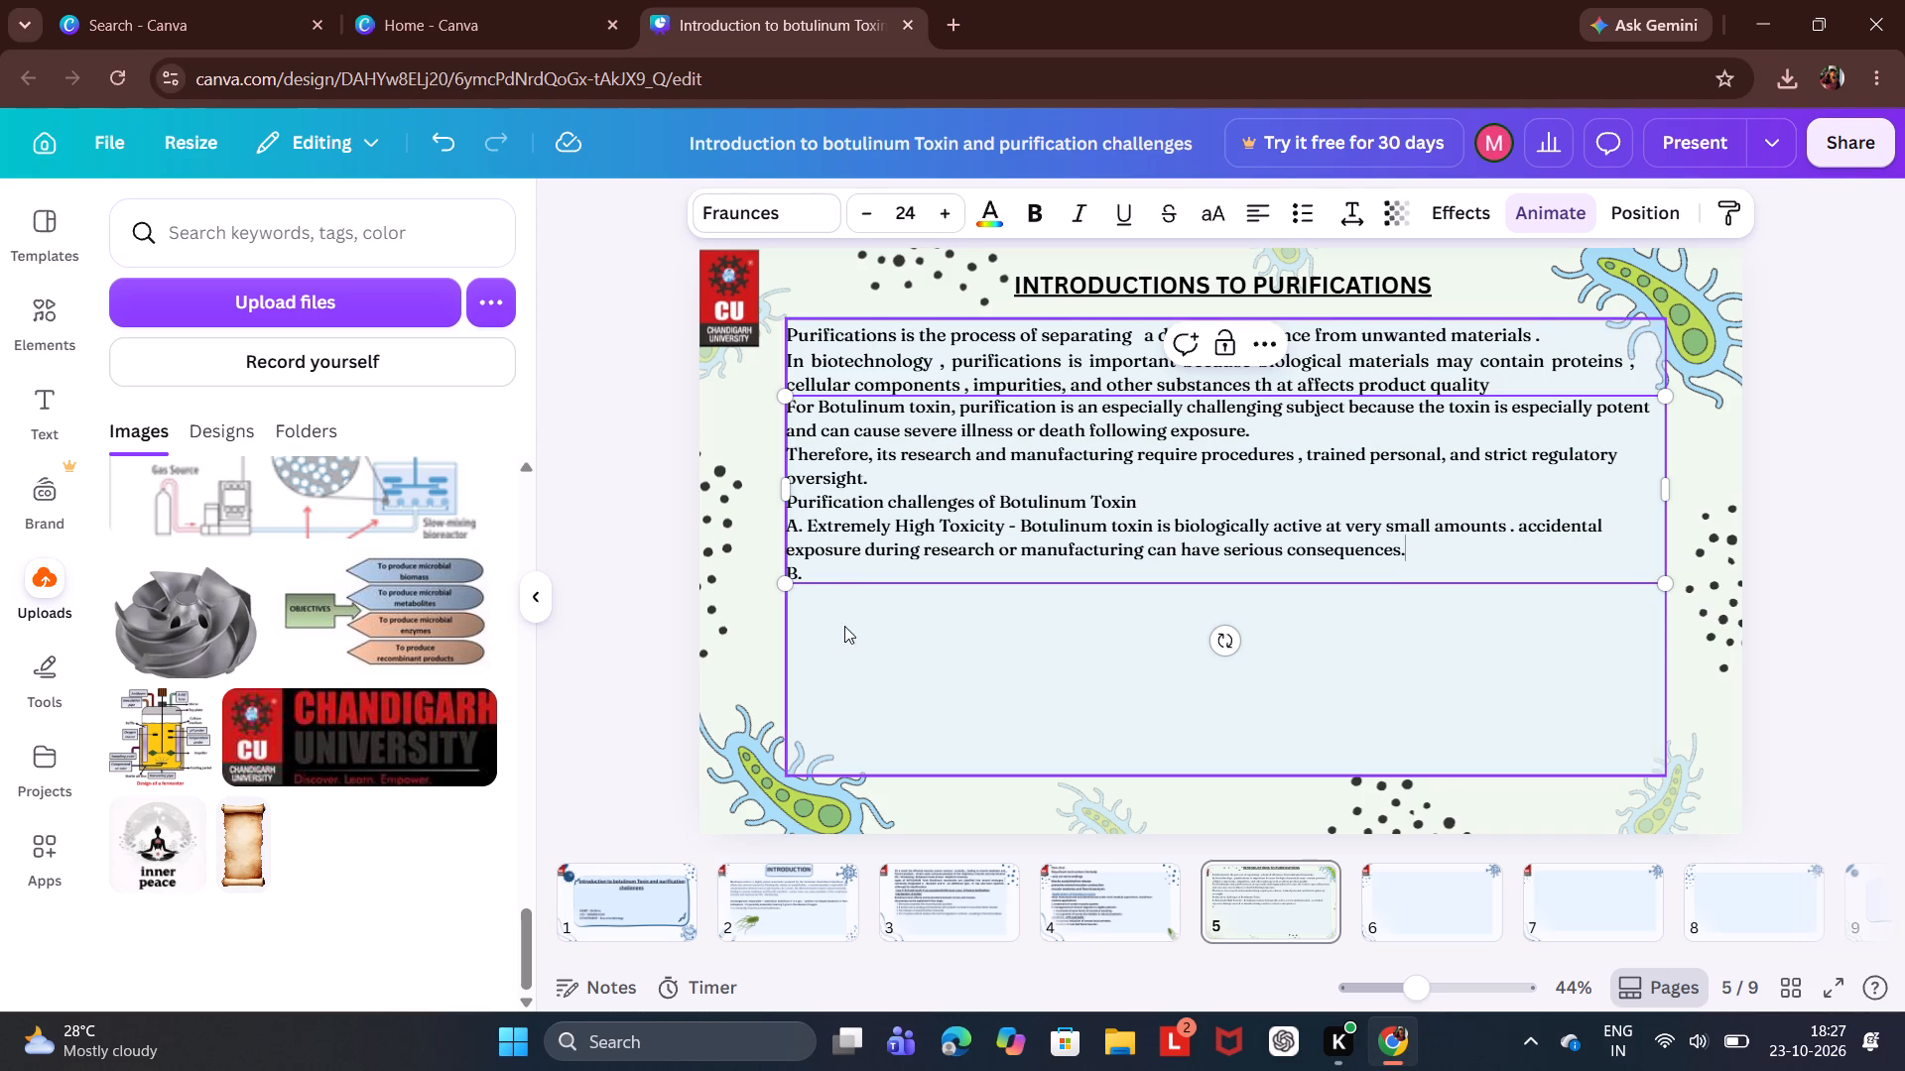
Write the heading "Biological complexity-" for item B on slide 5 and add an empty line below it.
{"action": "left_click", "coordinate": [822, 568]}
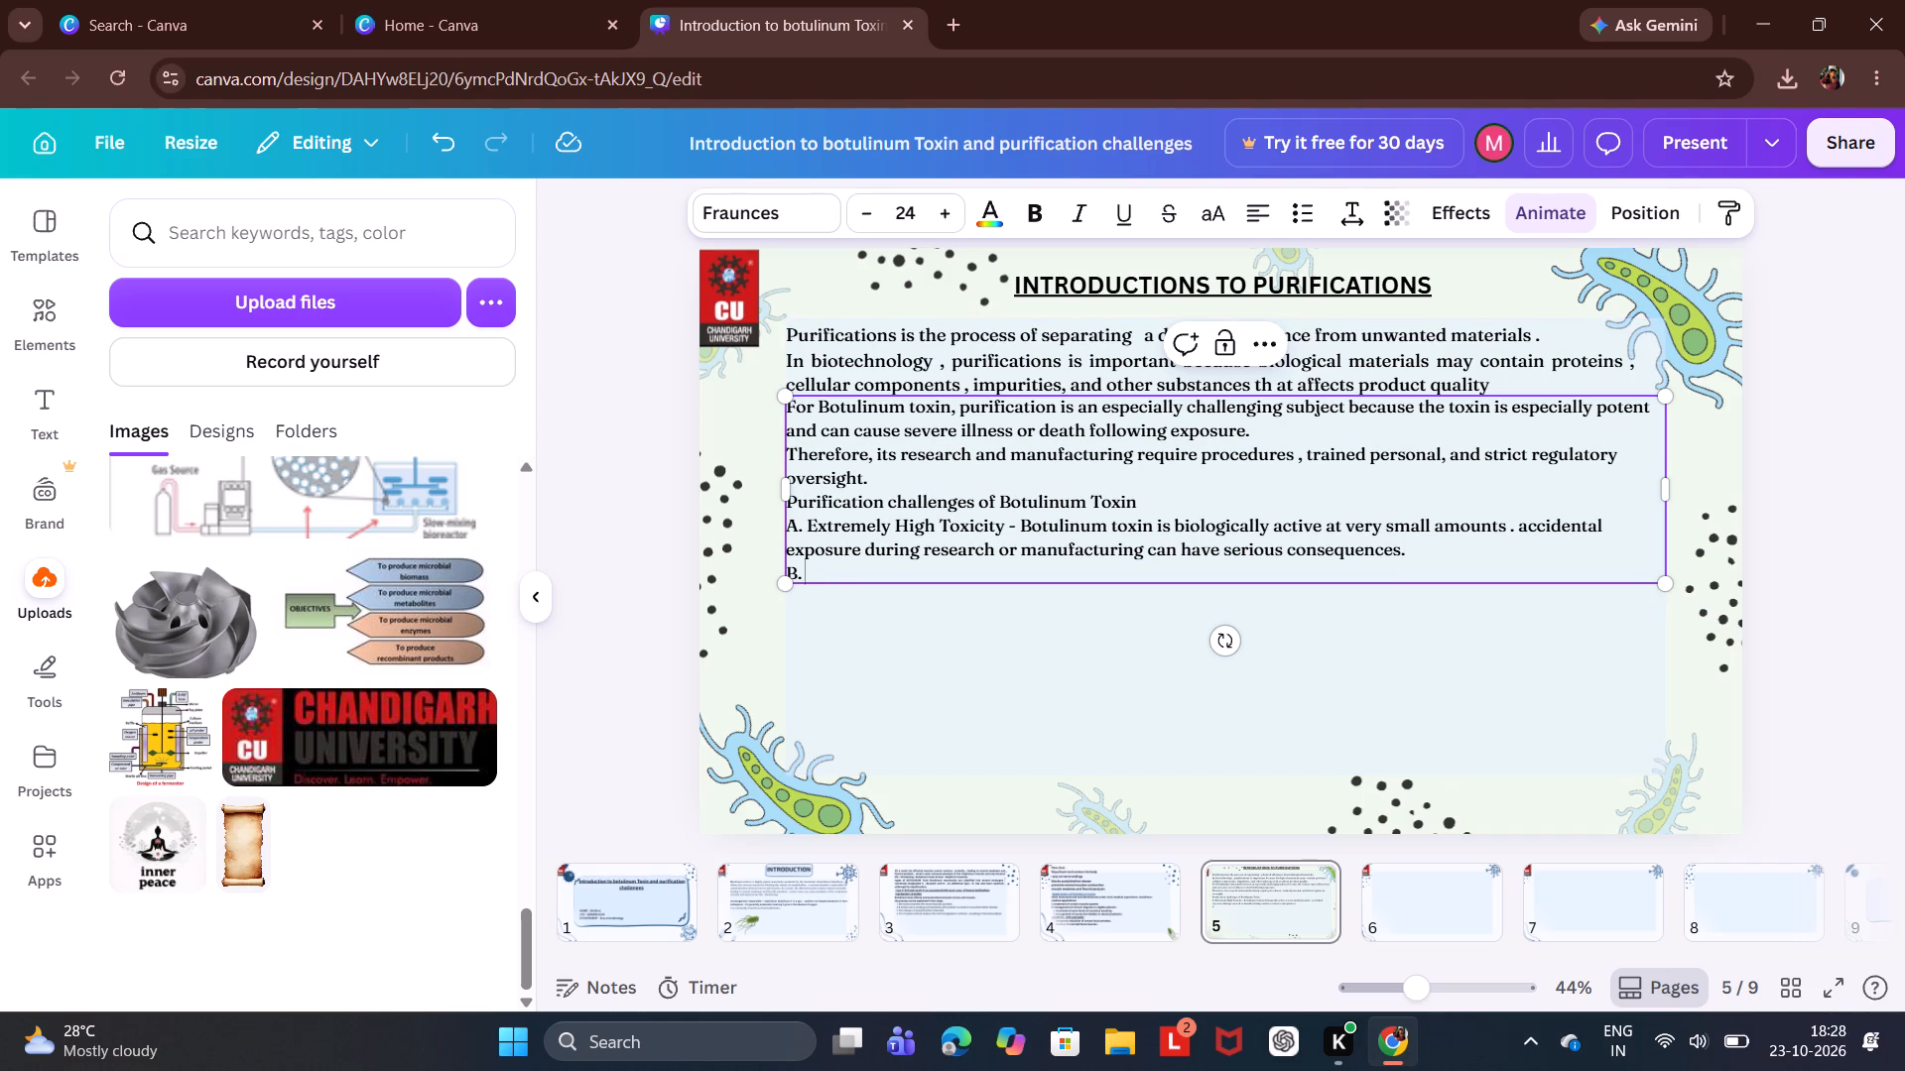
{"action": "key", "text": "b"}
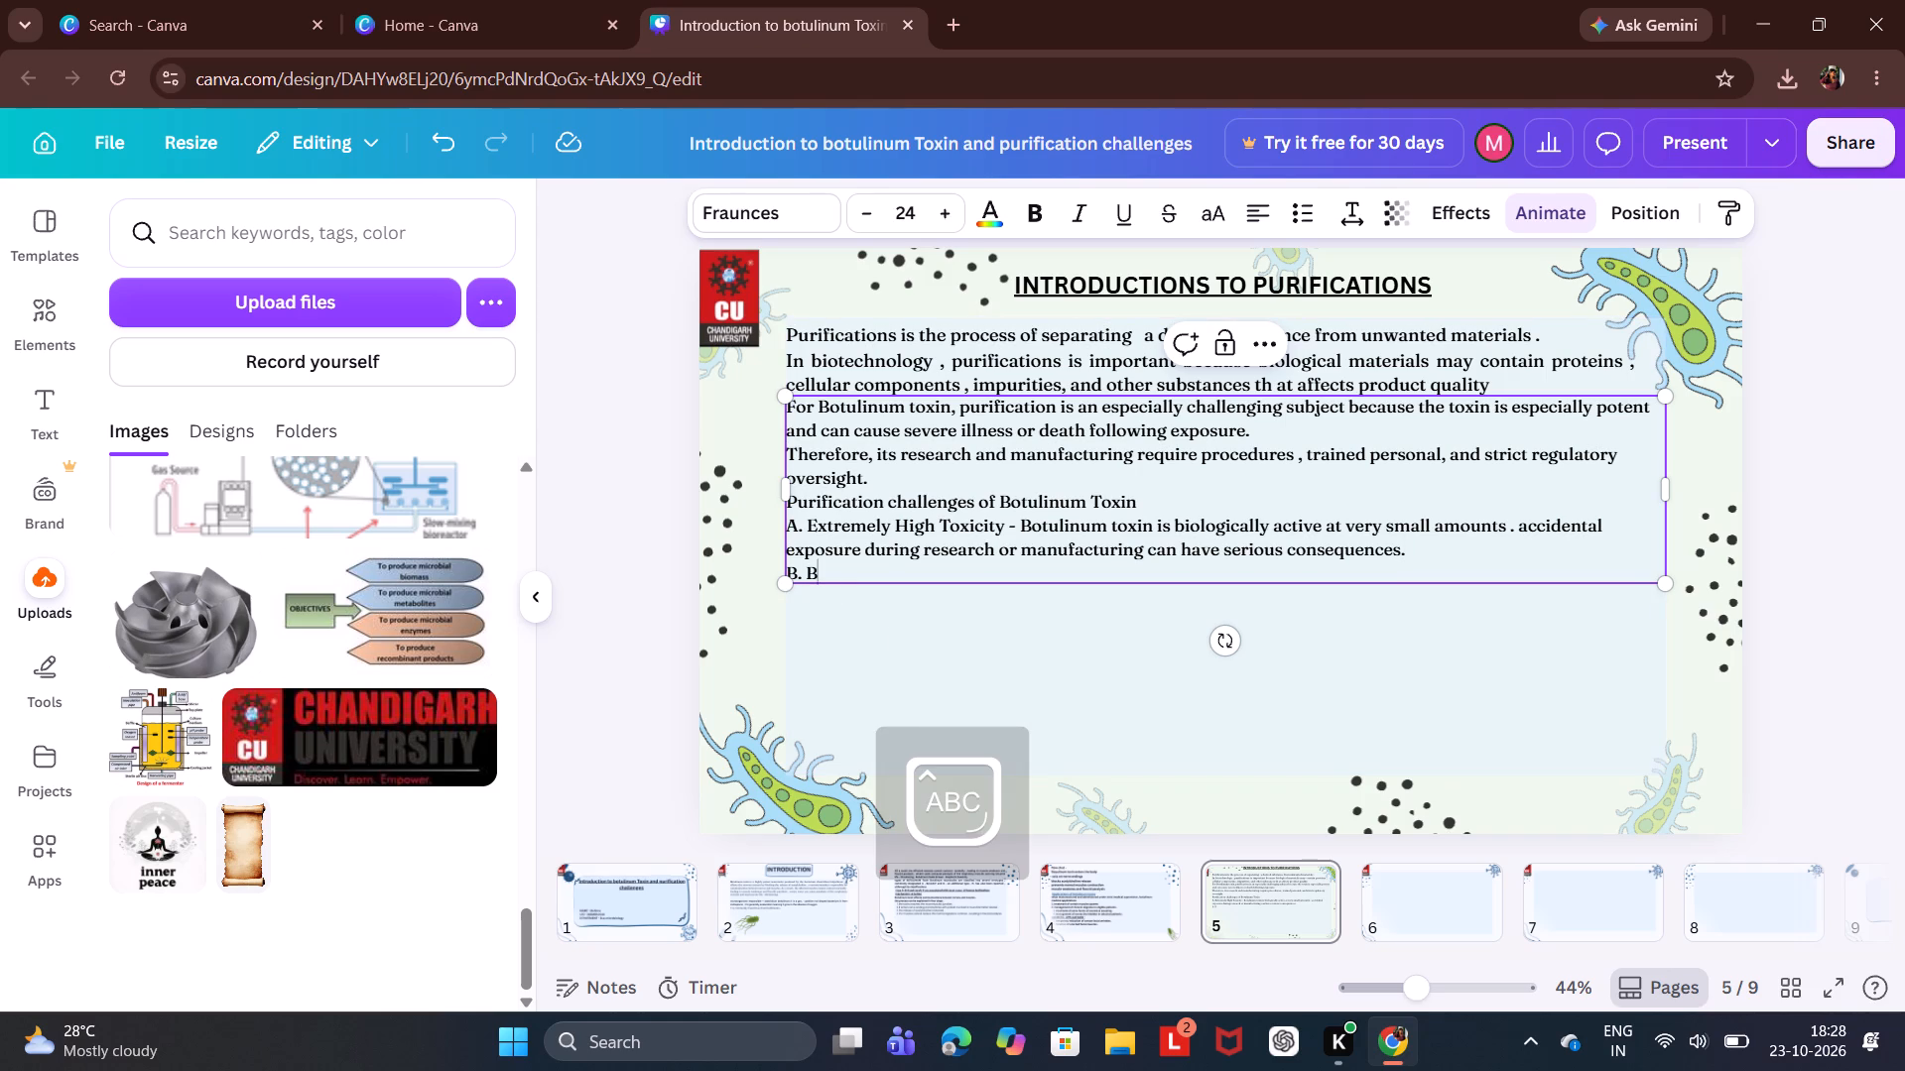
{"action": "key", "text": "i"}
{"action": "key", "text": "o"}
{"action": "key", "text": "o"}
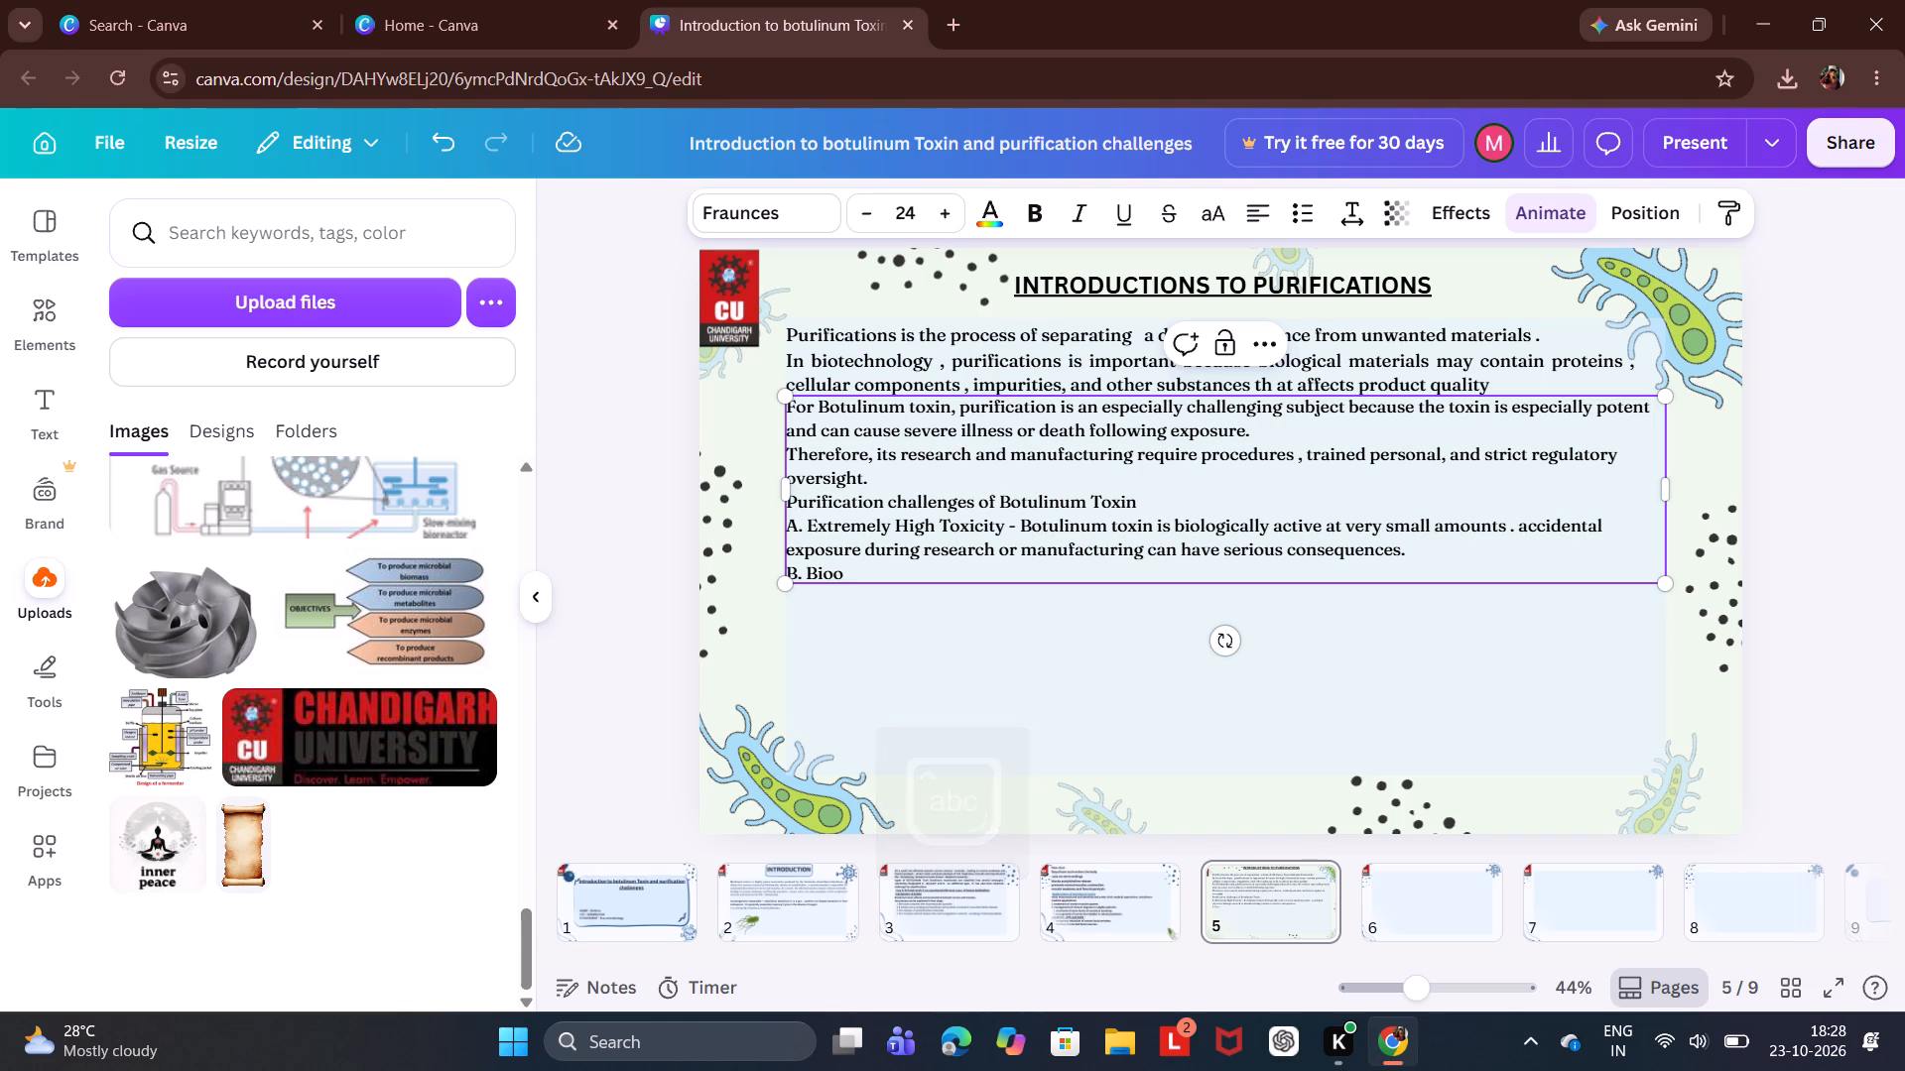
{"action": "key", "text": "BackSpace"}
{"action": "type", "text": "logical"}
{"action": "key", "text": "space"}
{"action": "key", "text": "c"}
{"action": "key", "text": "o"}
{"action": "key", "text": "m"}
{"action": "type", "text": "pl"}
{"action": "key", "text": "e"}
{"action": "key", "text": "x"}
{"action": "type", "text": "ity"}
{"action": "key", "text": "minus"}
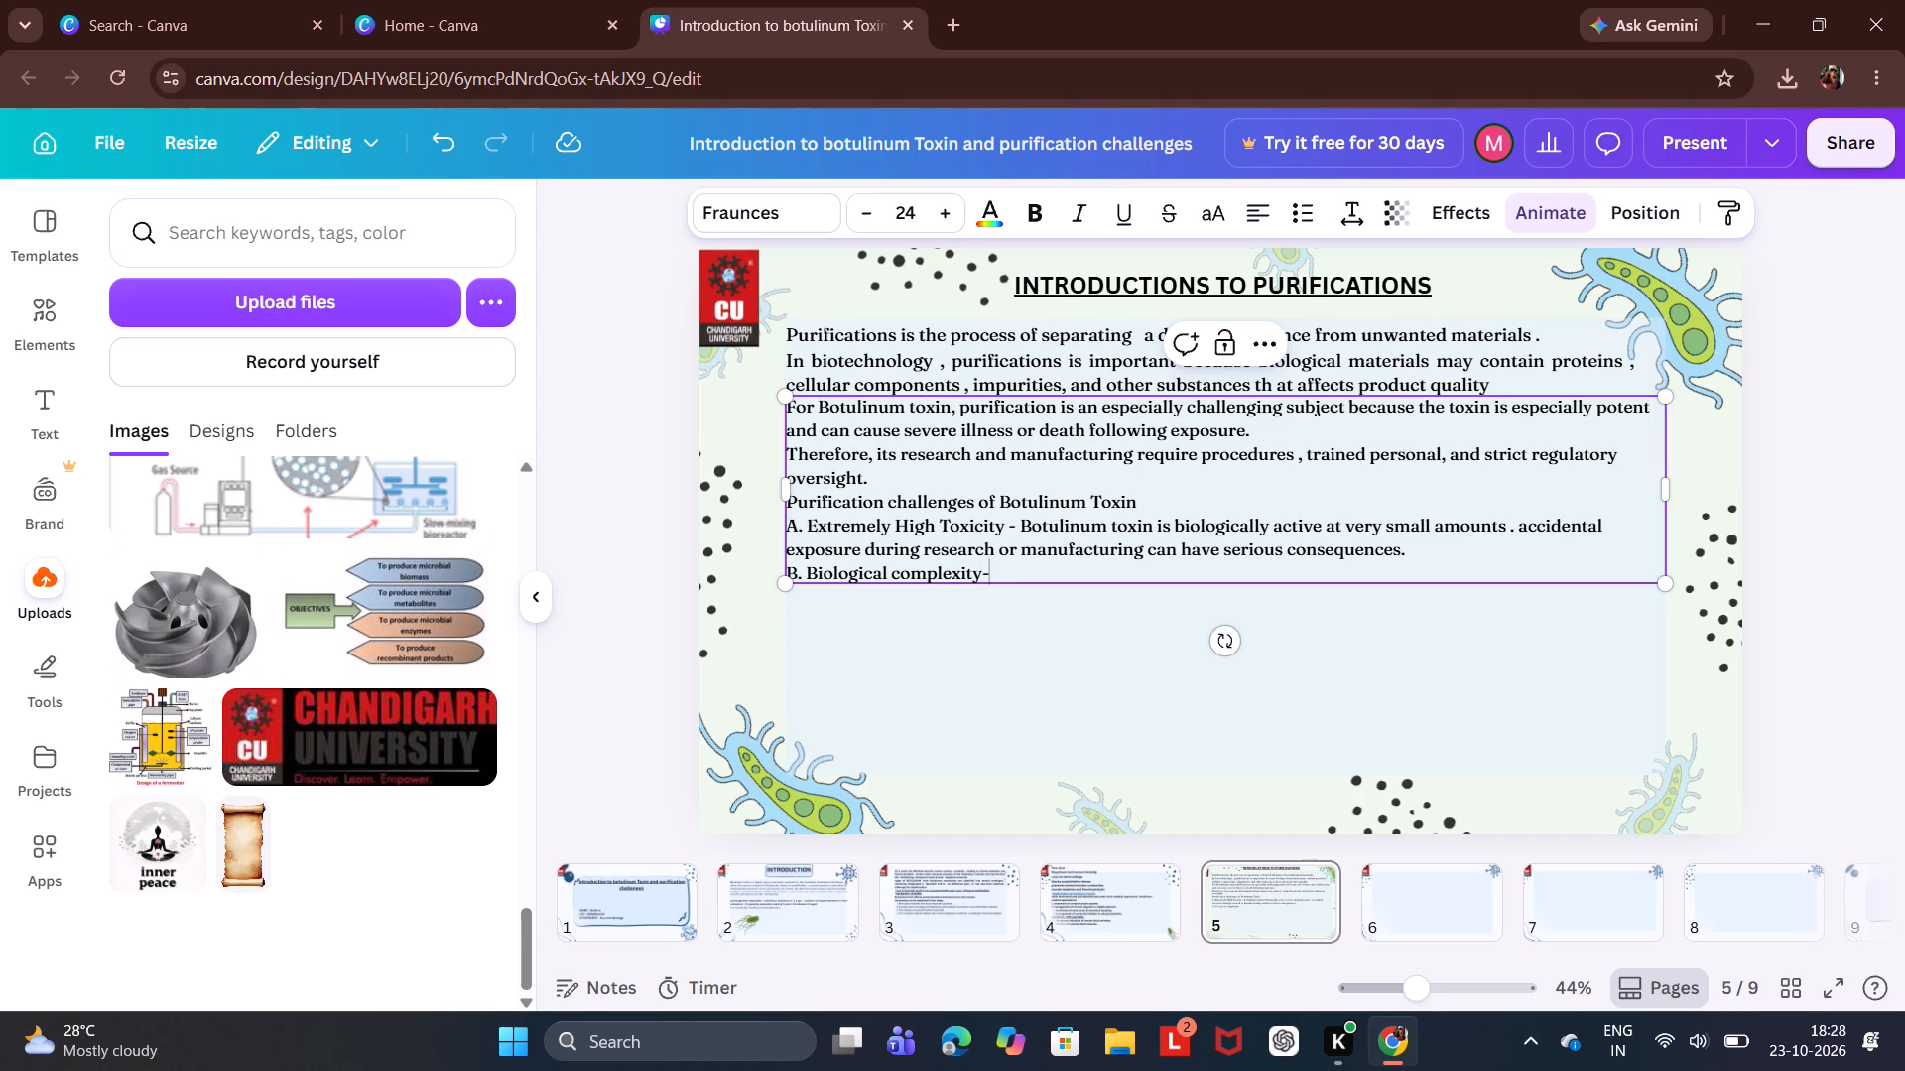
{"action": "key", "text": "Return"}
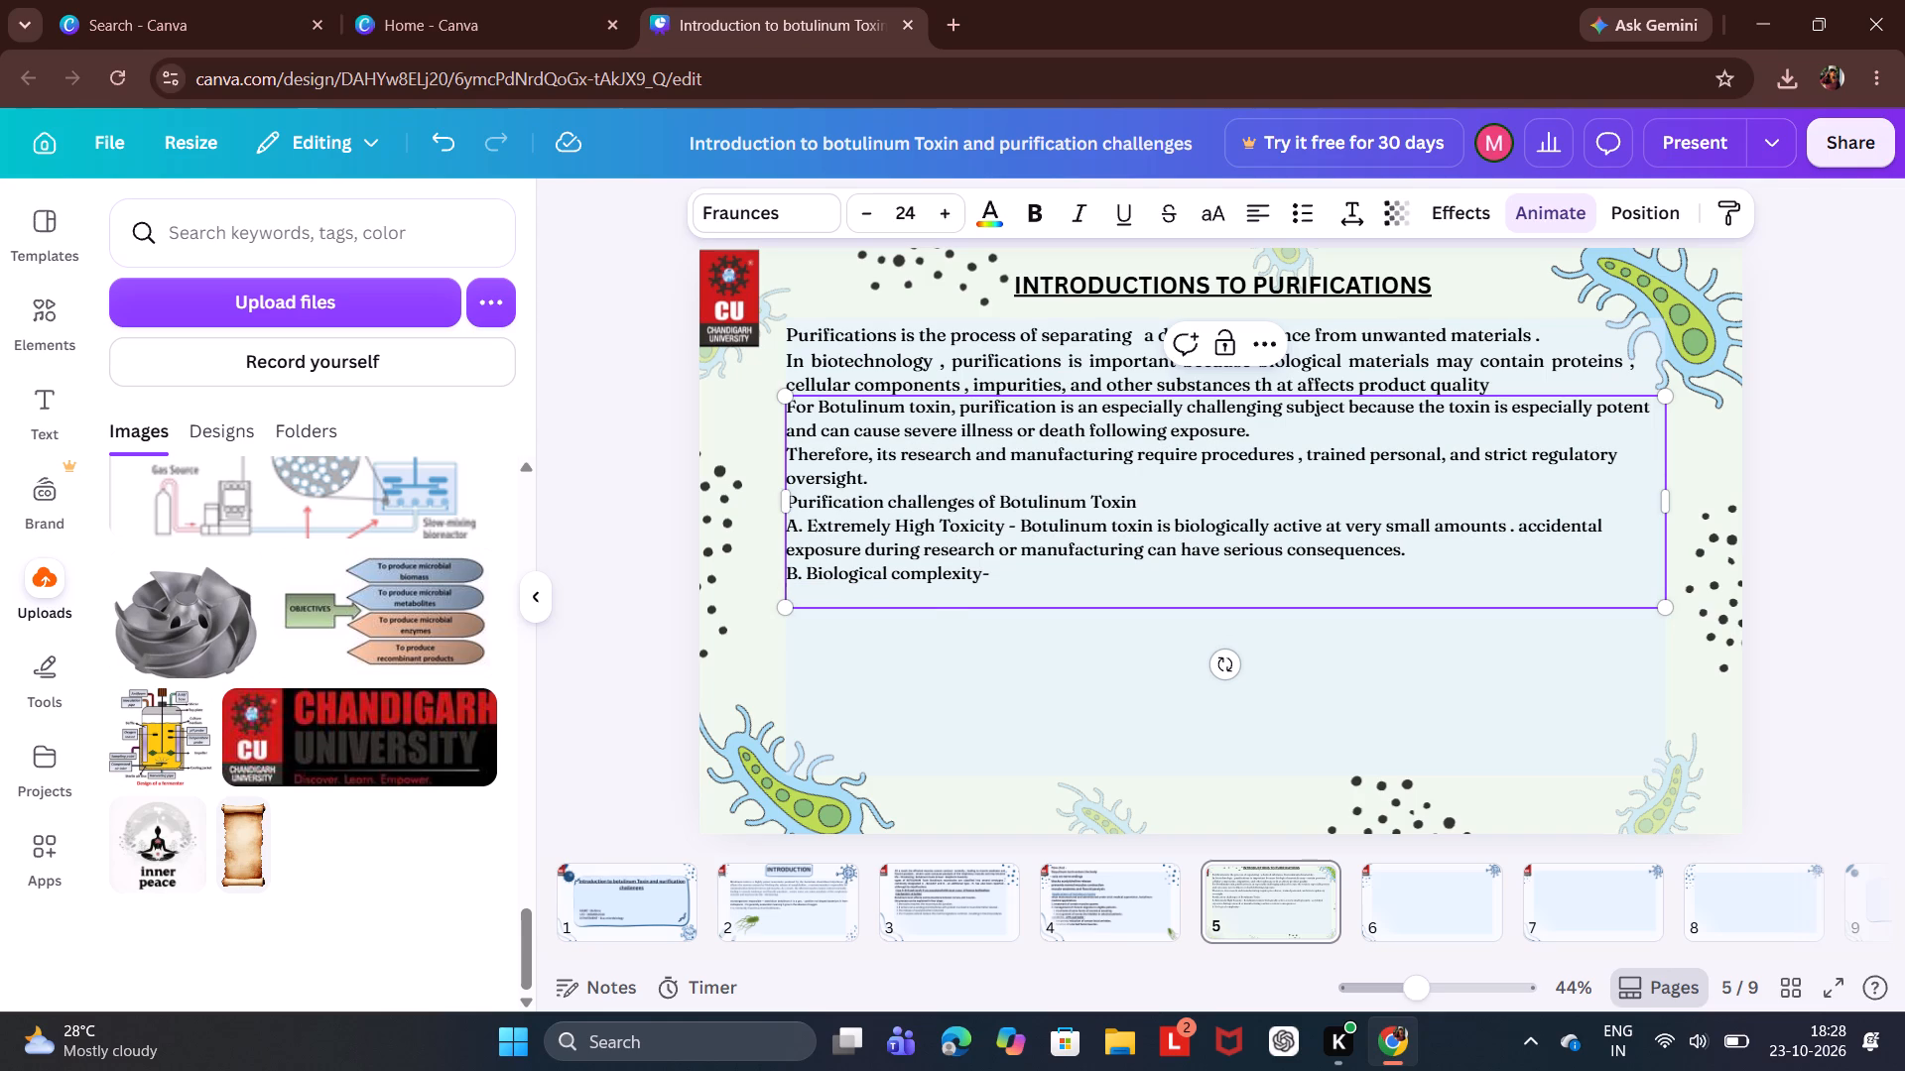
Begin item B's description on slide 5 after "Biological complexity-" with "The toxin is a protein".
{"action": "left_click", "coordinate": [997, 570]}
{"action": "key", "text": "b"}
{"action": "key", "text": "BackSpace"}
{"action": "key", "text": "space"}
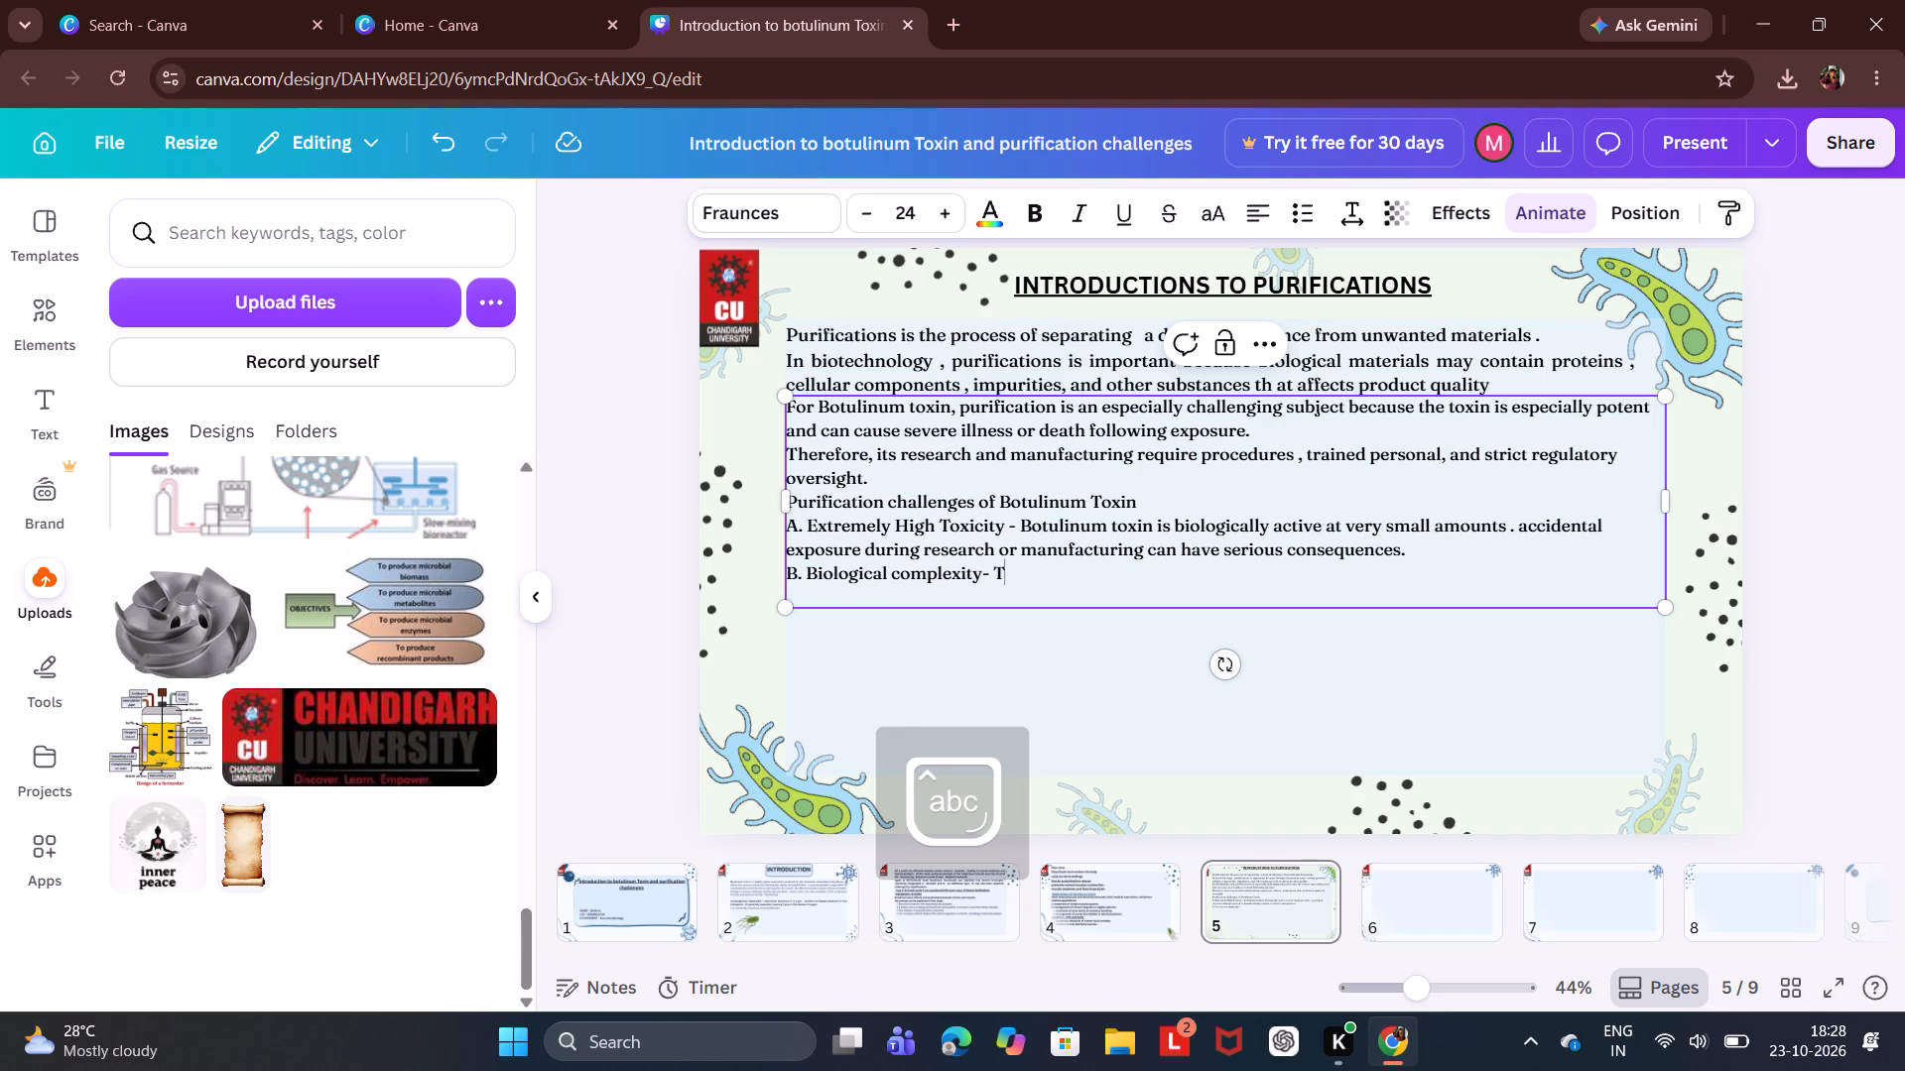
{"action": "type", "text": "he"}
{"action": "key", "text": "space"}
{"action": "type", "text": "toxin"}
{"action": "key", "text": "space"}
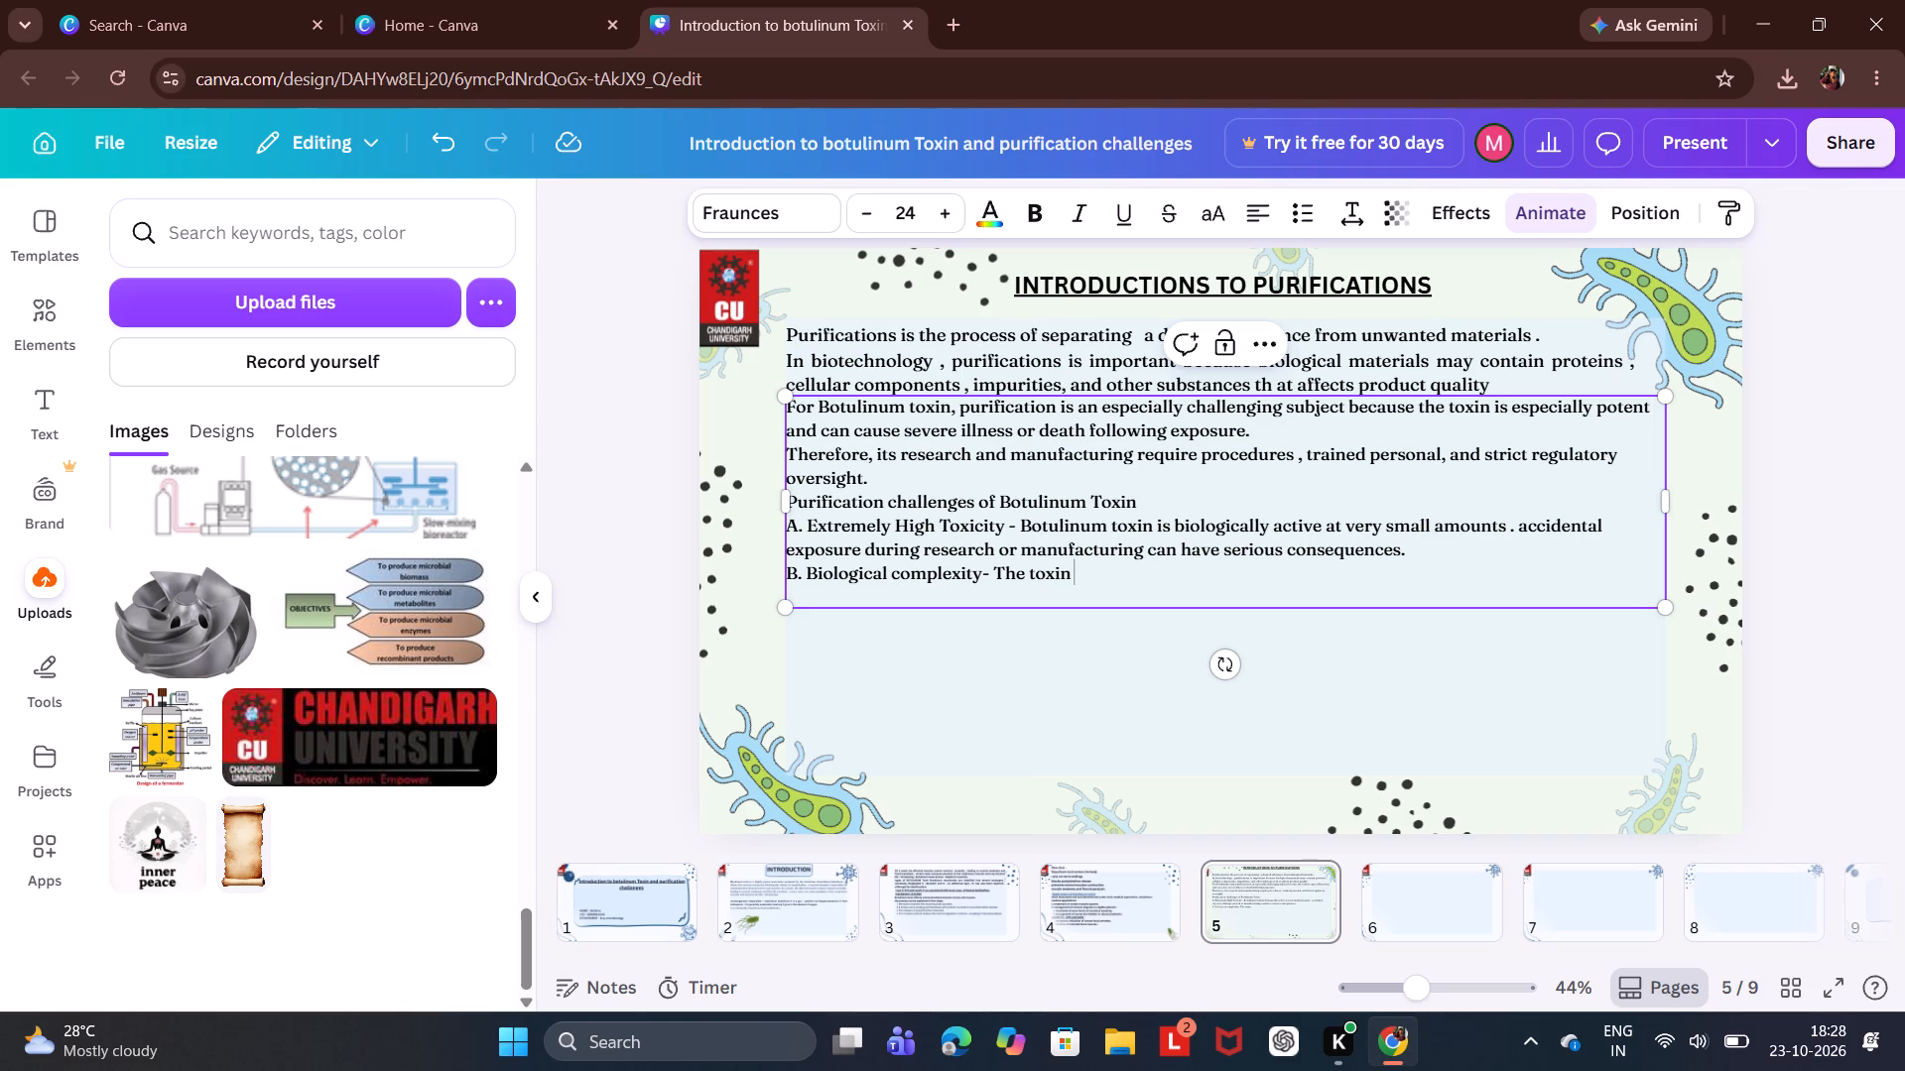
{"action": "type", "text": "is a"}
{"action": "key", "text": "space"}
{"action": "type", "text": "protein"}
{"action": "key", "text": "space"}
Continue item B's sentence on slide 5 with "whose biological activity depends on its molecular structure".
{"action": "type", "text": "wh"}
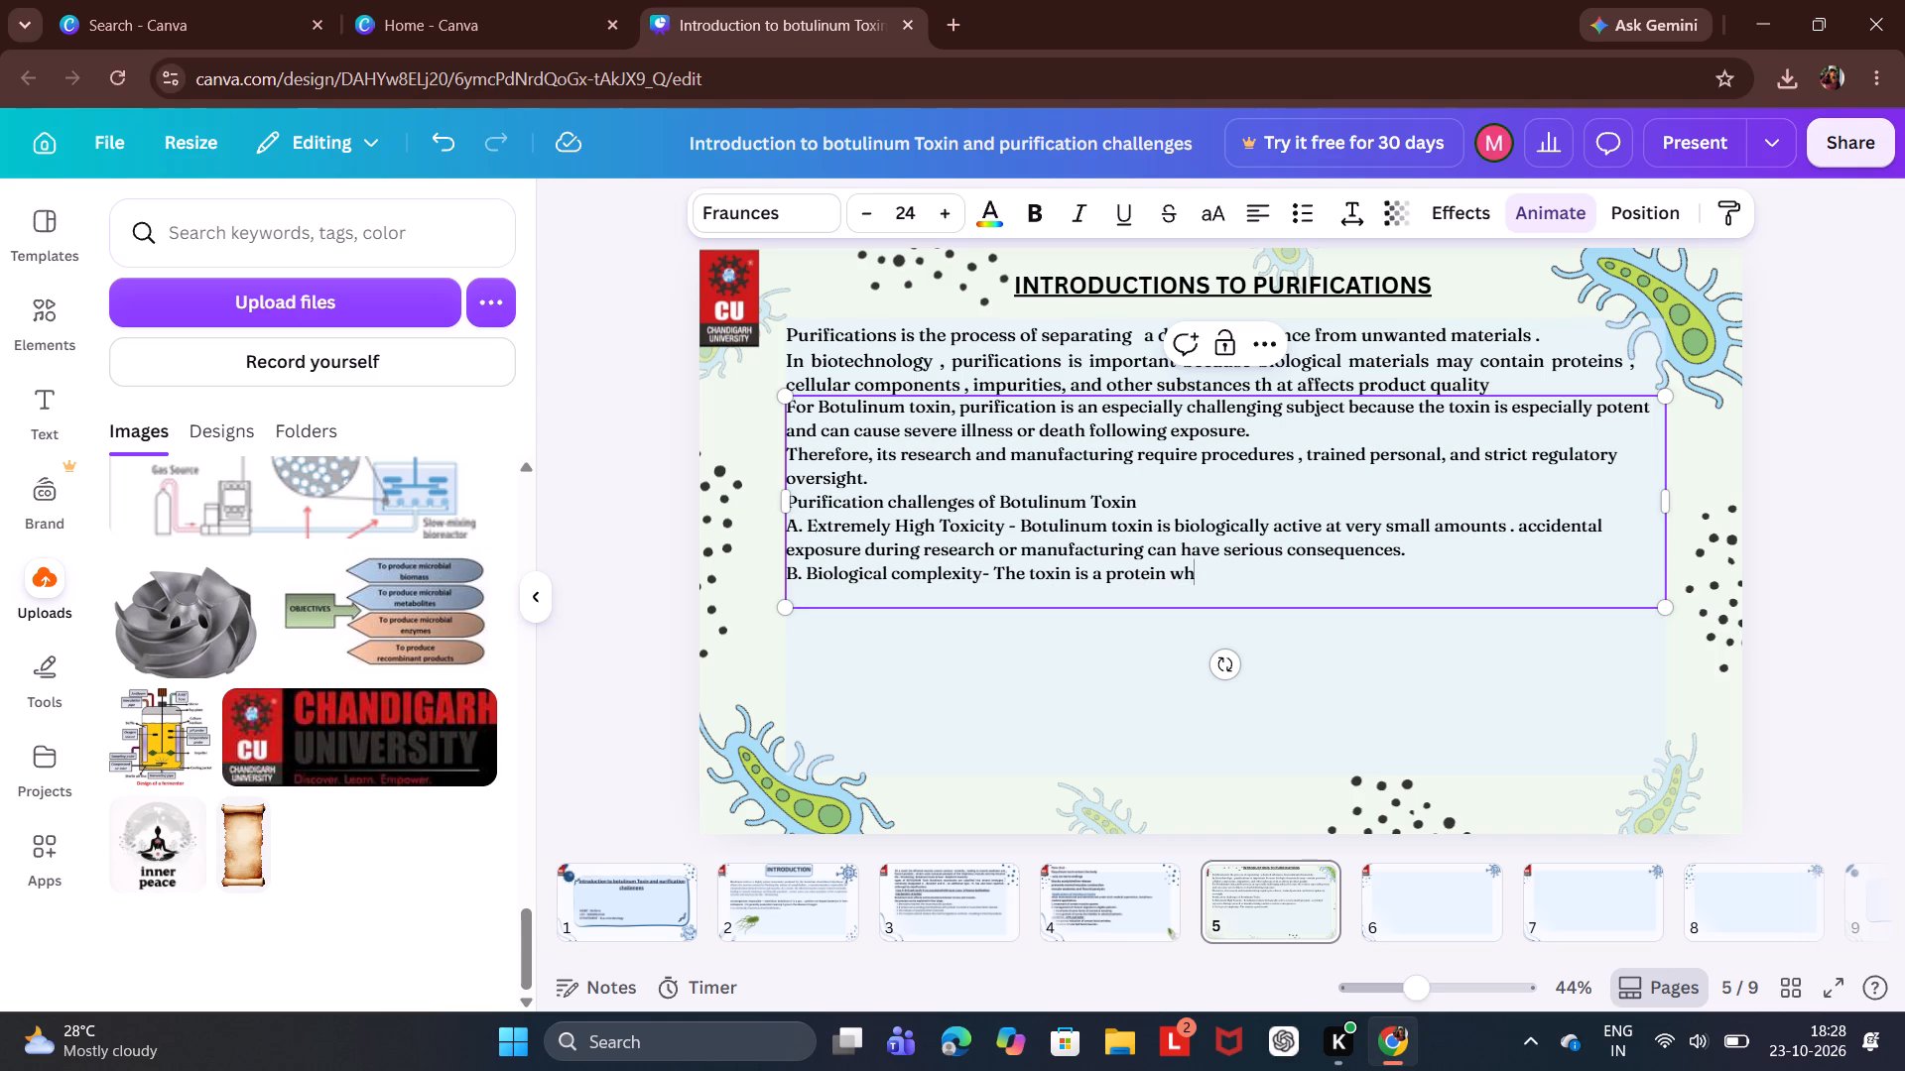
{"action": "key", "text": "o"}
{"action": "type", "text": "se biological activity depen"}
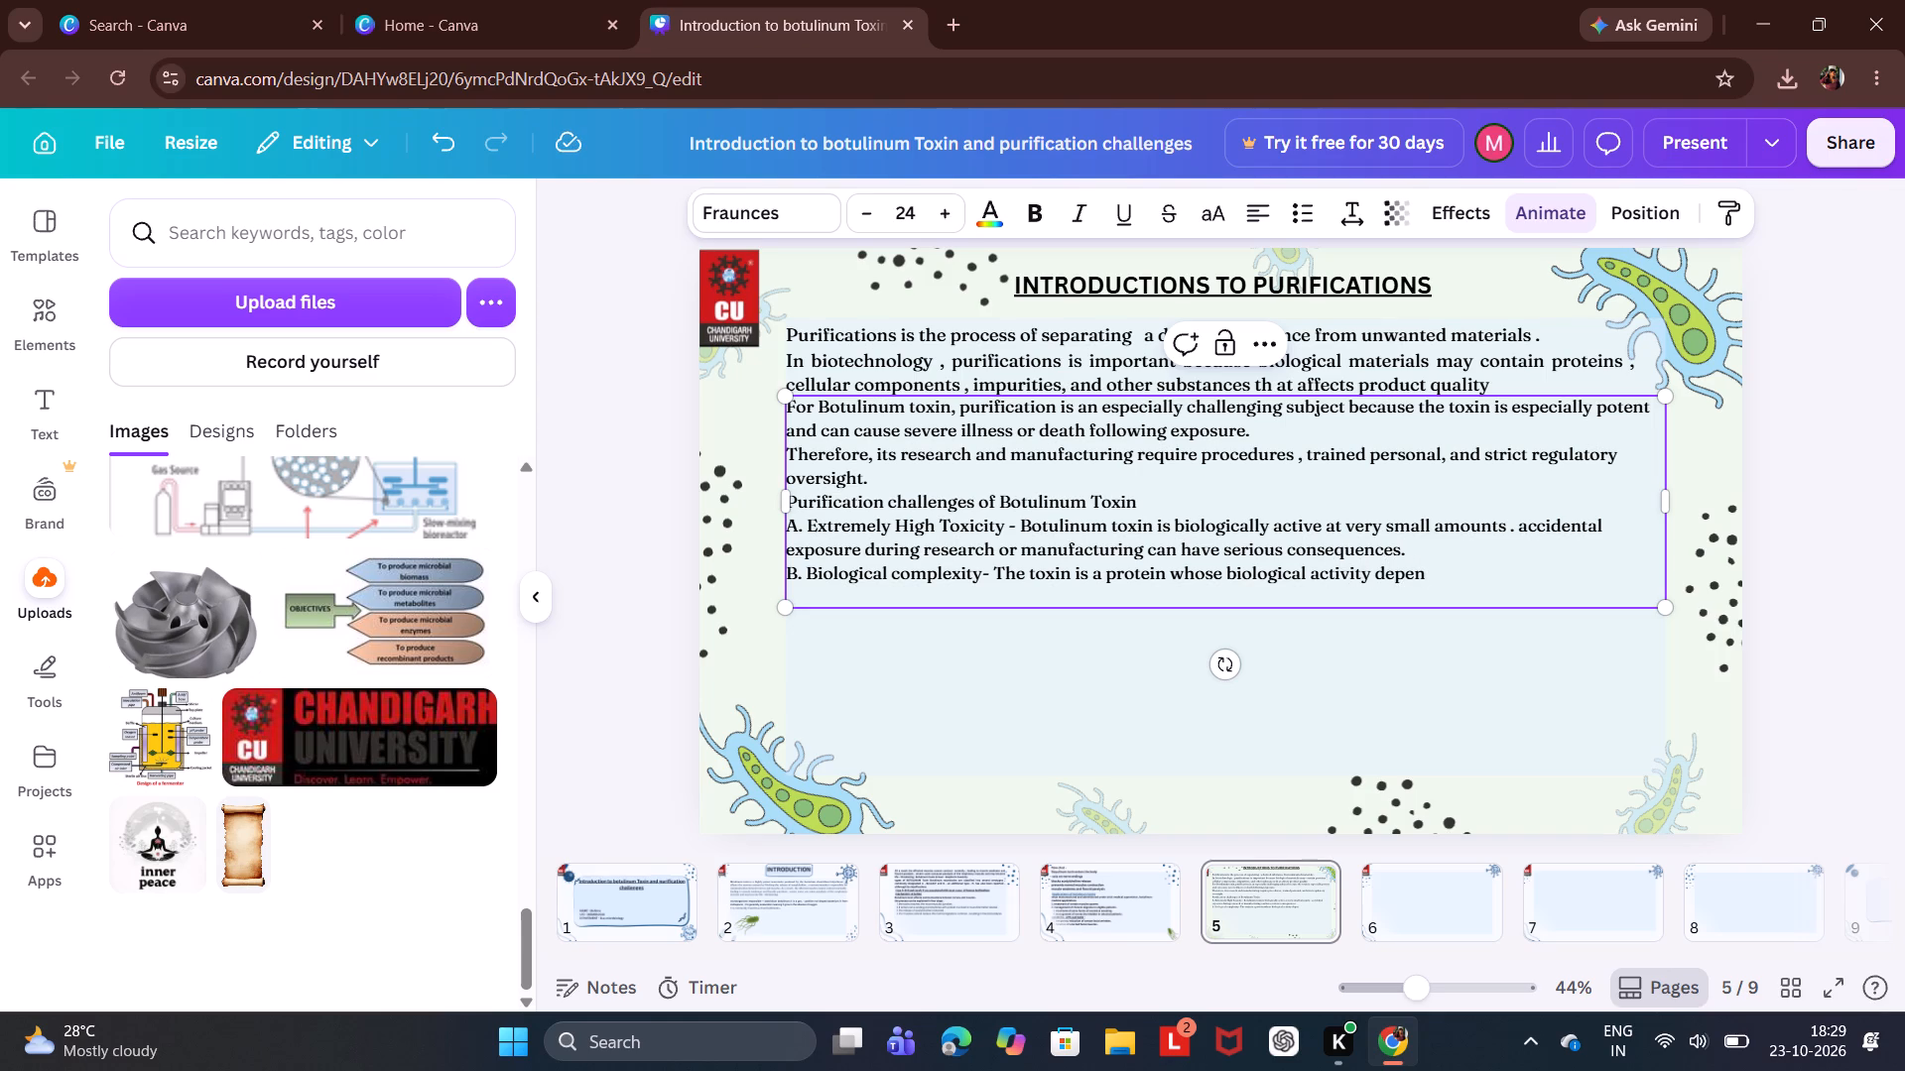
{"action": "type", "text": "ds"}
{"action": "key", "text": "space"}
{"action": "type", "text": "on its"}
{"action": "key", "text": "space"}
{"action": "type", "text": "molecu"}
{"action": "type", "text": "lar"}
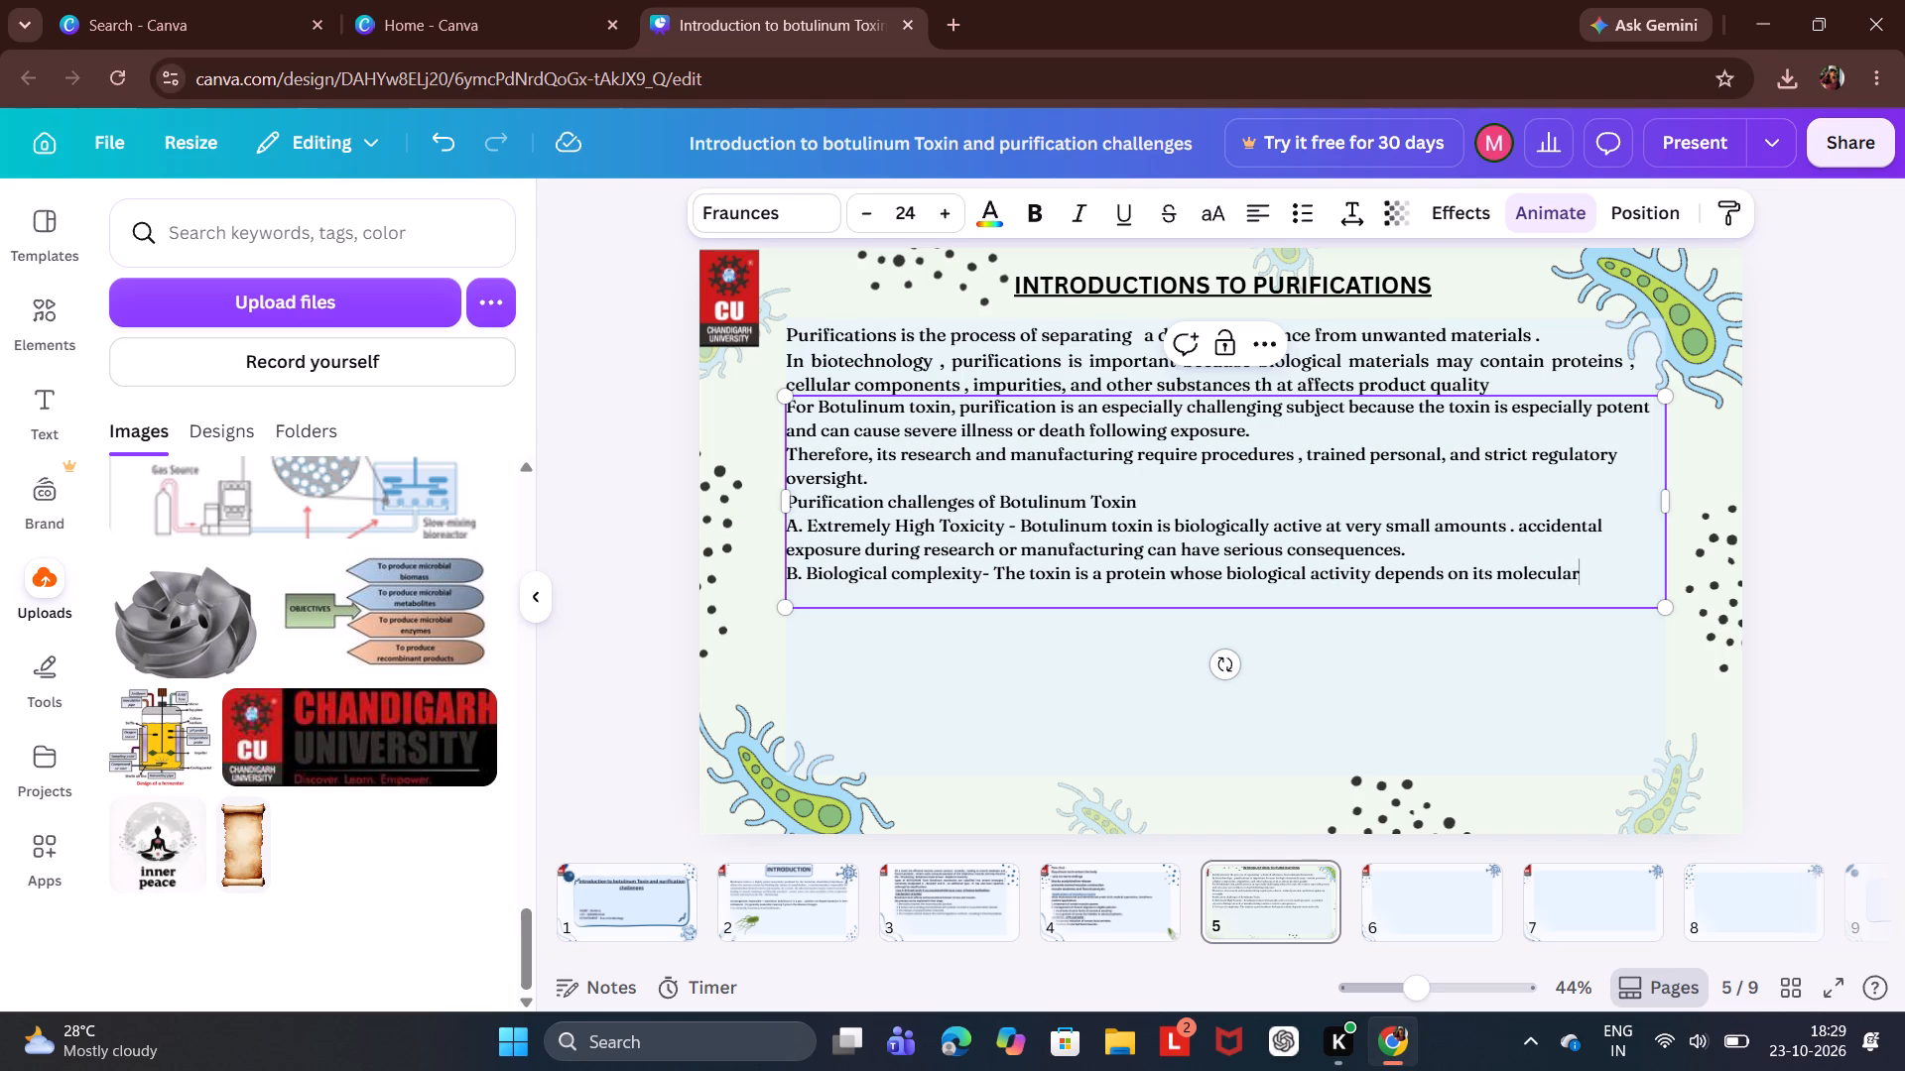
{"action": "key", "text": "space"}
{"action": "type", "text": "str"}
{"action": "key", "text": "u"}
{"action": "type", "text": "ctur"}
{"action": "key", "text": "e"}
Finish item B's first sentence on slide 5 with "and integrity.".
{"action": "key", "text": "space"}
{"action": "type", "text": "and"}
{"action": "key", "text": "space"}
{"action": "type", "text": "int"}
{"action": "key", "text": "e"}
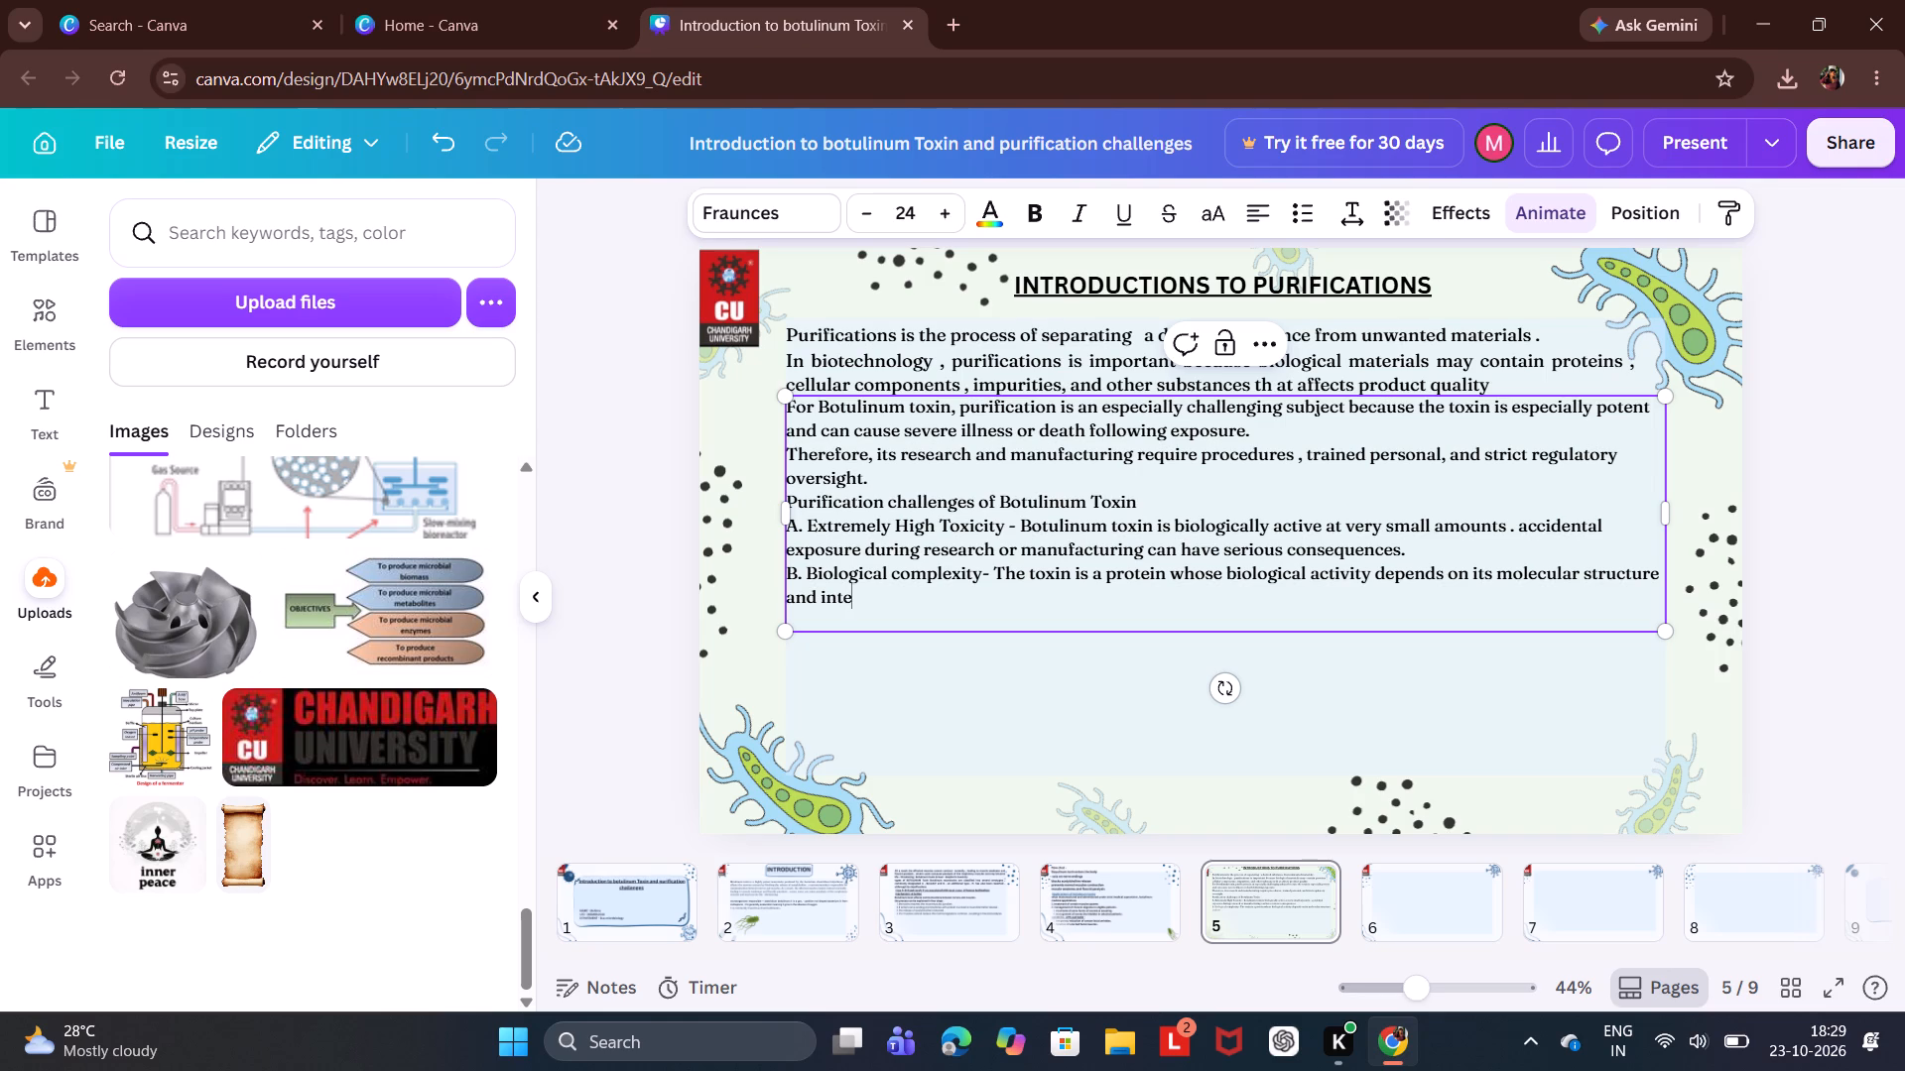
{"action": "type", "text": "grit"}
{"action": "key", "text": "y"}
{"action": "key", "text": "period"}
Begin a second sentence in item B on slide 5 with "Changes in its structure may affect".
{"action": "key", "text": "space"}
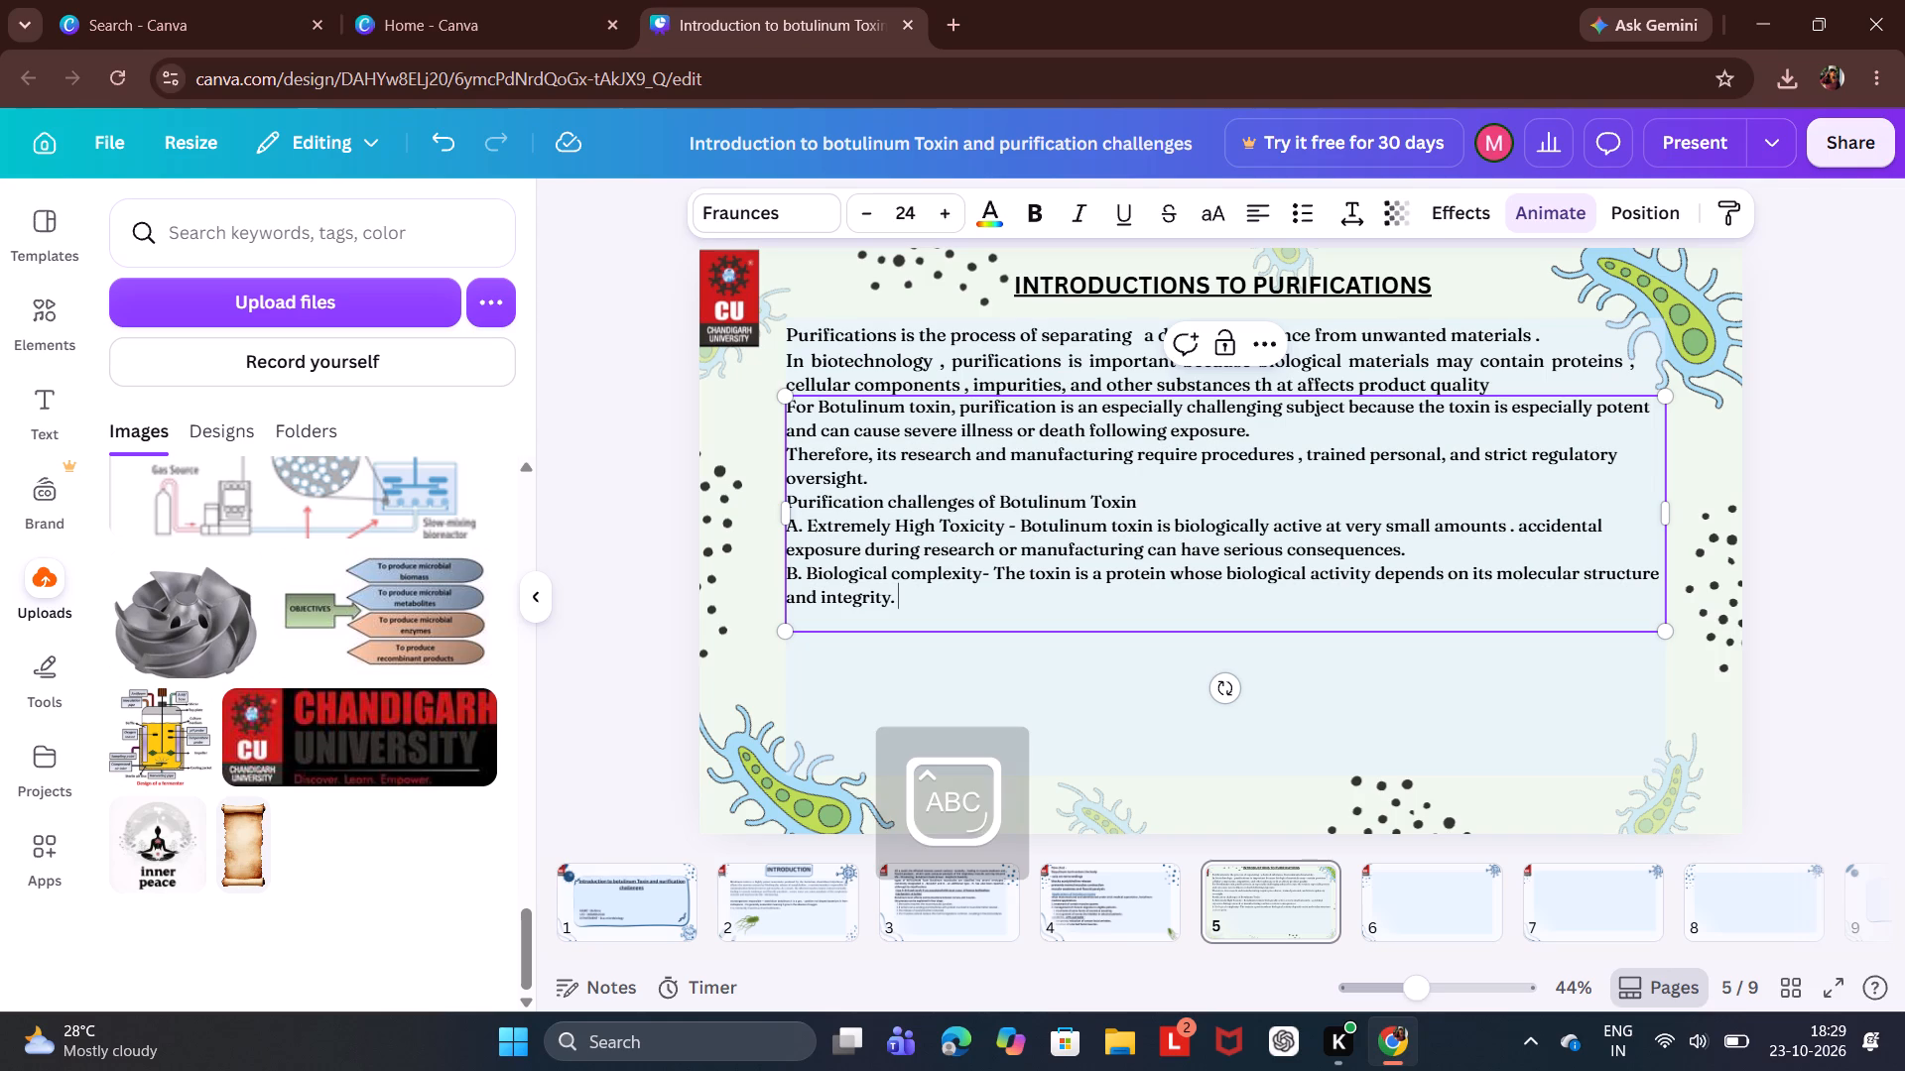
{"action": "key", "text": "h"}
{"action": "type", "text": "ange"}
{"action": "type", "text": "s"}
{"action": "key", "text": "space"}
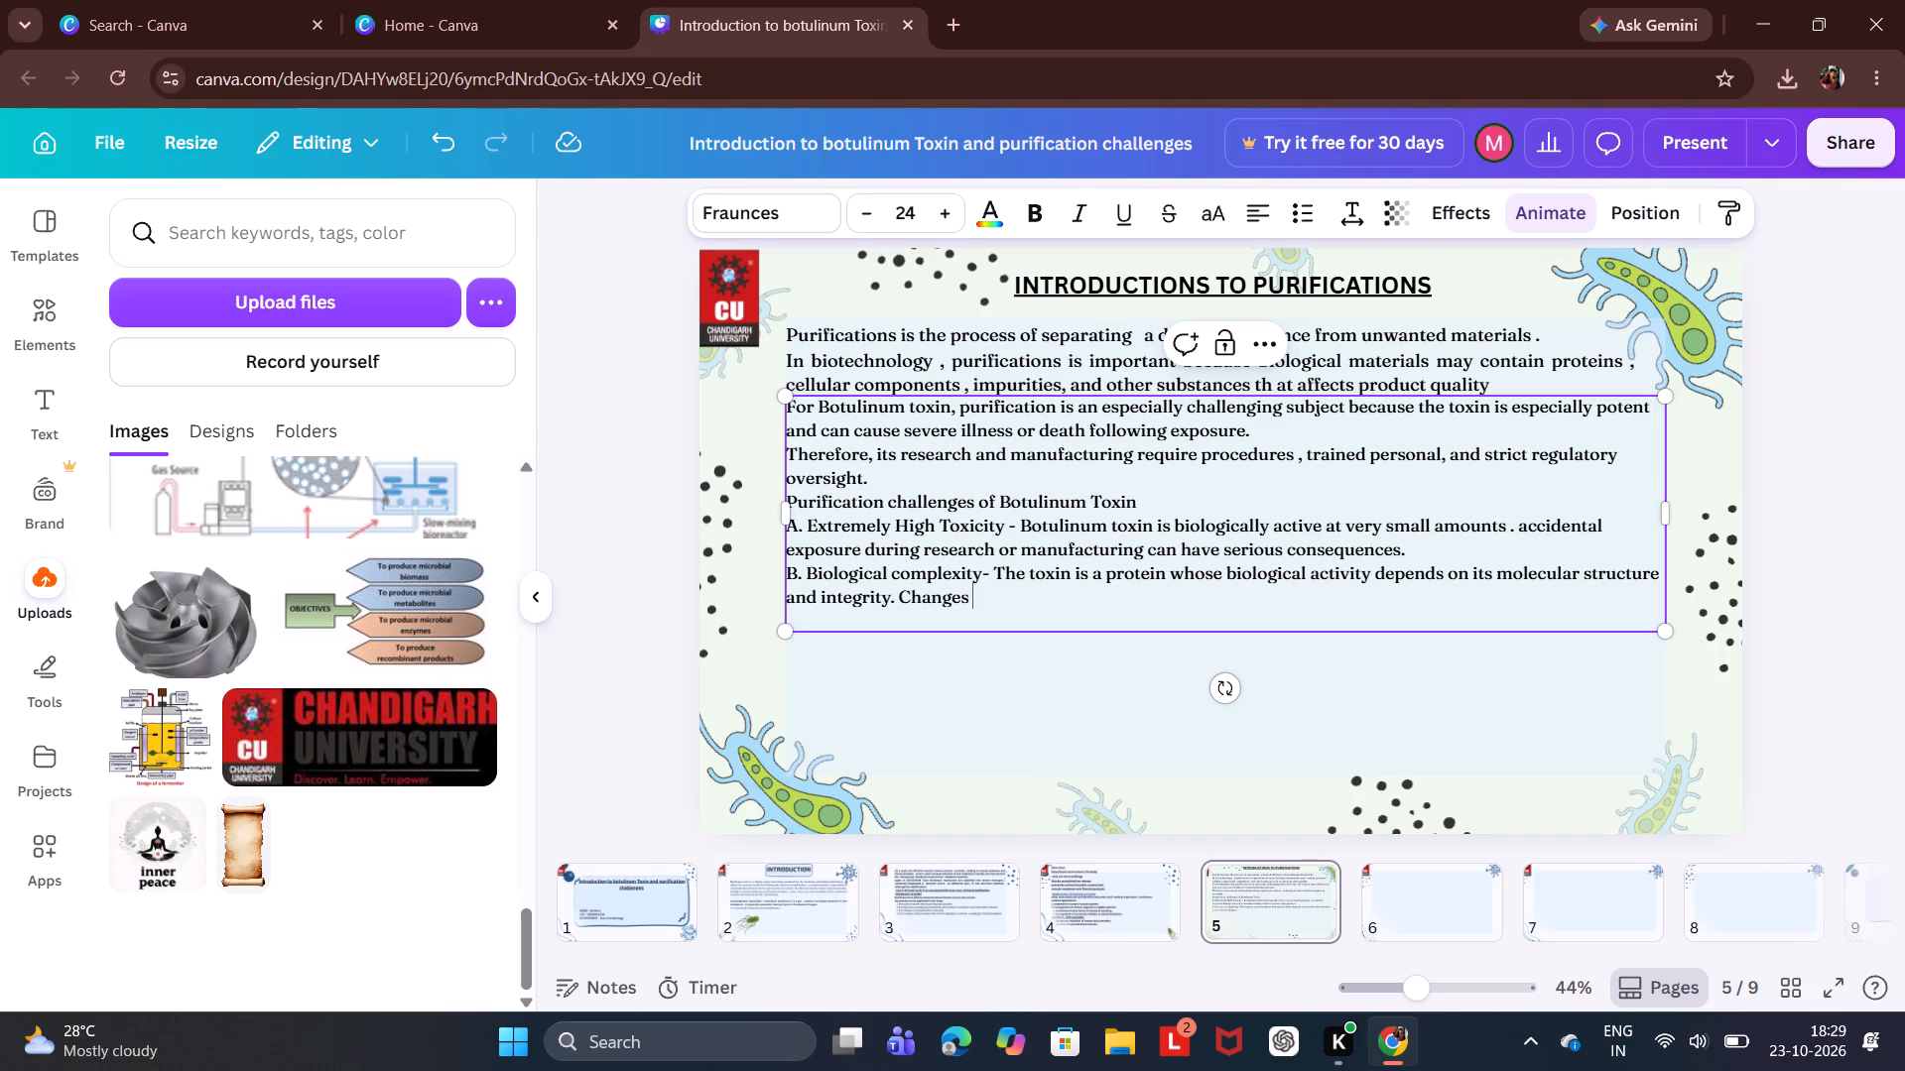
{"action": "type", "text": "in its structure"}
{"action": "key", "text": "space"}
{"action": "type", "text": "may affects"}
{"action": "key", "text": "space"}
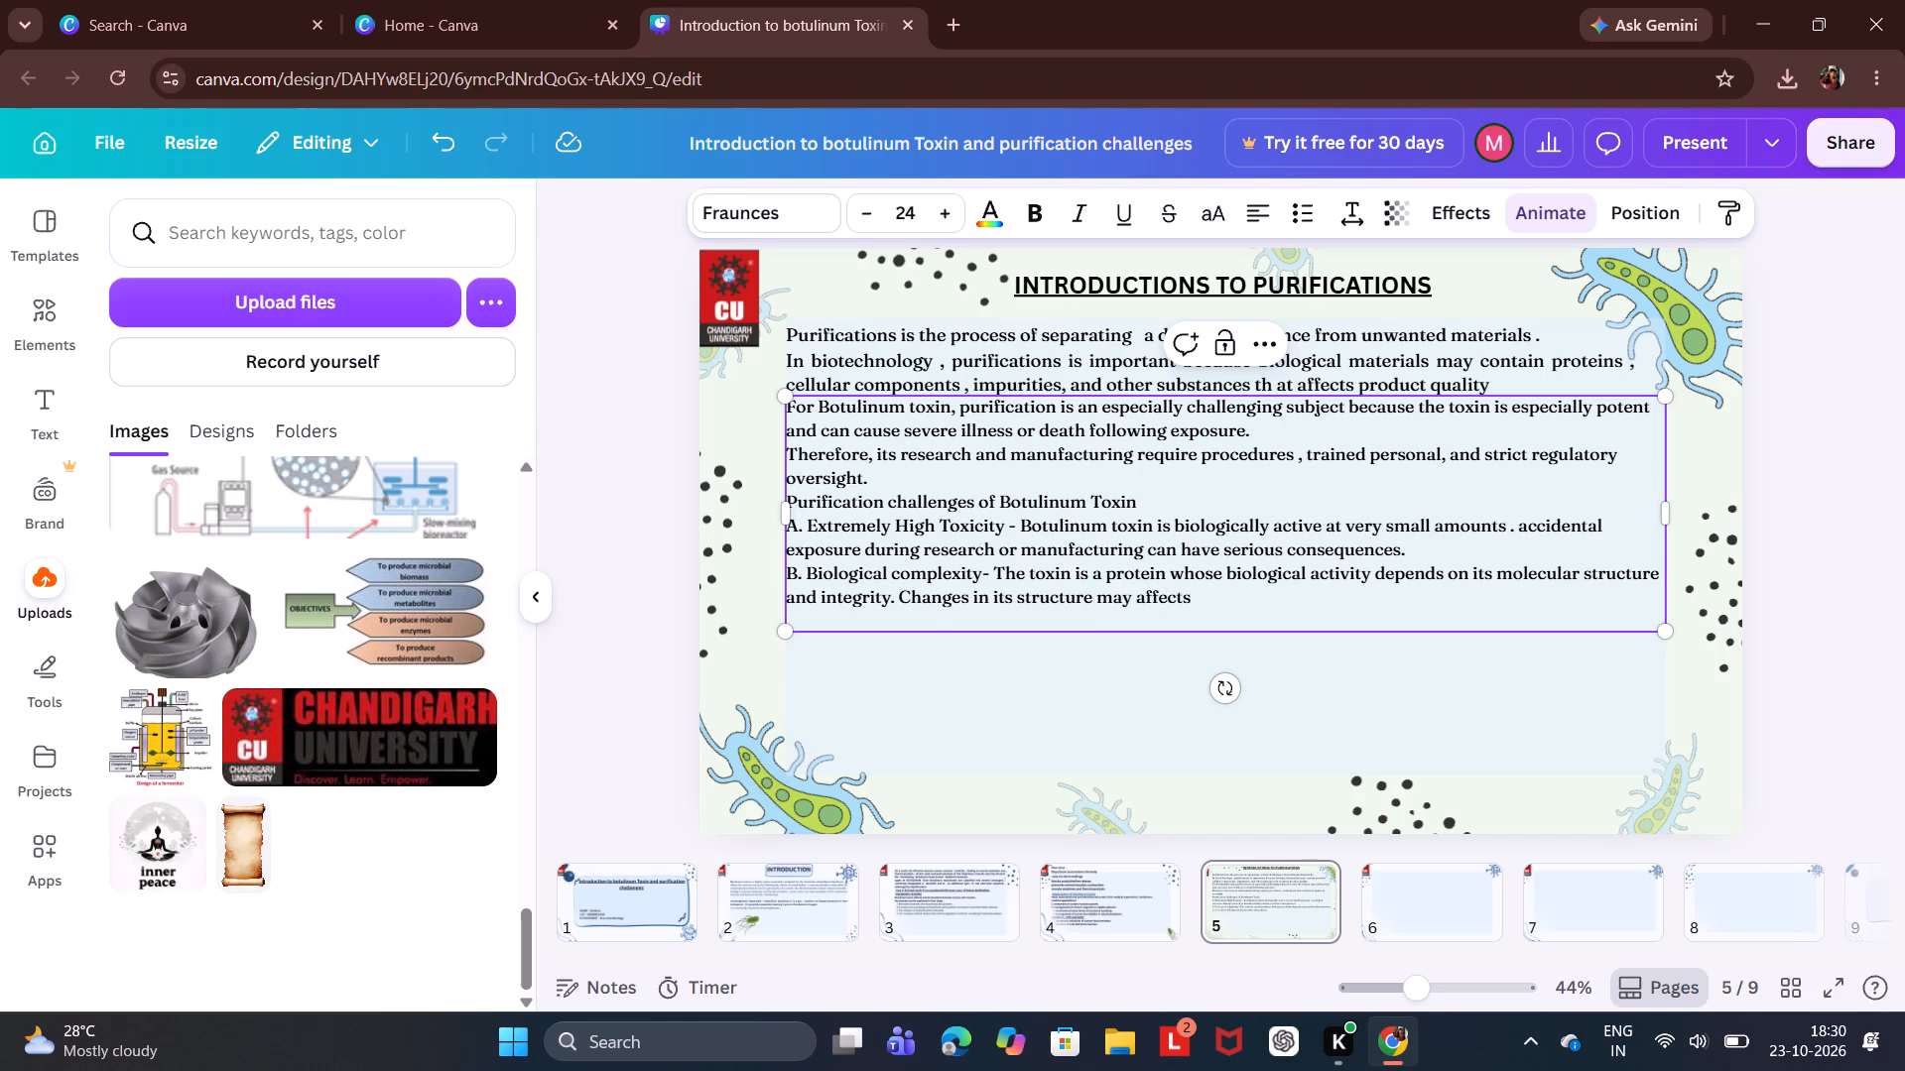
{"action": "key", "text": "BackSpace"}
{"action": "key", "text": "BackSpace"}
{"action": "key", "text": "space"}
Finish item B's second sentence on slide 5 with "its activity and stability.".
{"action": "type", "text": "its"}
{"action": "key", "text": "space"}
{"action": "type", "text": "activity"}
{"action": "key", "text": "space"}
{"action": "type", "text": "and"}
{"action": "key", "text": "space"}
{"action": "type", "text": "stabi"}
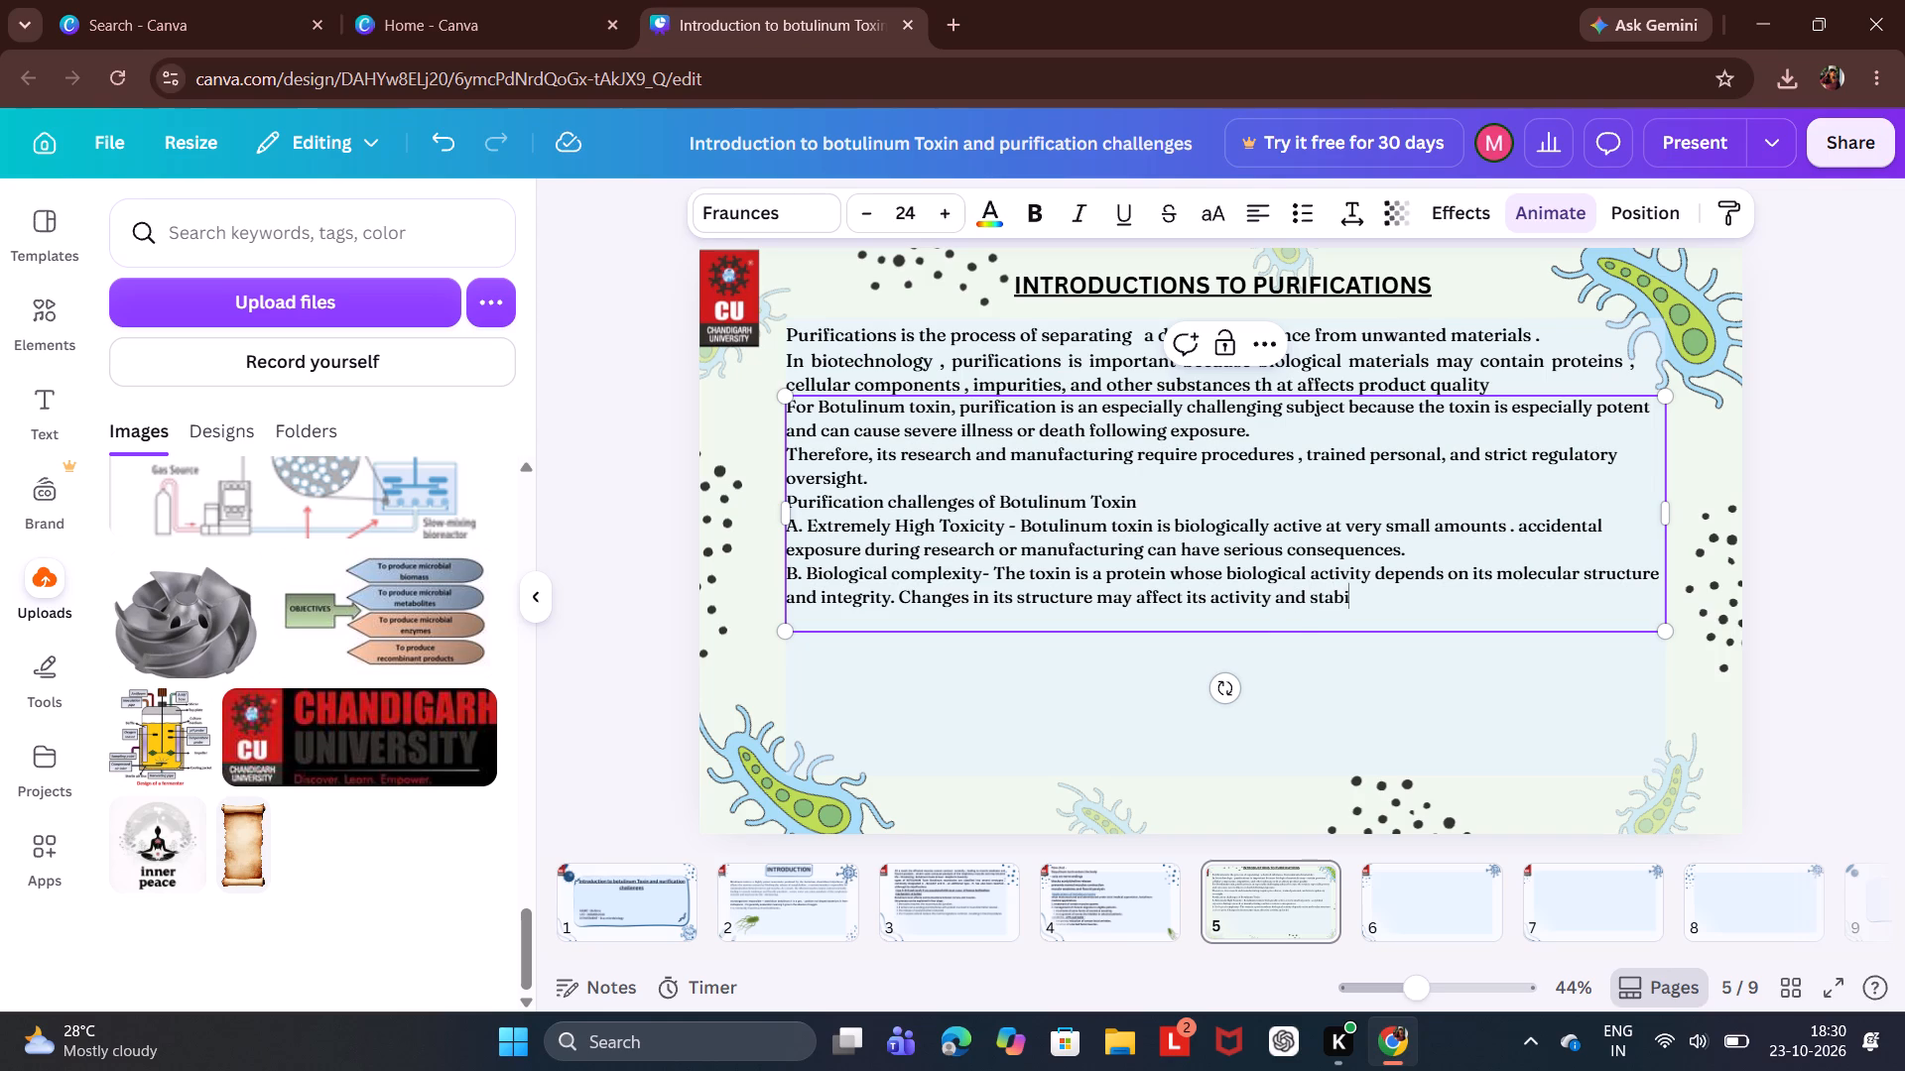
{"action": "type", "text": "lity"}
{"action": "key", "text": "period"}
Start a new line after item B on slide 5 with the heading "C. Stability Problems -".
{"action": "key", "text": "Return"}
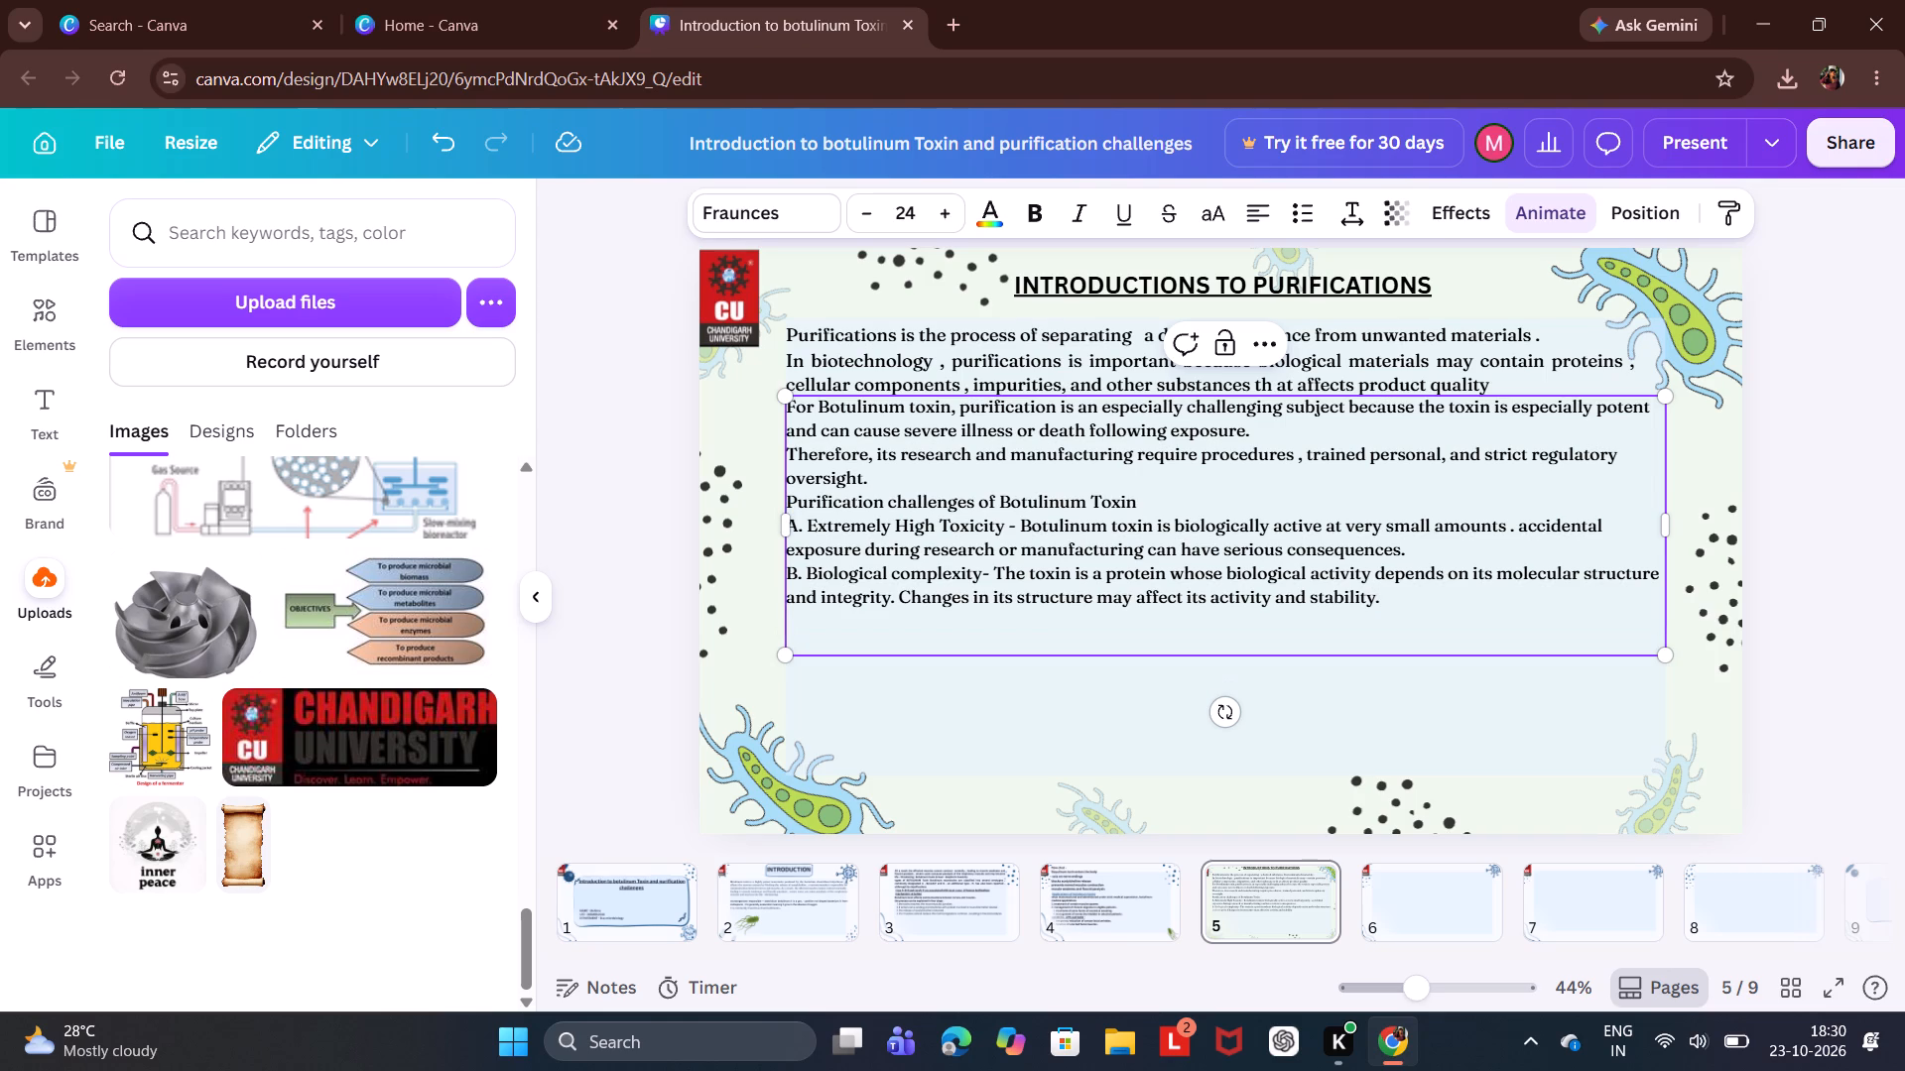
{"action": "key", "text": "c"}
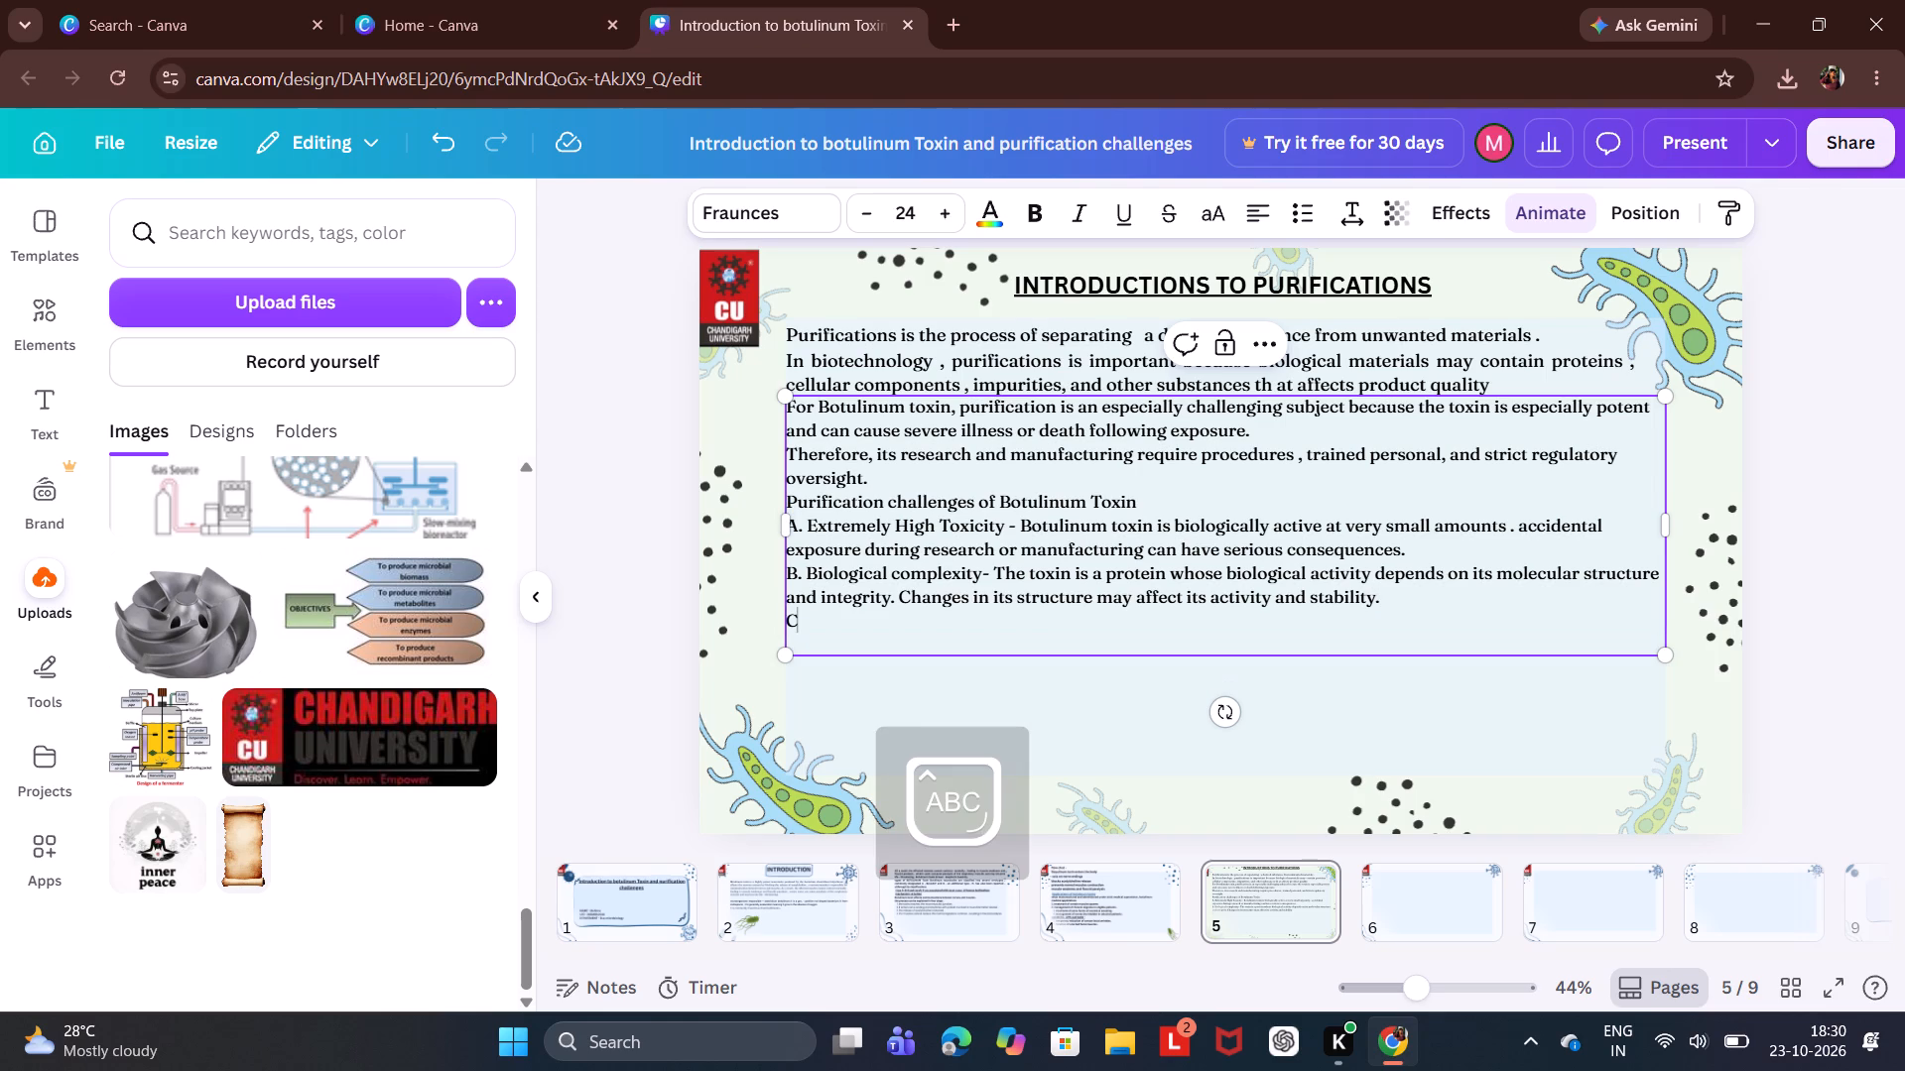
{"action": "type", "text": "."}
{"action": "key", "text": "space"}
{"action": "type", "text": "ility"}
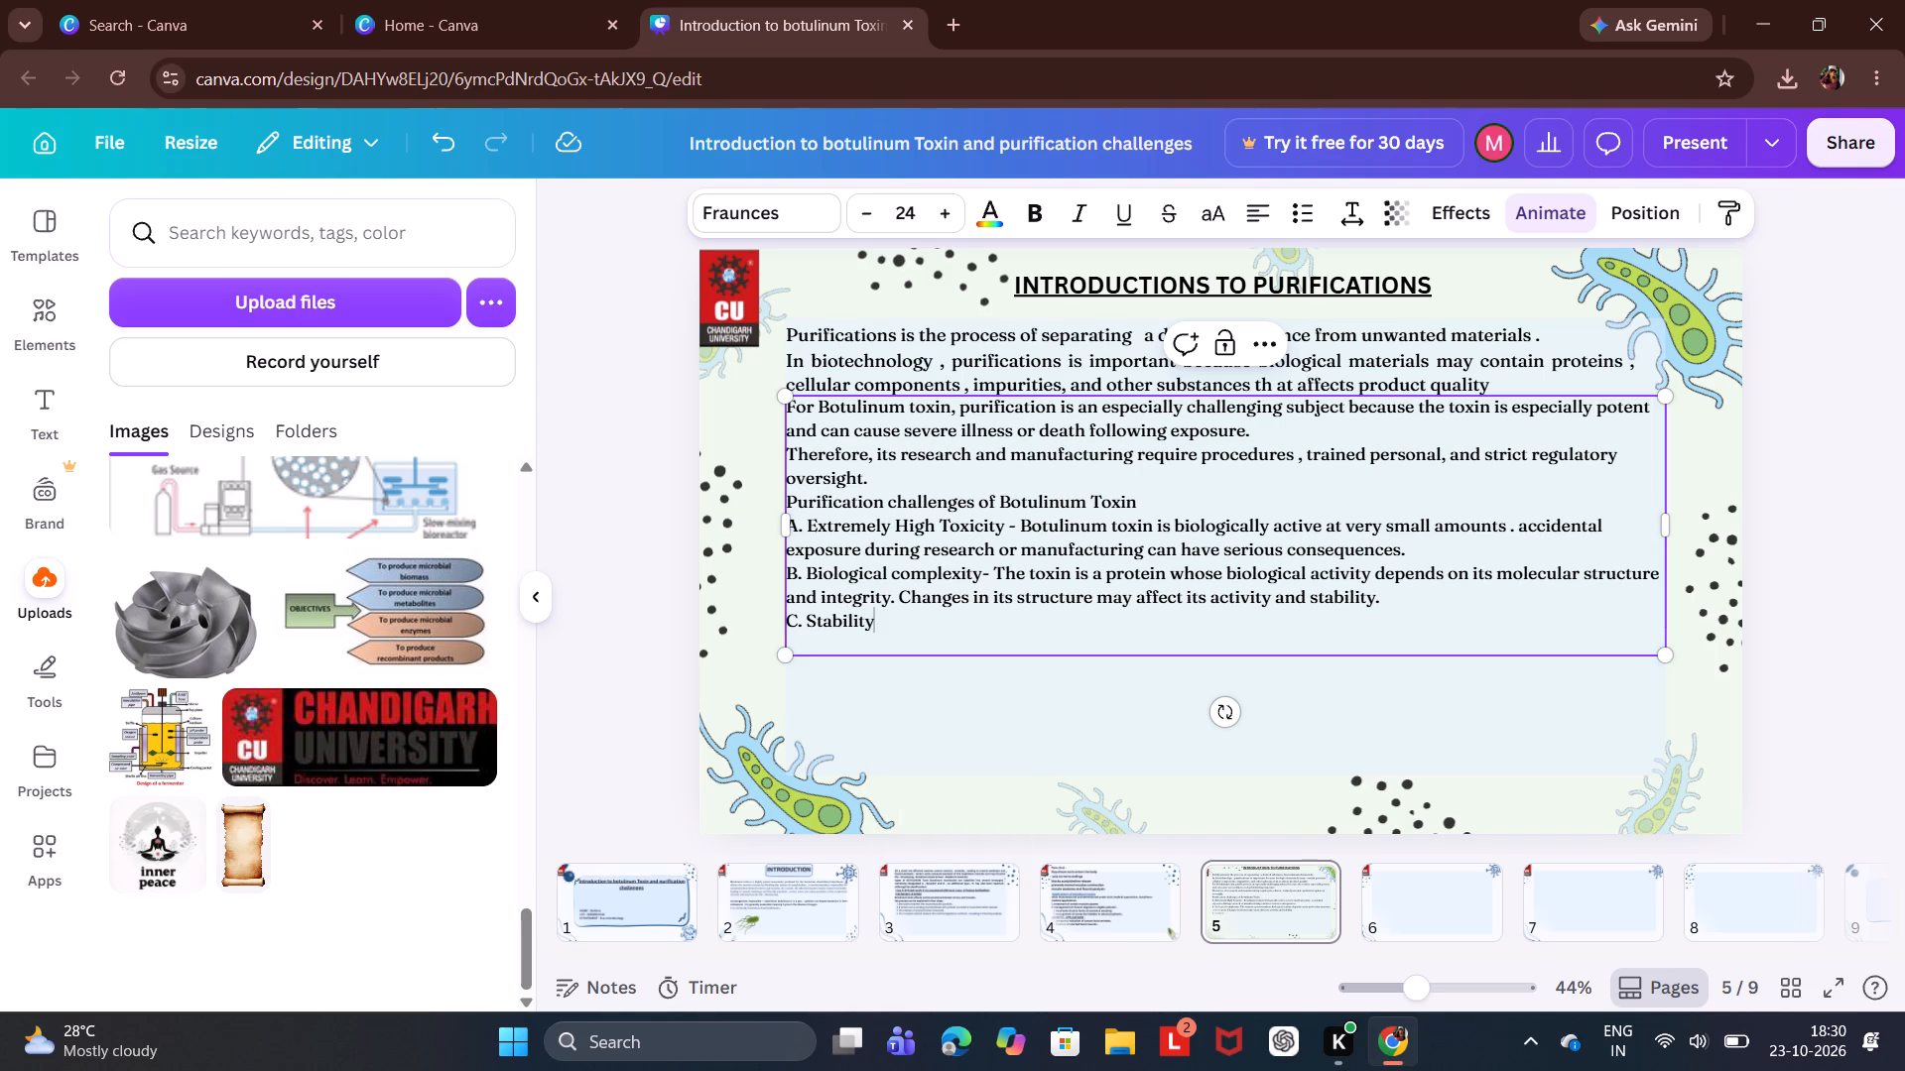
{"action": "key", "text": "space"}
{"action": "key", "text": "p"}
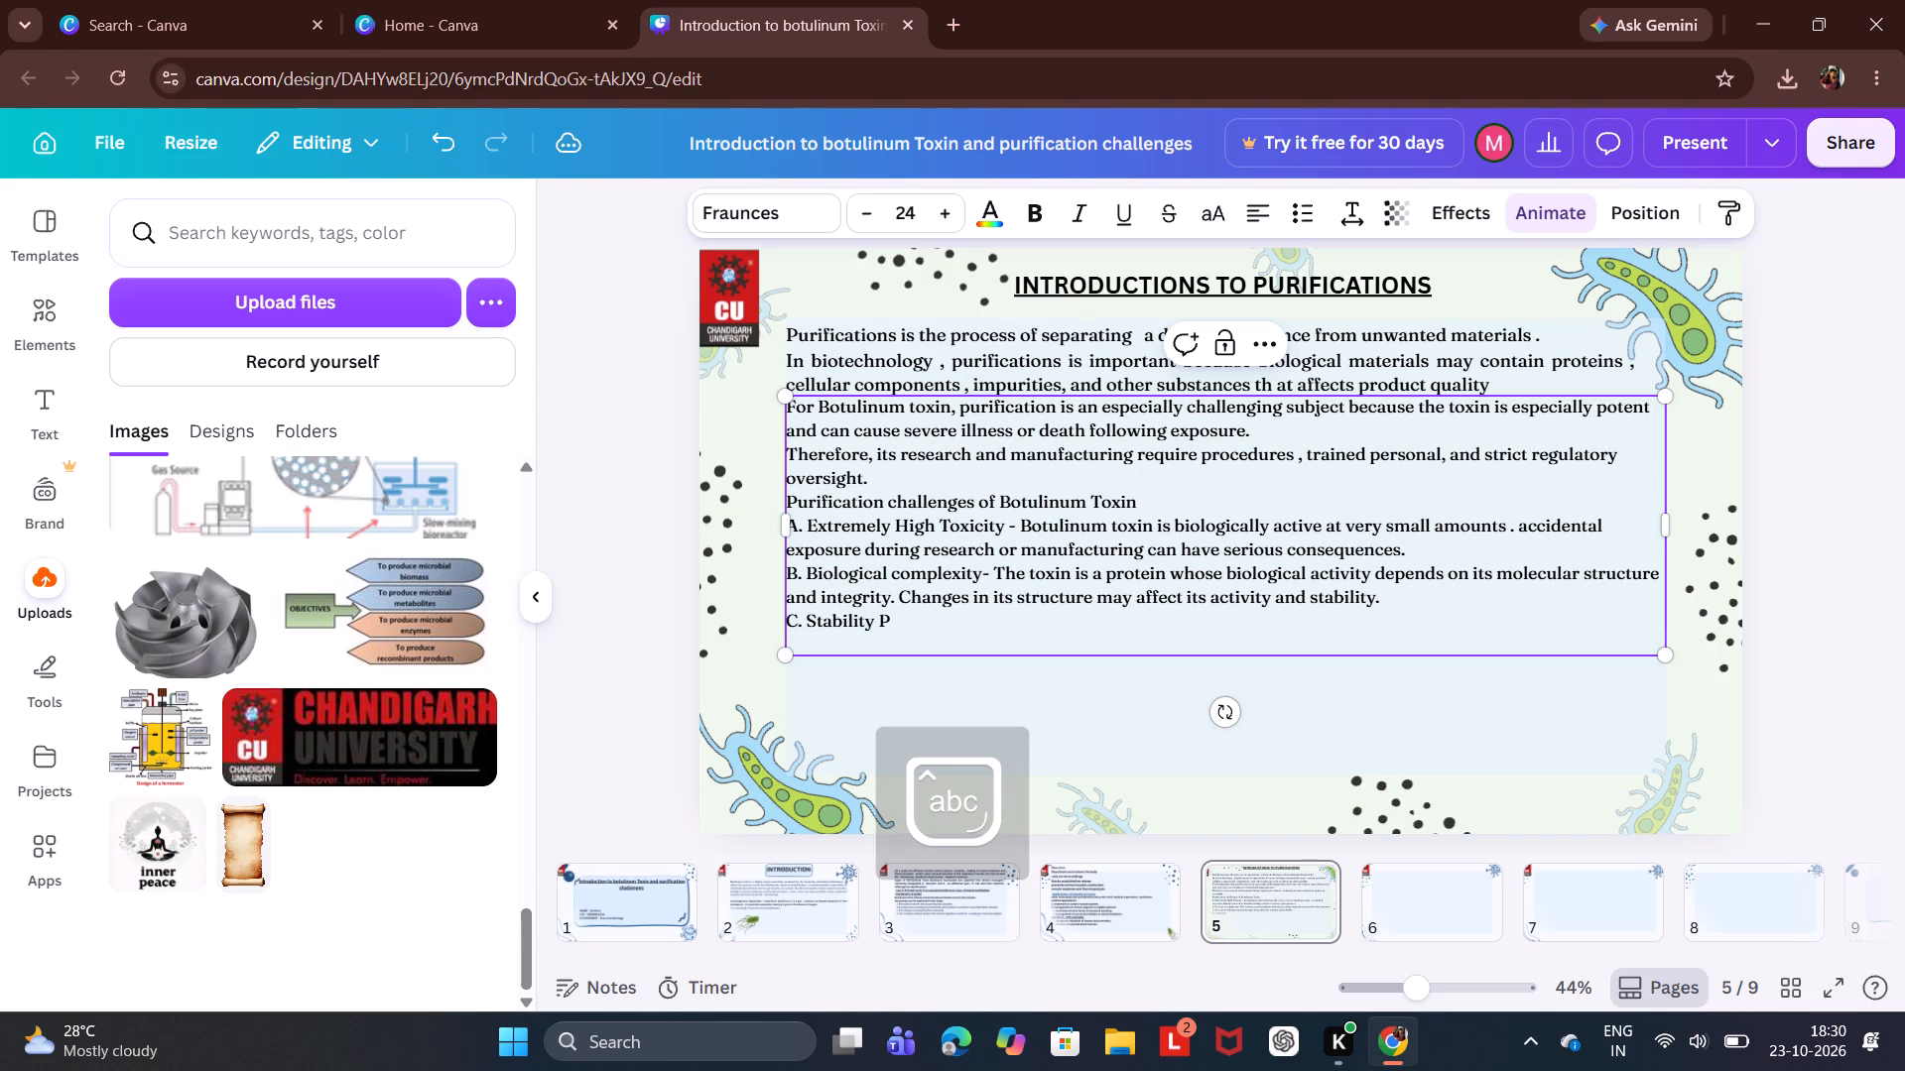
{"action": "key", "text": "r"}
{"action": "type", "text": "oblems"}
{"action": "key", "text": "space"}
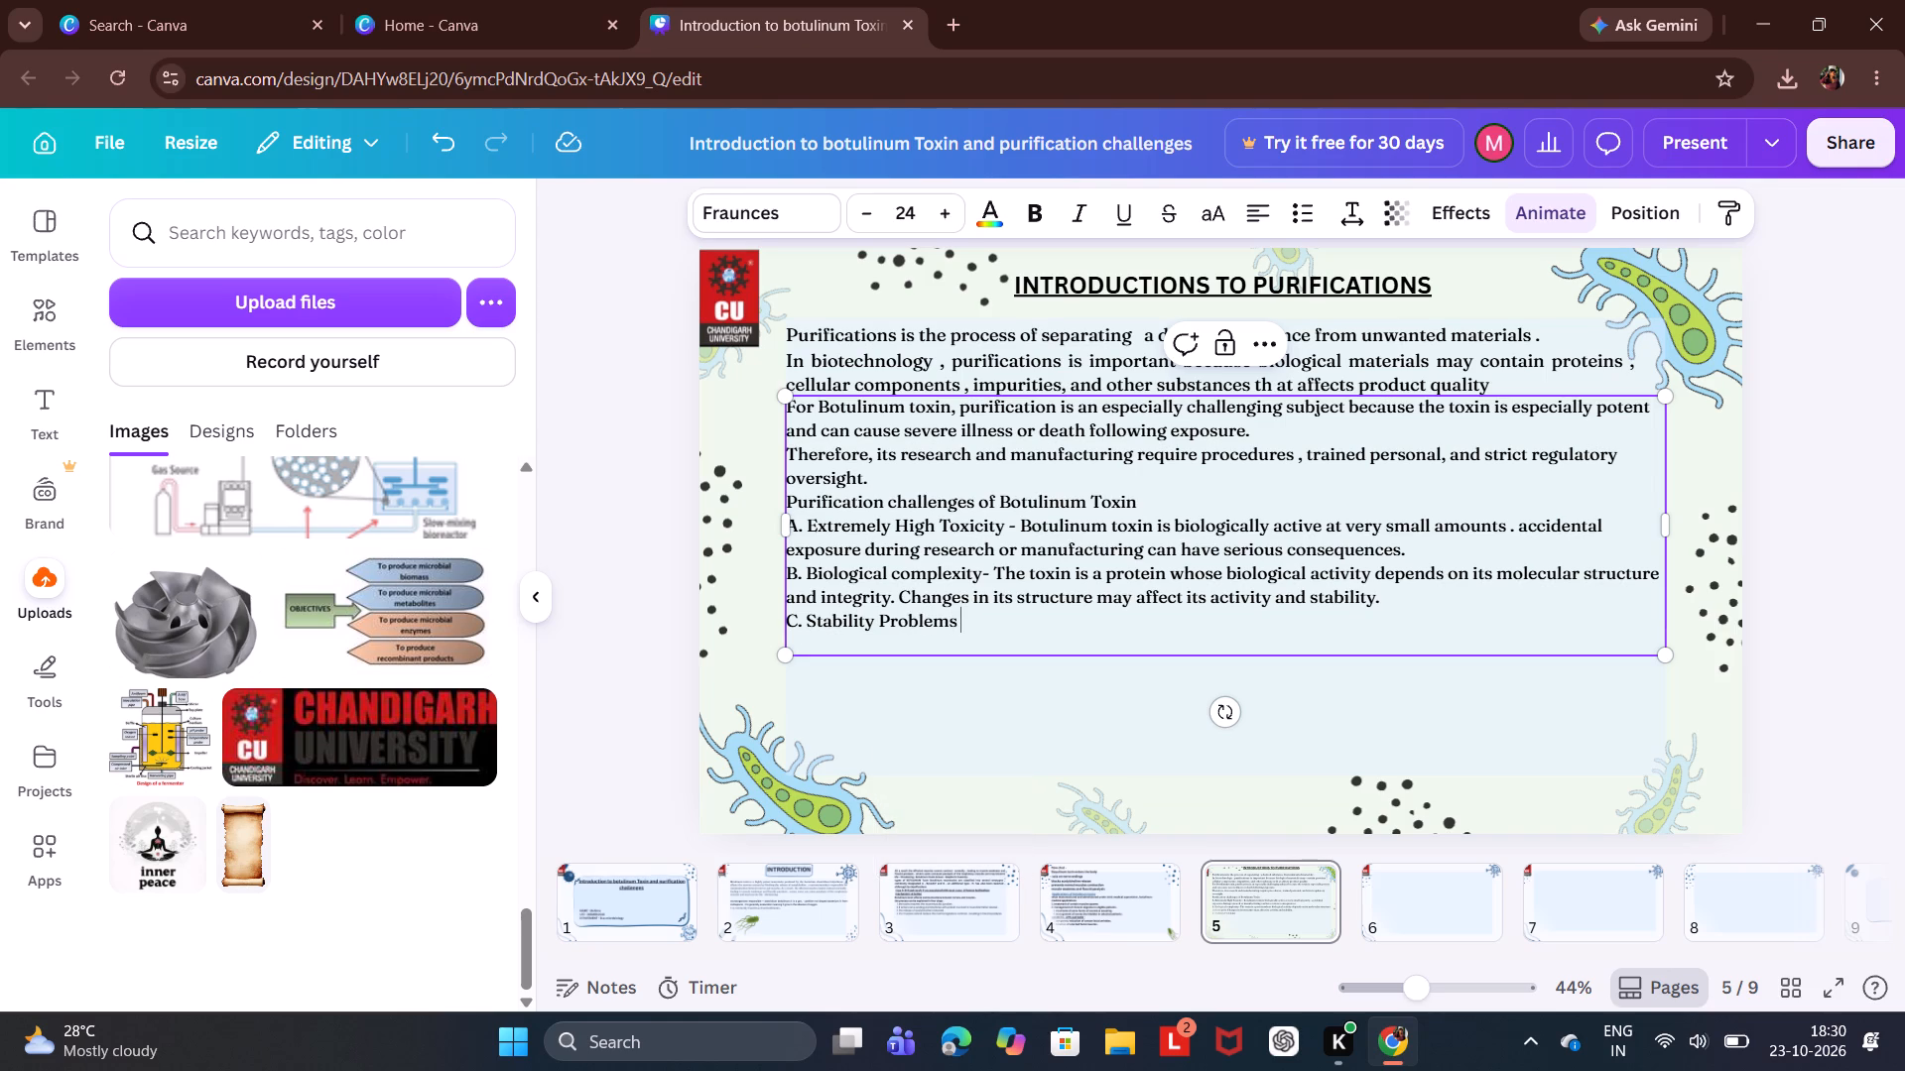
{"action": "key", "text": "minus"}
{"action": "key", "text": "space"}
Begin item C's description on slide 5 with "Proteins can be affected by temperature ,".
{"action": "key", "text": "p"}
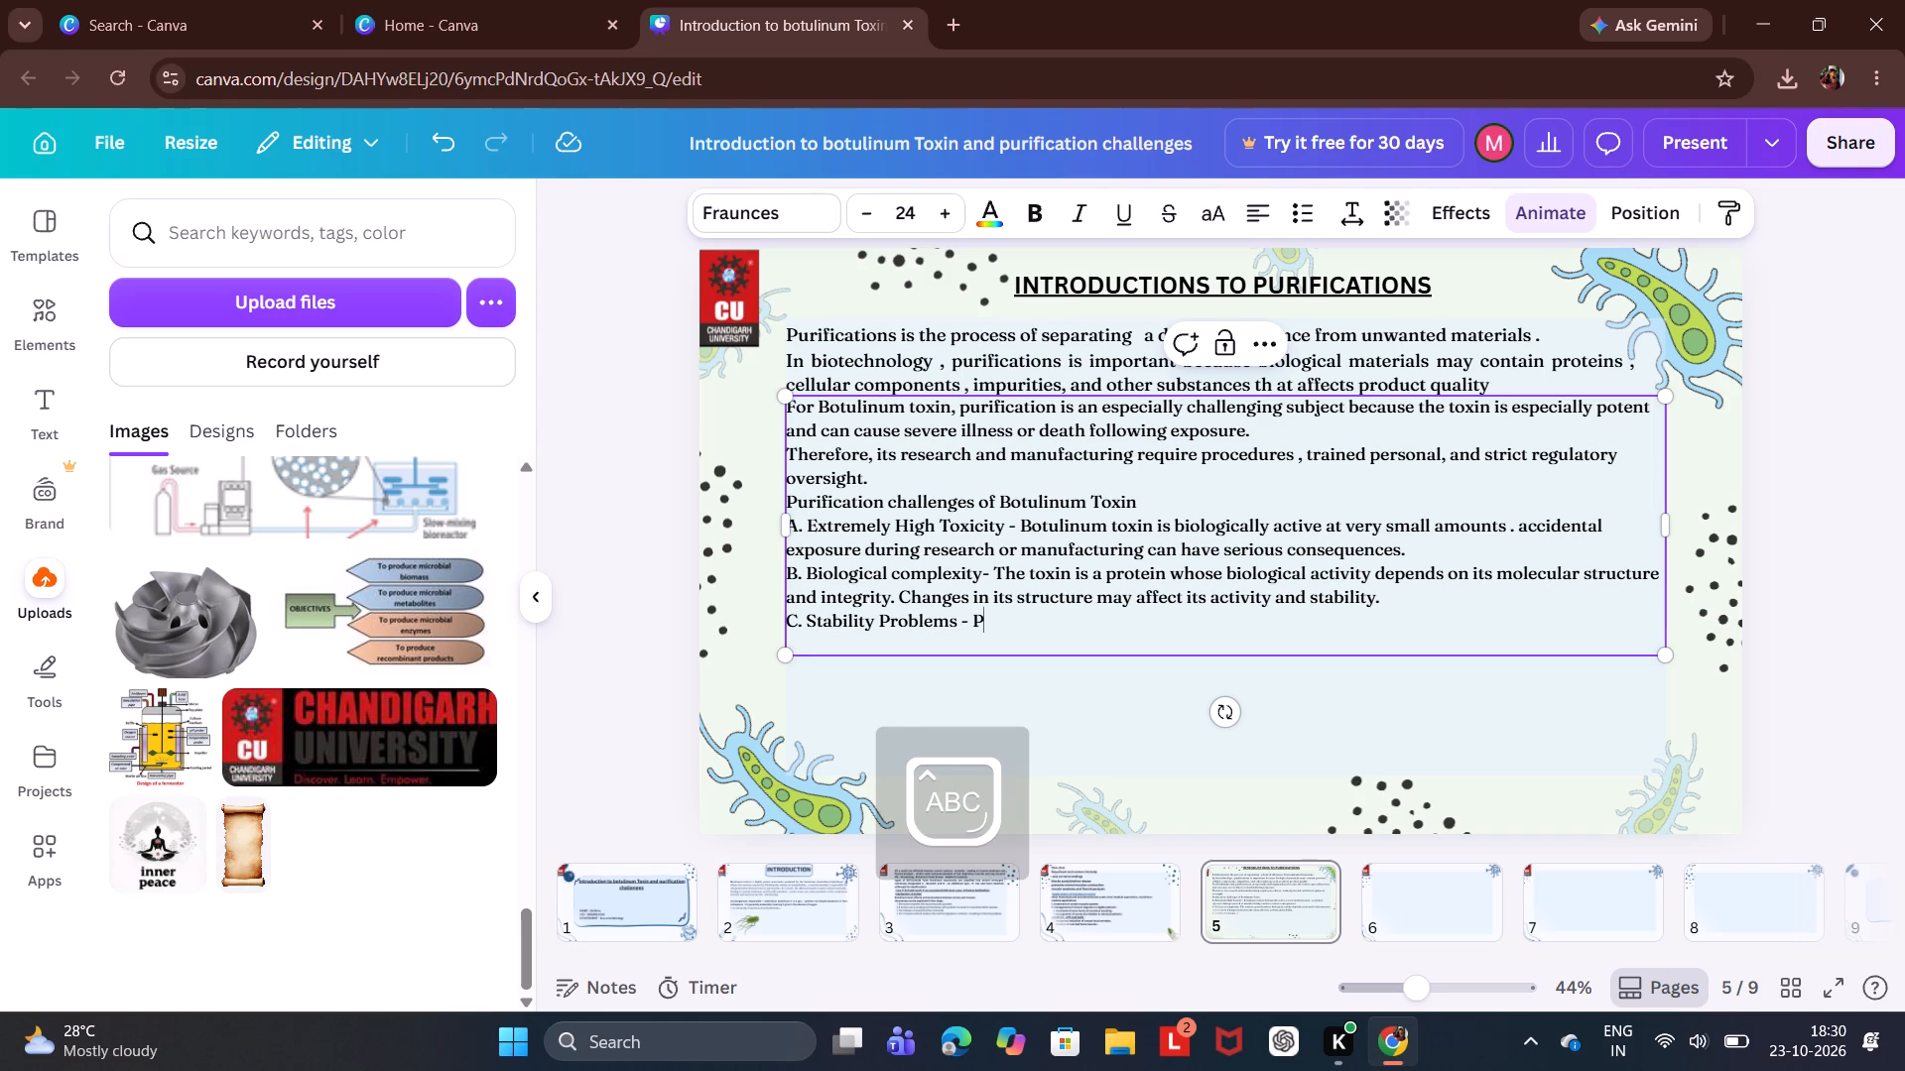
{"action": "type", "text": "roteins"}
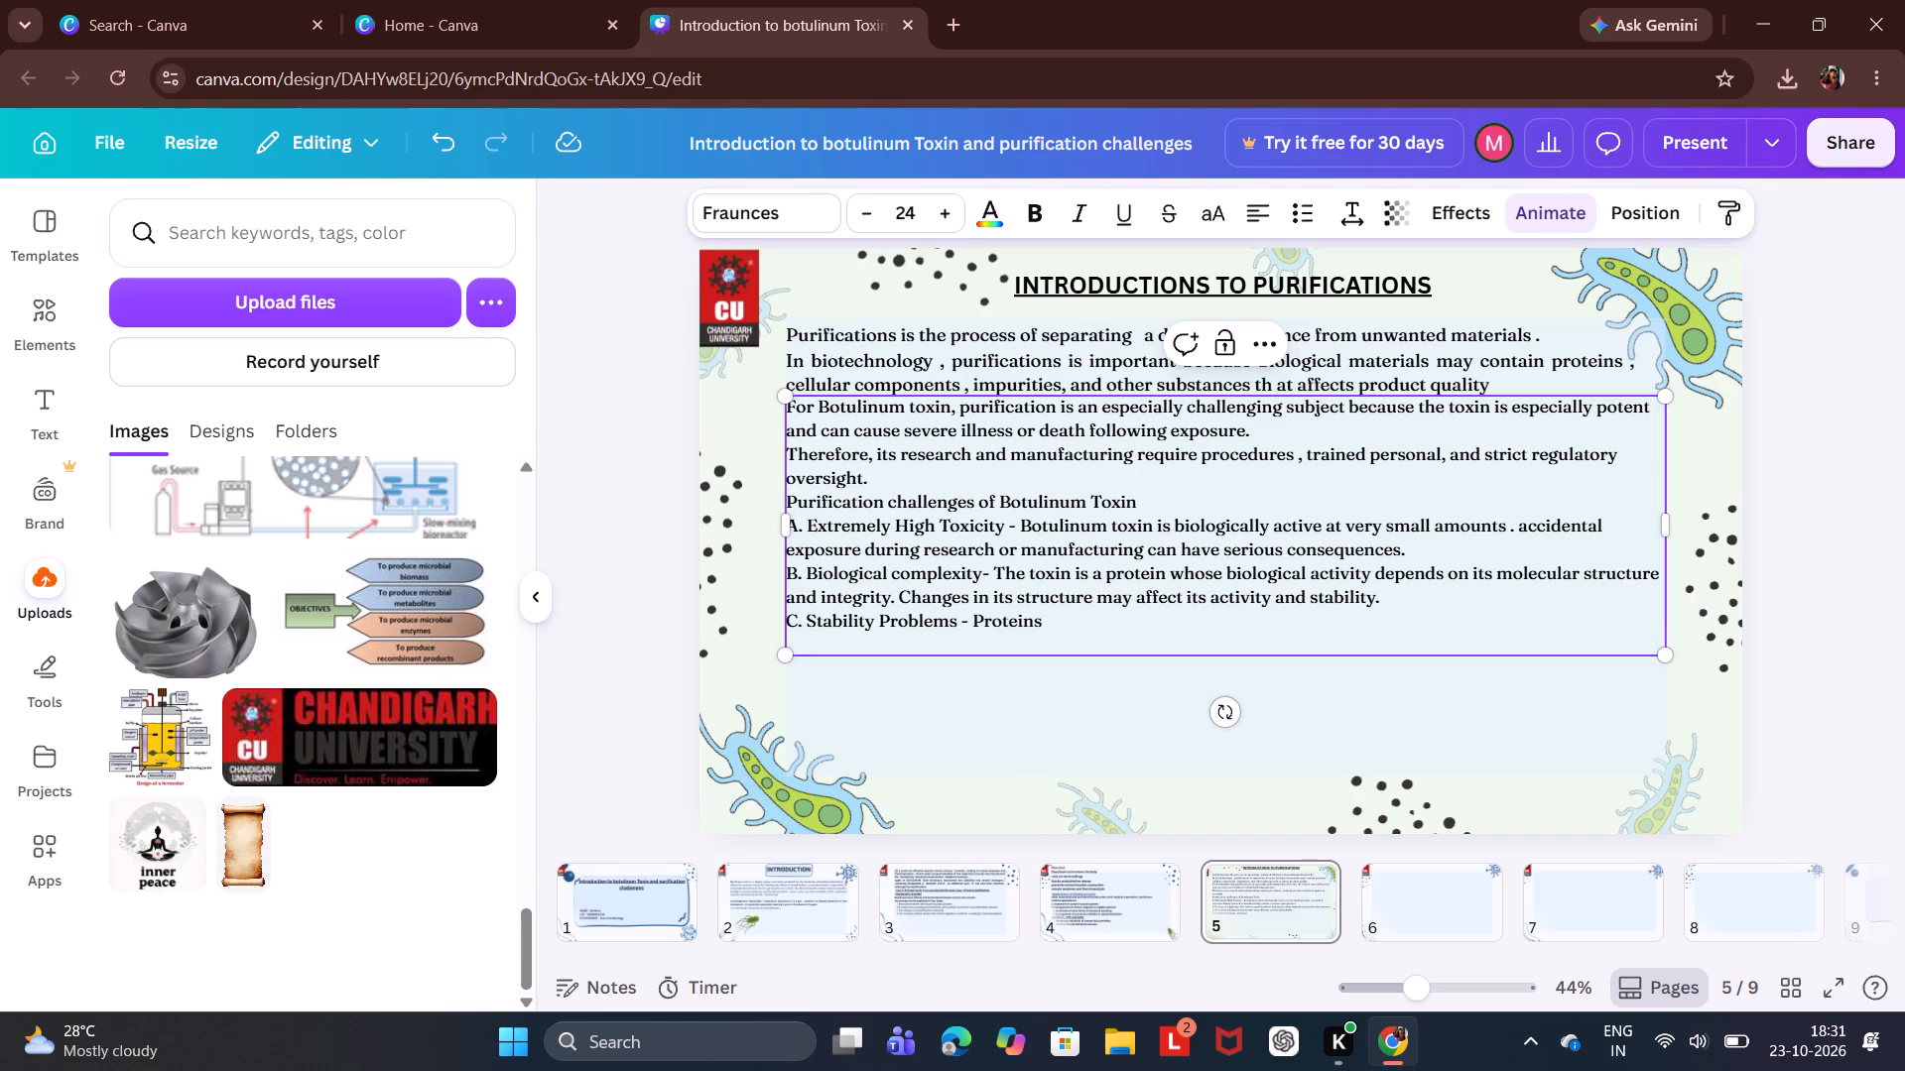
{"action": "key", "text": "space"}
{"action": "type", "text": "can be"}
{"action": "key", "text": "space"}
{"action": "type", "text": "aff"}
{"action": "type", "text": "ected"}
{"action": "key", "text": "space"}
{"action": "type", "text": "by tem"}
{"action": "type", "text": "perature"}
{"action": "key", "text": "space"}
{"action": "type", "text": ","}
{"action": "key", "text": "space"}
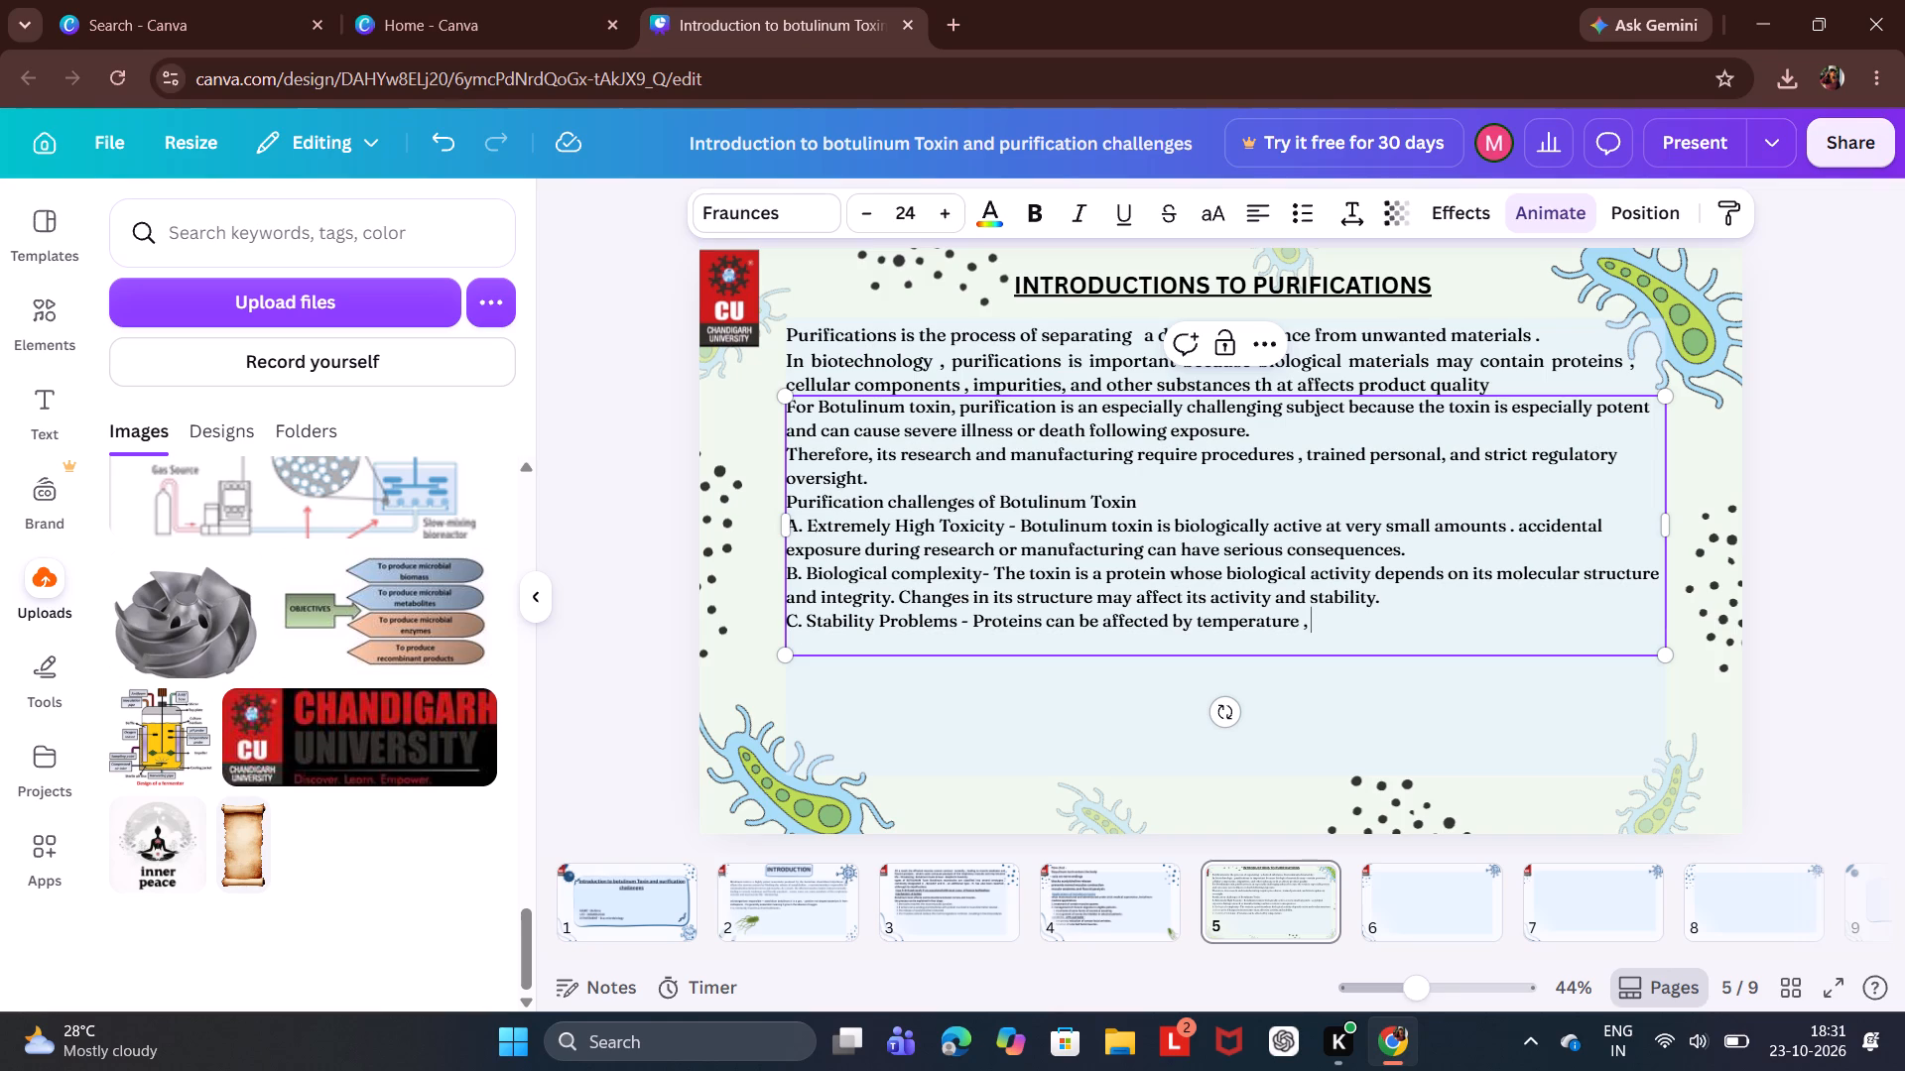
Continue item C's sentence on slide 5 with "pH, storage conditions and".
{"action": "key", "text": "p"}
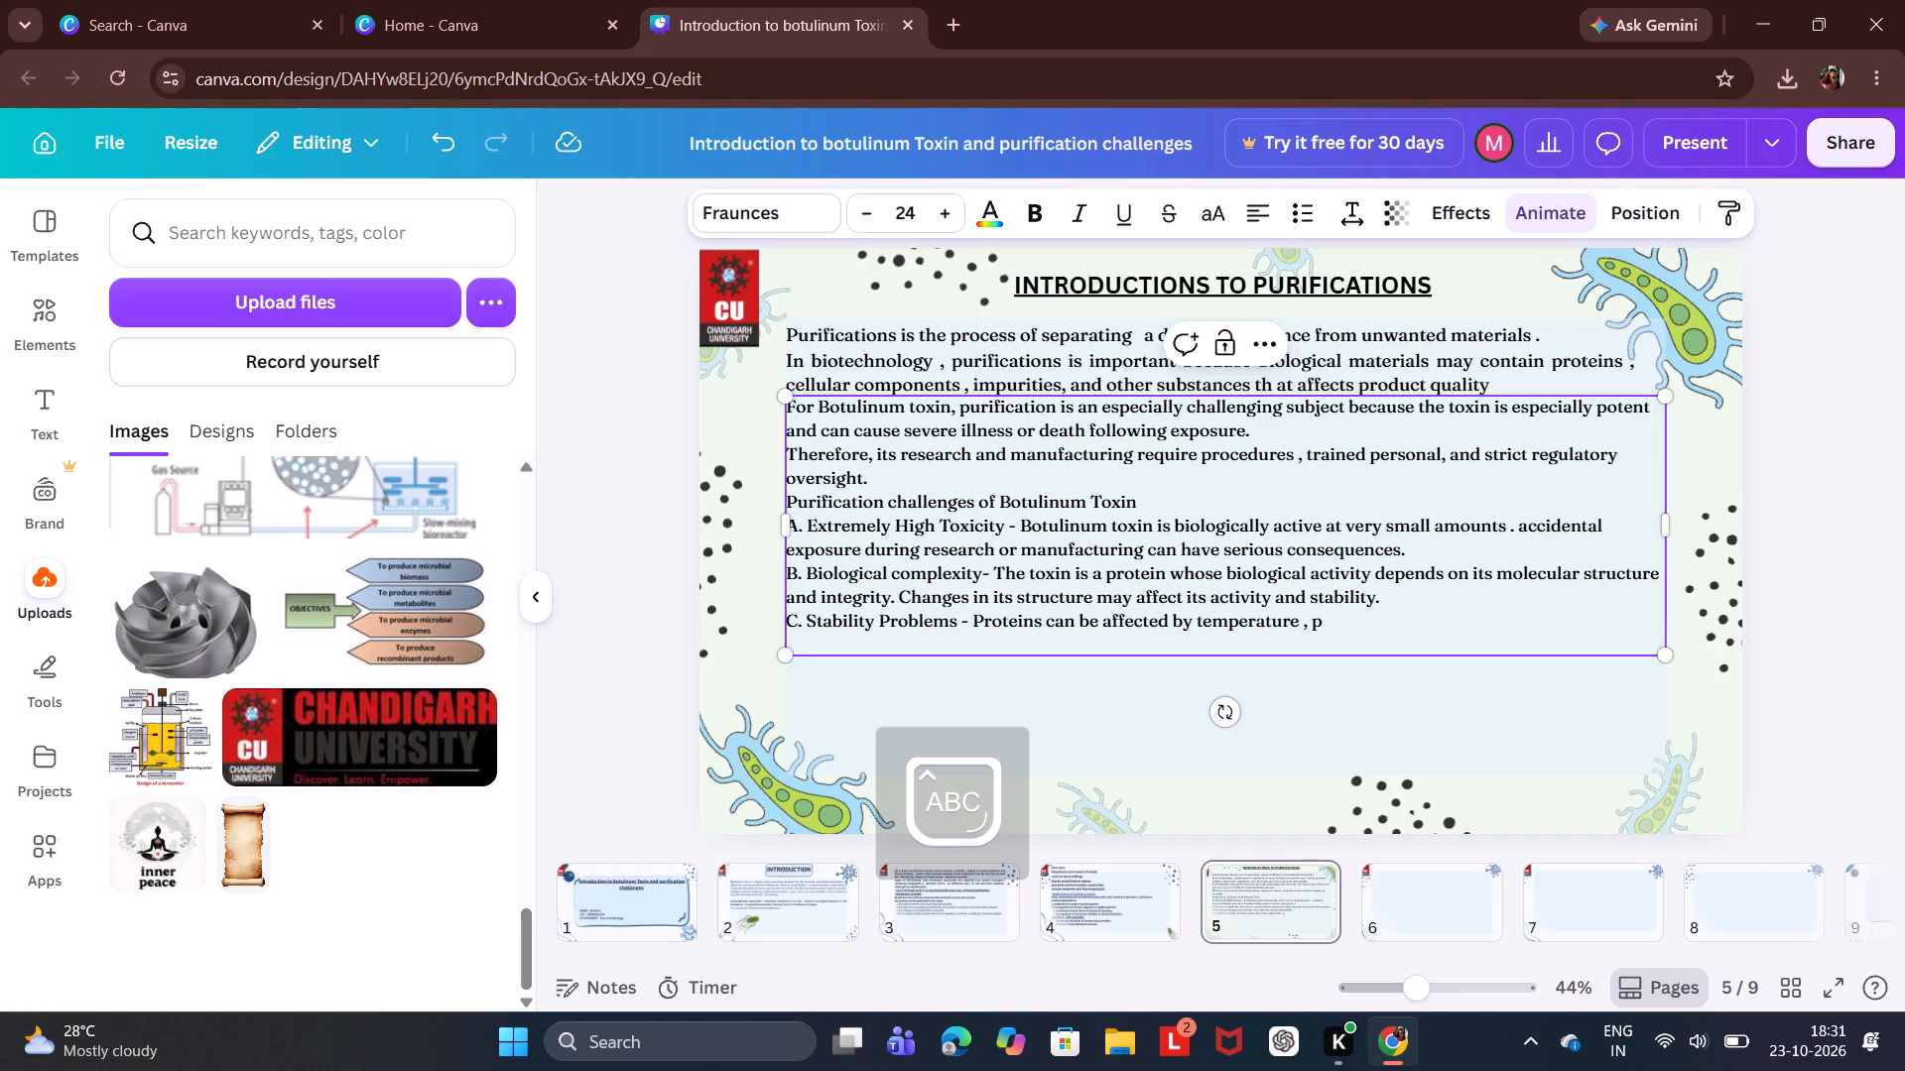
{"action": "key", "text": "comma"}
{"action": "key", "text": "space"}
{"action": "type", "text": "storage"}
{"action": "key", "text": "space"}
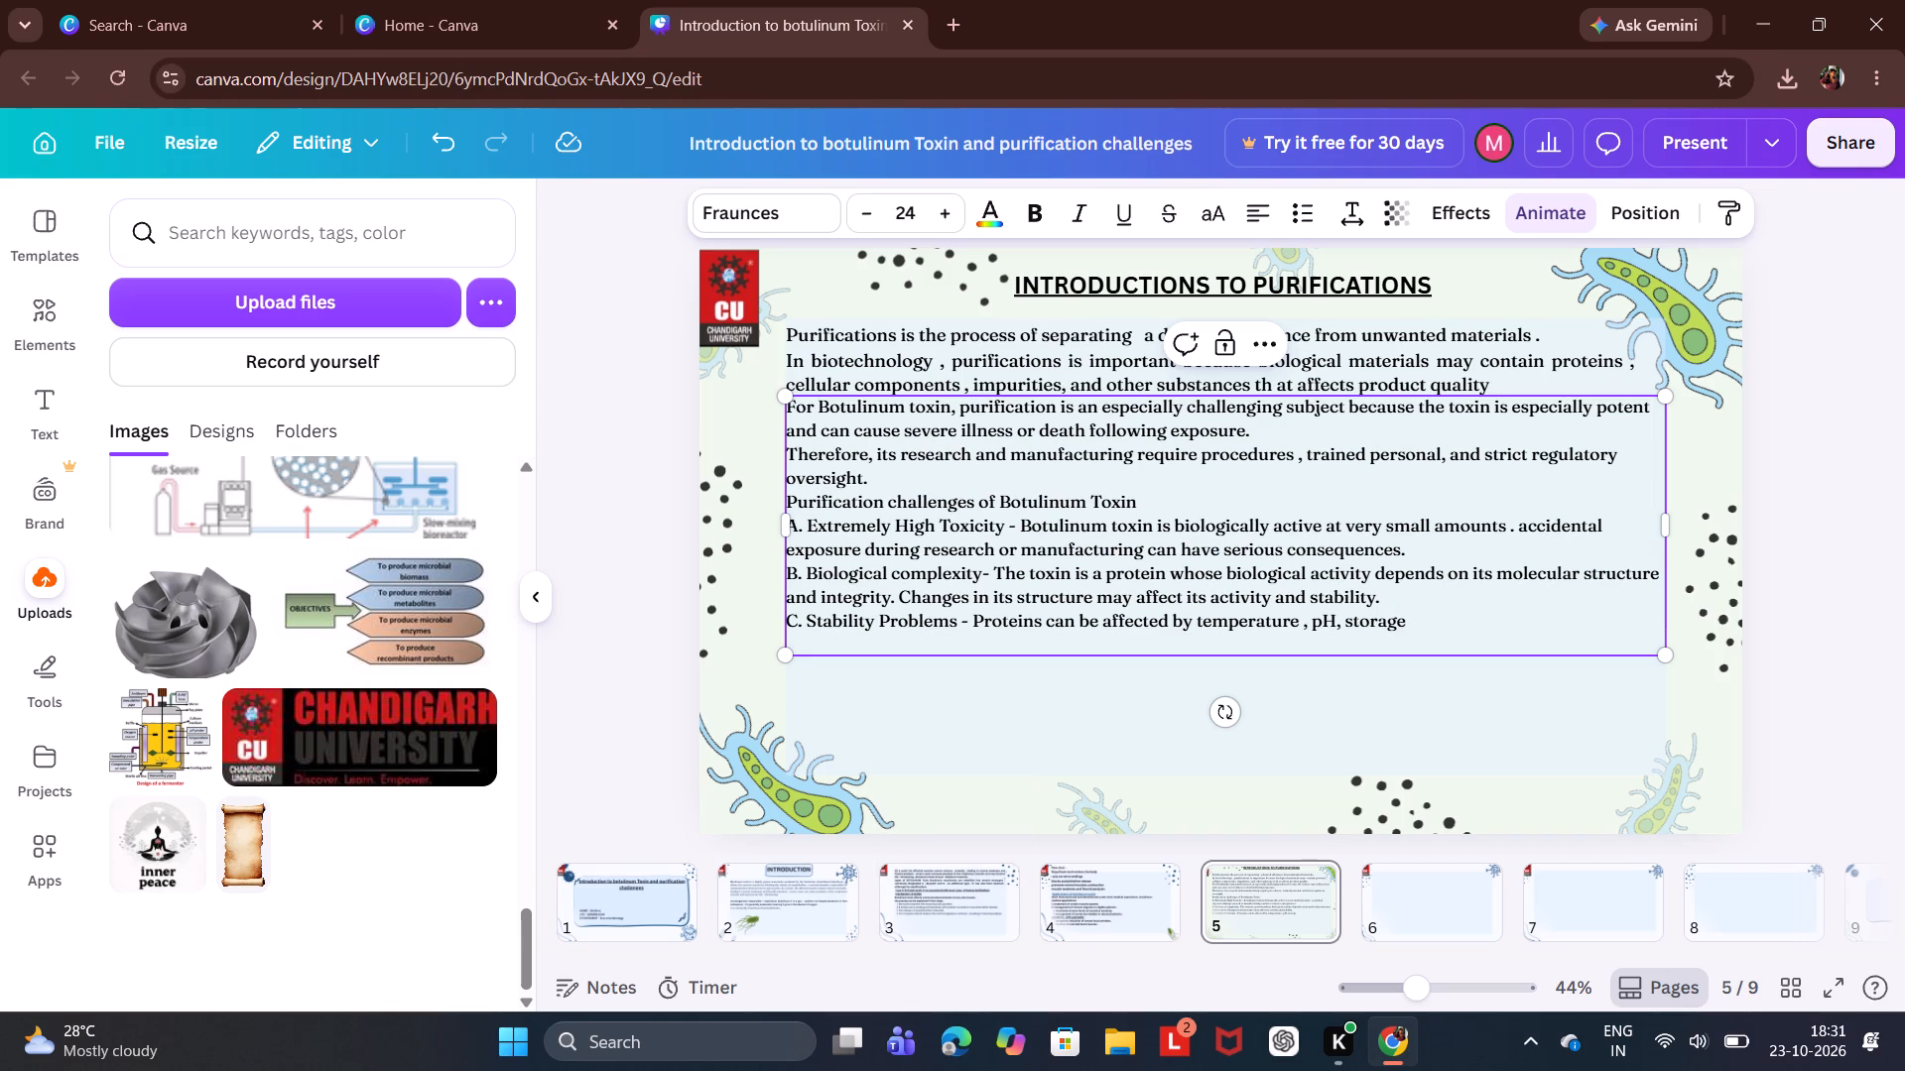
{"action": "type", "text": "conditio"}
{"action": "type", "text": "ns"}
{"action": "key", "text": "space"}
{"action": "type", "text": "and"}
{"action": "key", "text": "space"}
Finish item C's first sentence on slide 5 with "interations with other substances .".
{"action": "type", "text": "intera"}
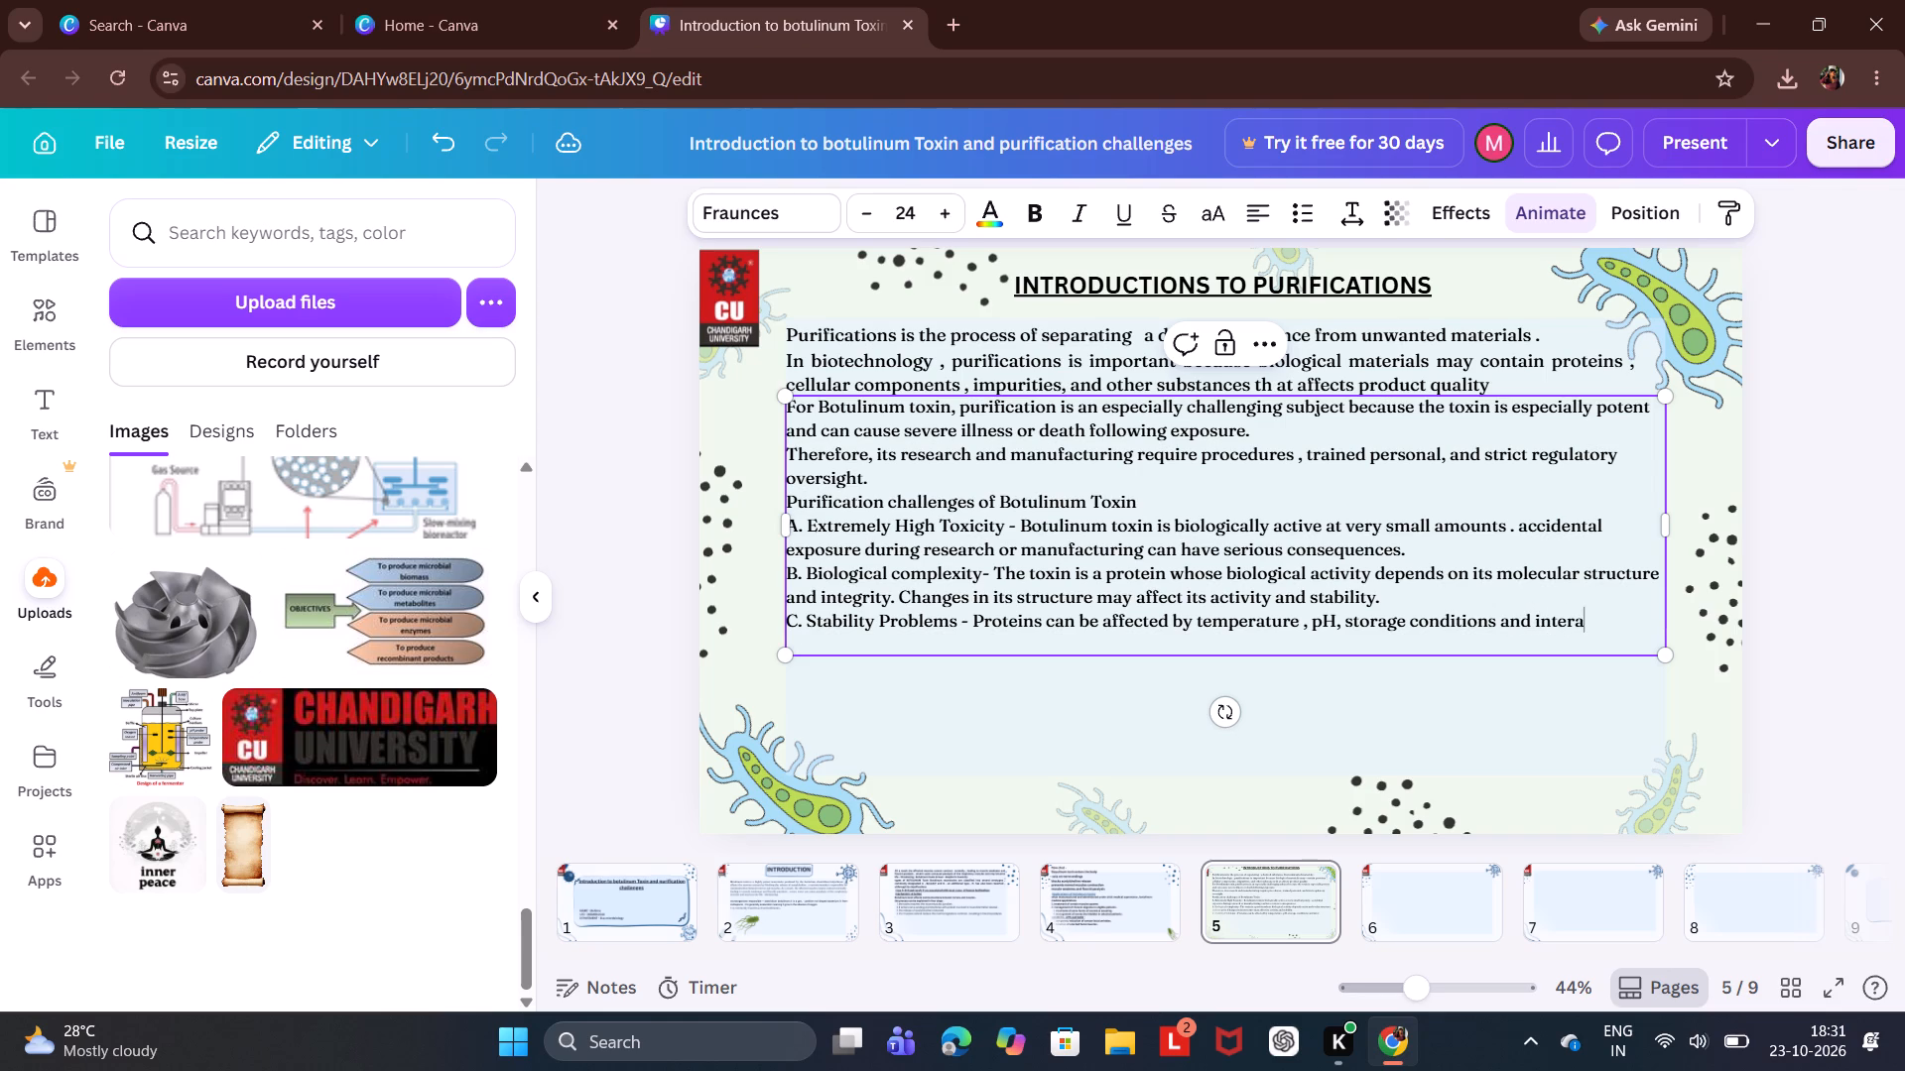
{"action": "type", "text": "tions"}
{"action": "key", "text": "space"}
{"action": "type", "text": "with"}
{"action": "key", "text": "space"}
{"action": "type", "text": "other"}
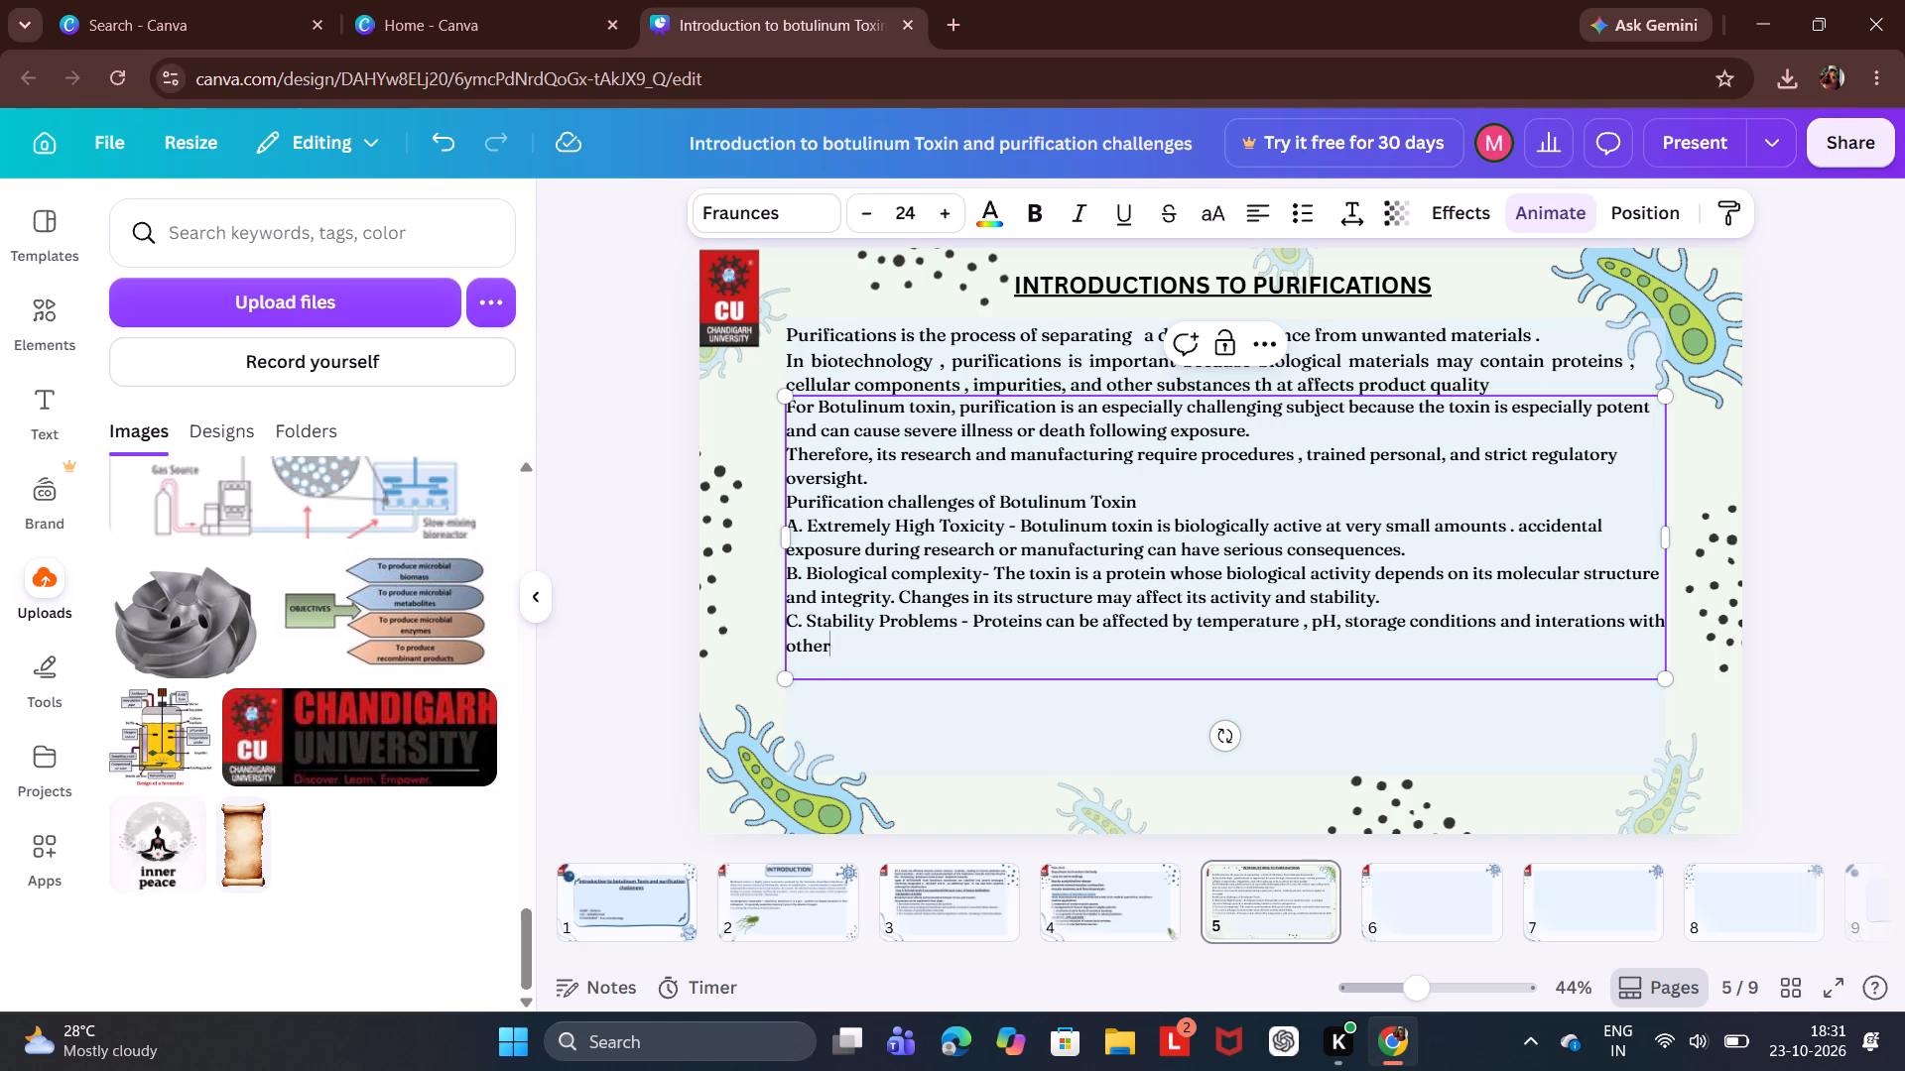
{"action": "key", "text": "space"}
{"action": "type", "text": "substan"}
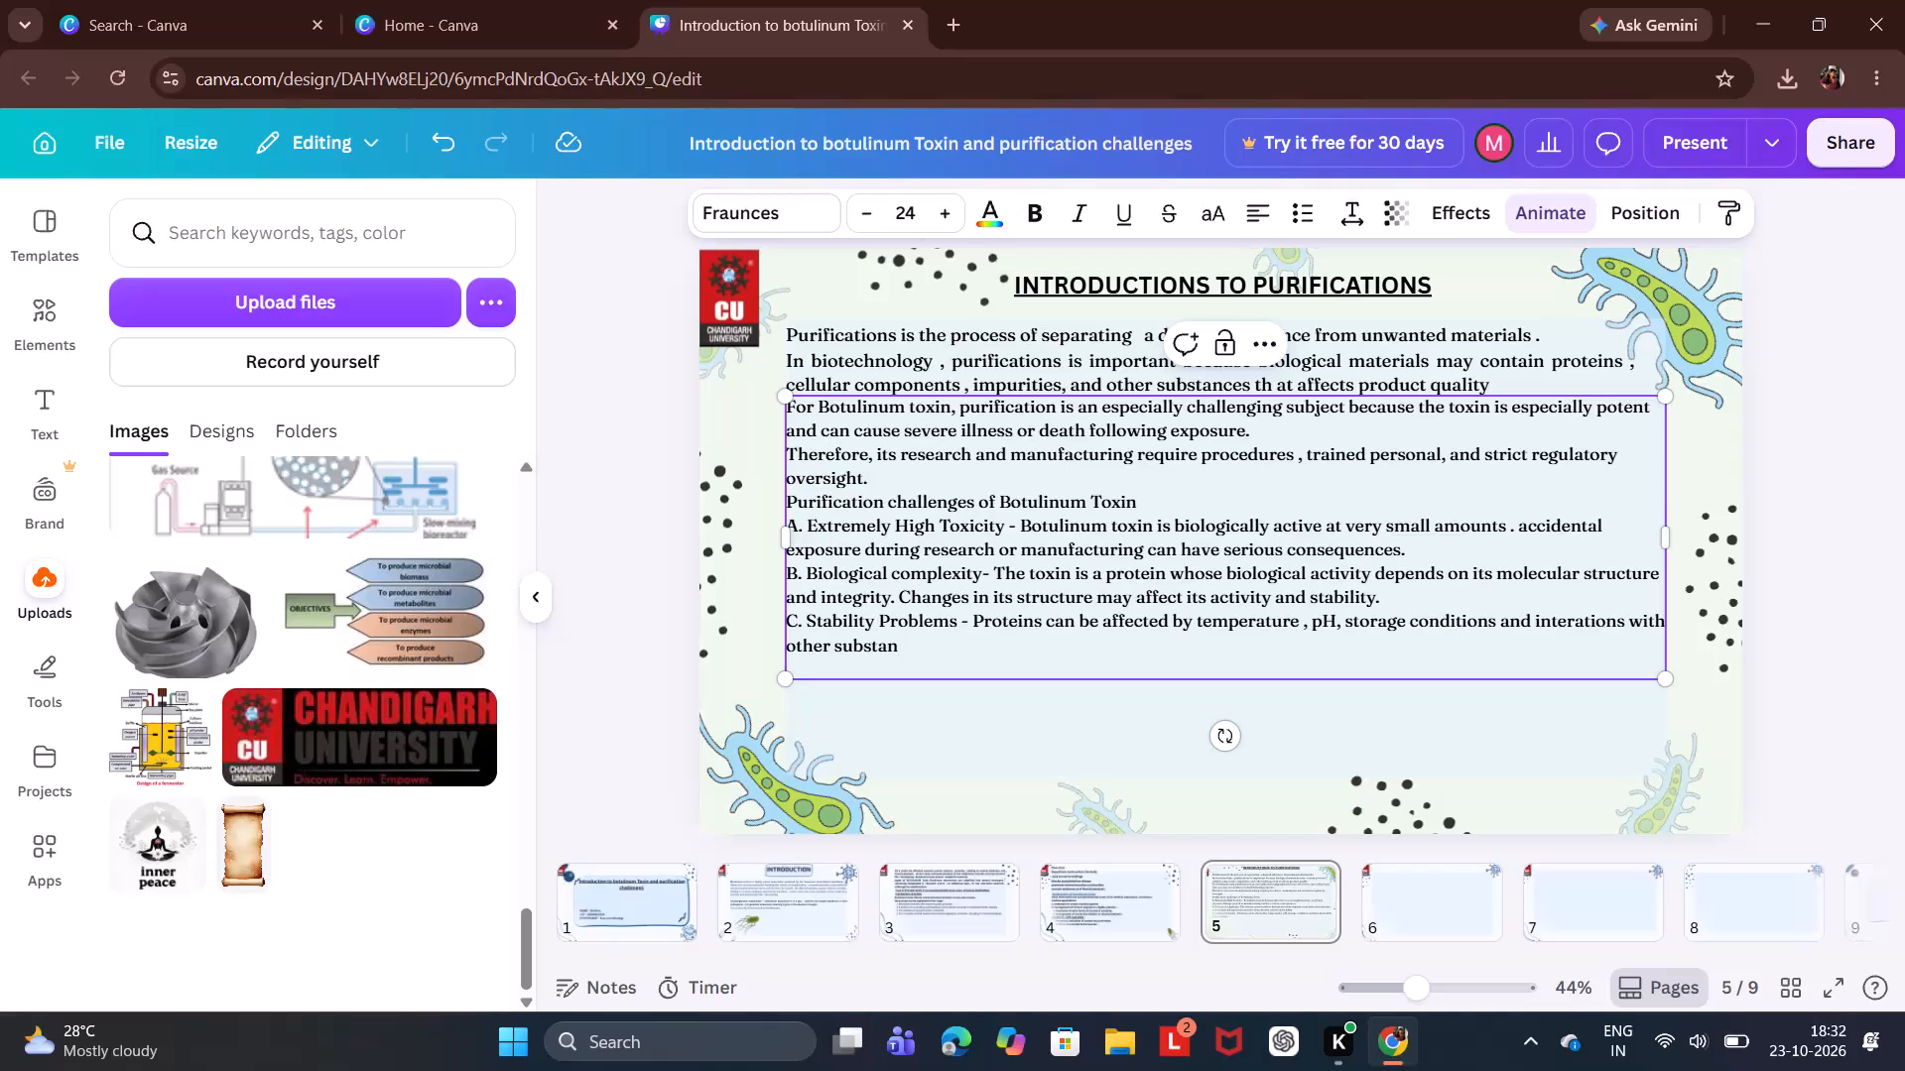
{"action": "type", "text": "ces"}
{"action": "key", "text": "space"}
{"action": "type", "text": "."}
{"action": "key", "text": "space"}
Add a second sentence to item C on slide 5: "Maintaing consistent product quality is therefore challenging".
{"action": "key", "text": "m"}
{"action": "type", "text": "aintaing"}
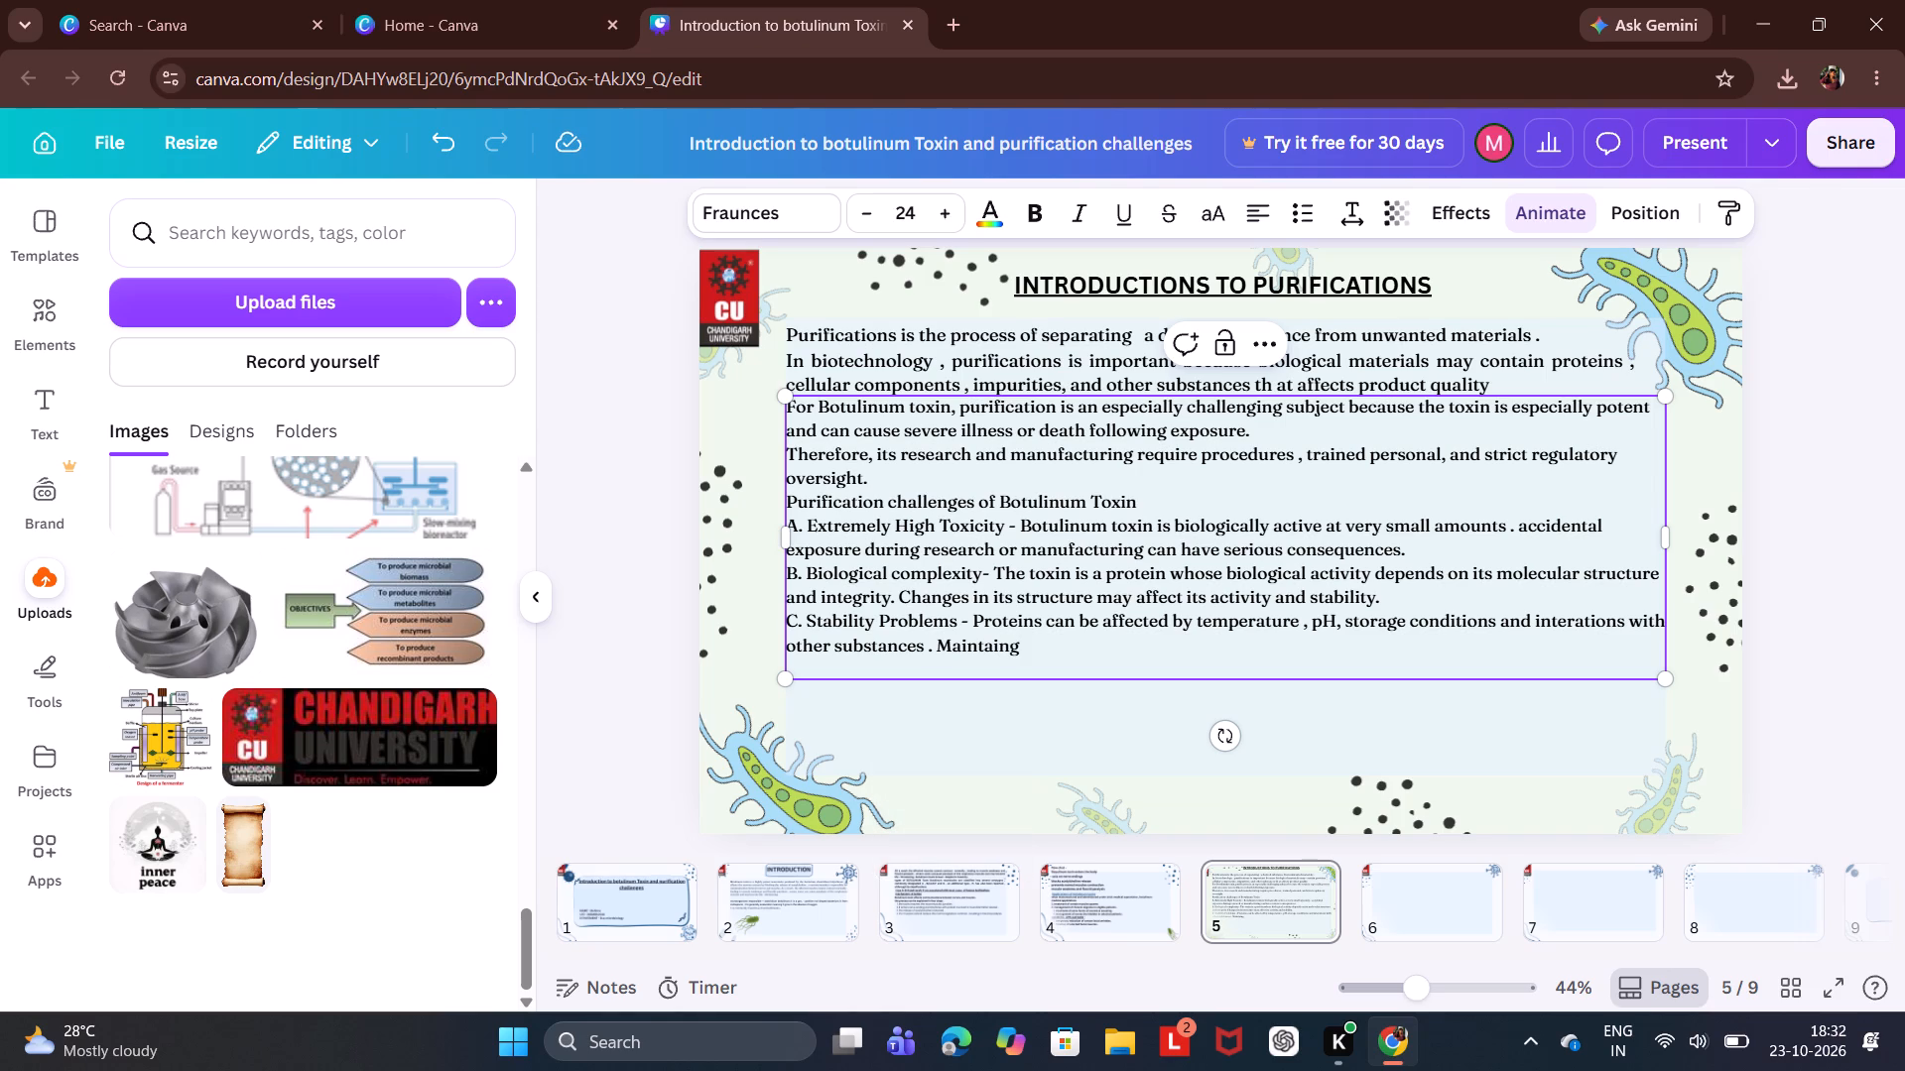
{"action": "key", "text": "space"}
{"action": "type", "text": "cons"}
{"action": "type", "text": "is"}
{"action": "type", "text": "tent"}
{"action": "key", "text": "space"}
{"action": "key", "text": "p"}
{"action": "type", "text": "roduct"}
{"action": "key", "text": "space"}
{"action": "type", "text": "quality is there"}
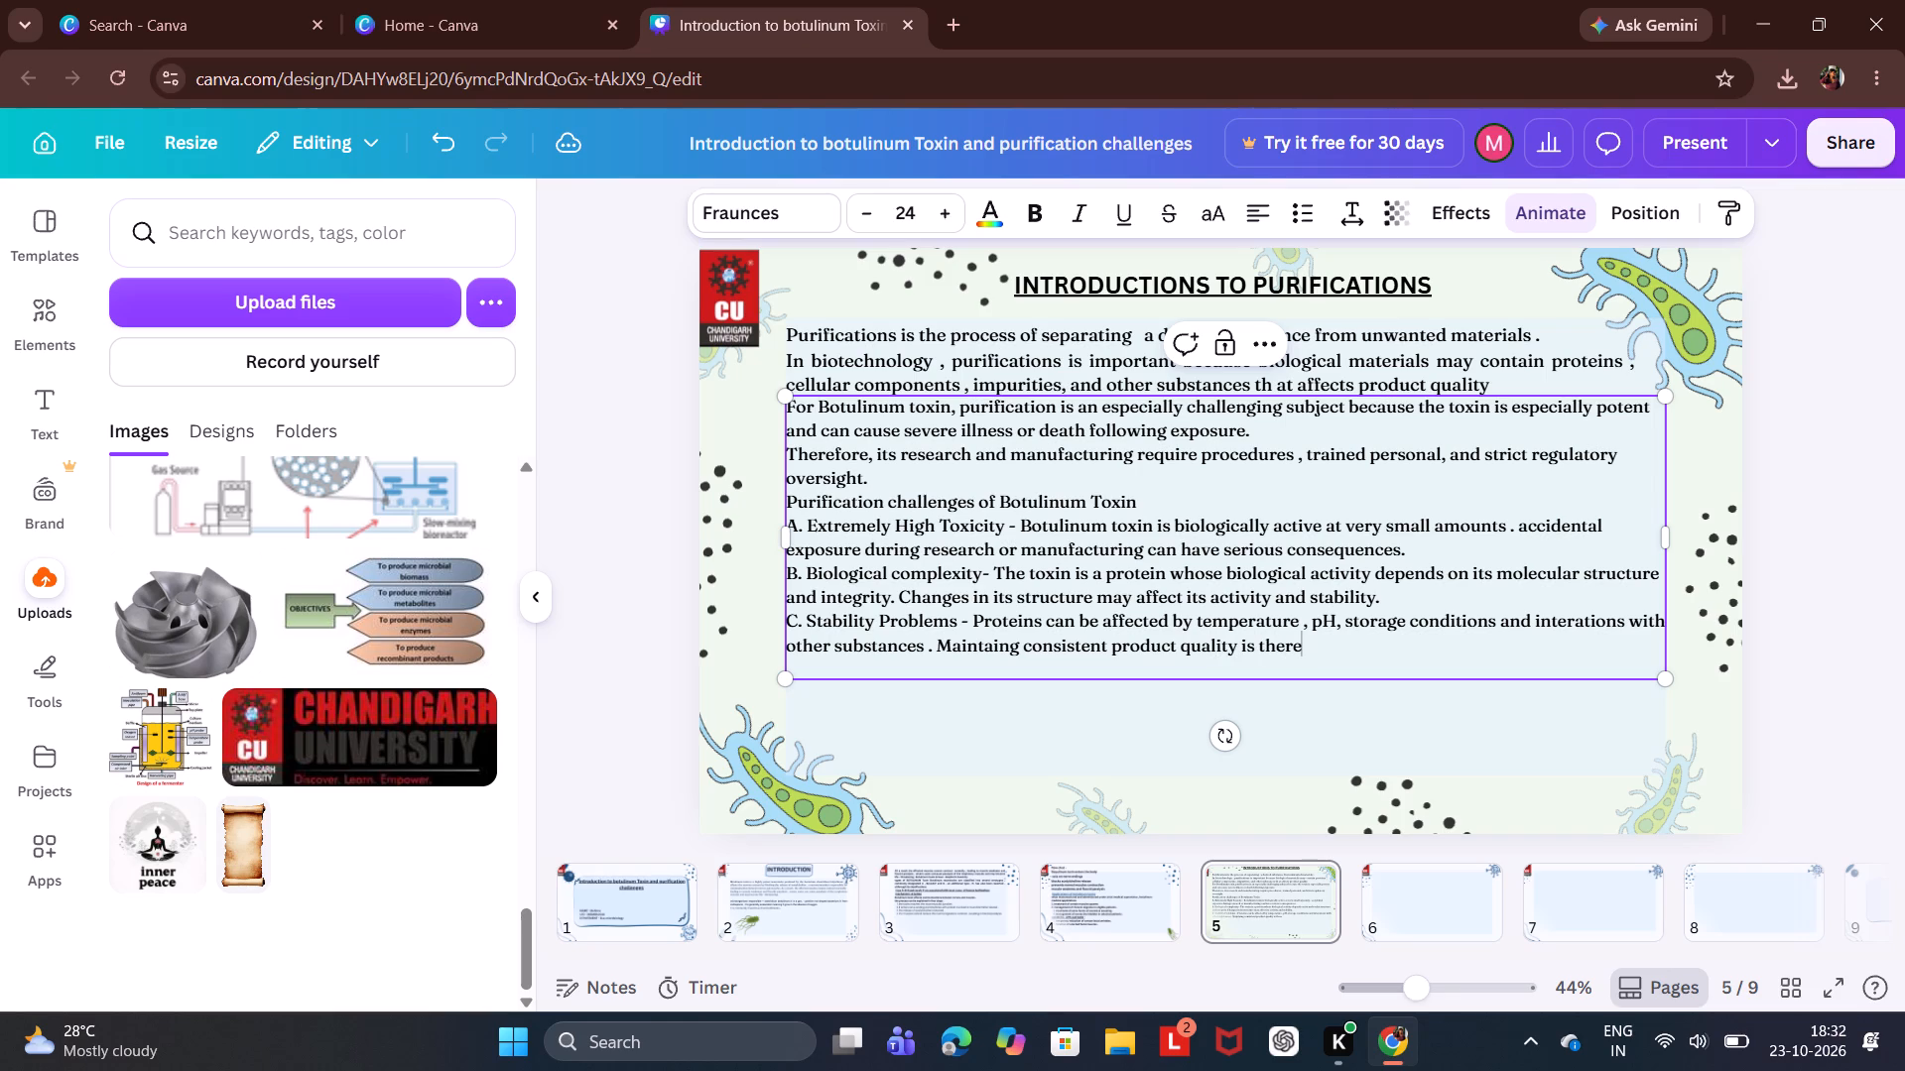
{"action": "type", "text": "fo"}
{"action": "type", "text": "re c"}
{"action": "type", "text": "hallenging"}
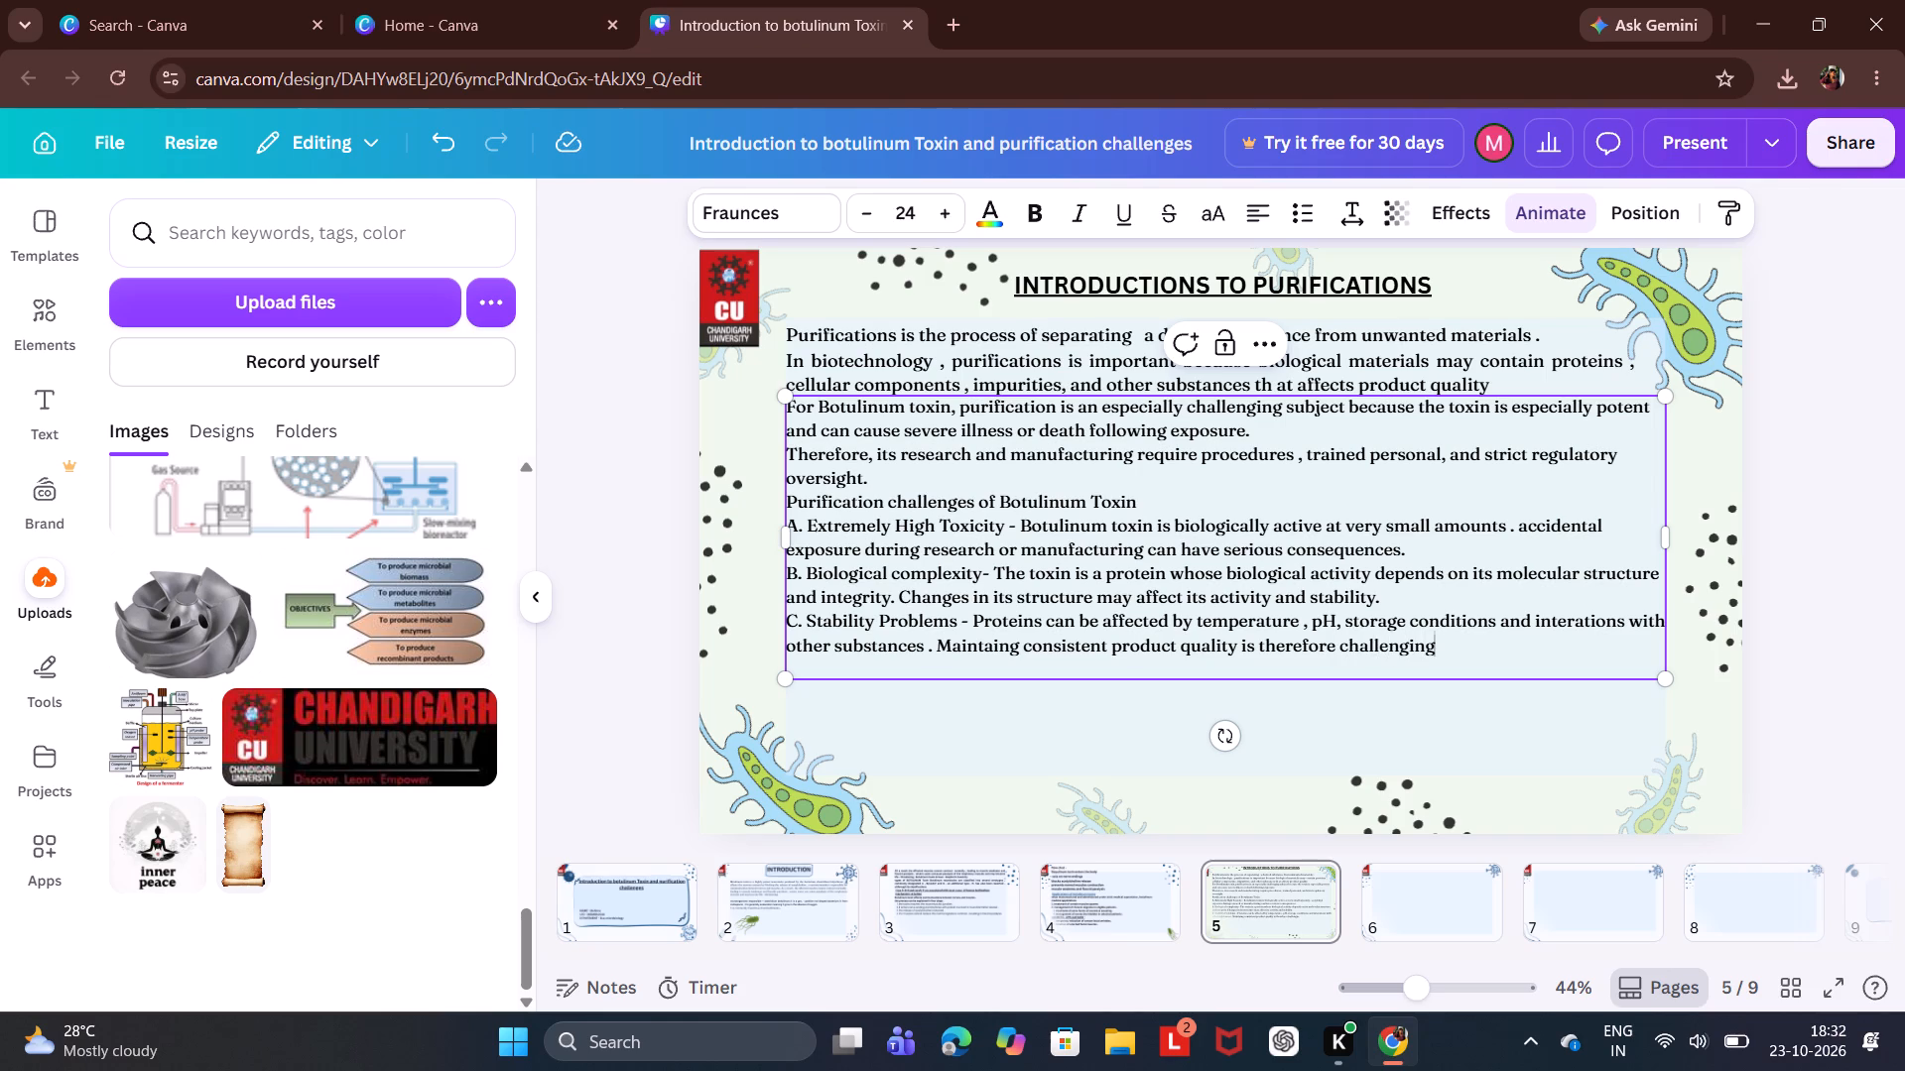
End item C's second sentence on slide 5 with a spaced full stop after "challenging".
{"action": "key", "text": "space"}
{"action": "key", "text": "comma"}
{"action": "key", "text": "BackSpace"}
{"action": "key", "text": "period"}
Add a new line below item C on slide 5 with the heading "D. Removal of impurities-".
{"action": "key", "text": "Return"}
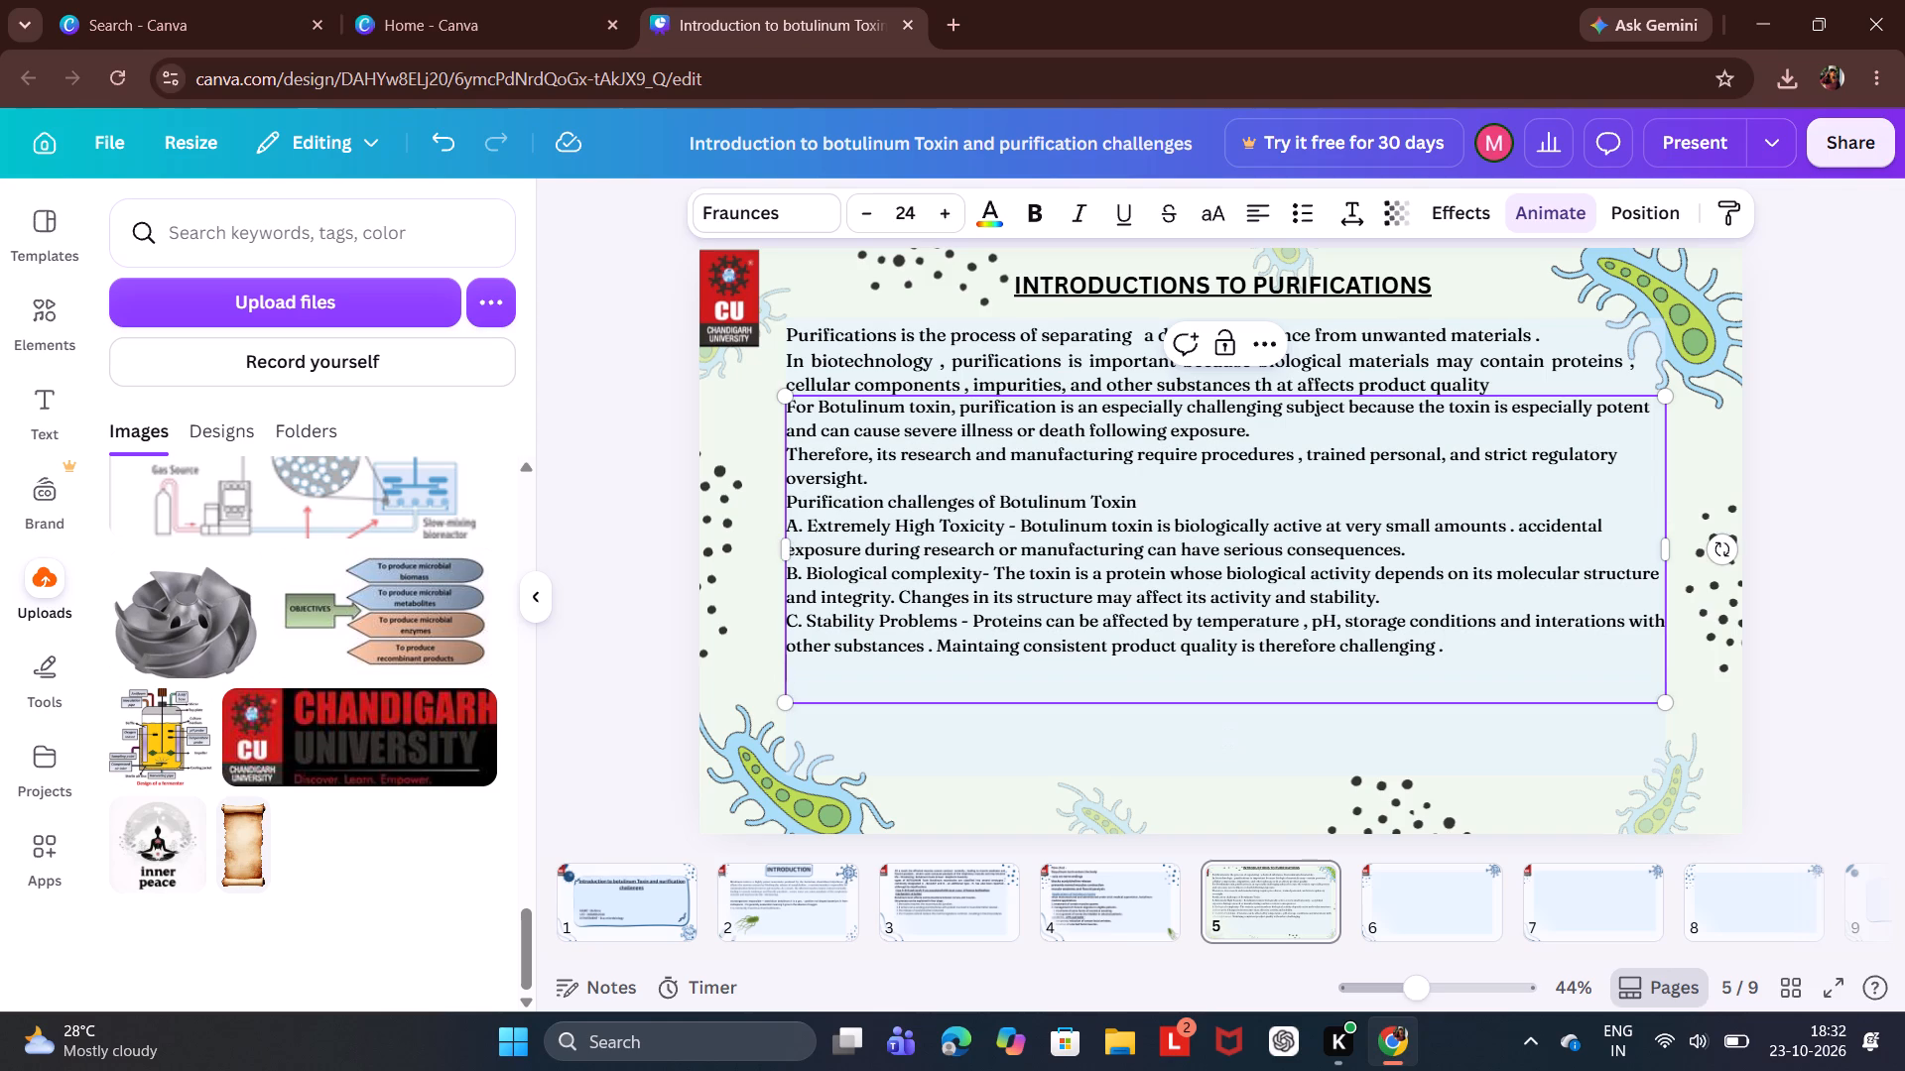
{"action": "key", "text": "d"}
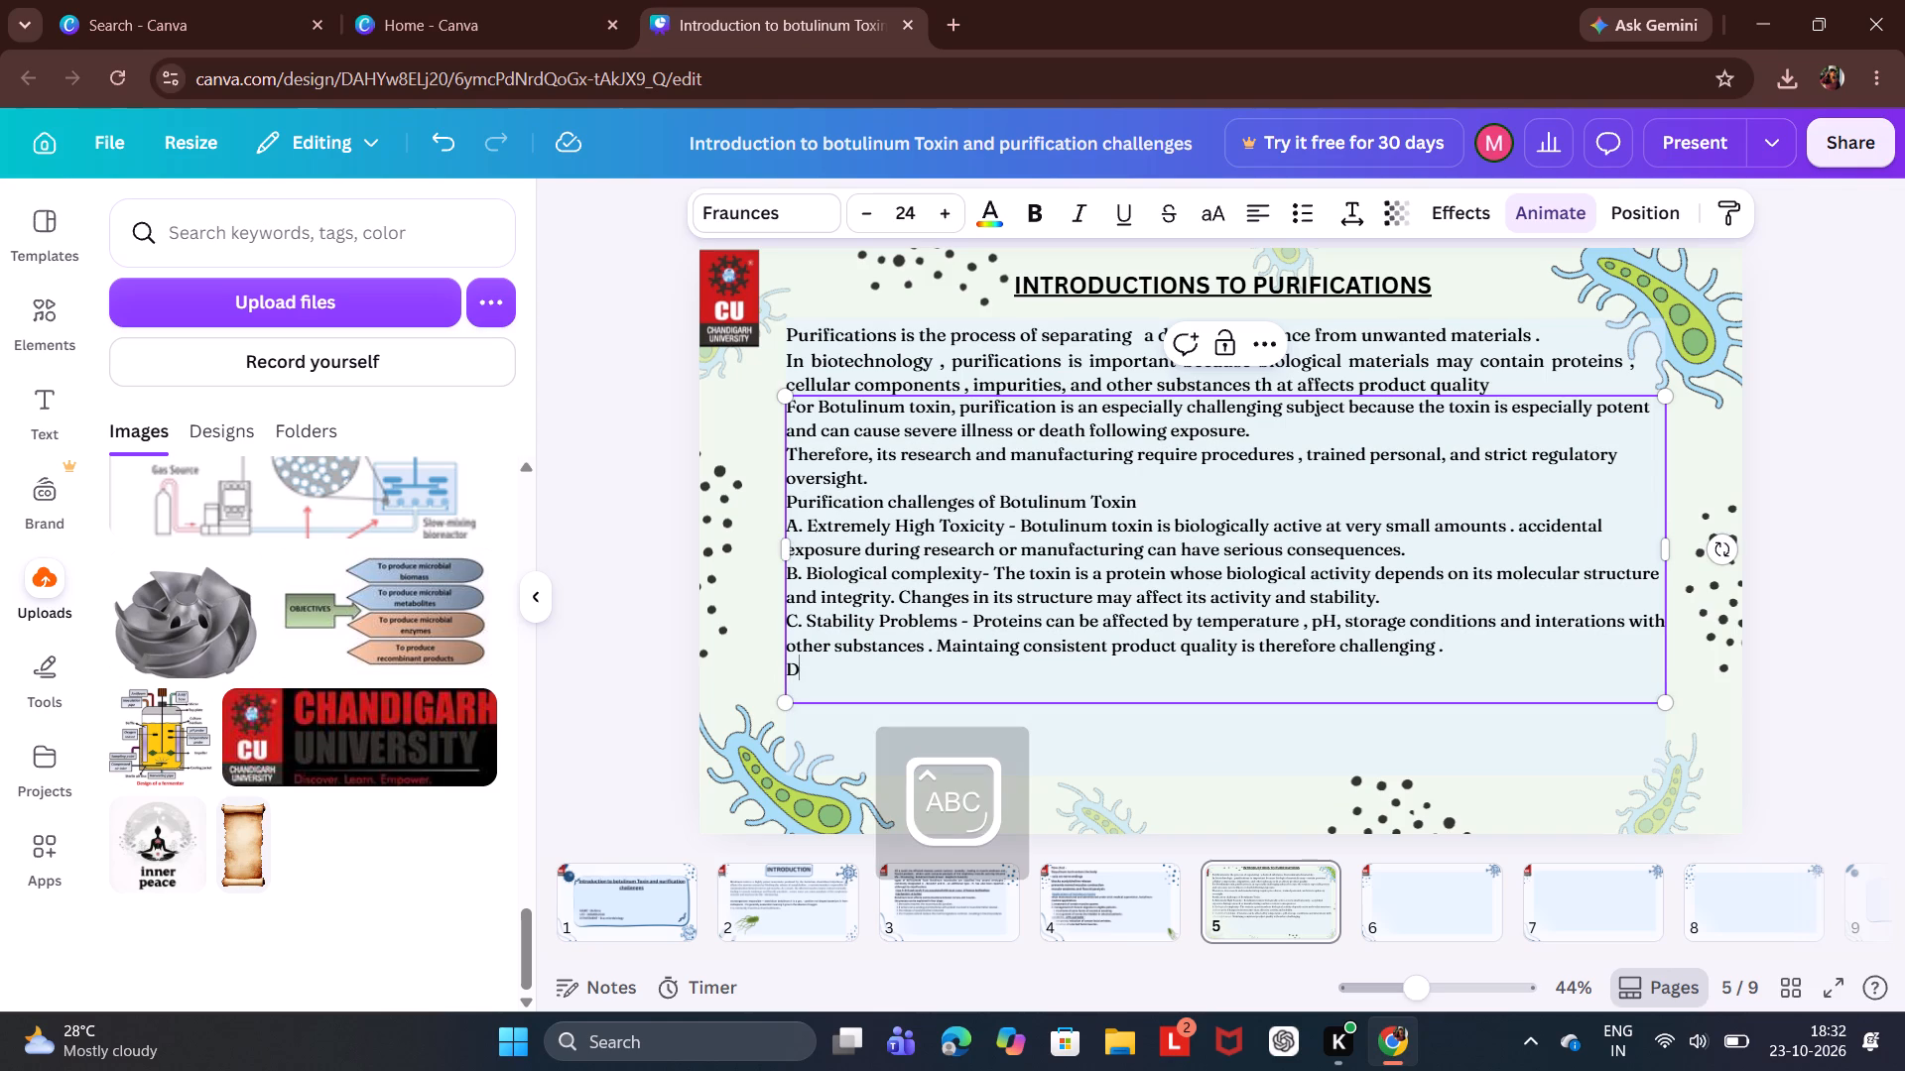
{"action": "type", "text": "."}
{"action": "key", "text": "space"}
{"action": "type", "text": "emoval of"}
{"action": "key", "text": "space"}
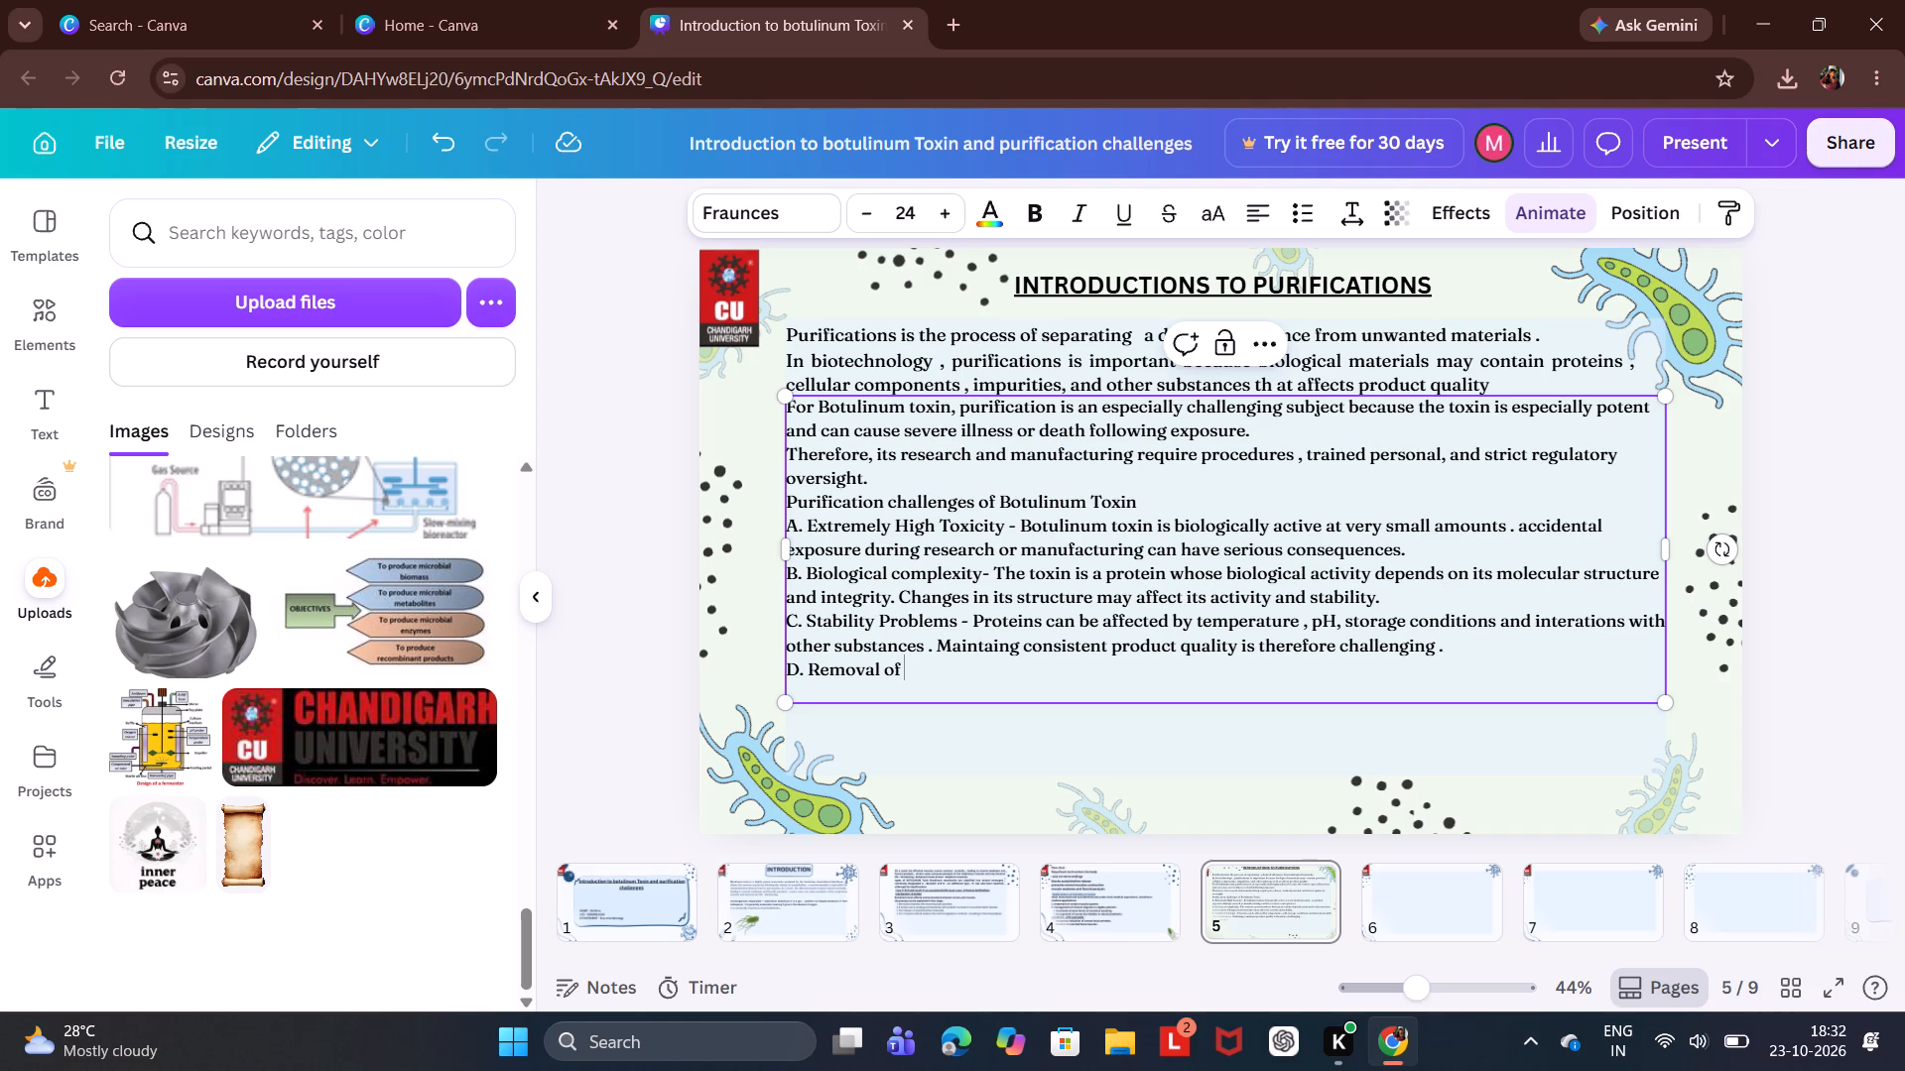
{"action": "type", "text": "imp"}
{"action": "type", "text": "urities"}
{"action": "type", "text": "-"}
Begin item D's description on slide 5 with "Biological materials can contain unwanted proteins".
{"action": "key", "text": "space"}
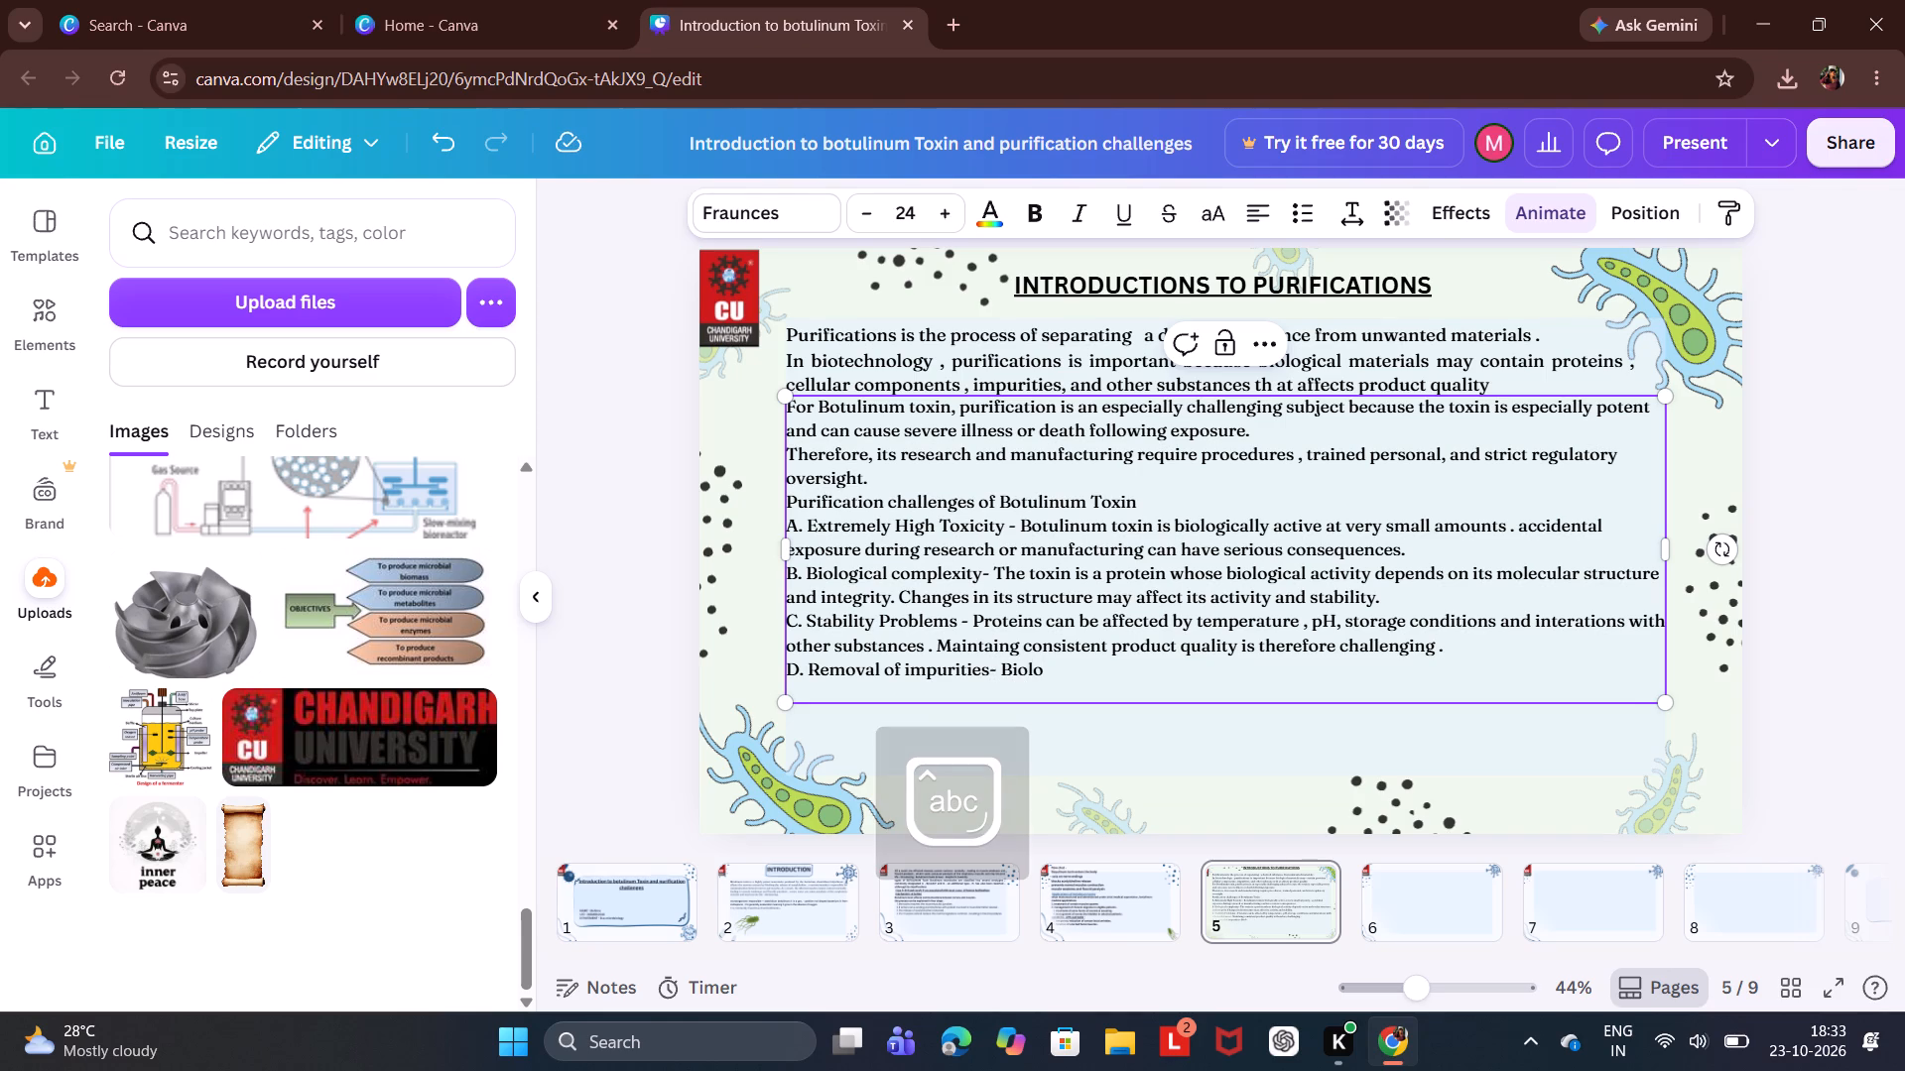
{"action": "type", "text": "gi"}
{"action": "key", "text": "c"}
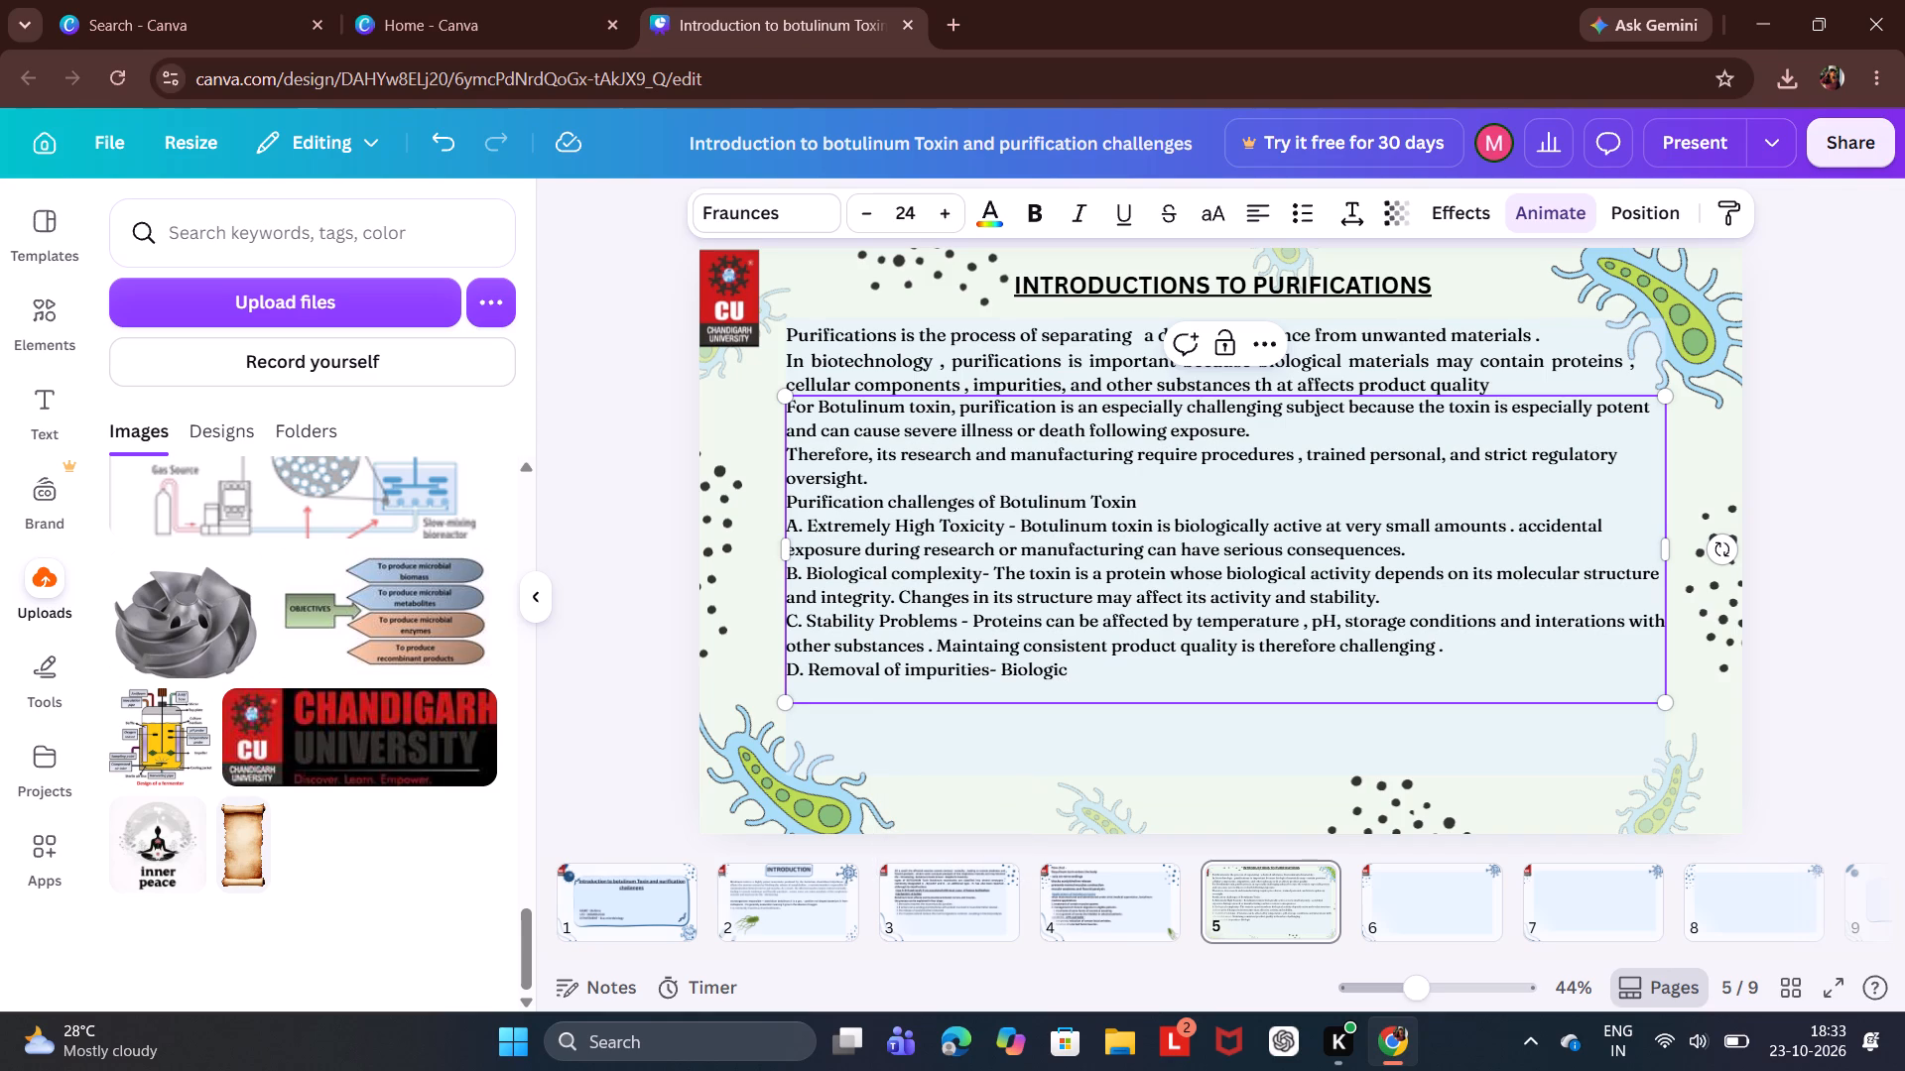
{"action": "key", "text": "a"}
{"action": "type", "text": "l materia"}
{"action": "key", "text": "l"}
{"action": "type", "text": "s ca"}
{"action": "type", "text": "n contai"}
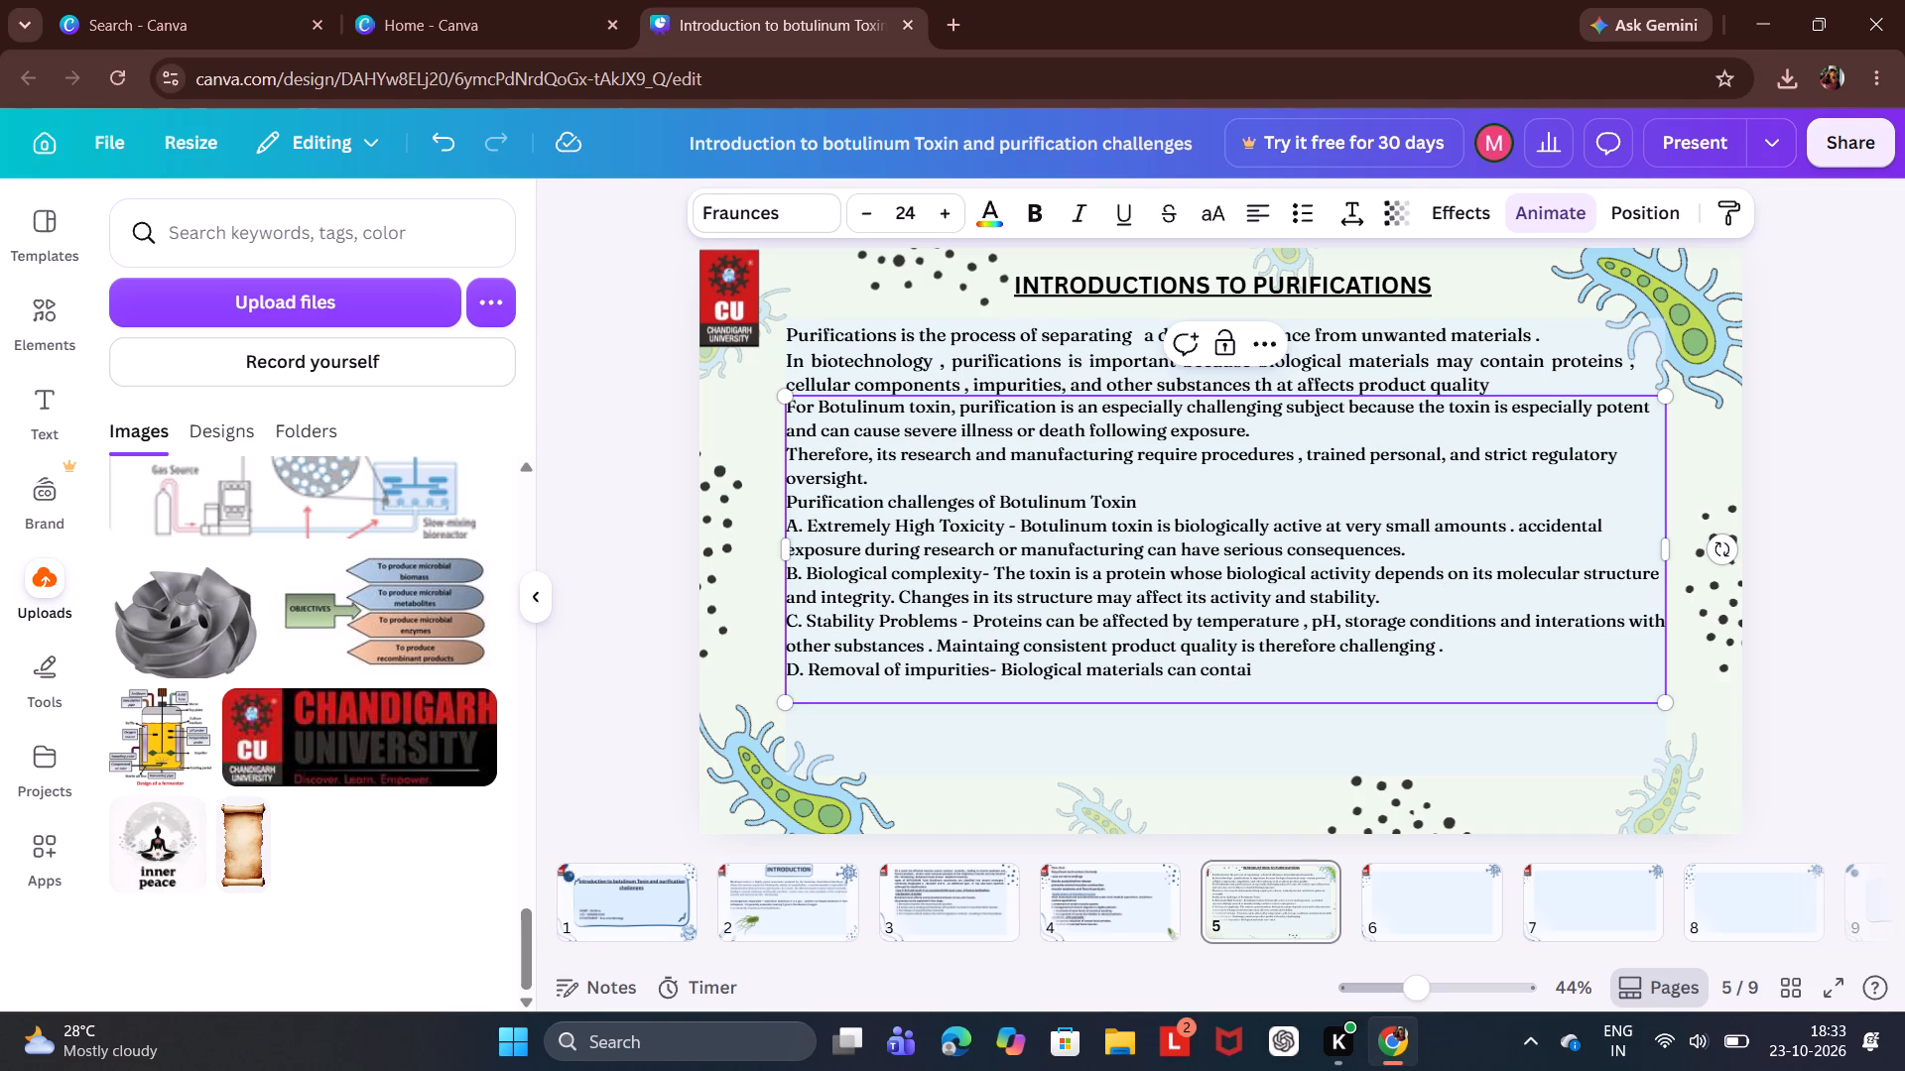
{"action": "type", "text": "n"}
{"action": "key", "text": "space"}
{"action": "type", "text": "unwan"}
{"action": "type", "text": "ted"}
{"action": "key", "text": "space"}
{"action": "type", "text": "proteins"}
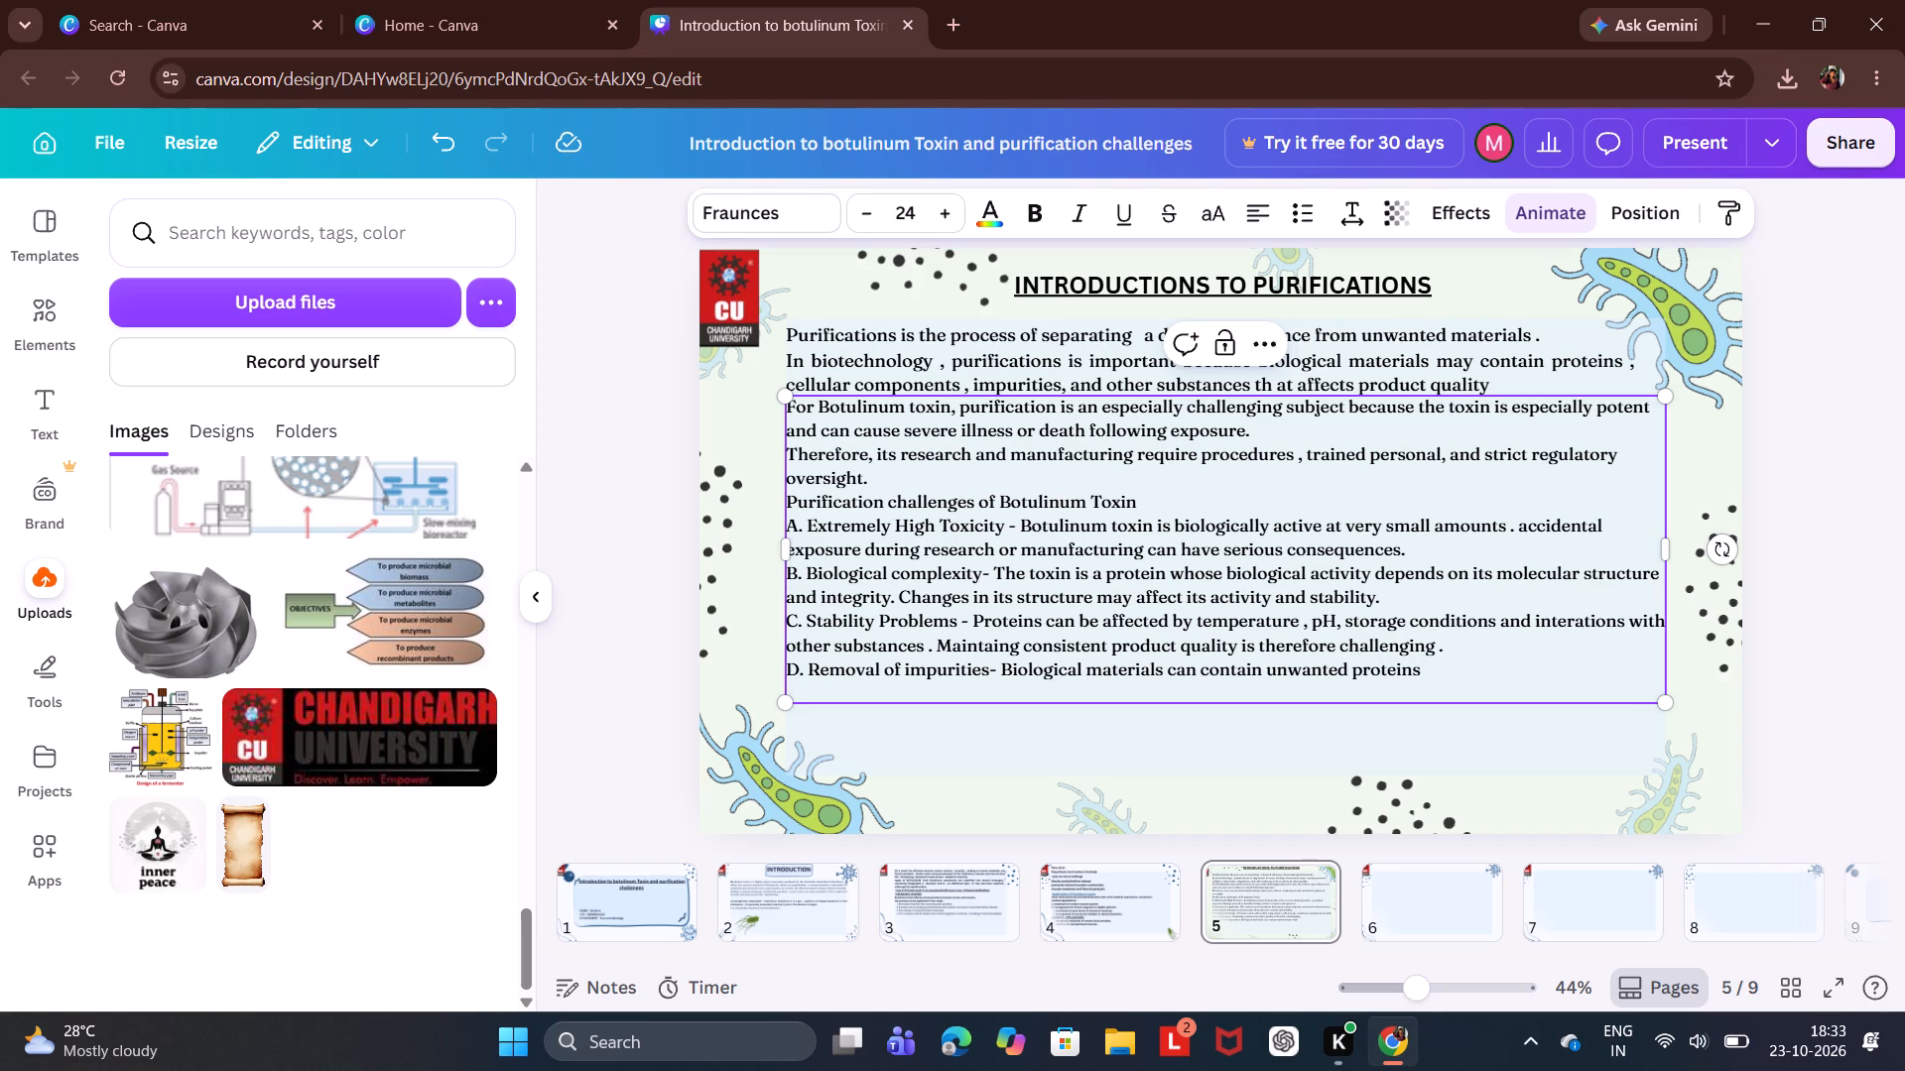
Continue item D's sentence on slide 5 with ", cellular components ,".
{"action": "type", "text": ", cellular"}
{"action": "key", "text": "space"}
{"action": "type", "text": "co"}
{"action": "key", "text": "m"}
{"action": "type", "text": "ponents"}
{"action": "key", "text": "space"}
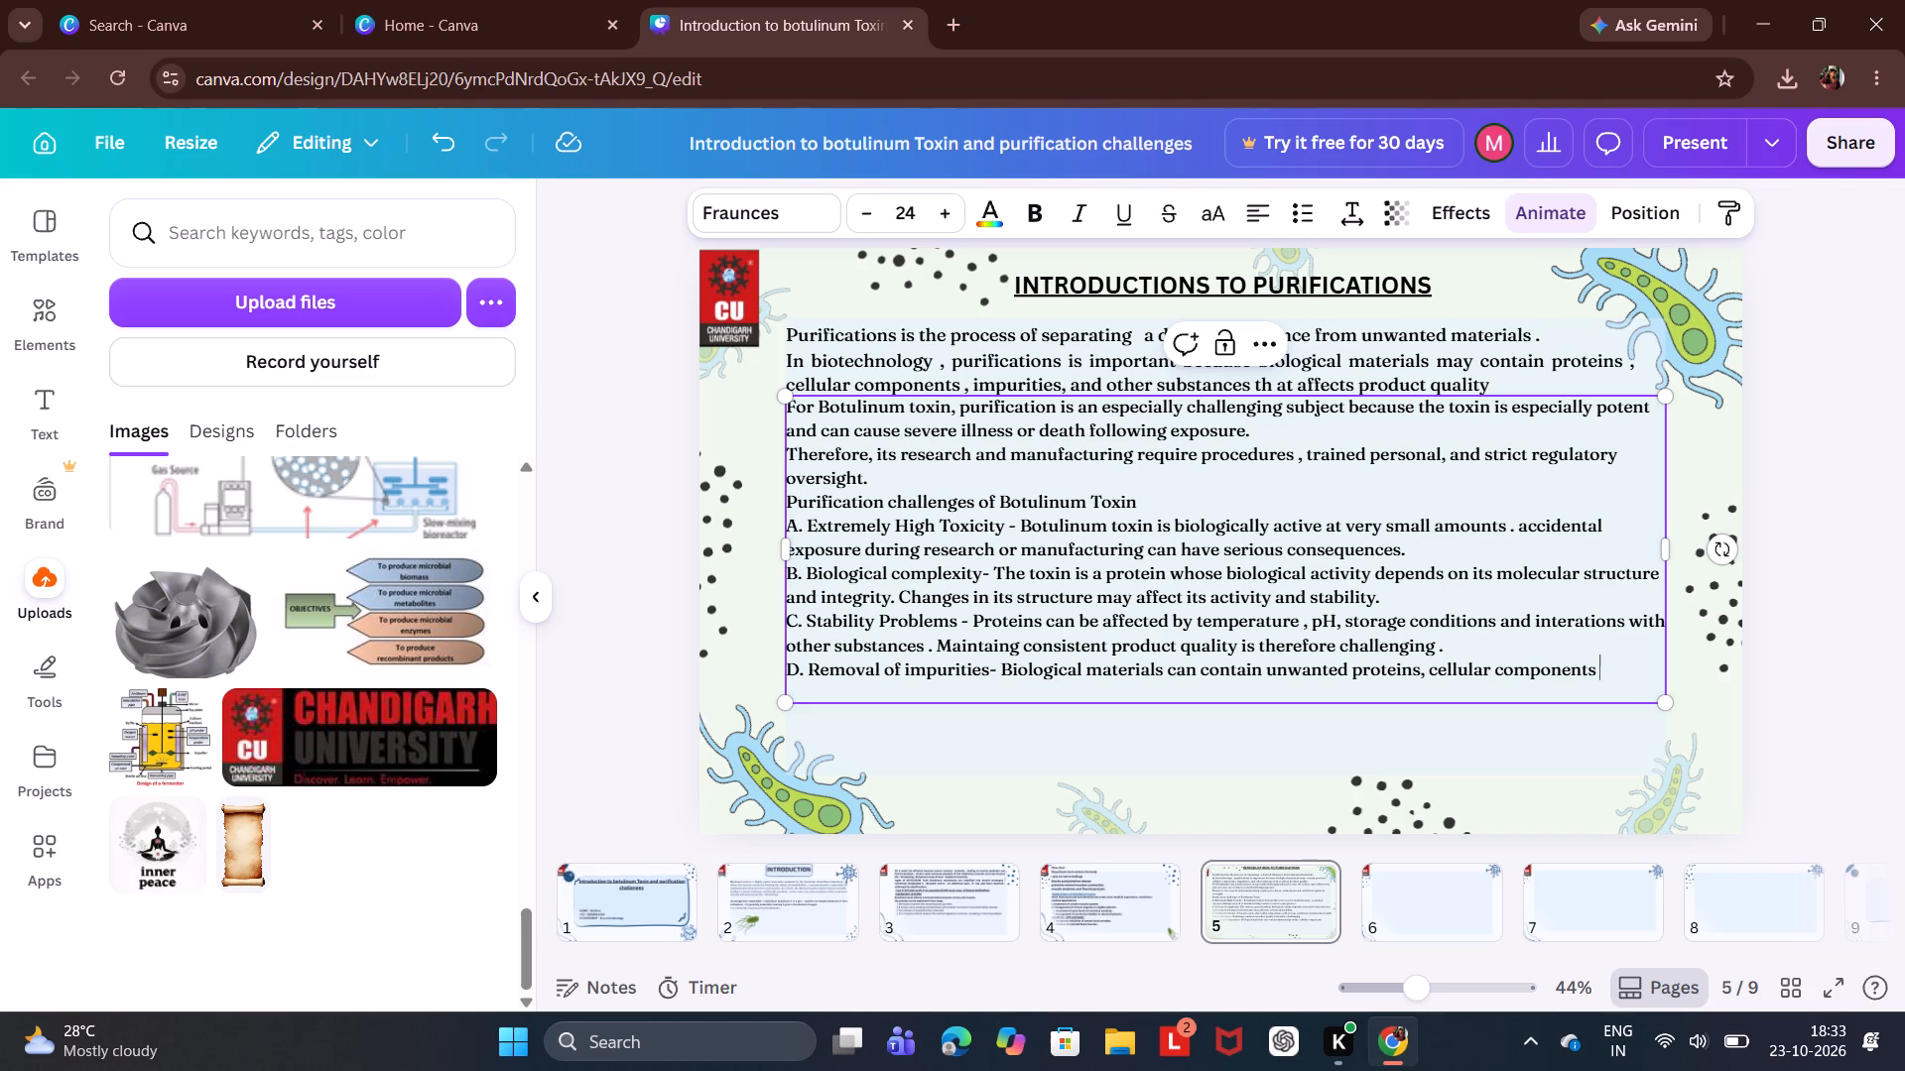
{"action": "key", "text": "comma"}
{"action": "key", "text": "space"}
Finish item D's first sentence on slide 5 with "and other contaminants .".
{"action": "type", "text": "and other"}
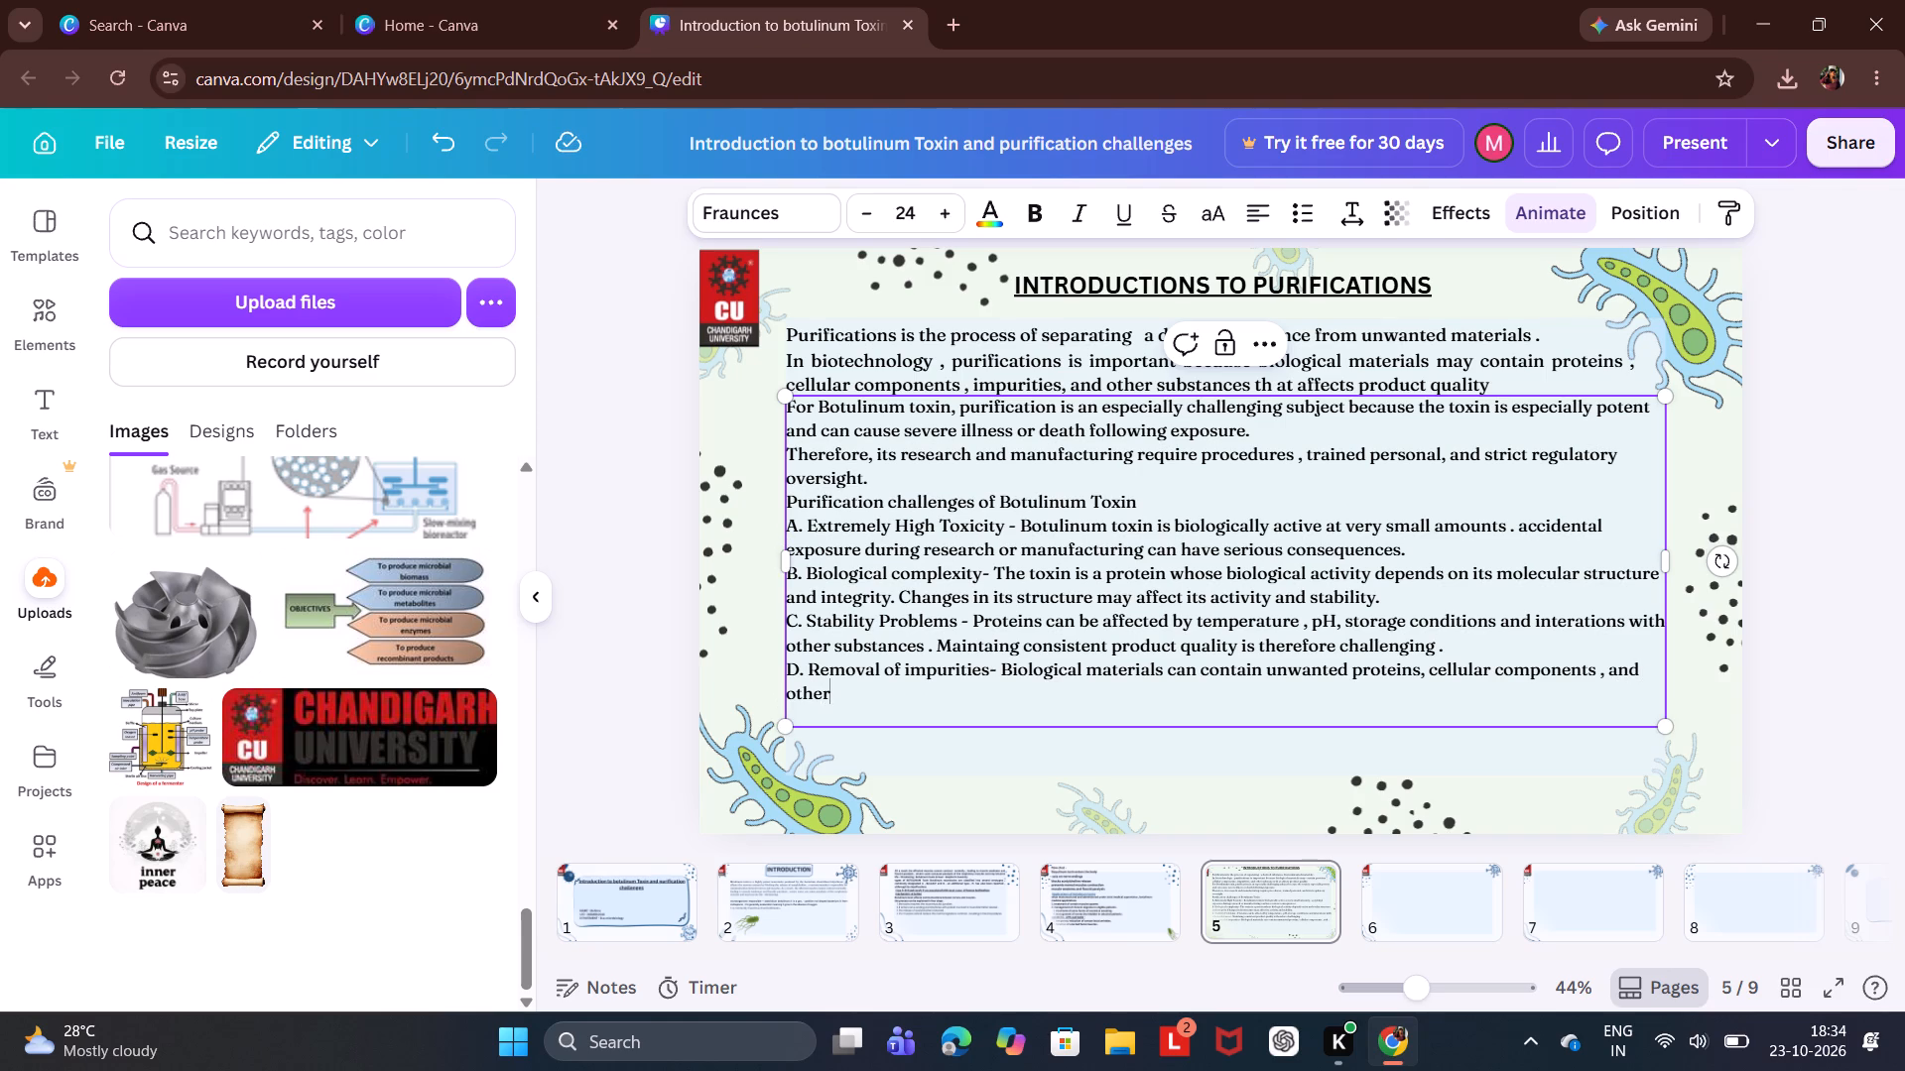
{"action": "key", "text": "space"}
{"action": "type", "text": "co"}
{"action": "type", "text": "nta"}
{"action": "type", "text": "mi"}
{"action": "key", "text": "n"}
{"action": "type", "text": "ana"}
{"action": "key", "text": "BackSpace"}
{"action": "type", "text": "ts"}
{"action": "key", "text": "space"}
{"action": "key", "text": "period"}
Begin item D's second sentence on slide 5 with "These impurities may affects".
{"action": "key", "text": "space"}
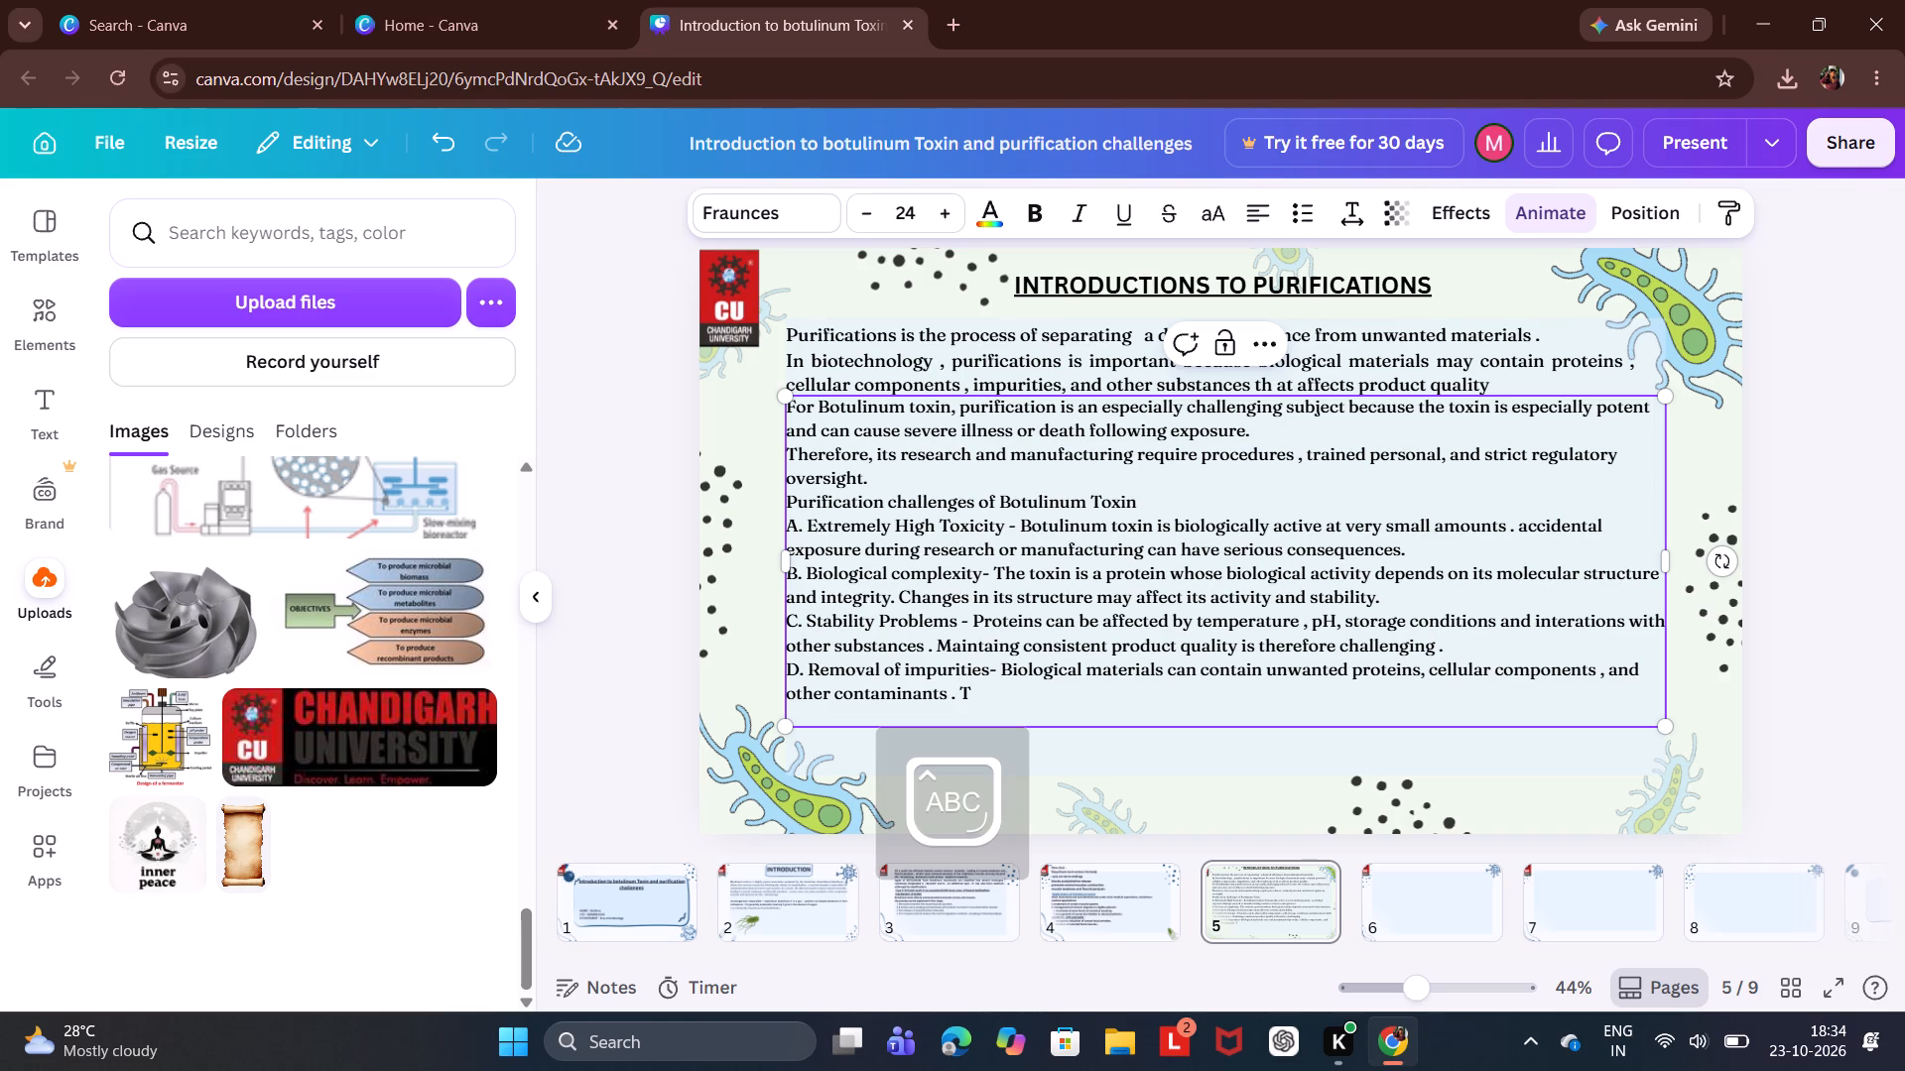
{"action": "key", "text": "h"}
{"action": "type", "text": "es"}
{"action": "key", "text": "e"}
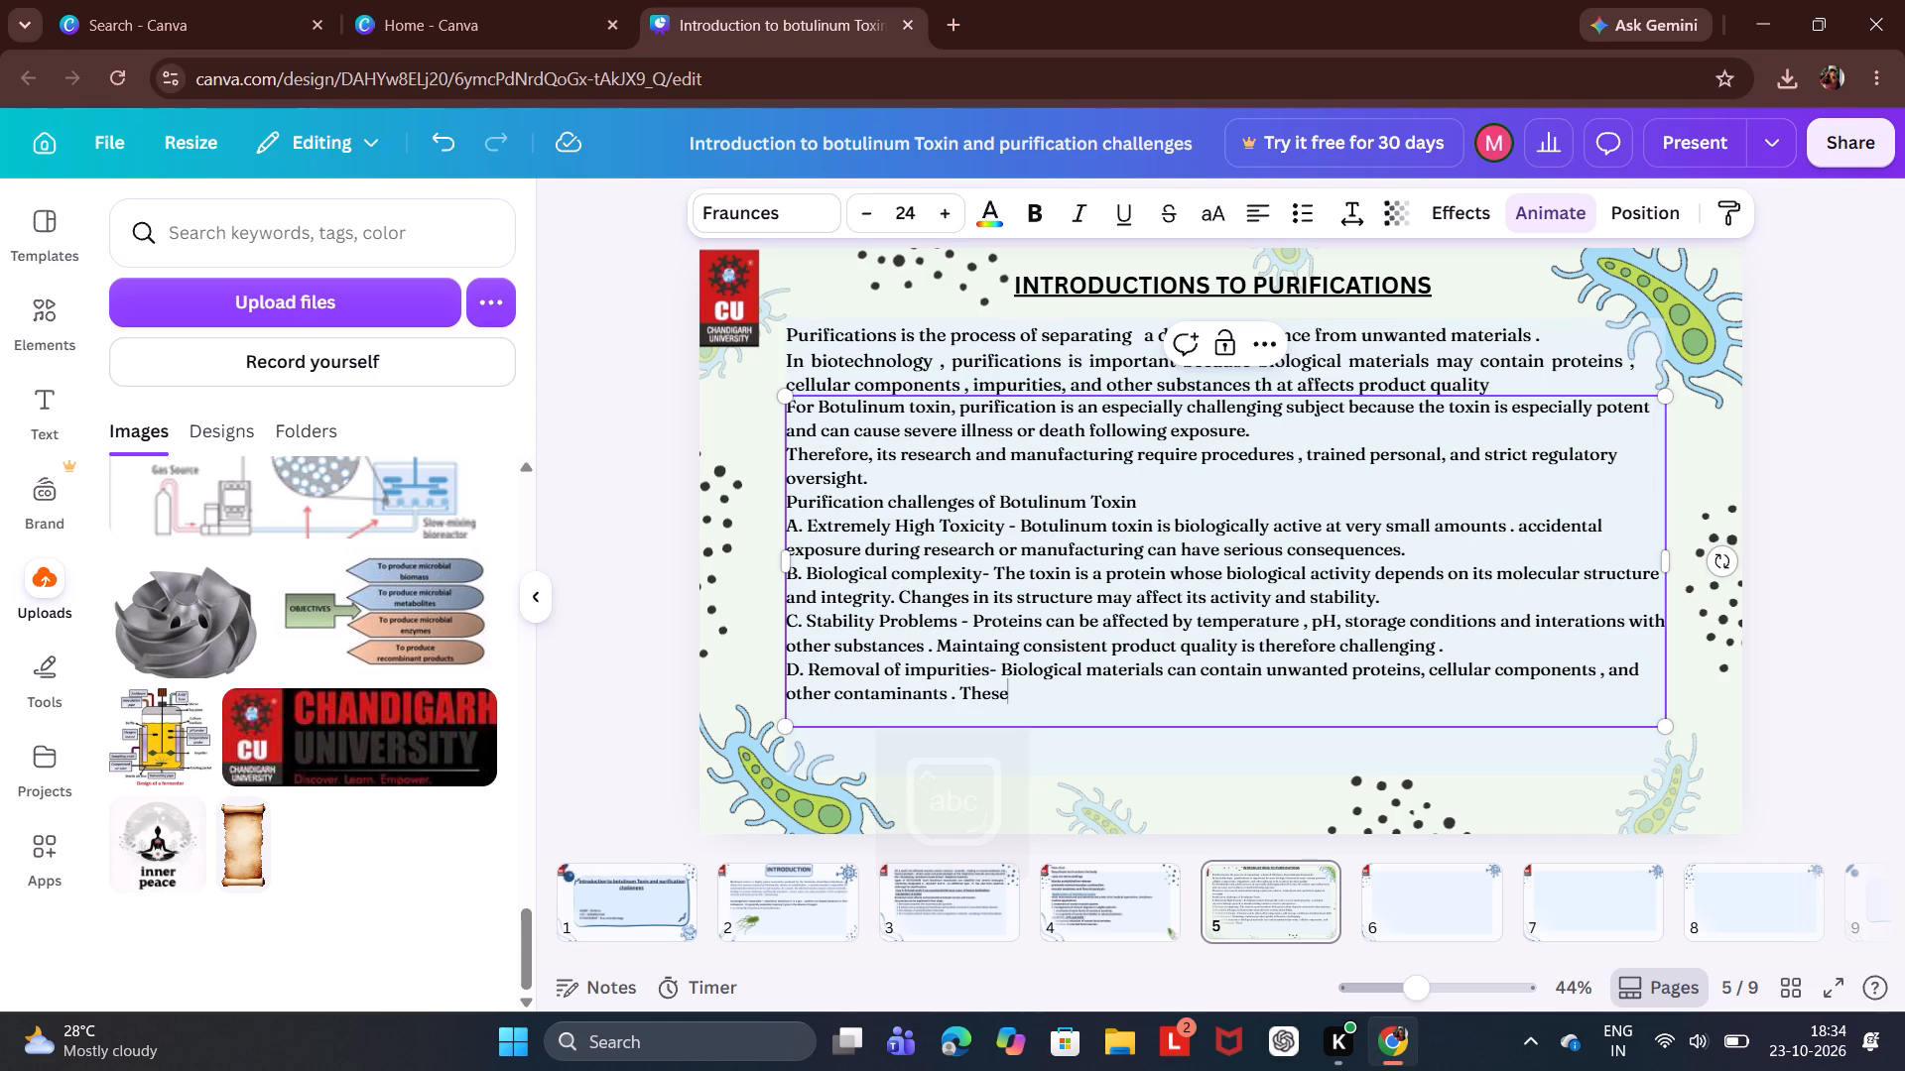
{"action": "key", "text": "space"}
{"action": "type", "text": "impur"}
{"action": "key", "text": "i"}
{"action": "type", "text": "ti"}
{"action": "type", "text": "es may affe"}
{"action": "type", "text": "cts"}
{"action": "key", "text": "space"}
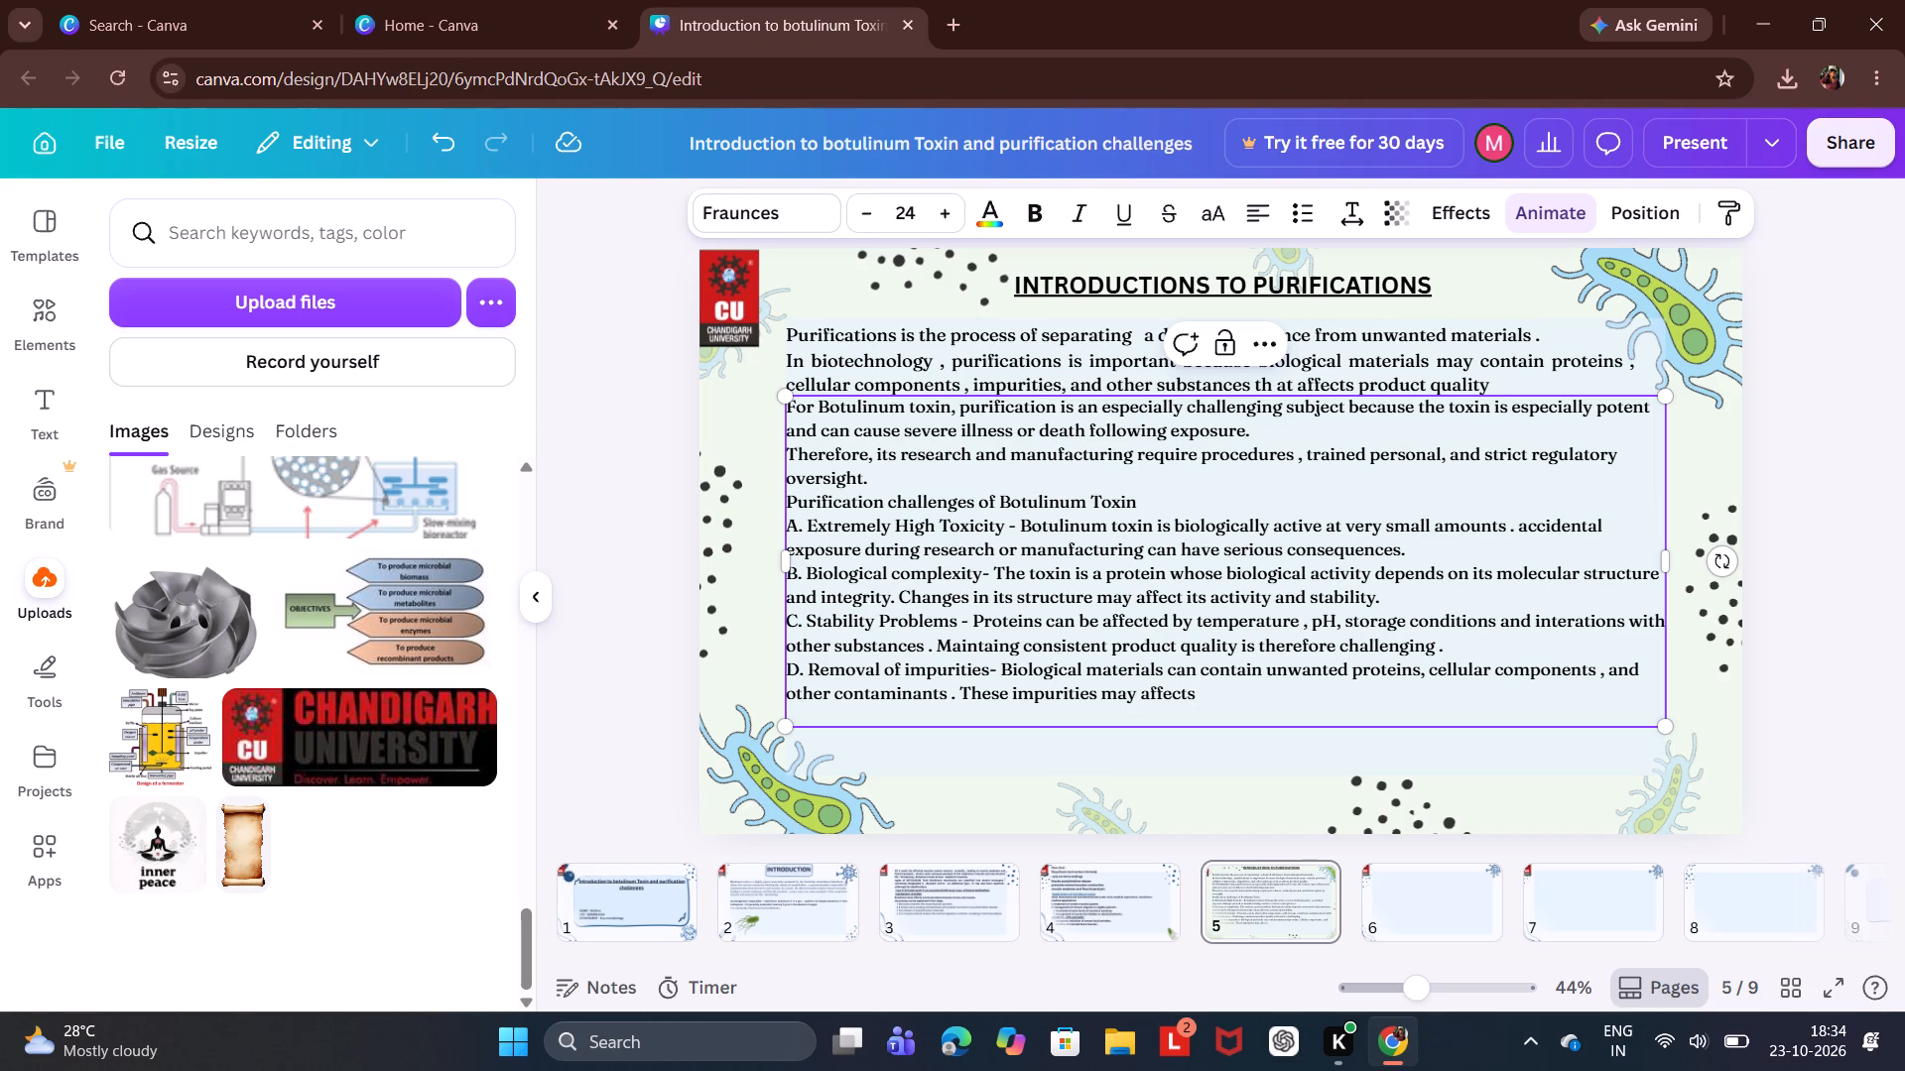
Finish item D's second sentence on slide 5 with "product purity, safety and consistentency.".
{"action": "type", "text": "pro"}
{"action": "type", "text": "duct"}
{"action": "key", "text": "space"}
{"action": "type", "text": "purity"}
{"action": "type", "text": ", safety"}
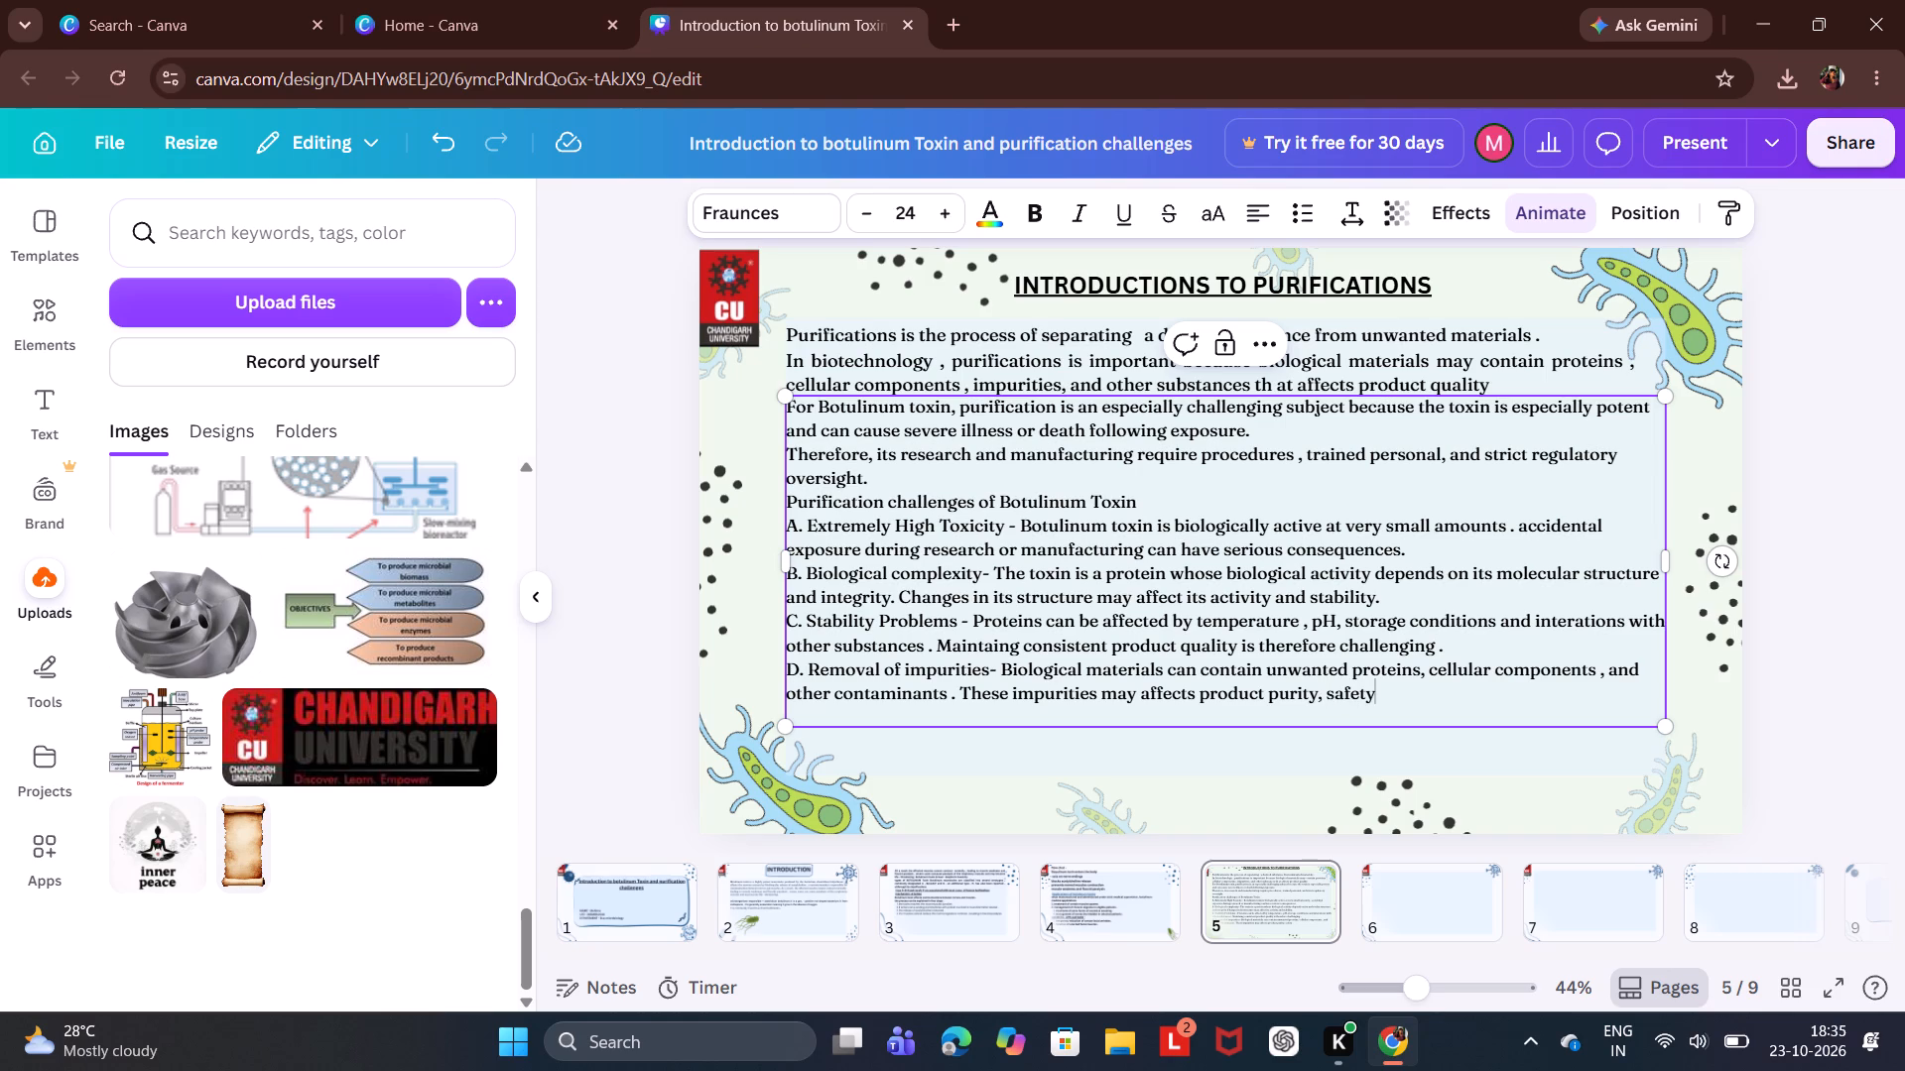
{"action": "key", "text": "space"}
{"action": "type", "text": "and"}
{"action": "key", "text": "space"}
{"action": "type", "text": "consis"}
{"action": "type", "text": "ten"}
{"action": "type", "text": "te"}
{"action": "type", "text": "ncy"}
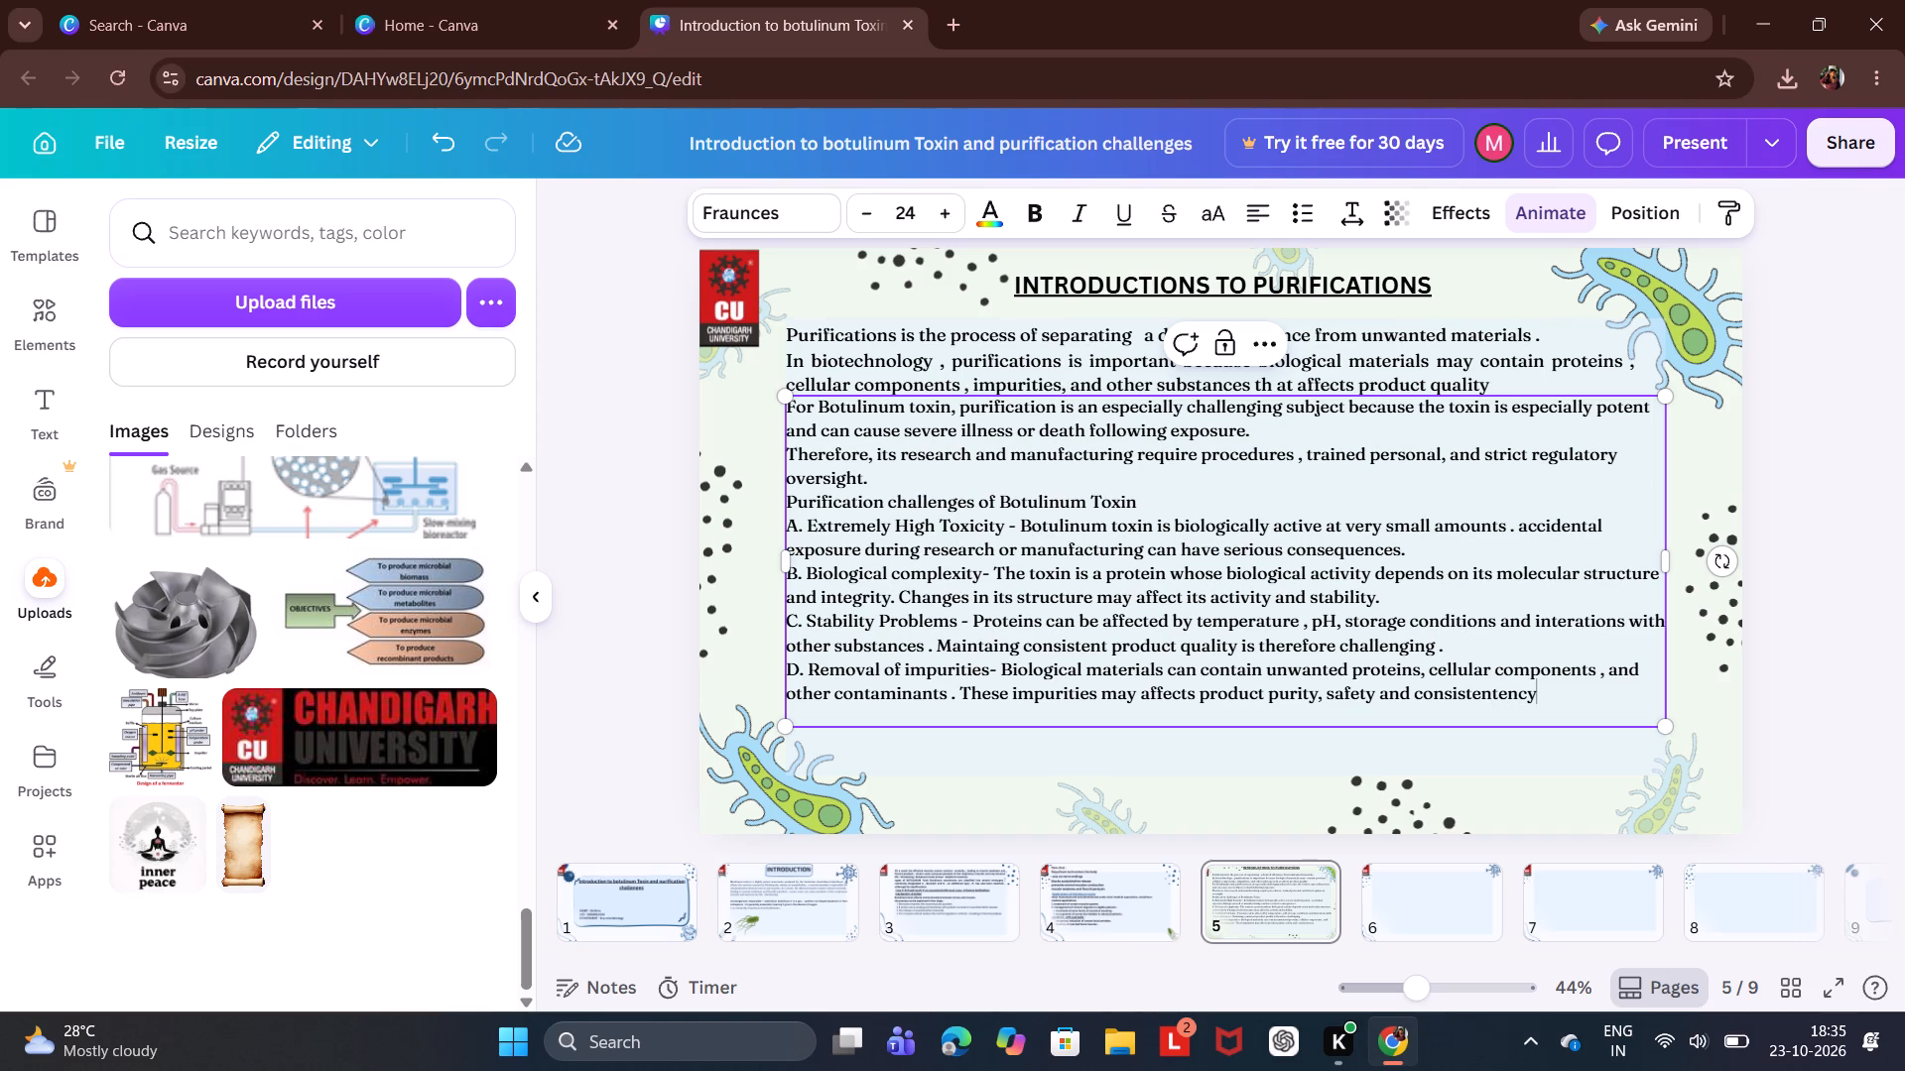
{"action": "key", "text": "period"}
{"action": "key", "text": "Return"}
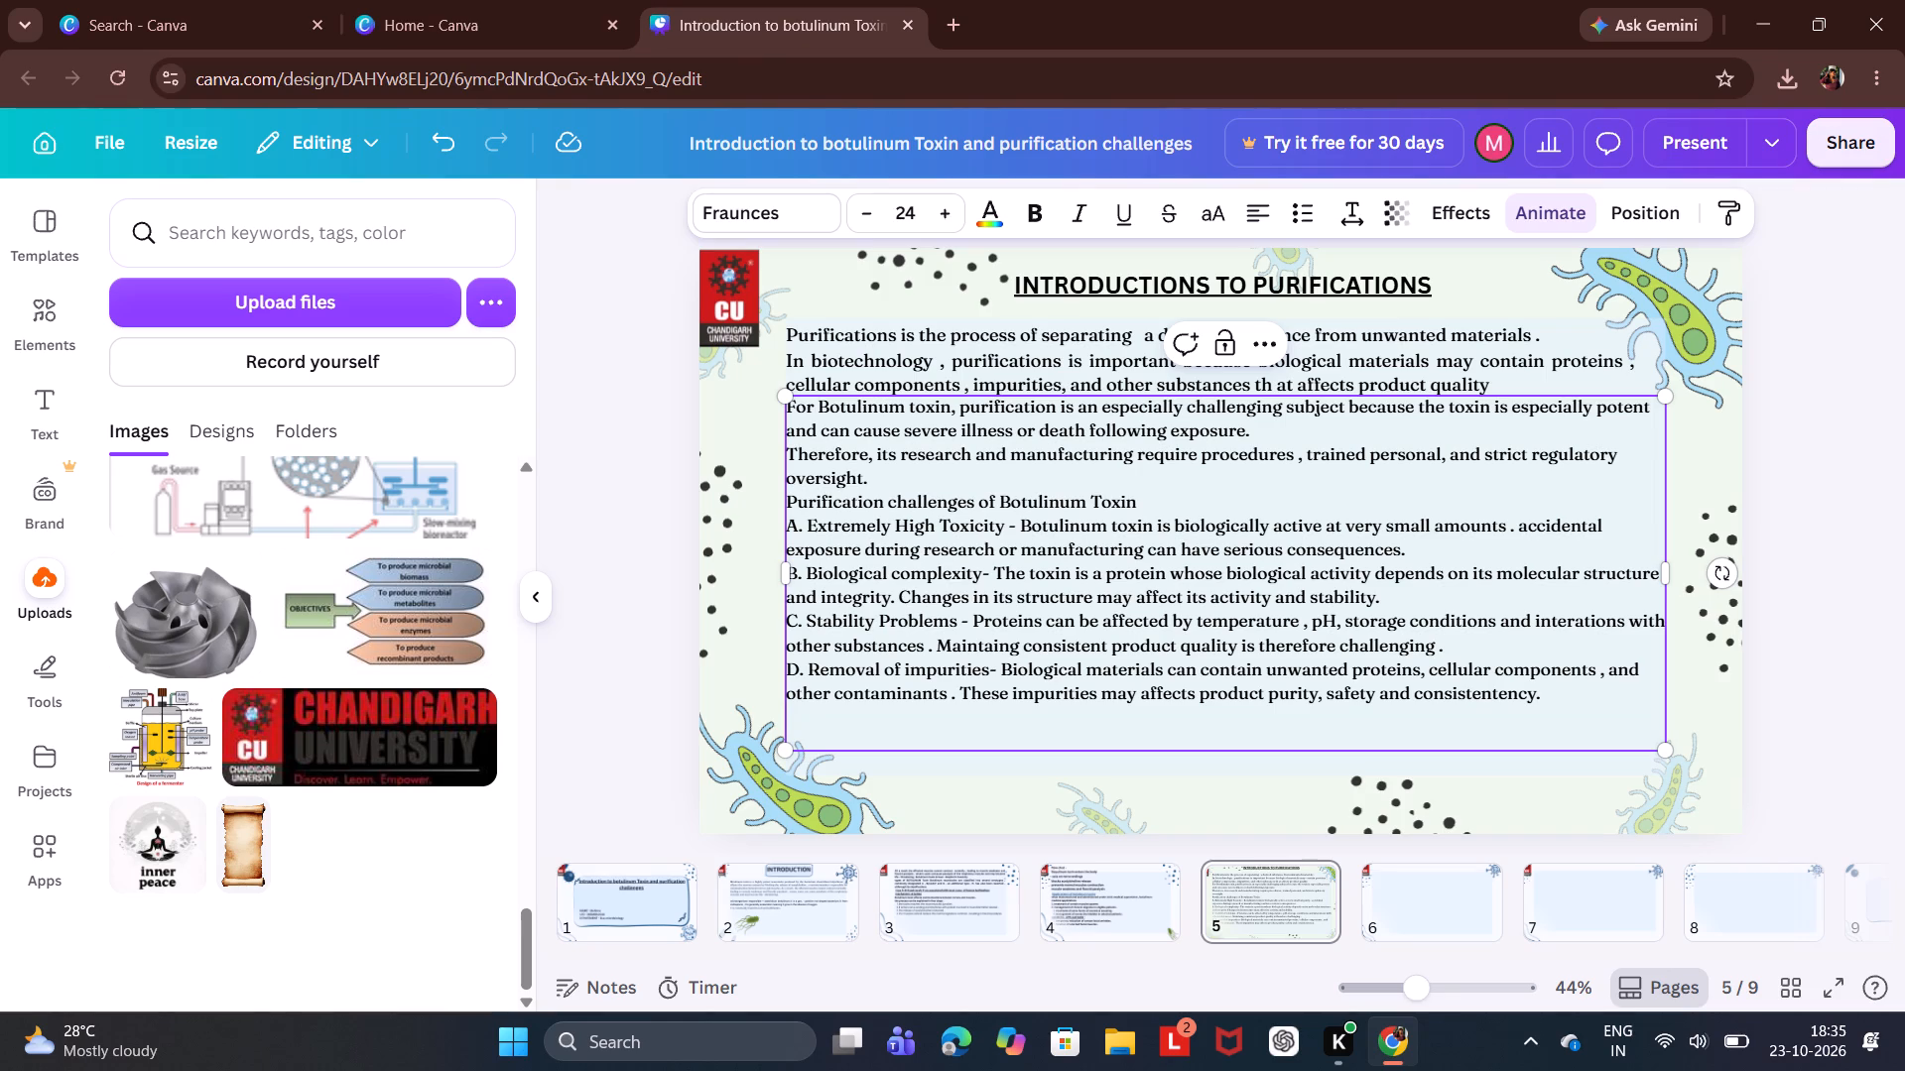
{"action": "key", "text": "e"}
{"action": "key", "text": "BackSpace"}
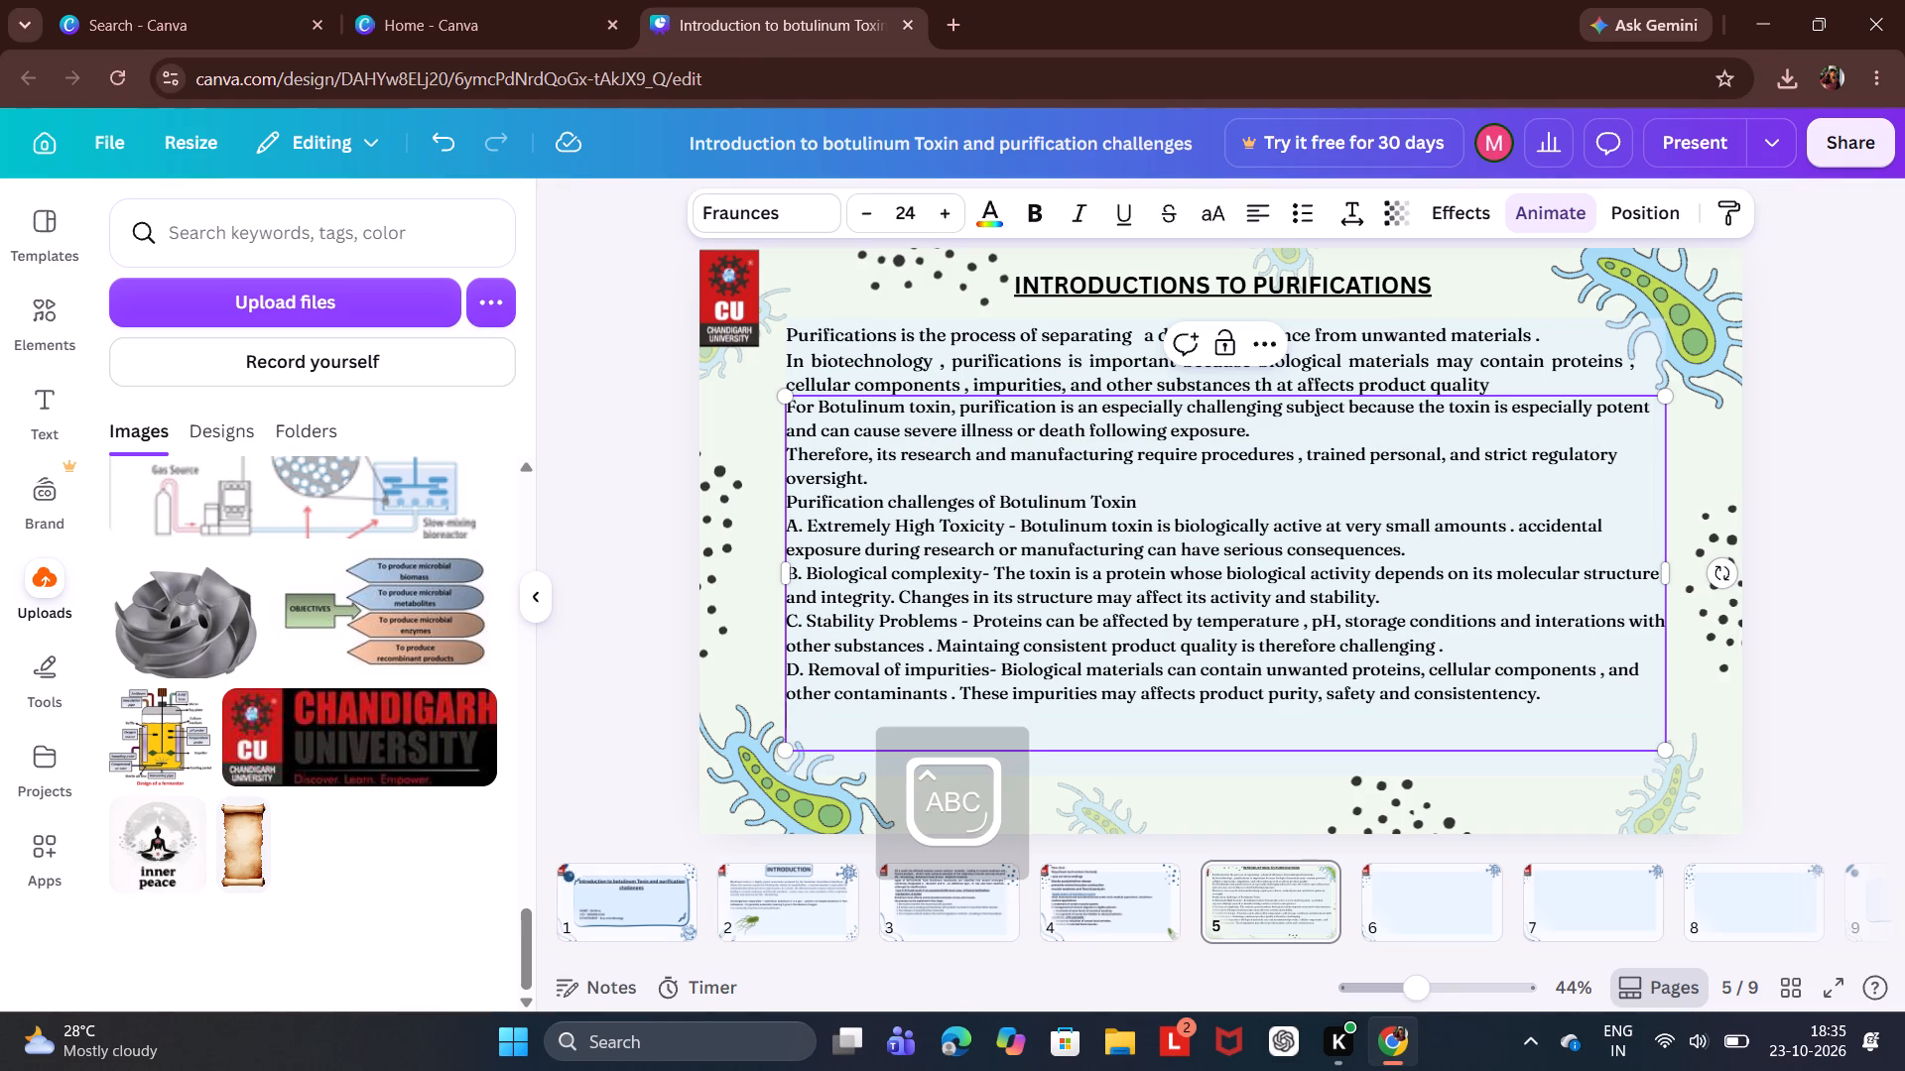
{"action": "key", "text": "e"}
{"action": "type", "text": "."}
{"action": "key", "text": "space"}
{"action": "key", "text": "m"}
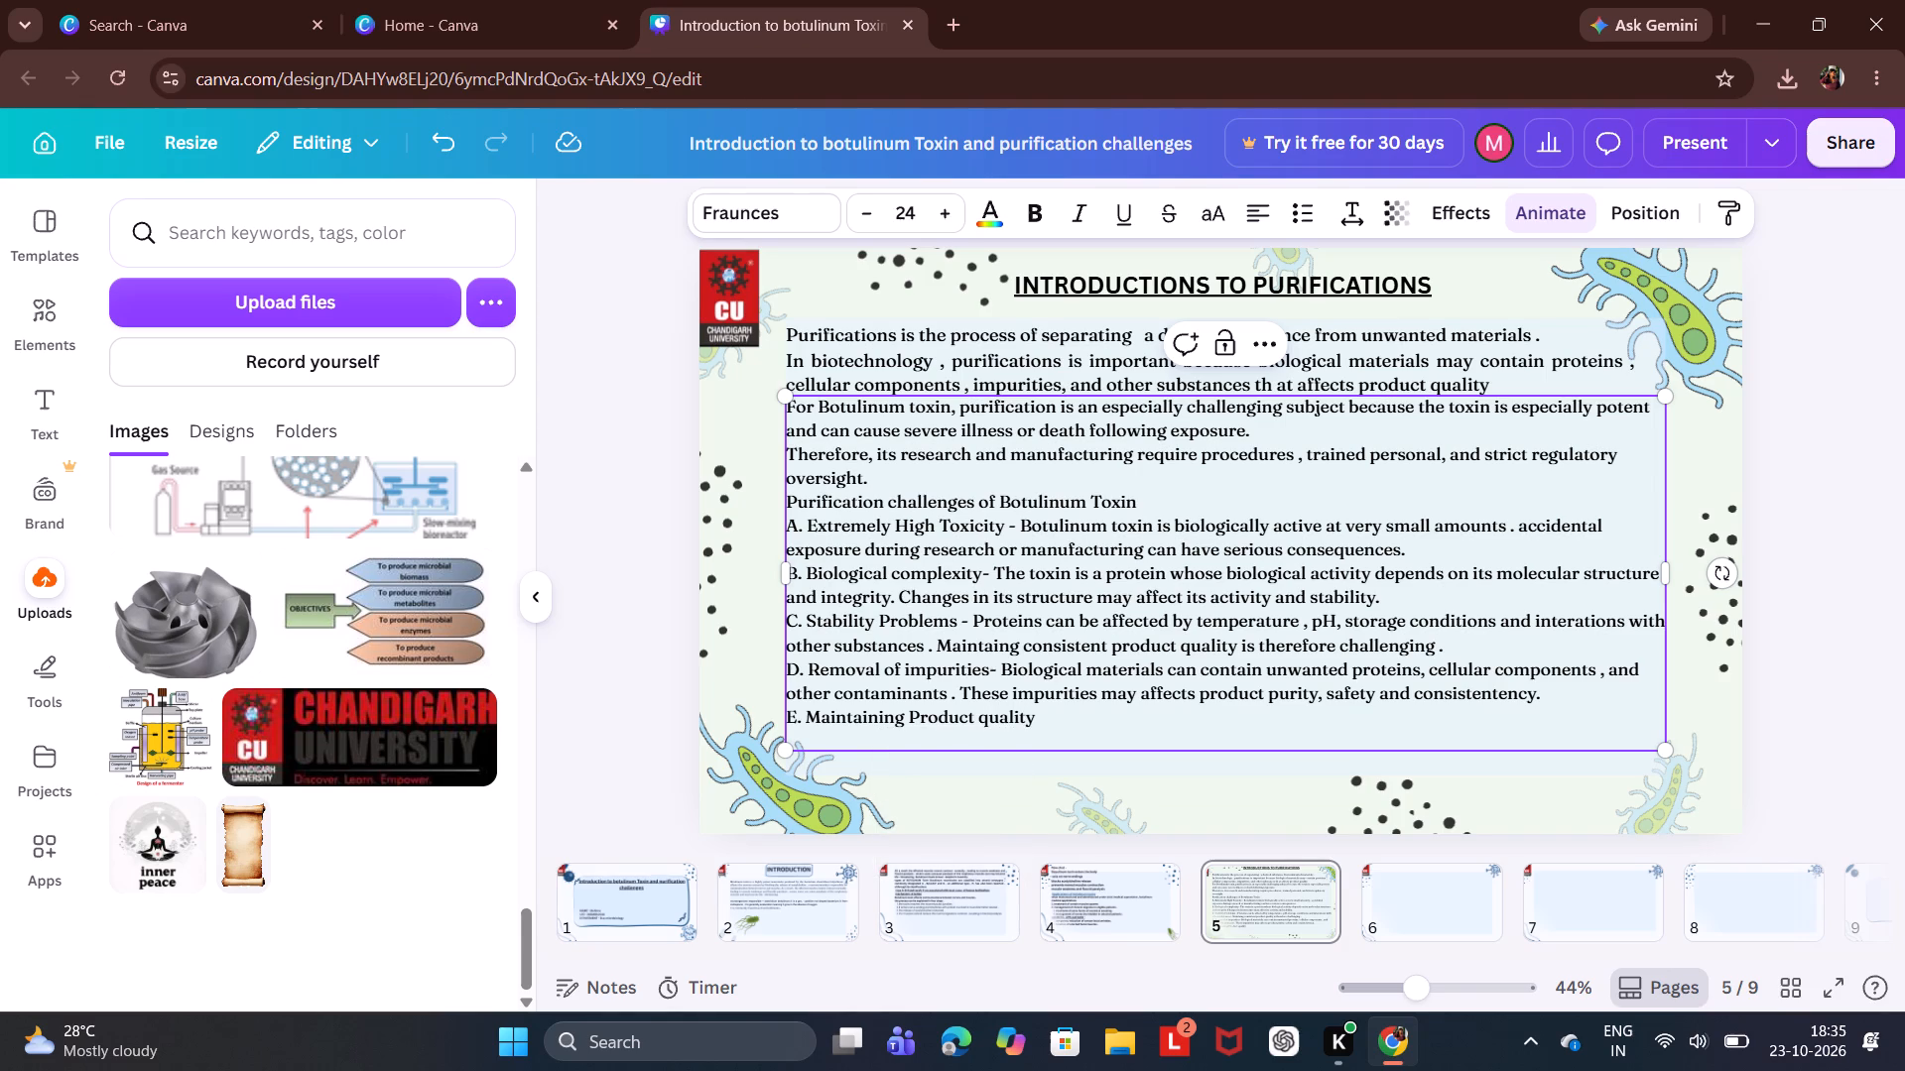
{"action": "key", "text": "space"}
{"action": "type", "text": "-"}
{"action": "key", "text": "space"}
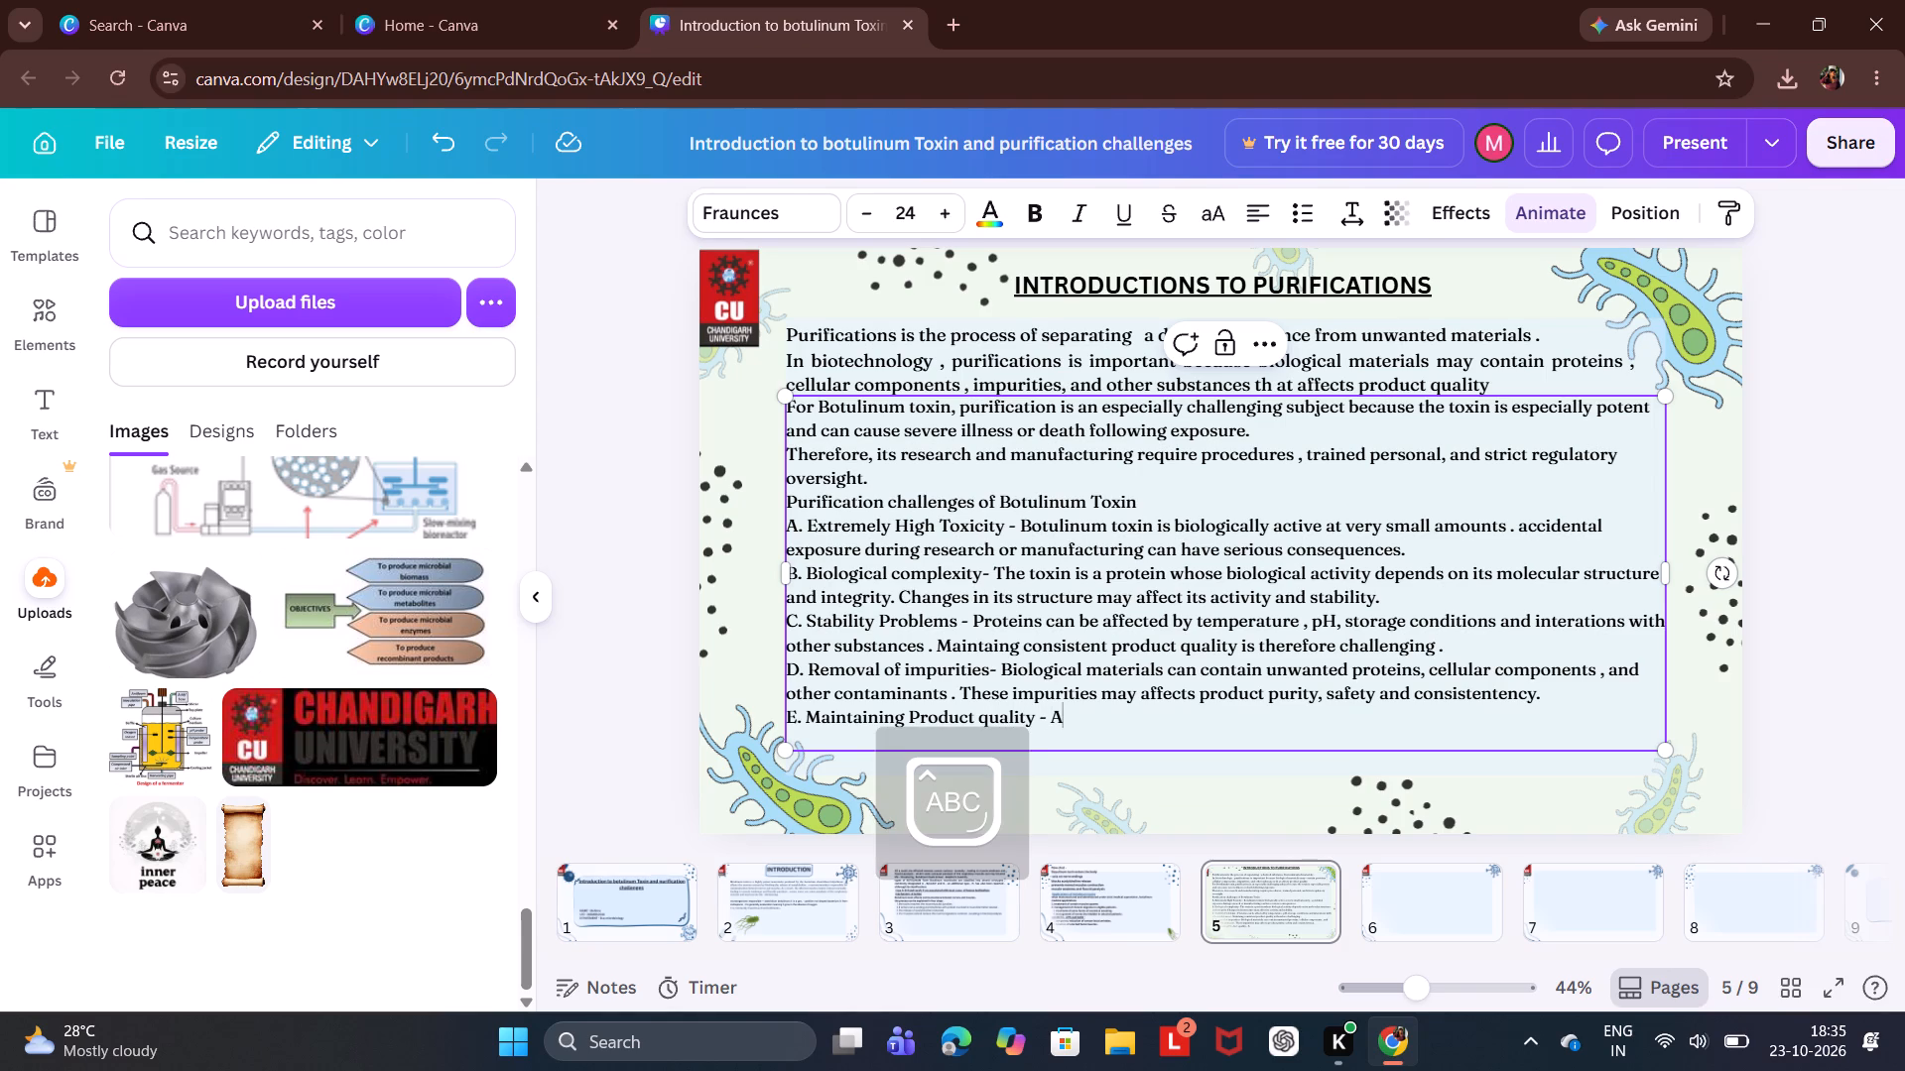
Begin item E's description on slide 5 with "A purified biological product must meet".
{"action": "type", "text": "pu"}
{"action": "key", "text": "r"}
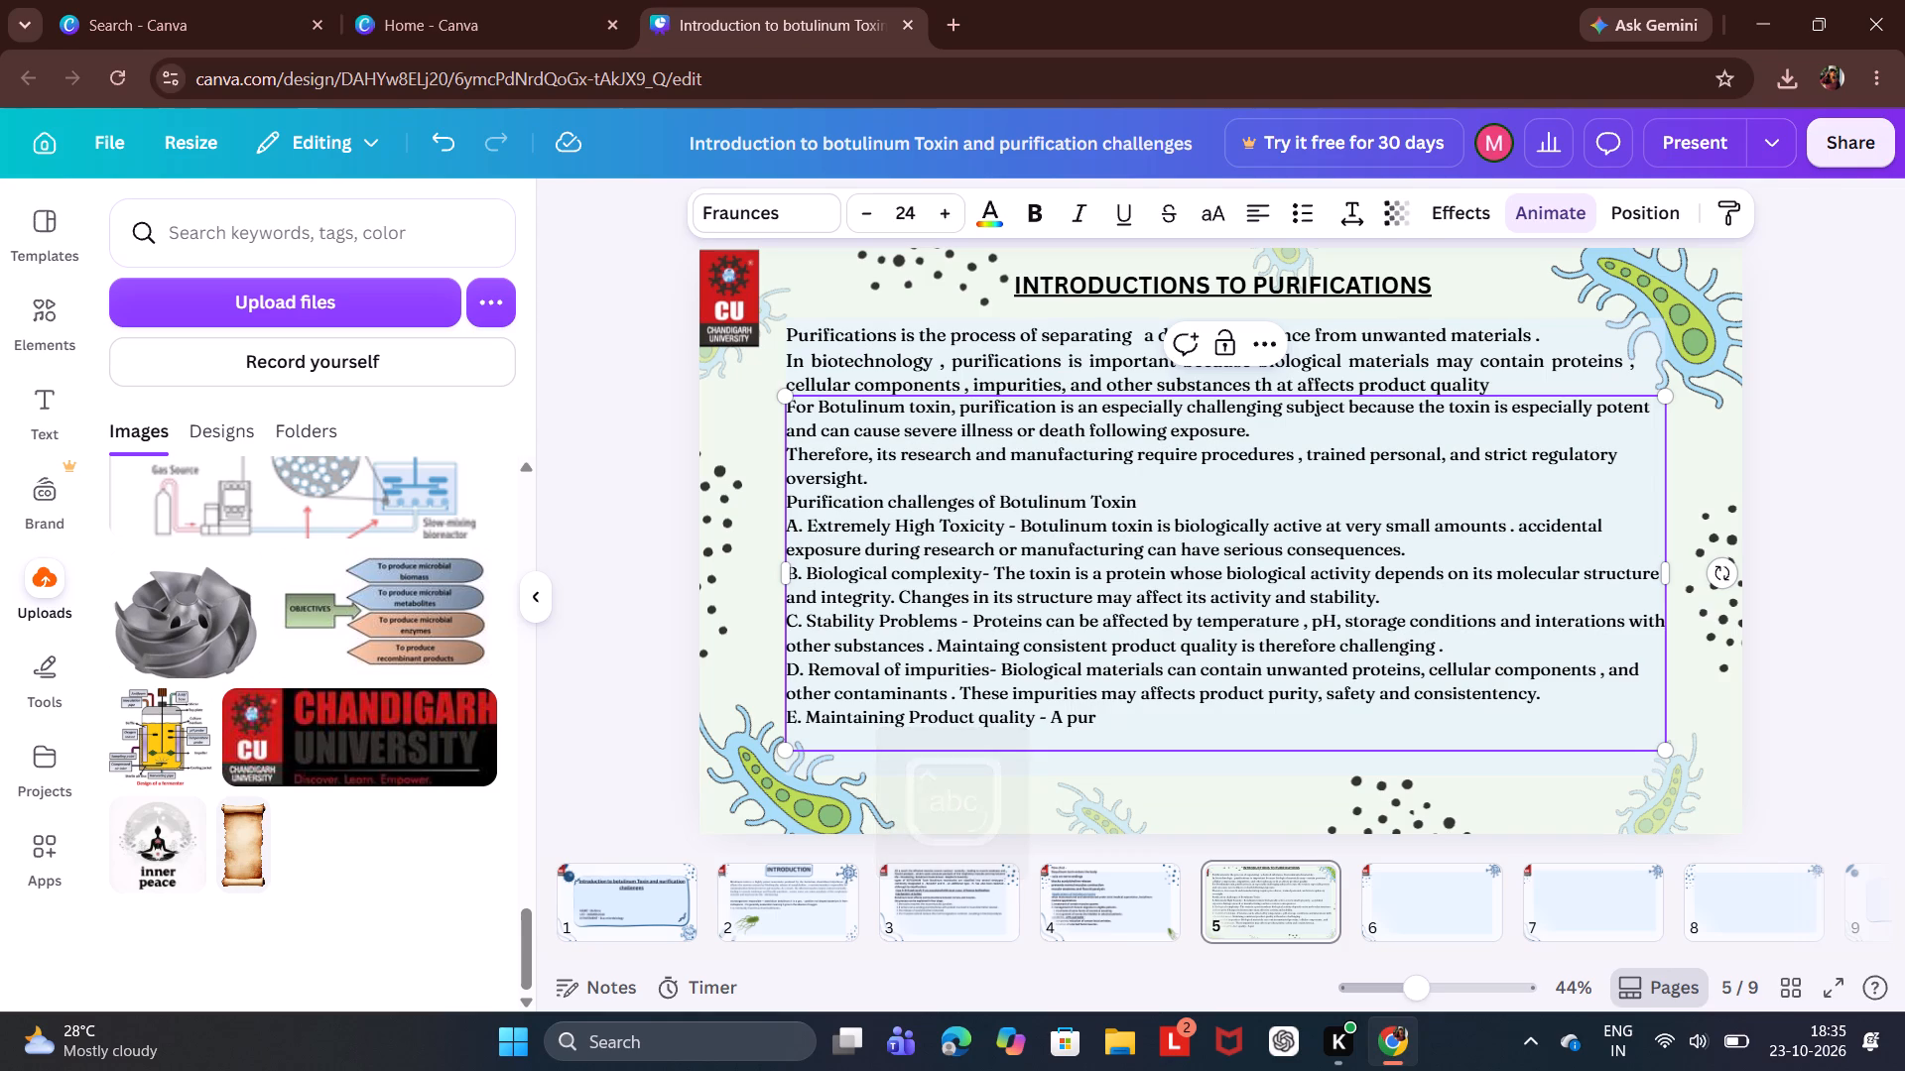
{"action": "key", "text": "i"}
{"action": "key", "text": "f"}
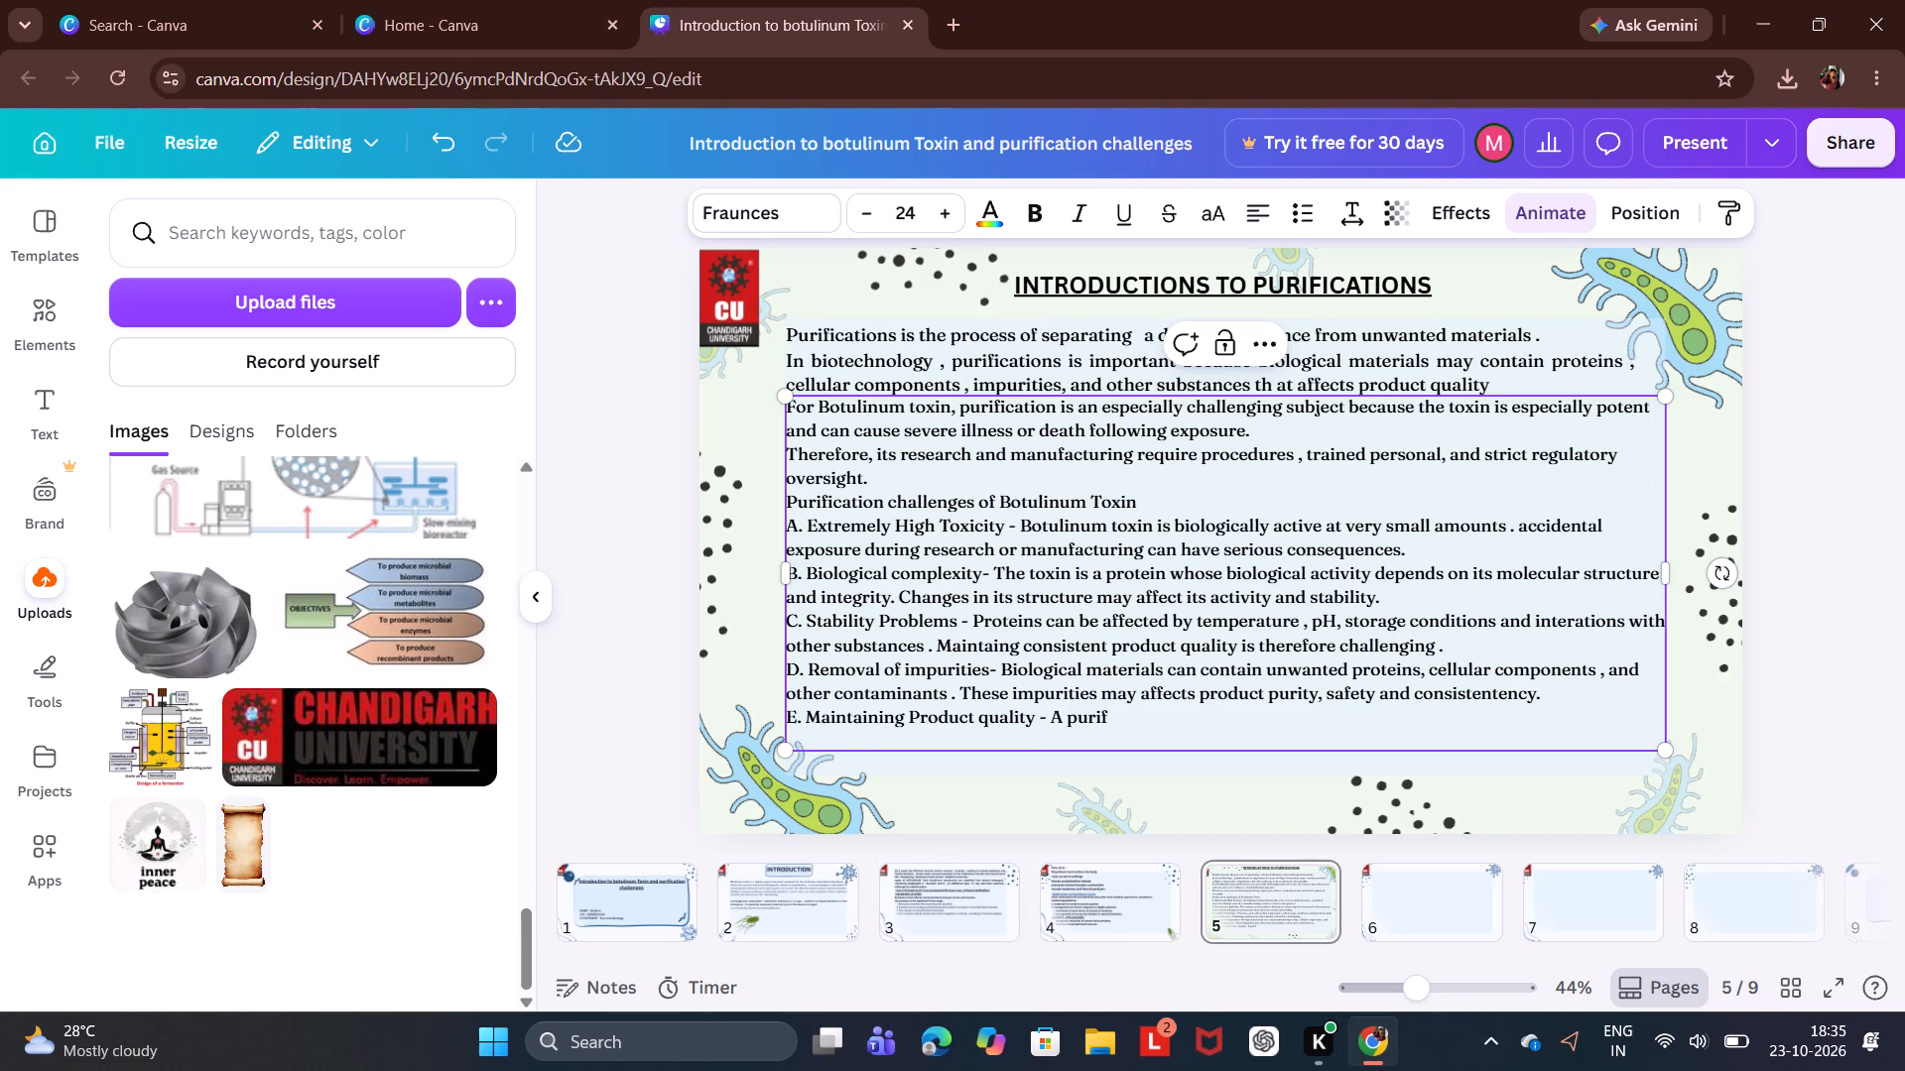
{"action": "type", "text": "ied biological"}
{"action": "key", "text": "space"}
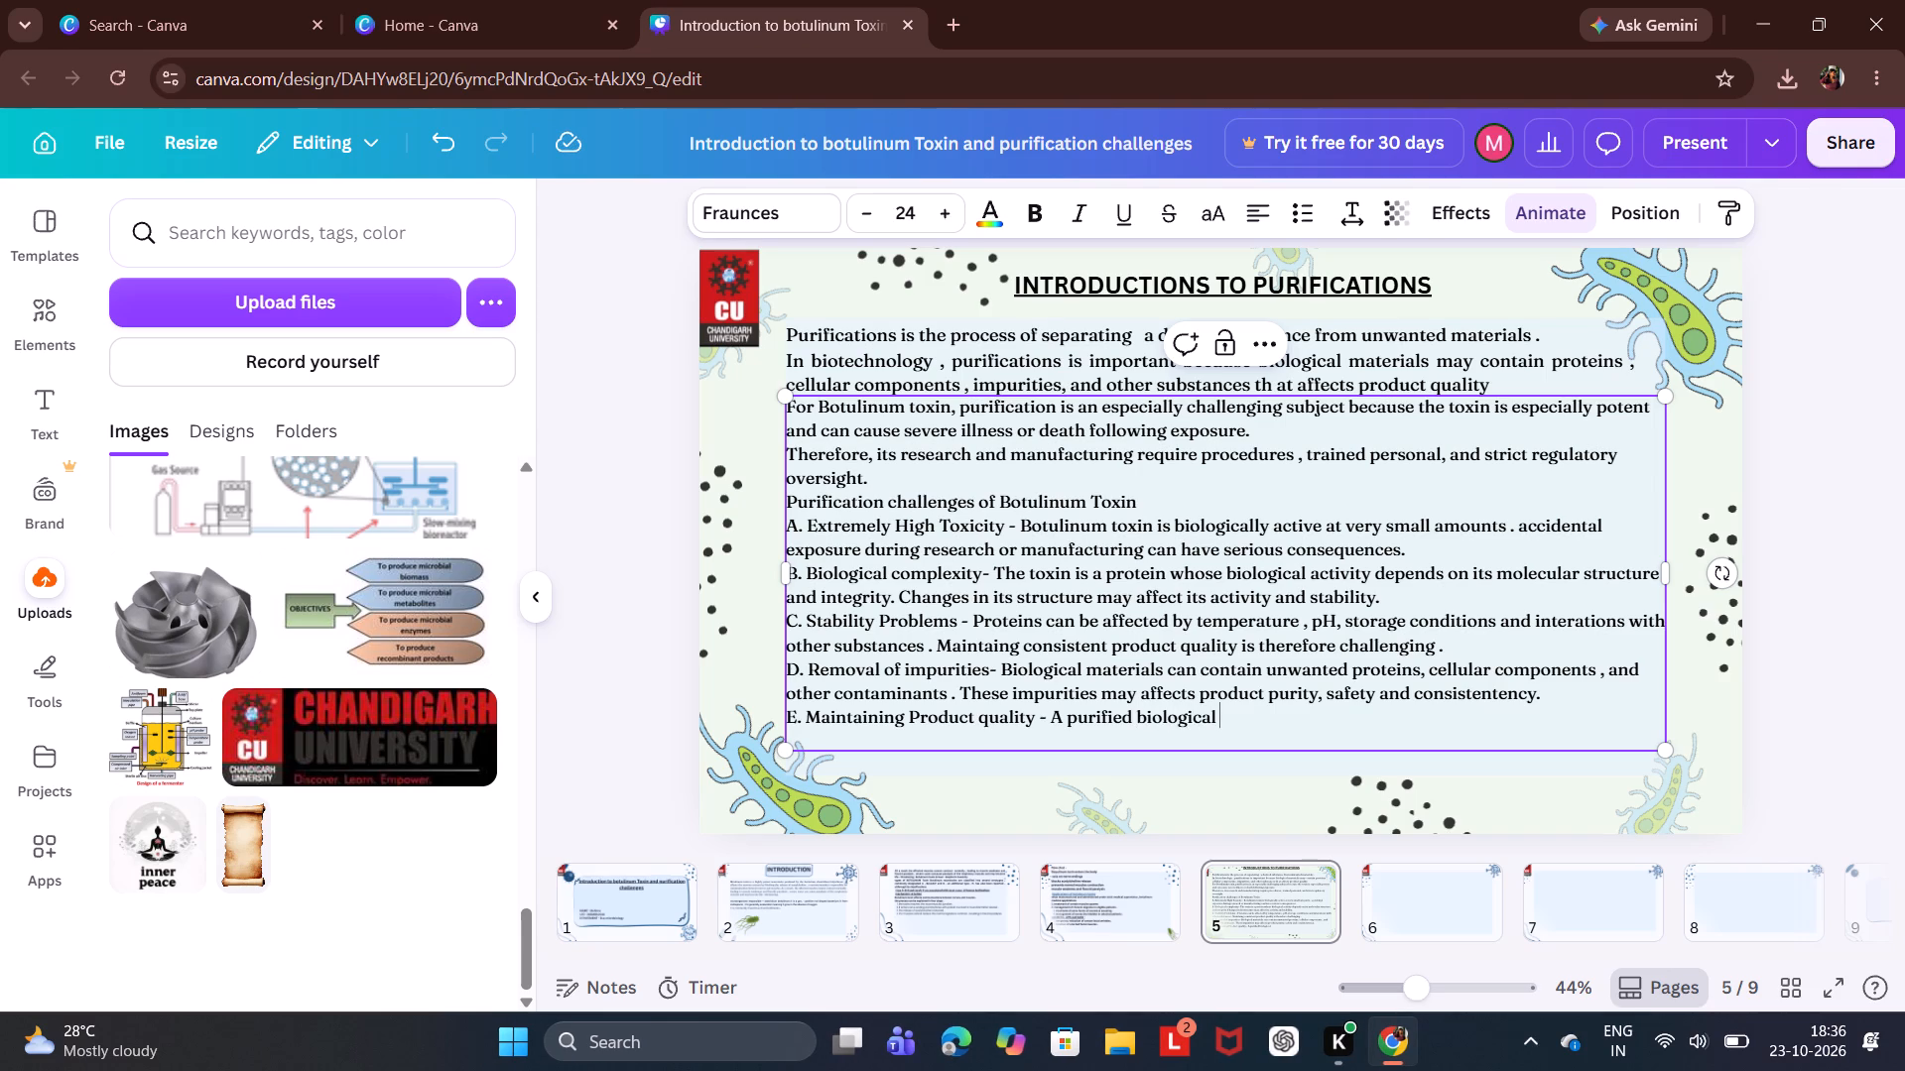
{"action": "key", "text": "p"}
{"action": "type", "text": "roduct"}
{"action": "key", "text": "space"}
{"action": "type", "text": "must"}
{"action": "key", "text": "space"}
{"action": "type", "text": "meet"}
{"action": "key", "text": "space"}
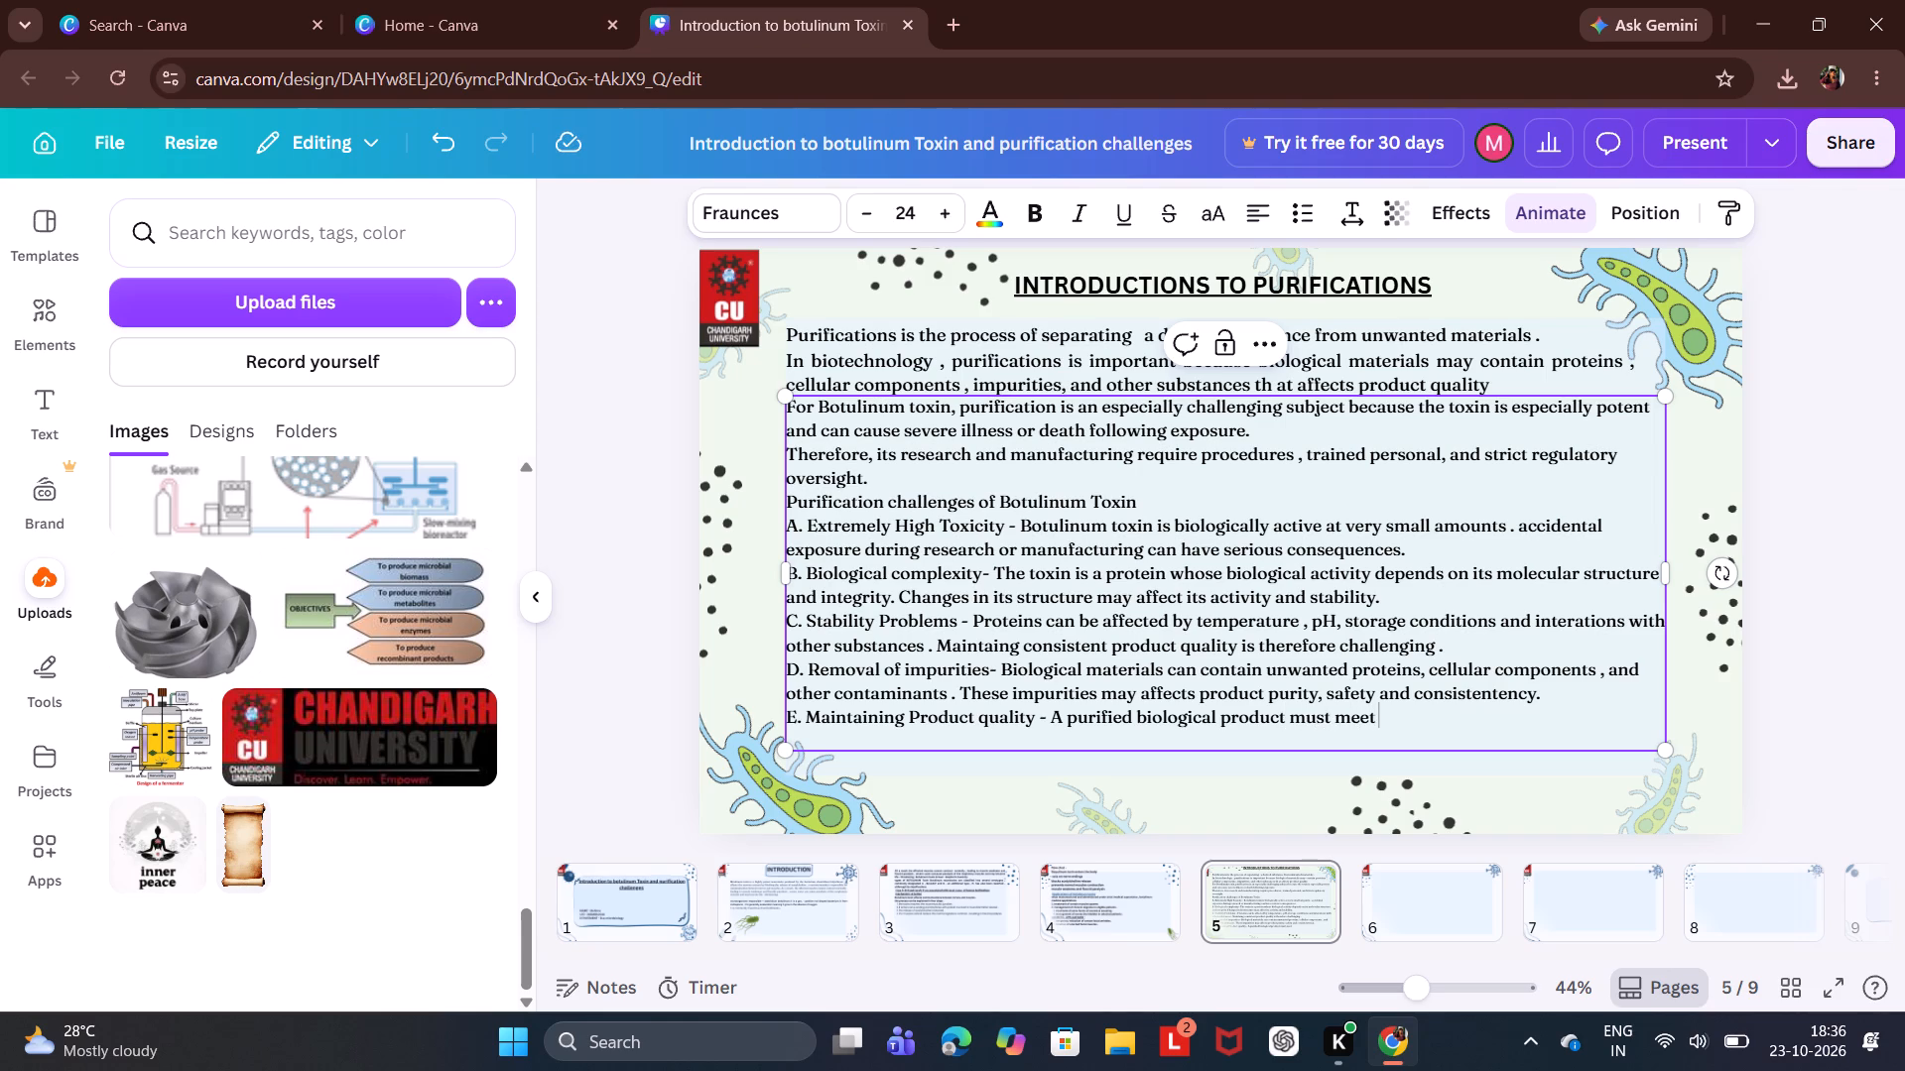
Continue item E's sentence on slide 5 with "strict specifications for".
{"action": "type", "text": "st"}
{"action": "key", "text": "r"}
{"action": "type", "text": "ict"}
{"action": "key", "text": "space"}
{"action": "key", "text": "s"}
{"action": "key", "text": "p"}
{"action": "type", "text": "ec"}
{"action": "key", "text": "i"}
{"action": "key", "text": "f"}
{"action": "key", "text": "i"}
{"action": "type", "text": "cations fo"}
{"action": "type", "text": "r"}
{"action": "key", "text": "space"}
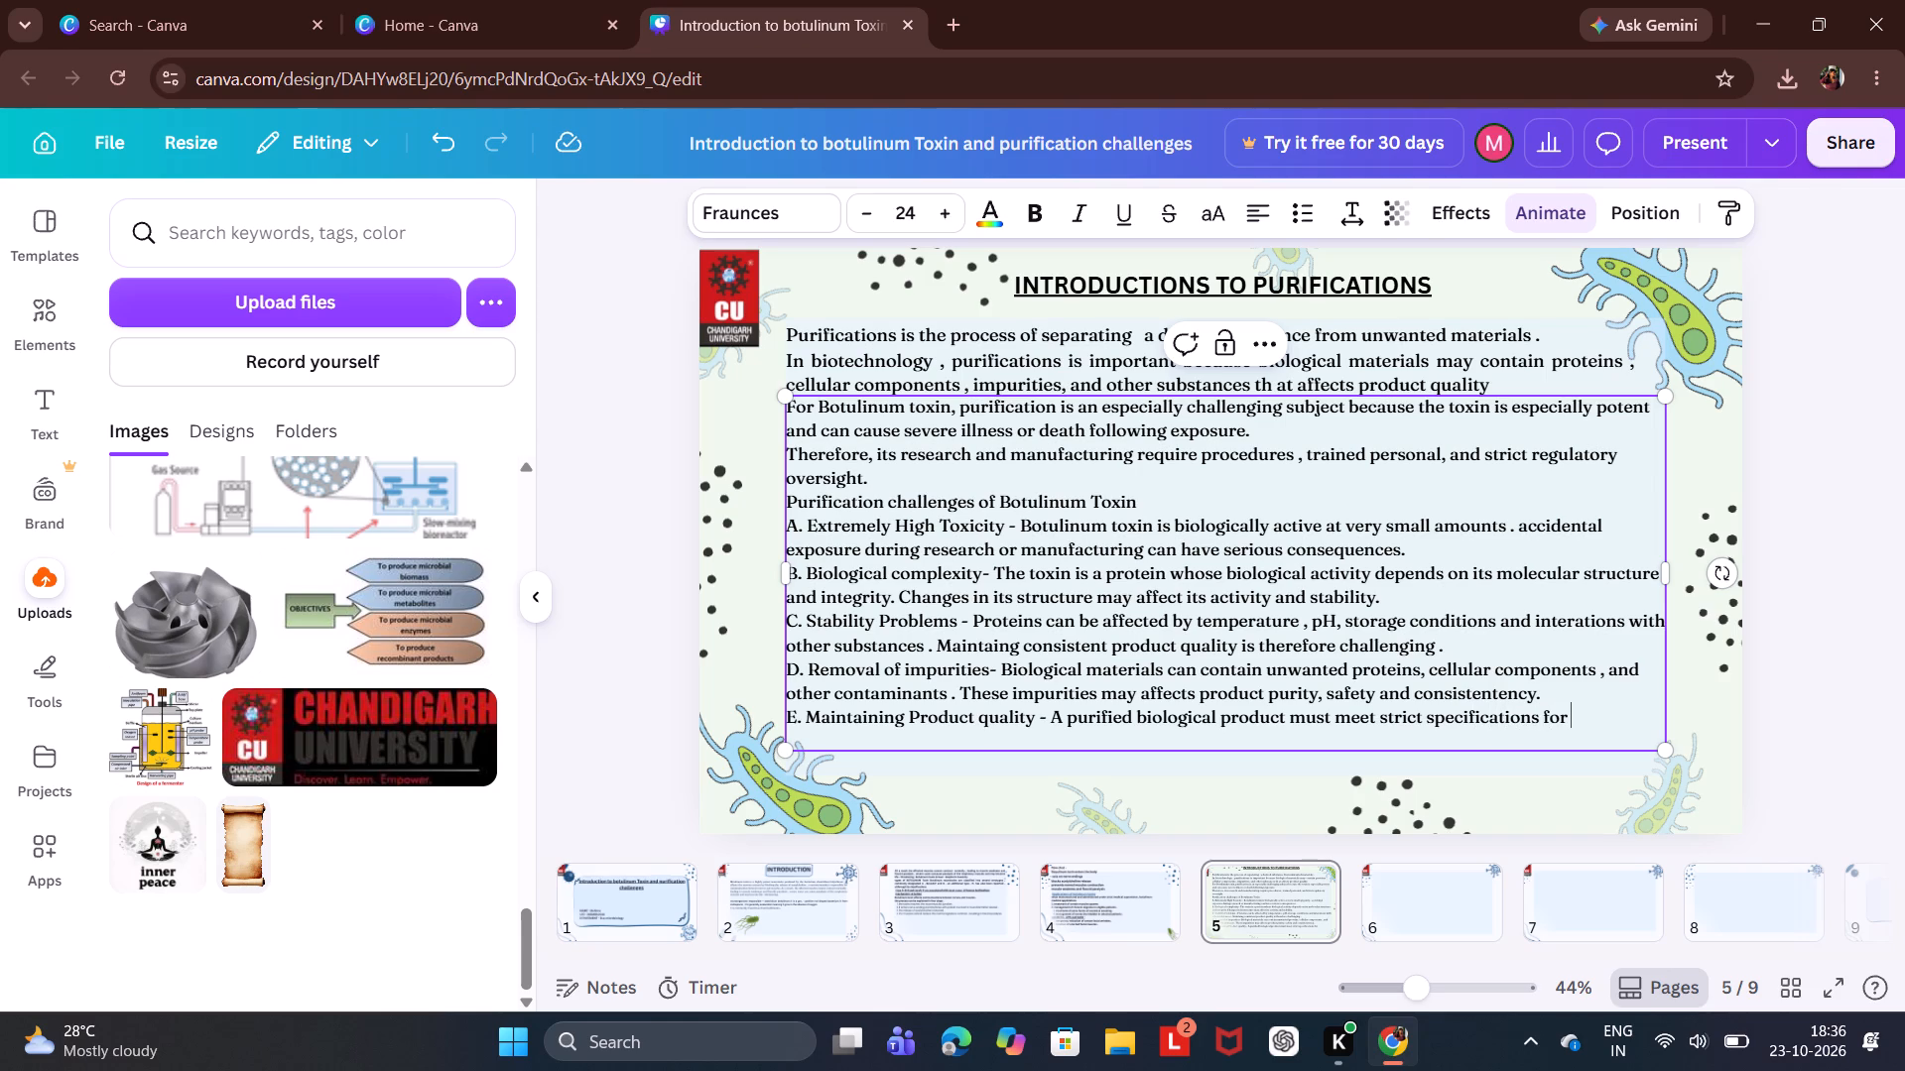
Finish item E's first sentence on slide 5 with "identity, purity,potency and safety.".
{"action": "type", "text": "ident"}
{"action": "key", "text": "y"}
{"action": "key", "text": "BackSpace"}
{"action": "key", "text": "BackSpace"}
{"action": "type", "text": "tity"}
{"action": "type", "text": ","}
{"action": "key", "text": "space"}
{"action": "type", "text": "pur"}
{"action": "type", "text": "ity"}
{"action": "key", "text": "comma"}
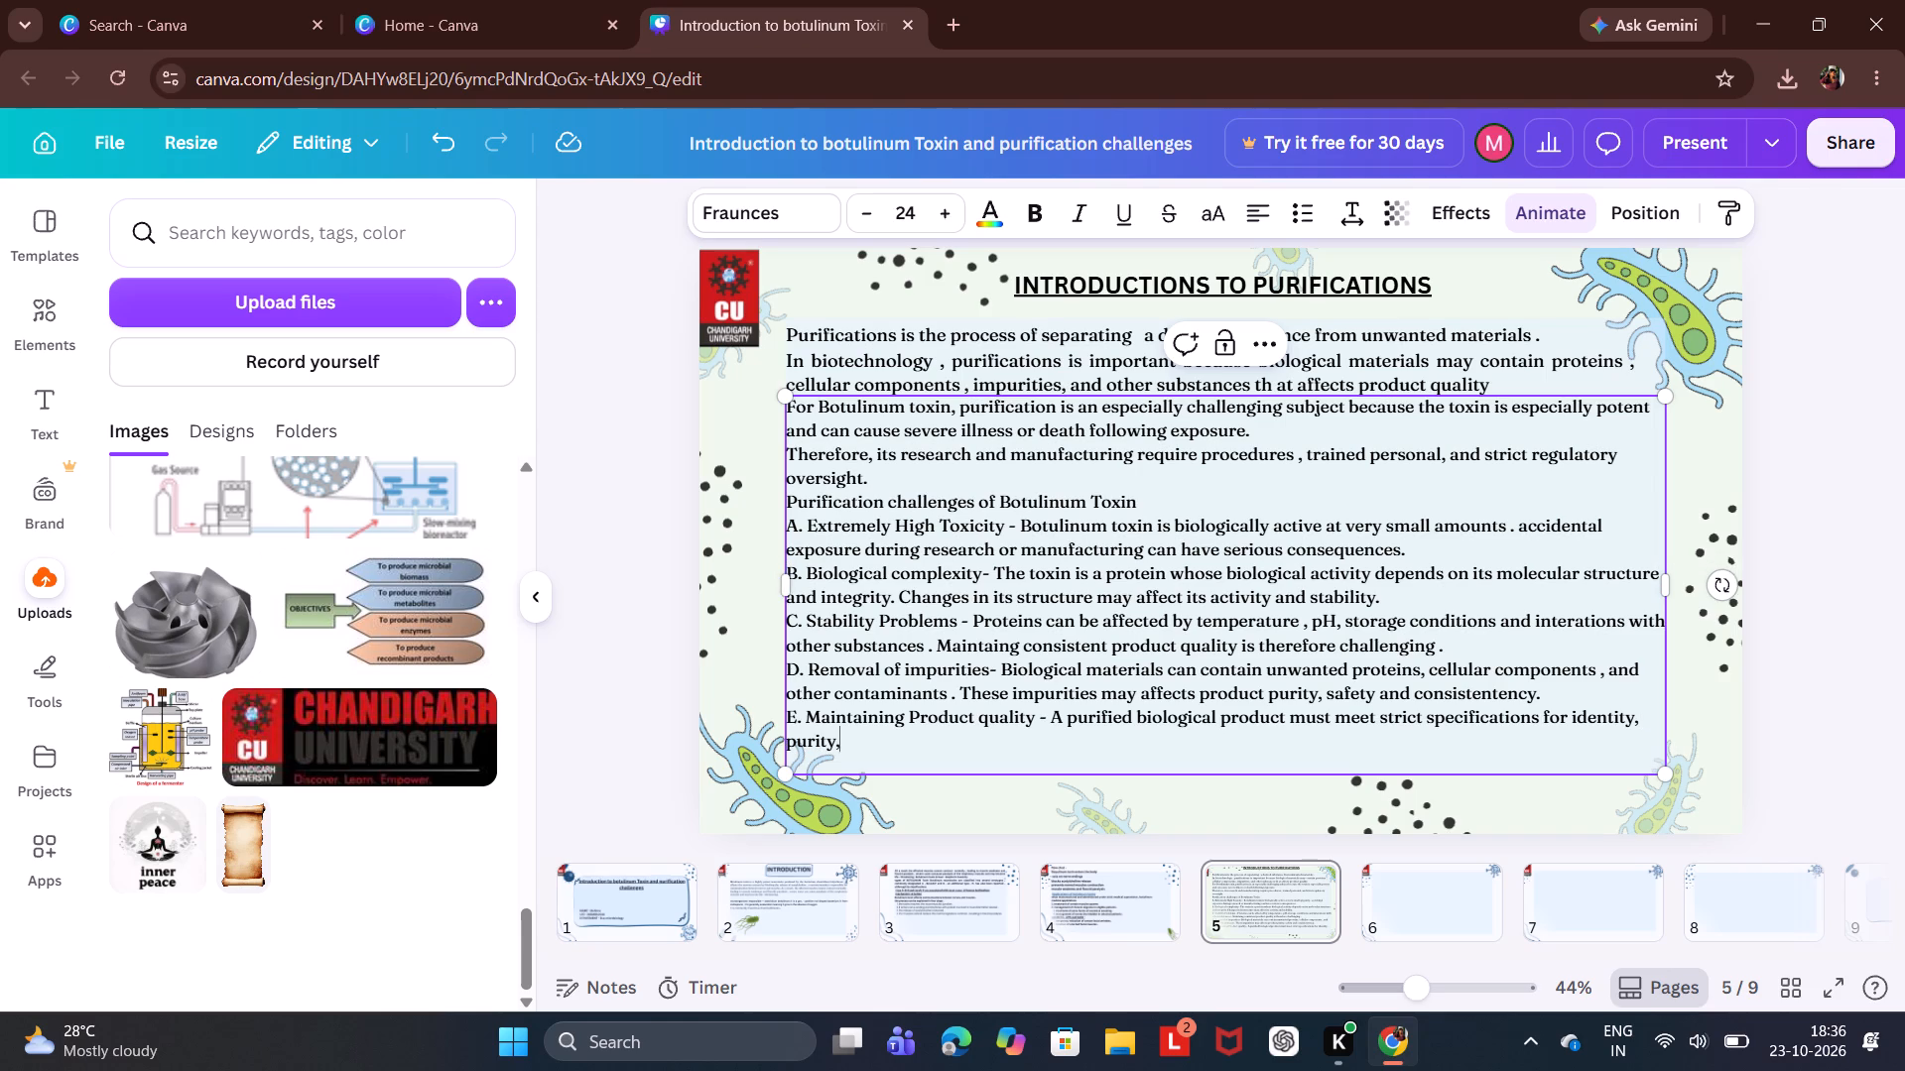
{"action": "key", "text": "p"}
{"action": "type", "text": "oten"}
{"action": "key", "text": "c"}
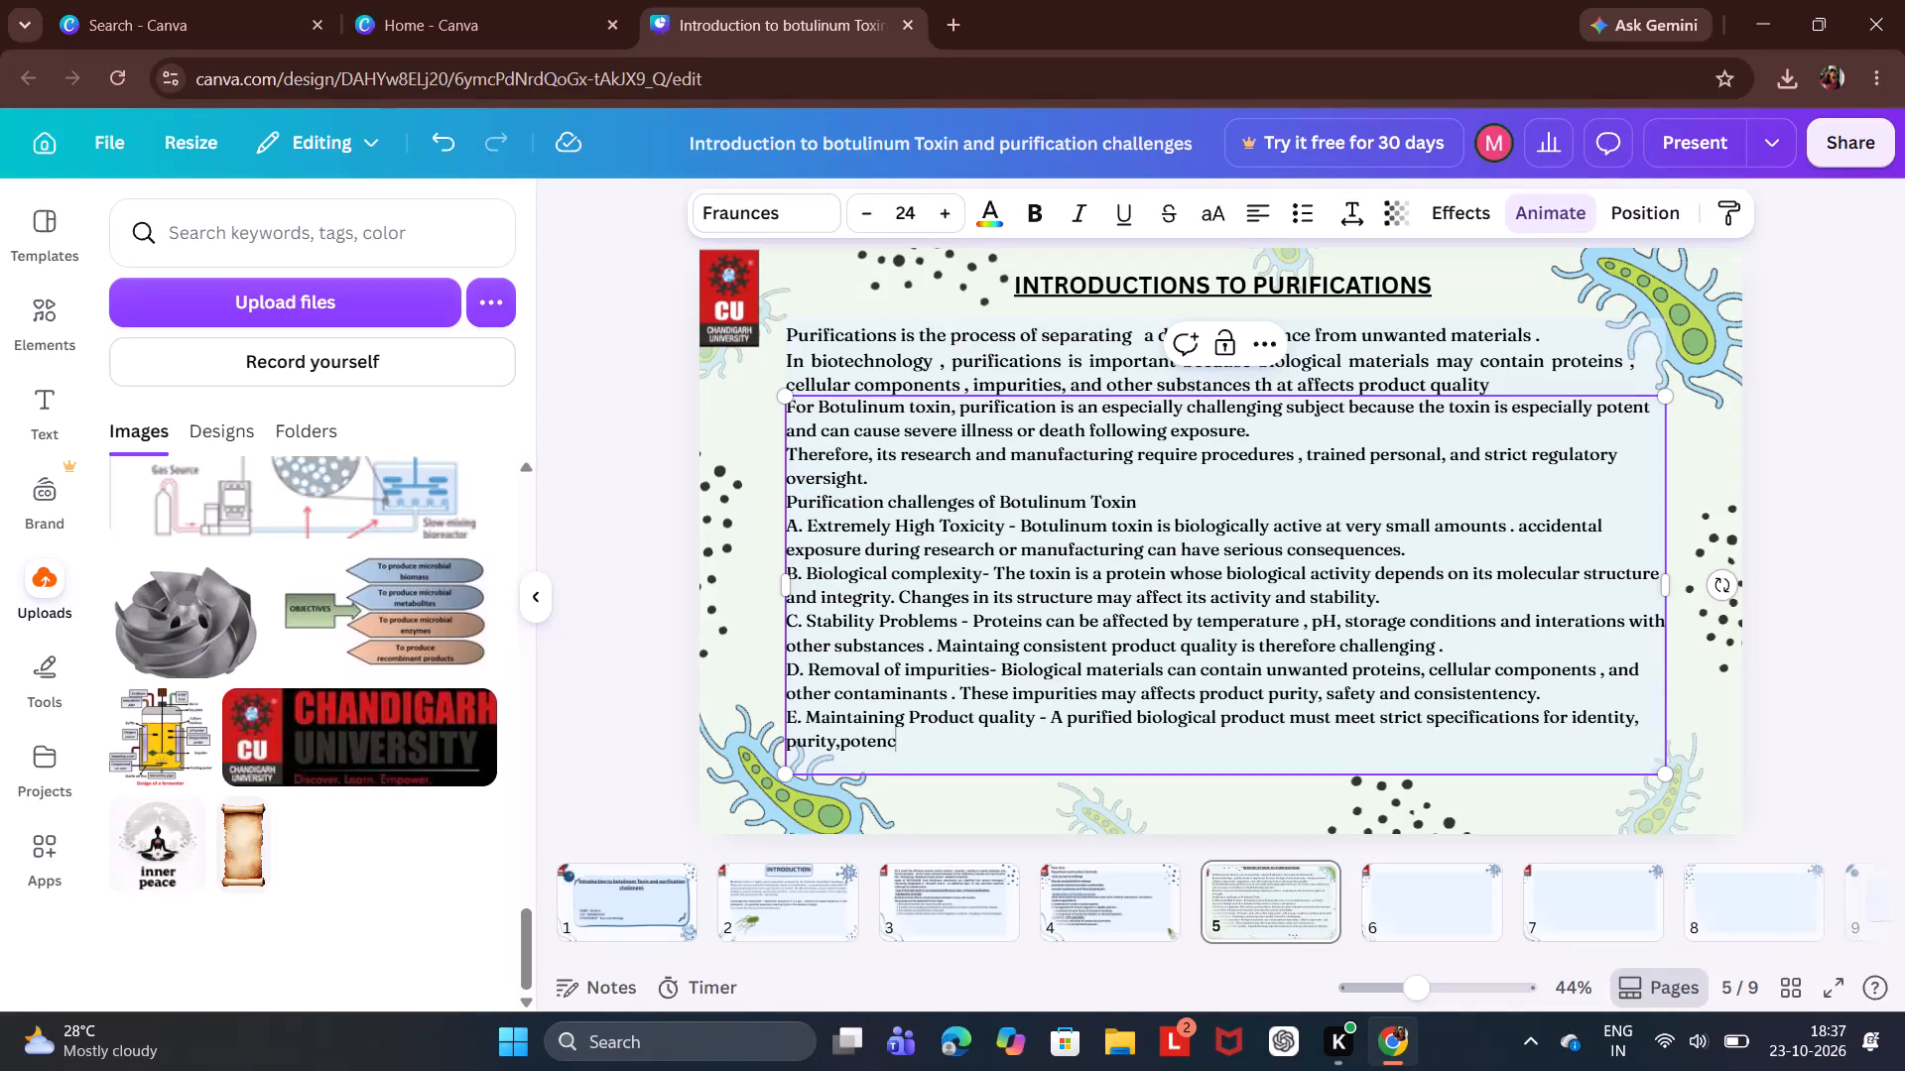
{"action": "key", "text": "y"}
{"action": "key", "text": "space"}
{"action": "type", "text": "and safety"}
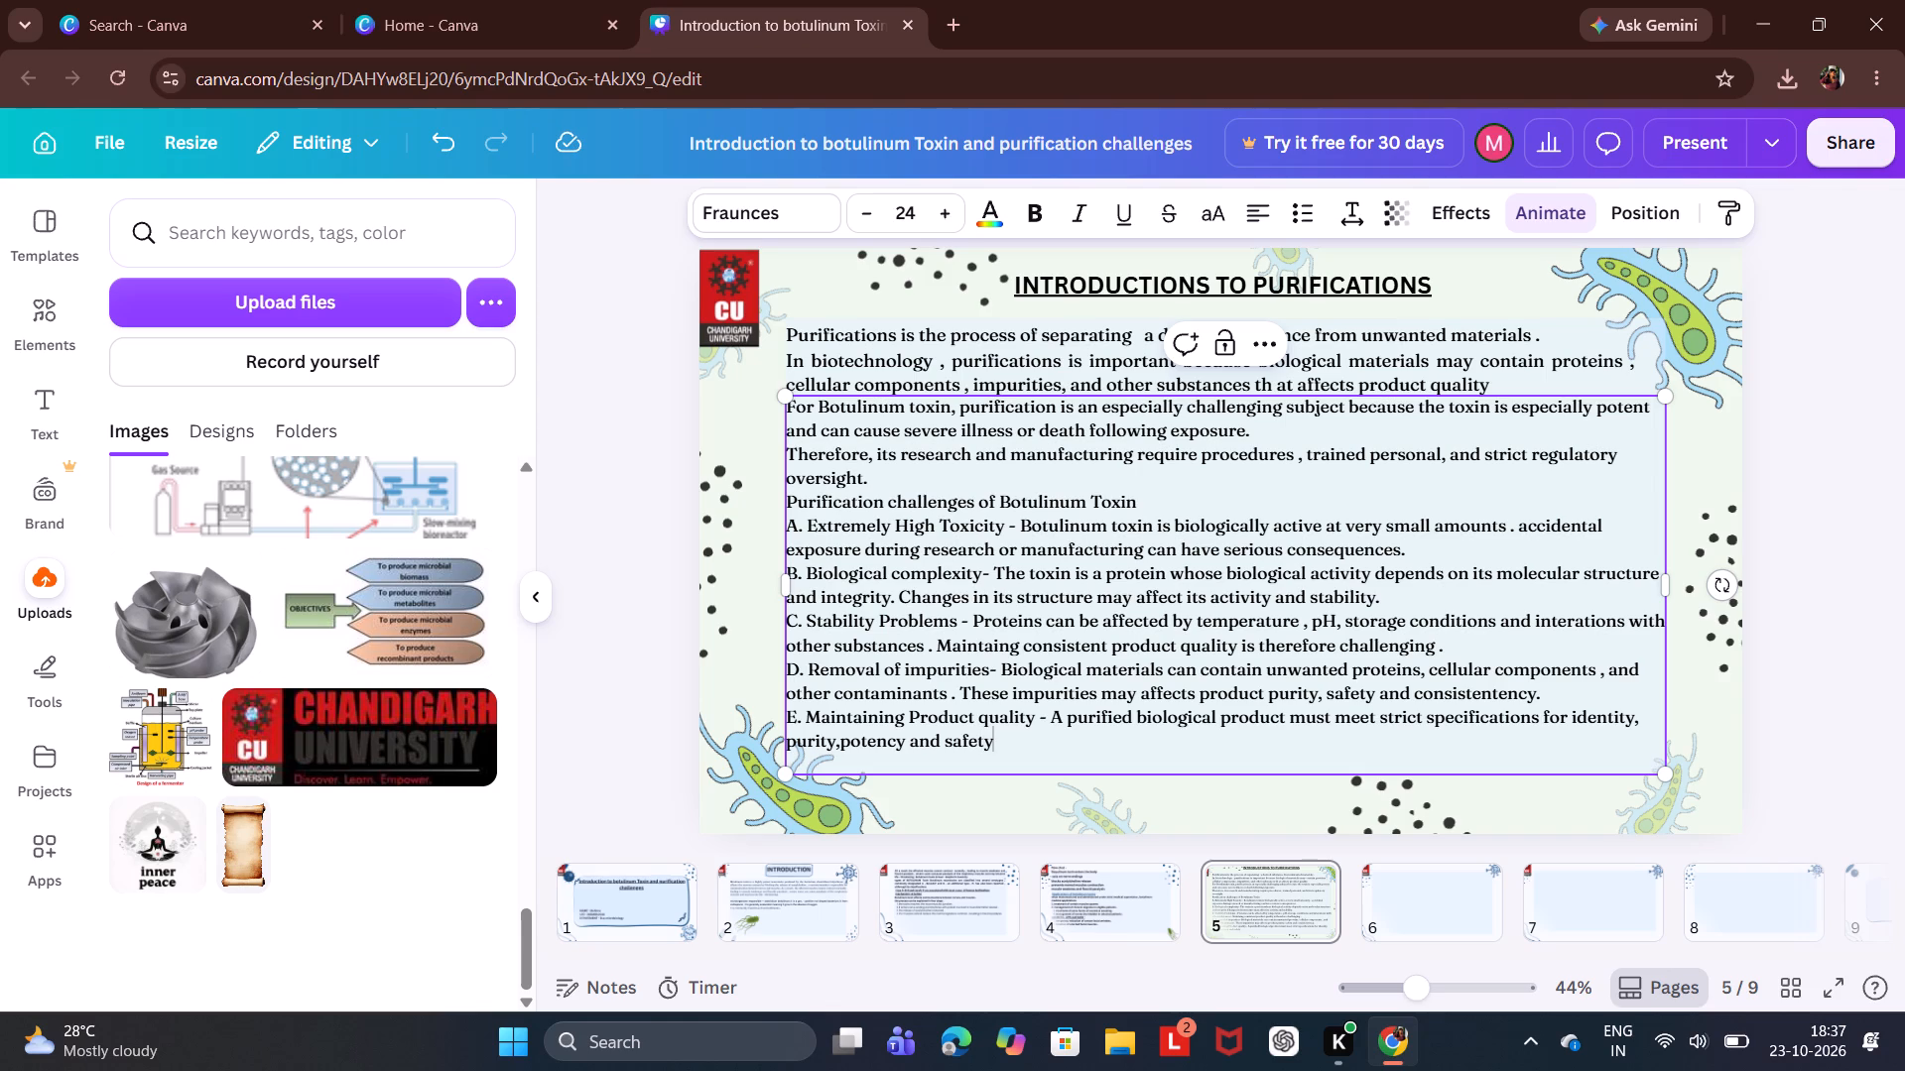
{"action": "type", "text": "."}
Add item E's second sentence on slide 5: "Reliable analytical testing is essential.".
{"action": "key", "text": "space"}
{"action": "key", "text": "r"}
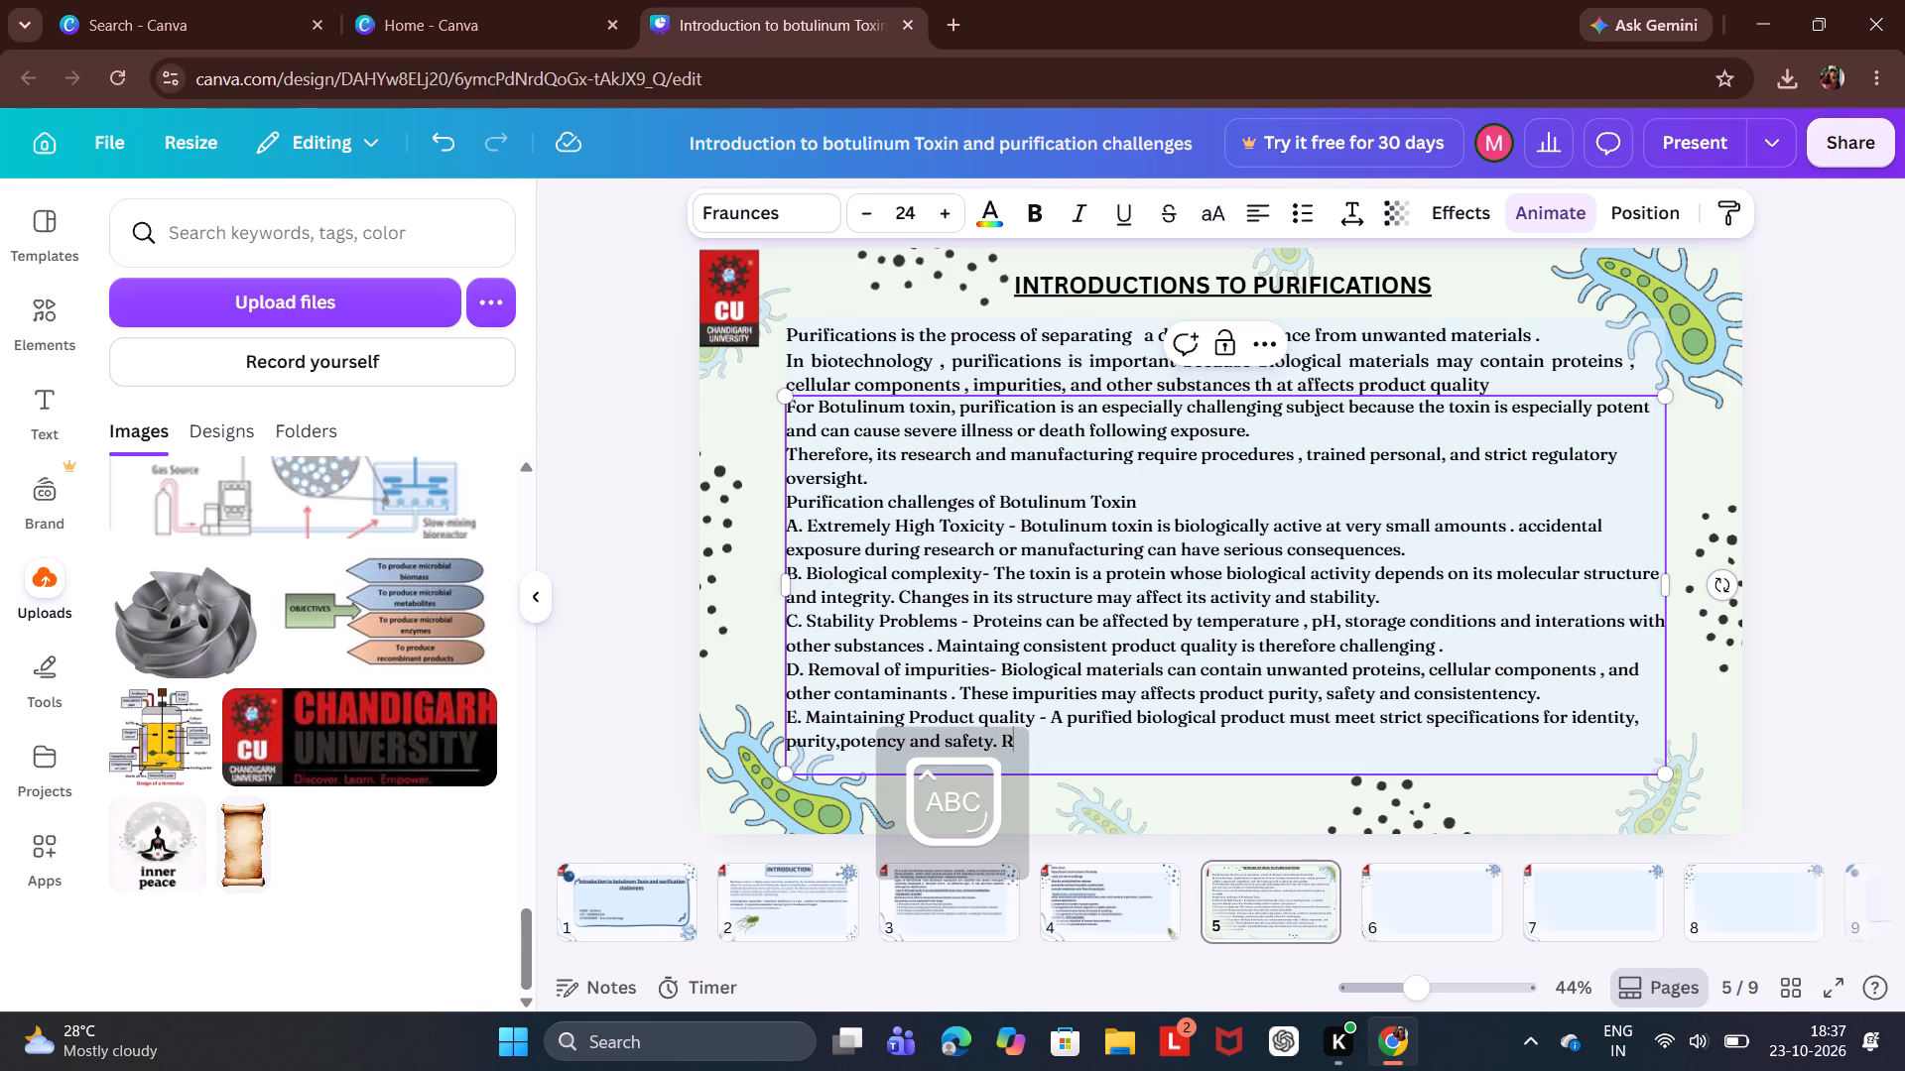
{"action": "key", "text": "e"}
{"action": "type", "text": "liable"}
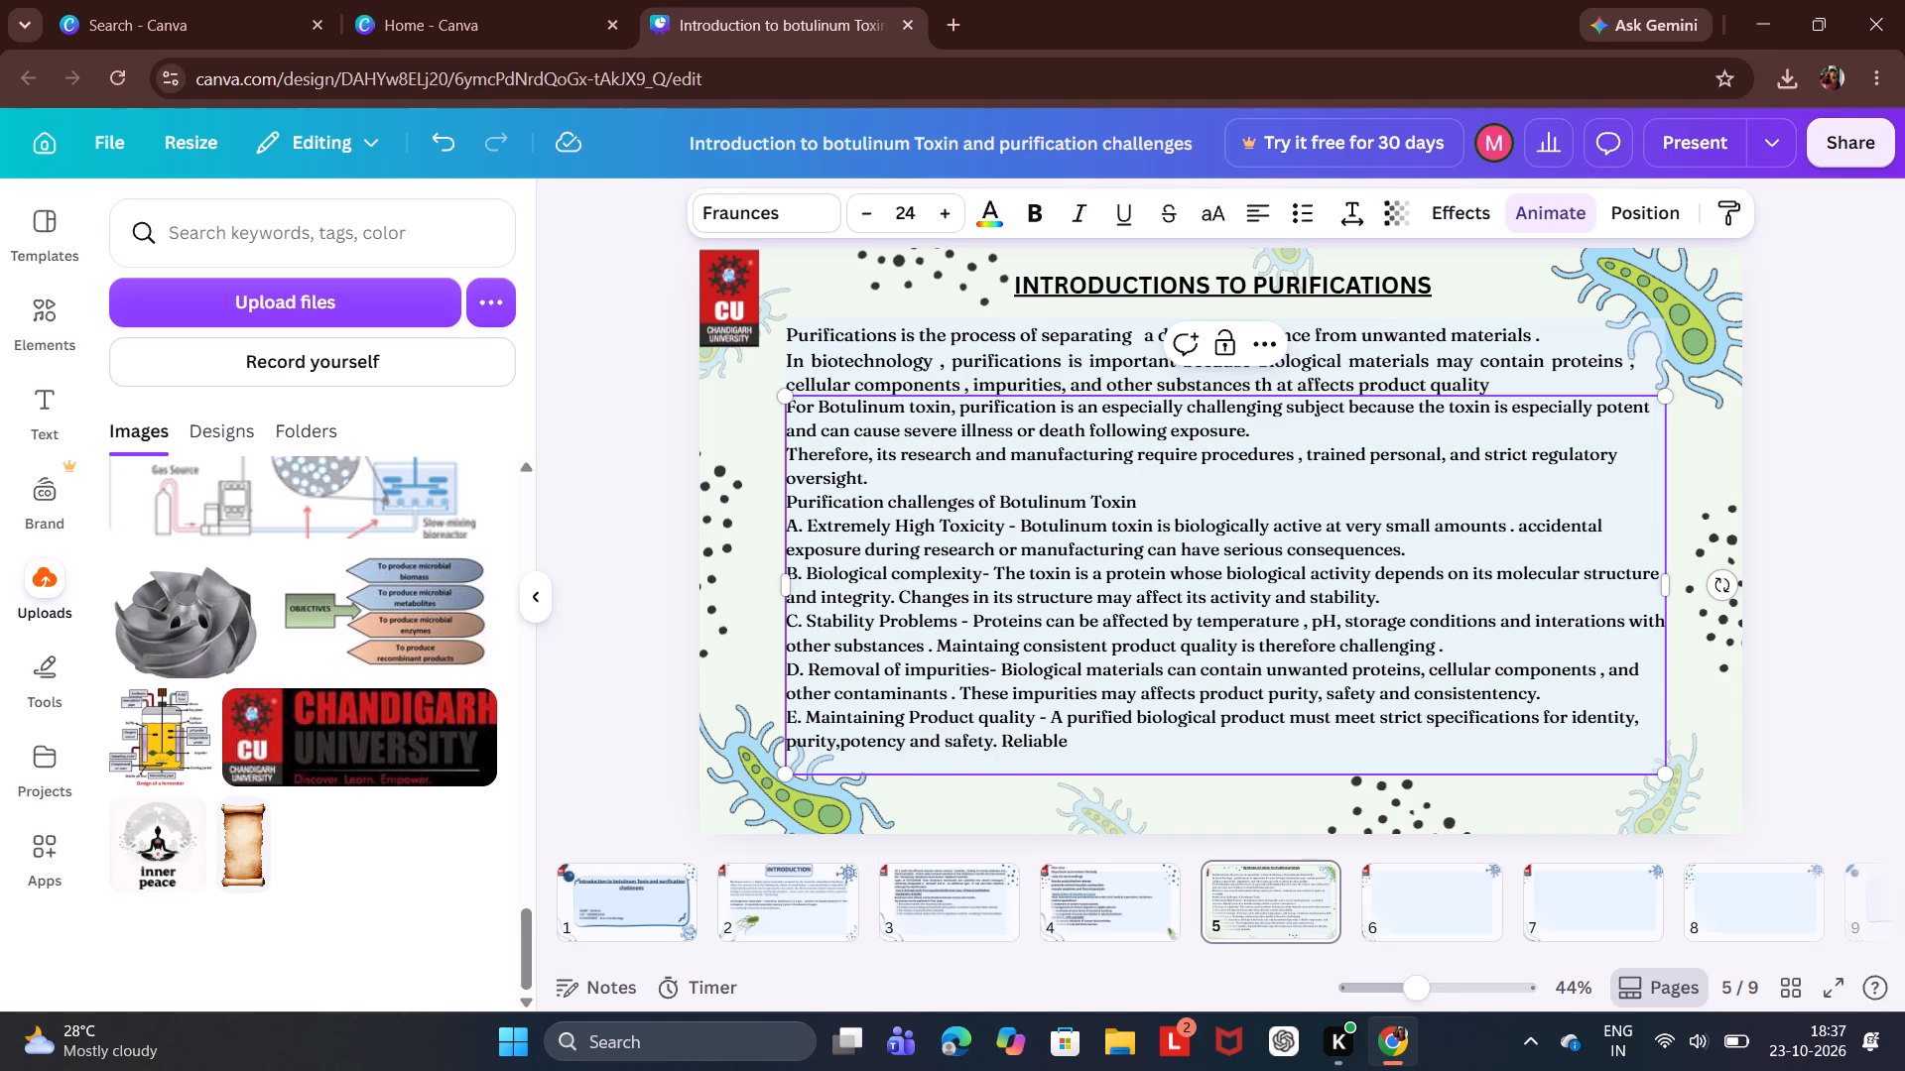
{"action": "key", "text": "space"}
{"action": "type", "text": "ana"}
{"action": "key", "text": "l"}
{"action": "type", "text": "ytical"}
{"action": "key", "text": "space"}
{"action": "type", "text": "testing"}
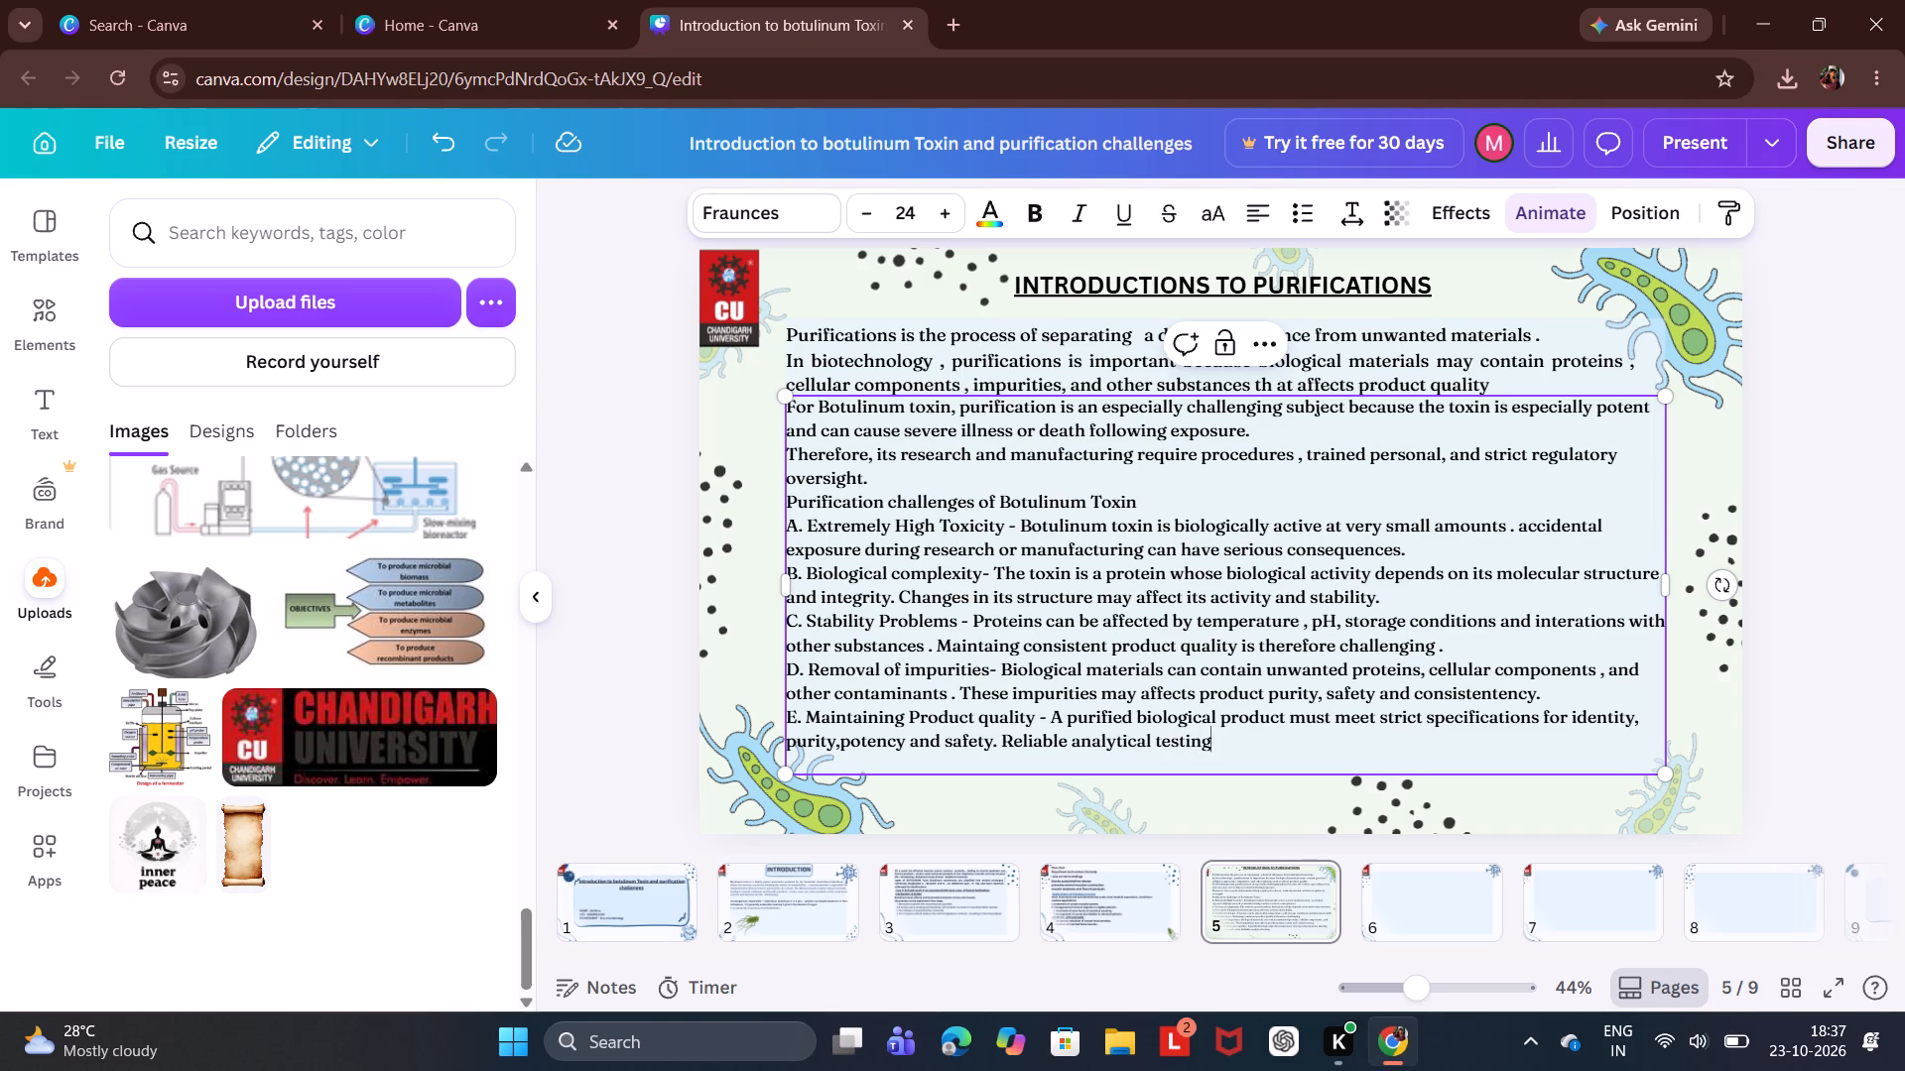
{"action": "key", "text": "space"}
{"action": "type", "text": "is"}
{"action": "key", "text": "space"}
{"action": "key", "text": "e"}
{"action": "key", "text": "s"}
{"action": "key", "text": "s"}
{"action": "type", "text": "enti"}
{"action": "key", "text": "a"}
{"action": "key", "text": "l"}
{"action": "key", "text": "period"}
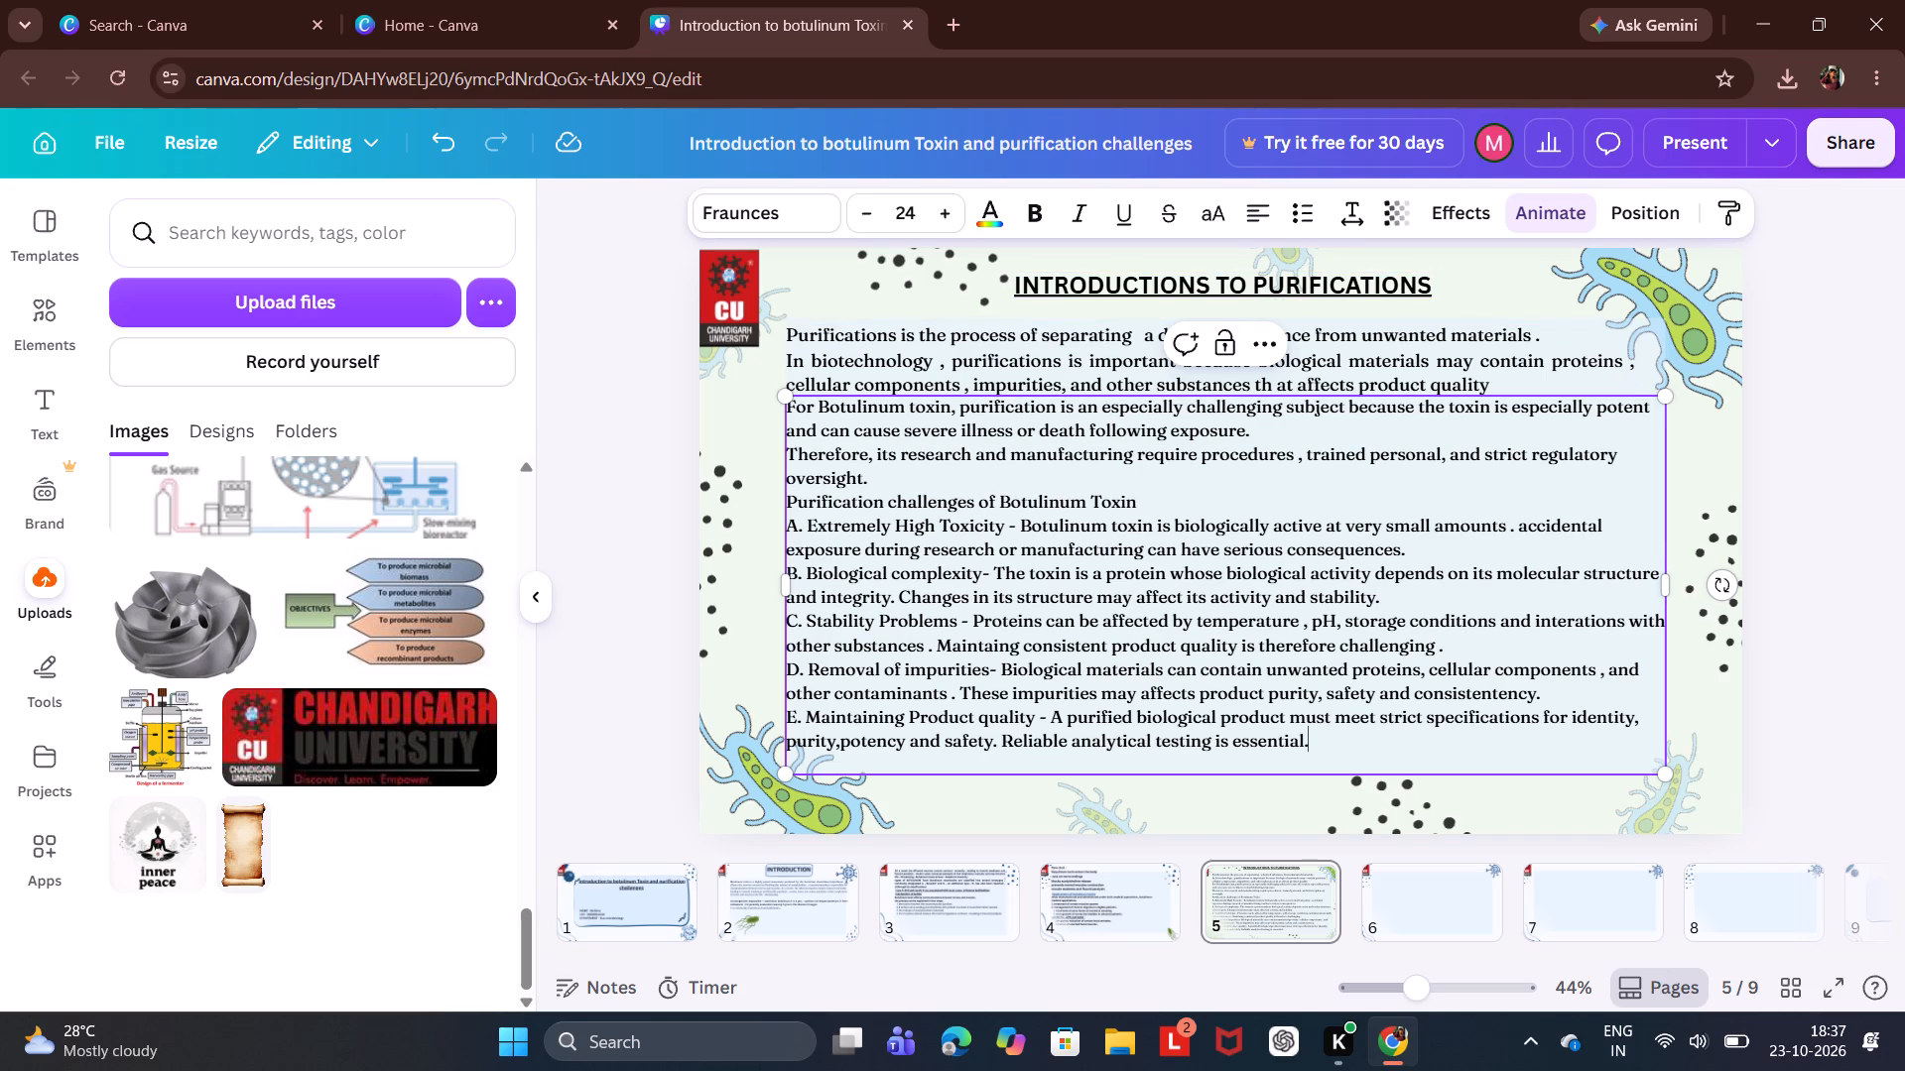
{"action": "left_click", "coordinate": [1663, 393]}
Make the headings of items E, D and C on slide 5 bold: "Maintaining Product quality -", "Removal of impurities-" and "Stability Problems -".
{"action": "left_click_drag", "start_coordinate": [803, 715], "coordinate": [1046, 727]}
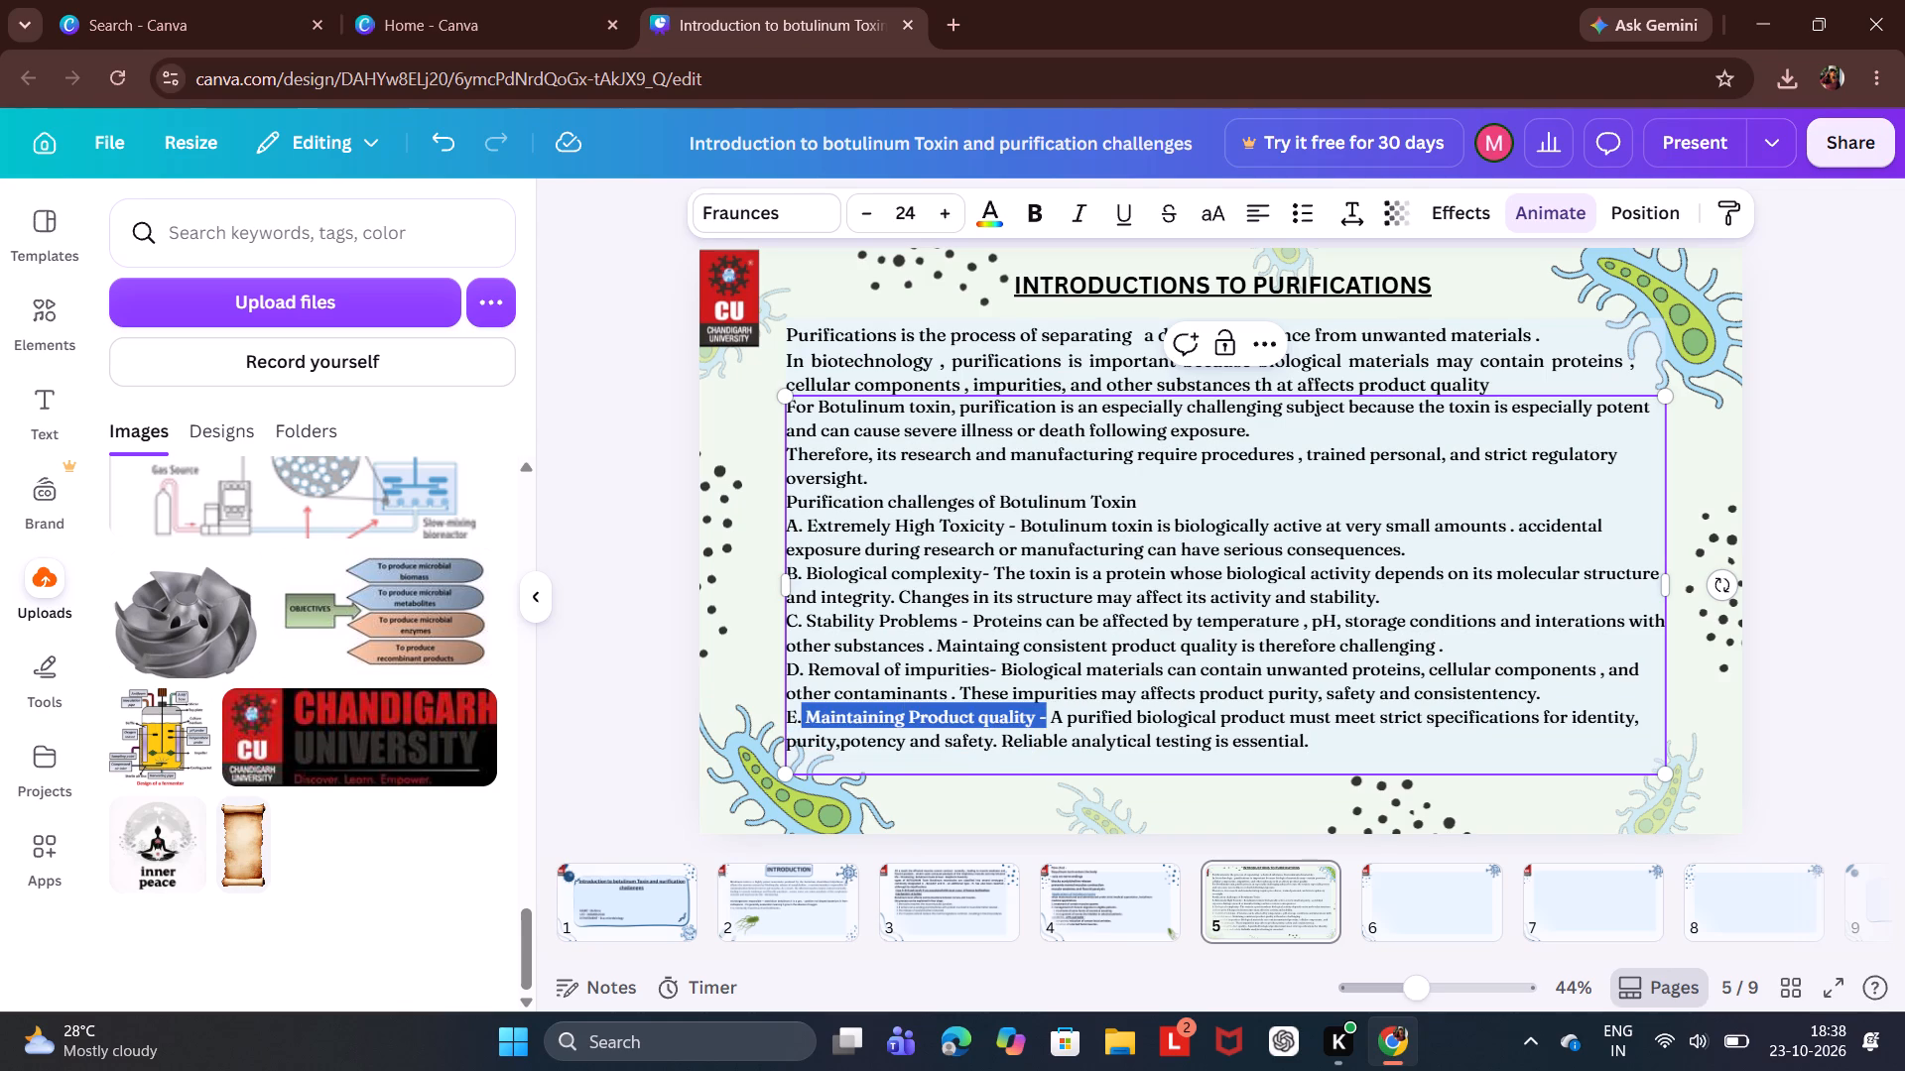
{"action": "left_click_drag", "start_coordinate": [1046, 727], "coordinate": [1046, 716]}
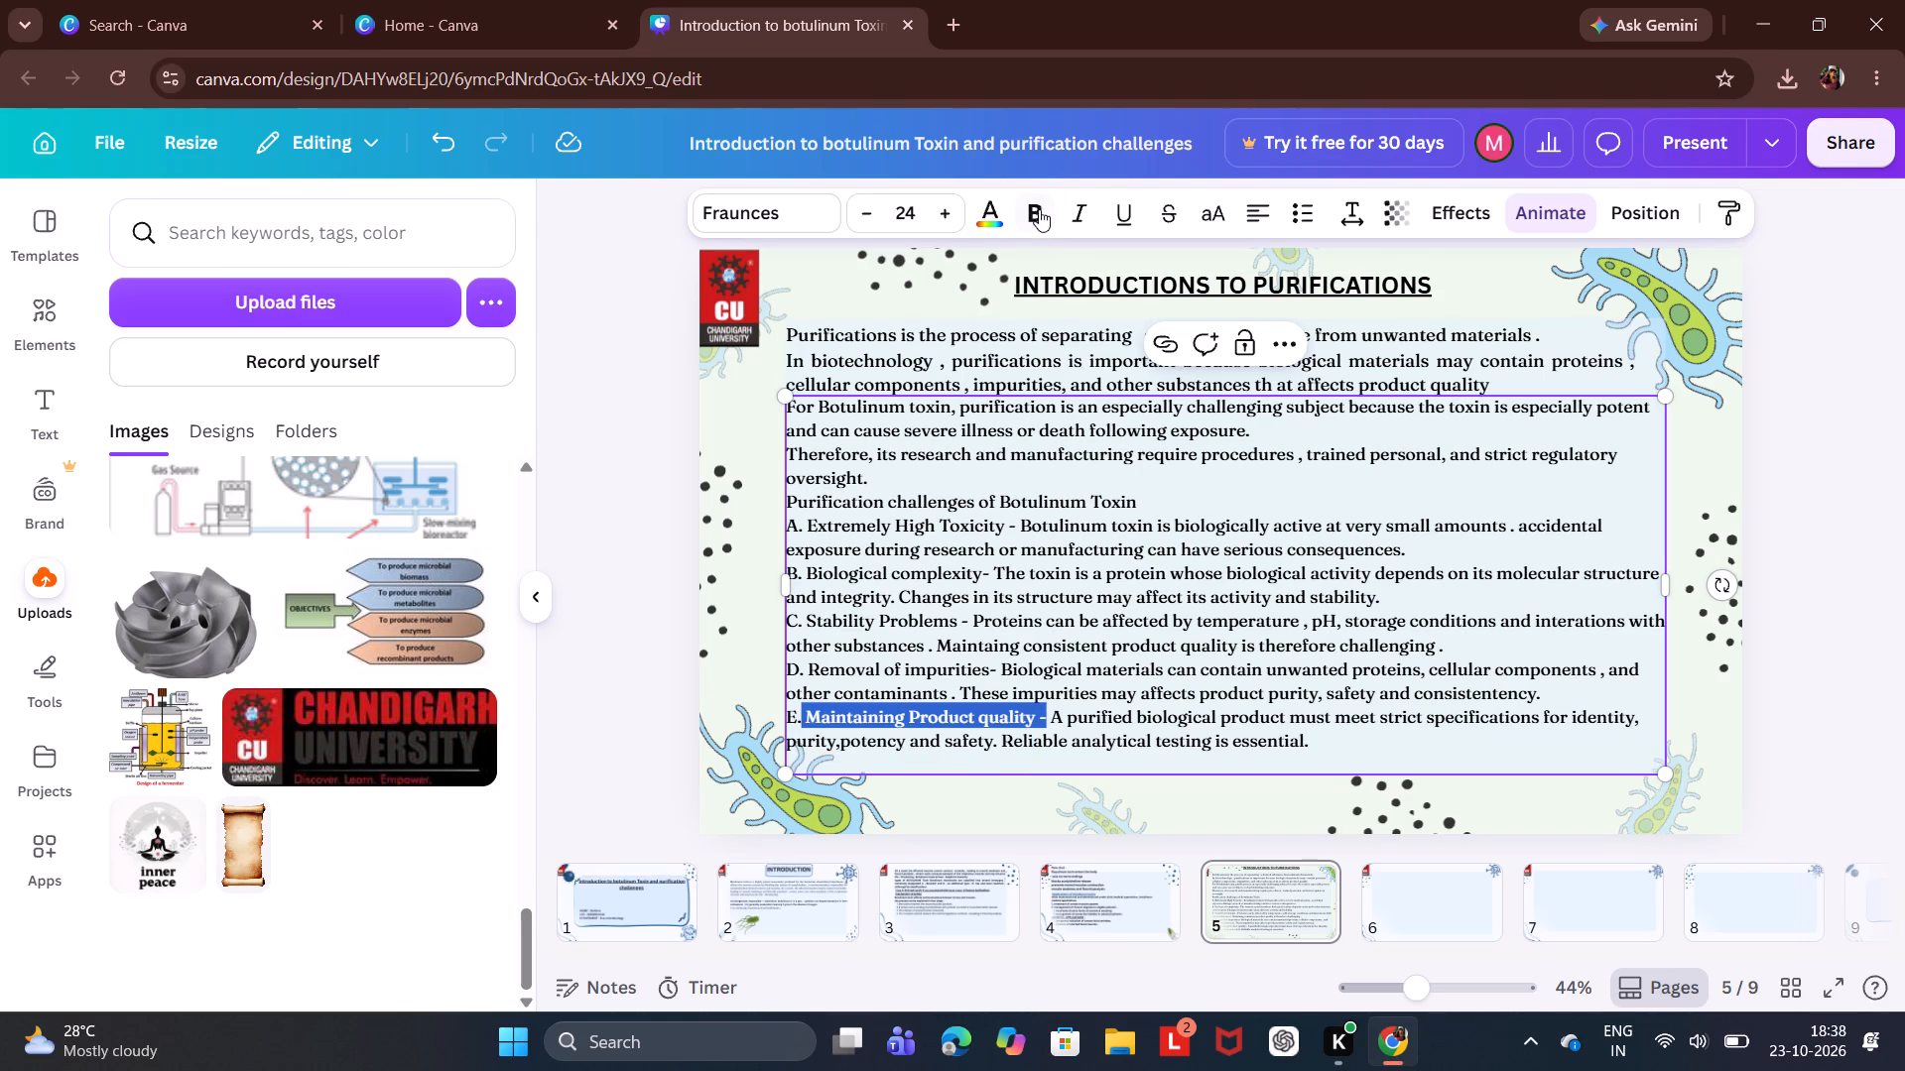
{"action": "left_click", "coordinate": [1038, 211]}
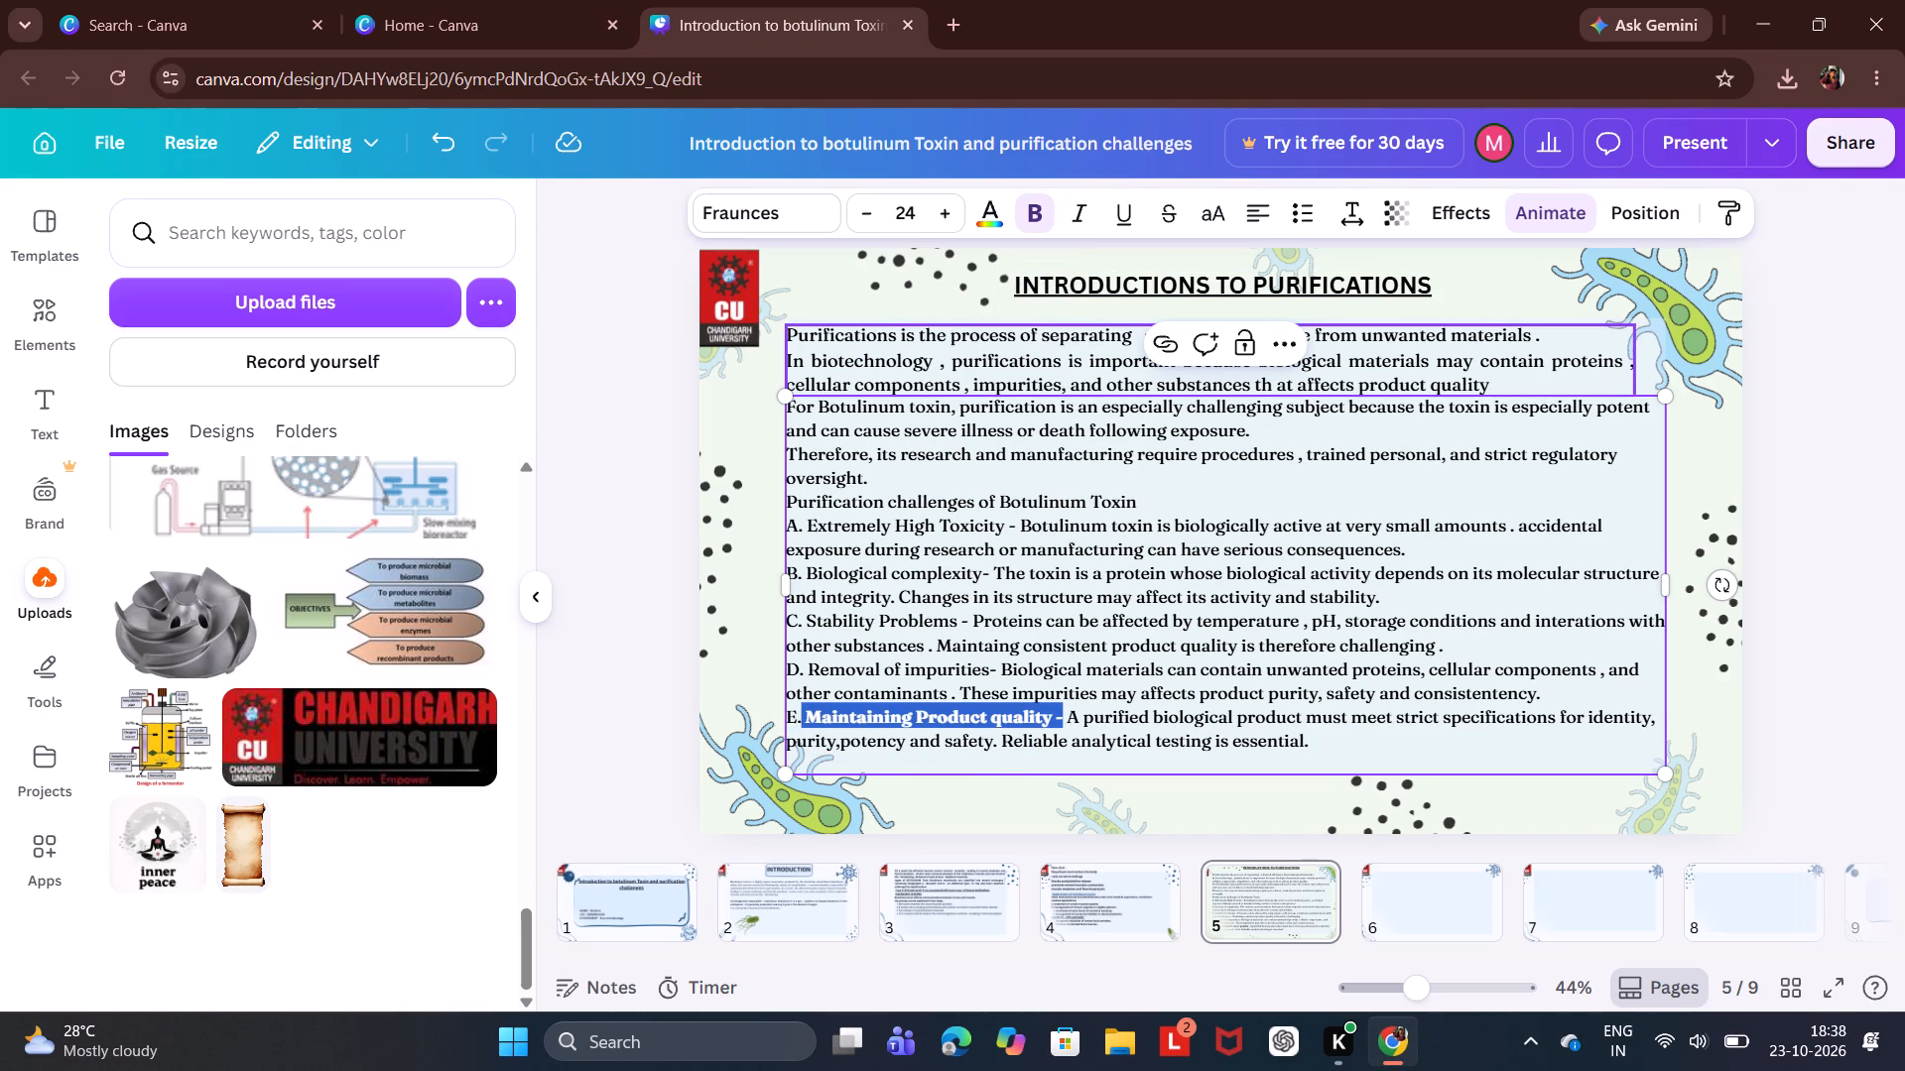
{"action": "left_click_drag", "start_coordinate": [808, 665], "coordinate": [997, 654]}
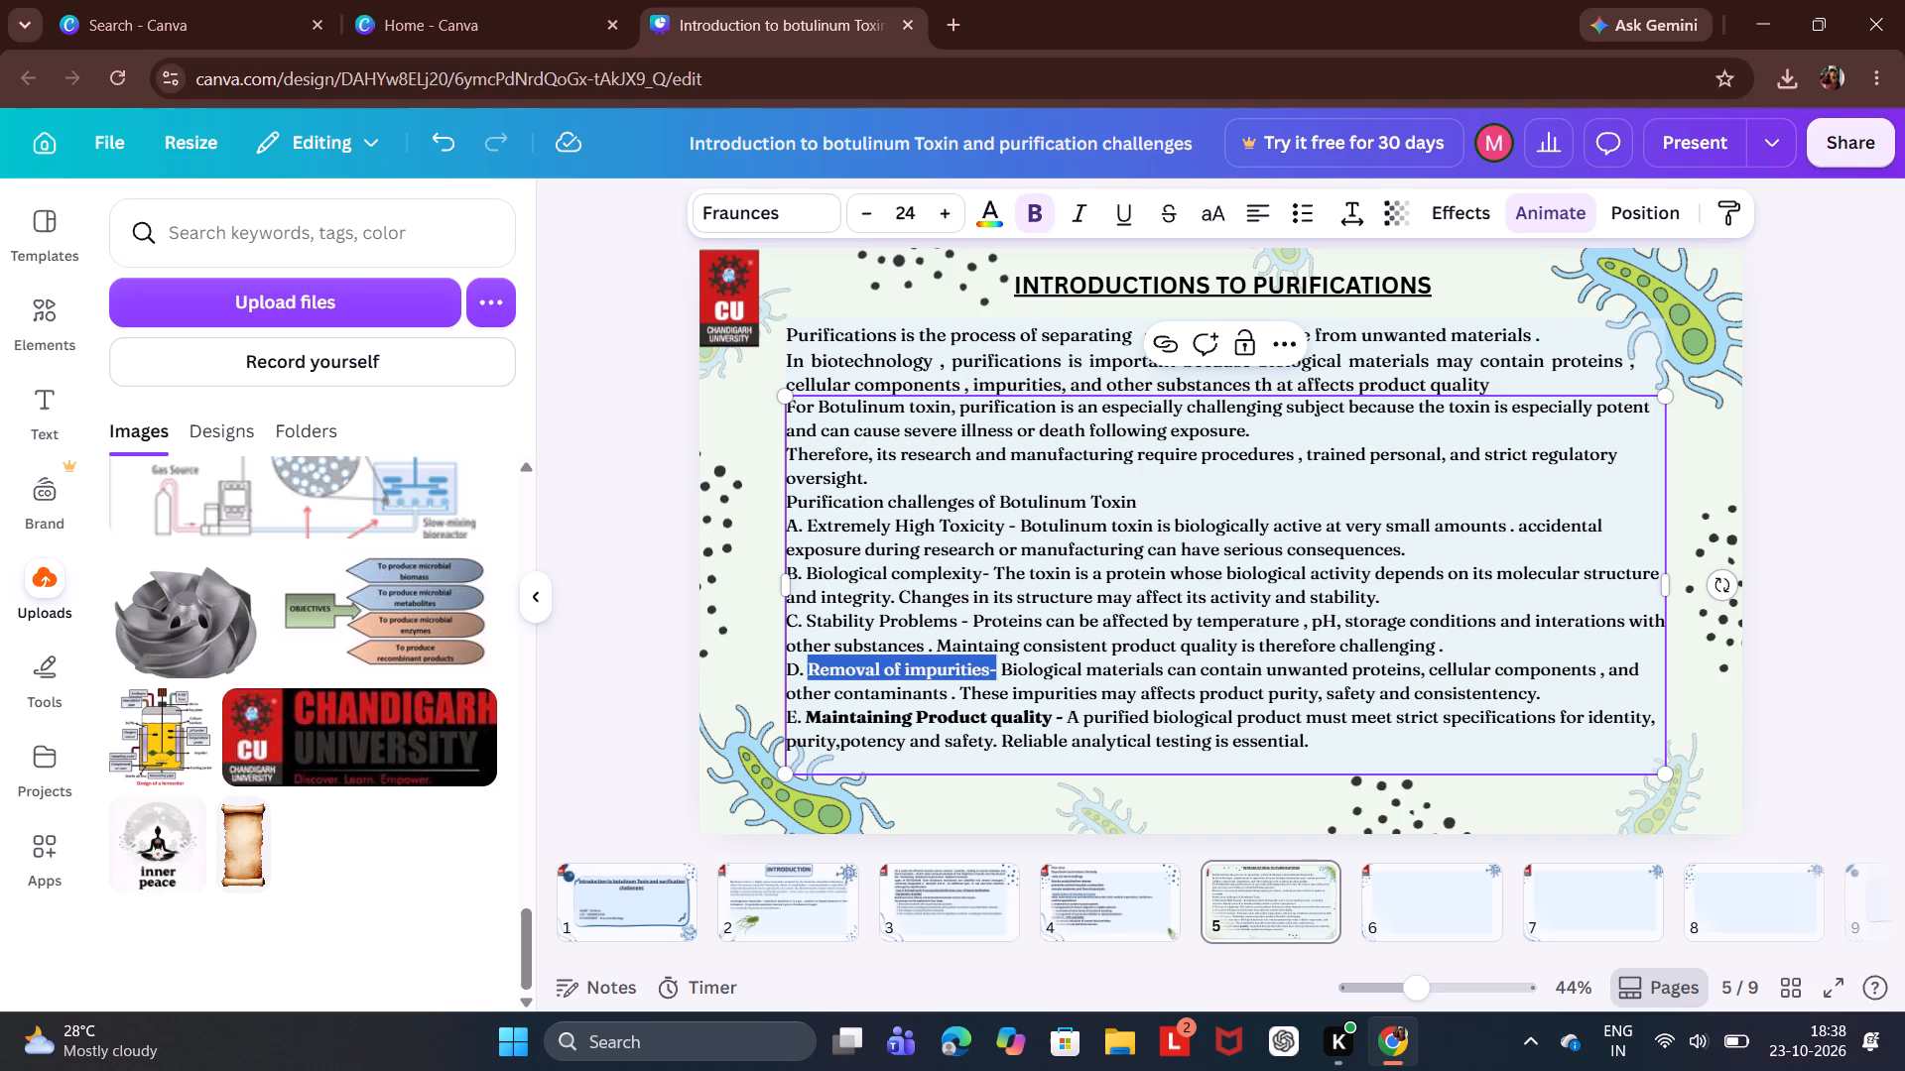
{"action": "left_click", "coordinate": [1044, 213]}
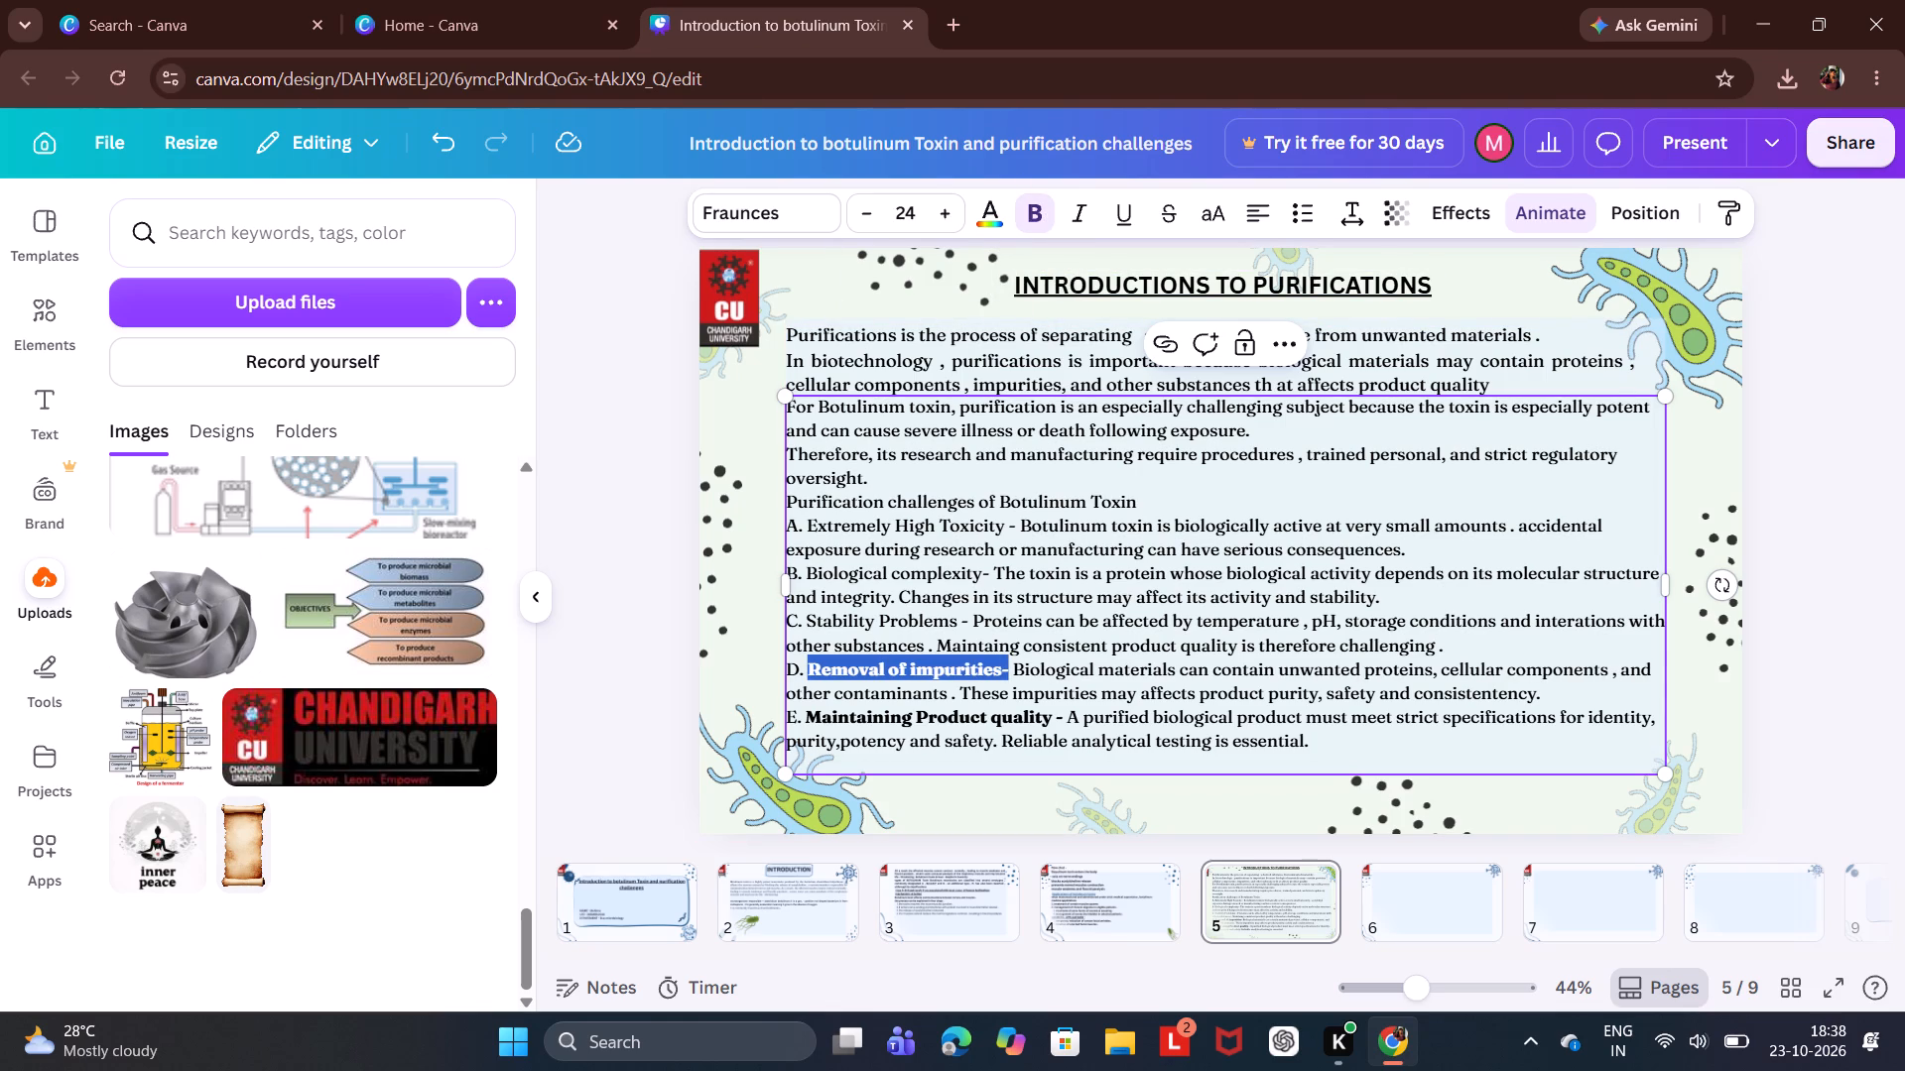
{"action": "left_click_drag", "start_coordinate": [810, 615], "coordinate": [965, 618]}
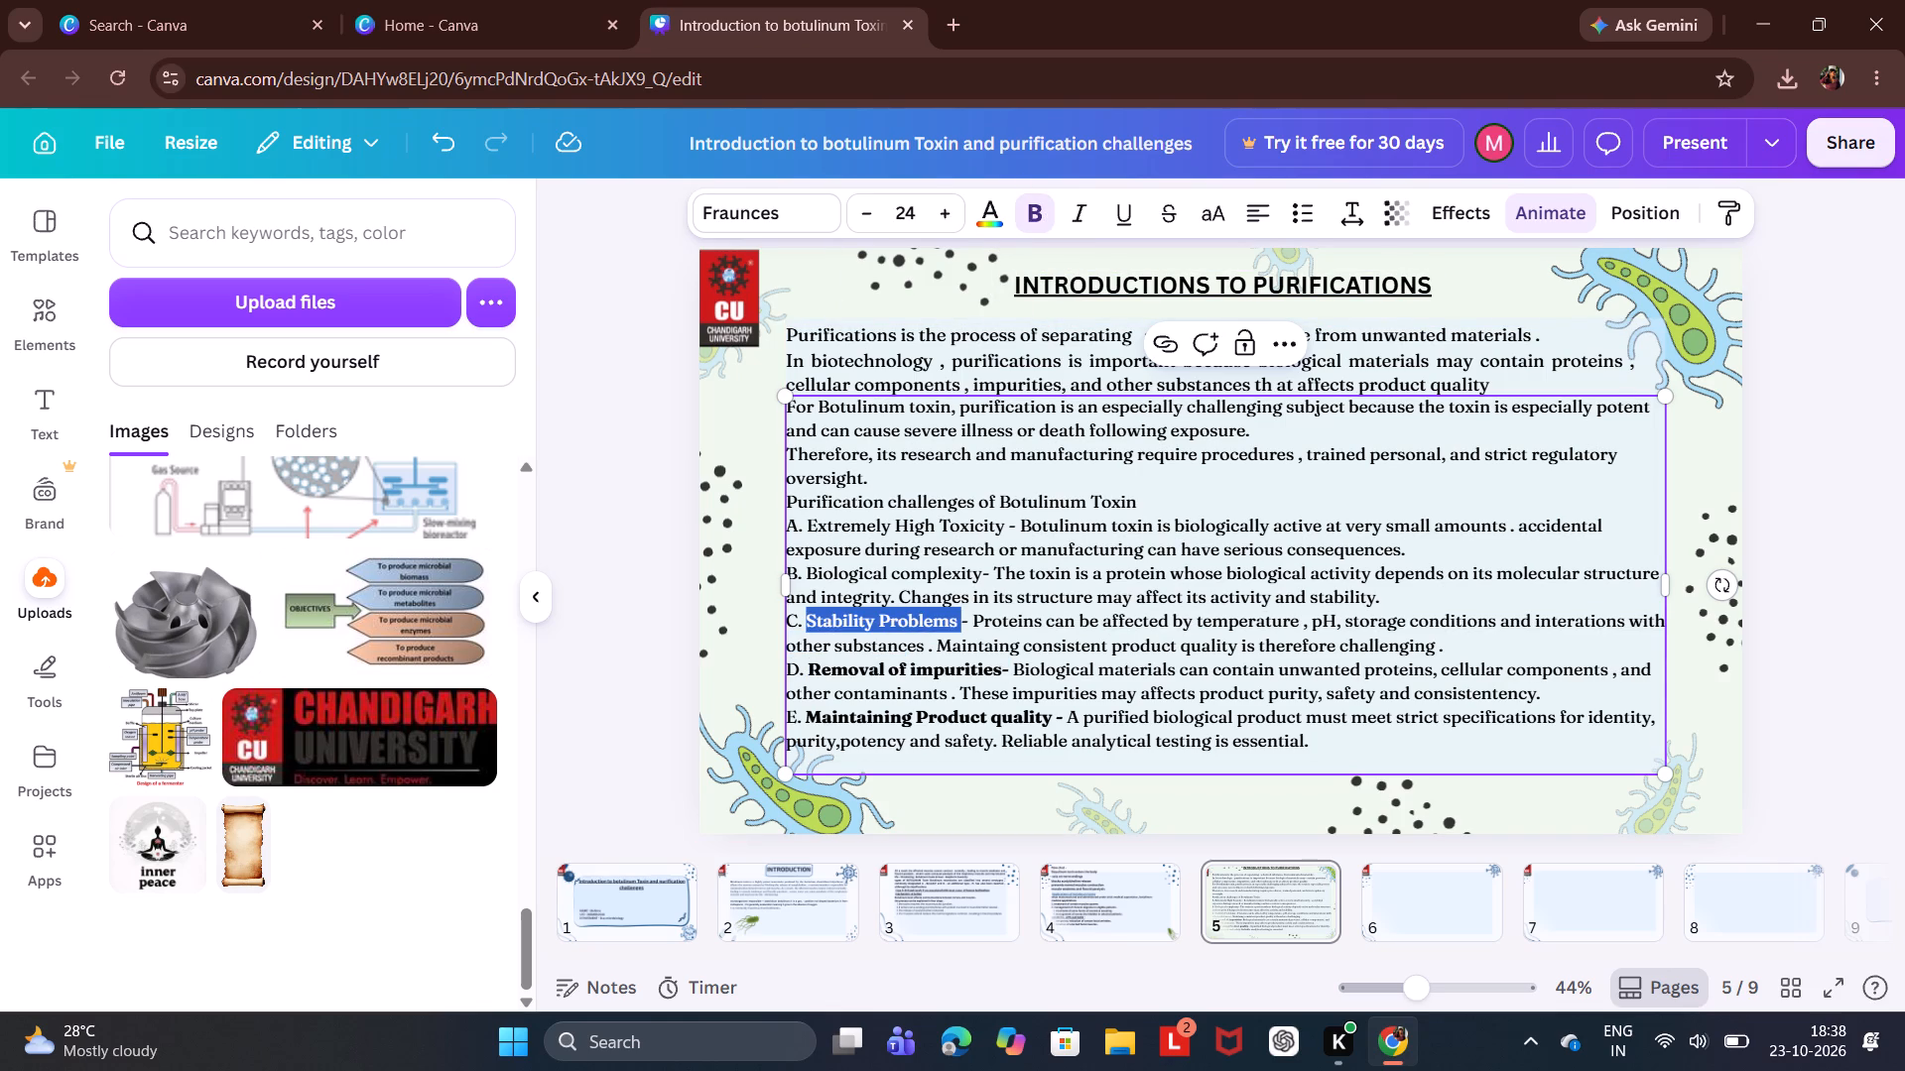
{"action": "left_click_drag", "start_coordinate": [965, 618], "coordinate": [968, 620]}
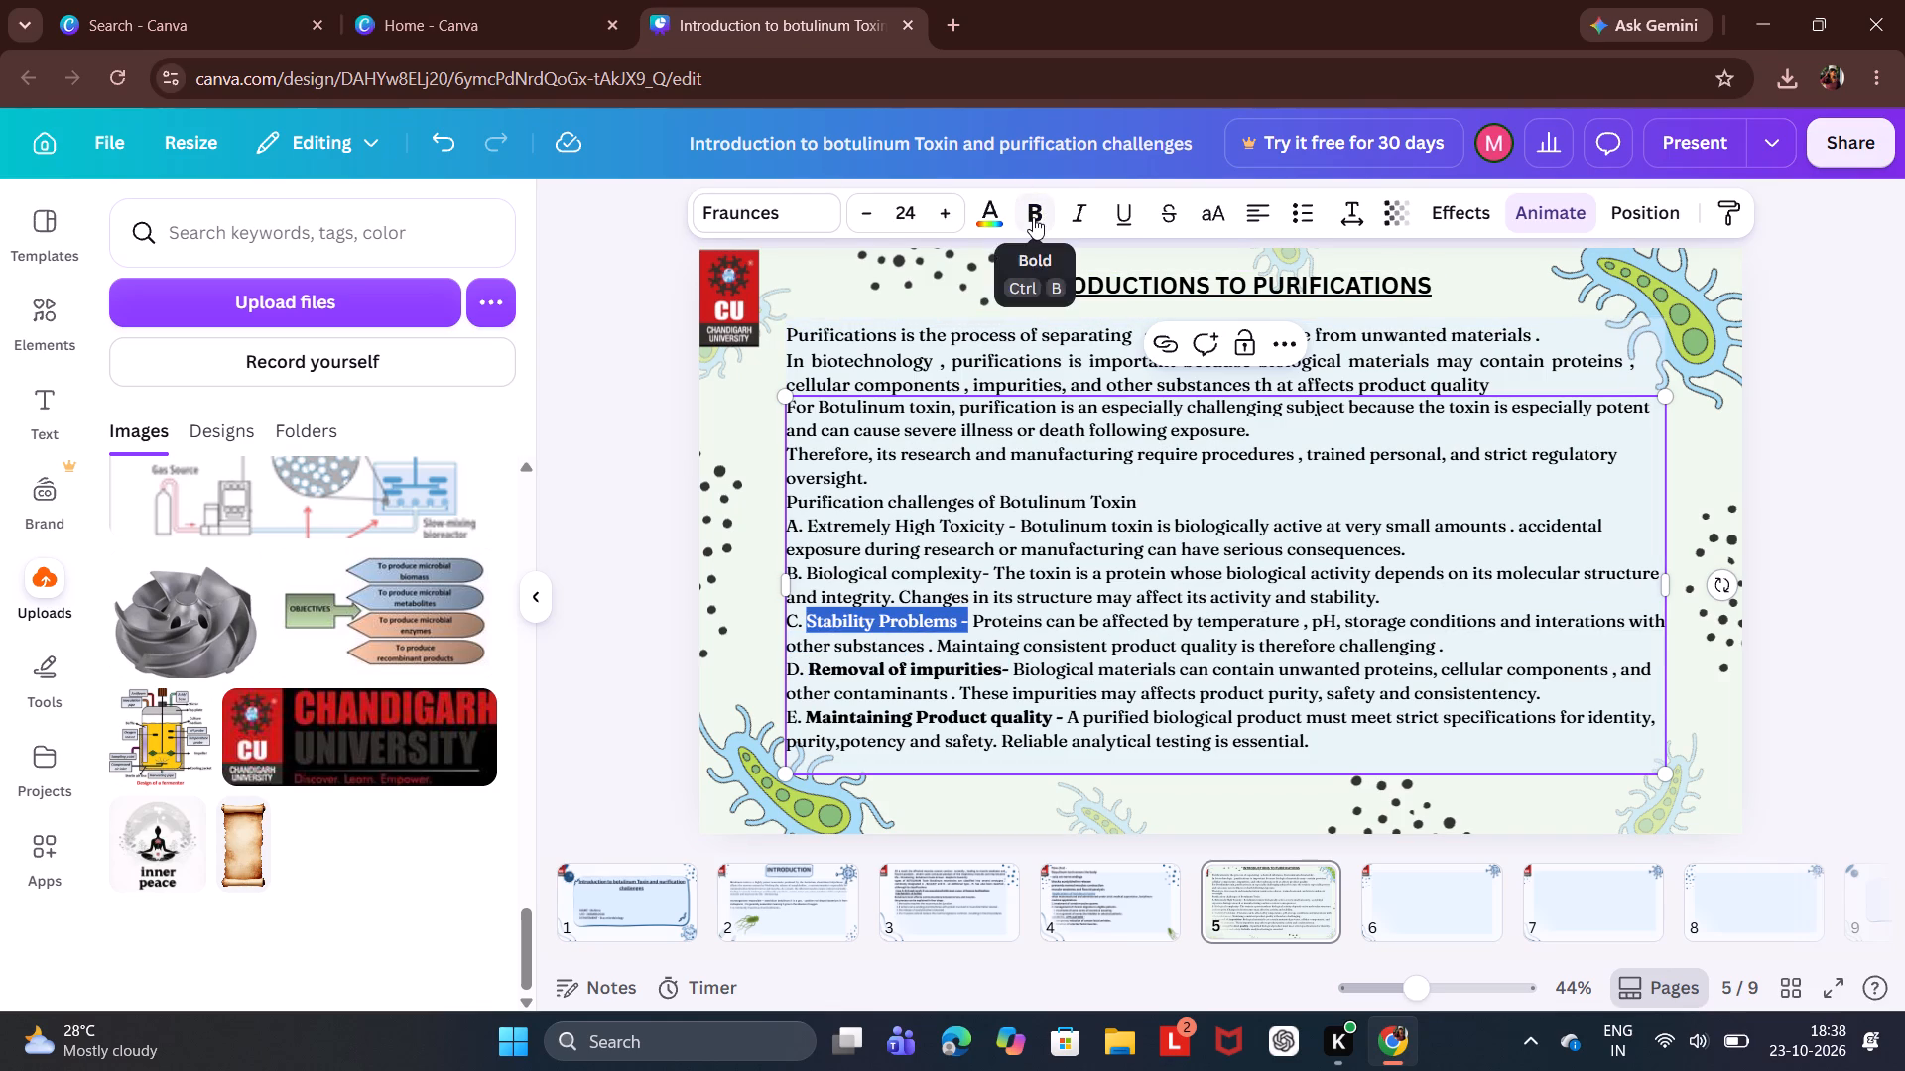
{"action": "left_click", "coordinate": [1033, 217]}
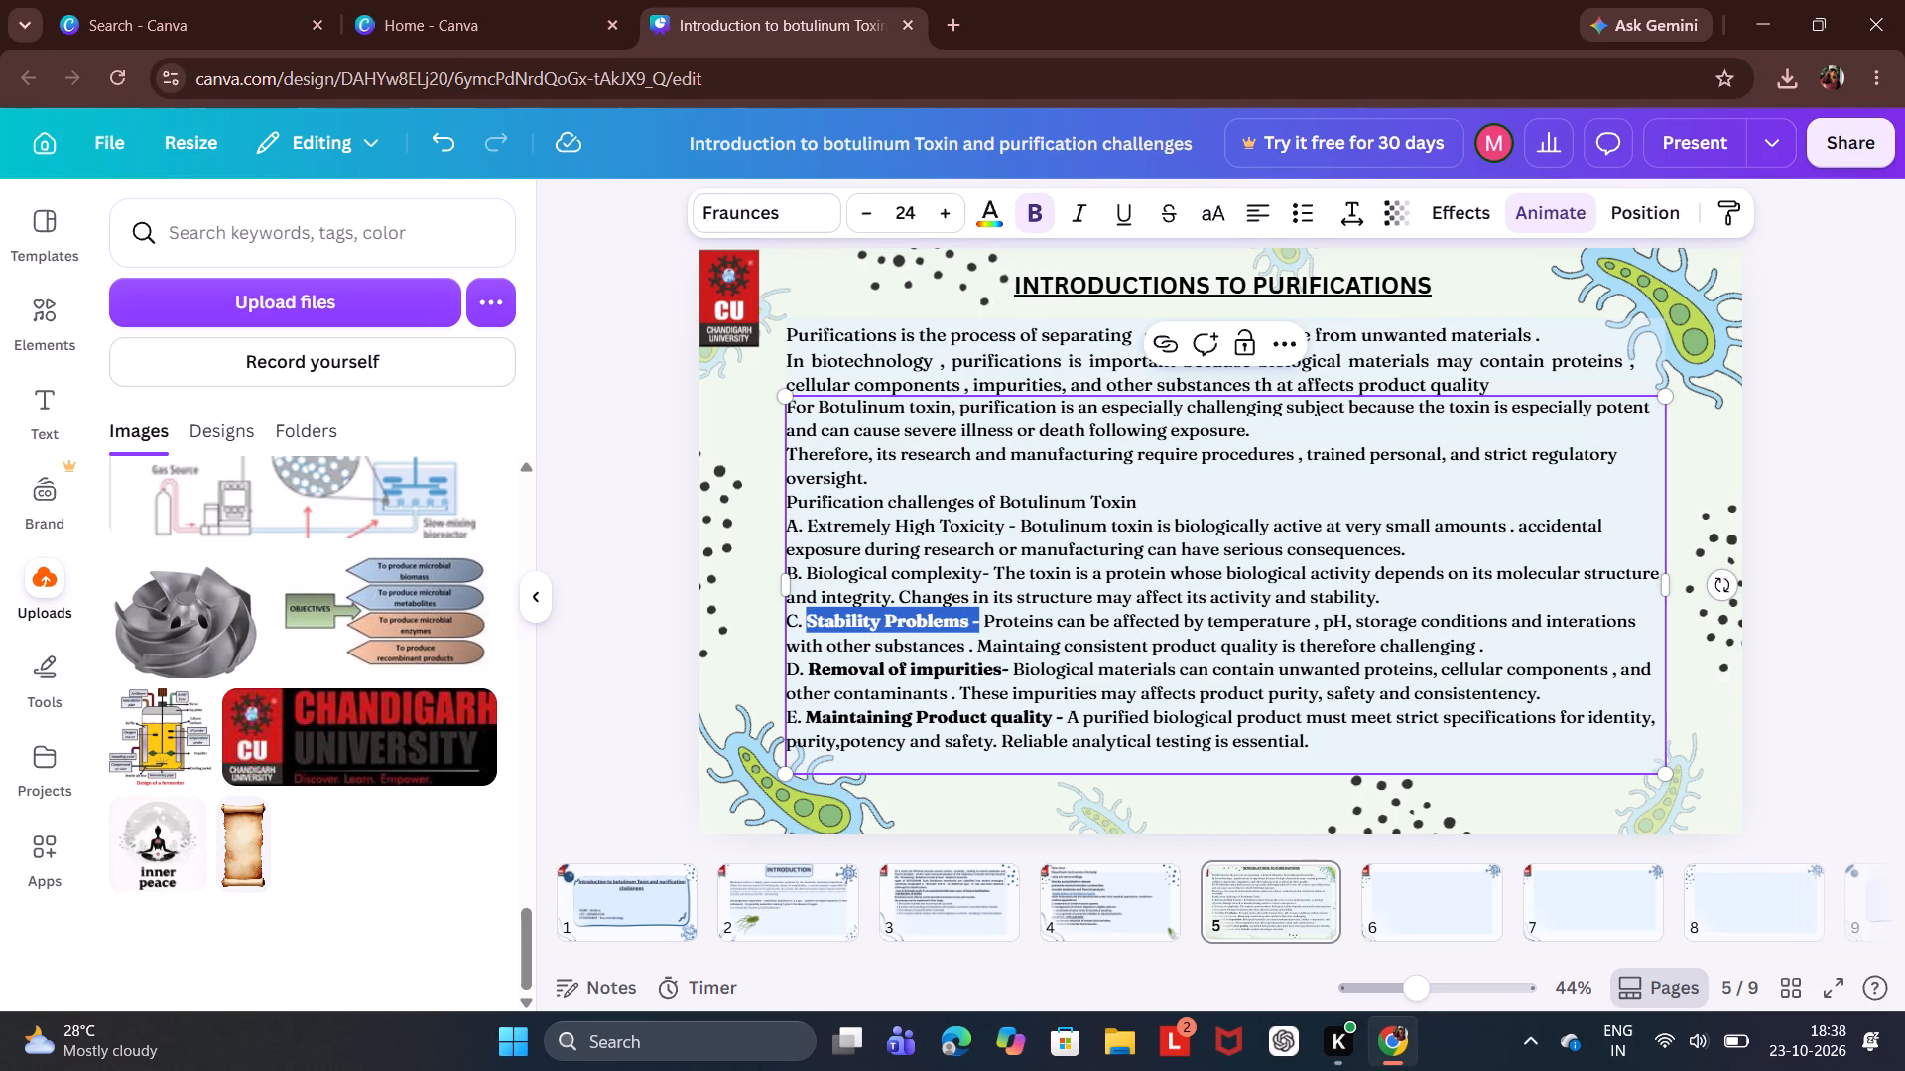
Make the headings of items B and A on slide 5 bold: "Biological complexity-" and "Extremely High Toxicity".
{"action": "left_click_drag", "start_coordinate": [806, 570], "coordinate": [980, 544]}
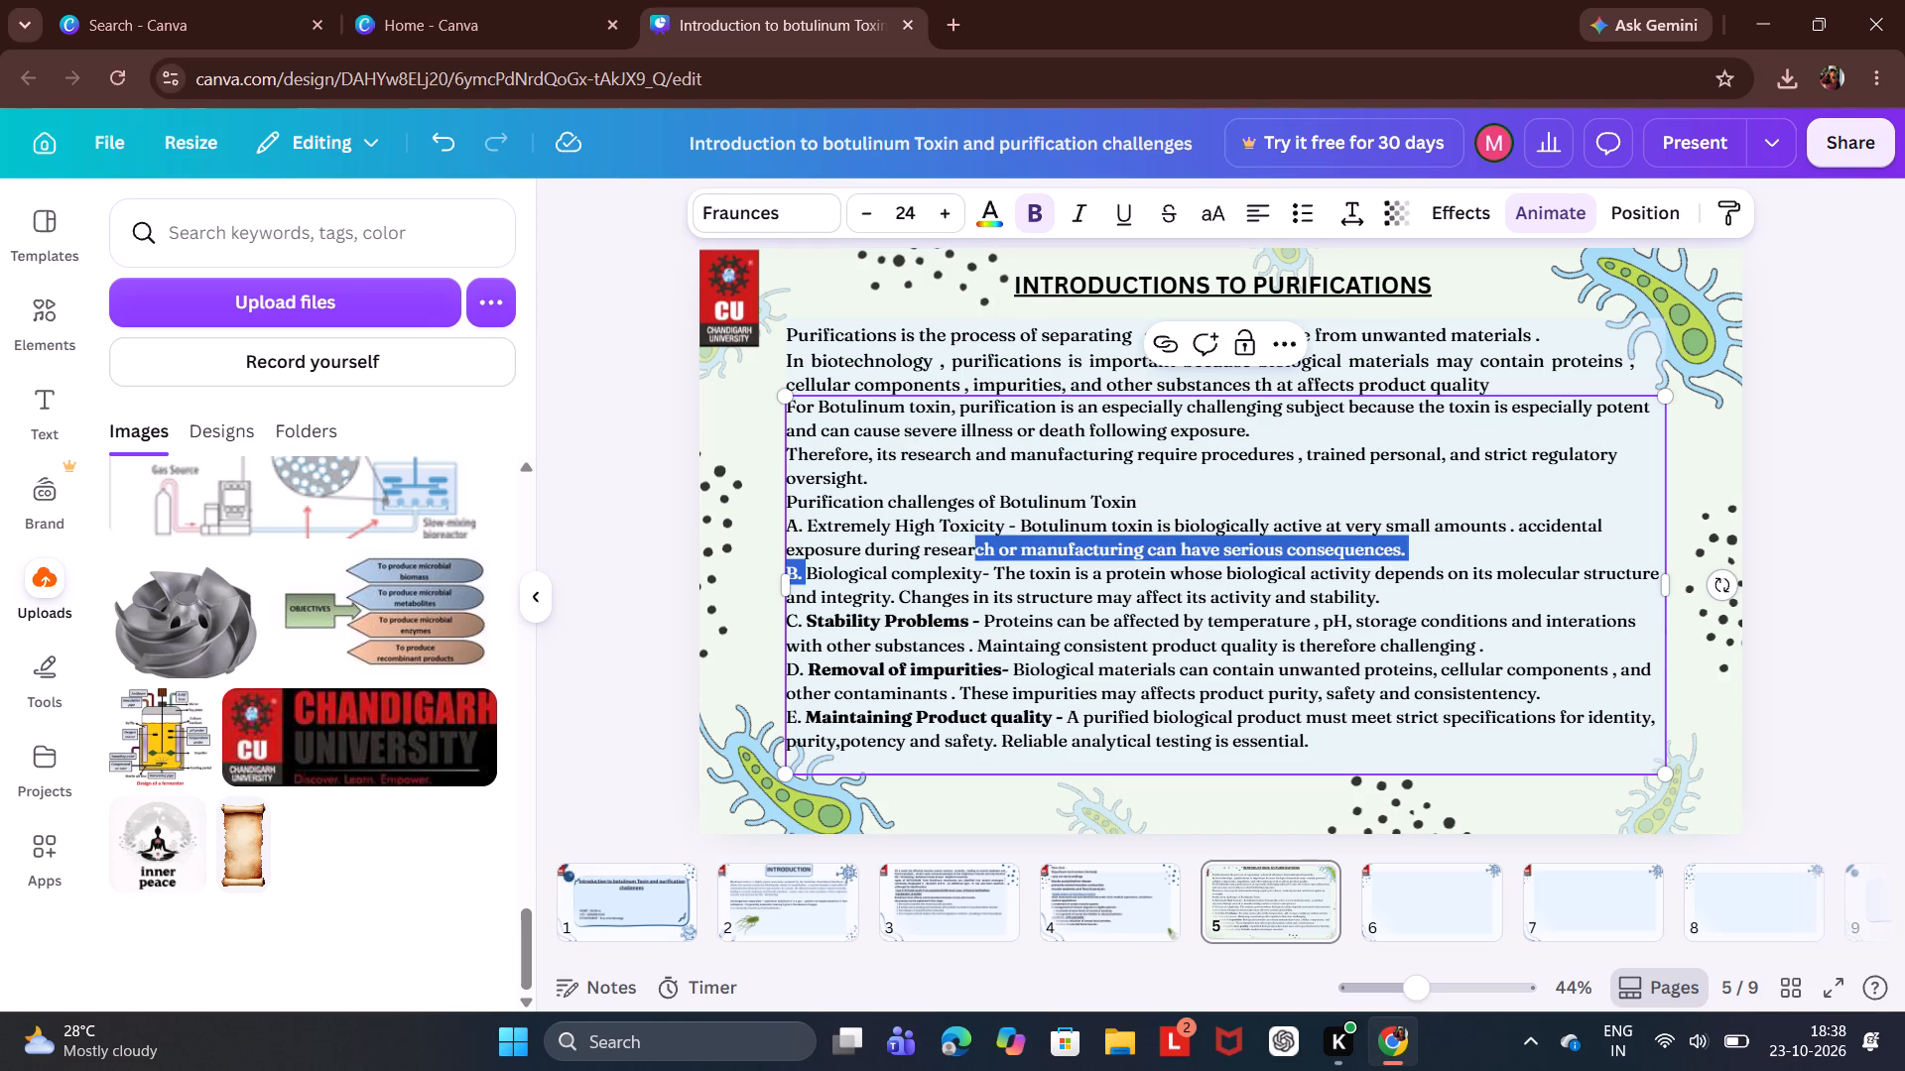
{"action": "left_click_drag", "start_coordinate": [980, 544], "coordinate": [991, 566]}
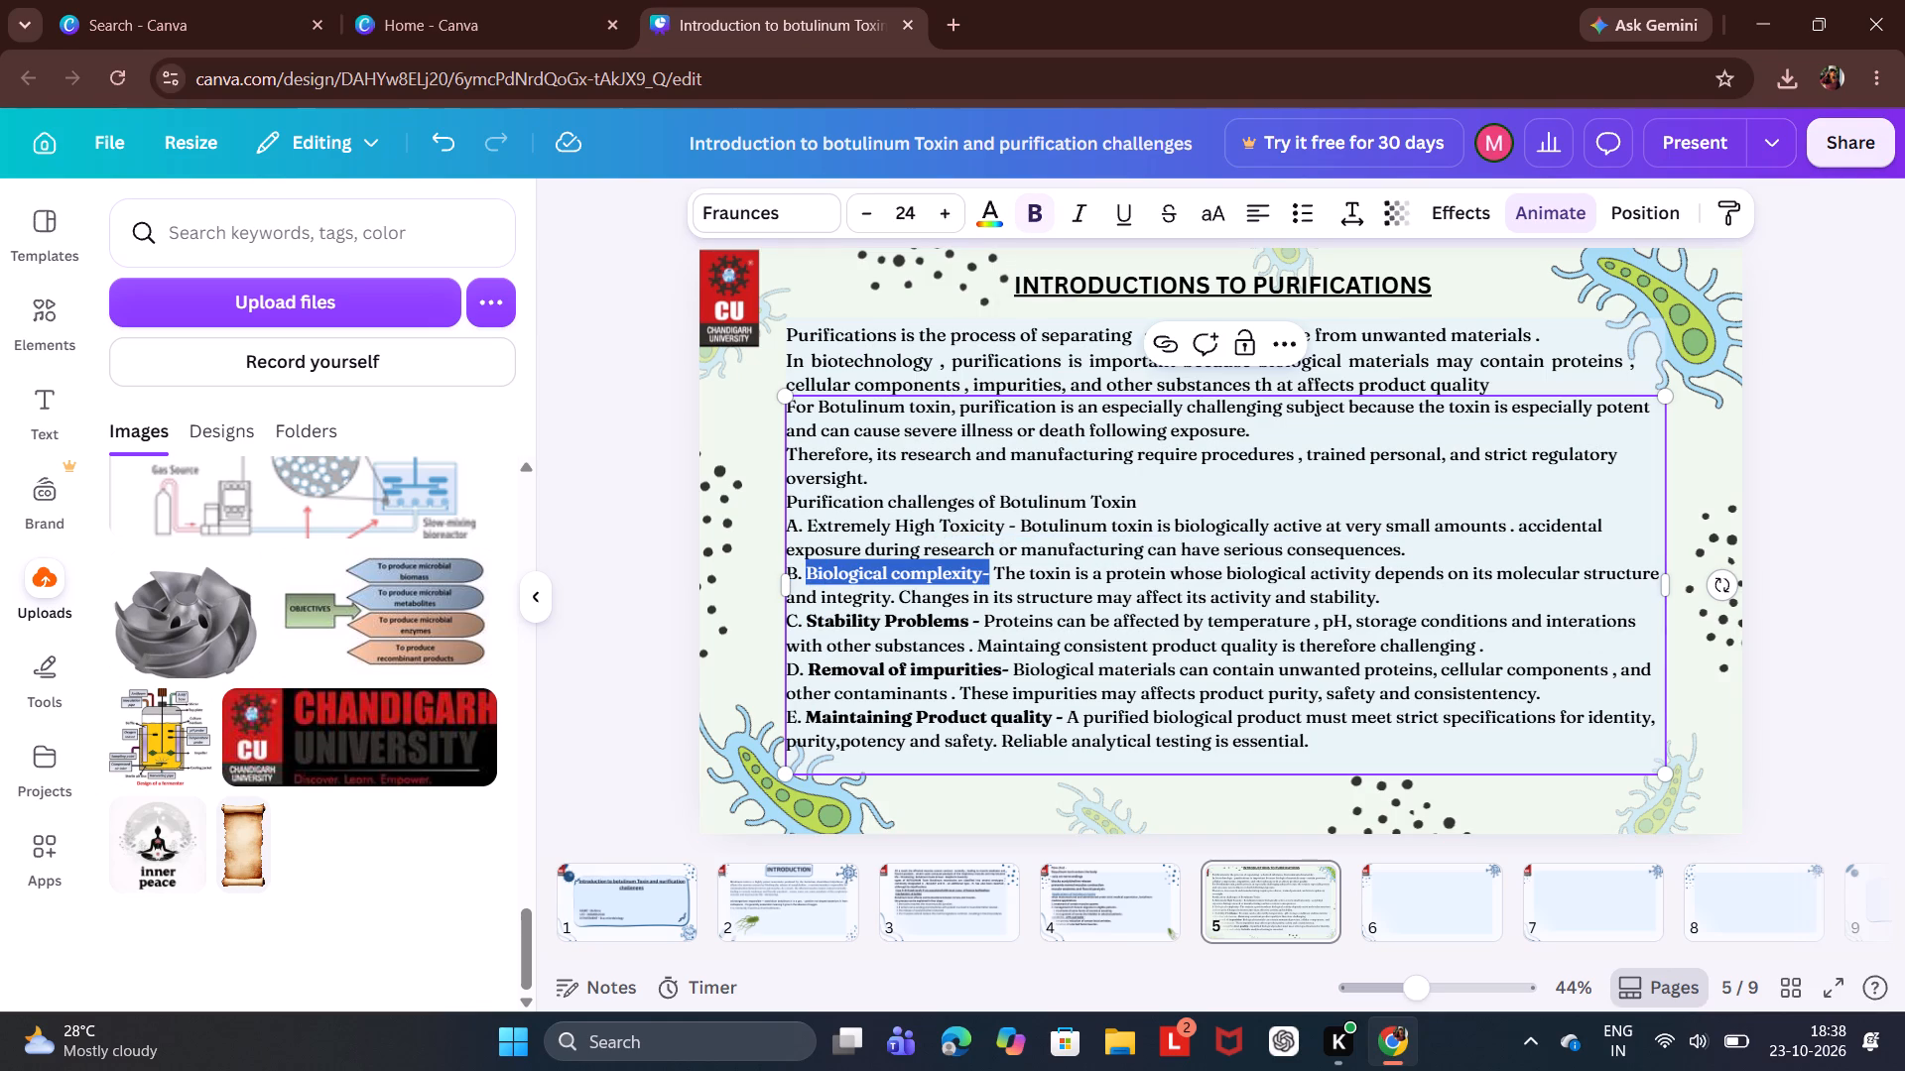
{"action": "left_click", "coordinate": [1036, 207]}
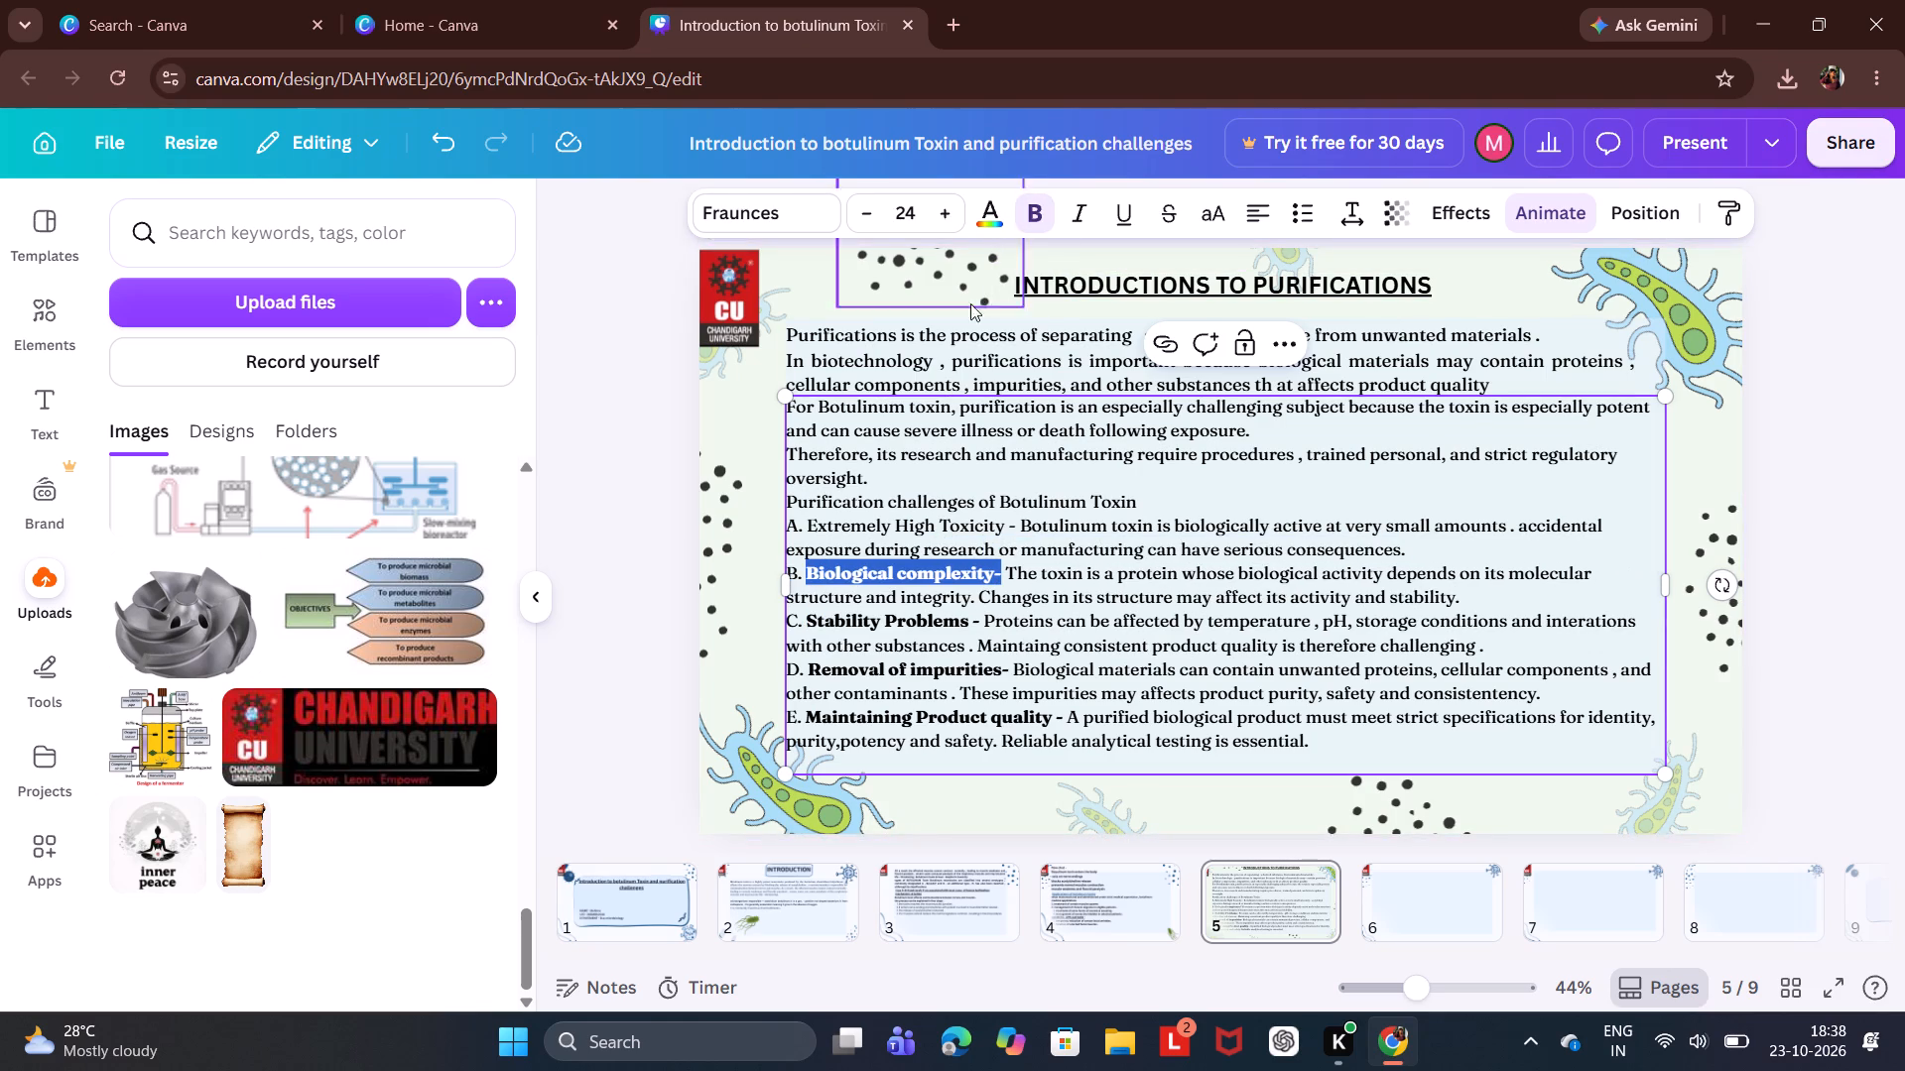
{"action": "left_click_drag", "start_coordinate": [802, 527], "coordinate": [1008, 525]}
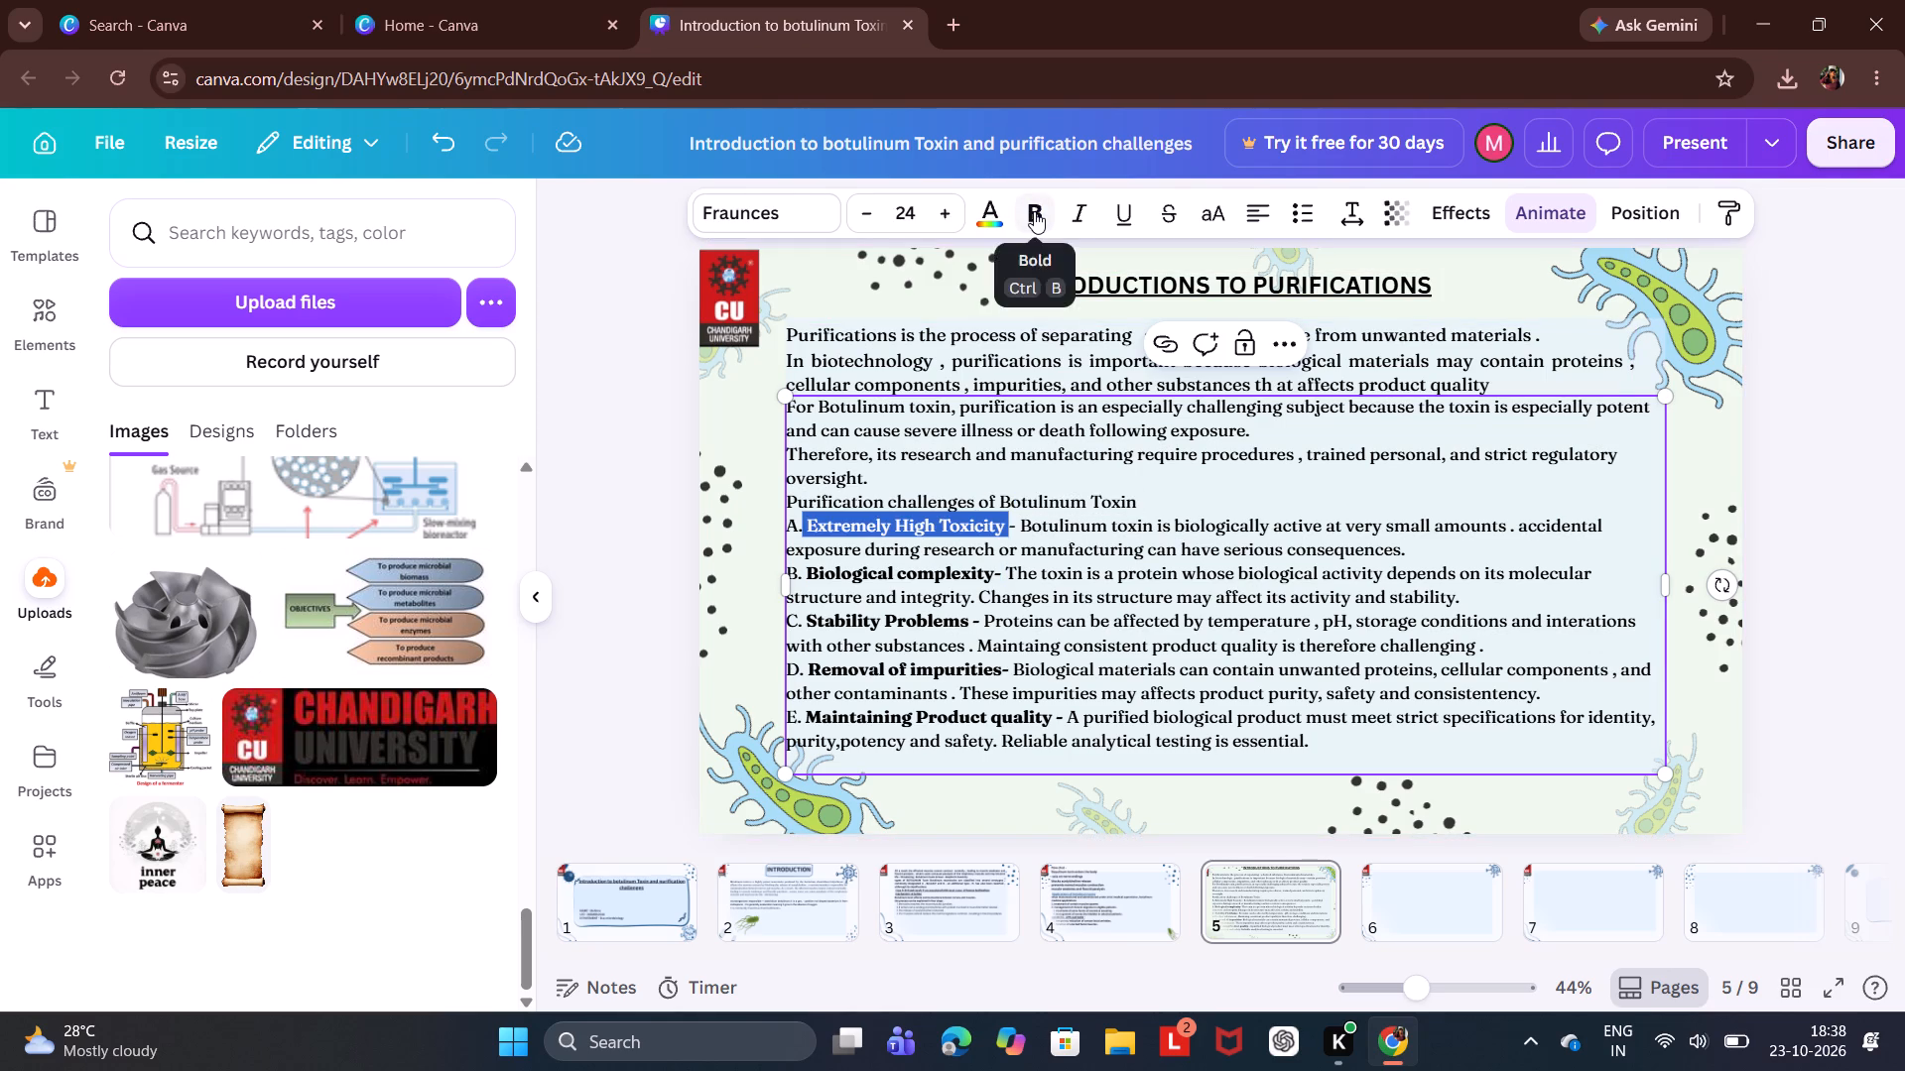
{"action": "left_click", "coordinate": [1034, 211]}
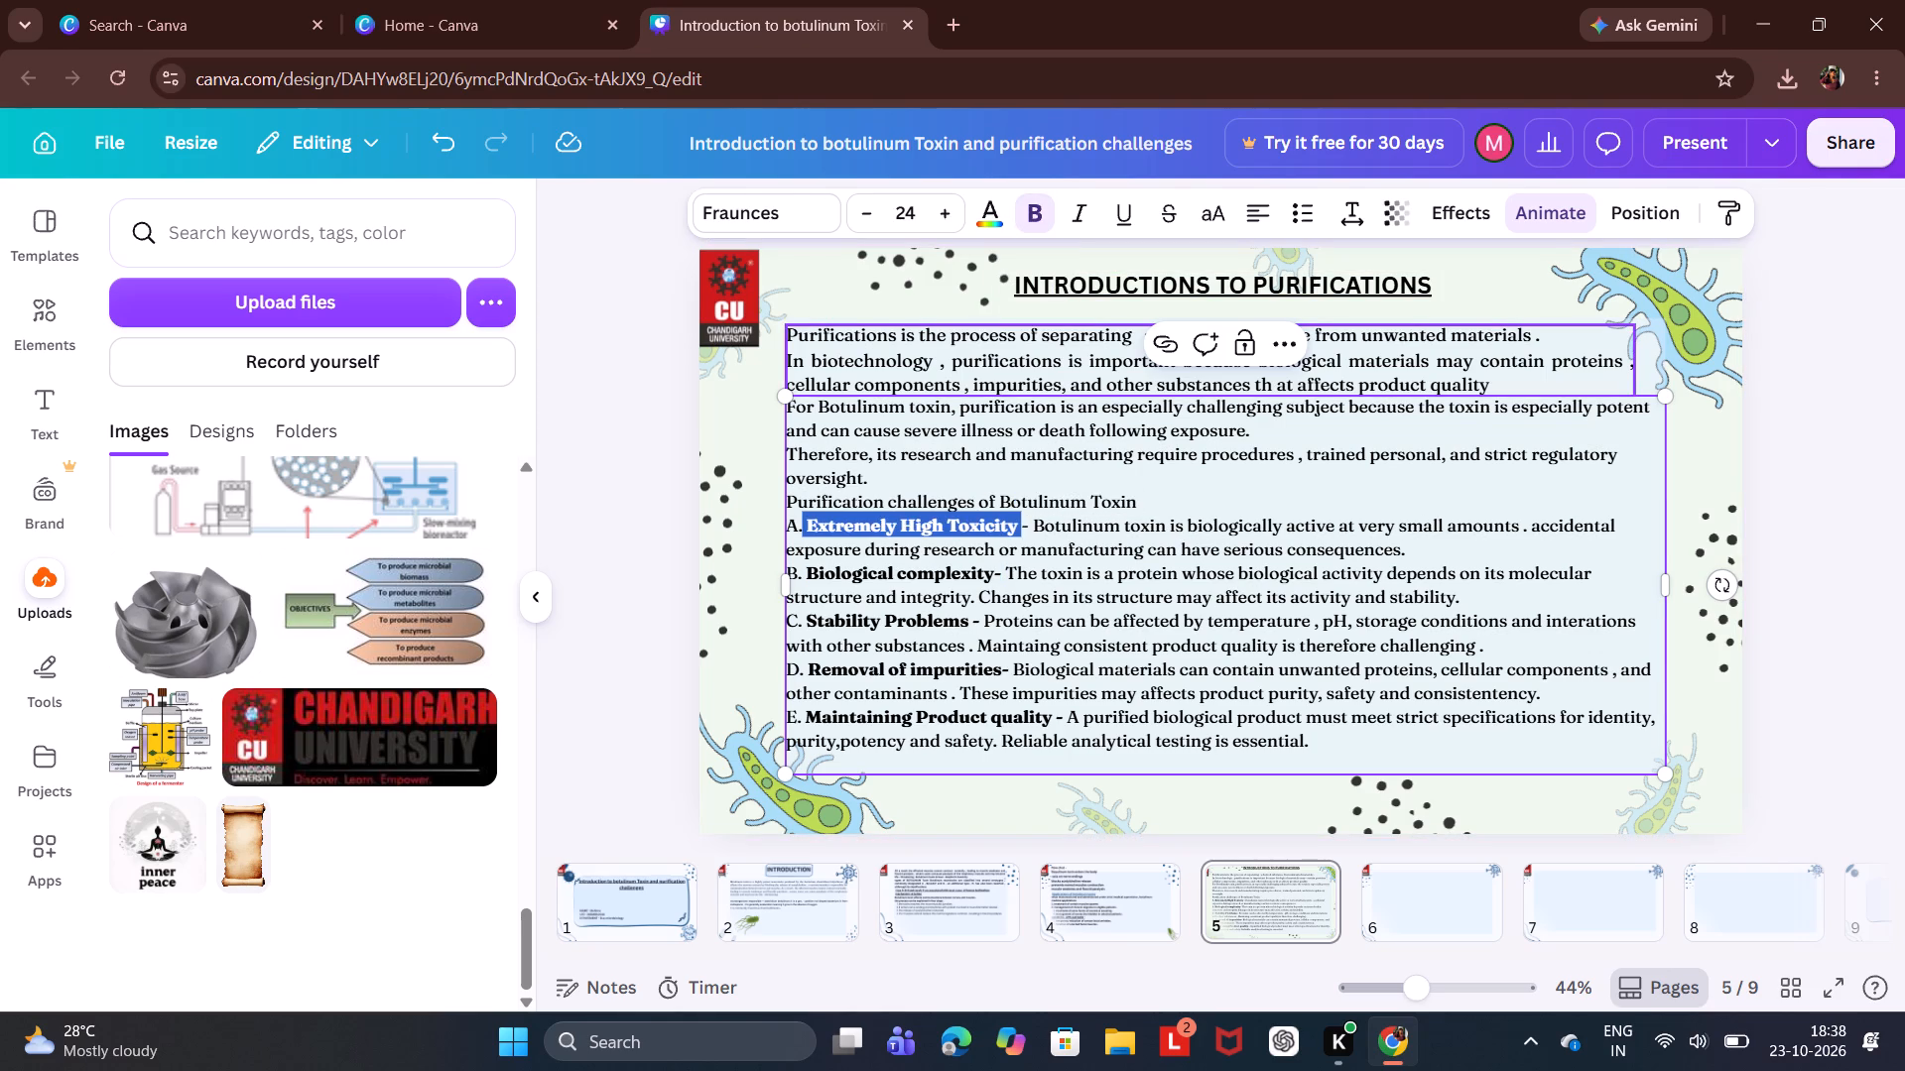
{"action": "left_click", "coordinate": [1109, 472]}
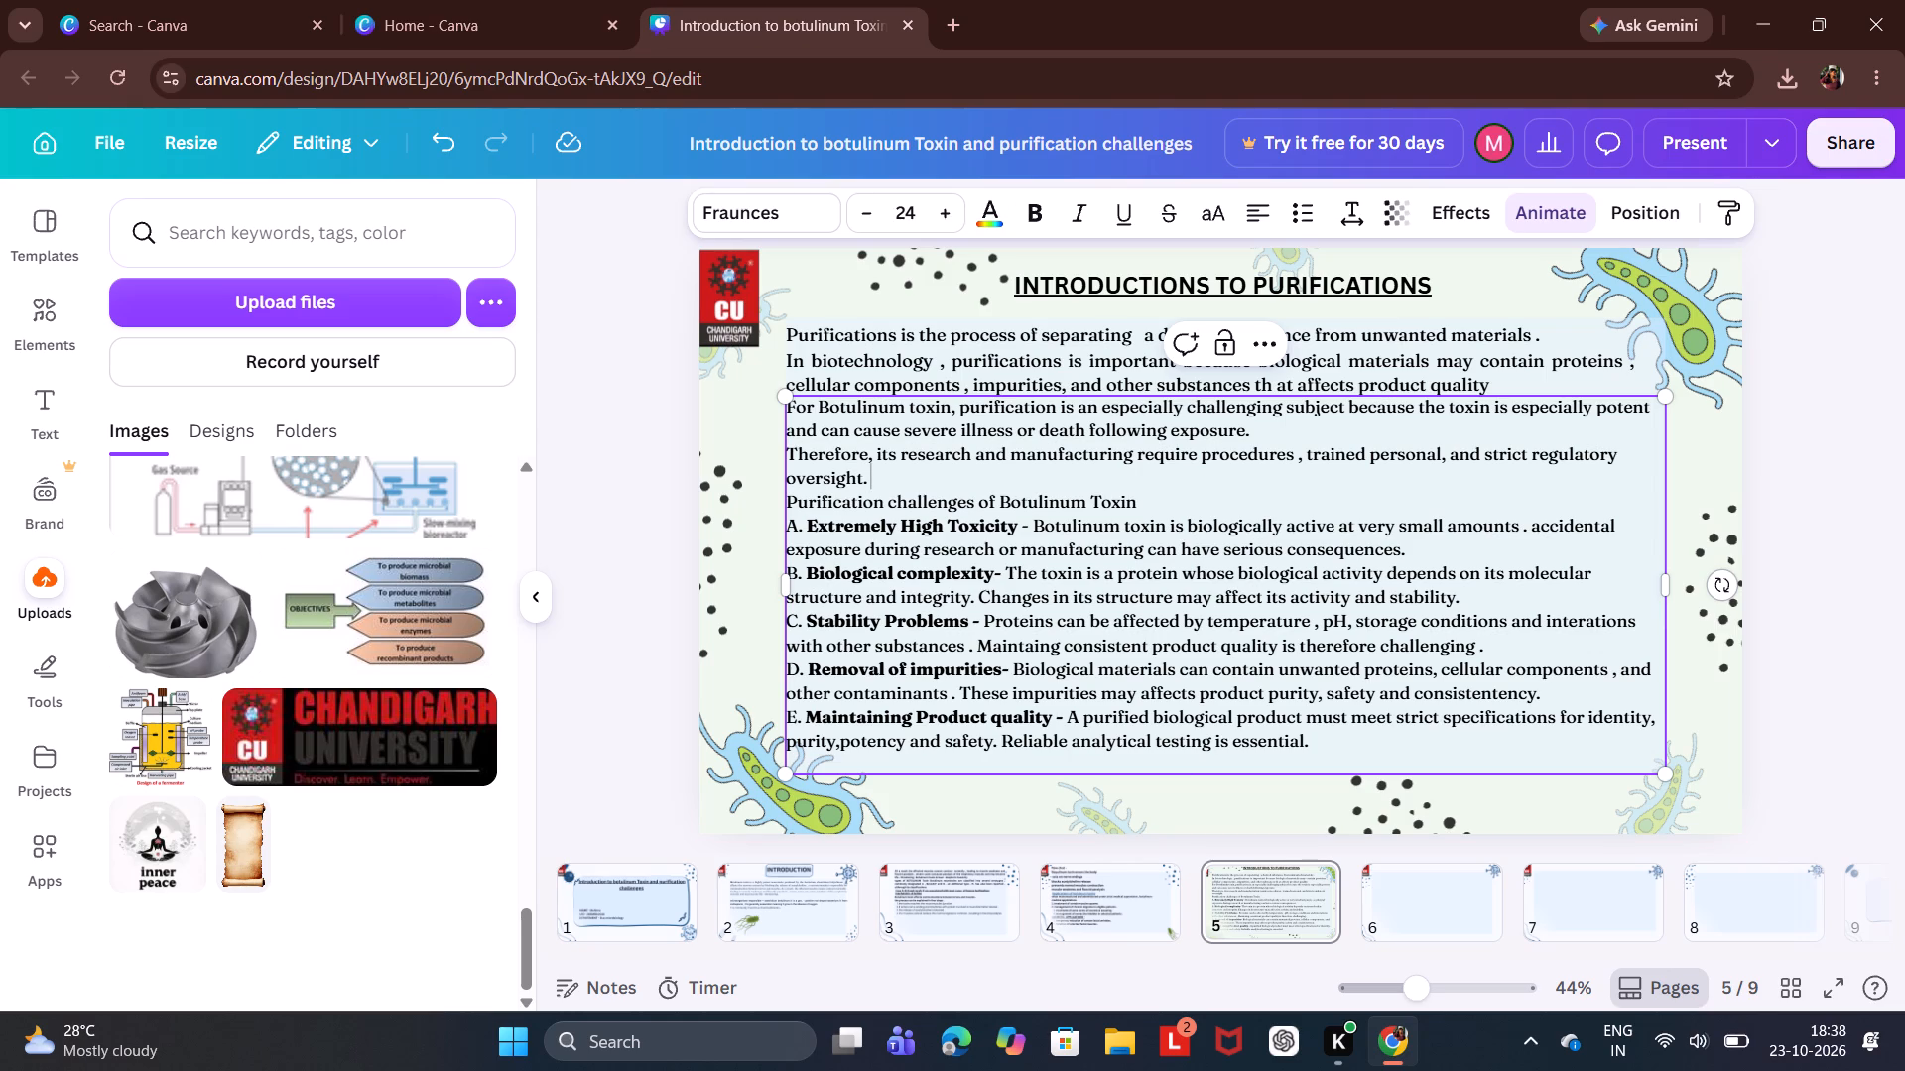
Justify all the text in slide 5's lower text box, from "For Botulinum toxin" through item E.
{"action": "left_click_drag", "start_coordinate": [788, 415], "coordinate": [1330, 732]}
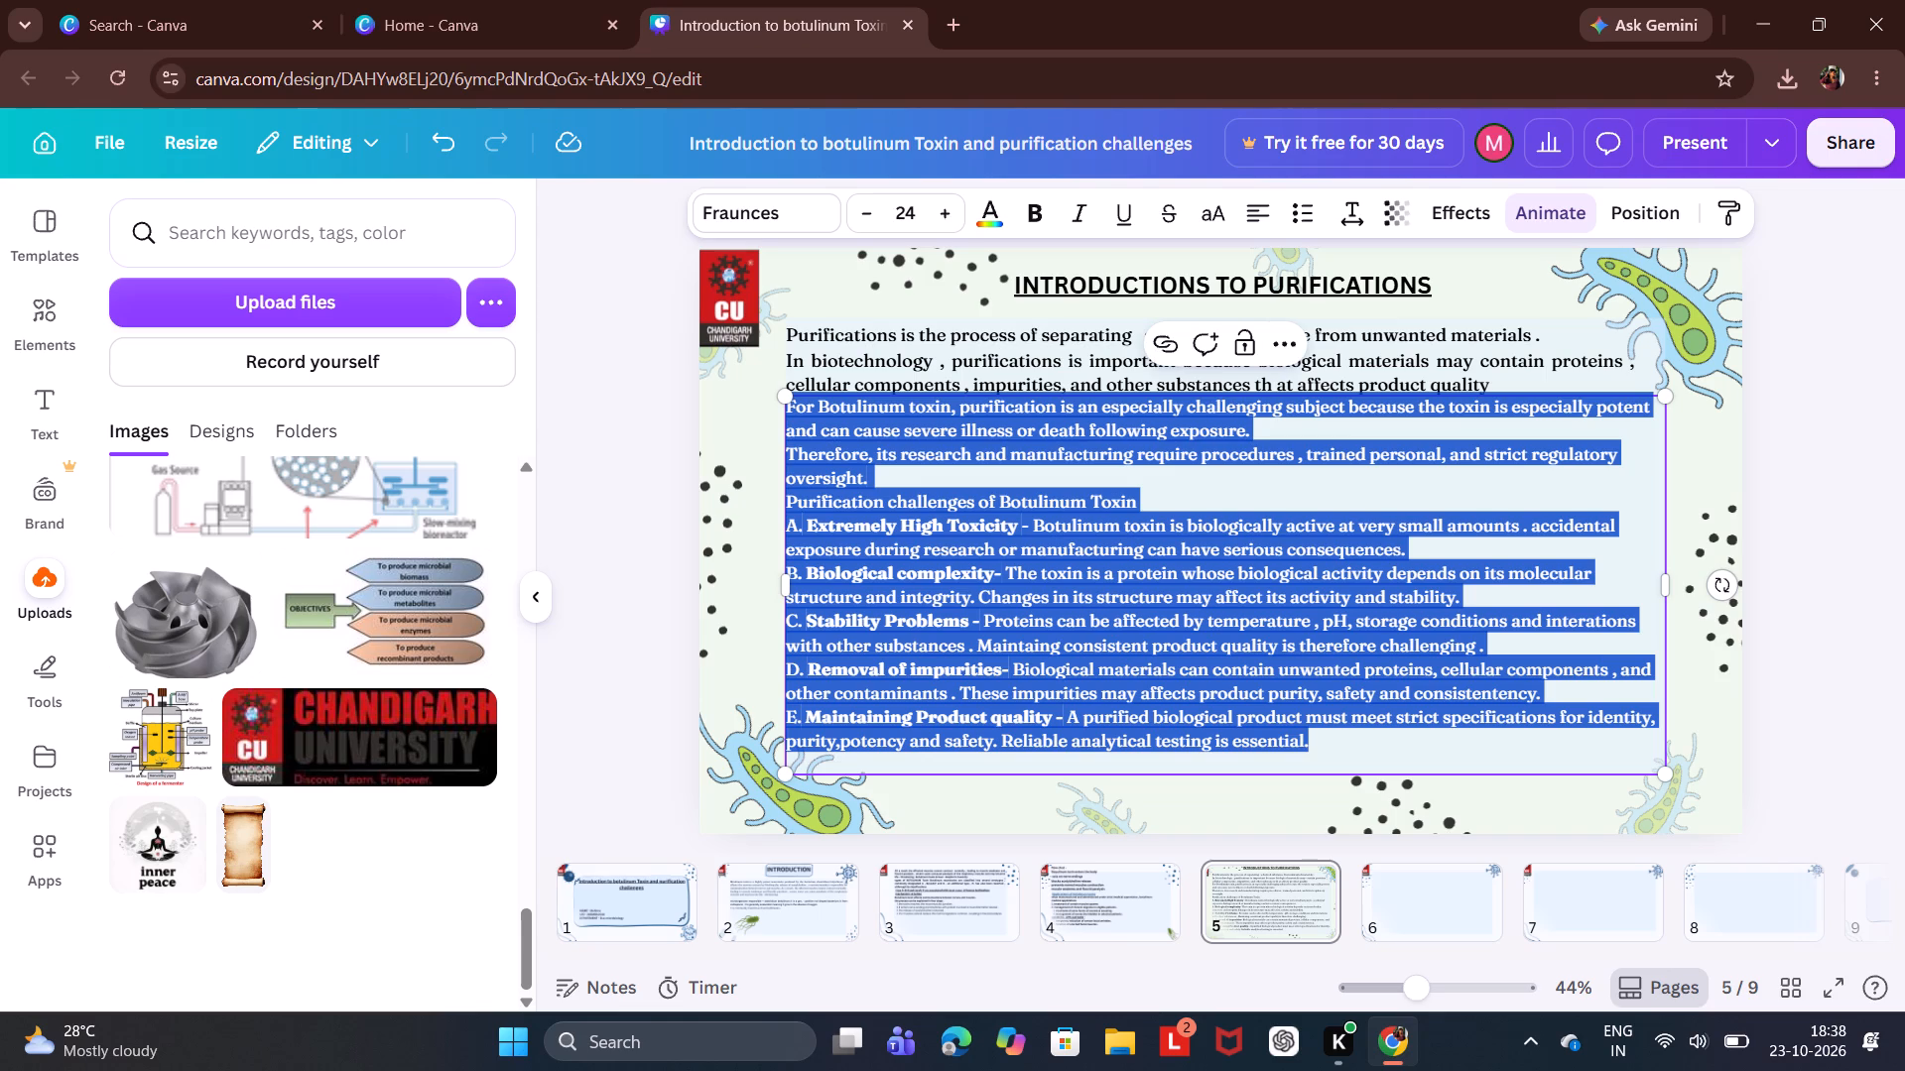
{"action": "left_click", "coordinate": [1248, 212]}
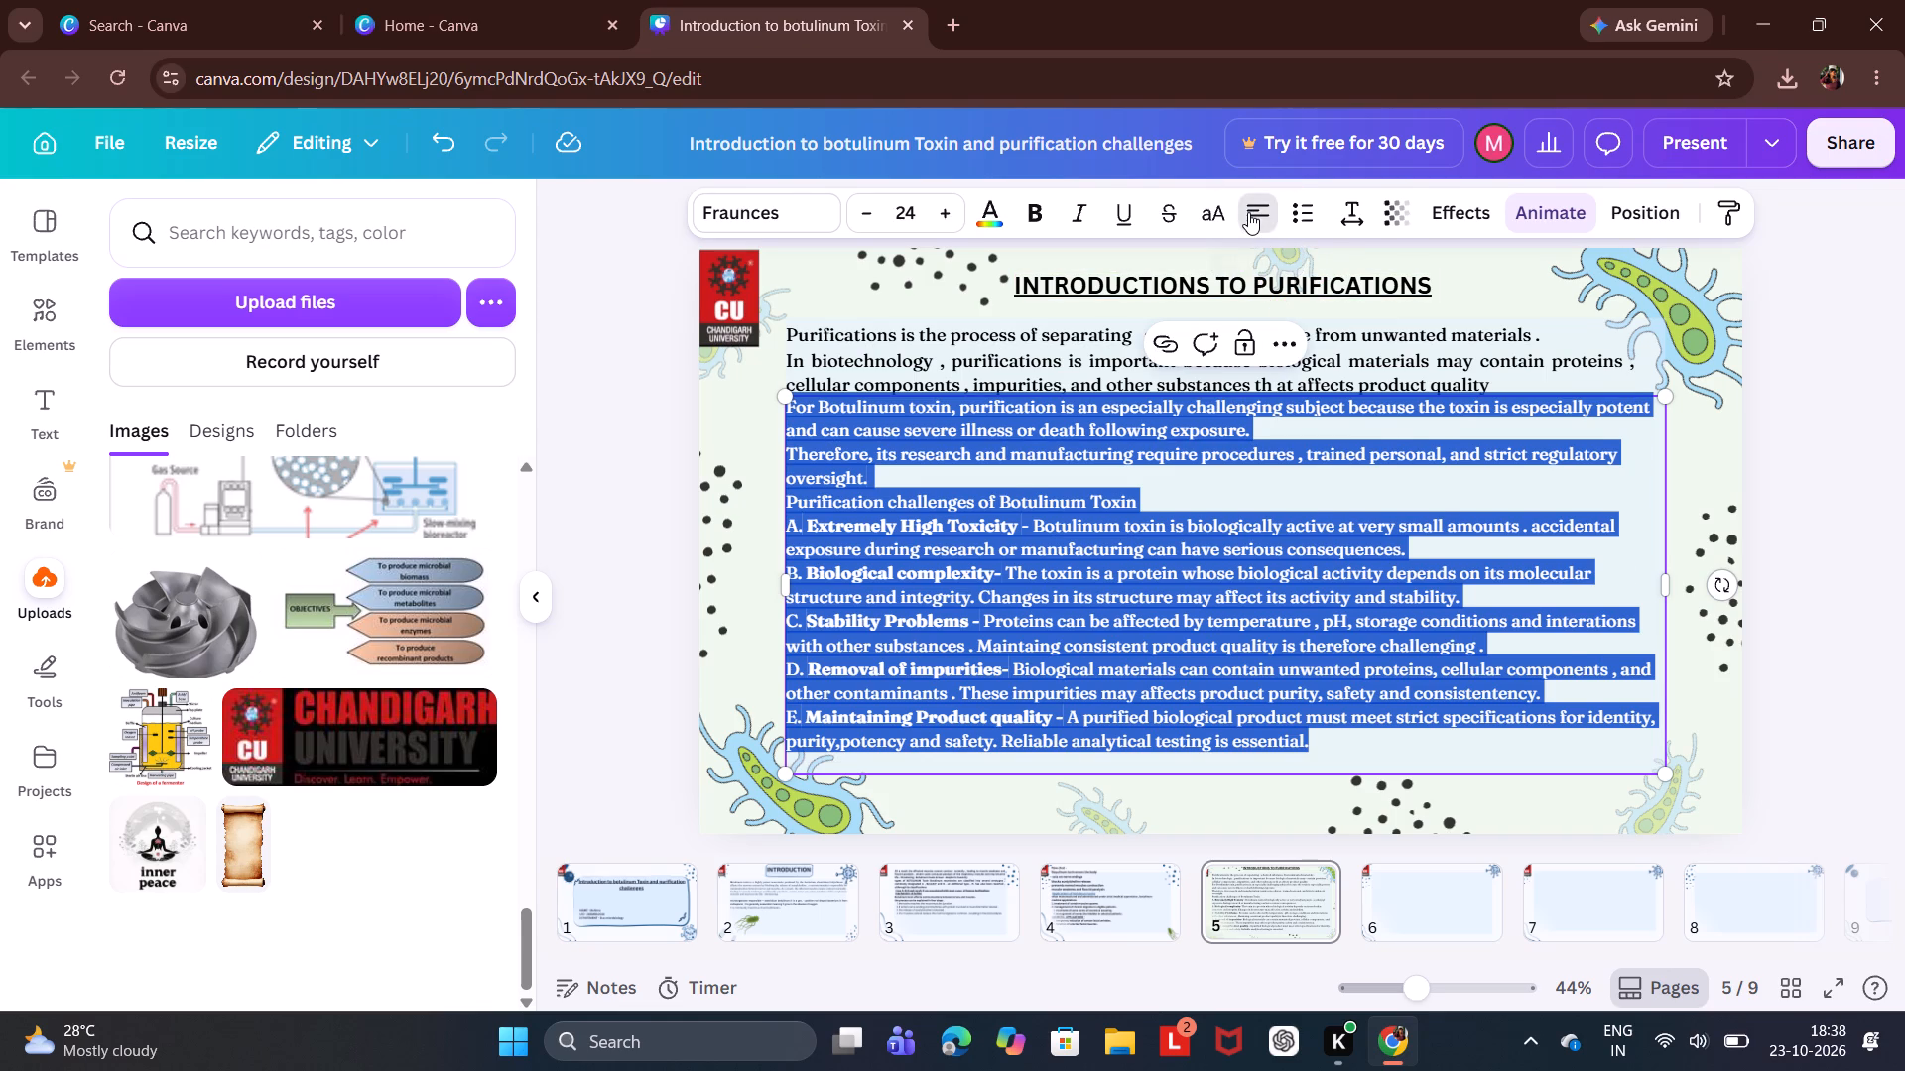
{"action": "left_click", "coordinate": [1248, 212]}
{"action": "left_click", "coordinate": [1248, 212]}
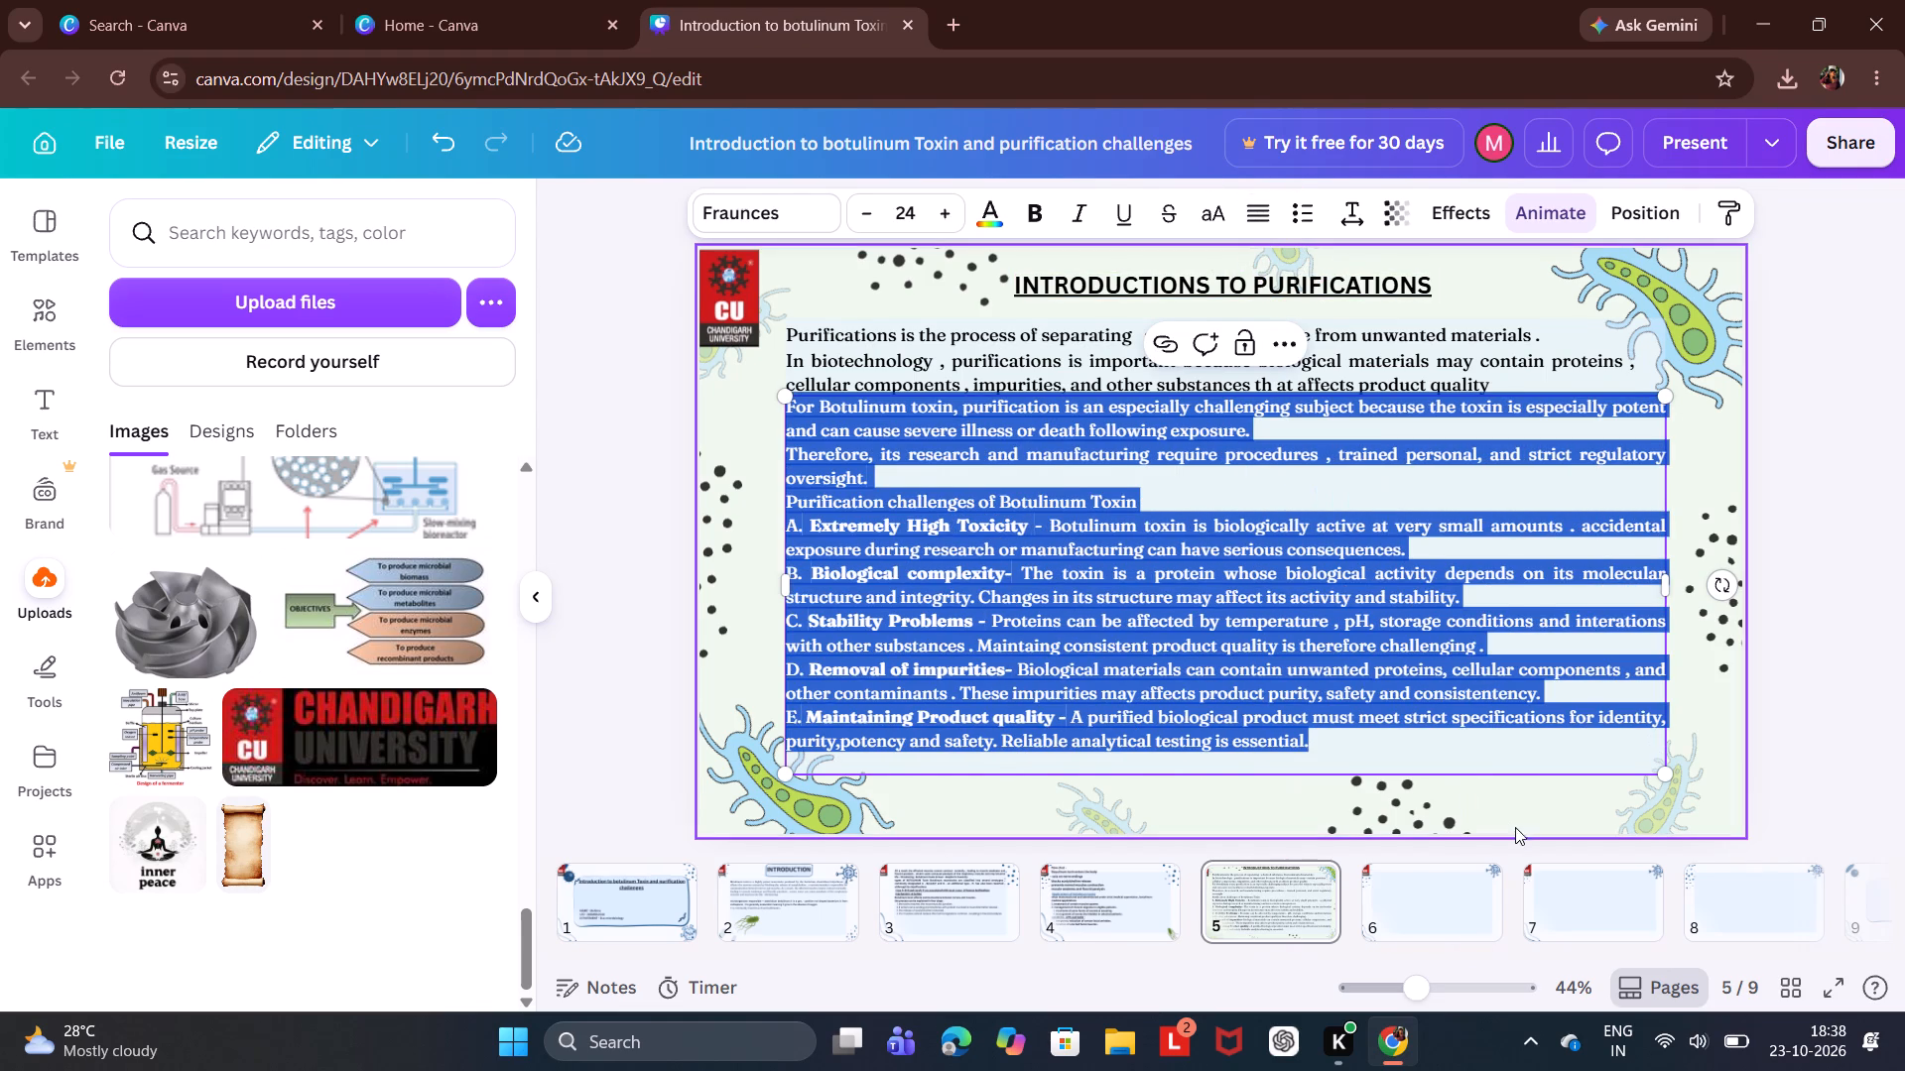
{"action": "left_click", "coordinate": [1521, 831]}
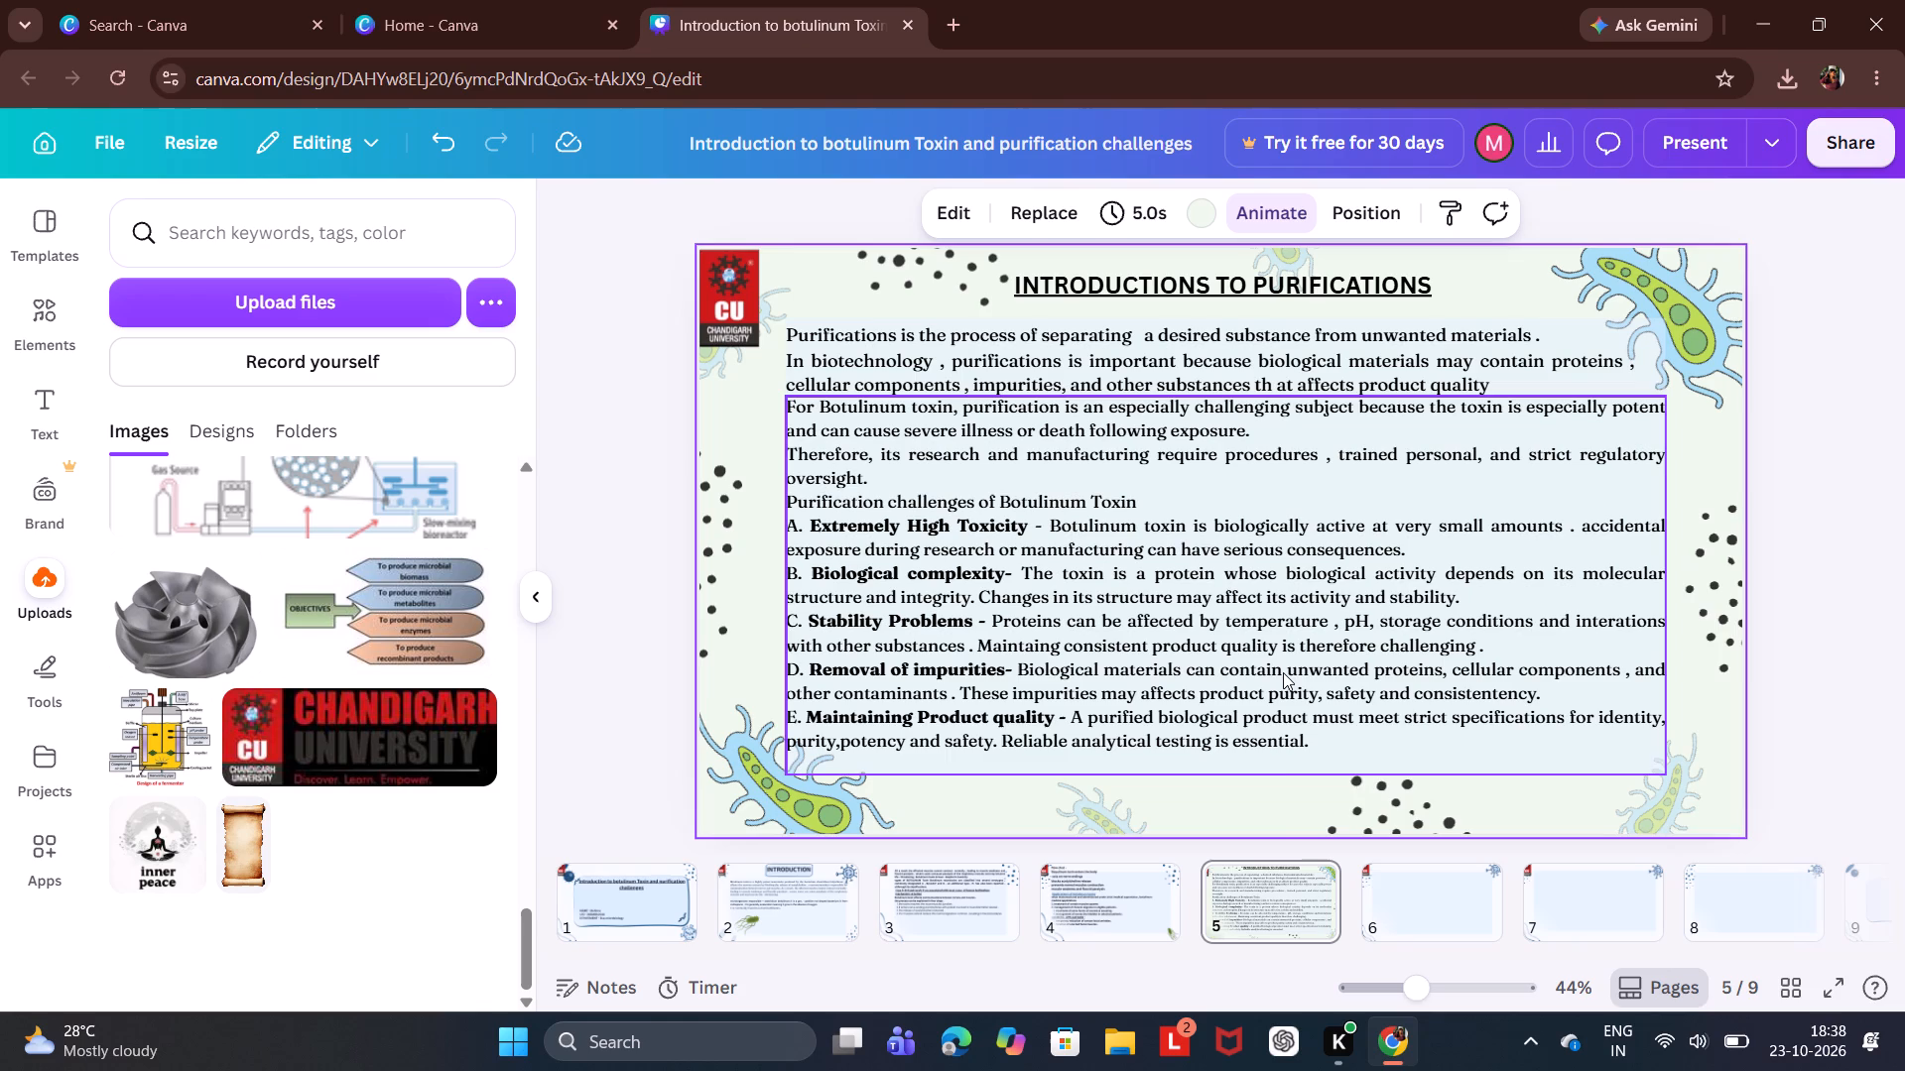
Add a subheading text box on slide 6 reading "Importance of Quality Control".
{"action": "left_click", "coordinate": [1441, 906]}
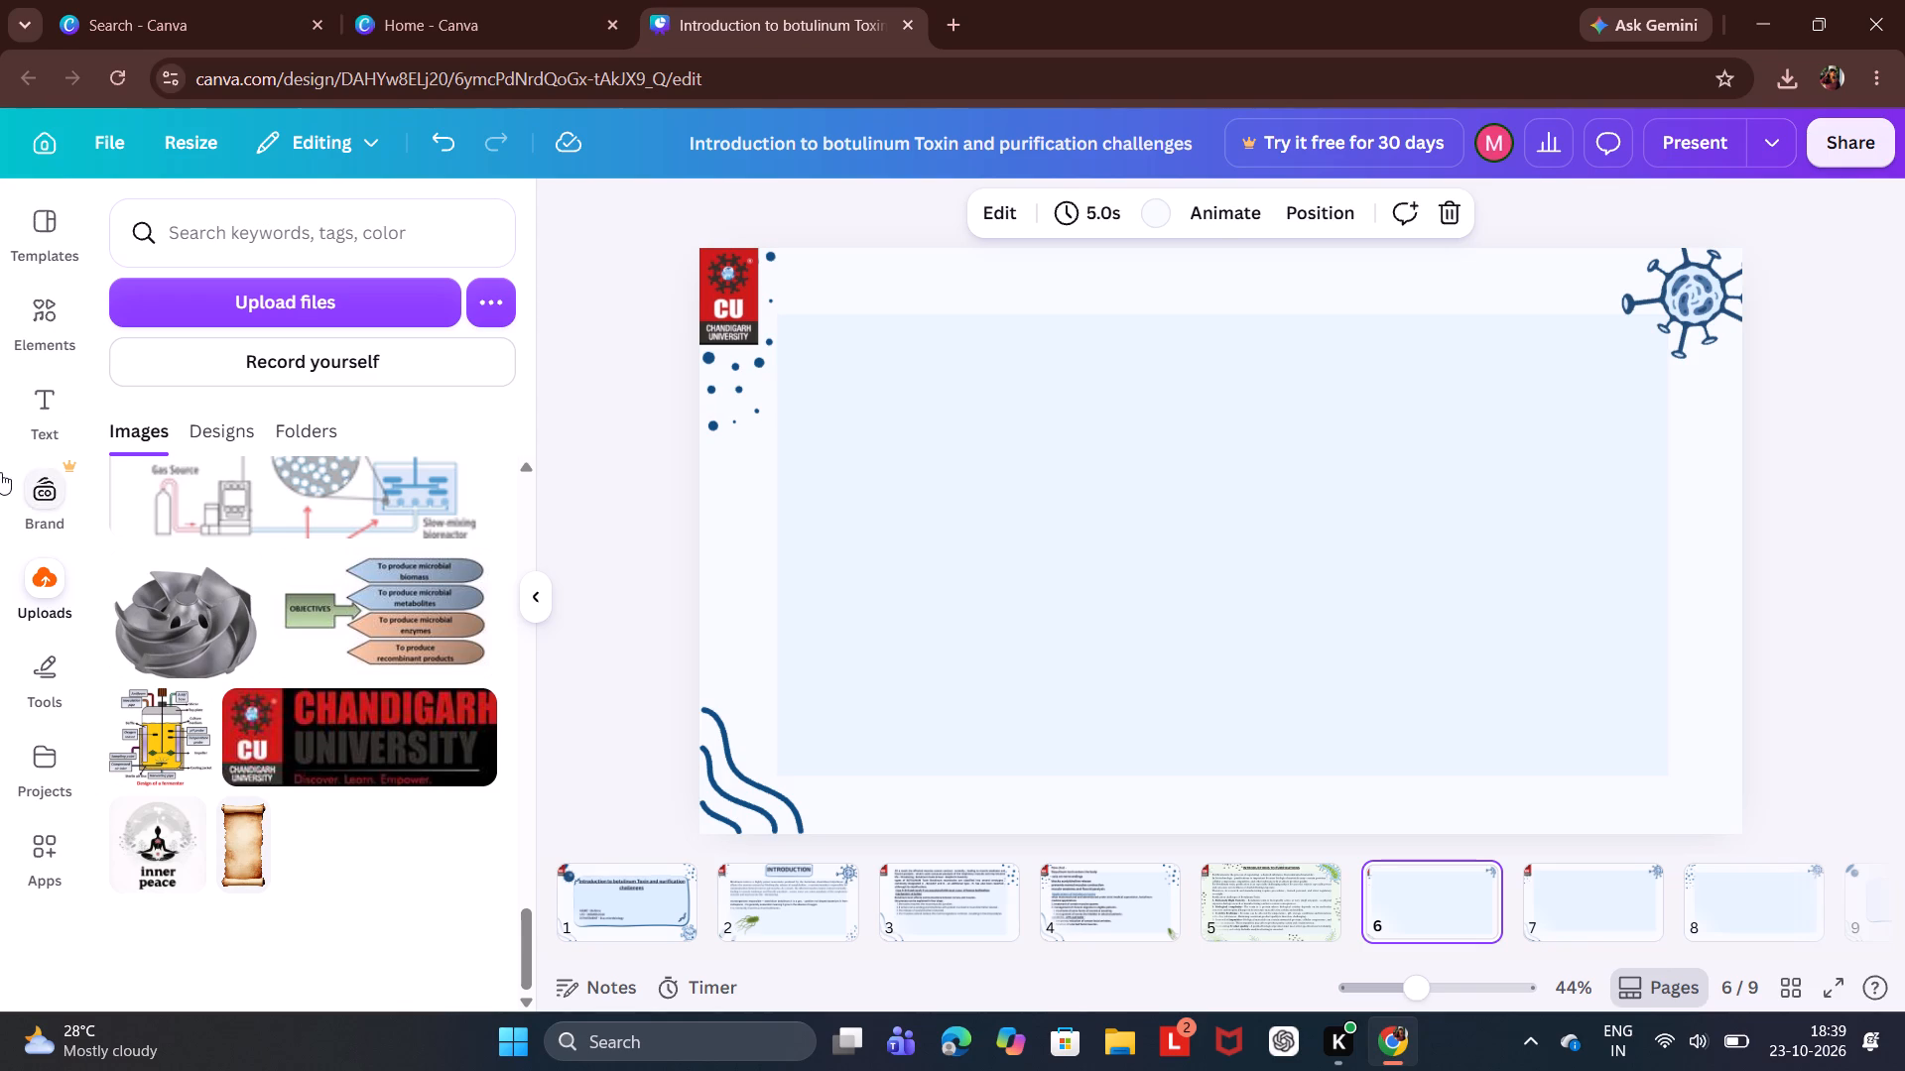
{"action": "left_click", "coordinate": [72, 403]}
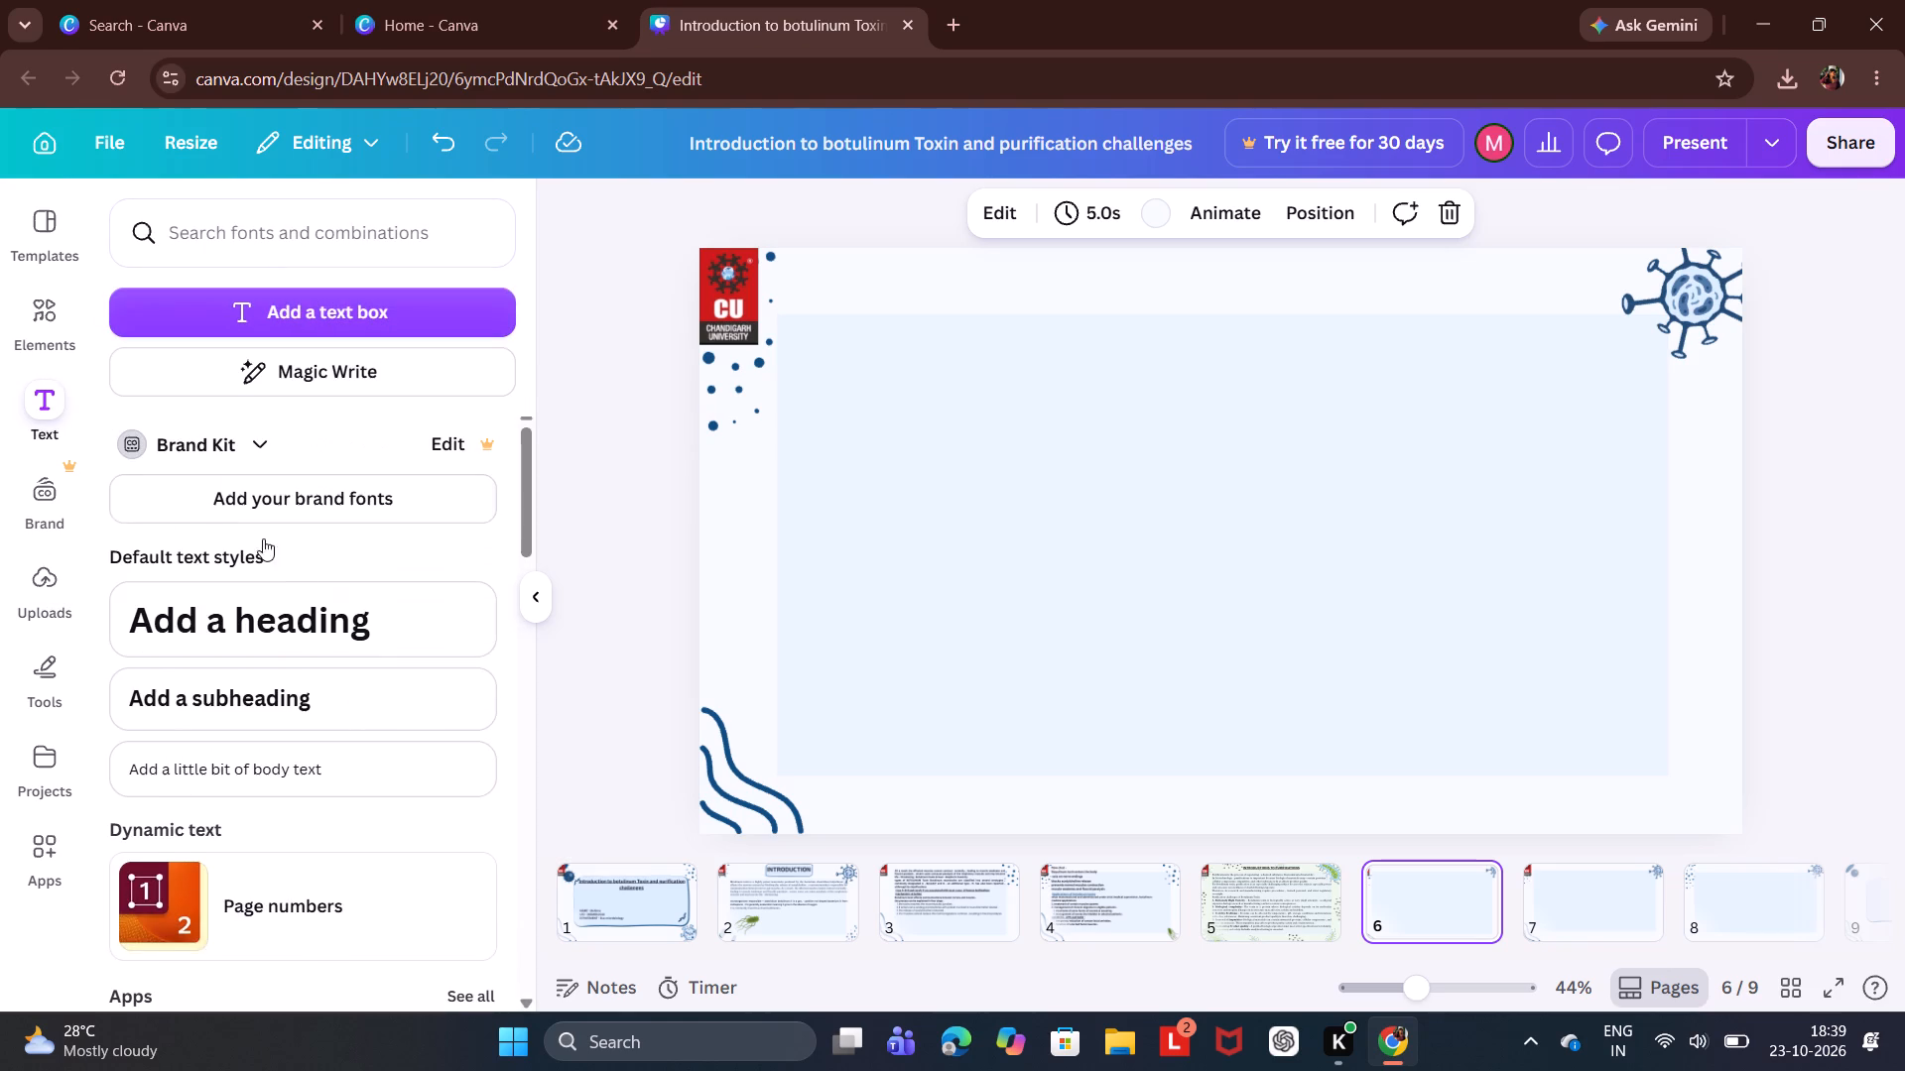
{"action": "left_click", "coordinate": [316, 702]}
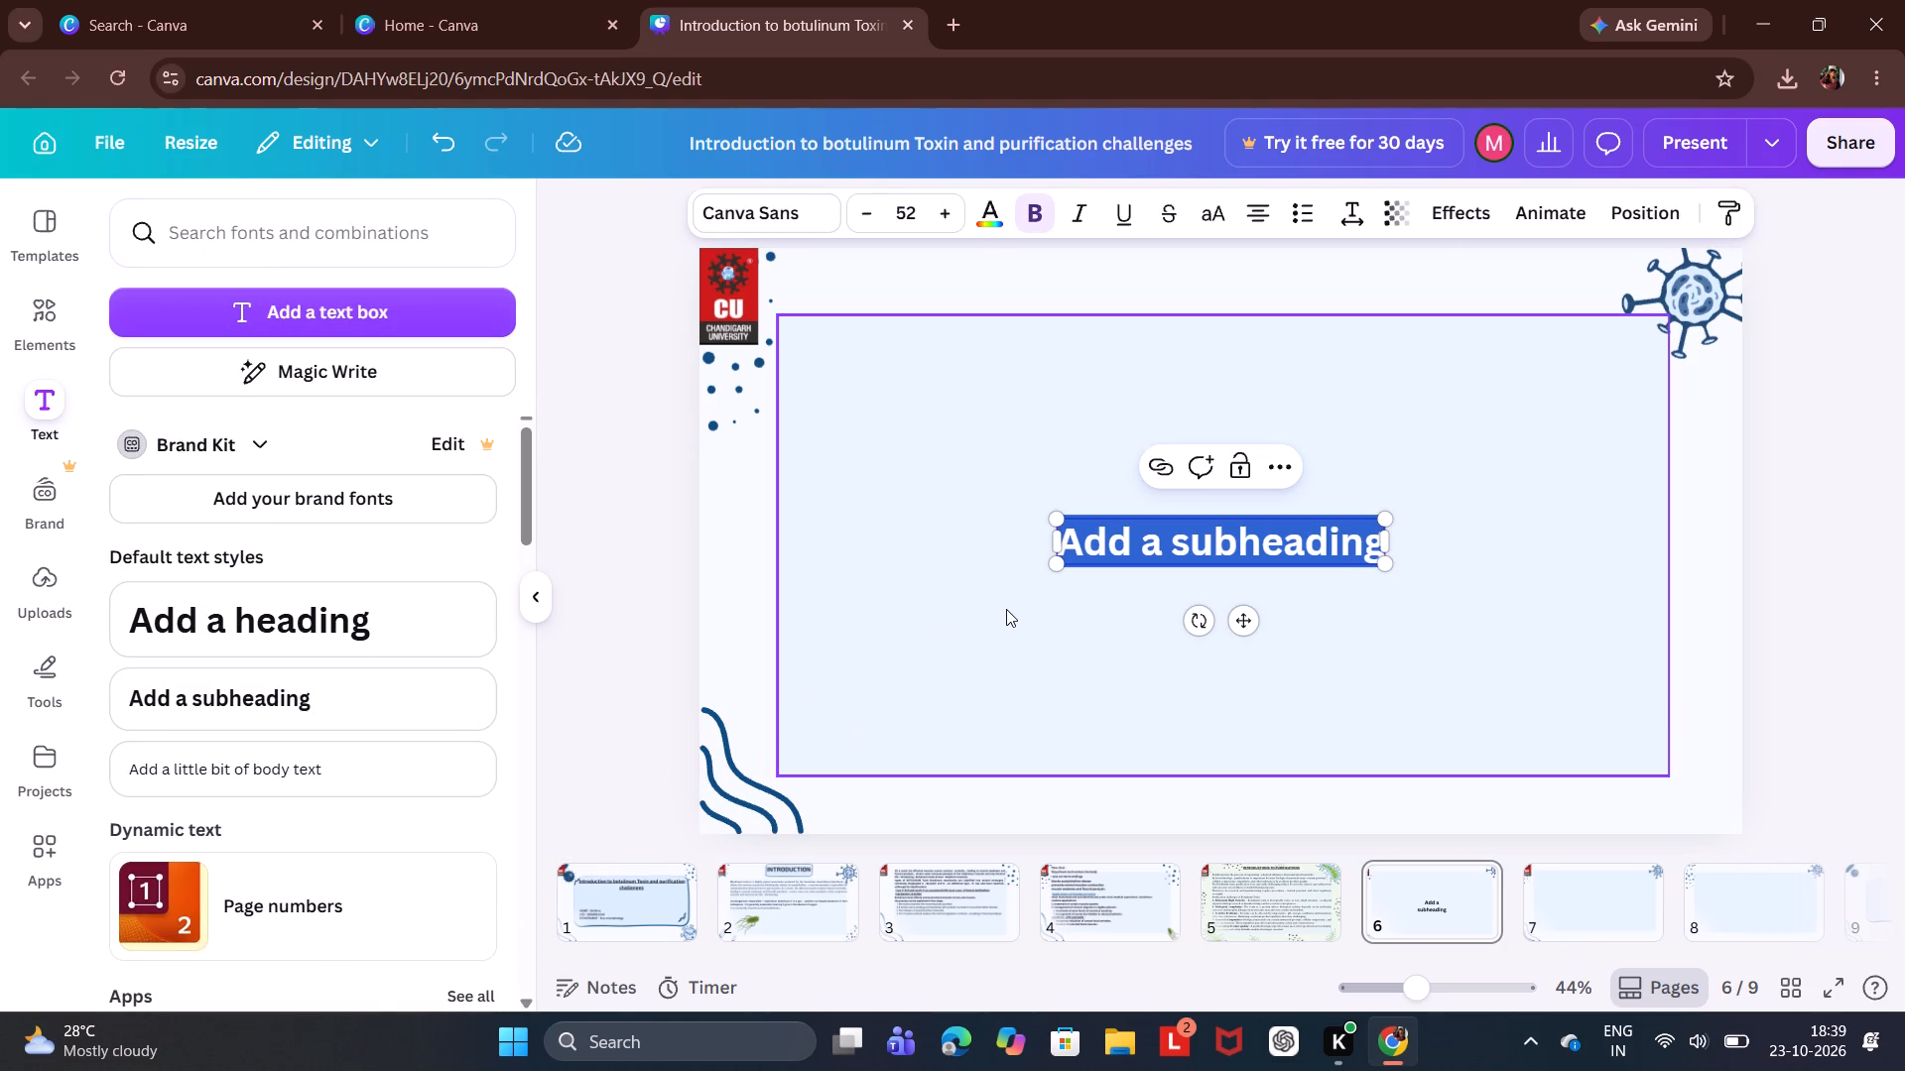
{"action": "key", "text": "i"}
{"action": "key", "text": "BackSpace"}
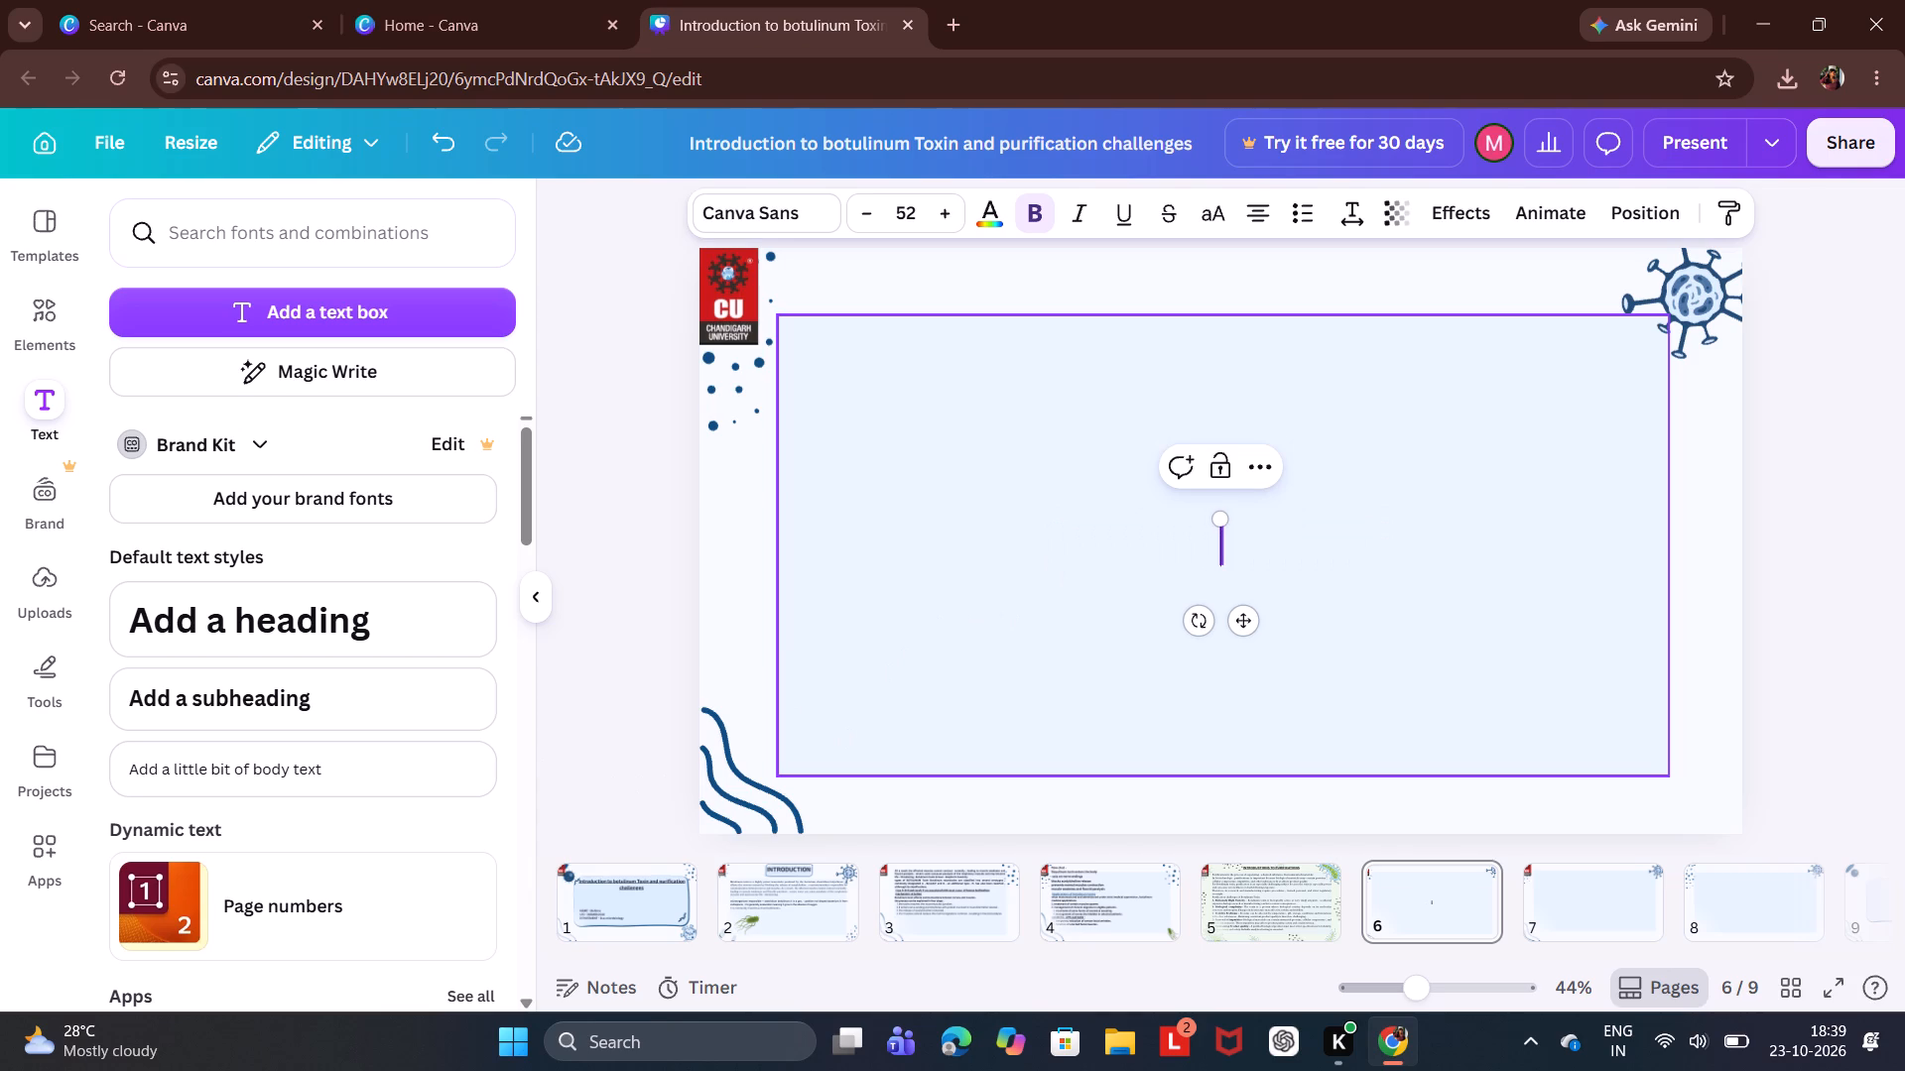
{"action": "key", "text": "i"}
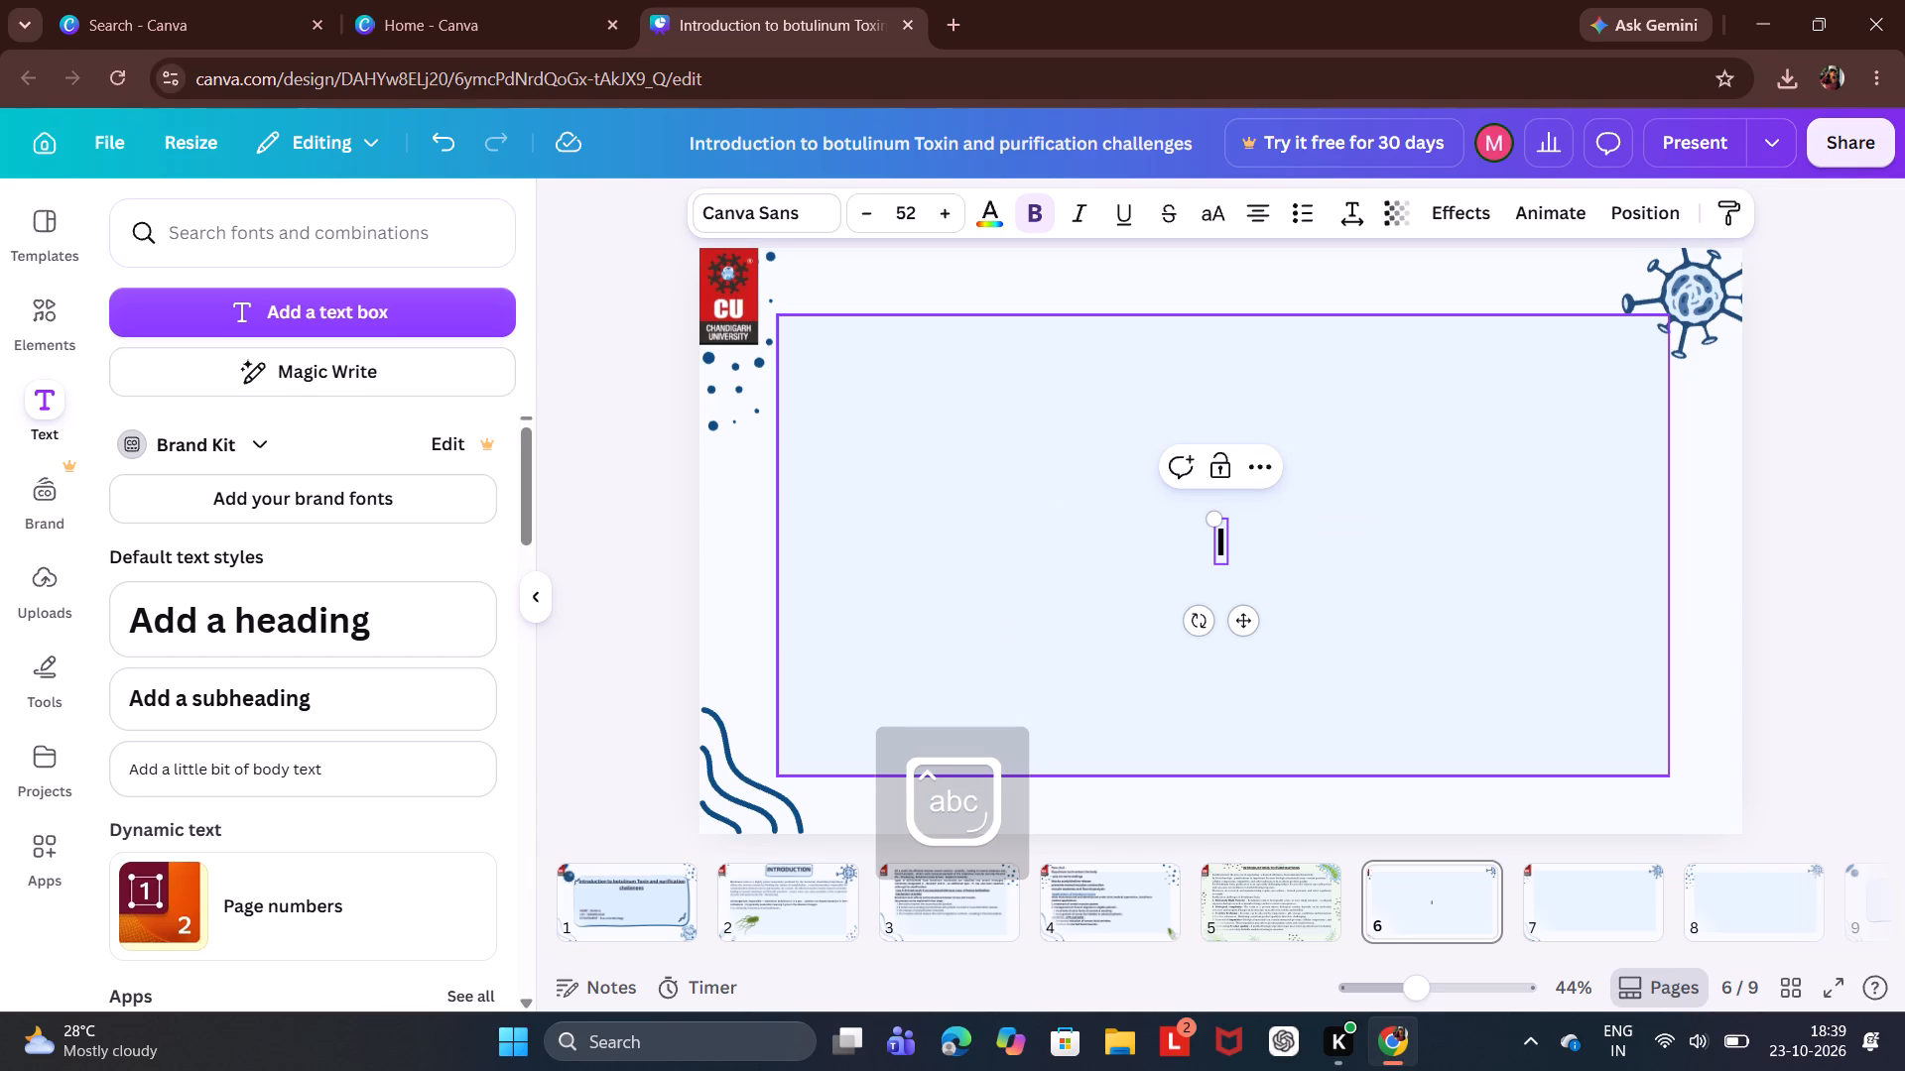
{"action": "type", "text": "mp"}
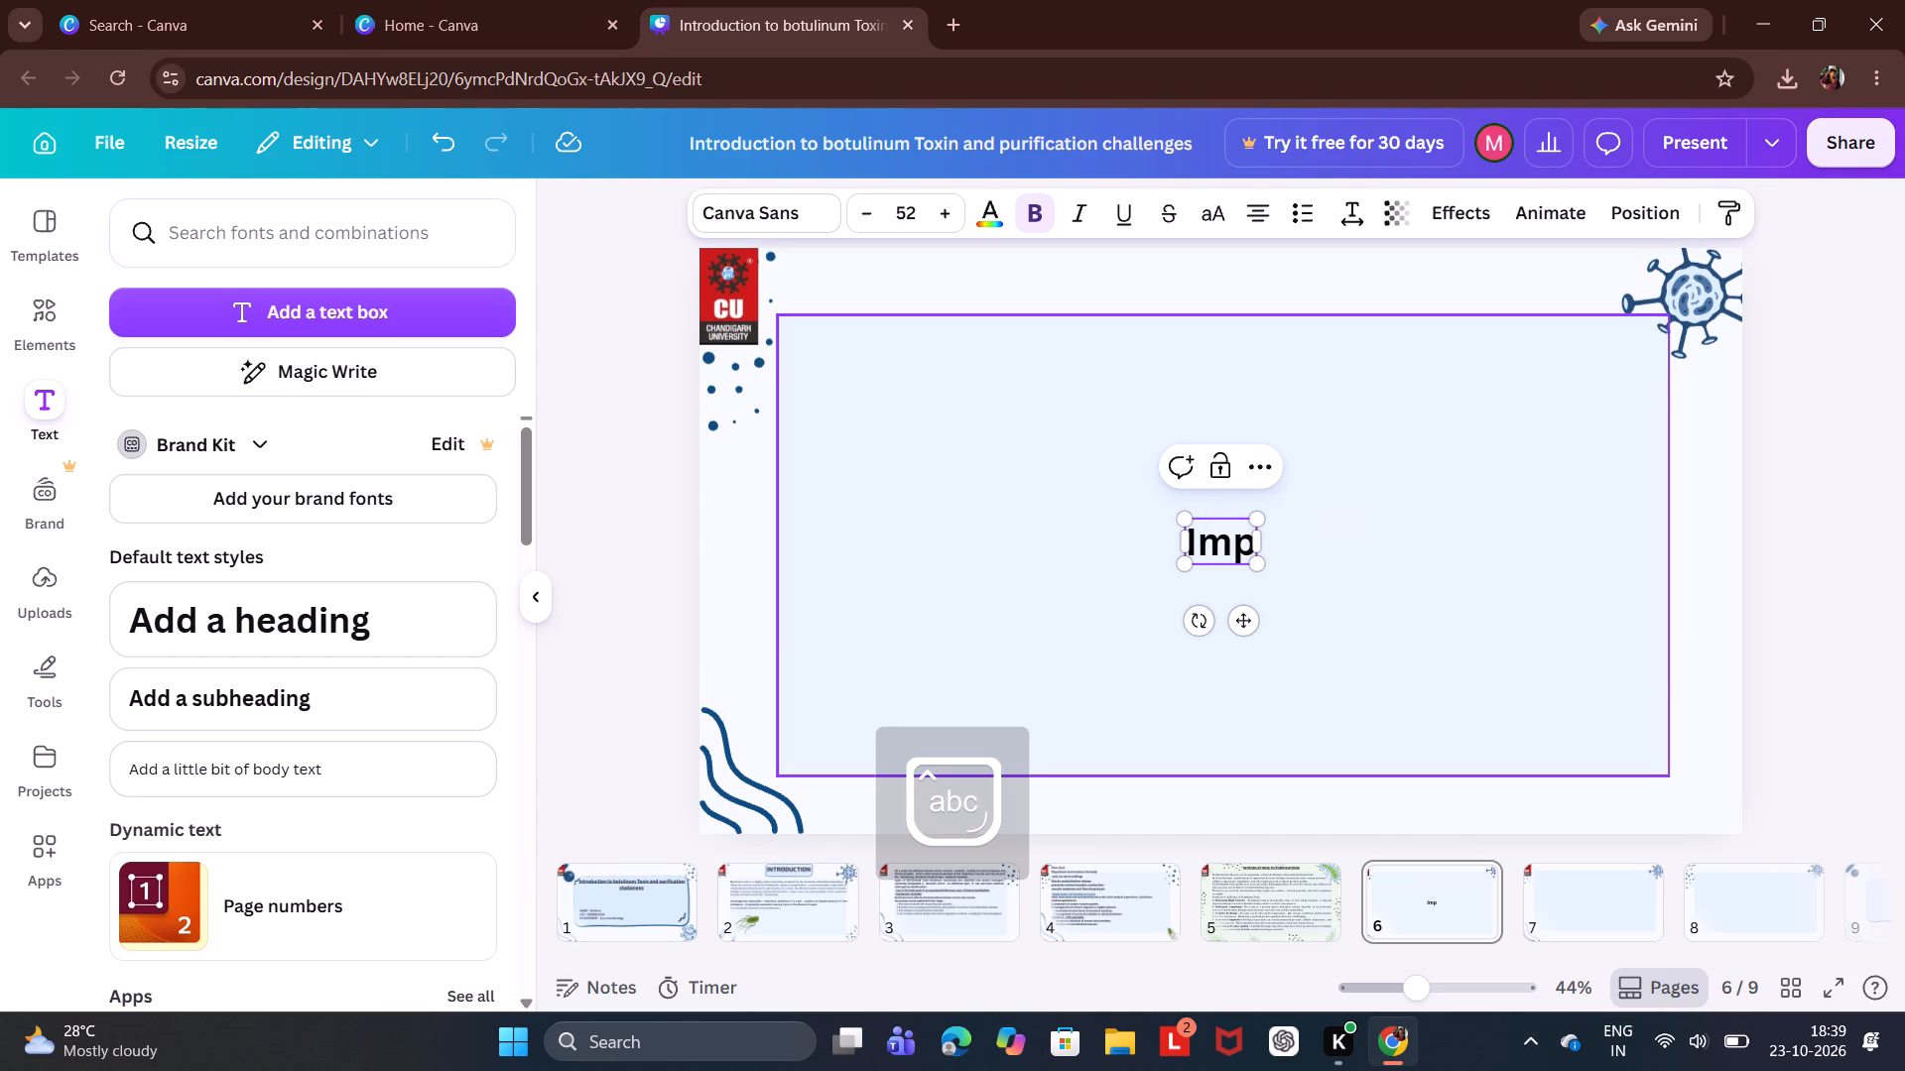
{"action": "key", "text": "o"}
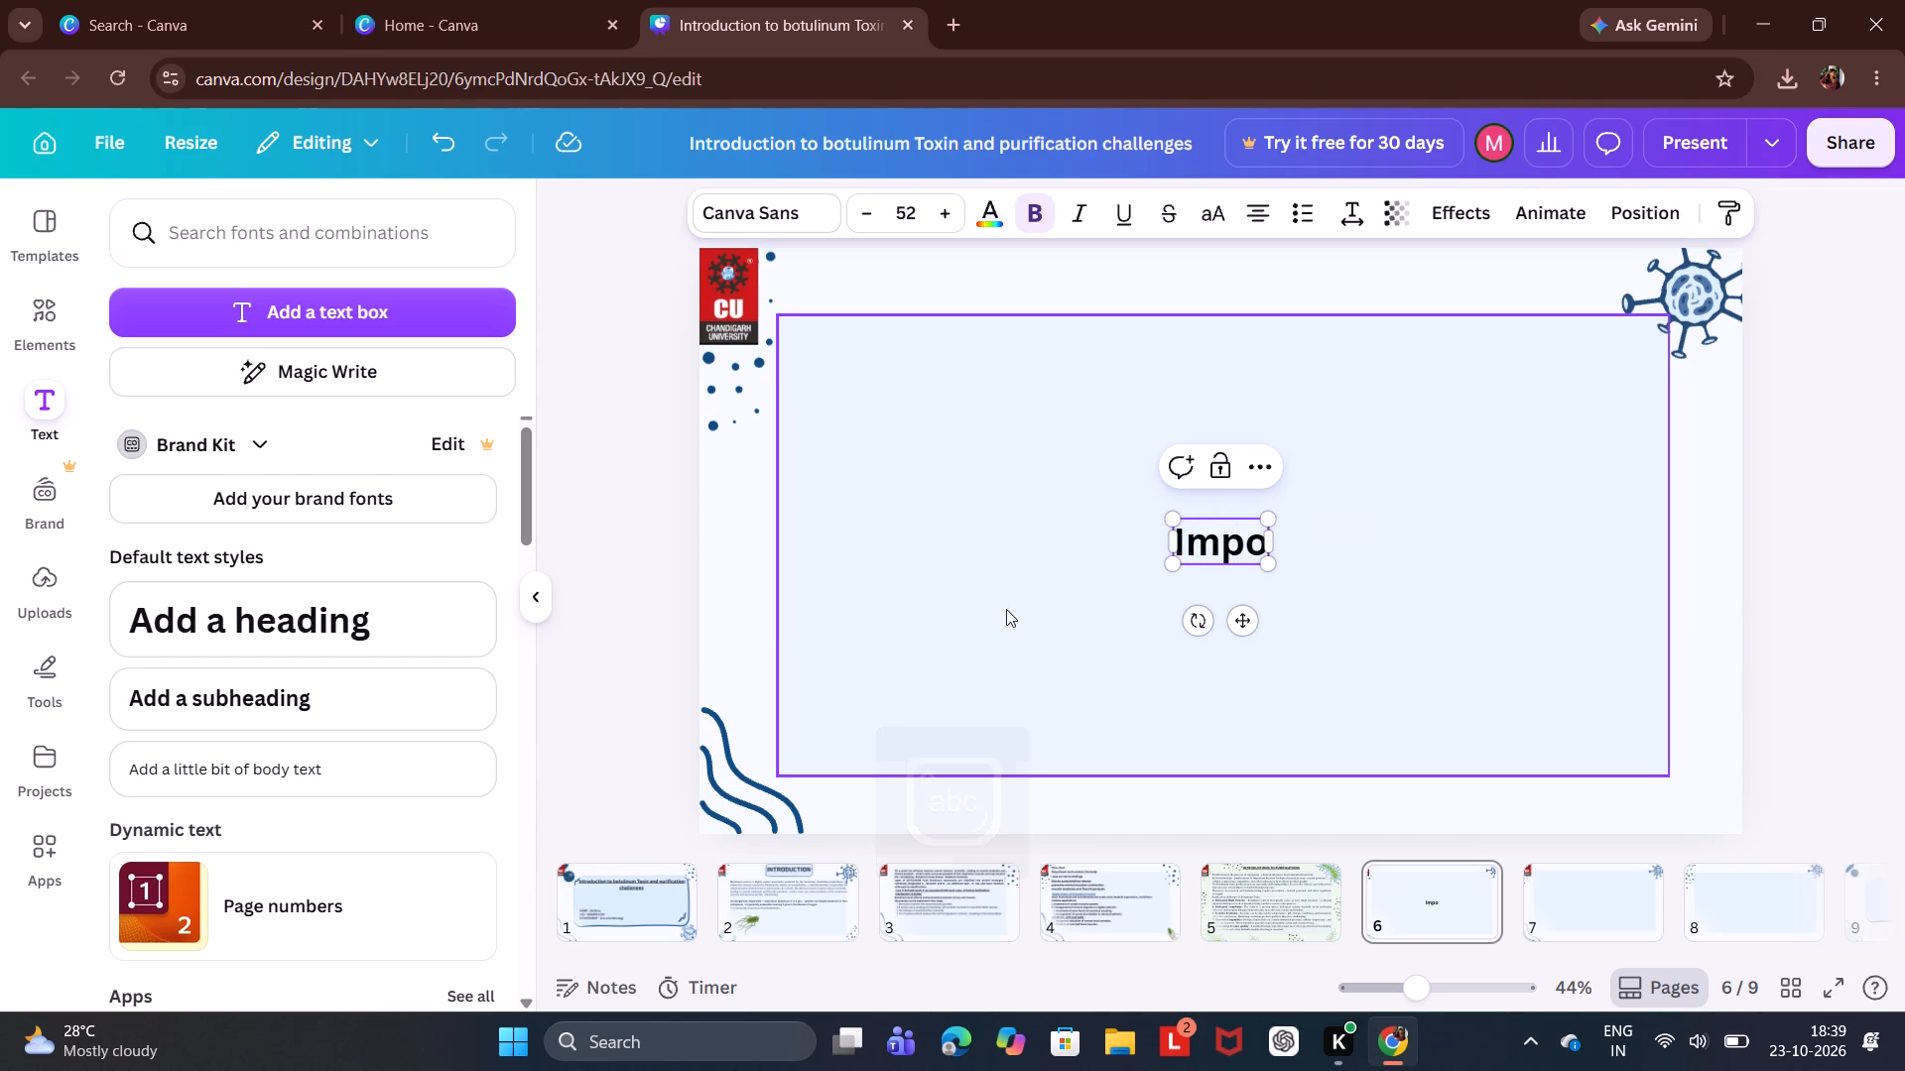
{"action": "key", "text": "r"}
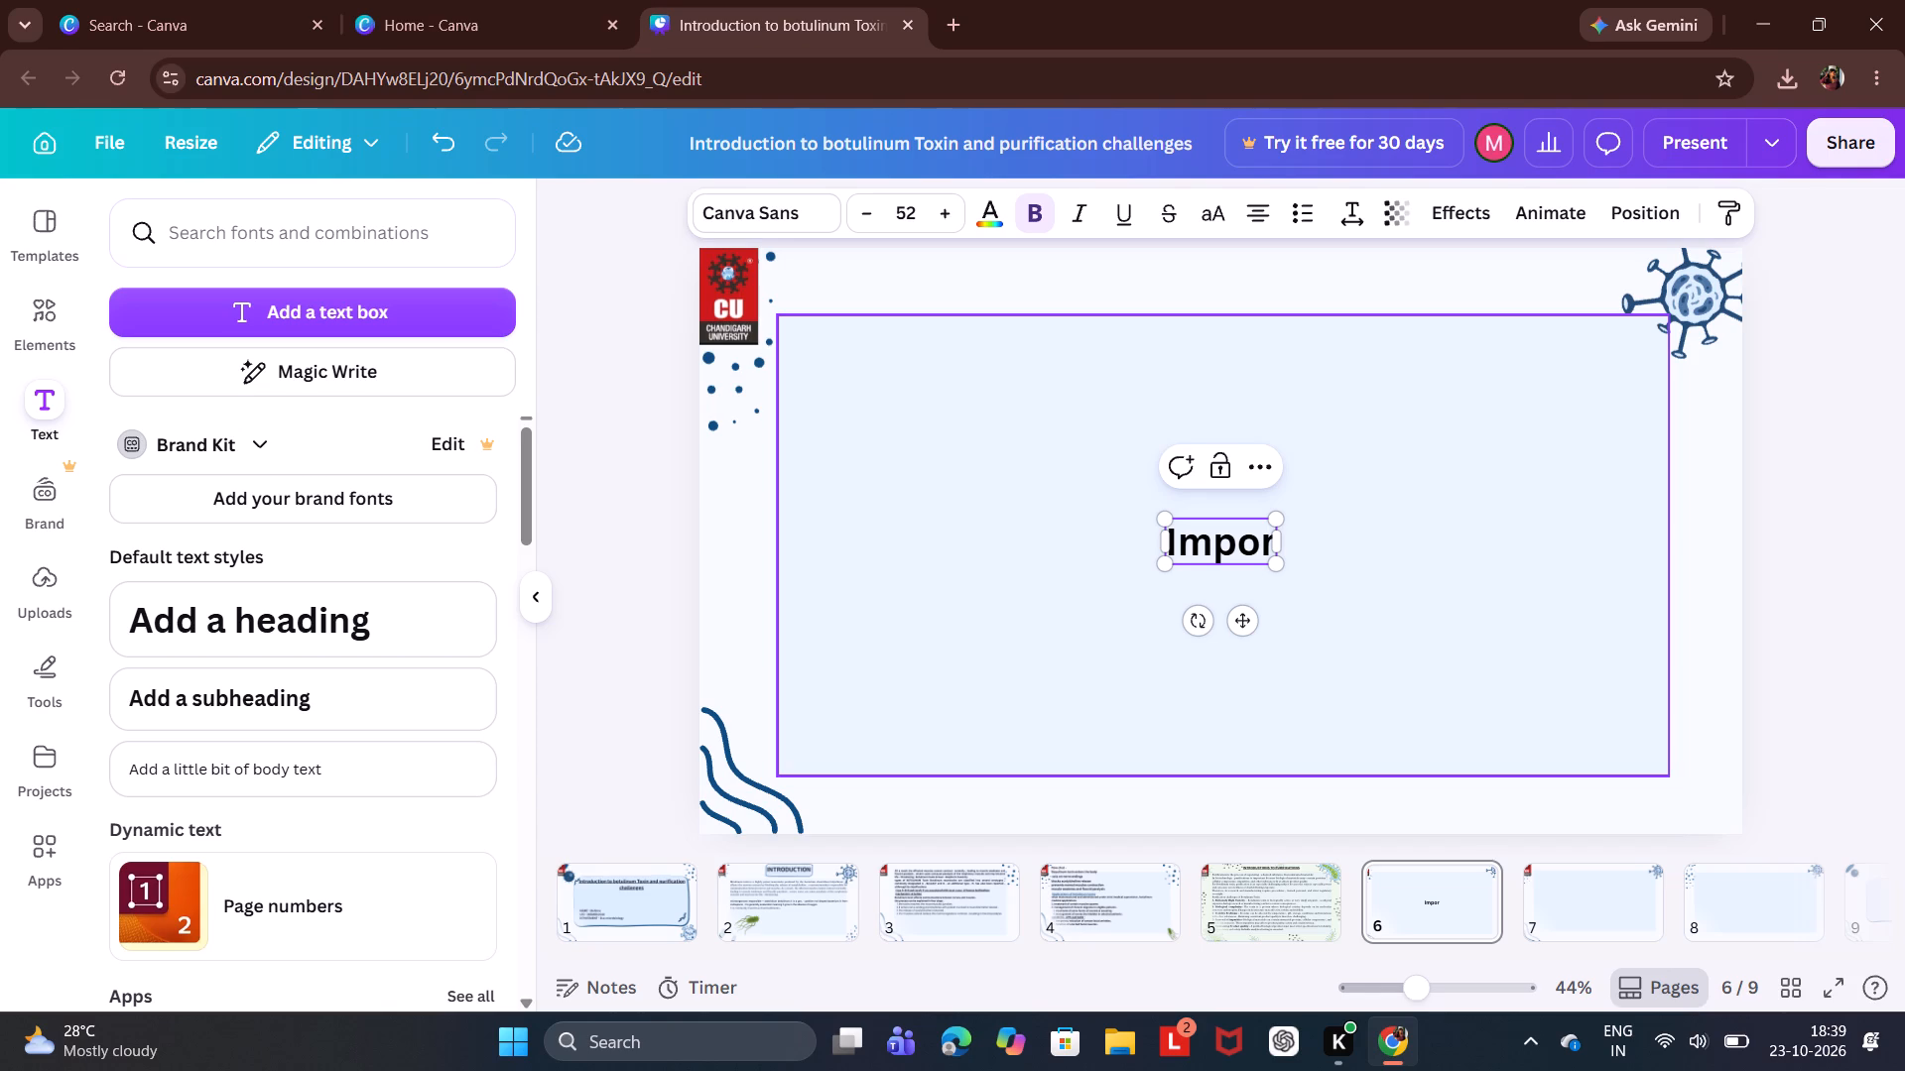
{"action": "type", "text": "tanc"}
{"action": "key", "text": "e"}
{"action": "key", "text": "space"}
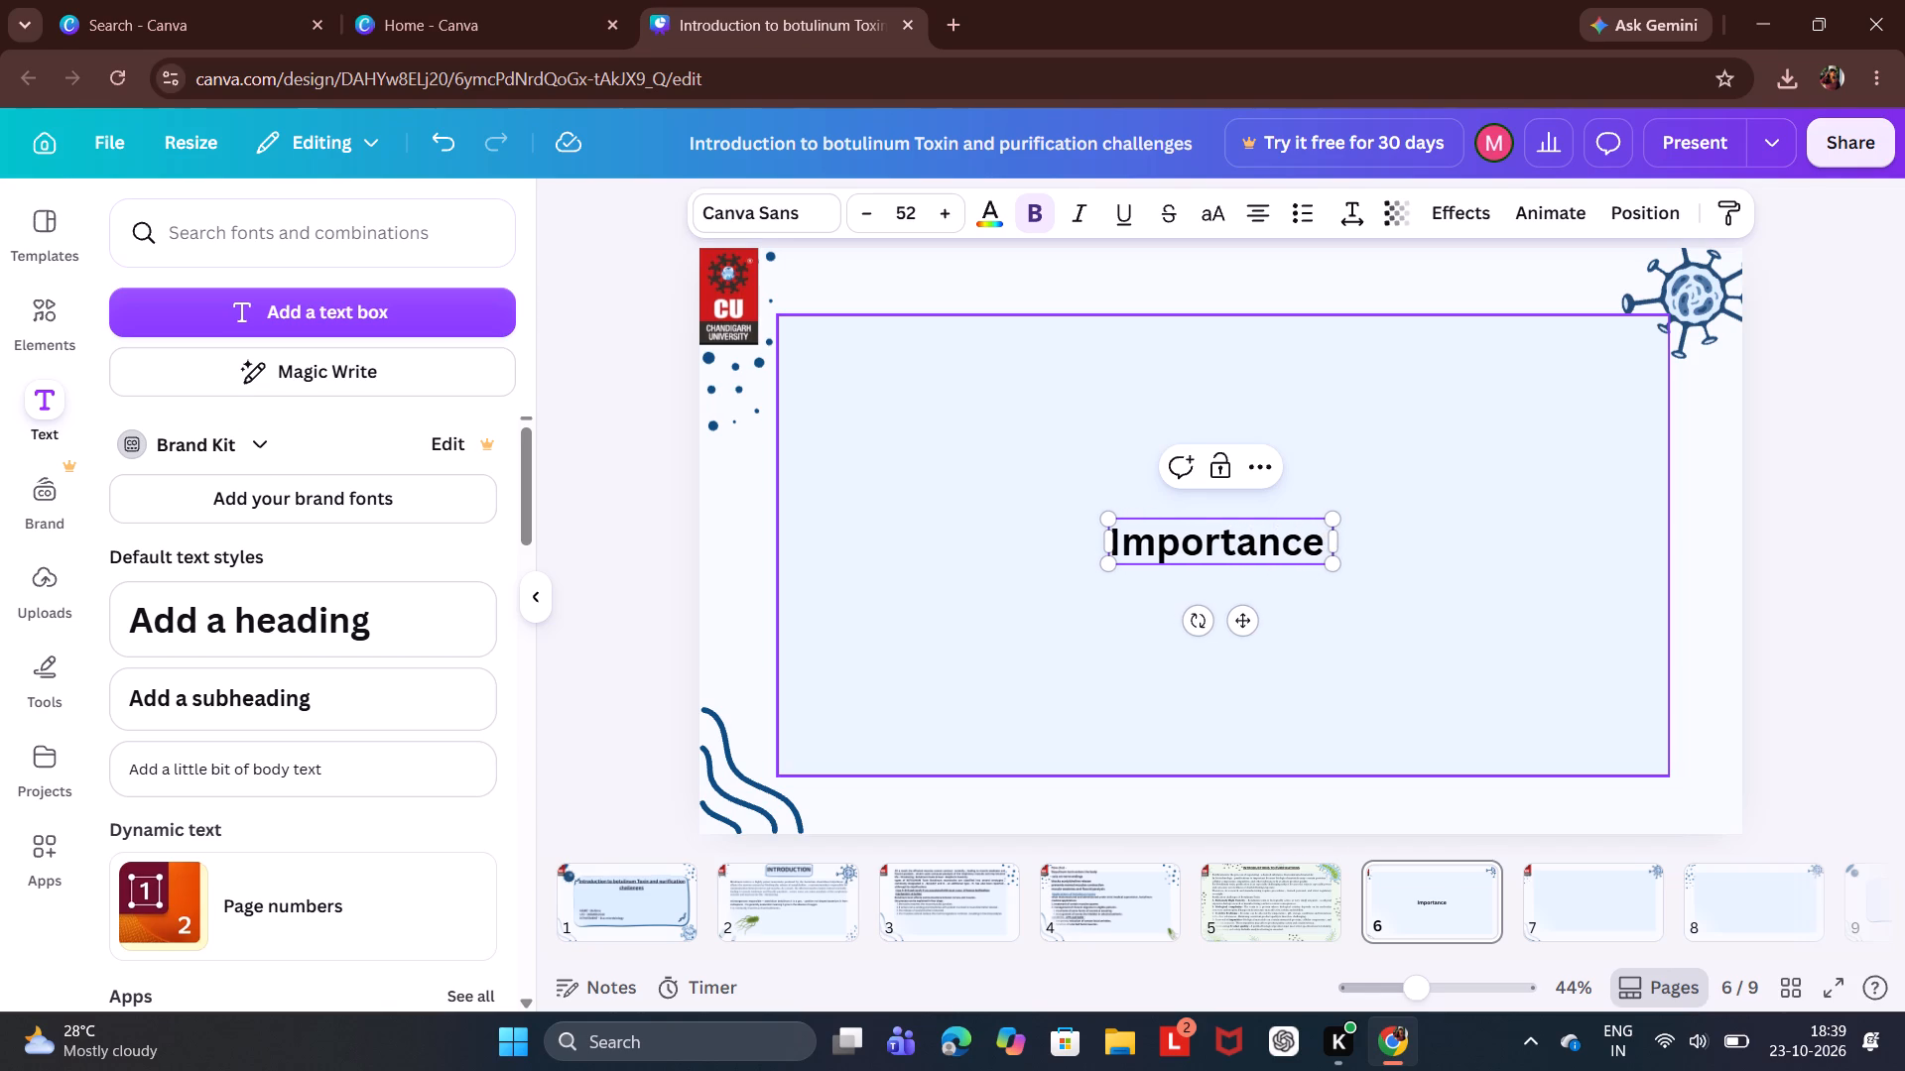
{"action": "type", "text": "of"}
{"action": "key", "text": "space"}
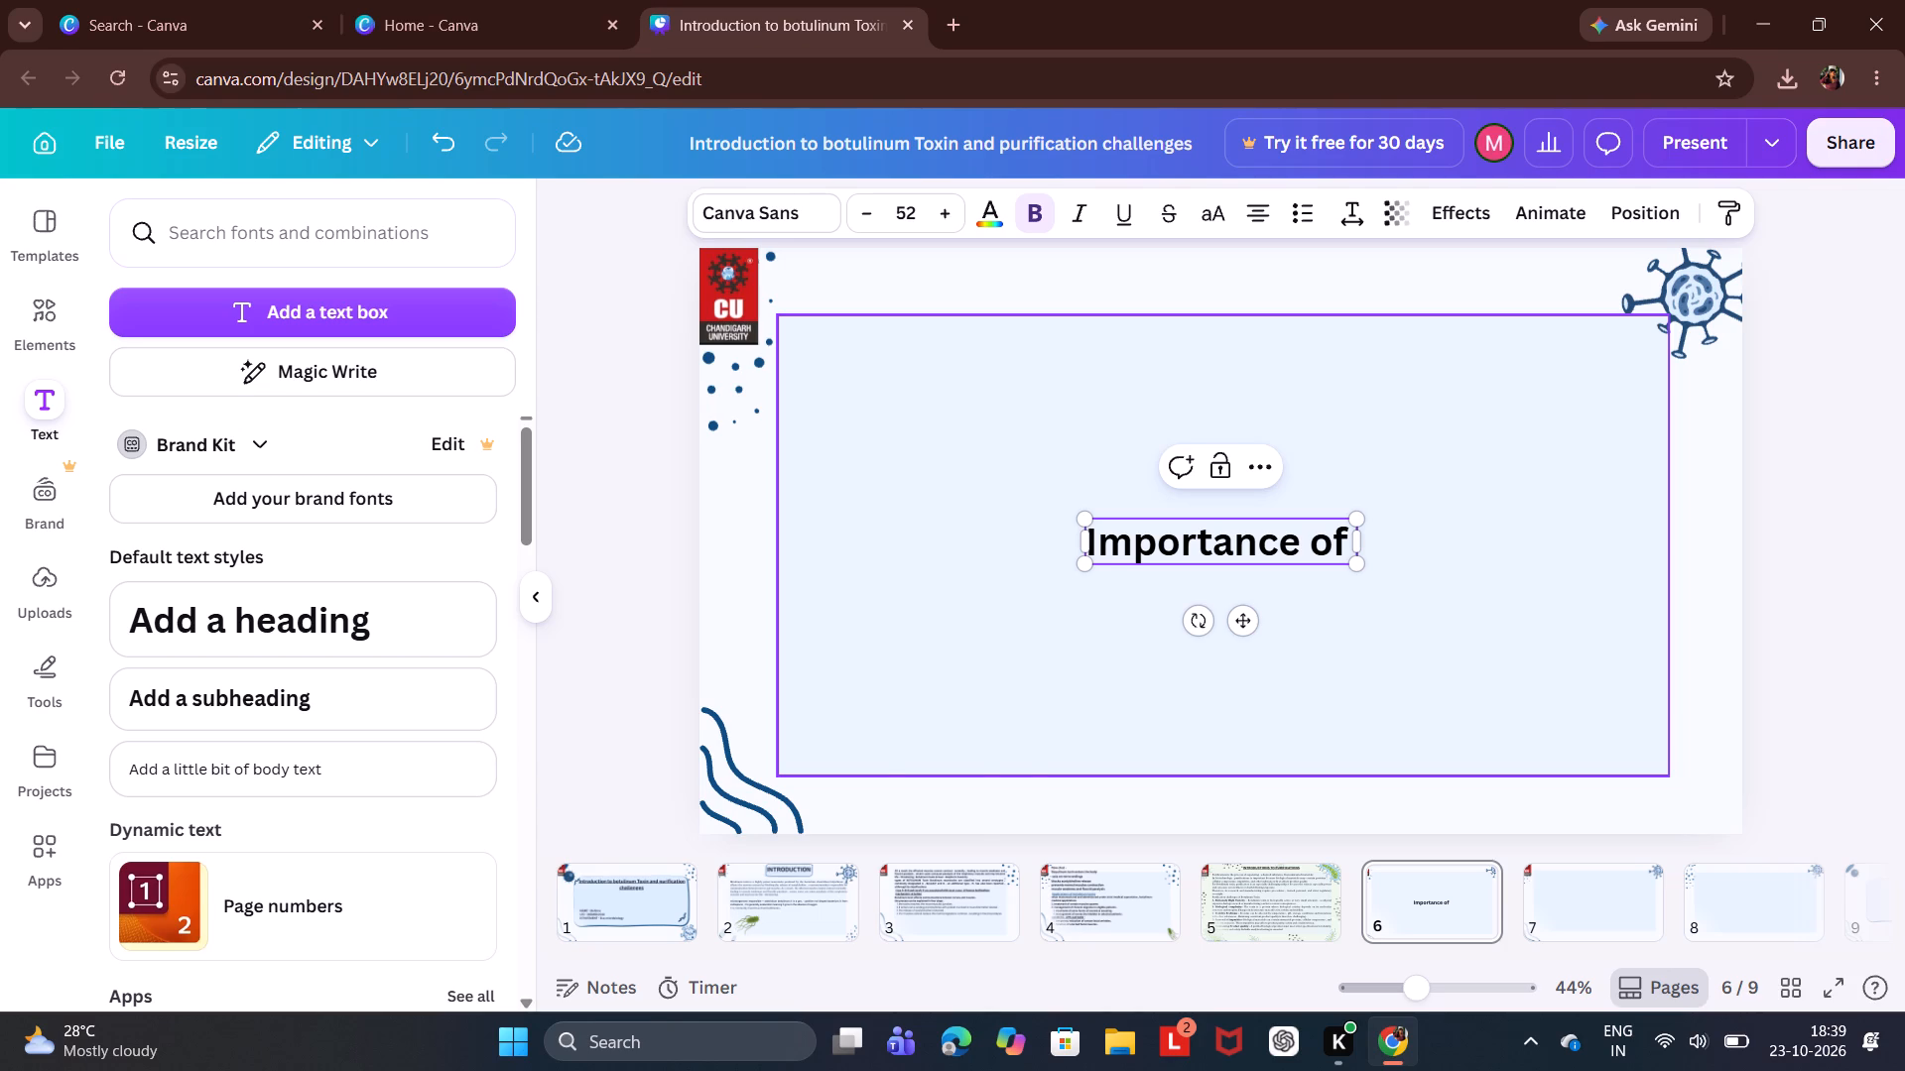
{"action": "key", "text": "q"}
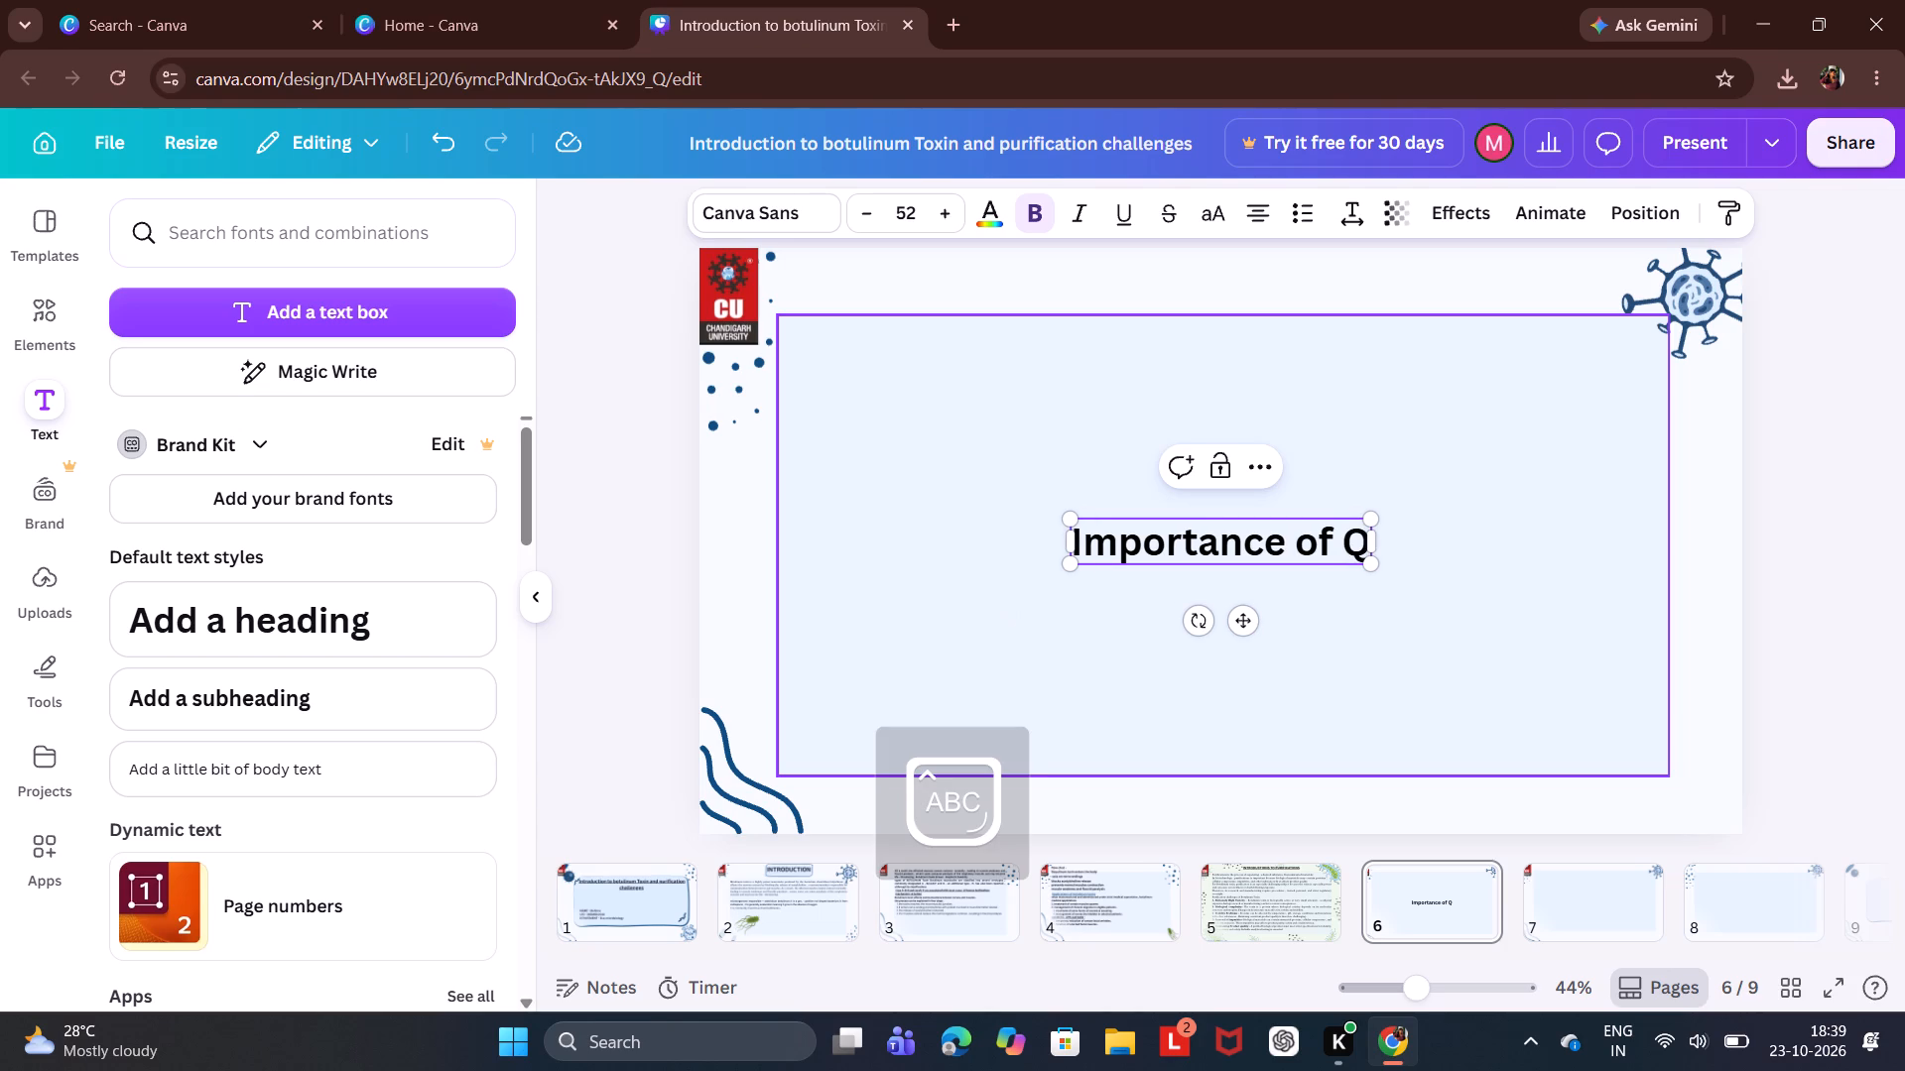
{"action": "type", "text": "uality"}
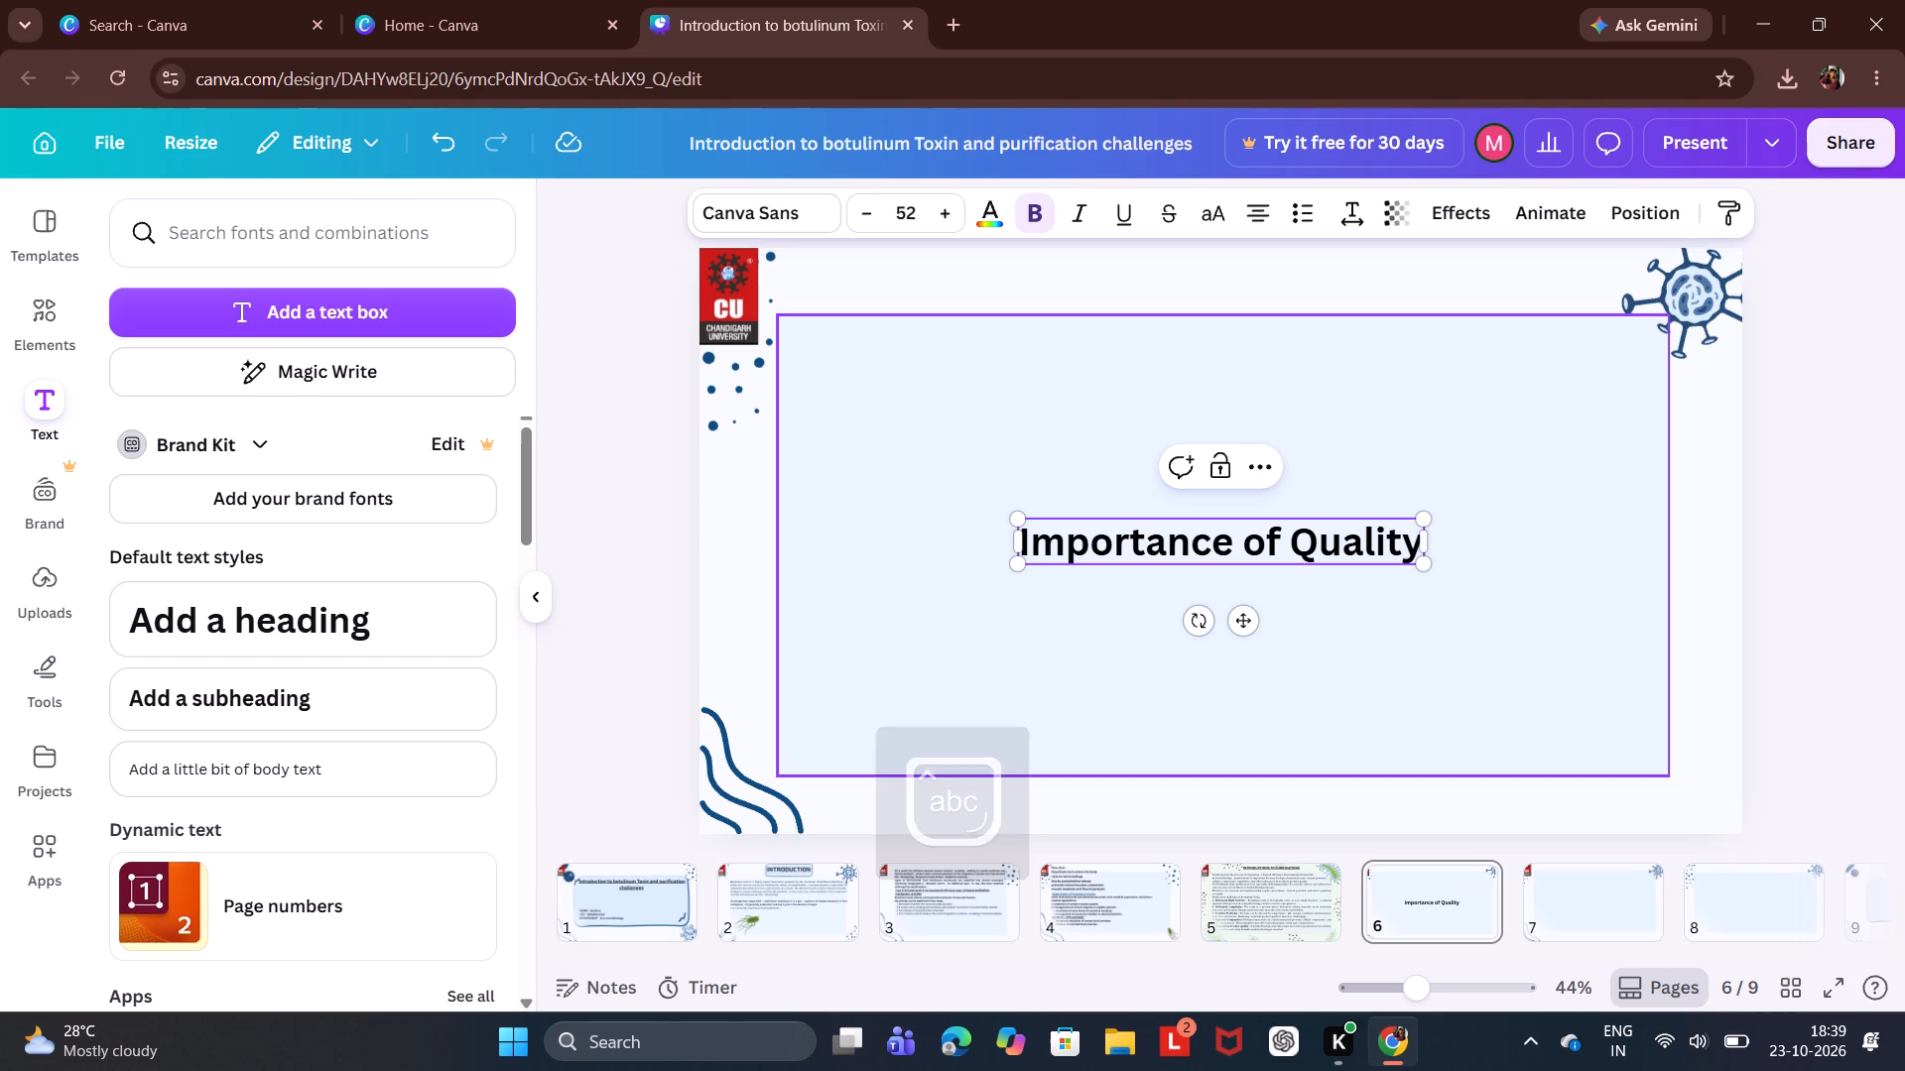
{"action": "key", "text": "space"}
{"action": "key", "text": "c"}
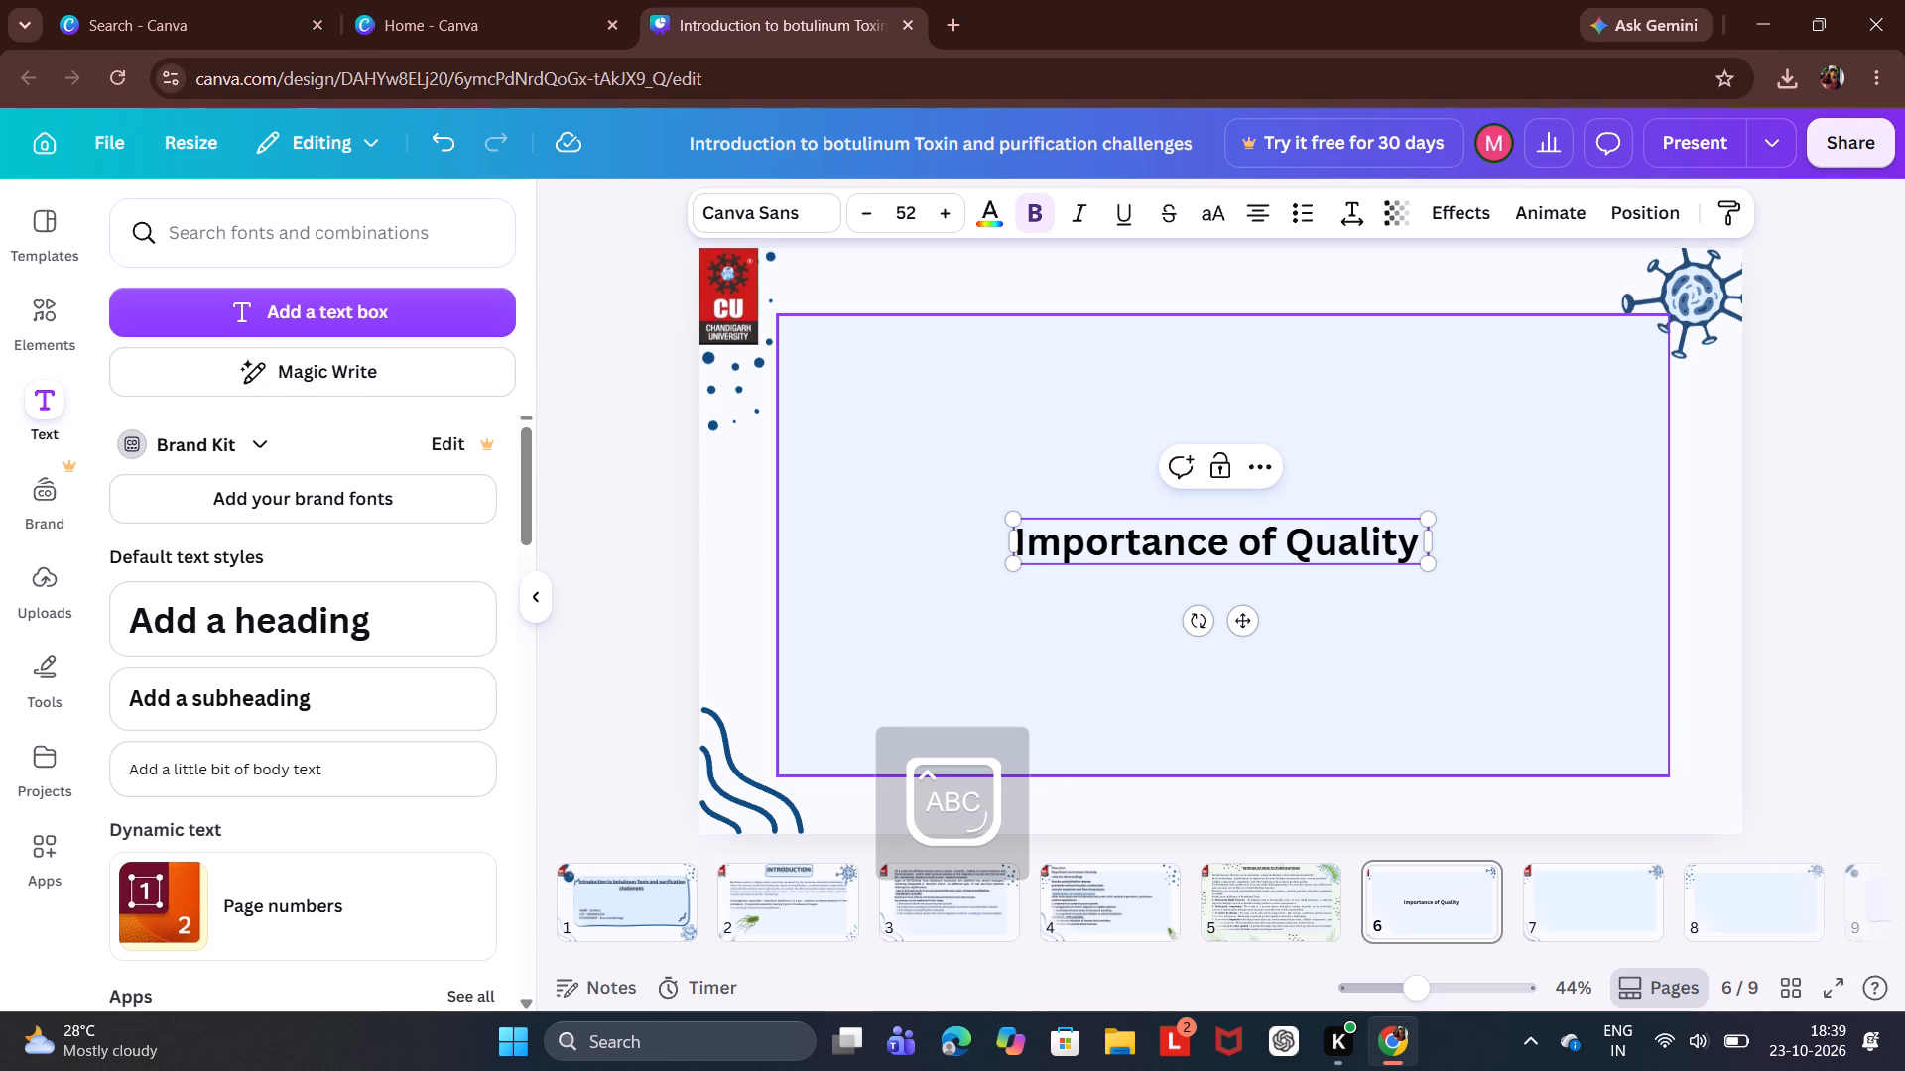
{"action": "type", "text": "ontrol"}
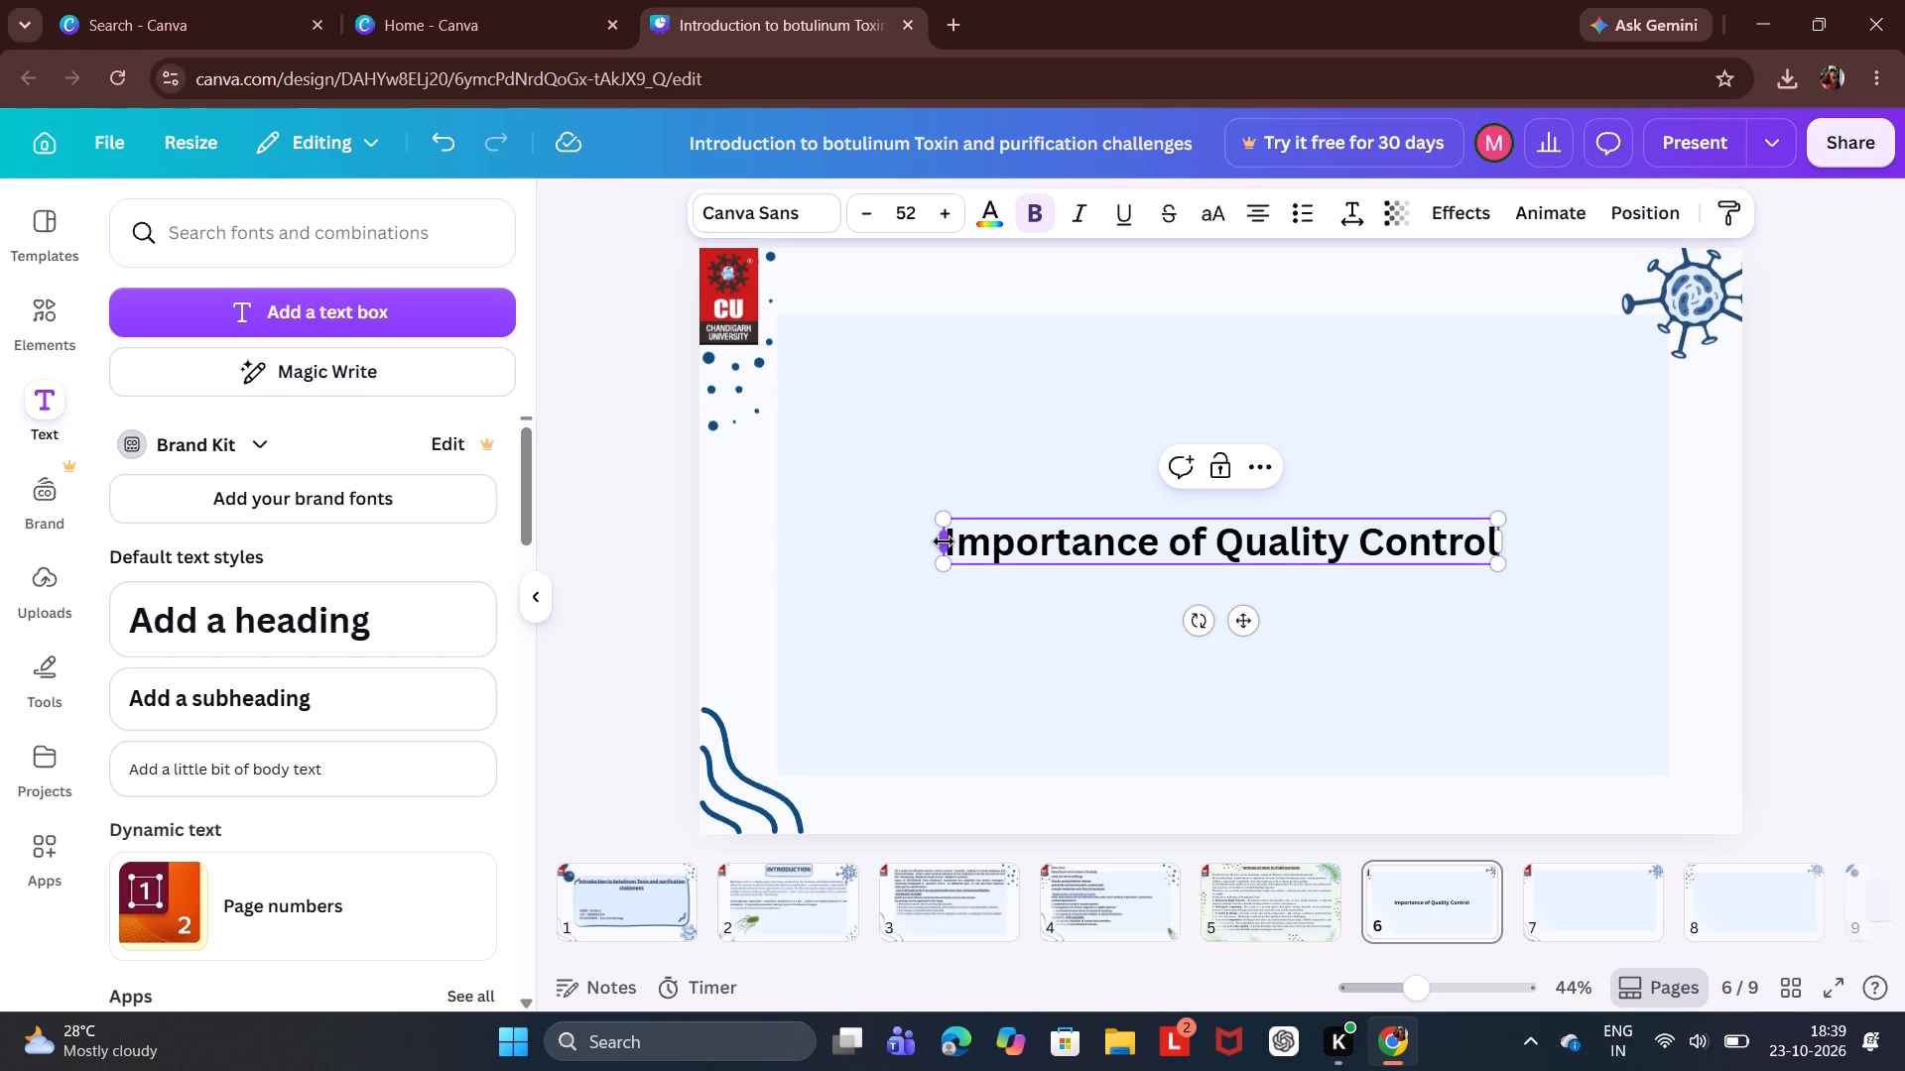
Underline slide 6's heading "Importance of Quality Control" and set its font size to 32.
{"action": "left_click_drag", "start_coordinate": [949, 541], "coordinate": [1465, 549]}
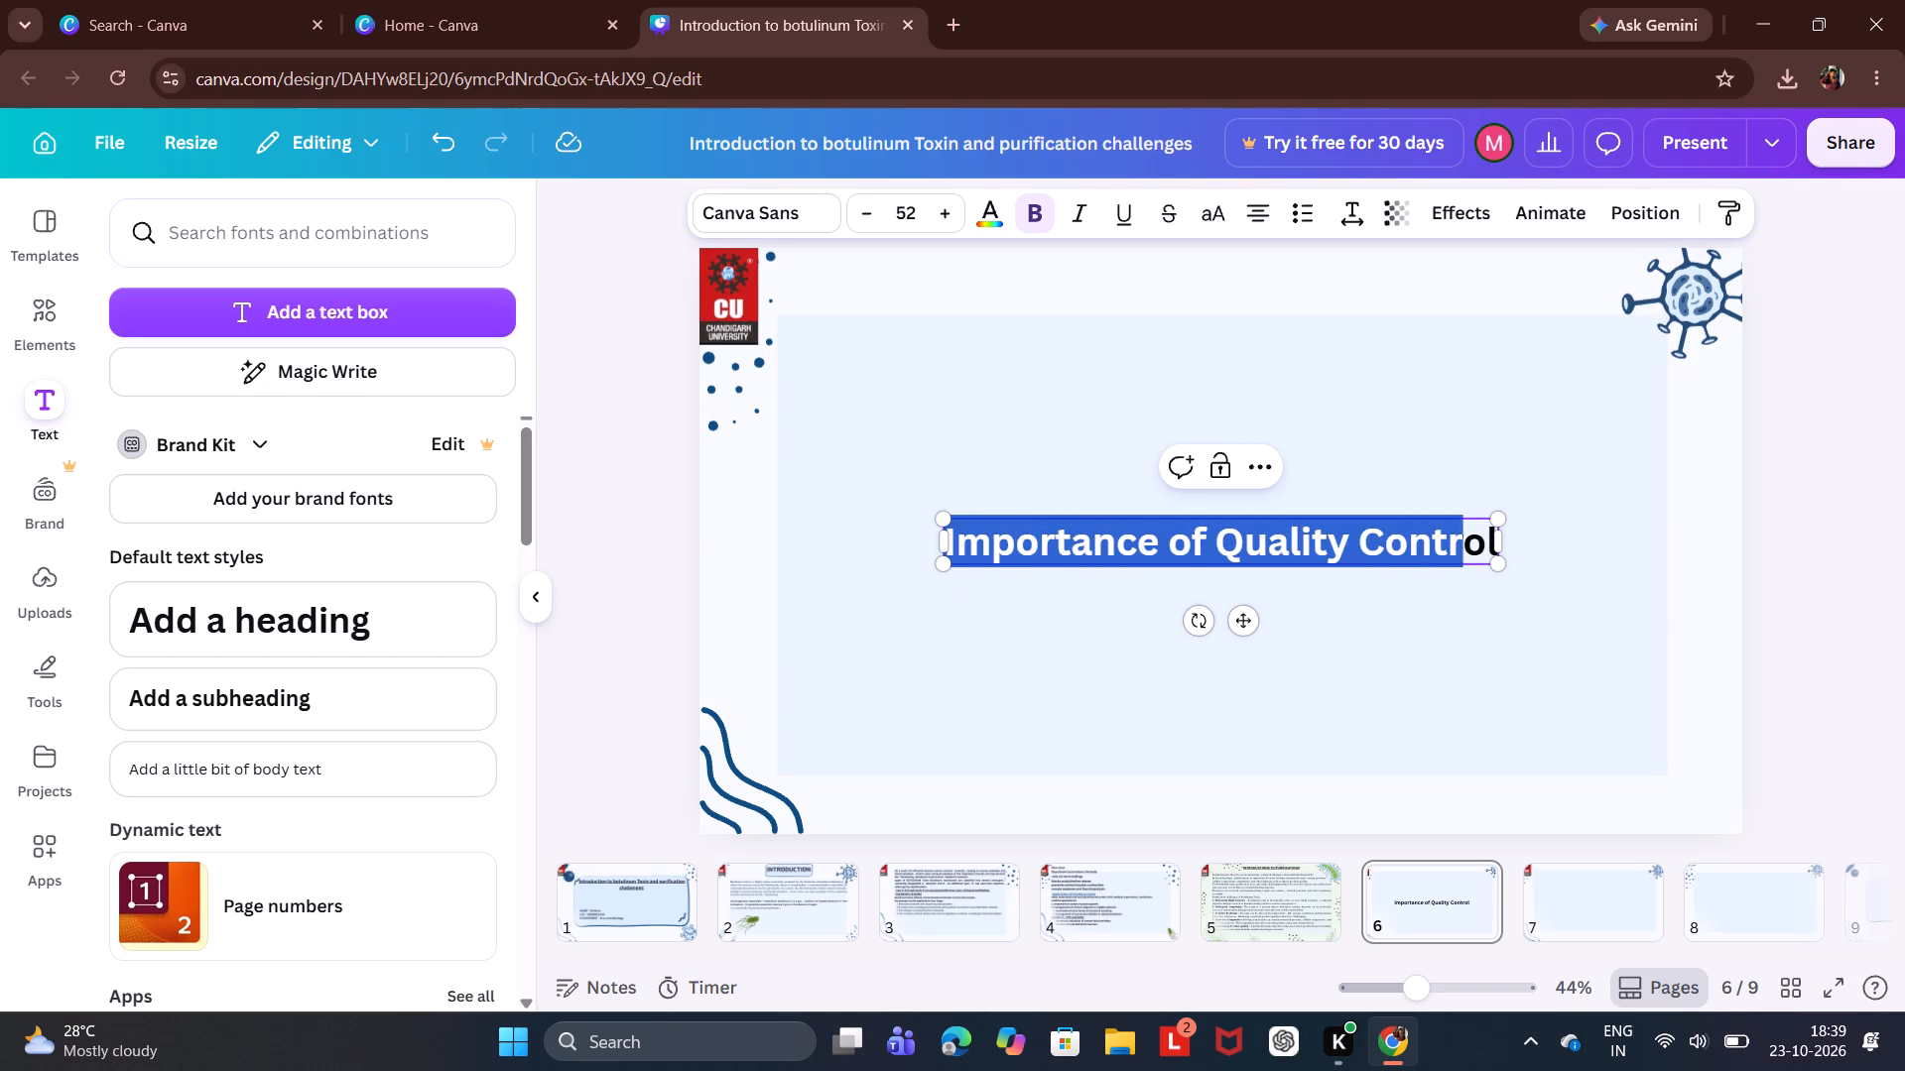
{"action": "left_click_drag", "start_coordinate": [1465, 549], "coordinate": [1488, 531]}
{"action": "left_click_drag", "start_coordinate": [1488, 531], "coordinate": [1494, 531]}
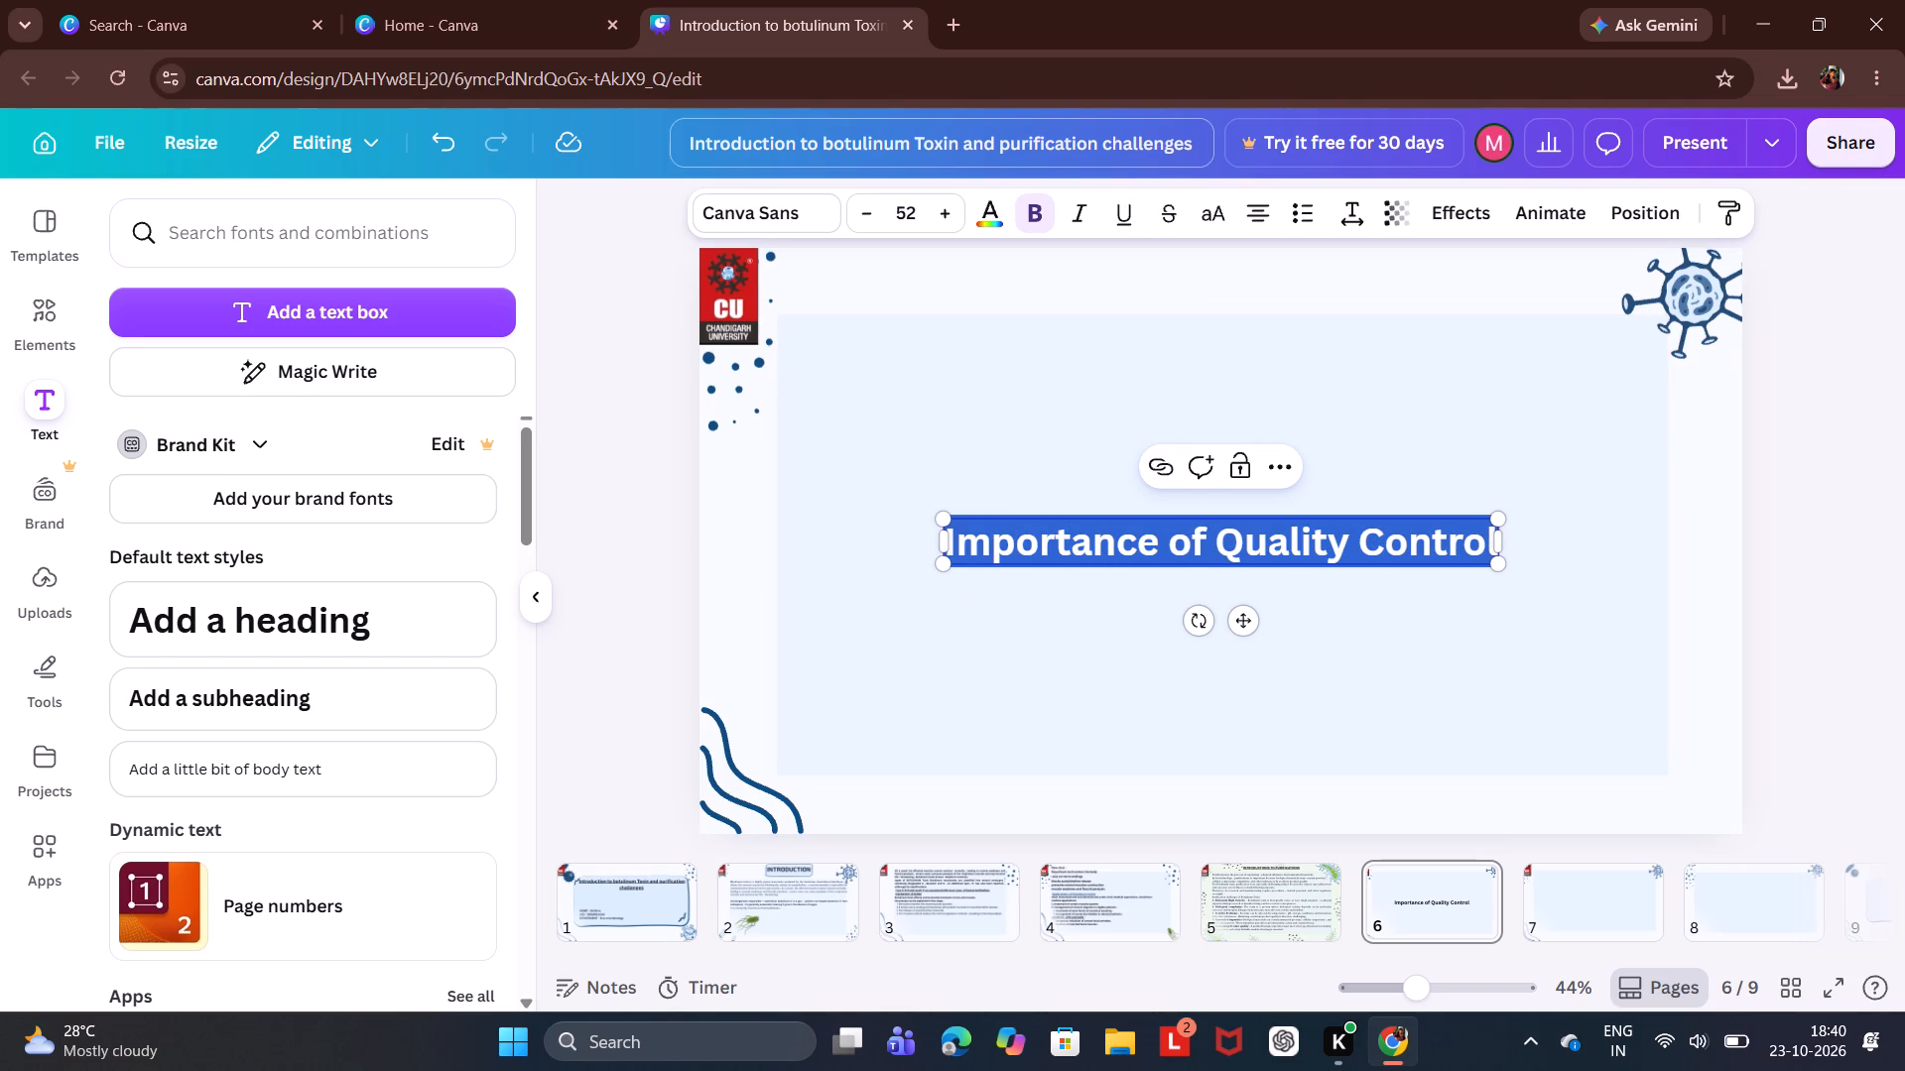
{"action": "left_click", "coordinate": [1125, 208]}
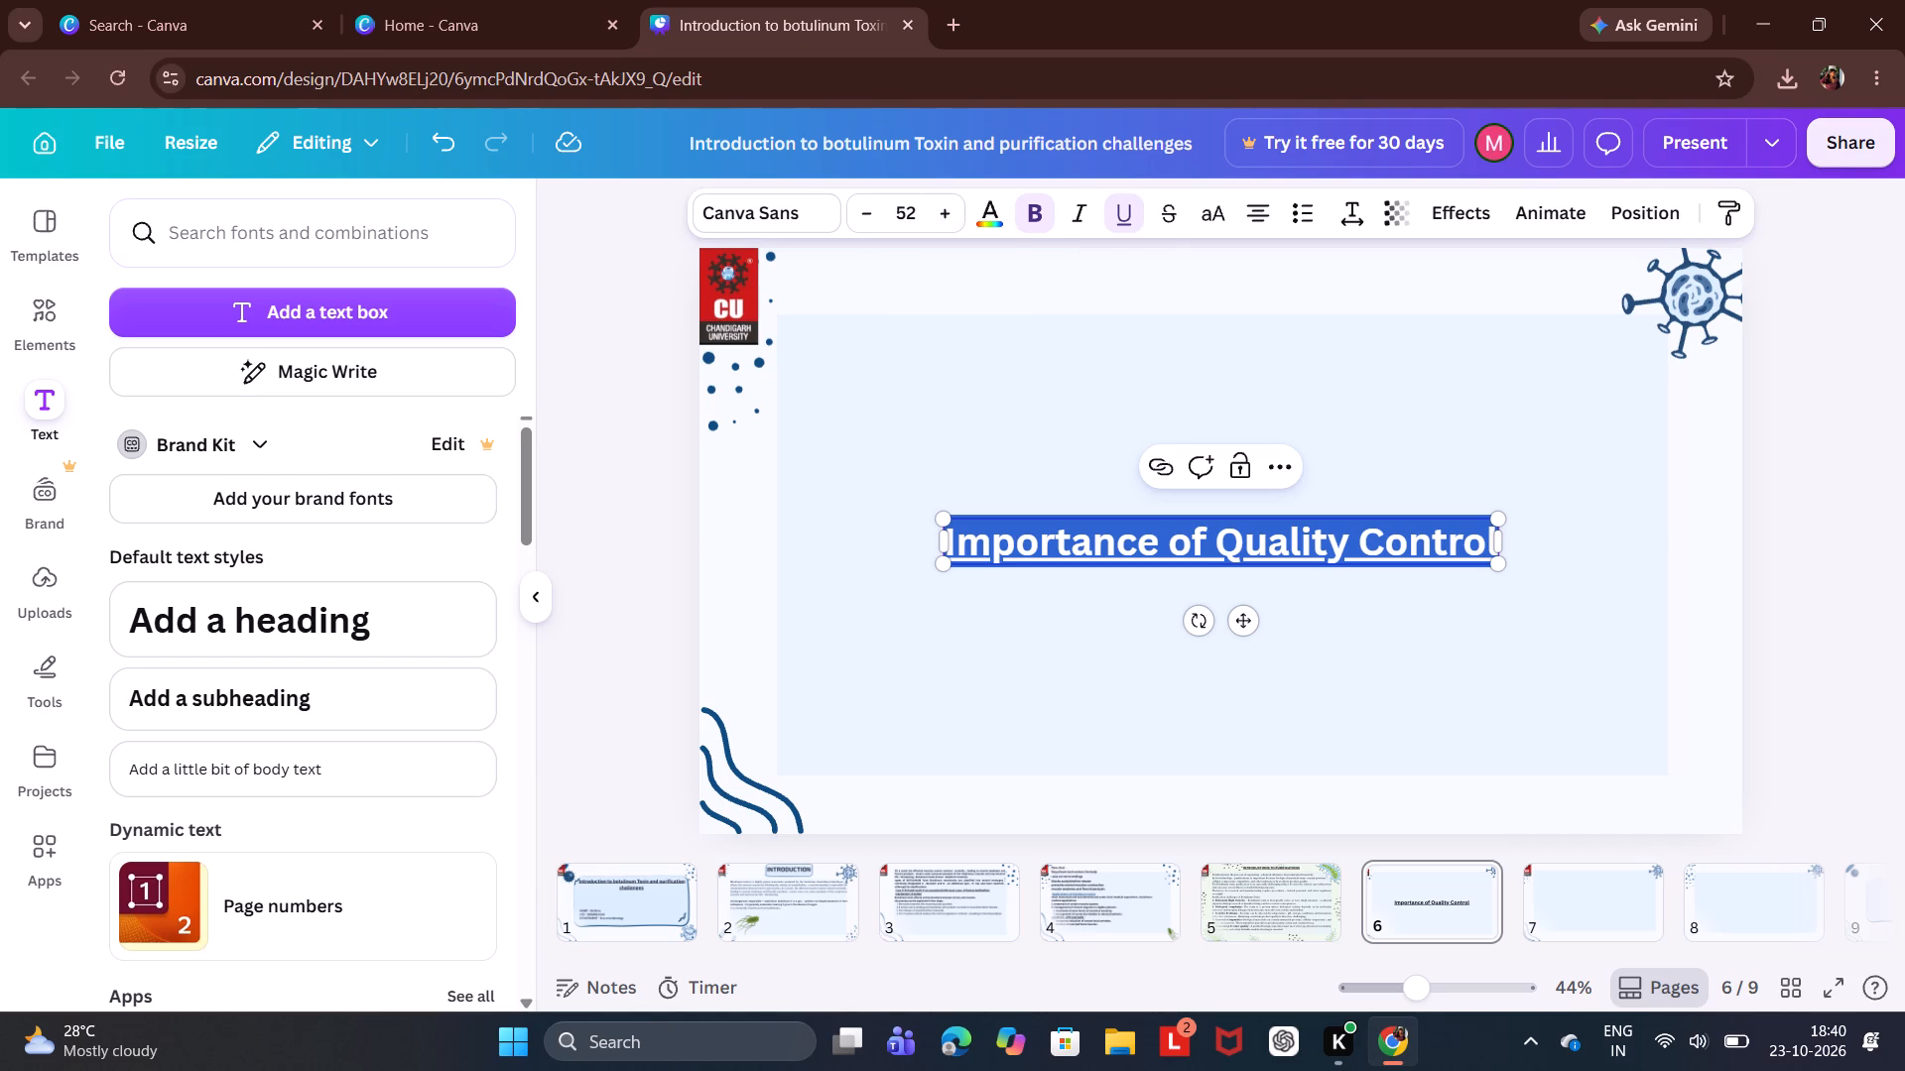
{"action": "left_click", "coordinate": [924, 208]}
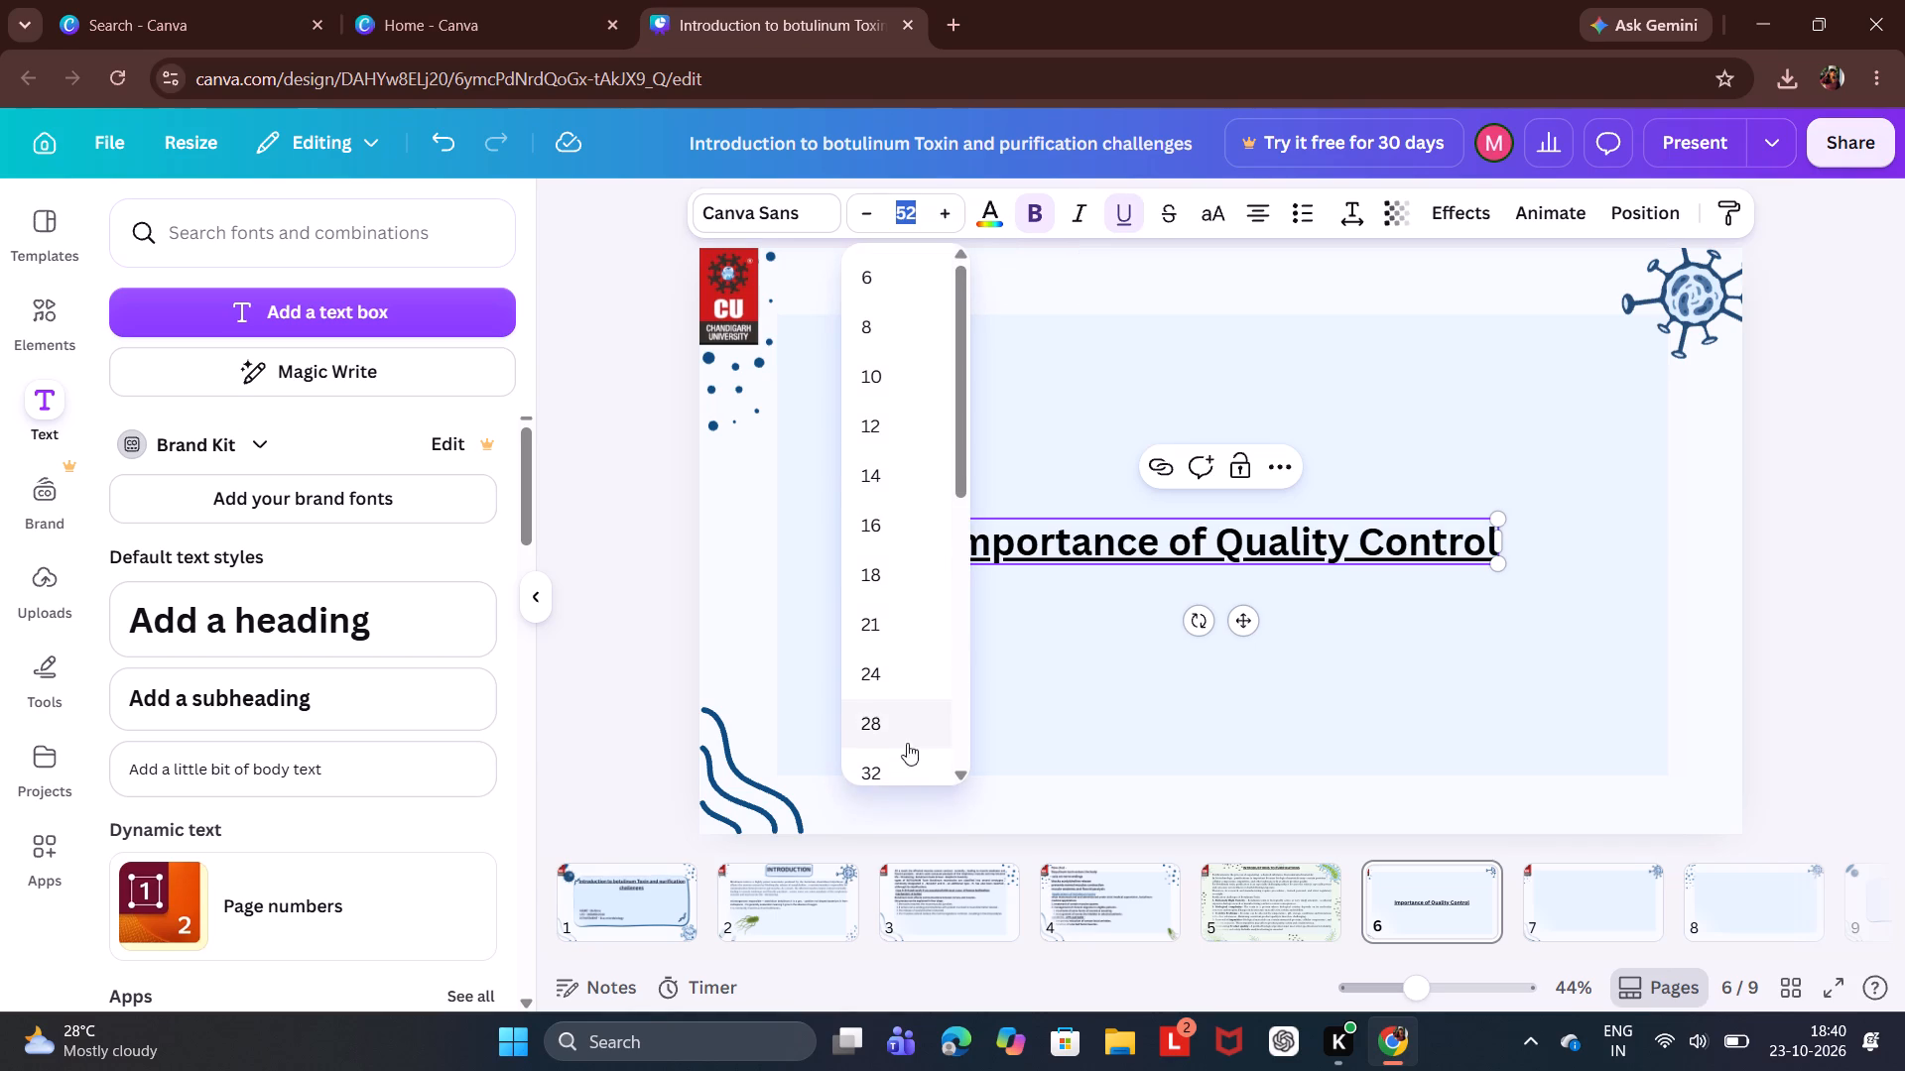
{"action": "left_click", "coordinate": [903, 759]}
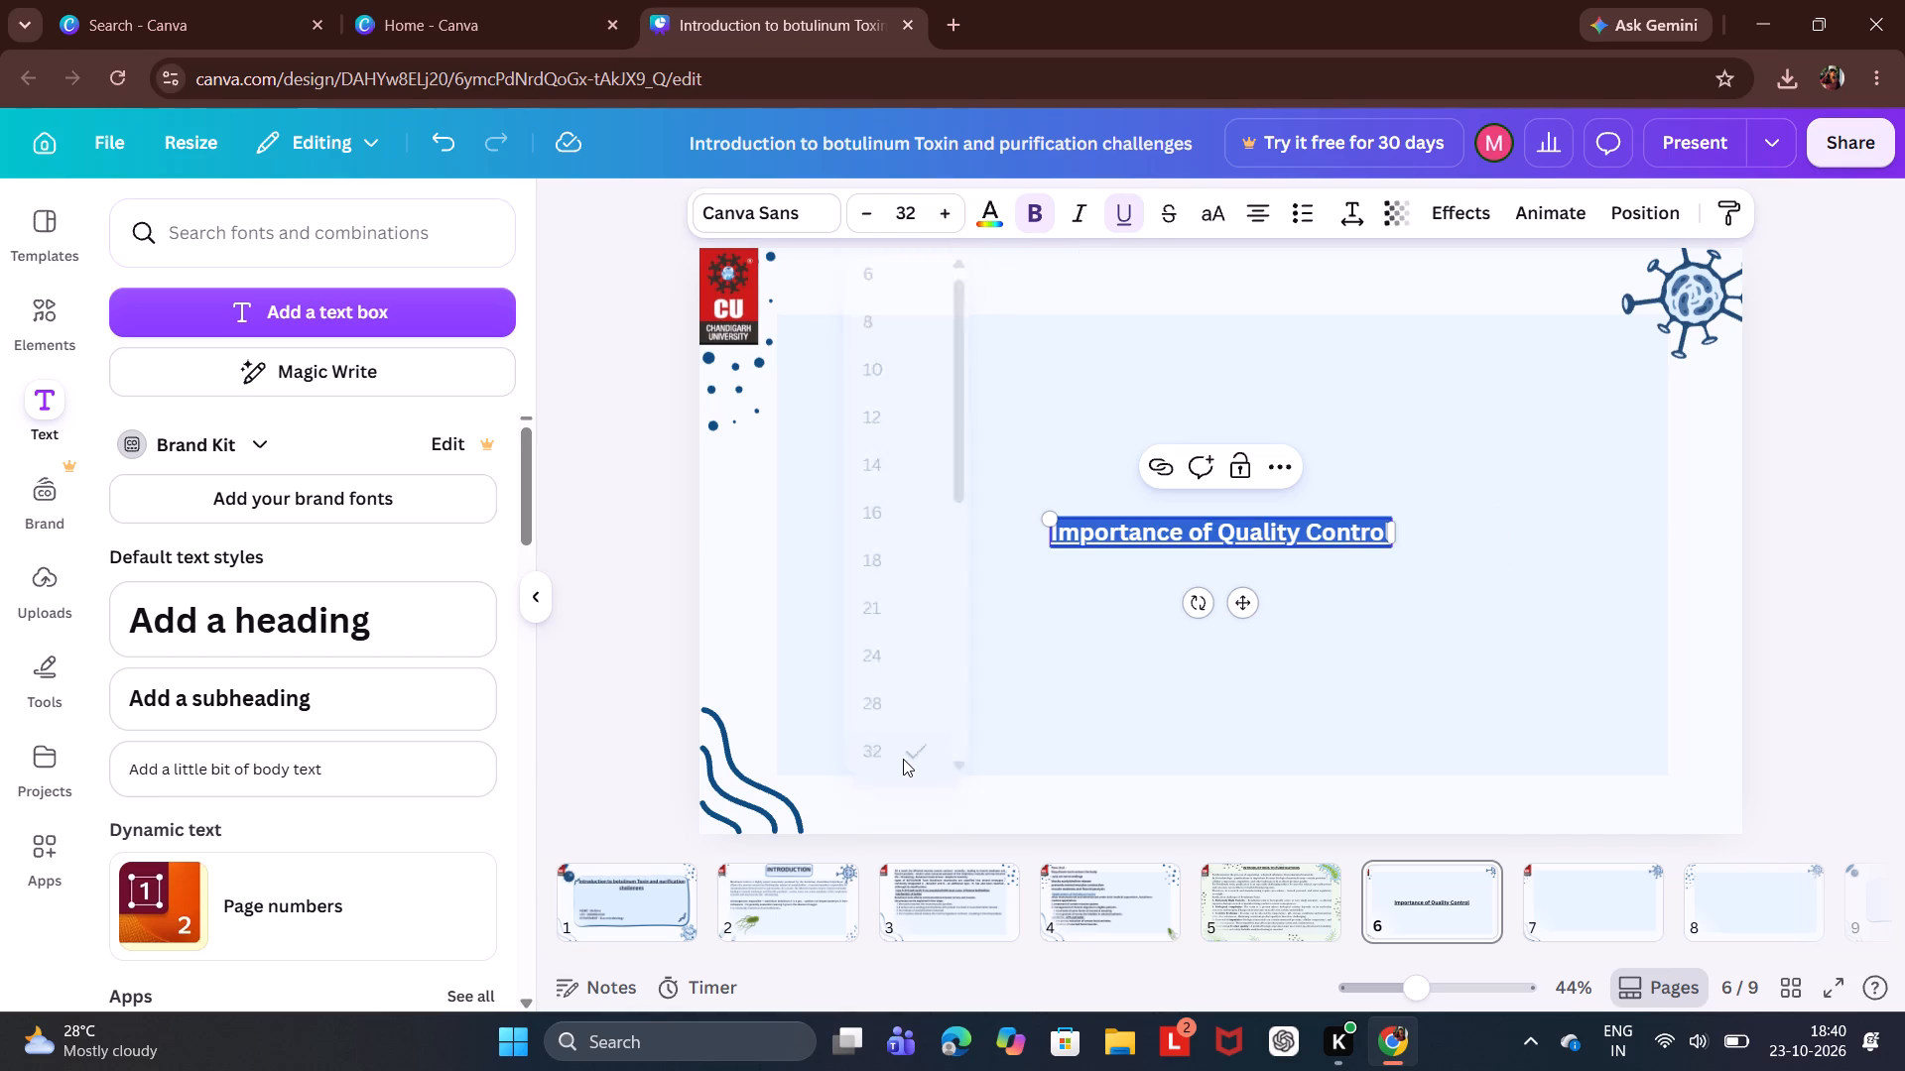
Move slide 6's heading to just above the pale blue panel, aligned with the panel's left edge.
{"action": "left_click_drag", "start_coordinate": [1250, 602], "coordinate": [984, 368]}
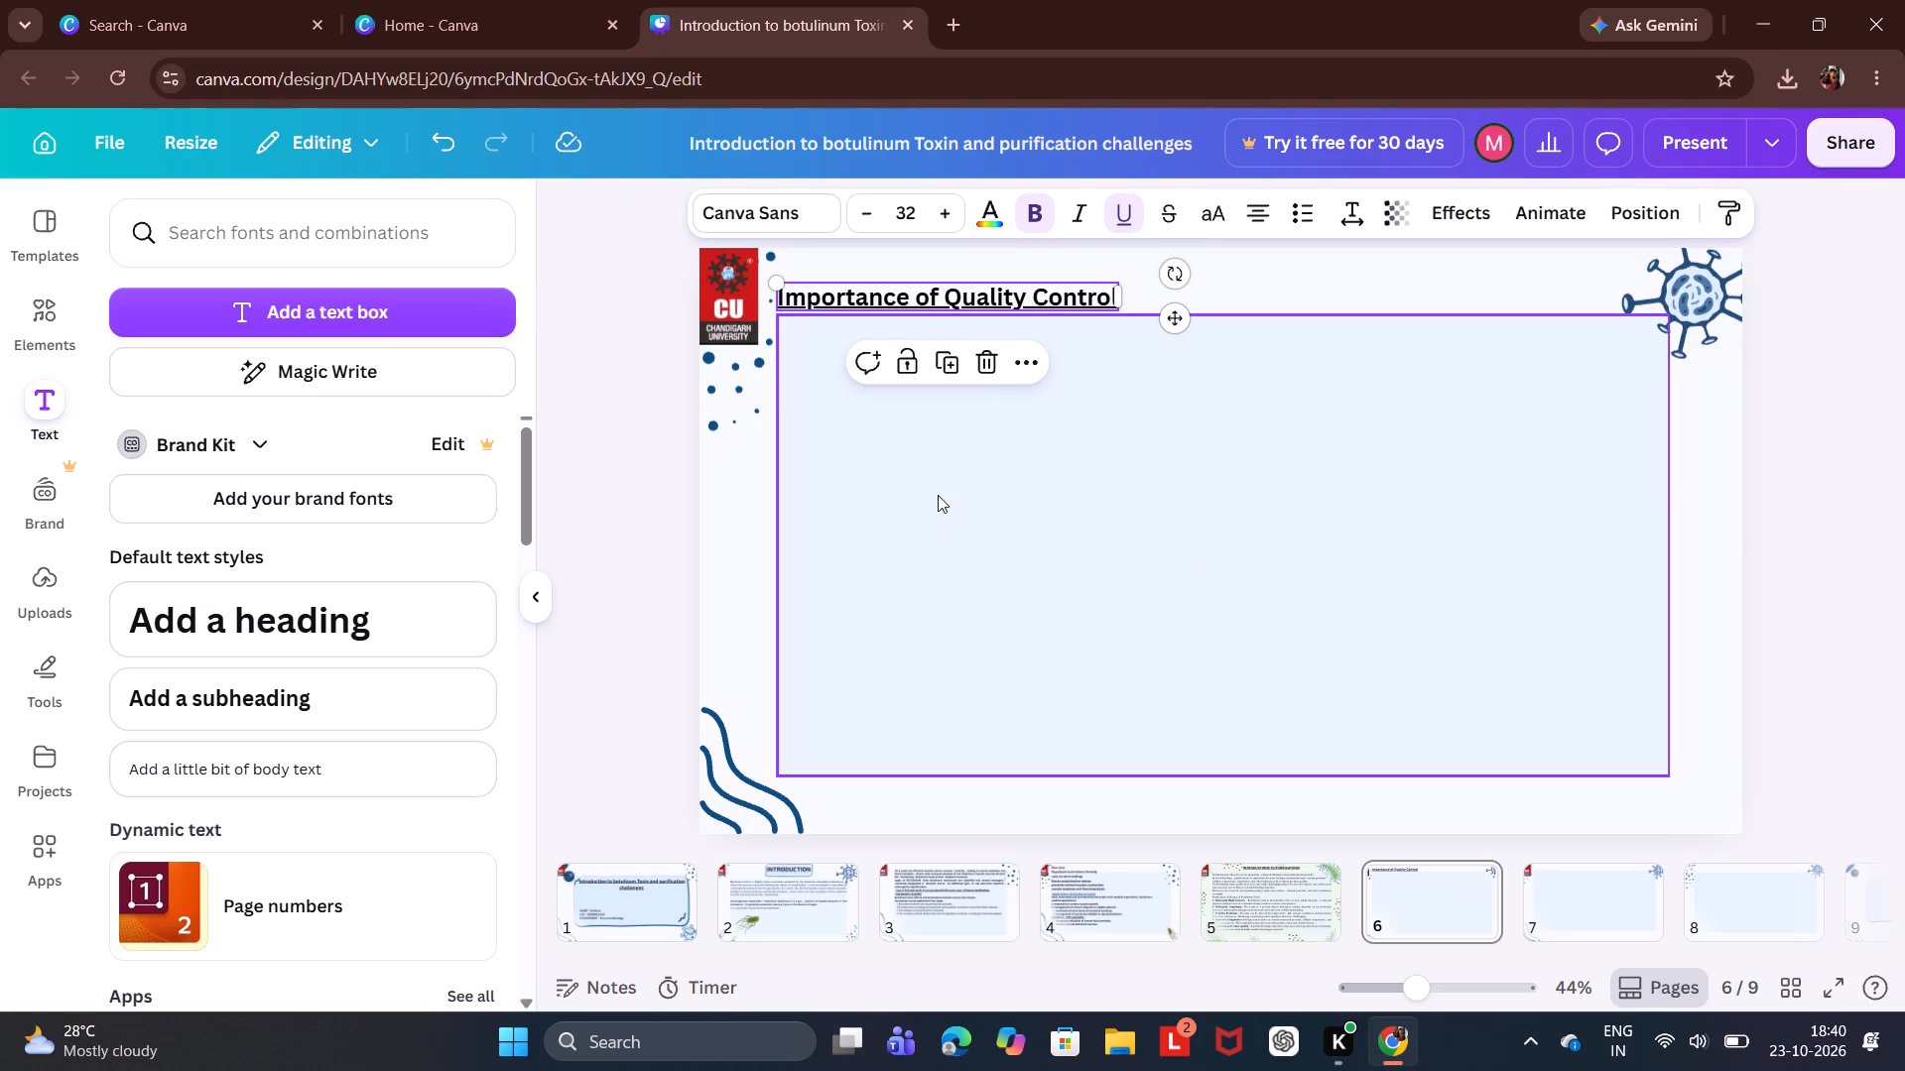
Add a second subheading text box on slide 6 and set its font to Fraunces.
{"action": "left_click", "coordinate": [461, 697]}
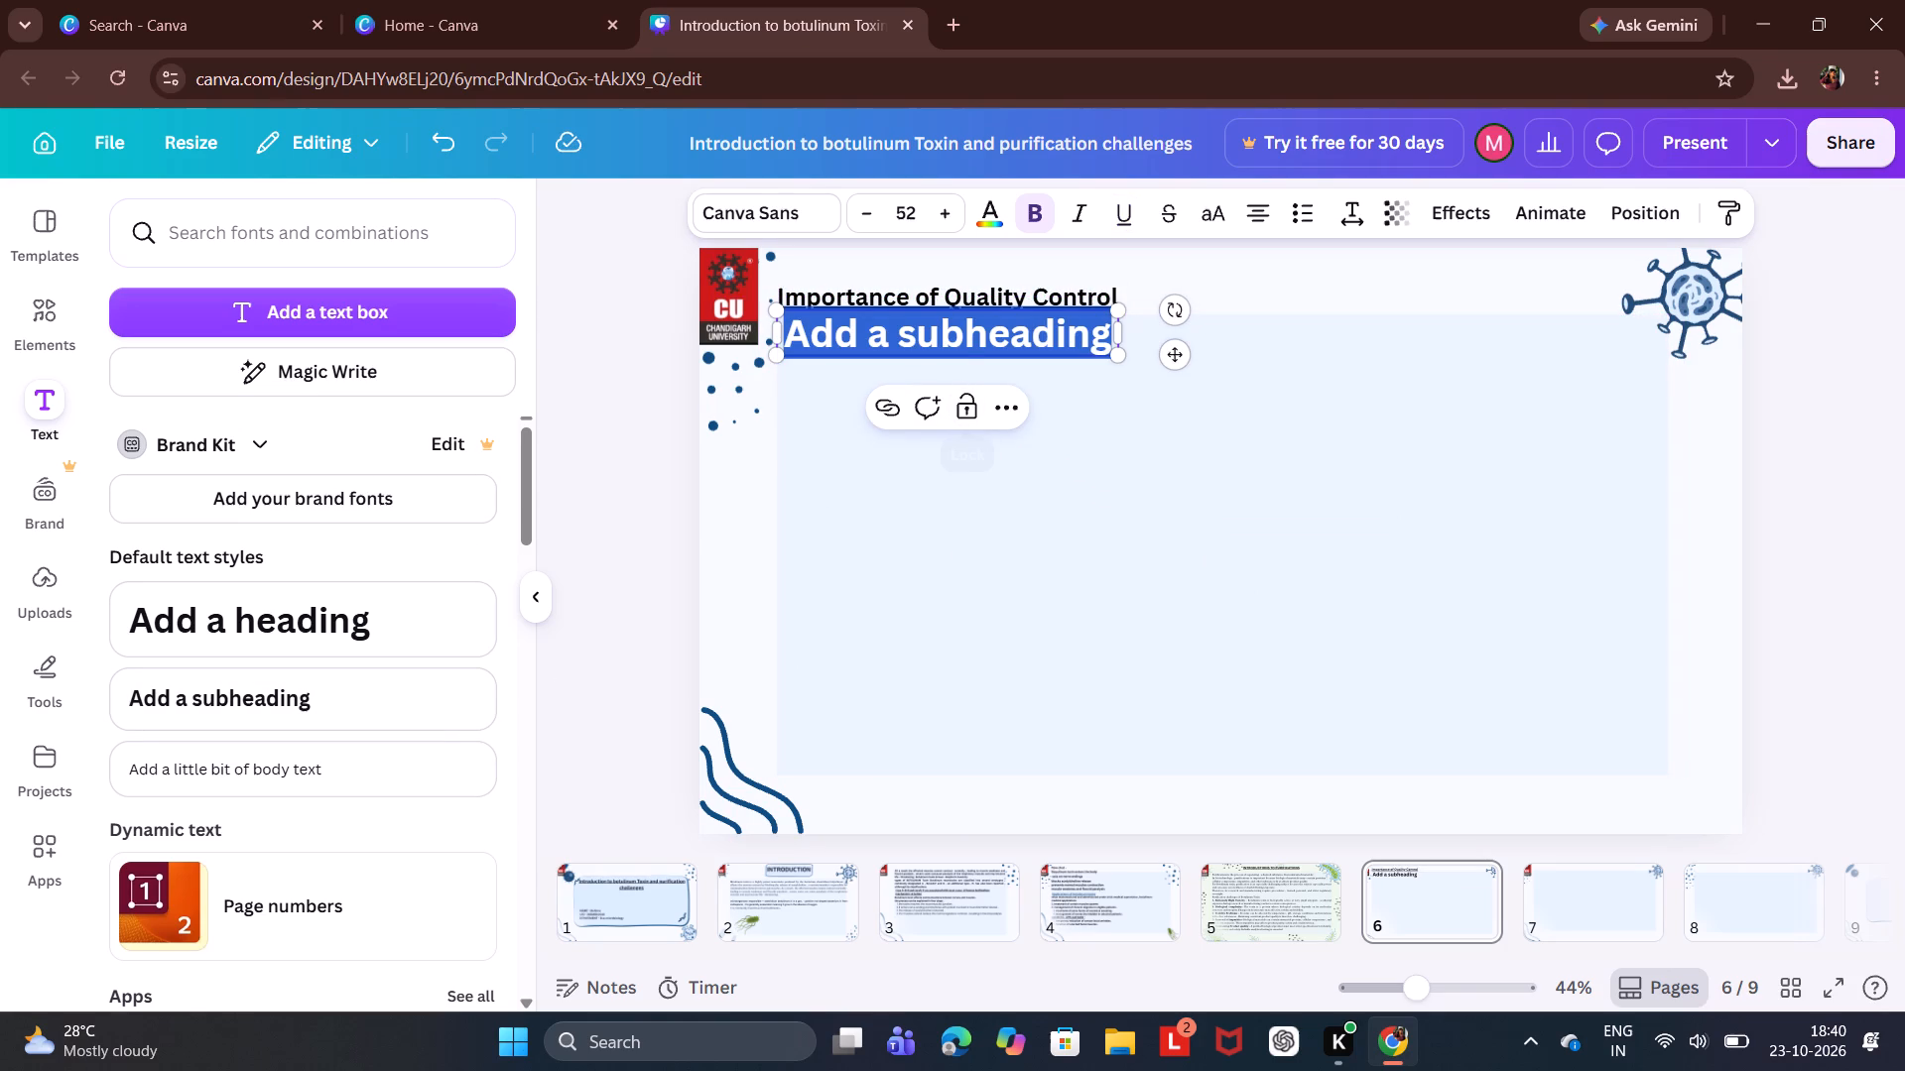
{"action": "left_click", "coordinate": [788, 209]}
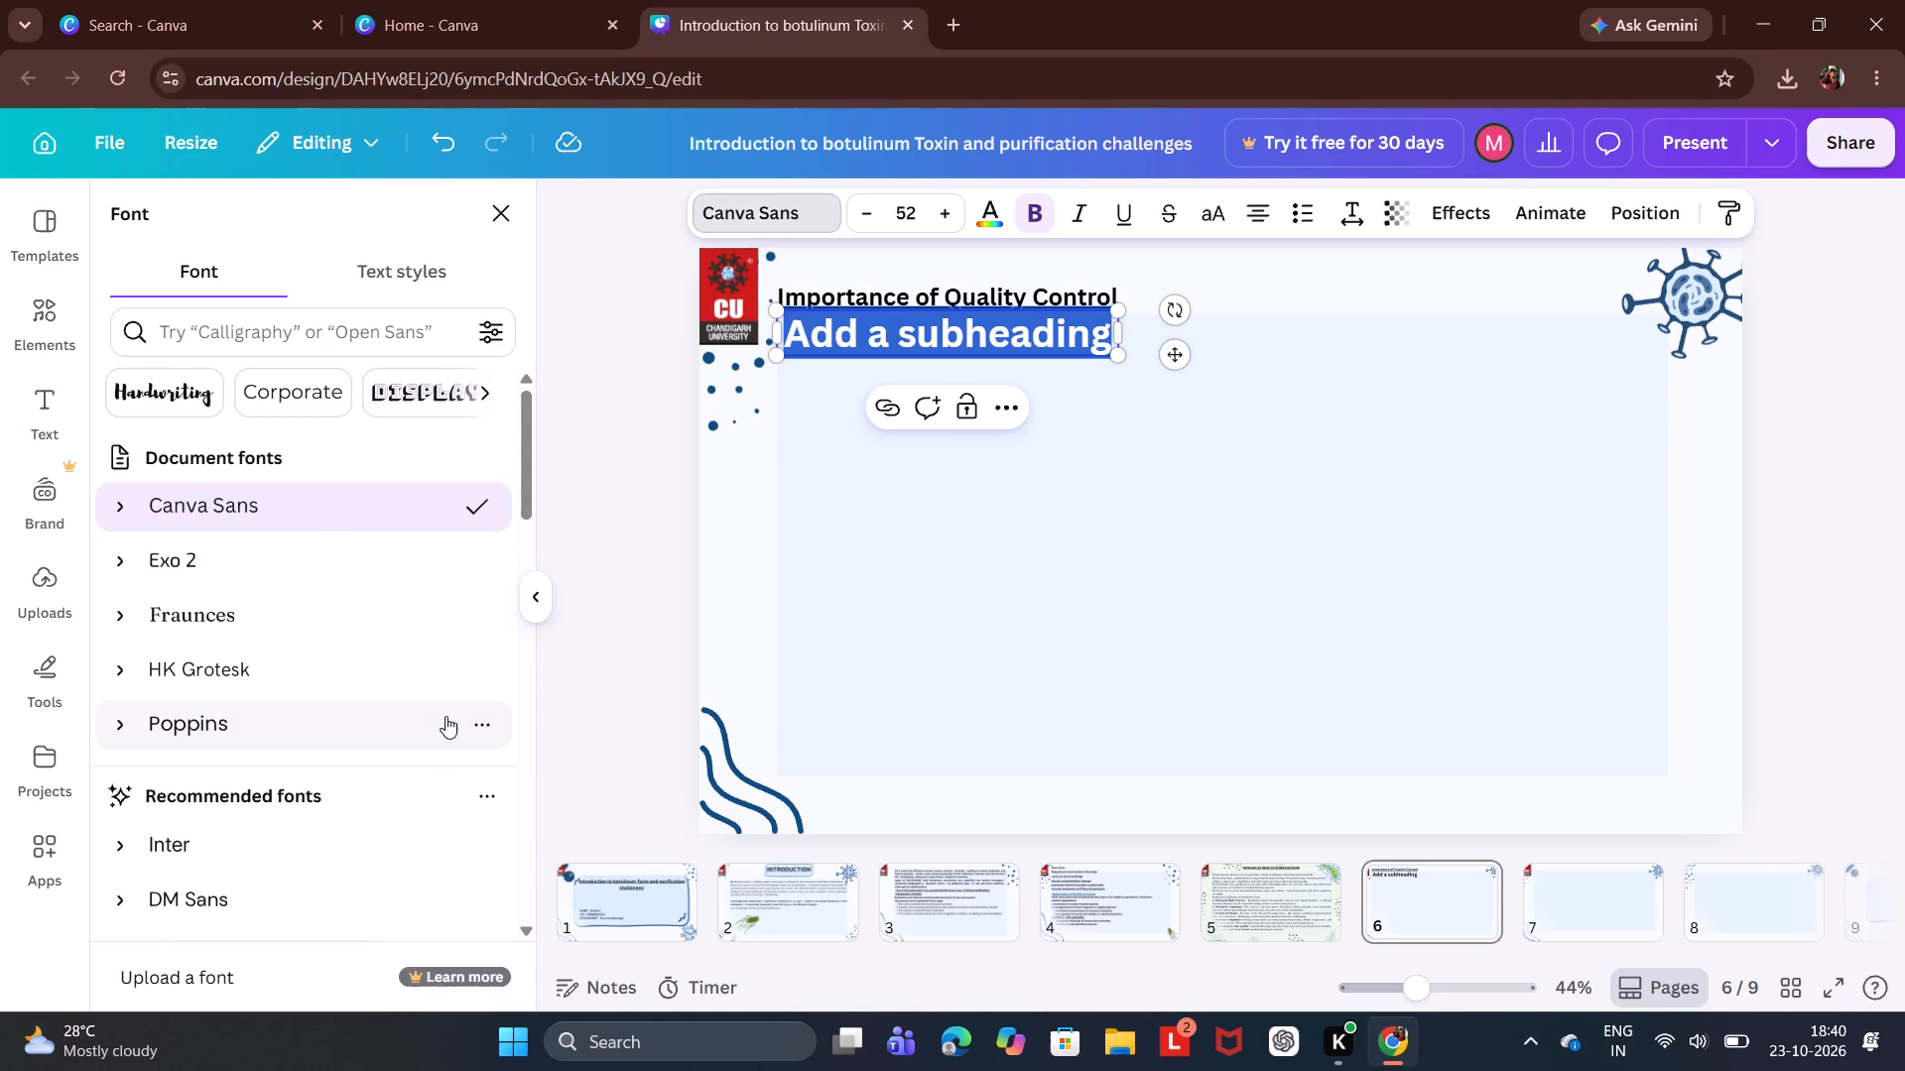
{"action": "left_click", "coordinate": [459, 663]}
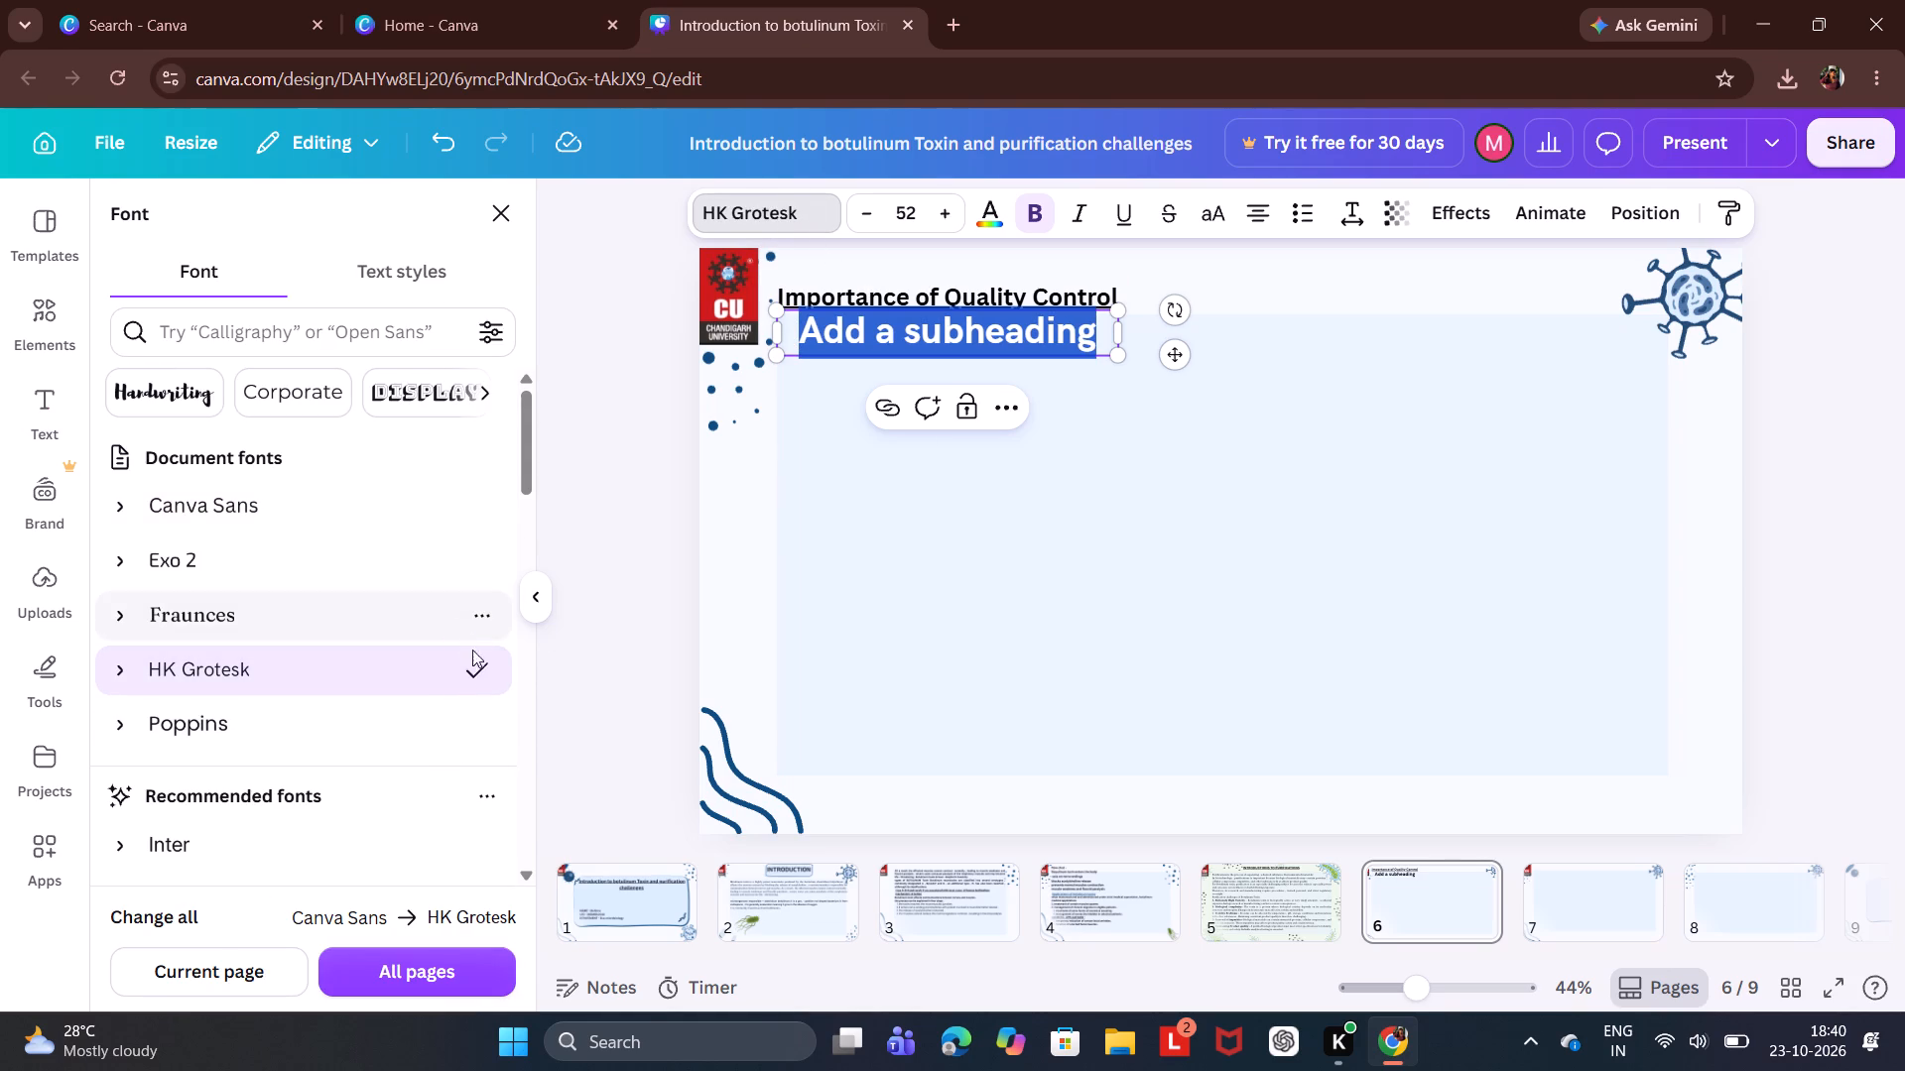
{"action": "left_click", "coordinate": [472, 635]}
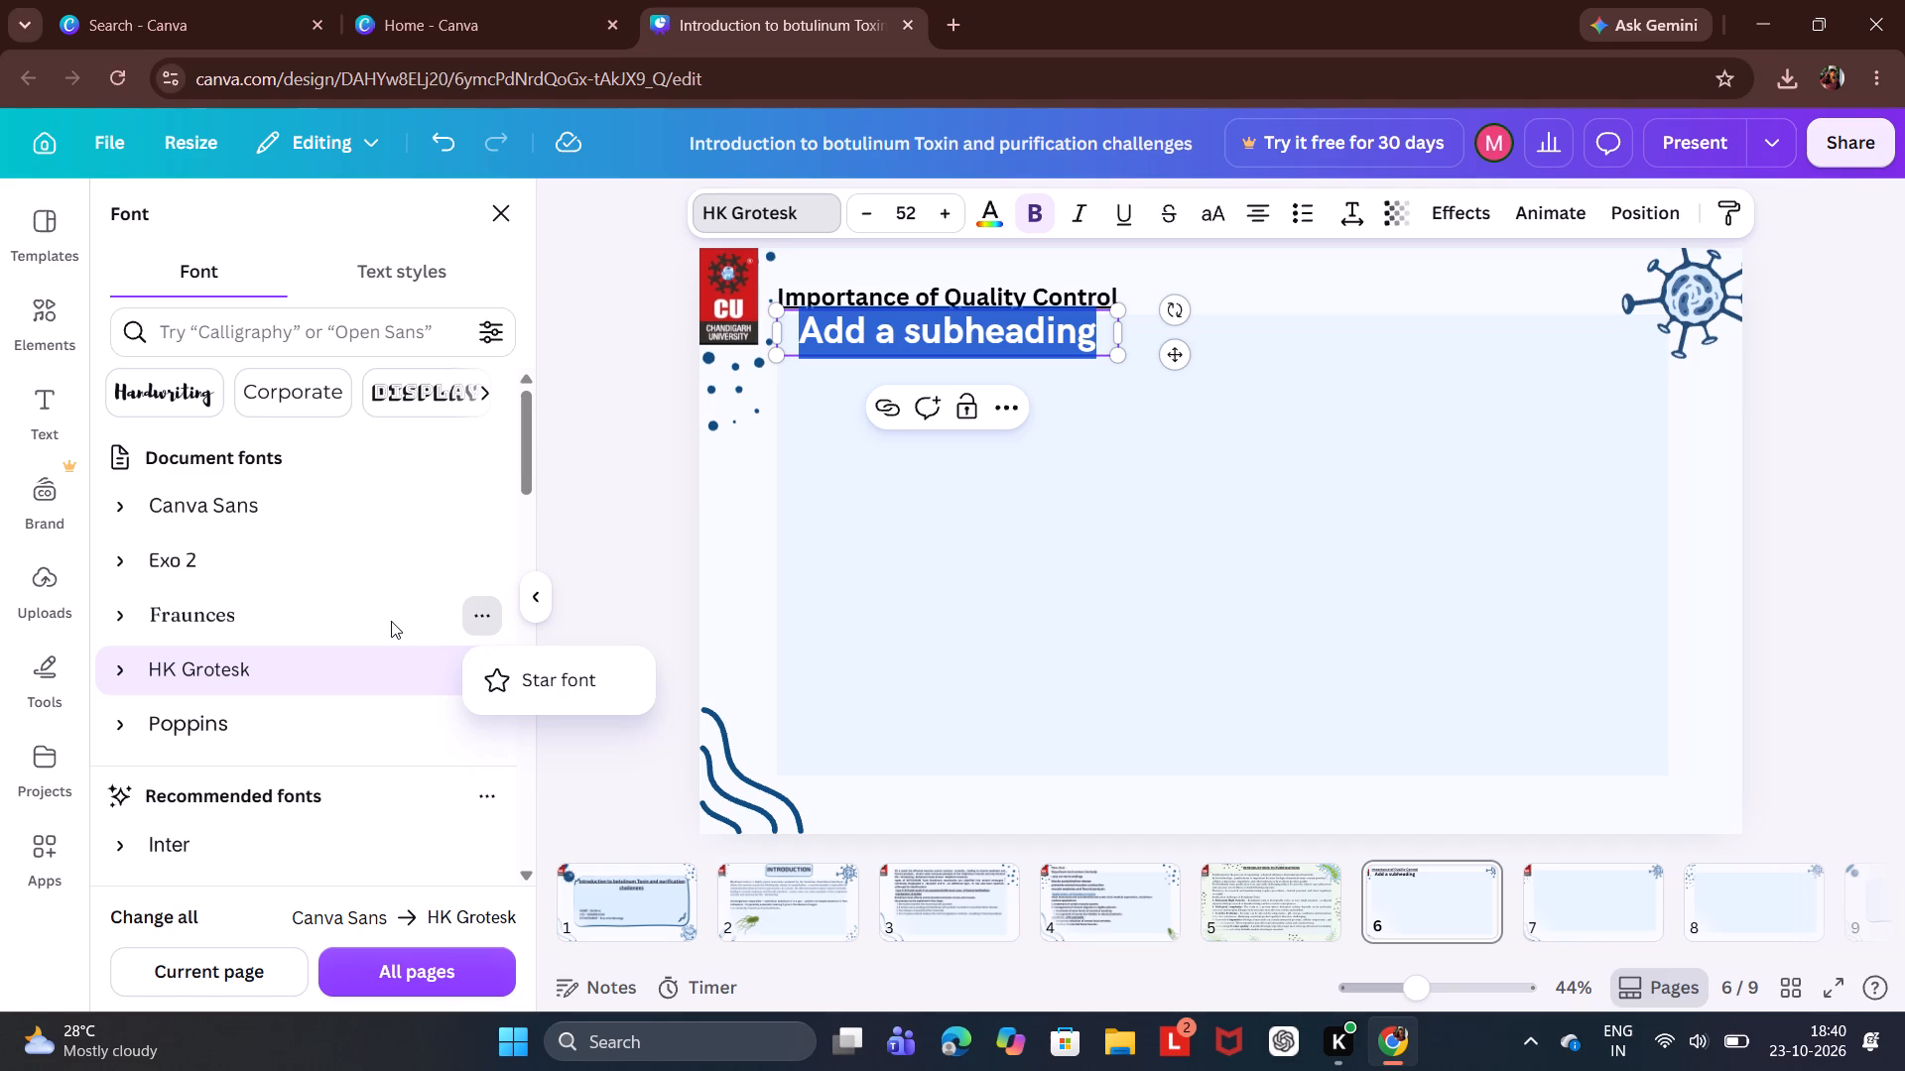
{"action": "left_click", "coordinate": [391, 620]}
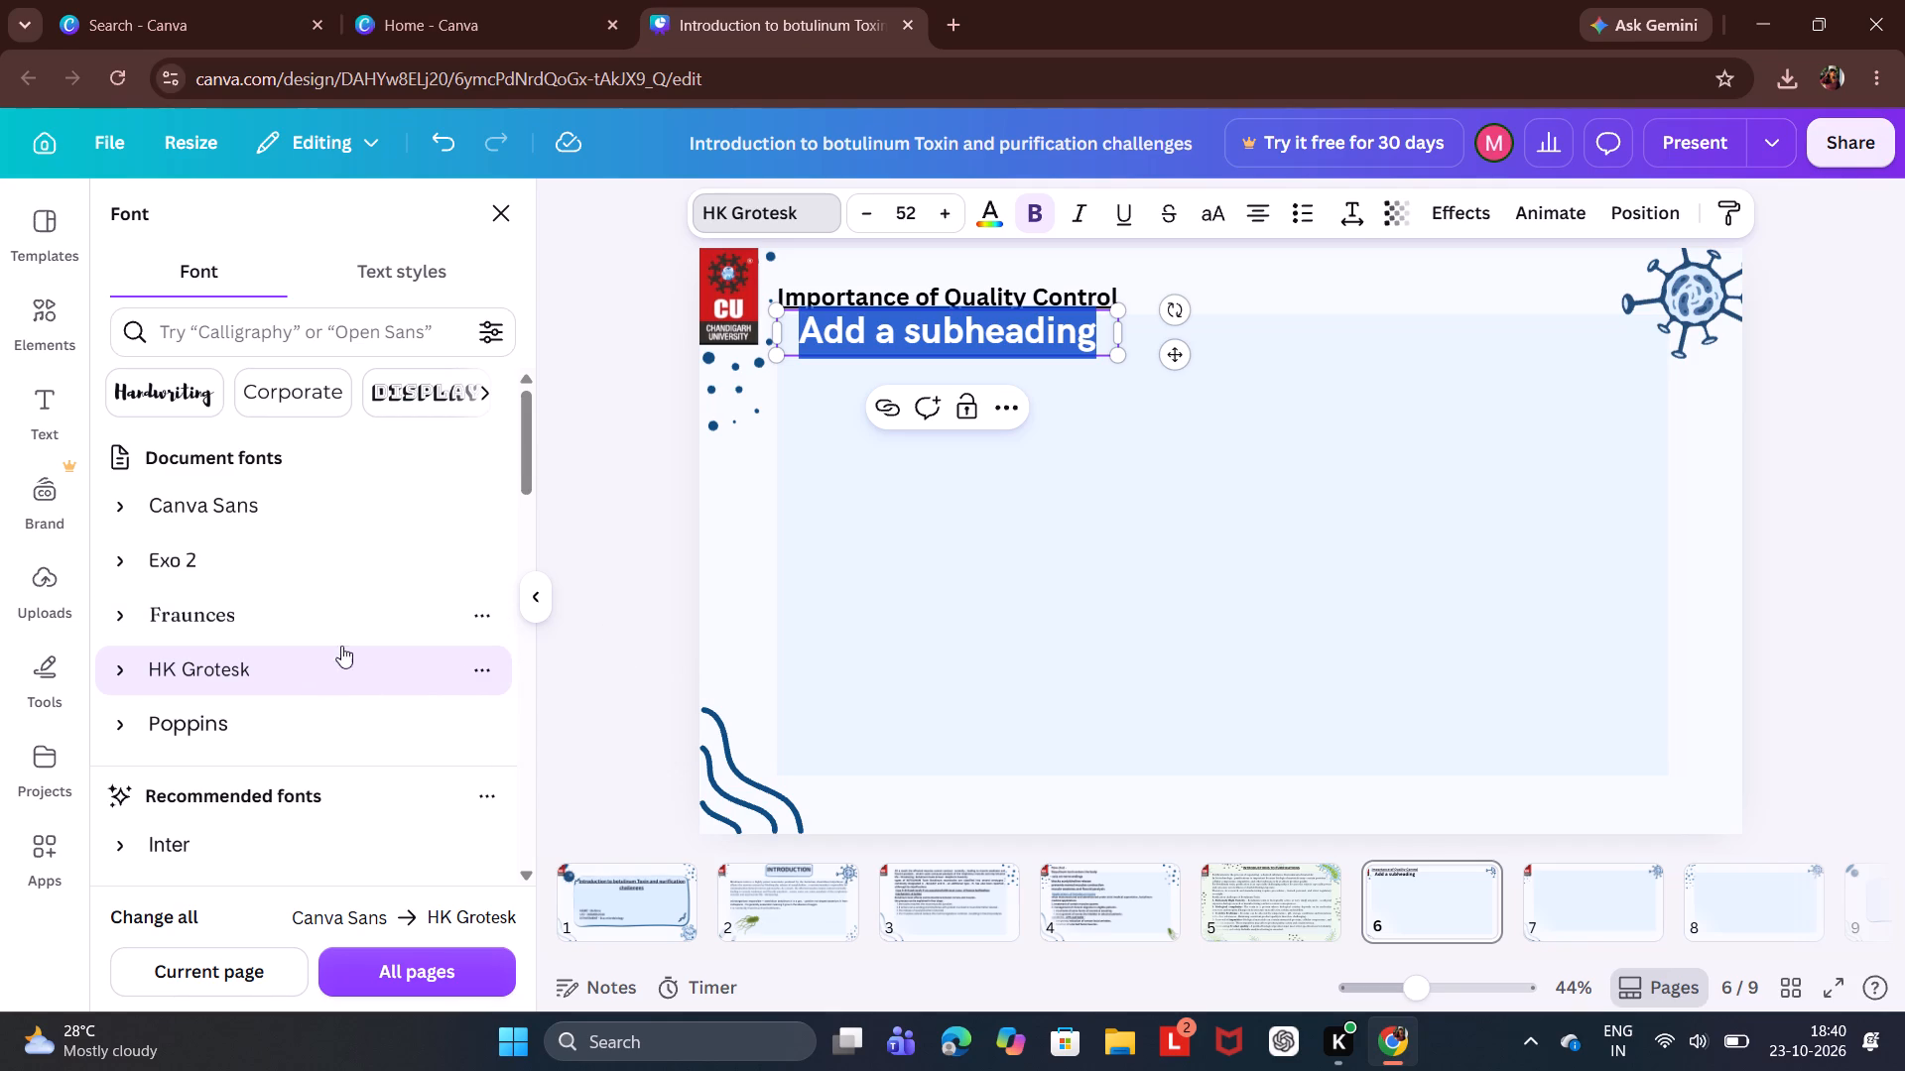
{"action": "left_click", "coordinate": [396, 617]}
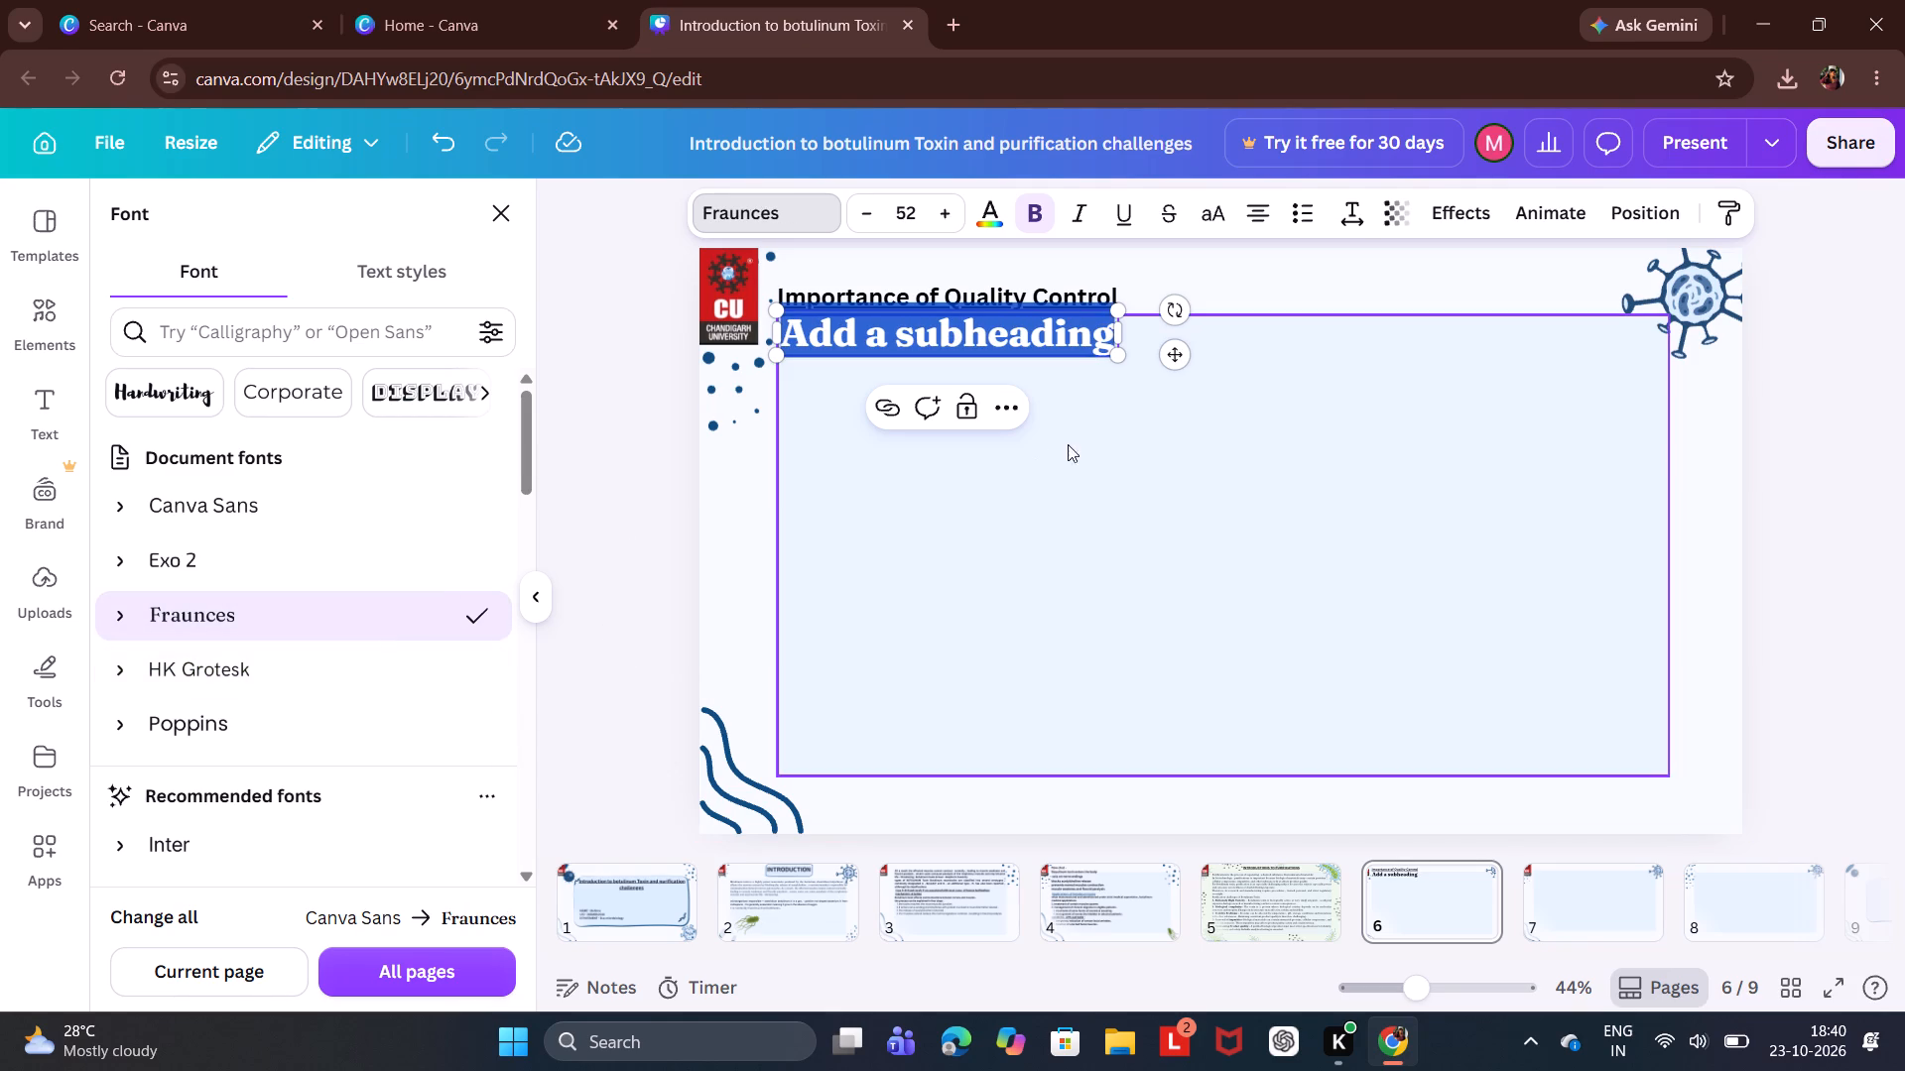
Move the new text box down into the pale blue panel, clear of the heading, and set its font size to 24.
{"action": "left_click_drag", "start_coordinate": [1180, 352], "coordinate": [1213, 434]}
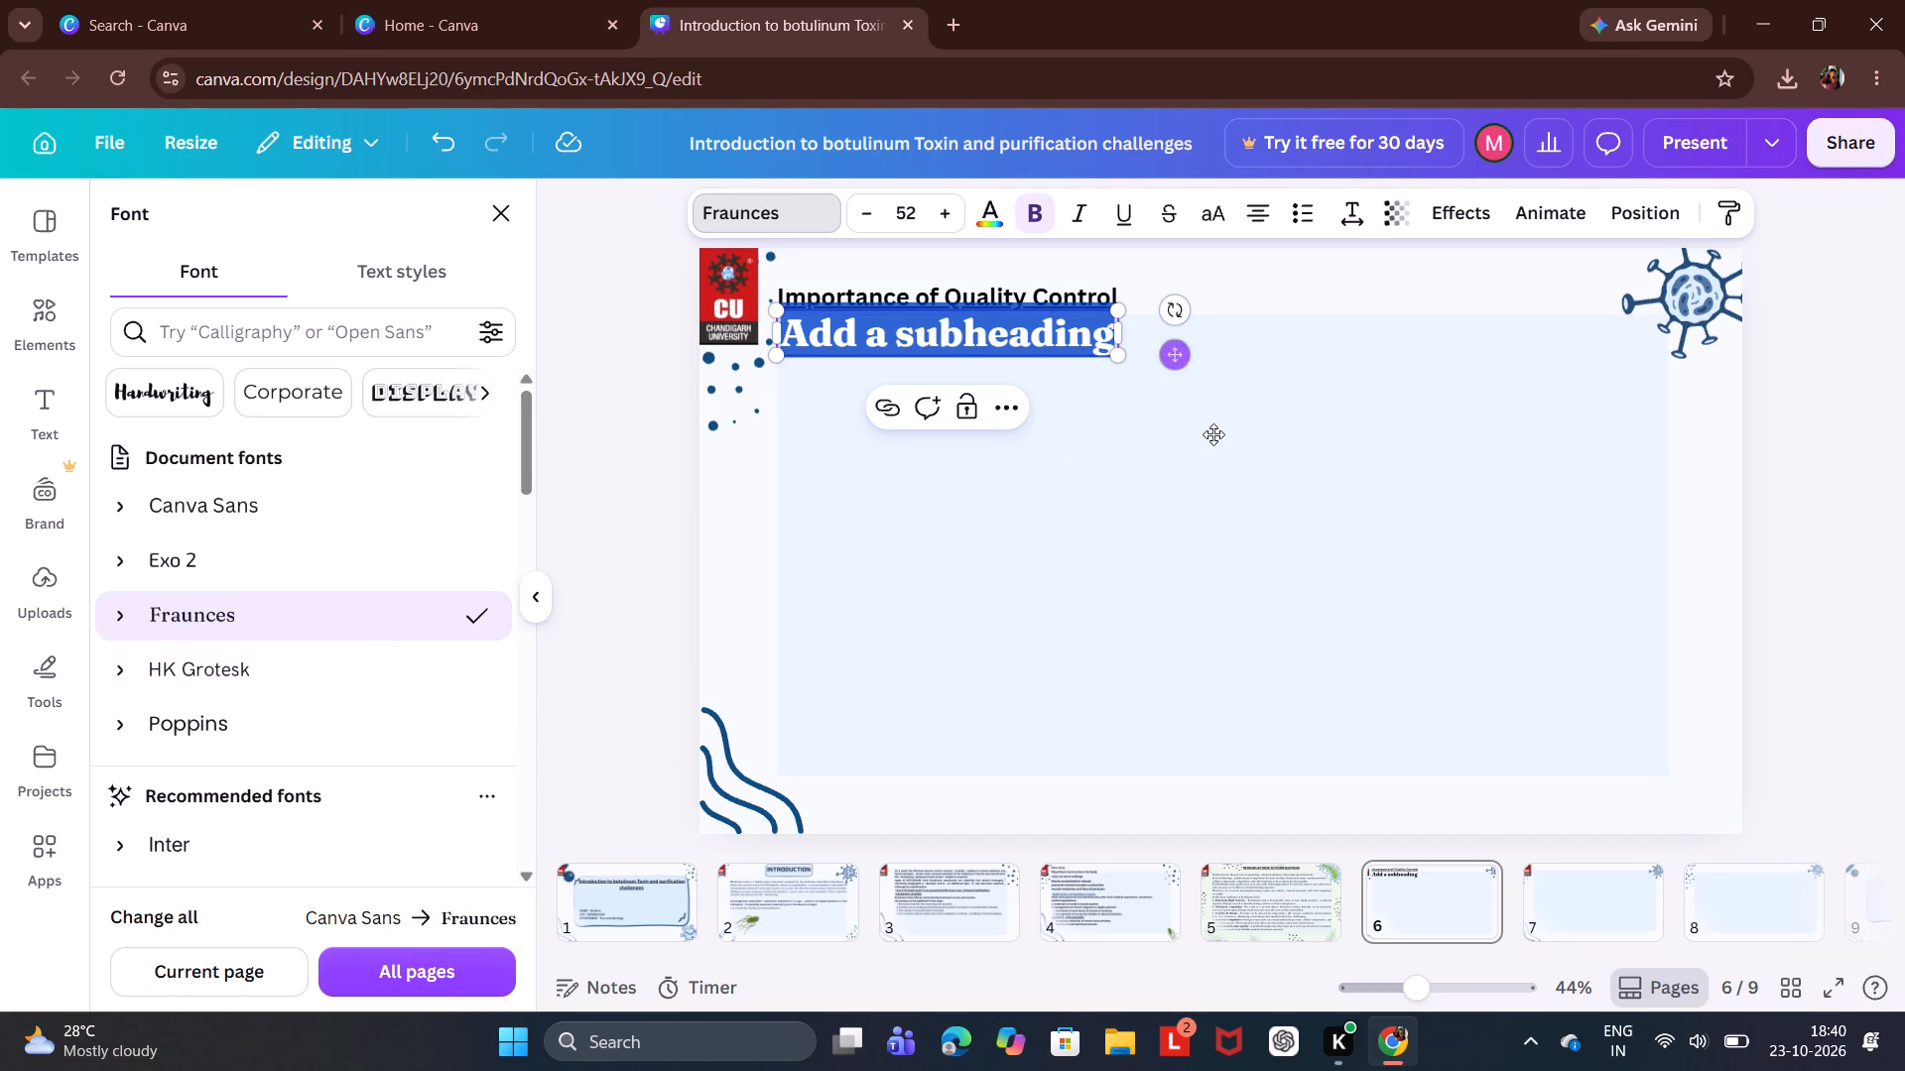
{"action": "left_click_drag", "start_coordinate": [1213, 434], "coordinate": [1259, 498]}
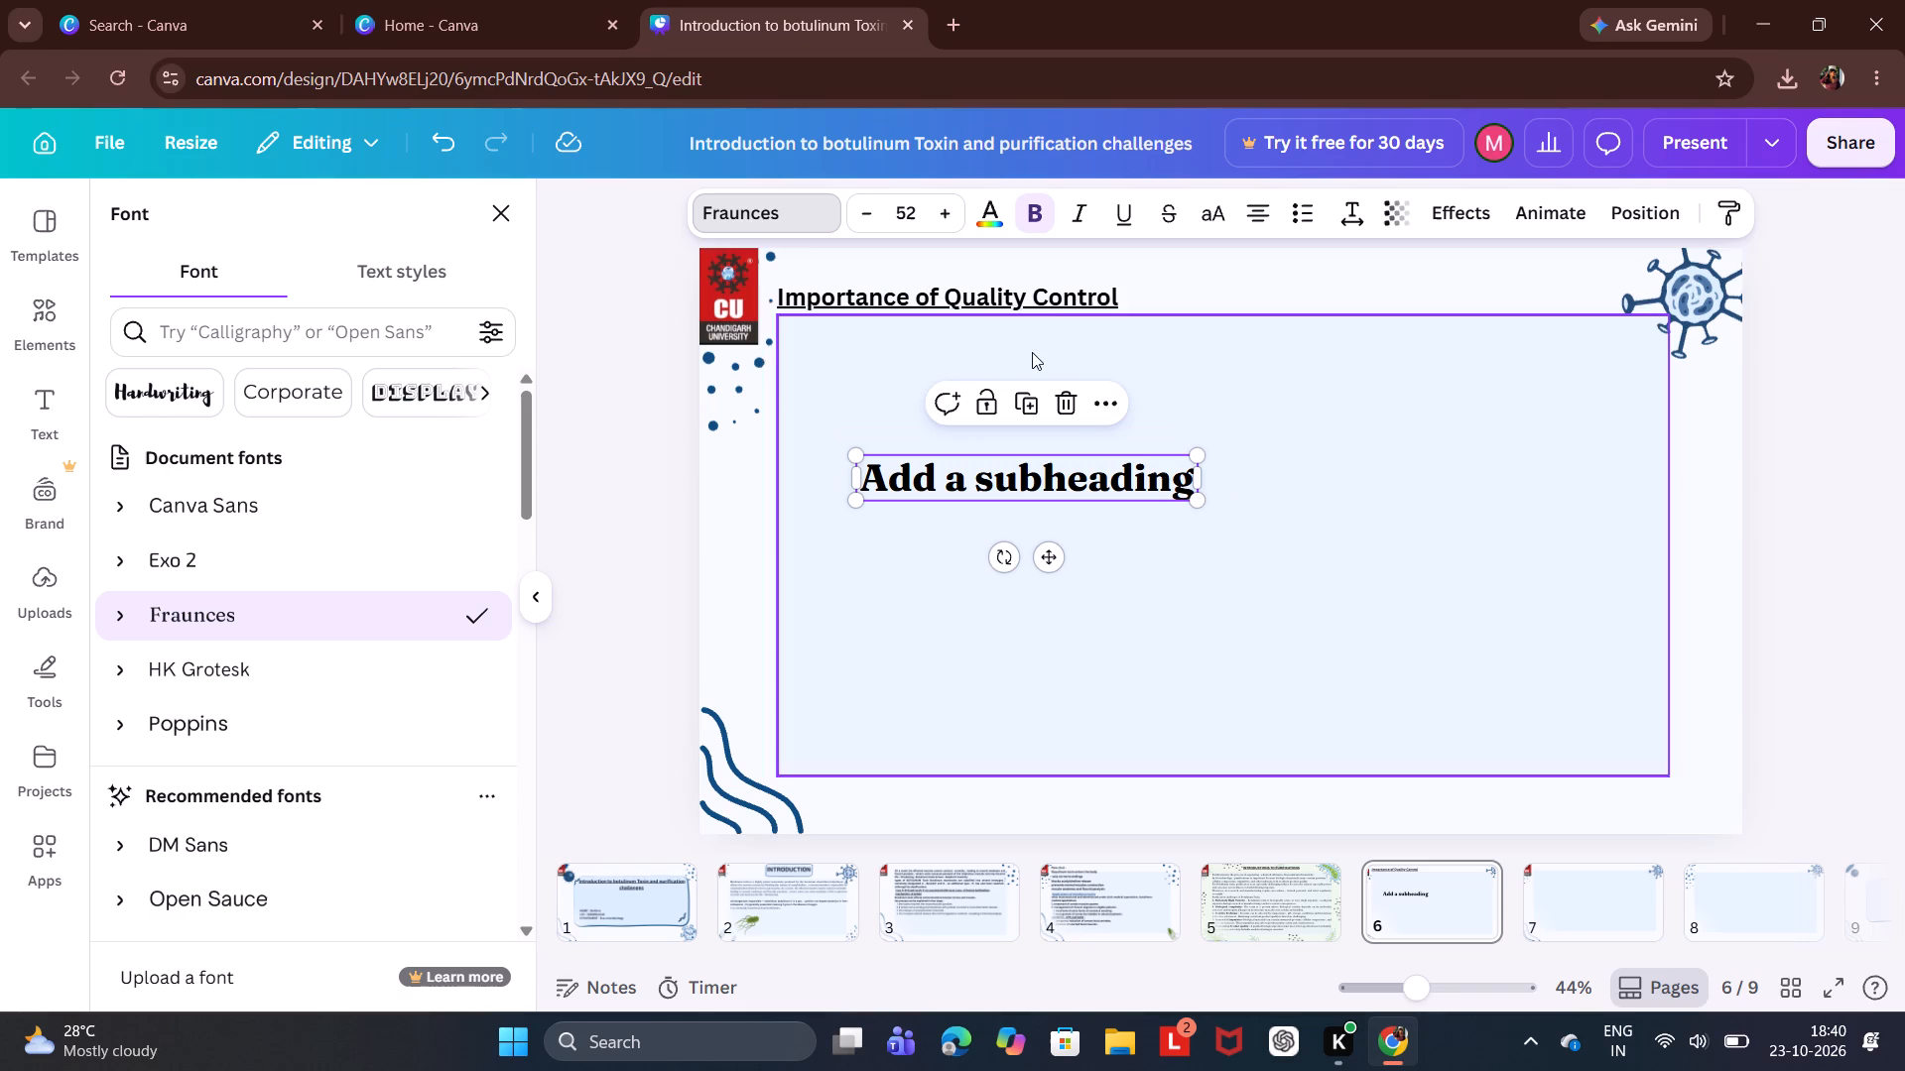
{"action": "left_click", "coordinate": [902, 215]}
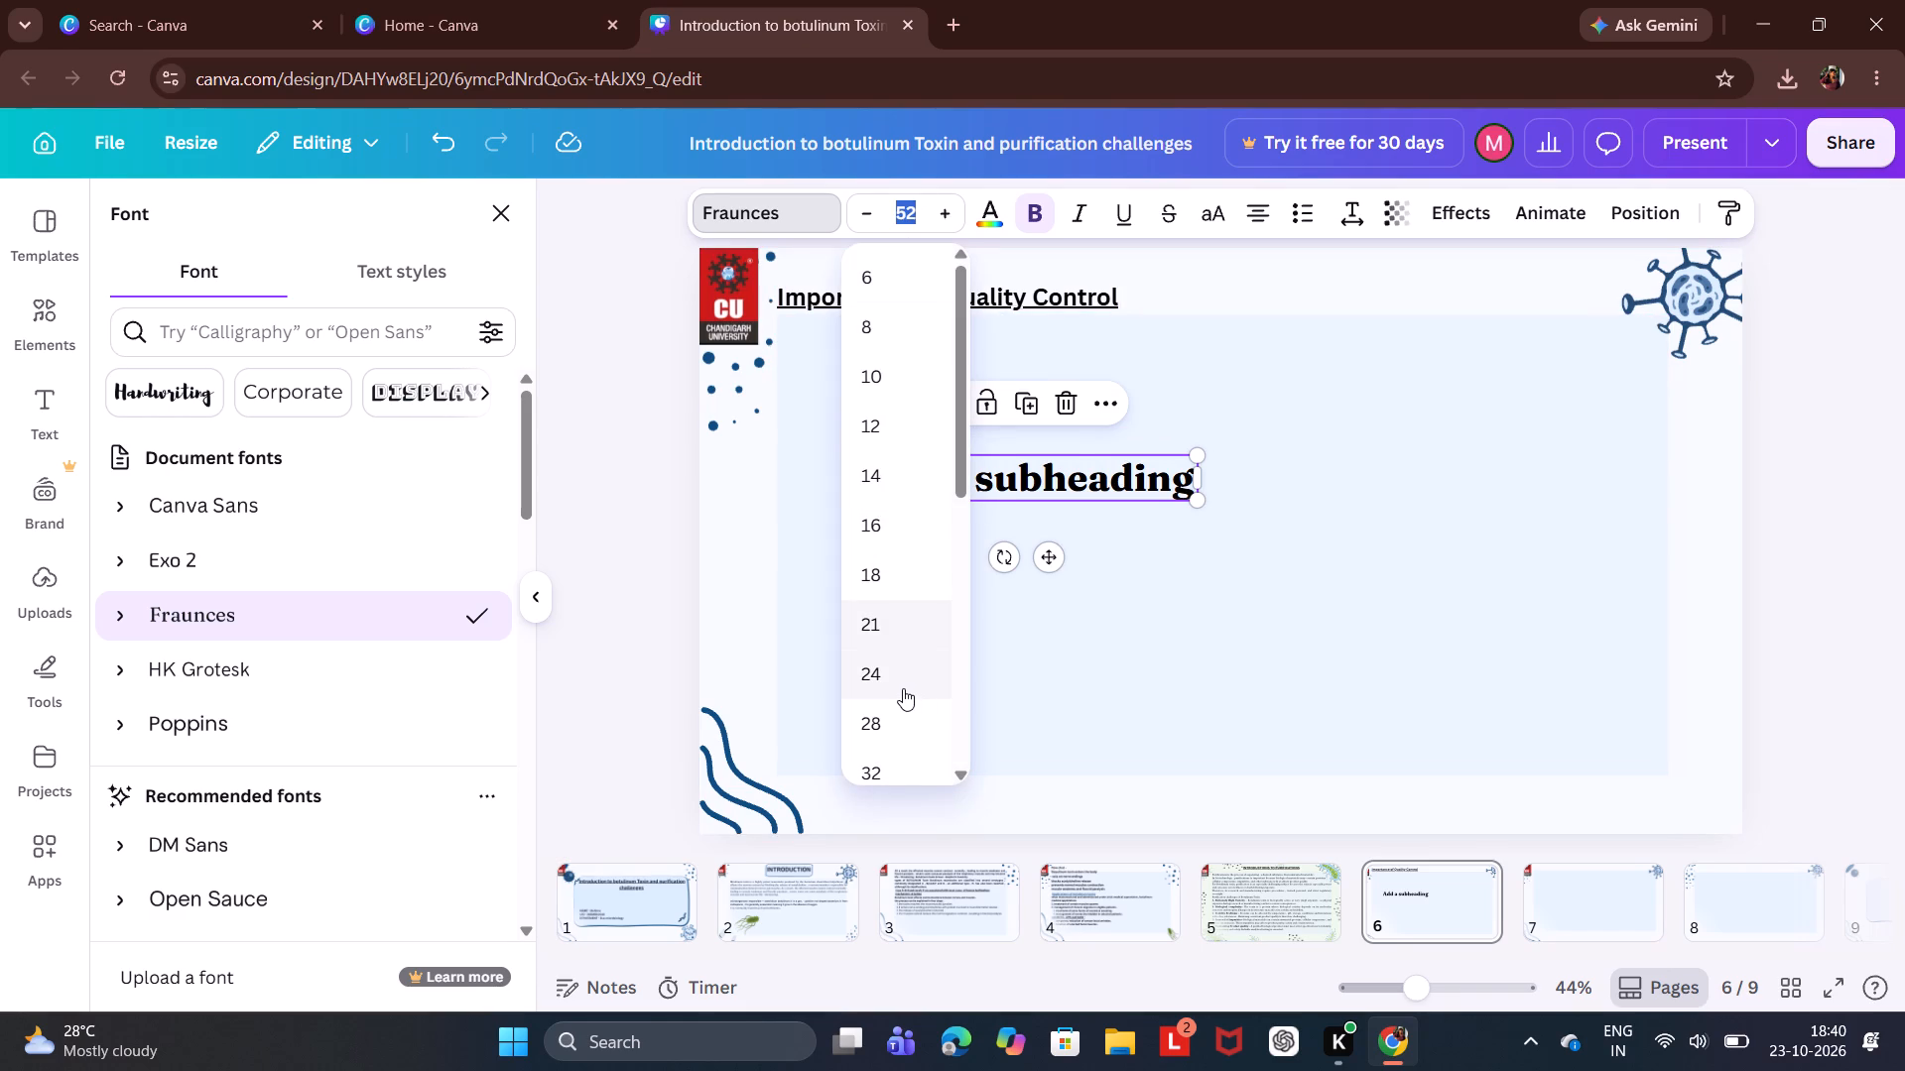
{"action": "left_click", "coordinate": [903, 688]}
Replace the new text box's placeholder with "Quality control helps ensure that a biological product meets established standards.".
{"action": "double_click", "coordinate": [1127, 461]}
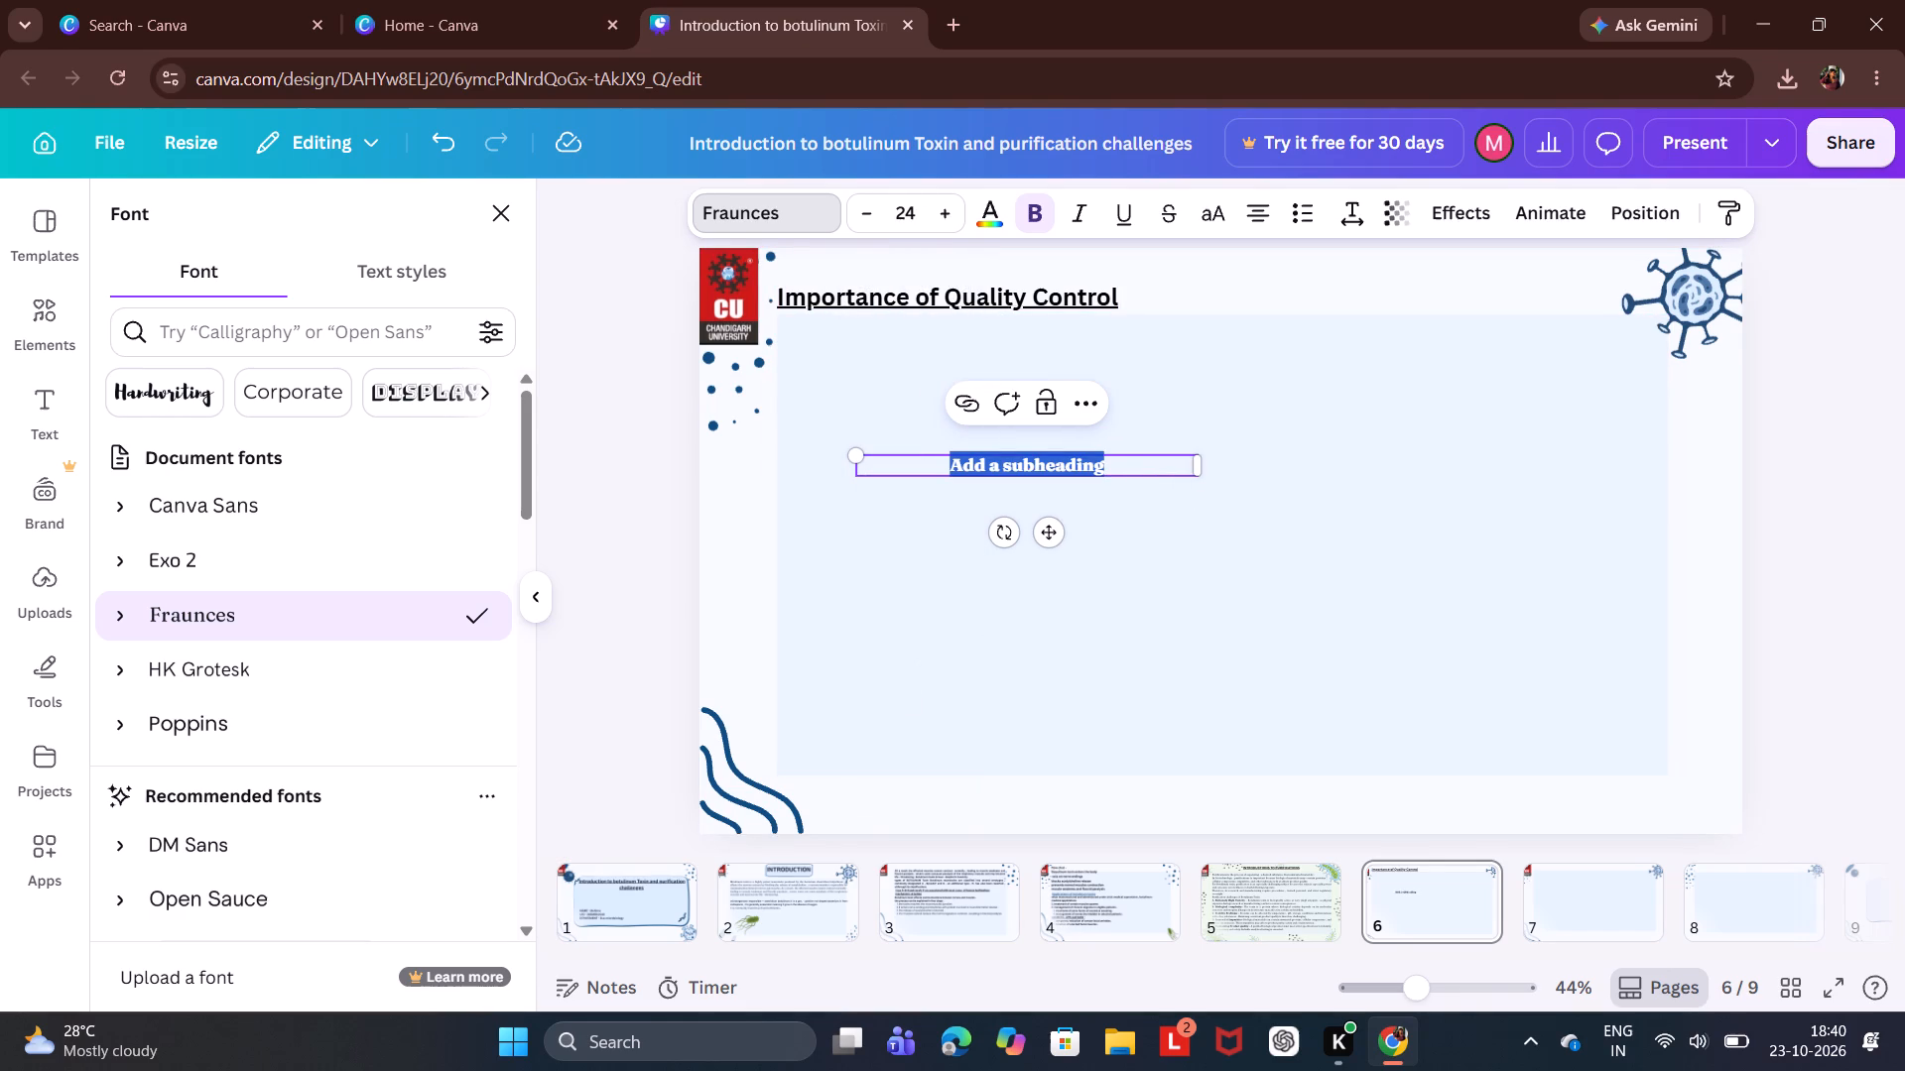
{"action": "key", "text": "BackSpace"}
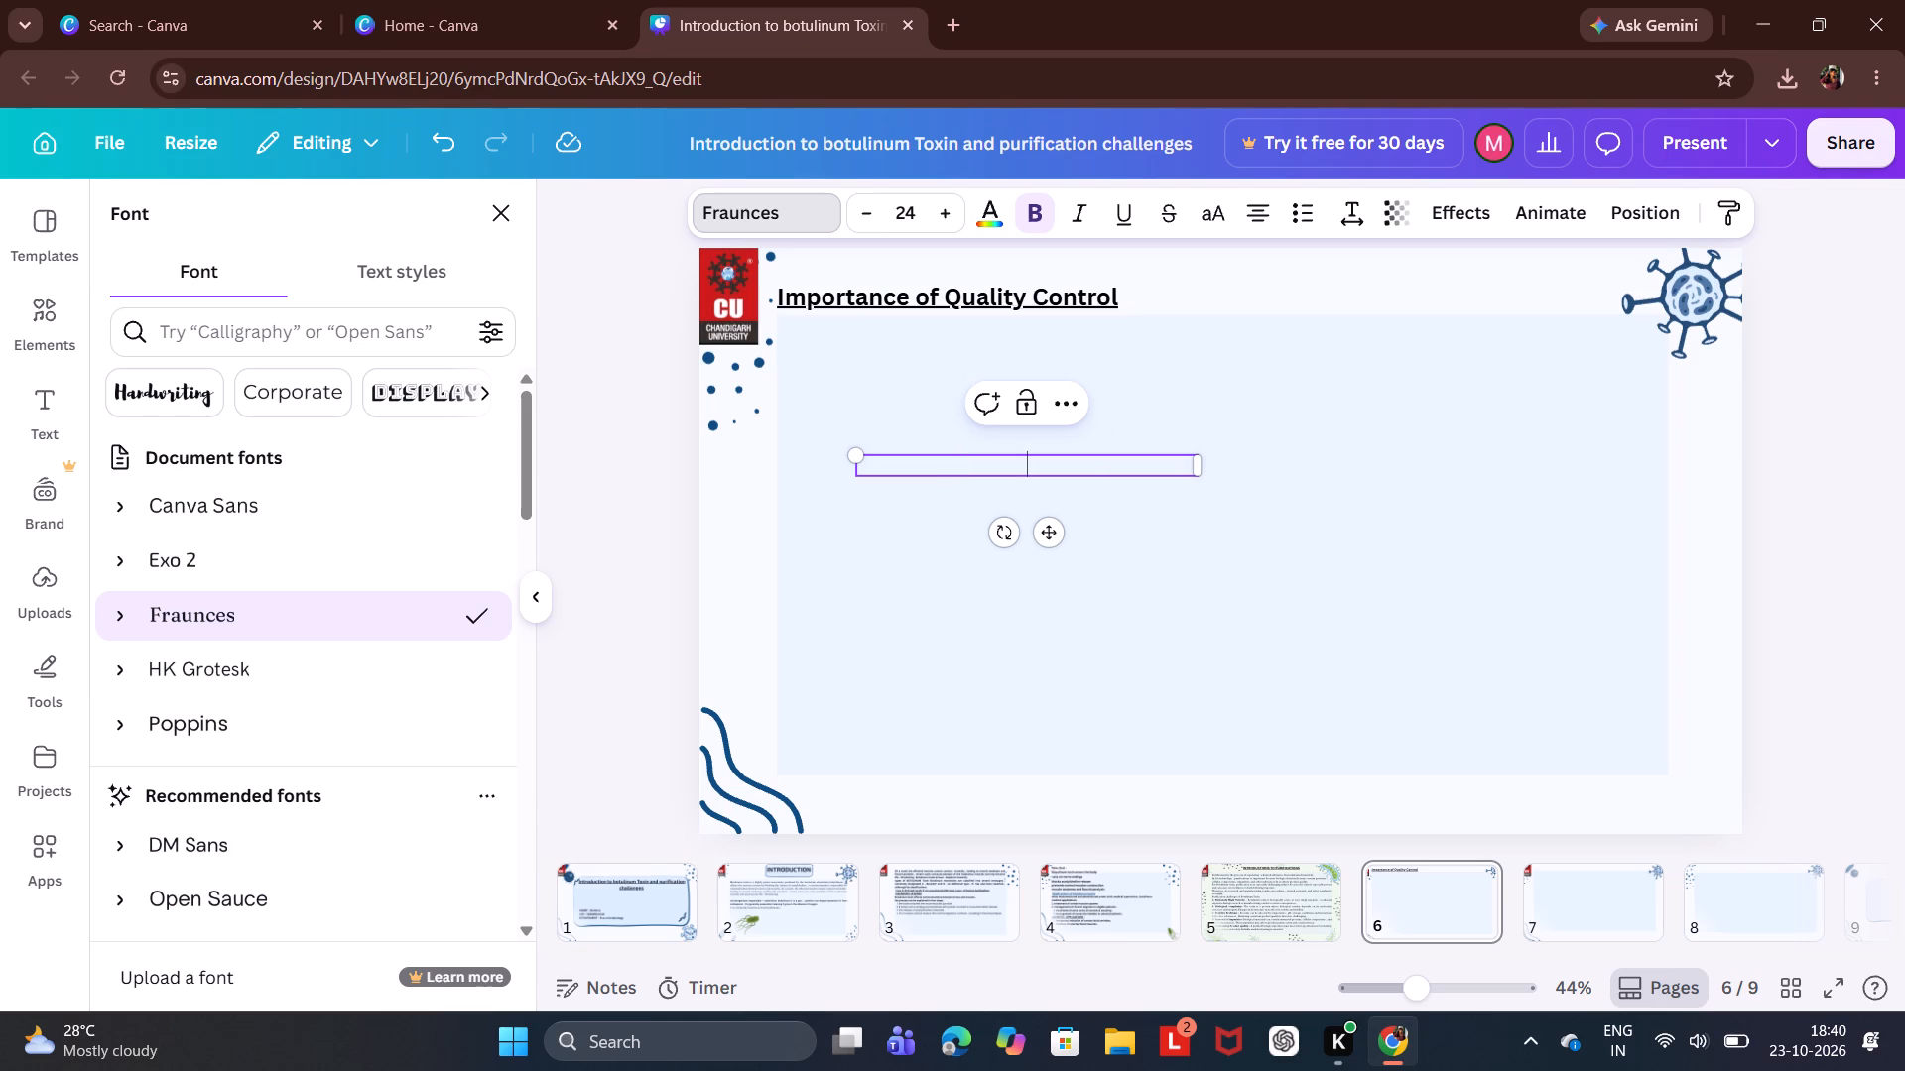
{"action": "key", "text": "q"}
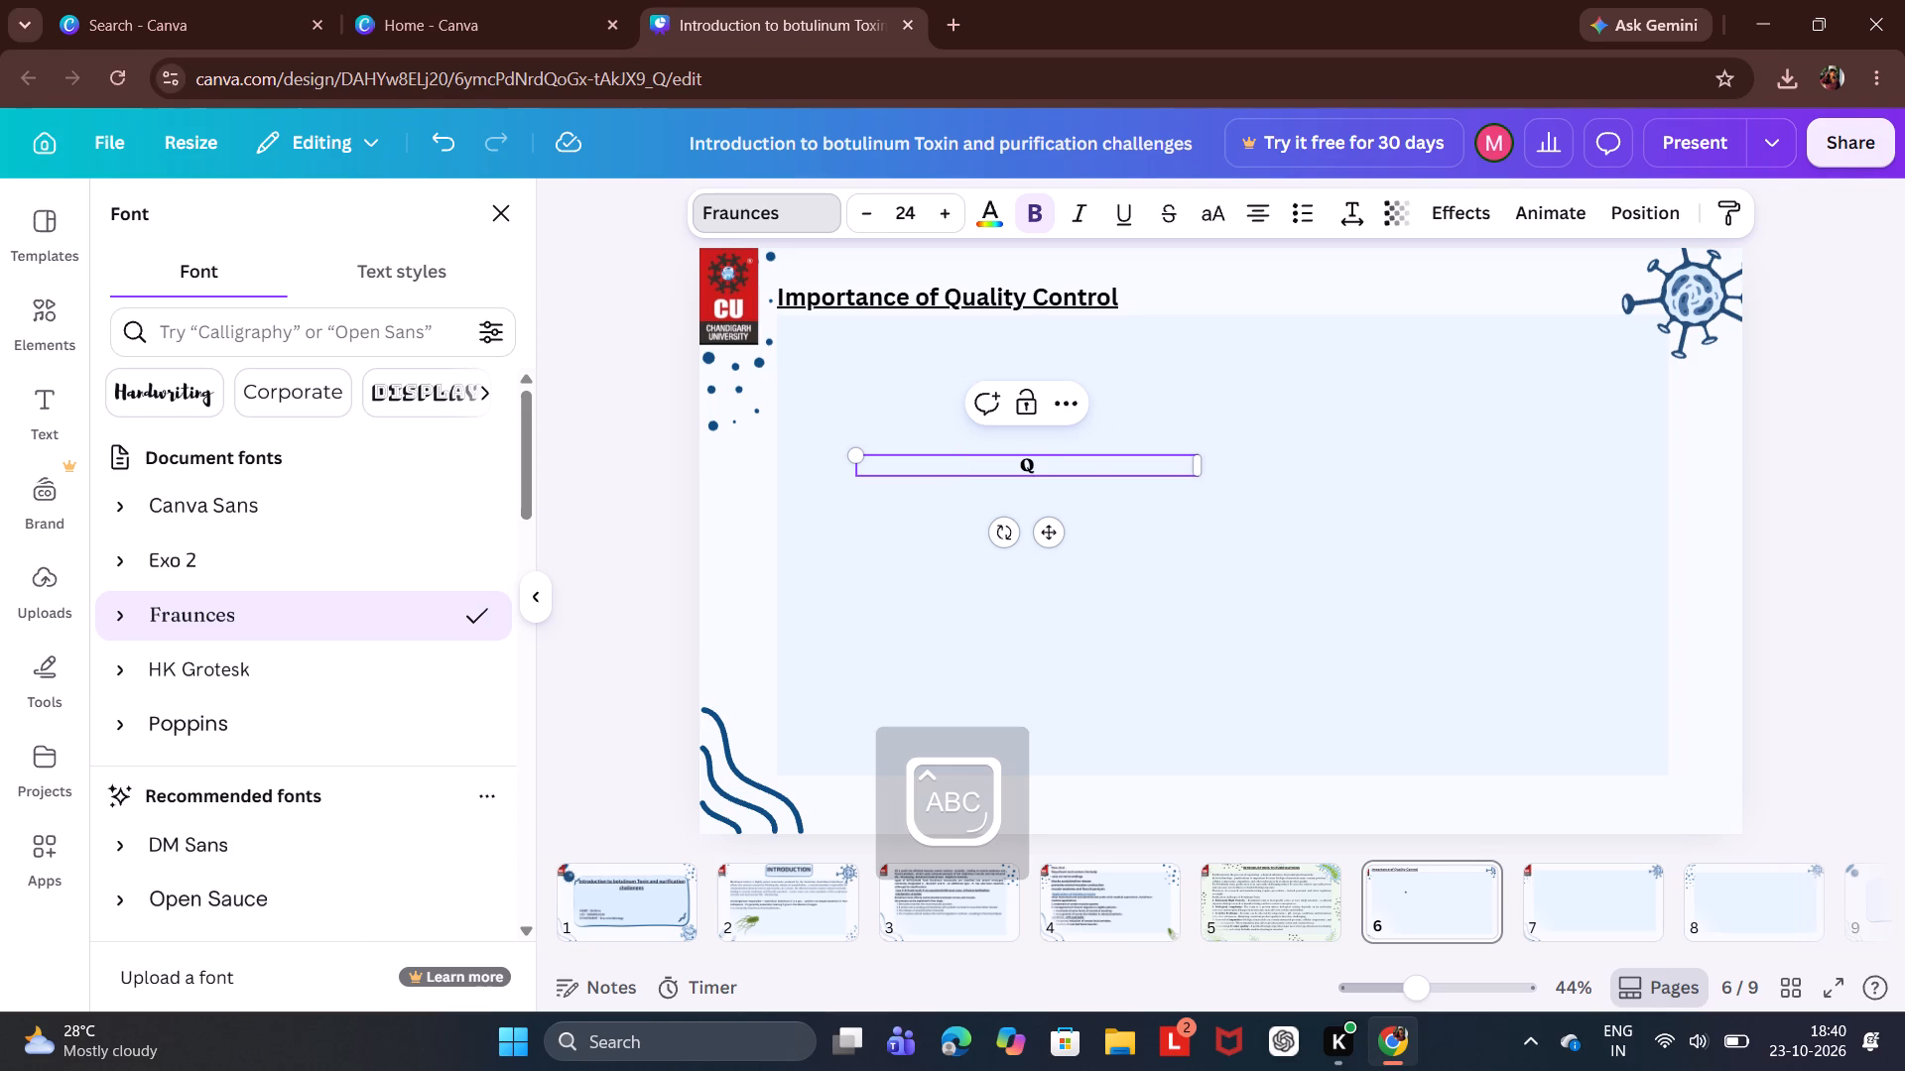
{"action": "type", "text": "uality"}
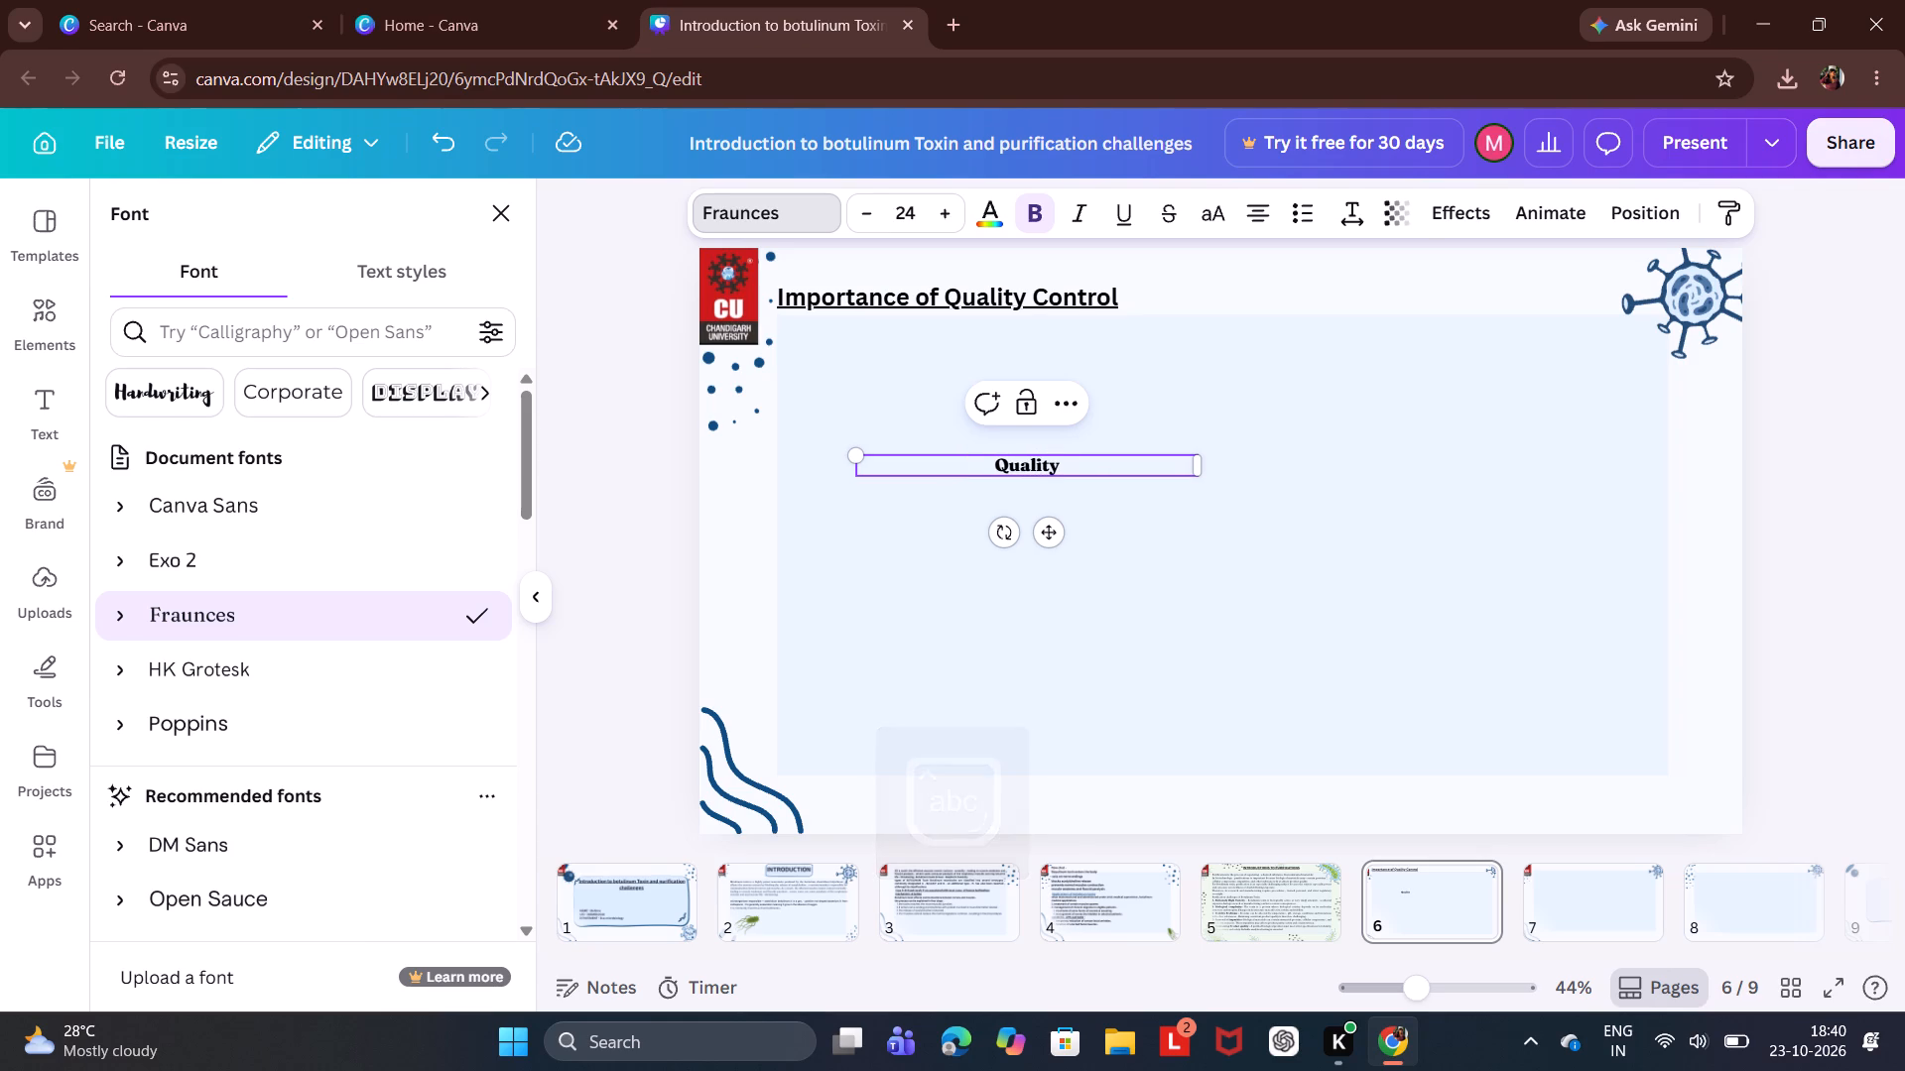
{"action": "key", "text": "space"}
{"action": "type", "text": "control helps"}
{"action": "key", "text": "space"}
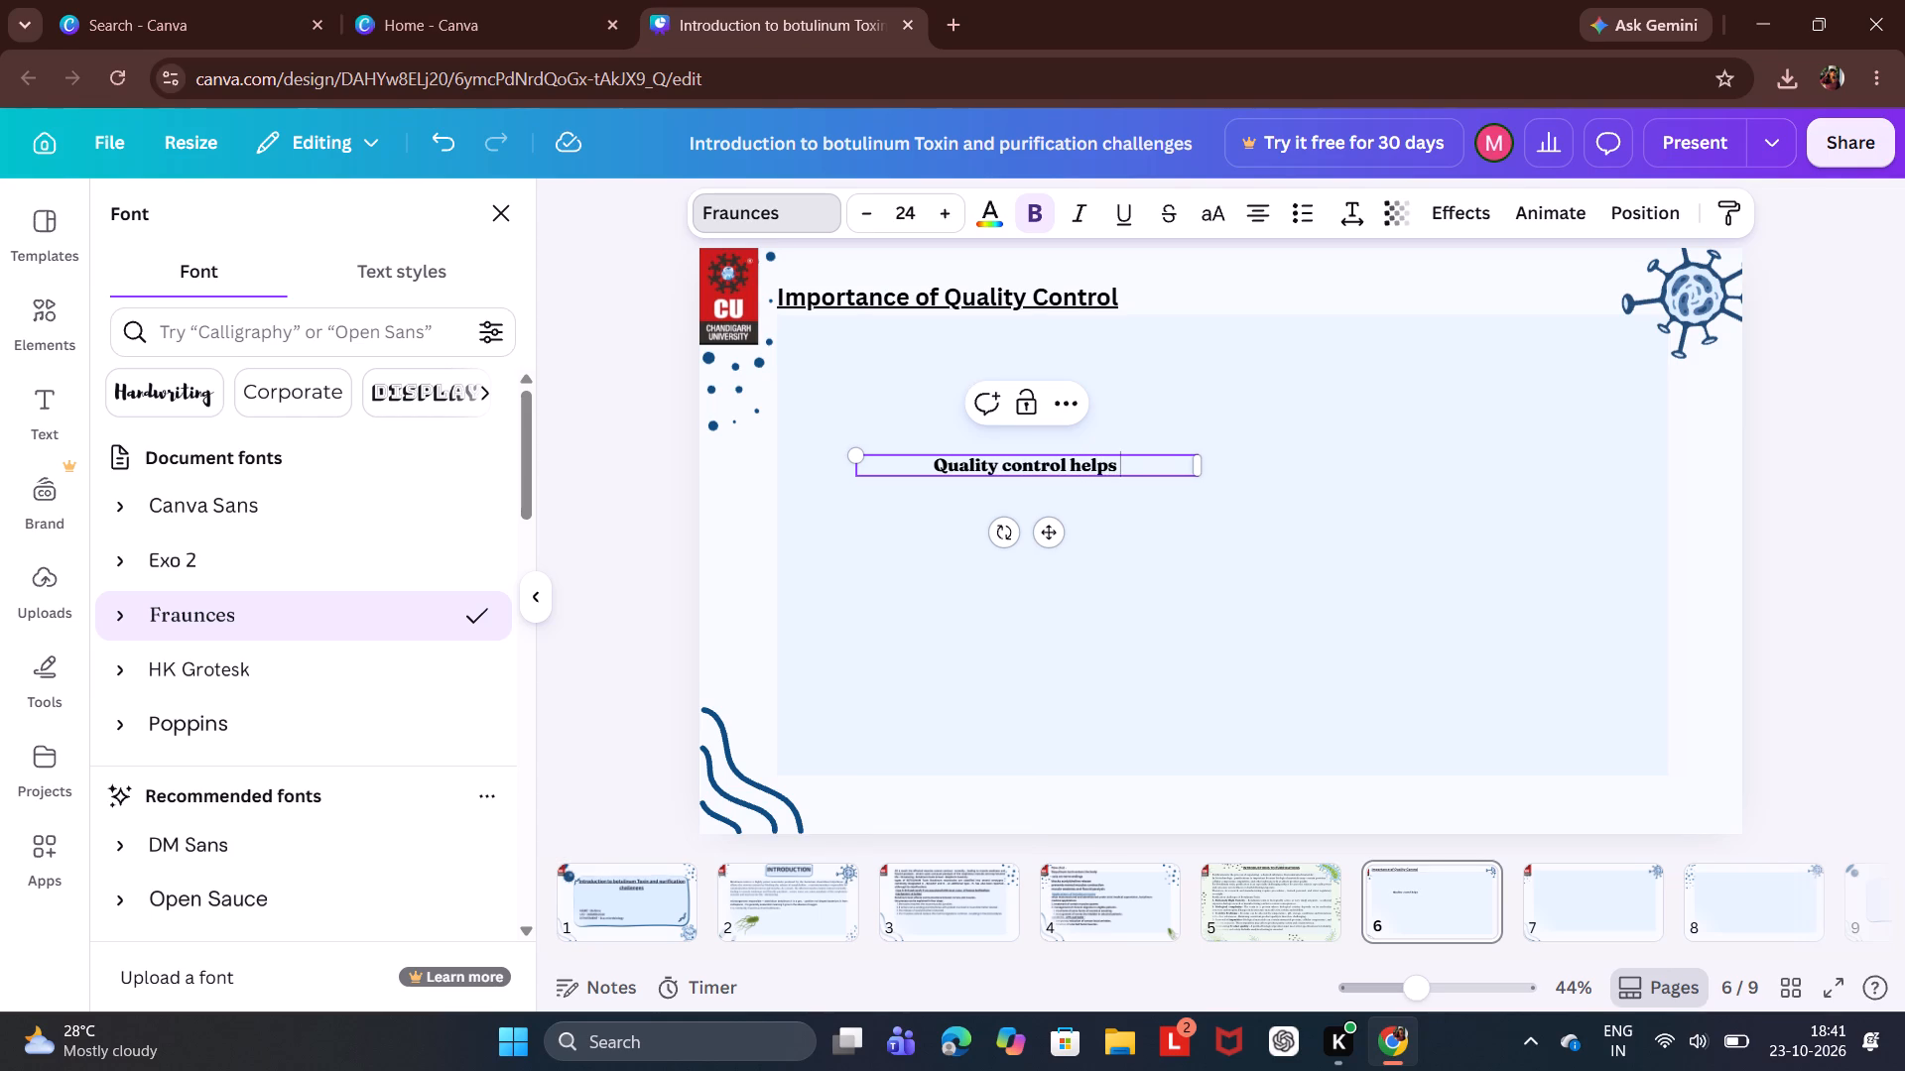
{"action": "type", "text": "ensure"}
{"action": "key", "text": "space"}
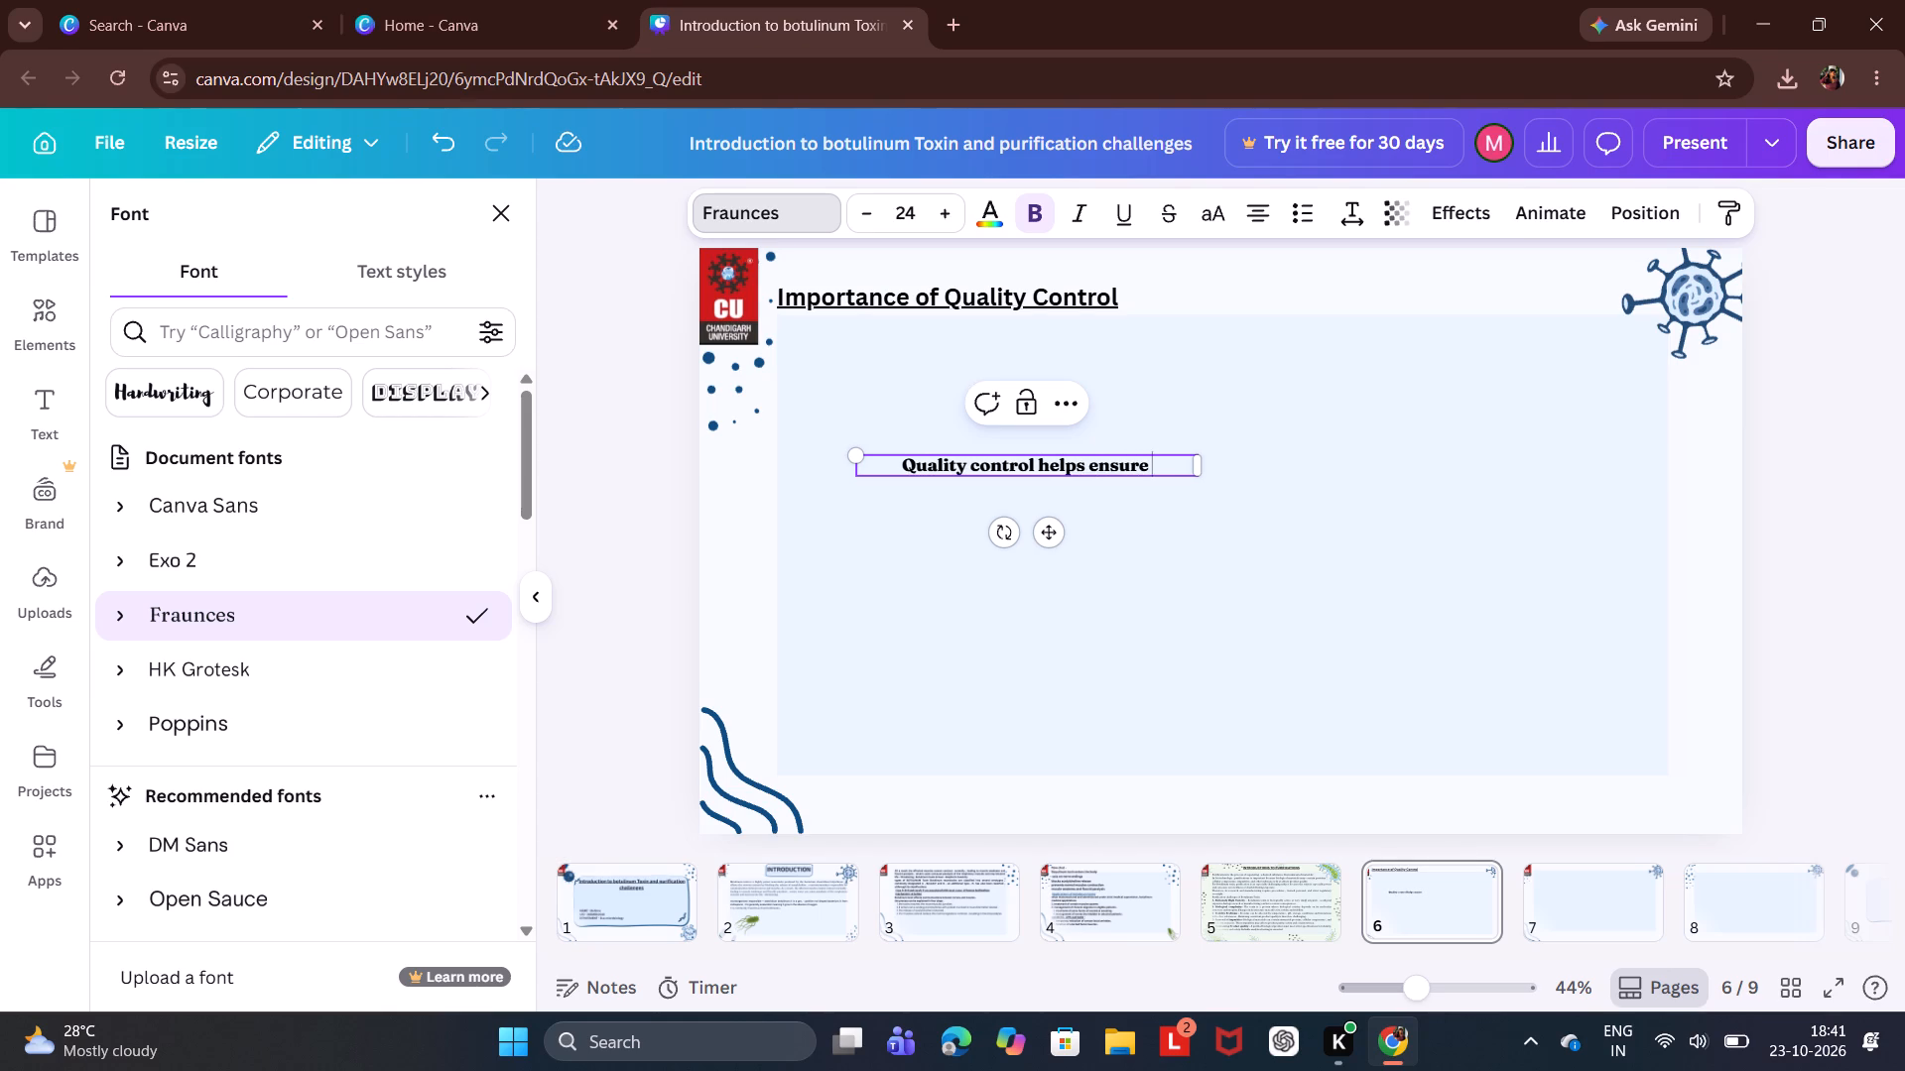
{"action": "key", "text": "BackSpace"}
{"action": "key", "text": "s"}
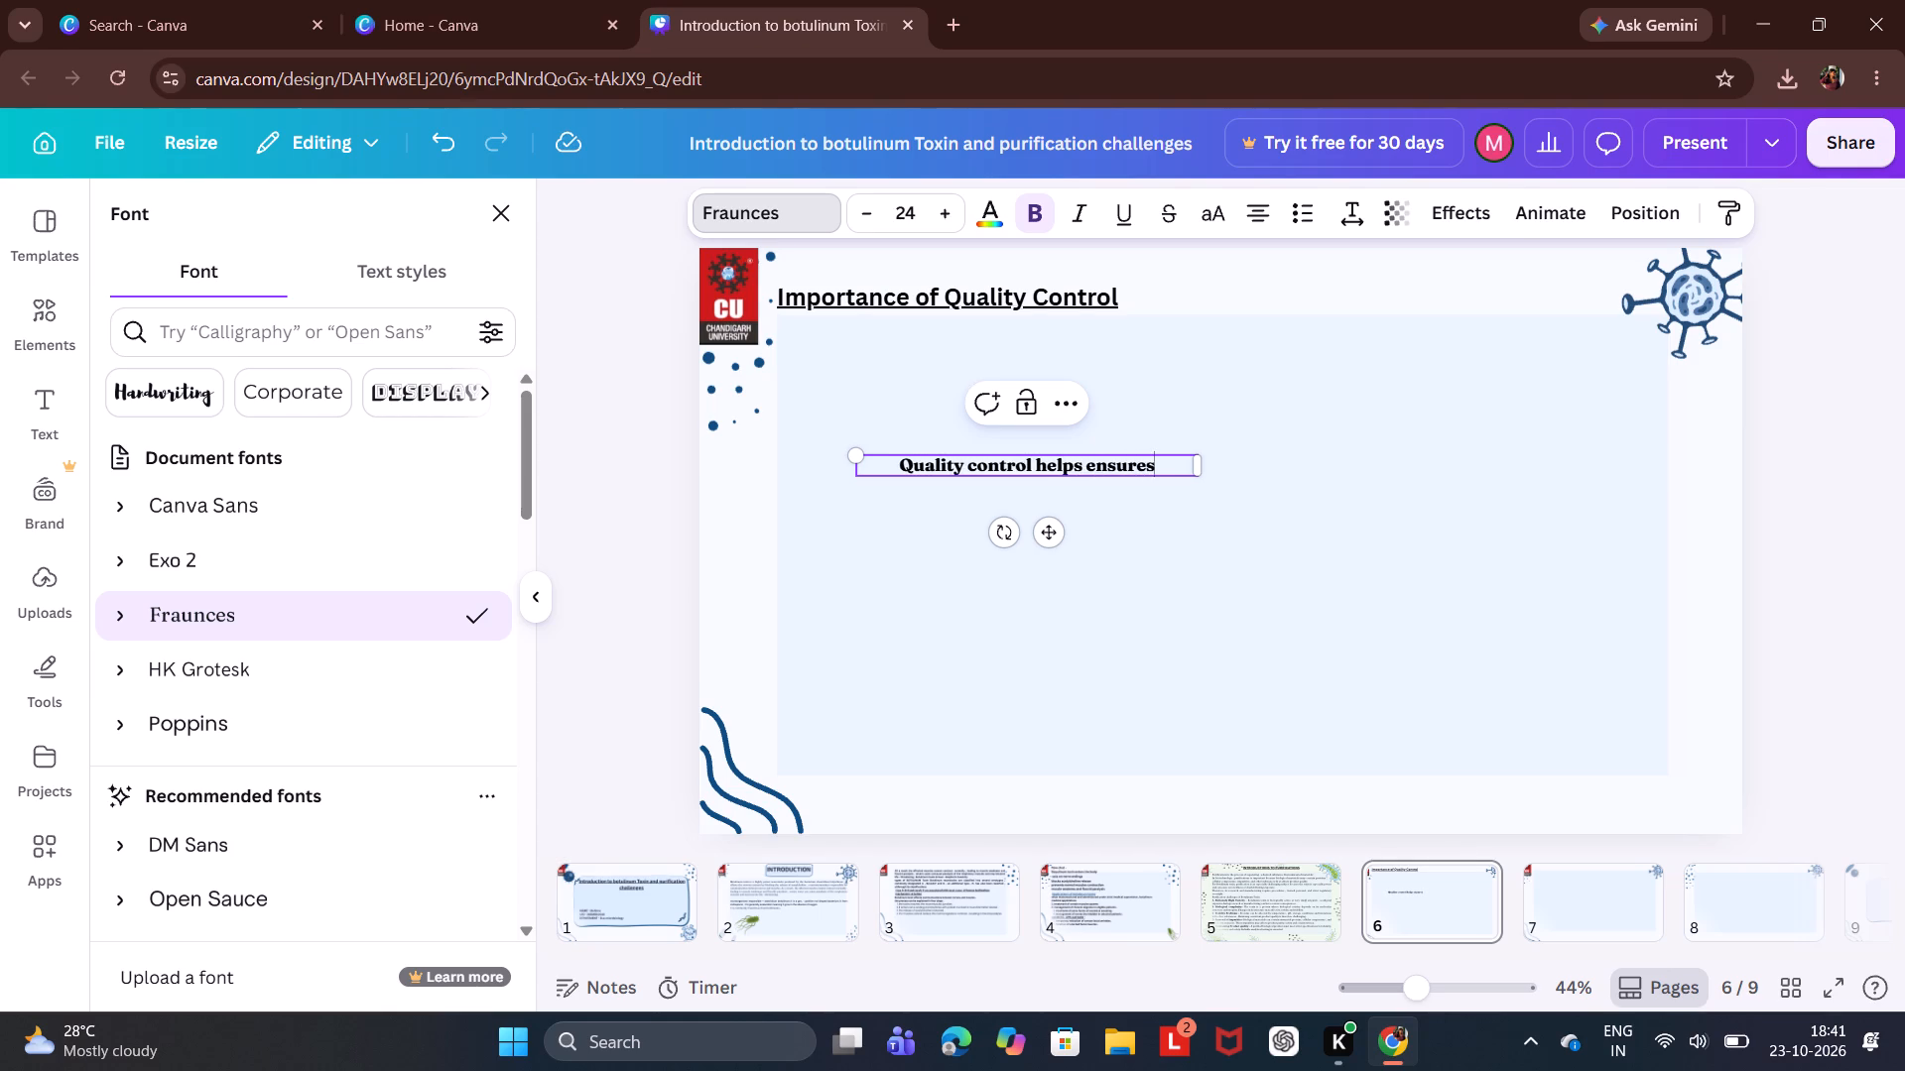
{"action": "key", "text": "BackSpace"}
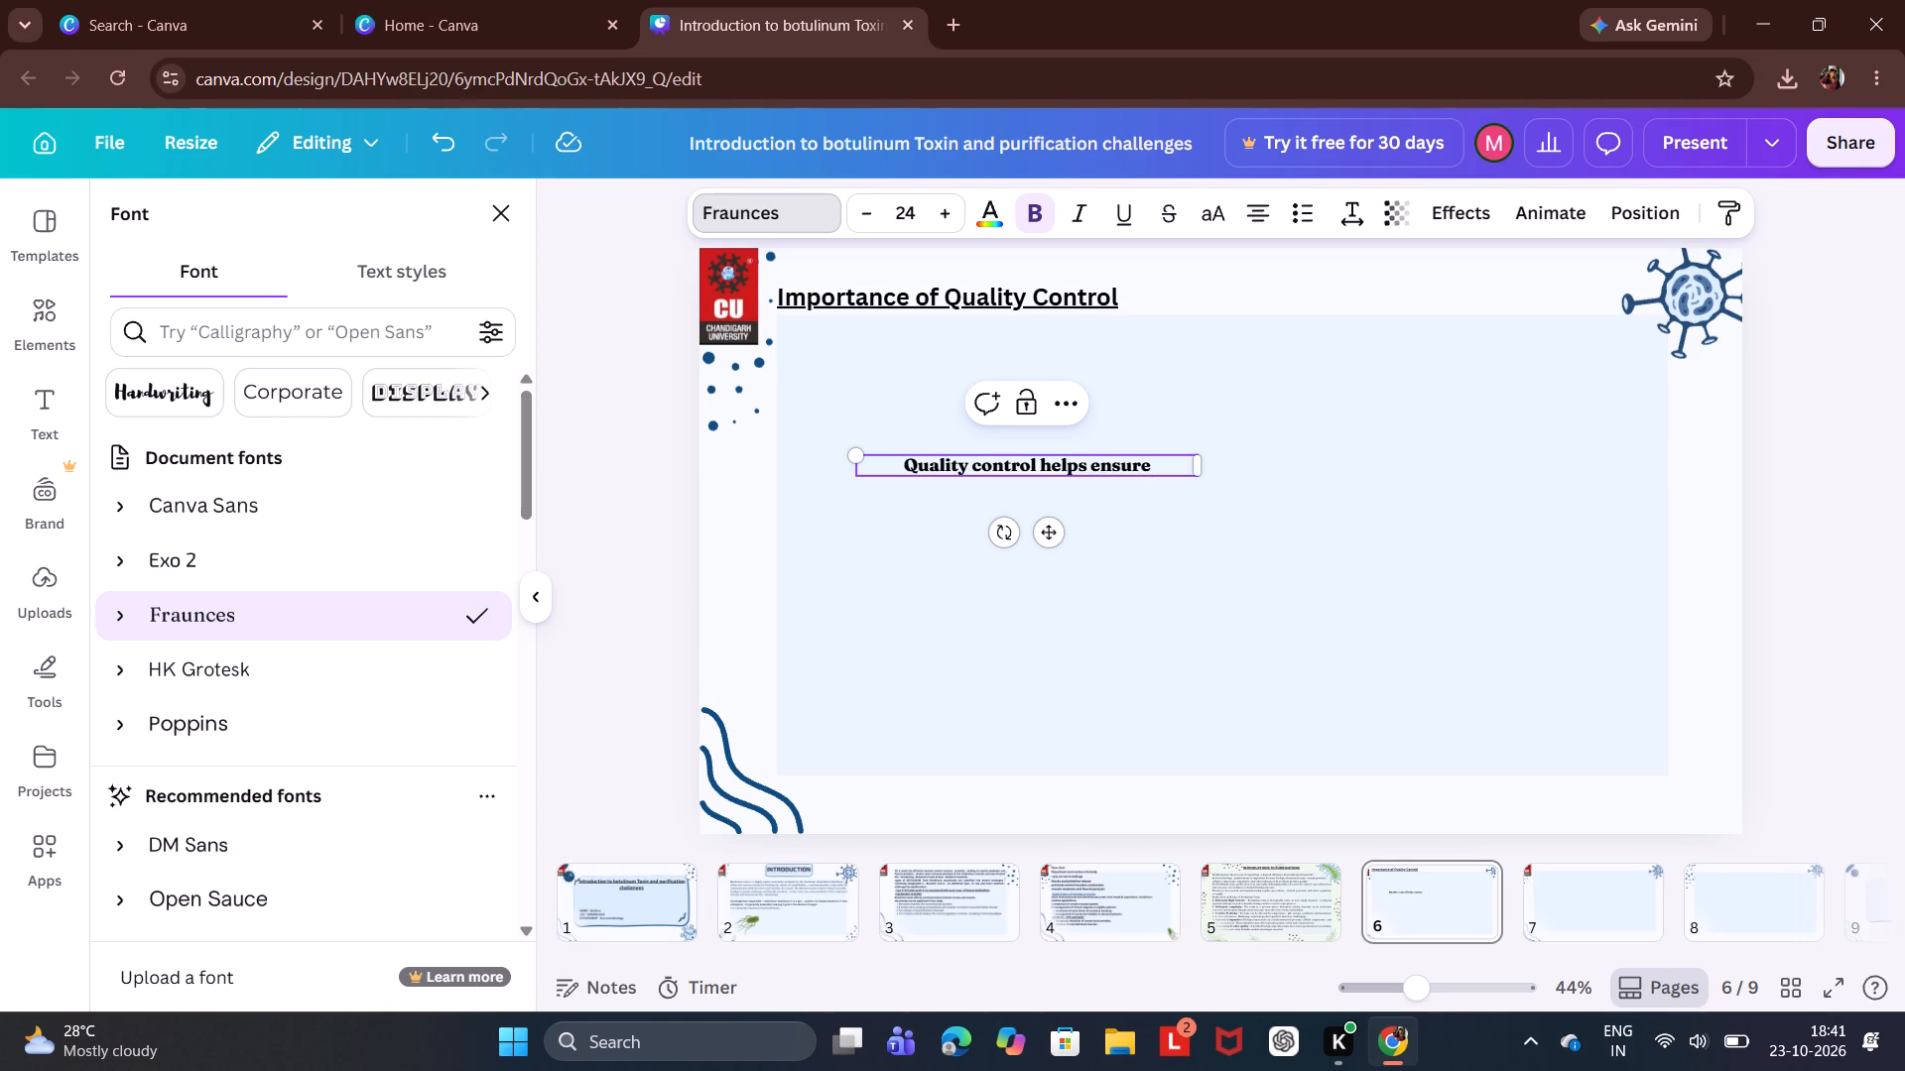
{"action": "key", "text": "space"}
{"action": "type", "text": "that"}
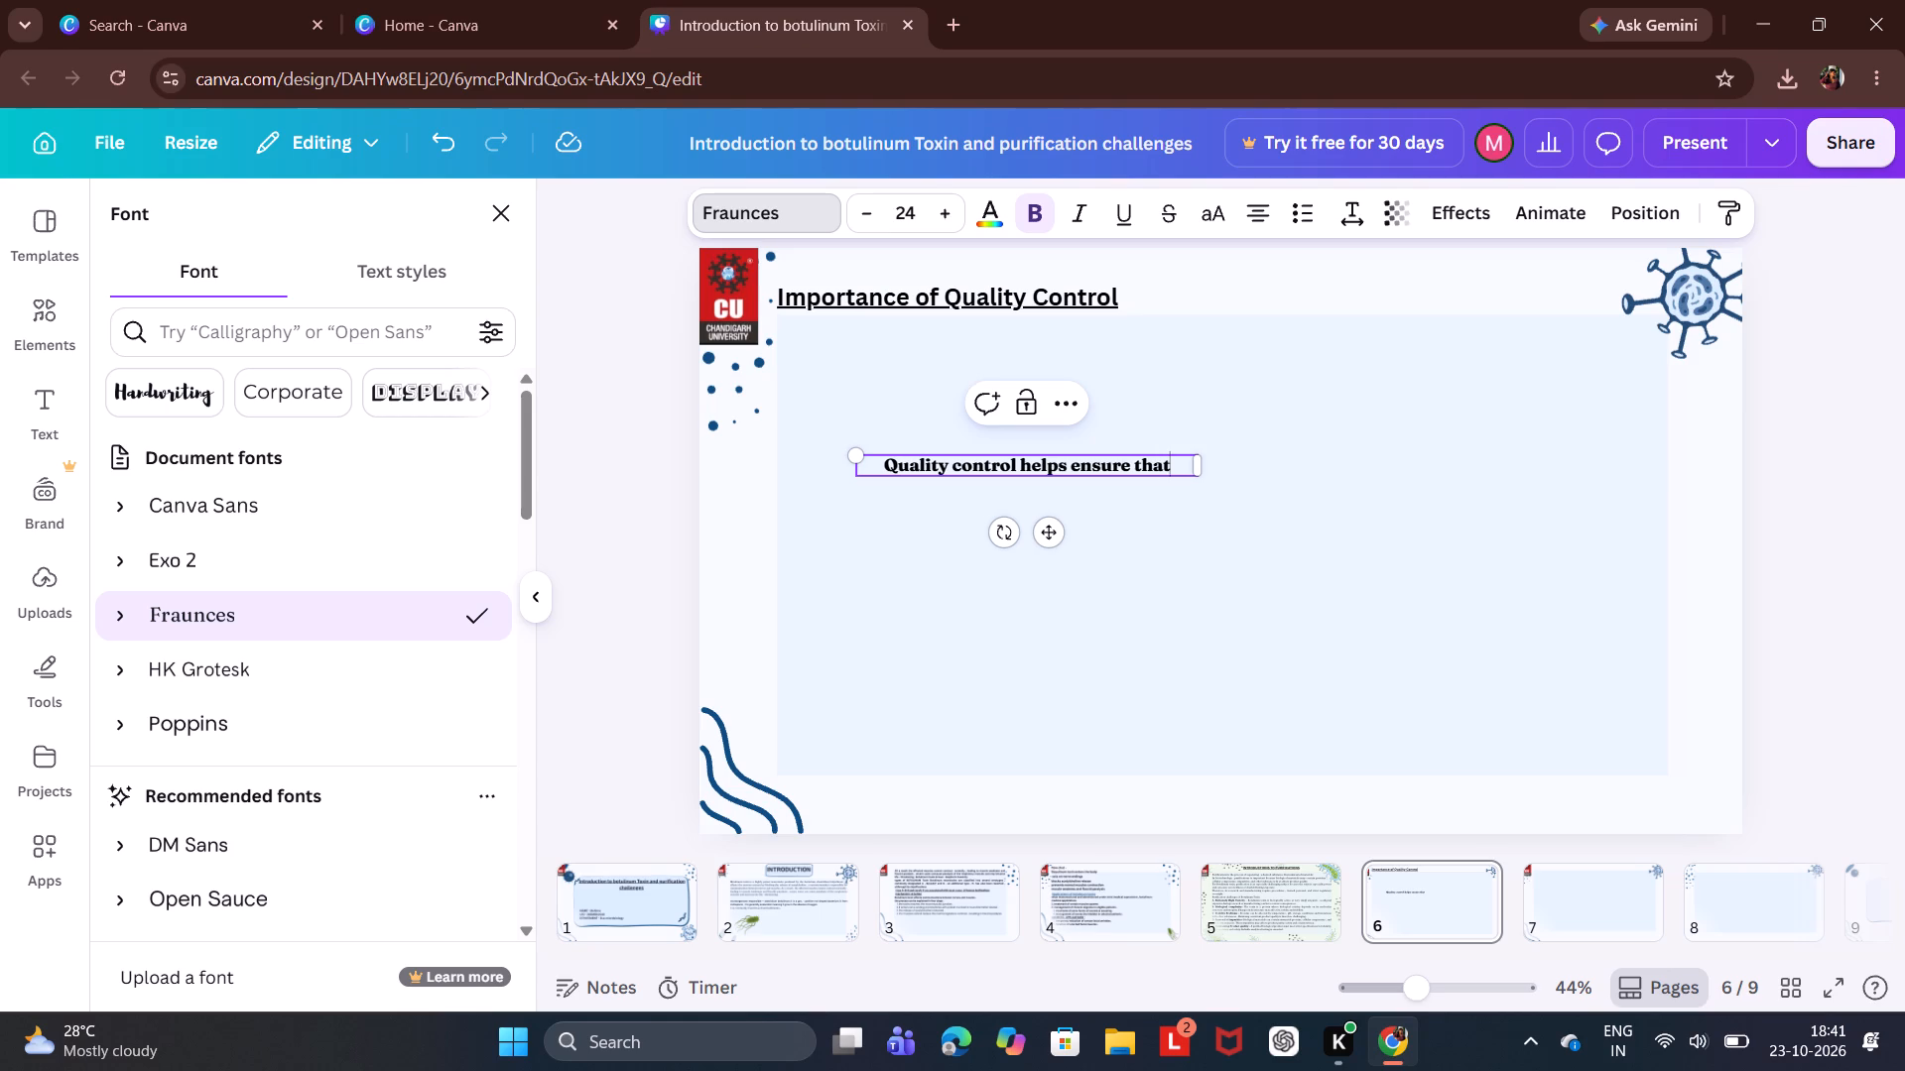
{"action": "key", "text": "space"}
{"action": "type", "text": "a"}
{"action": "key", "text": "space"}
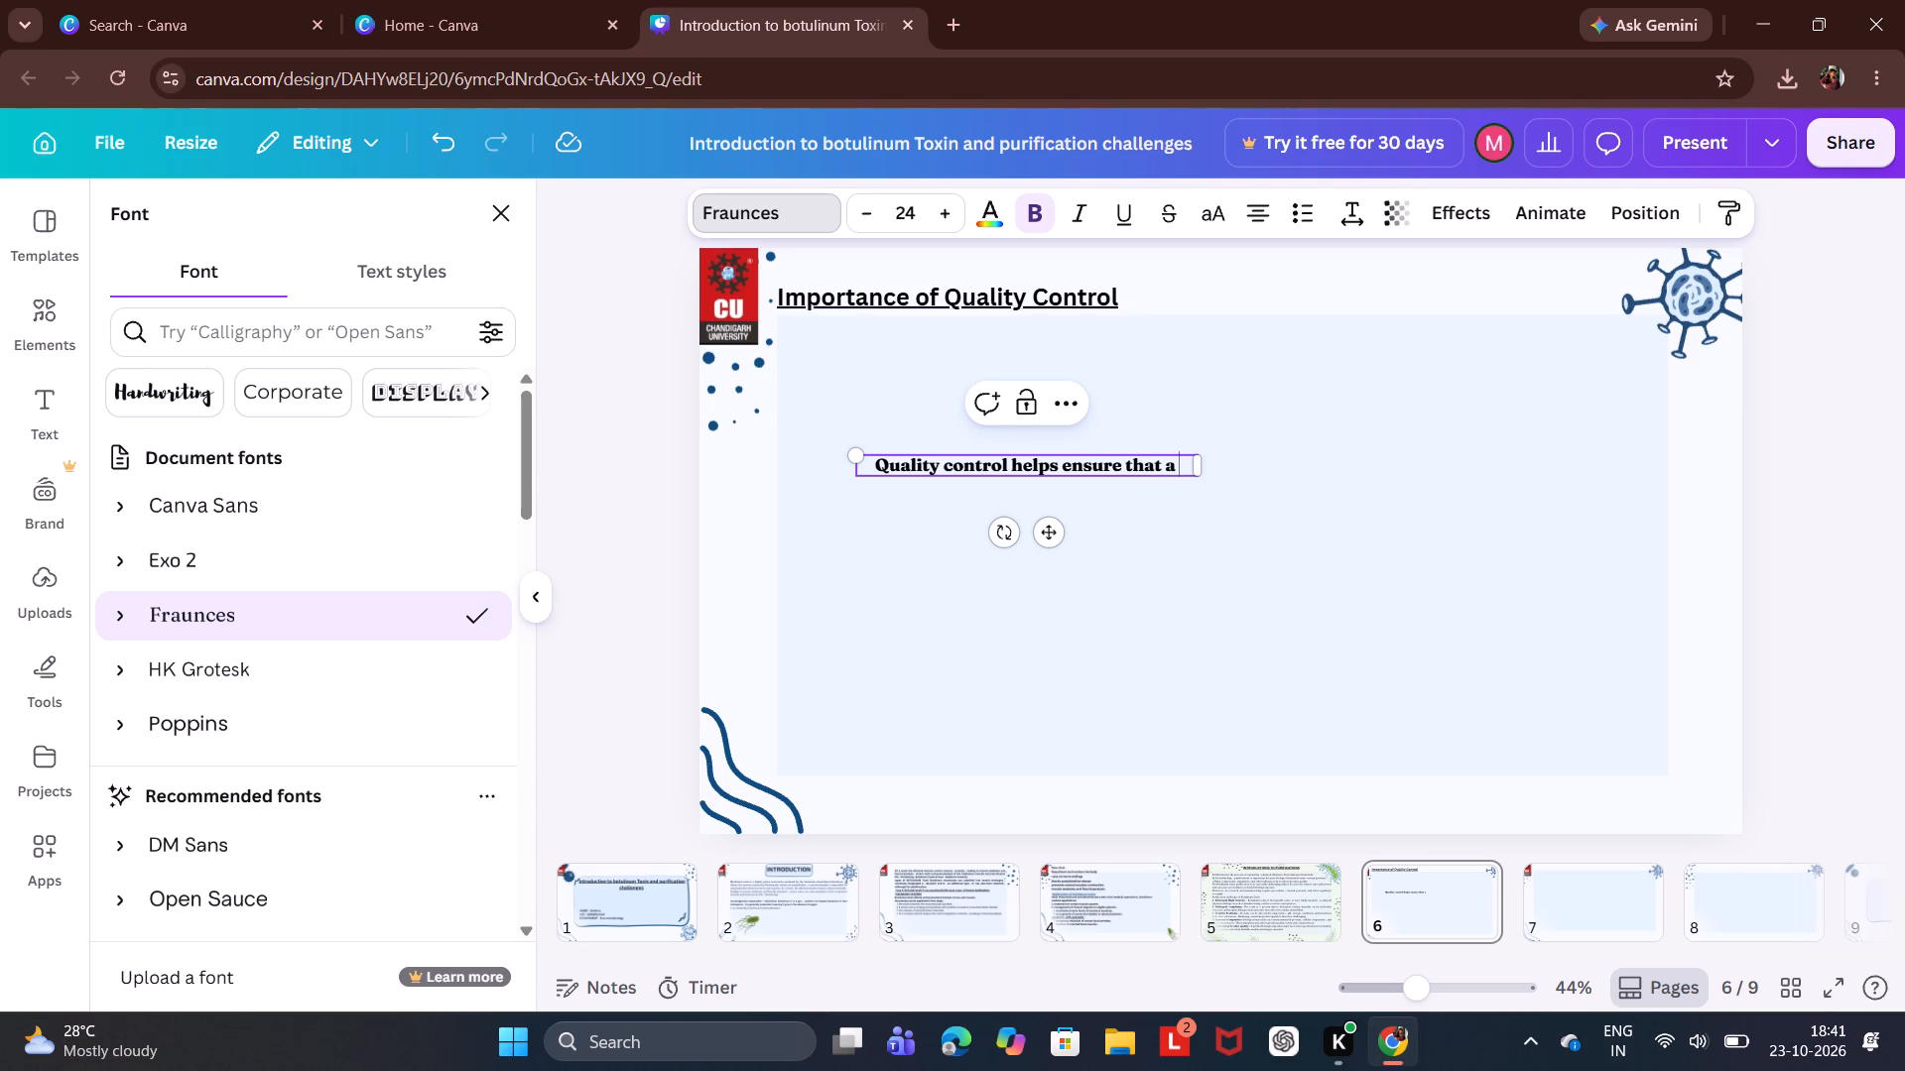
{"action": "type", "text": "bi"}
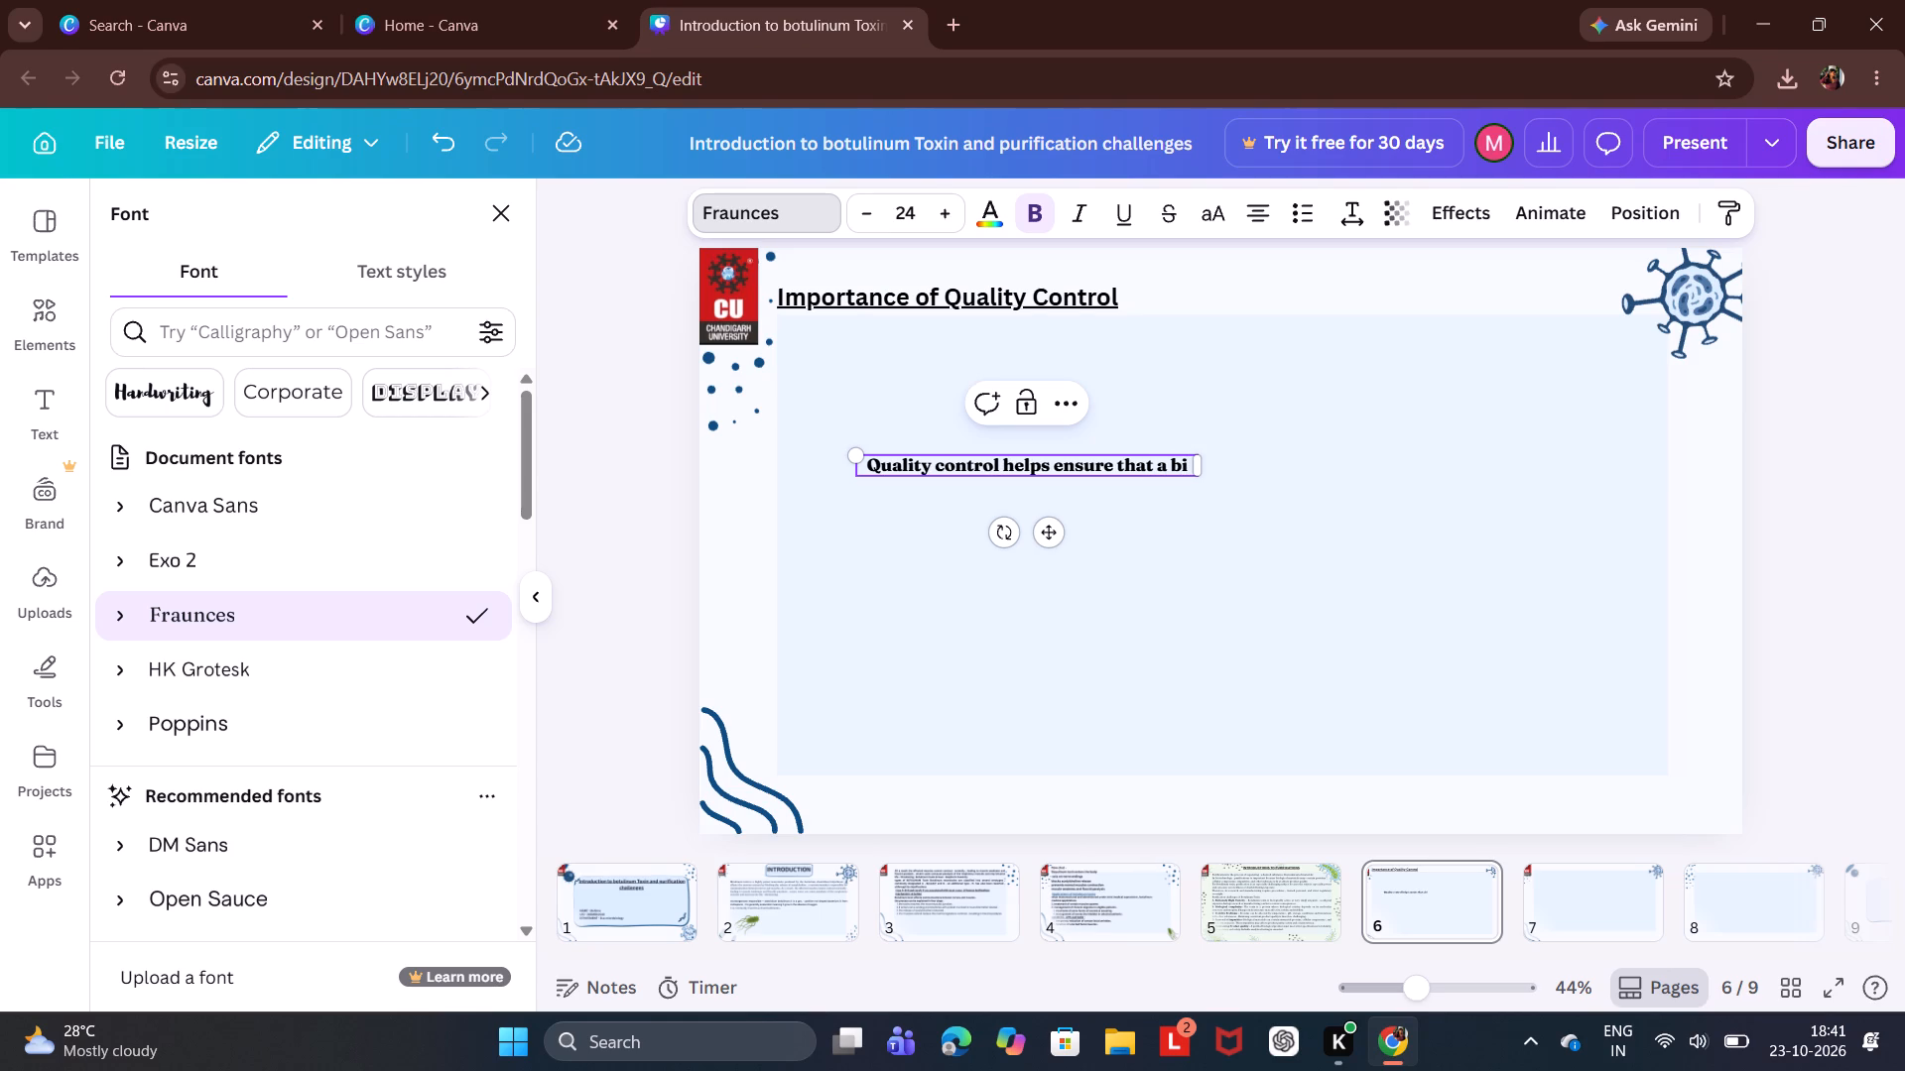
{"action": "type", "text": "olo"}
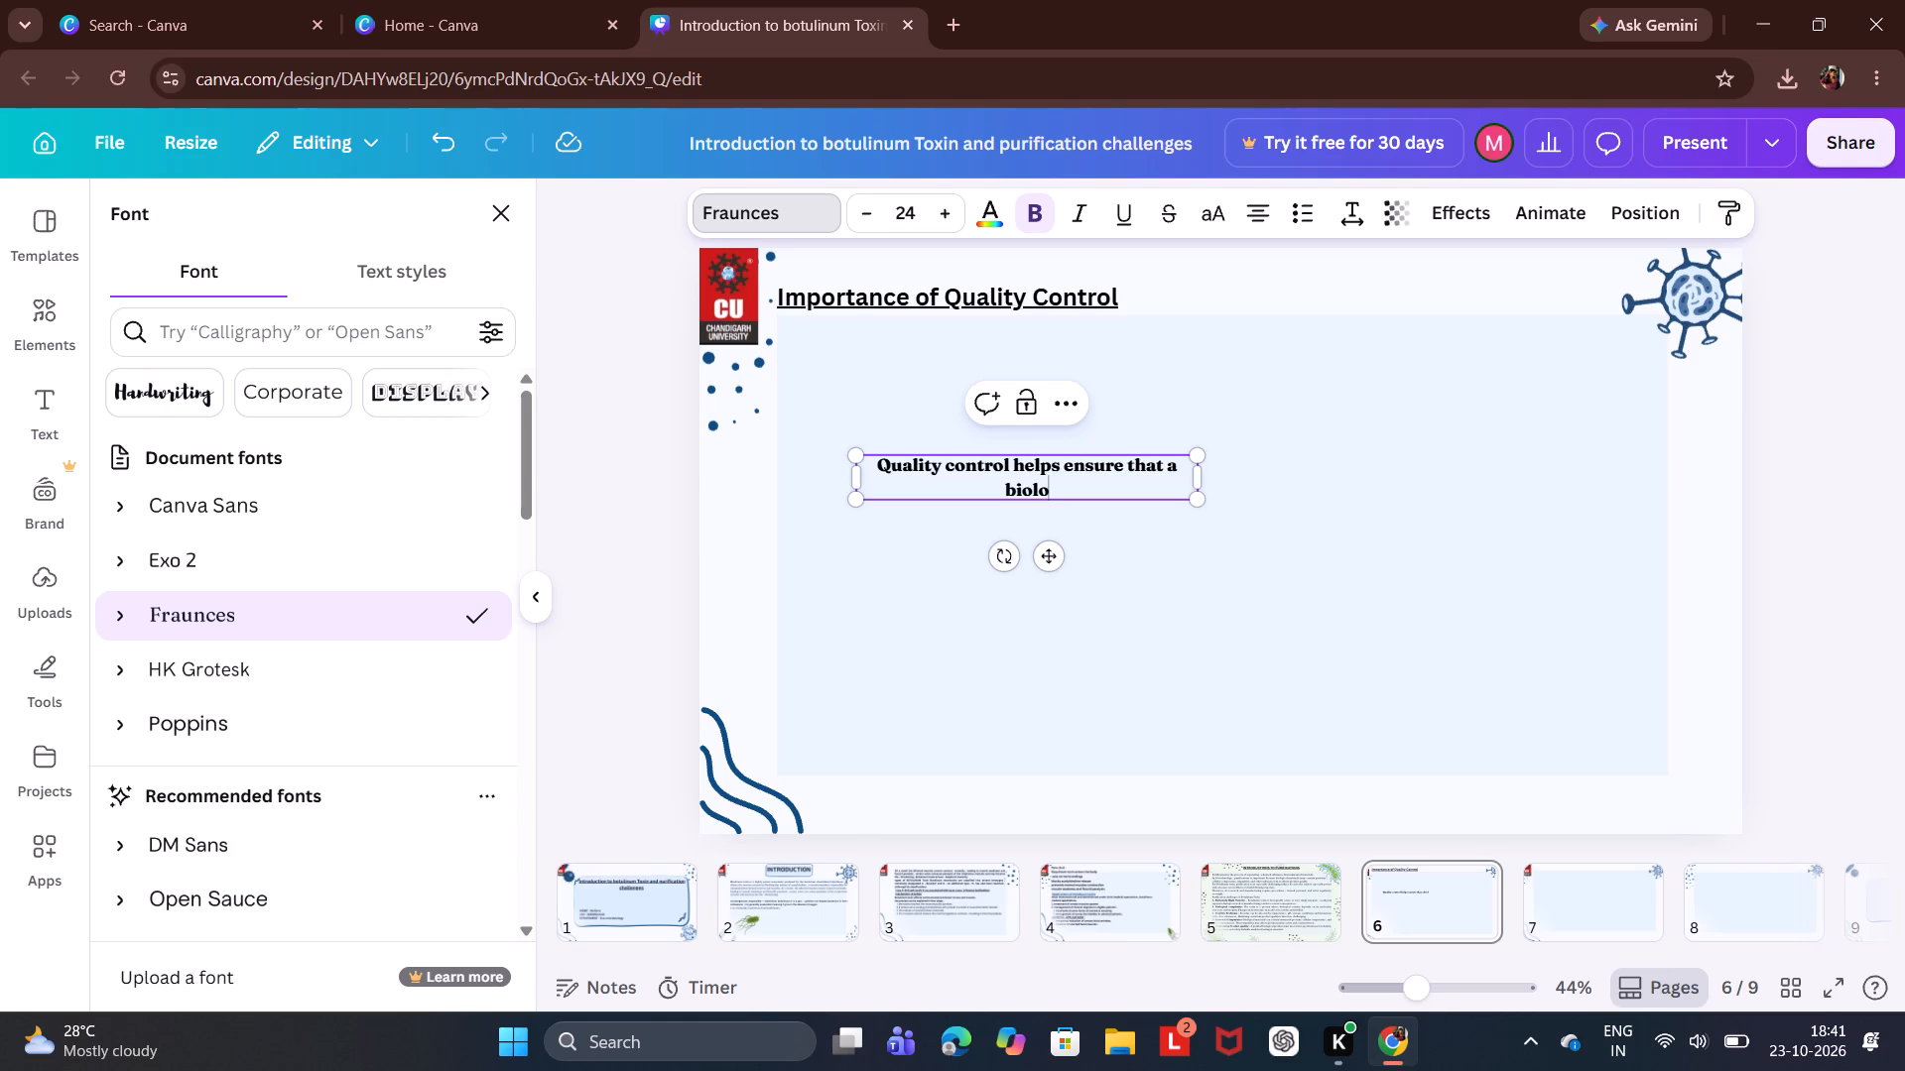
{"action": "key", "text": "g"}
{"action": "type", "text": "ical"}
{"action": "key", "text": "space"}
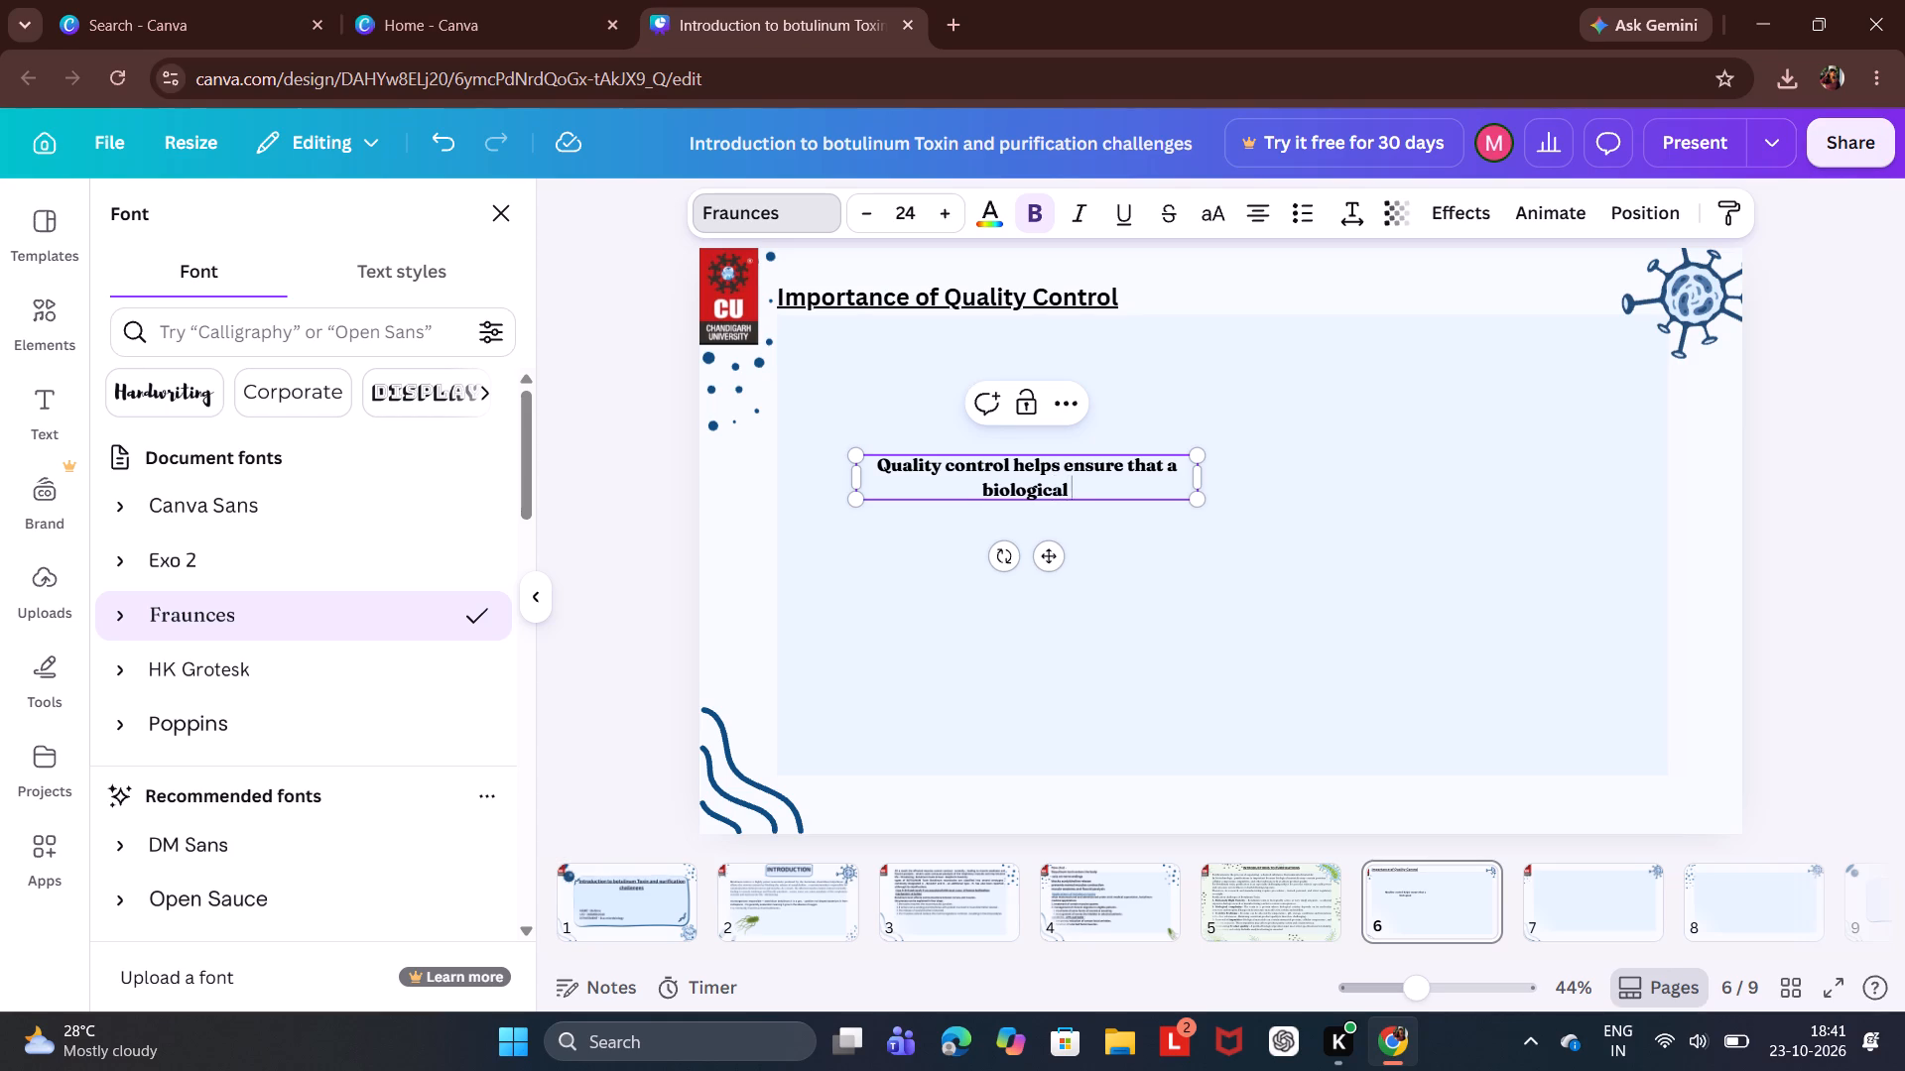
{"action": "key", "text": "p"}
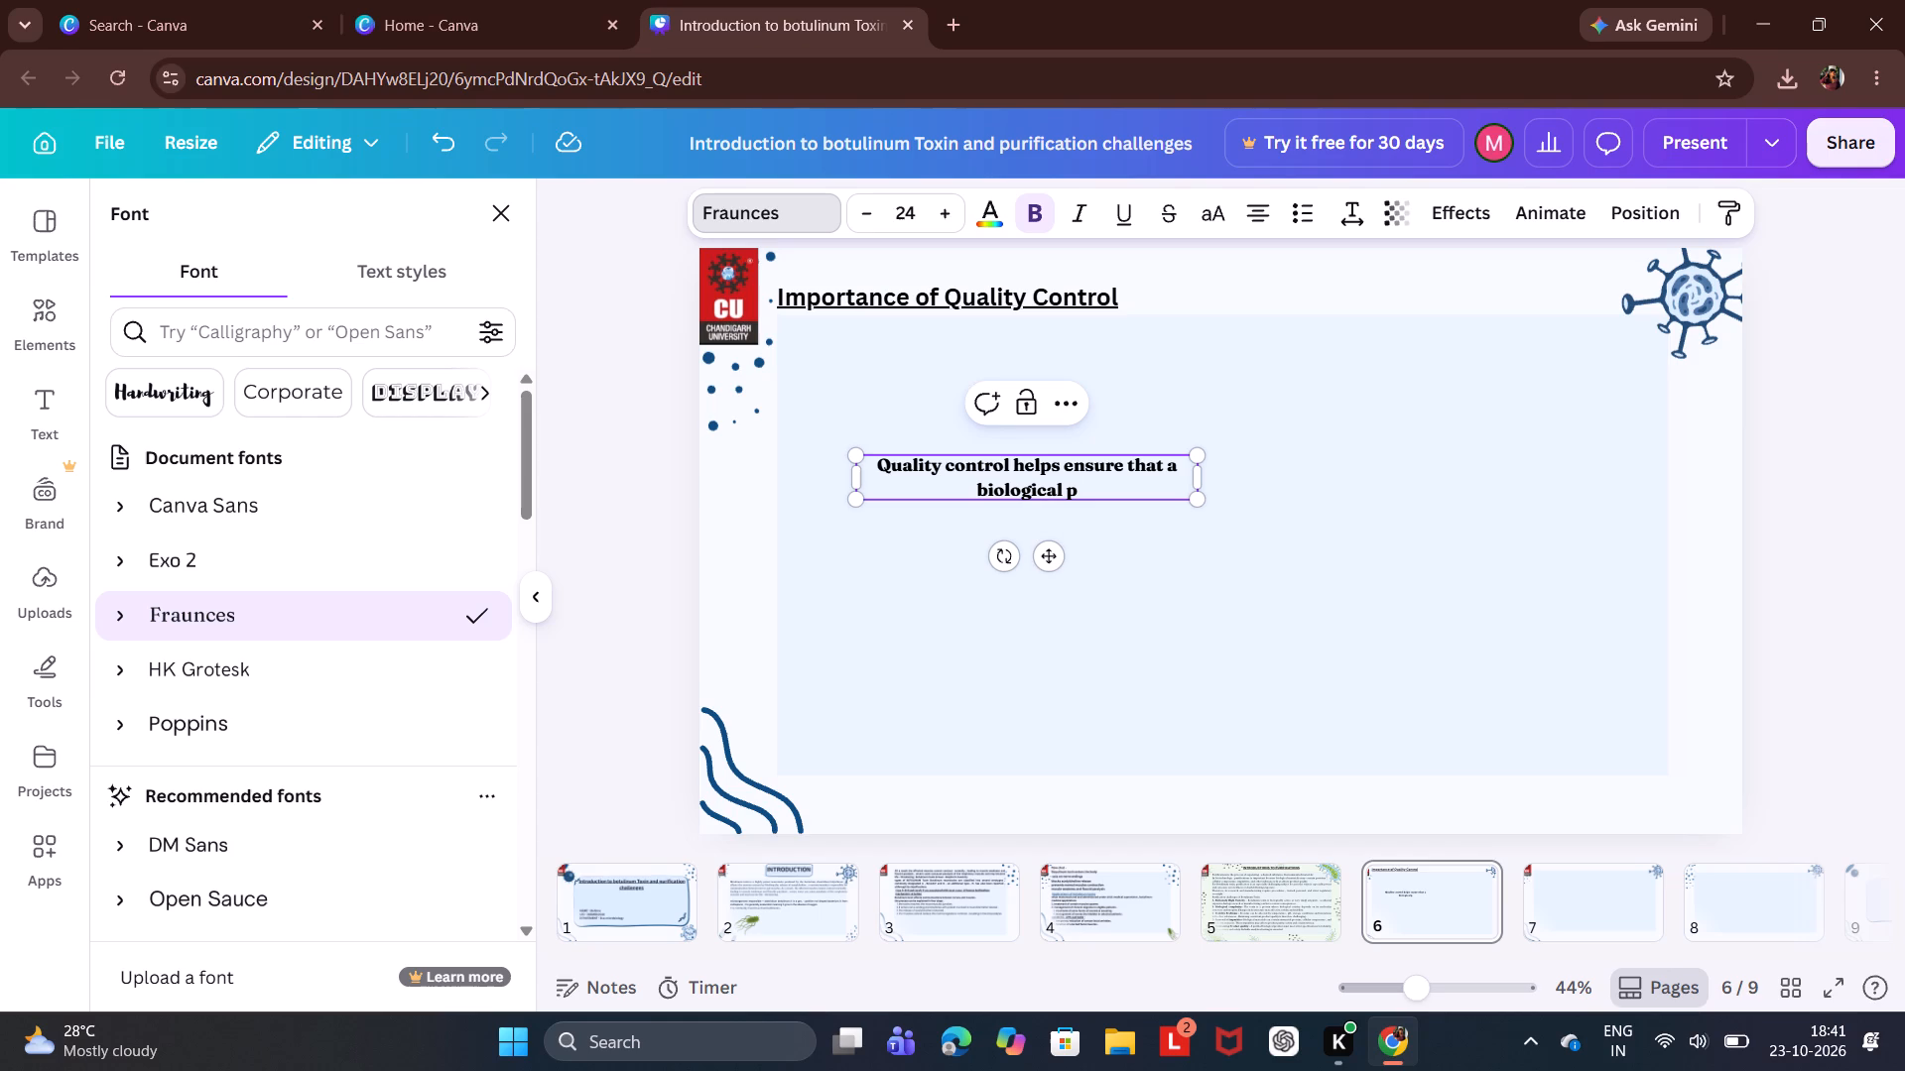
{"action": "type", "text": "roduct"}
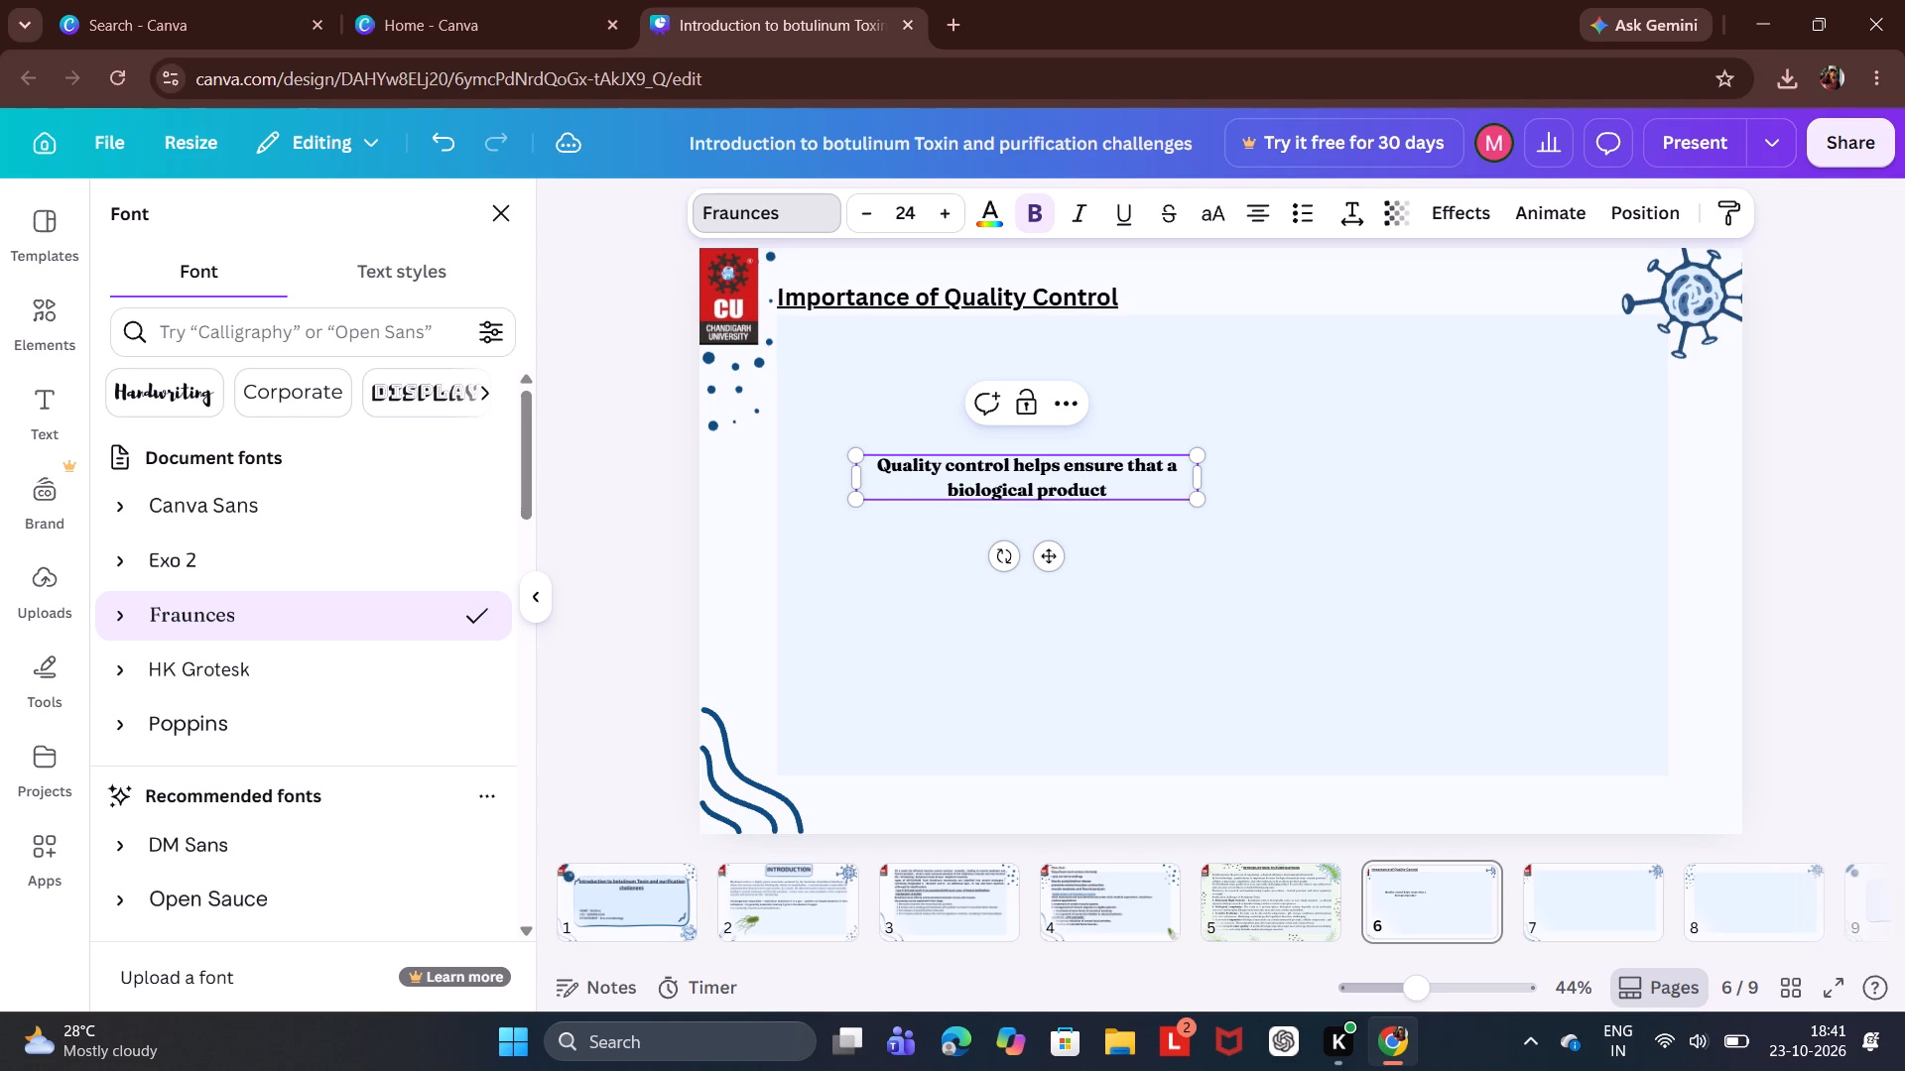
{"action": "key", "text": "space"}
{"action": "type", "text": "meets"}
{"action": "key", "text": "space"}
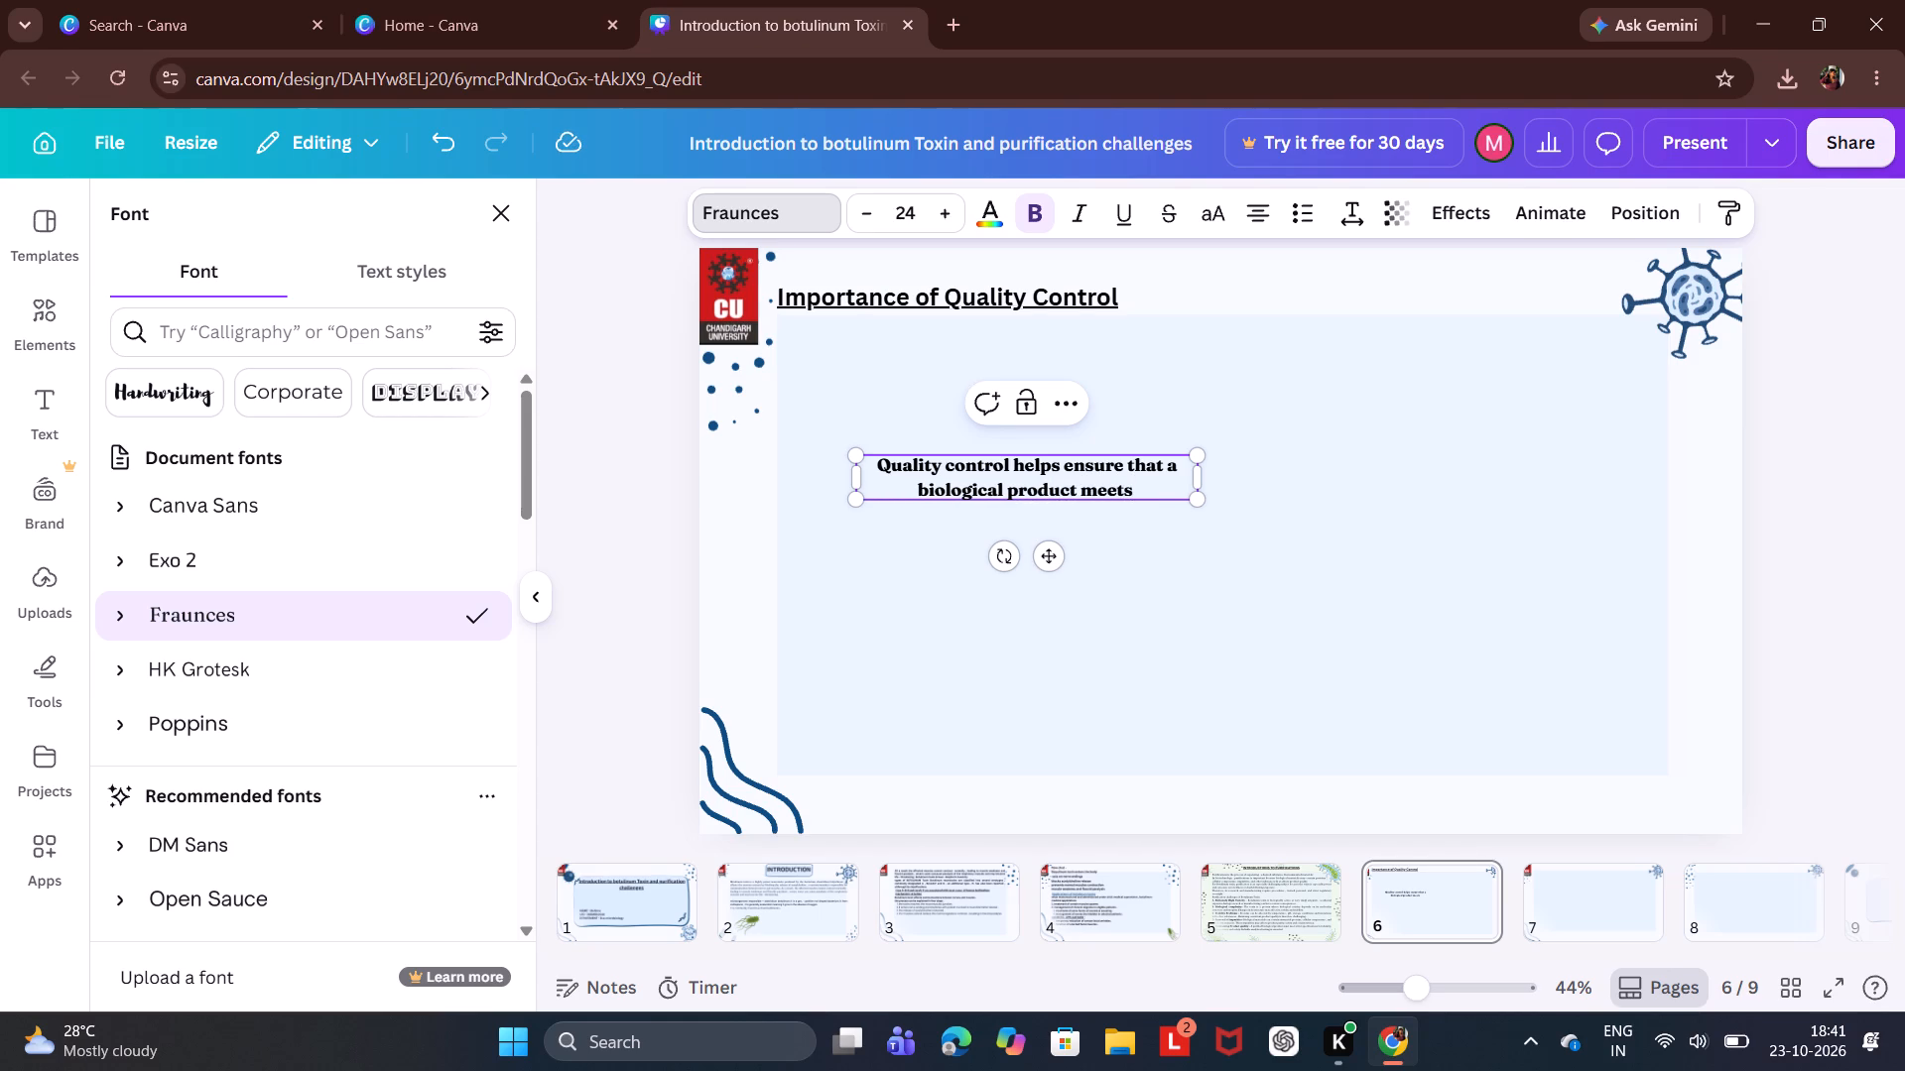
{"action": "type", "text": "es"}
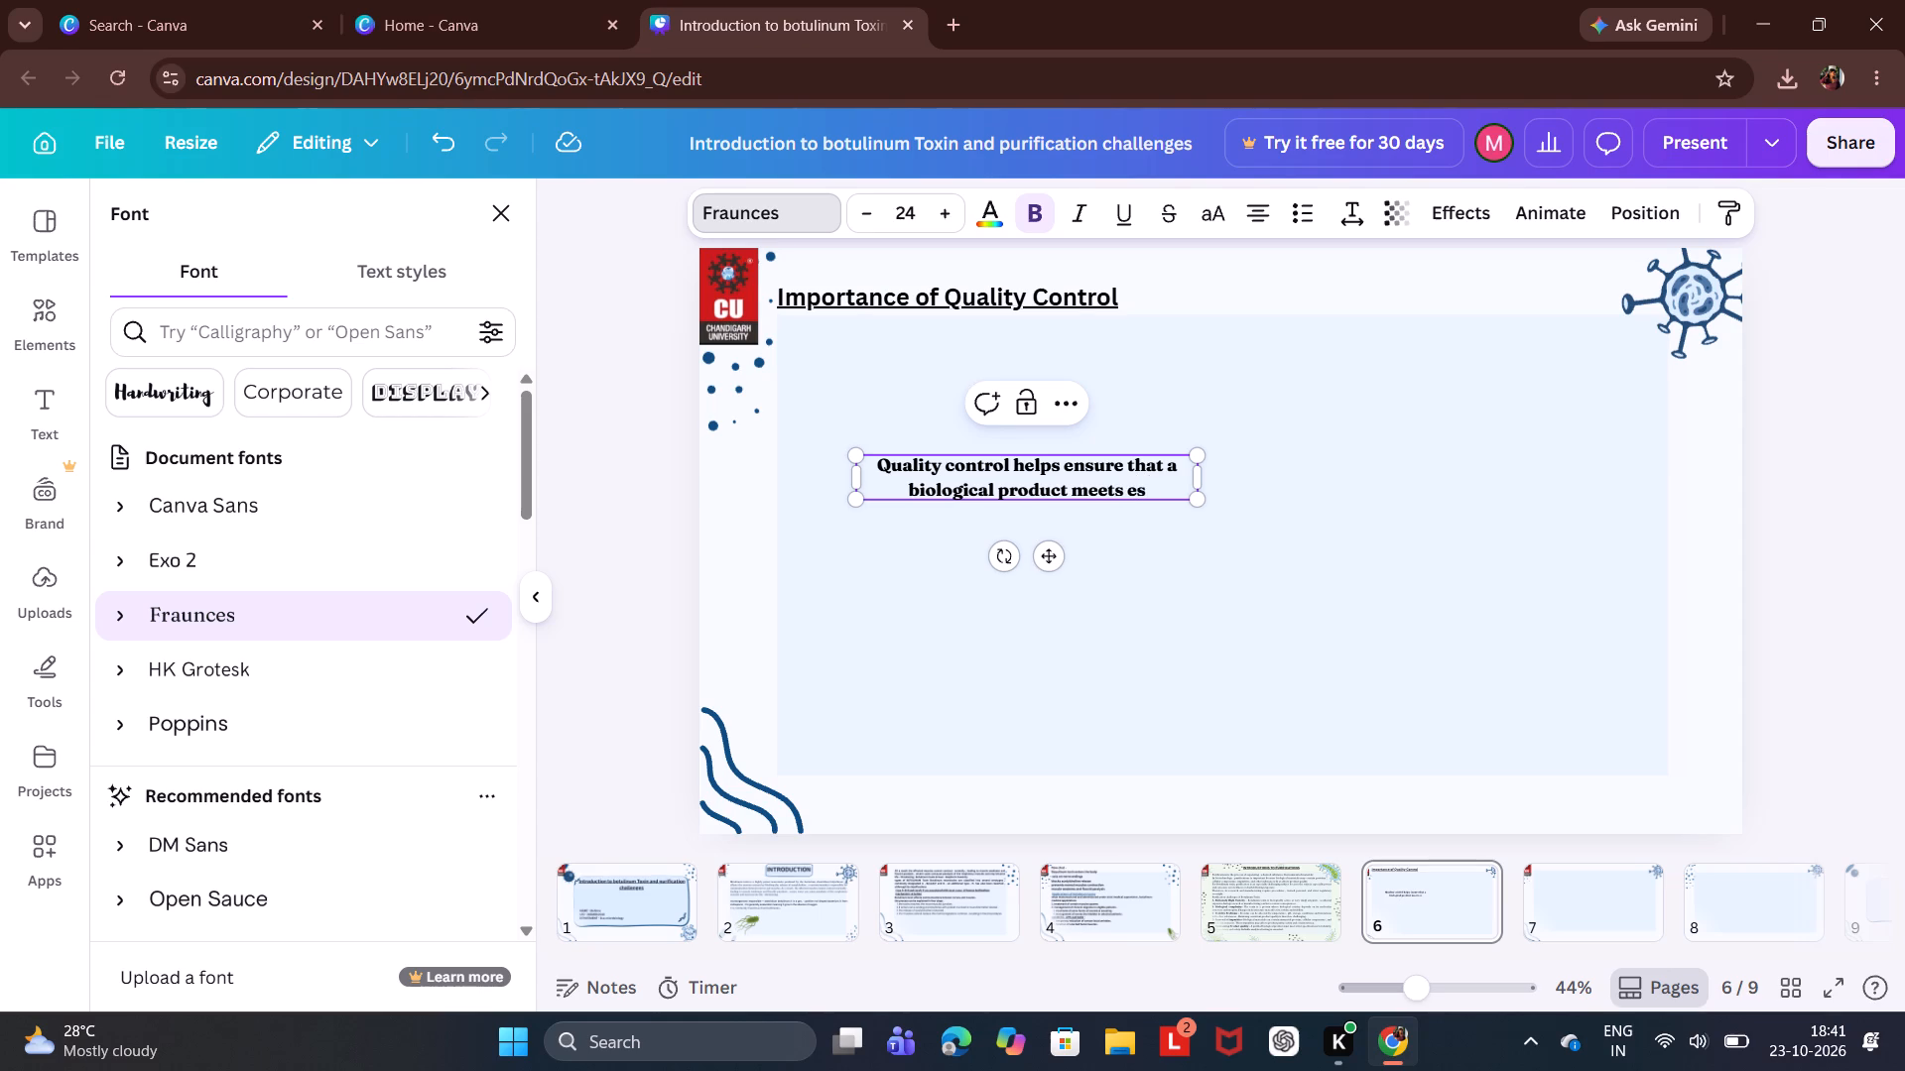
{"action": "key", "text": "t"}
{"action": "key", "text": "a"}
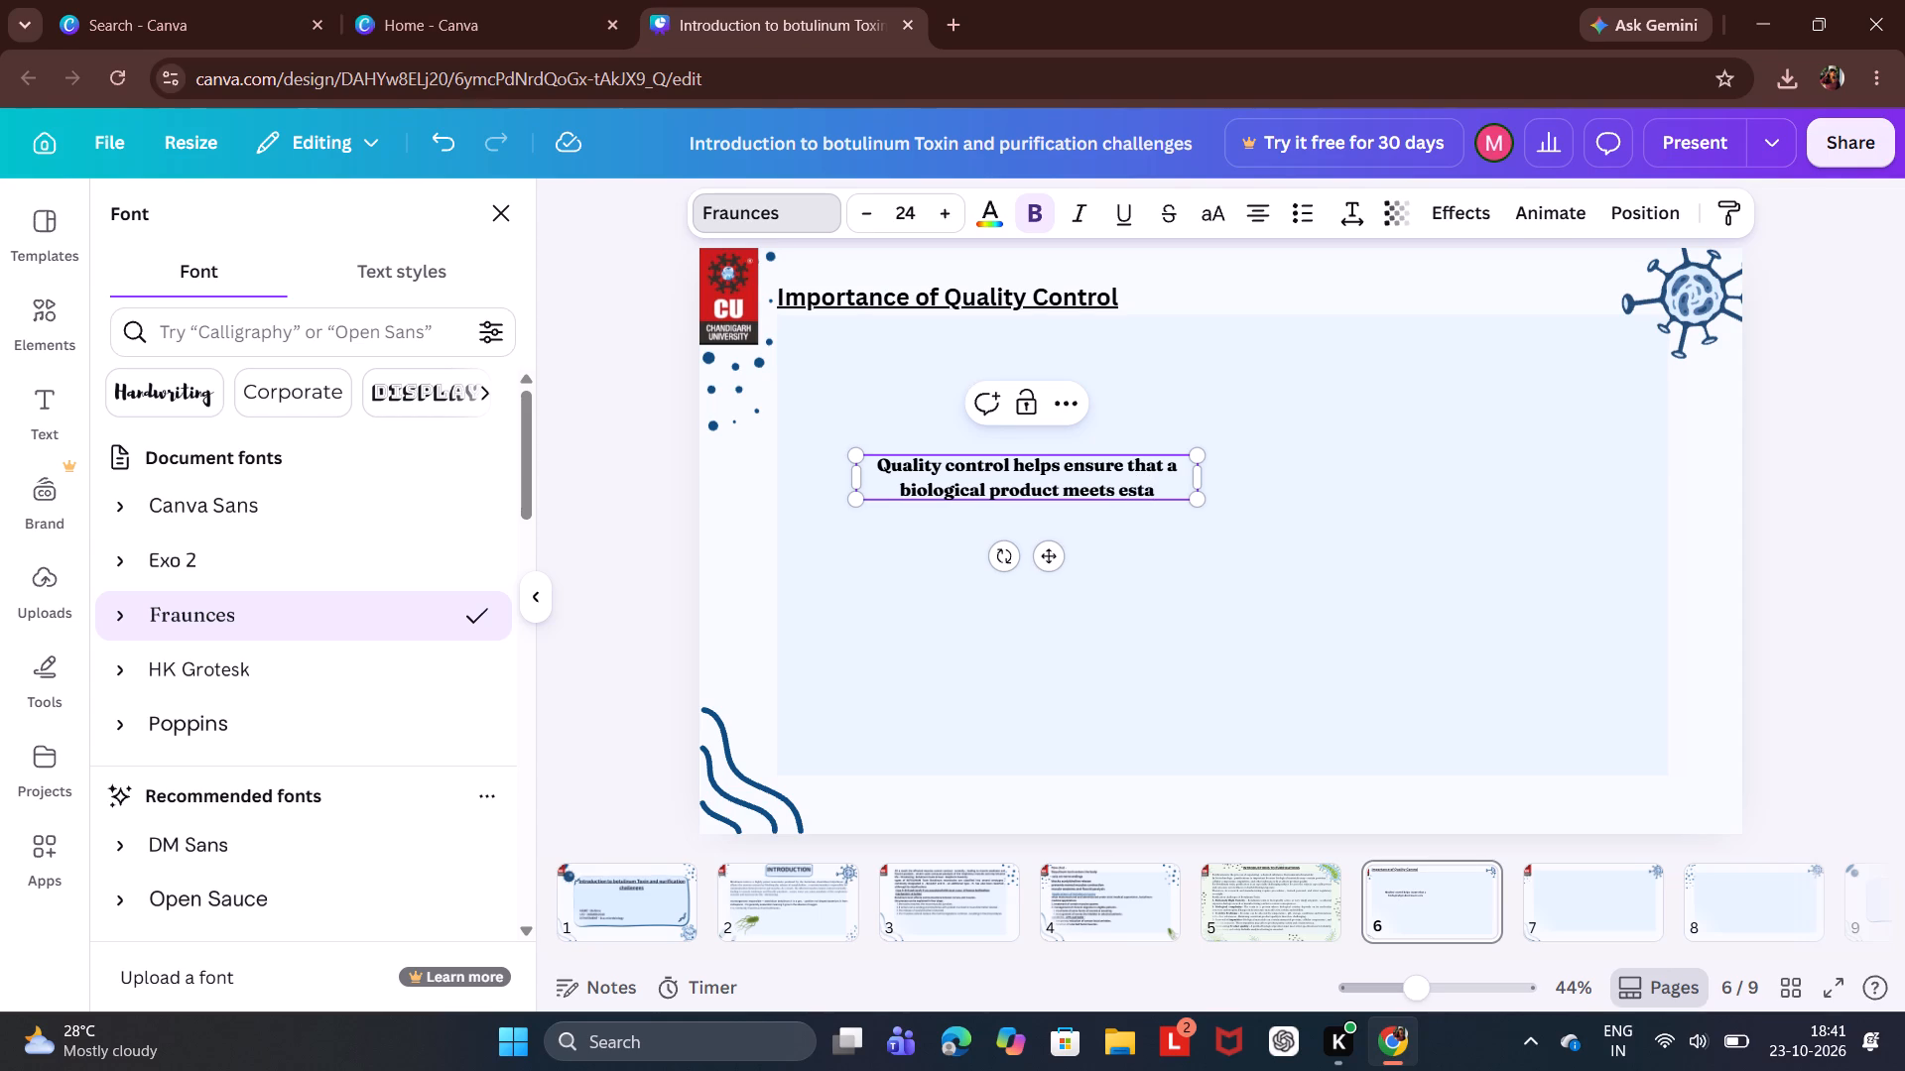
{"action": "key", "text": "b"}
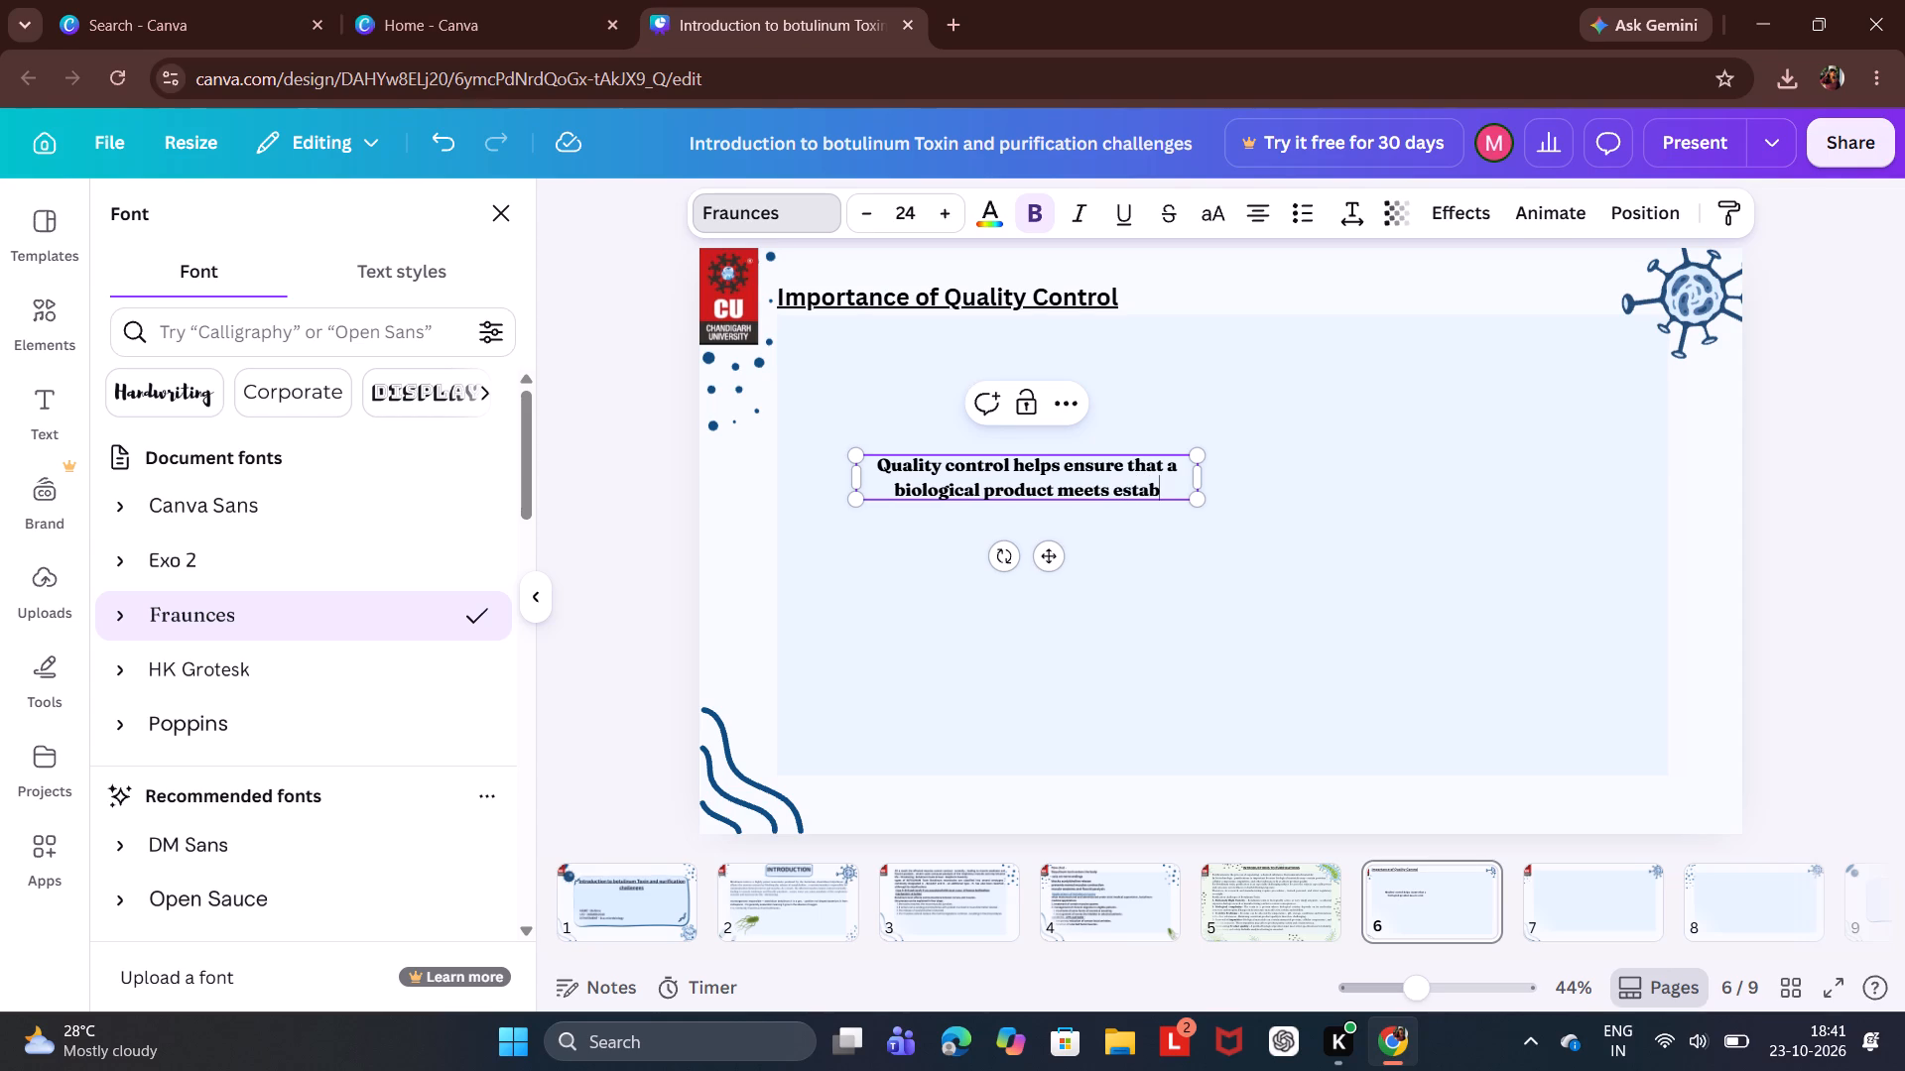
{"action": "key", "text": "l"}
{"action": "key", "text": "i"}
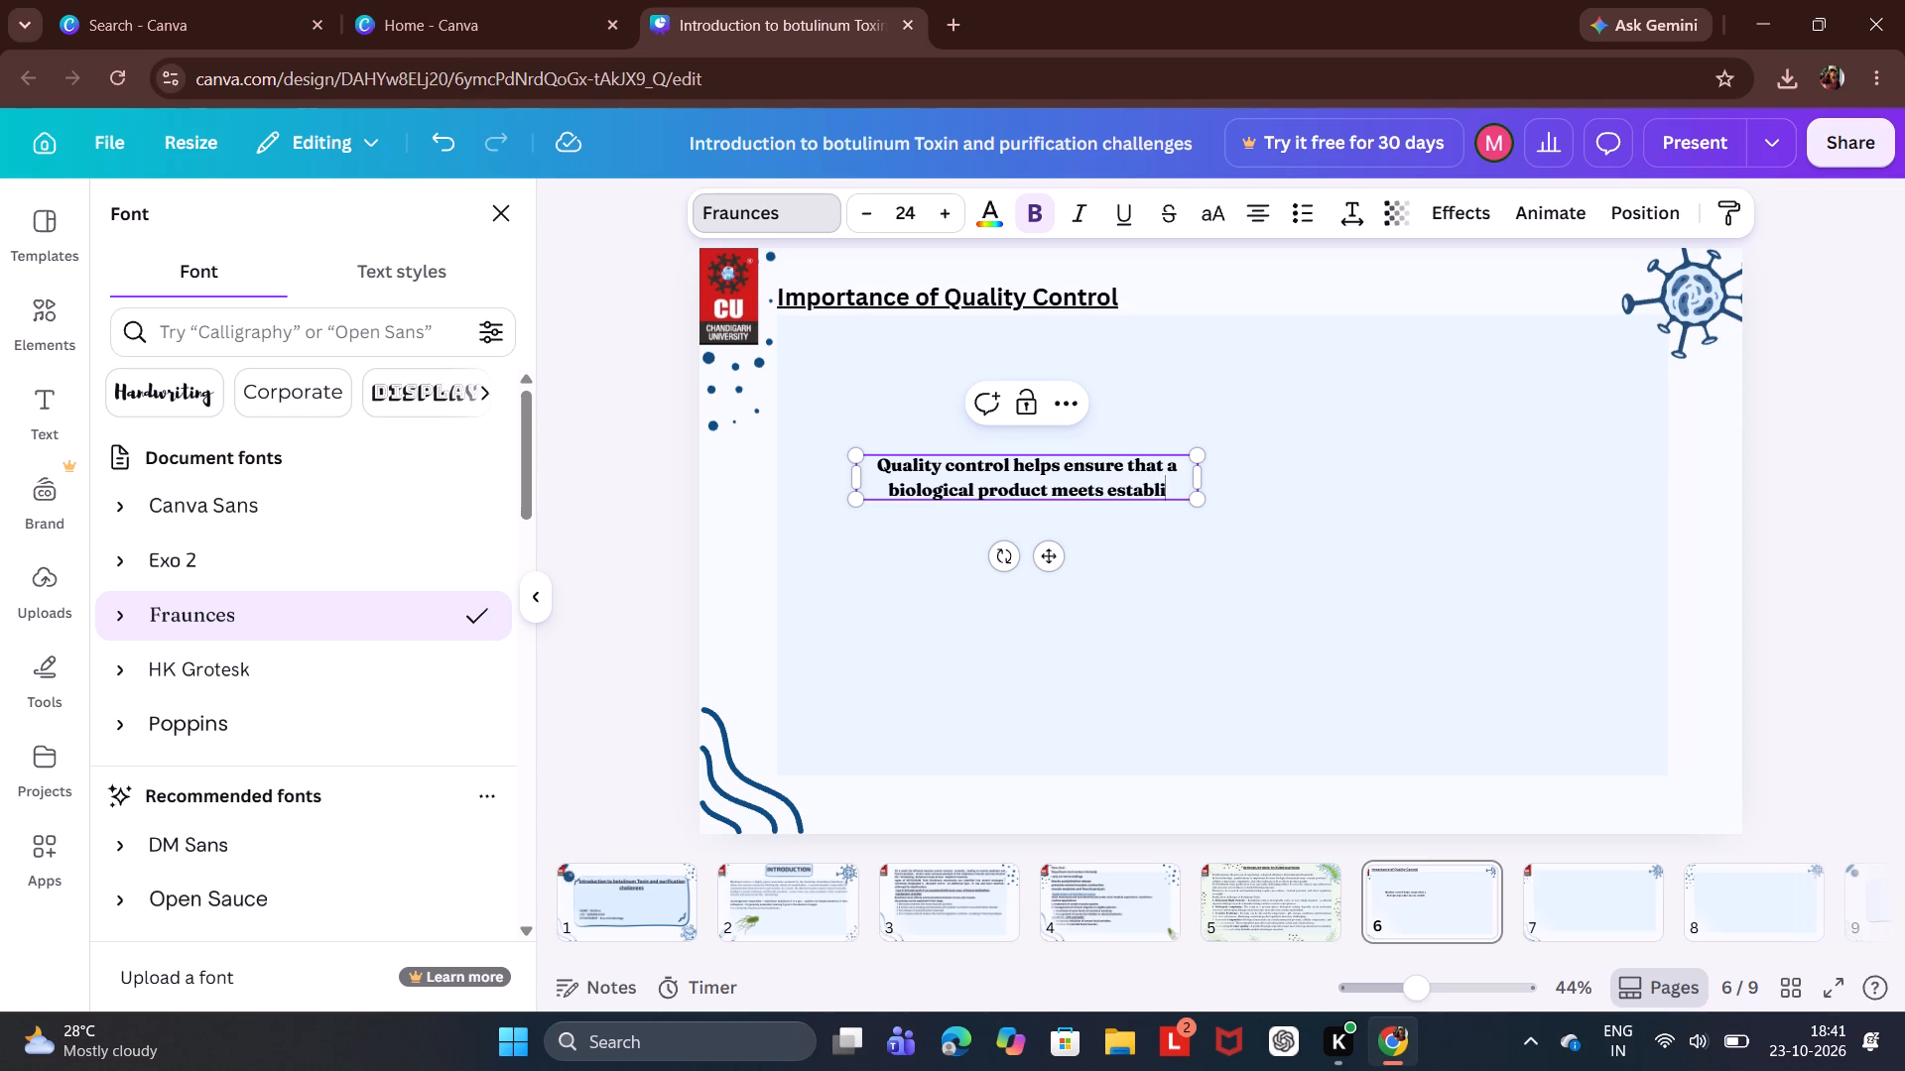
{"action": "key", "text": "s"}
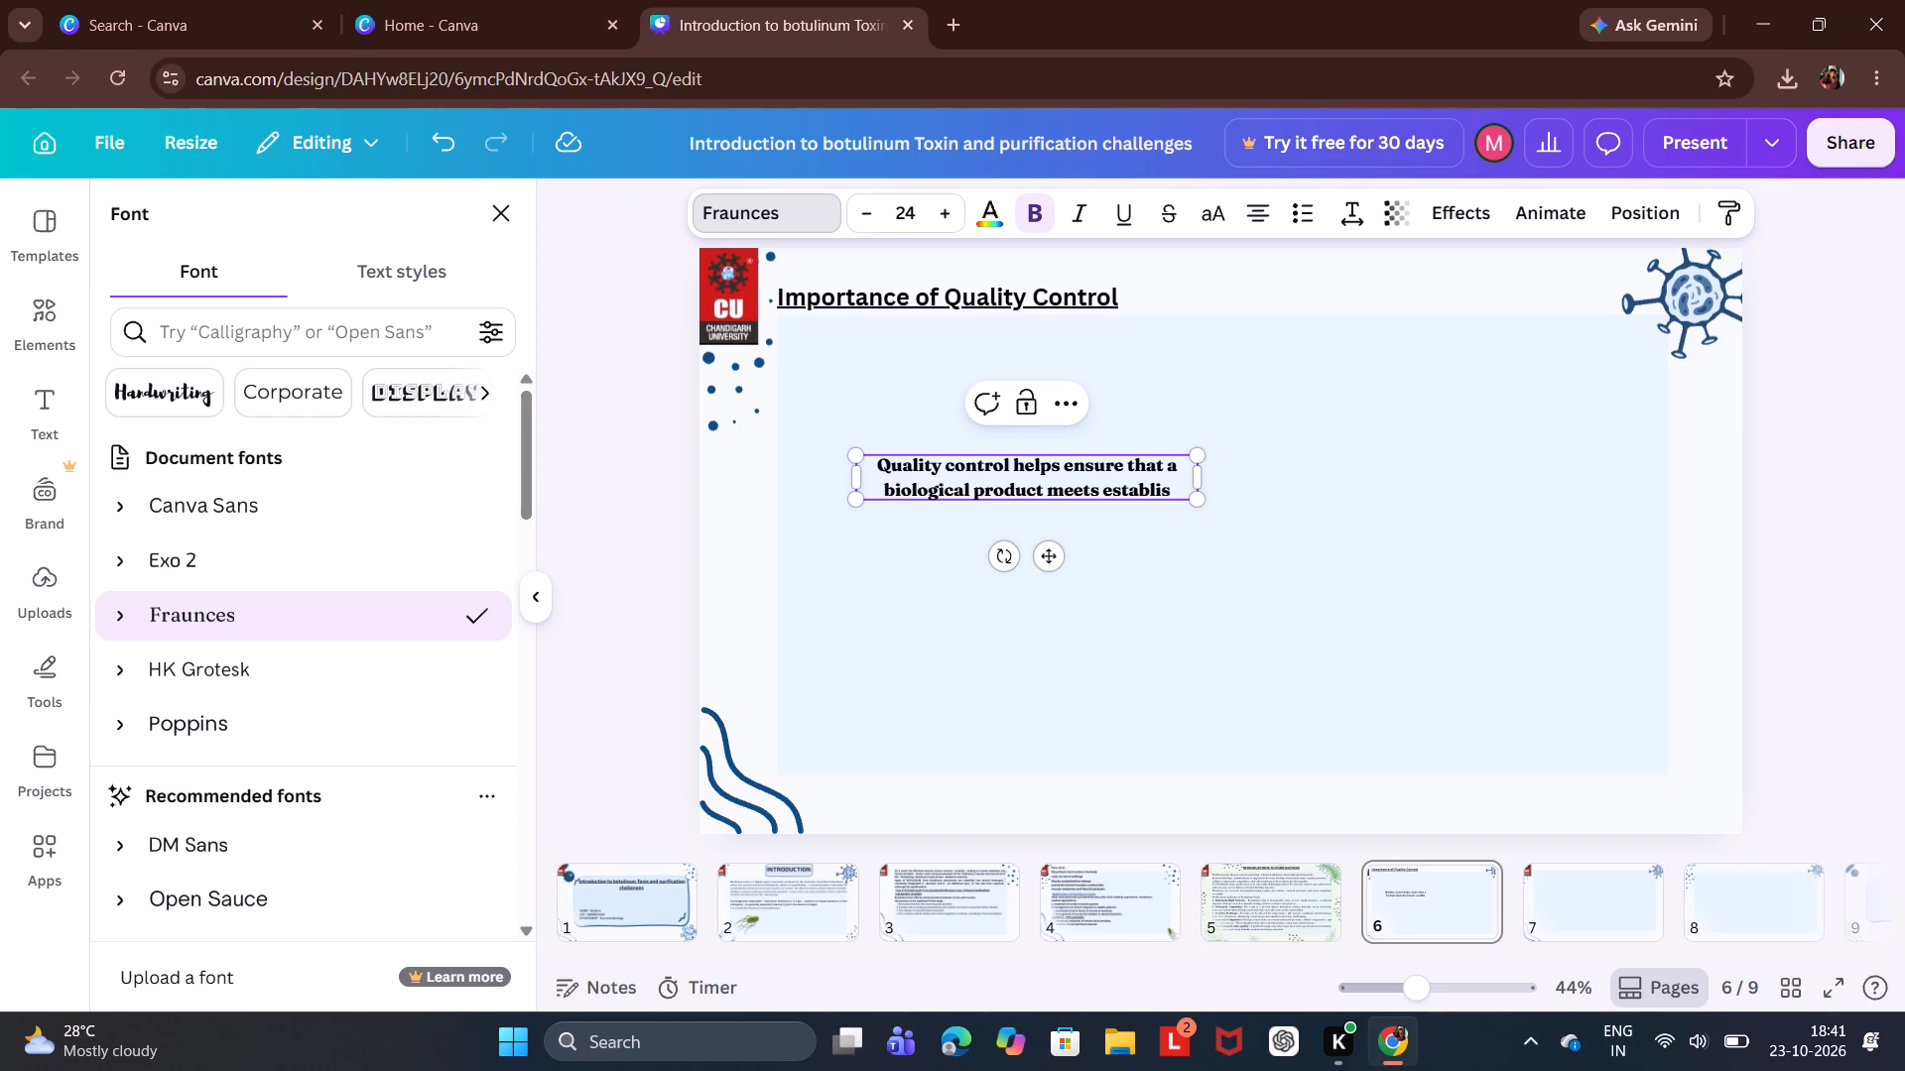
{"action": "type", "text": "hed"}
{"action": "key", "text": "space"}
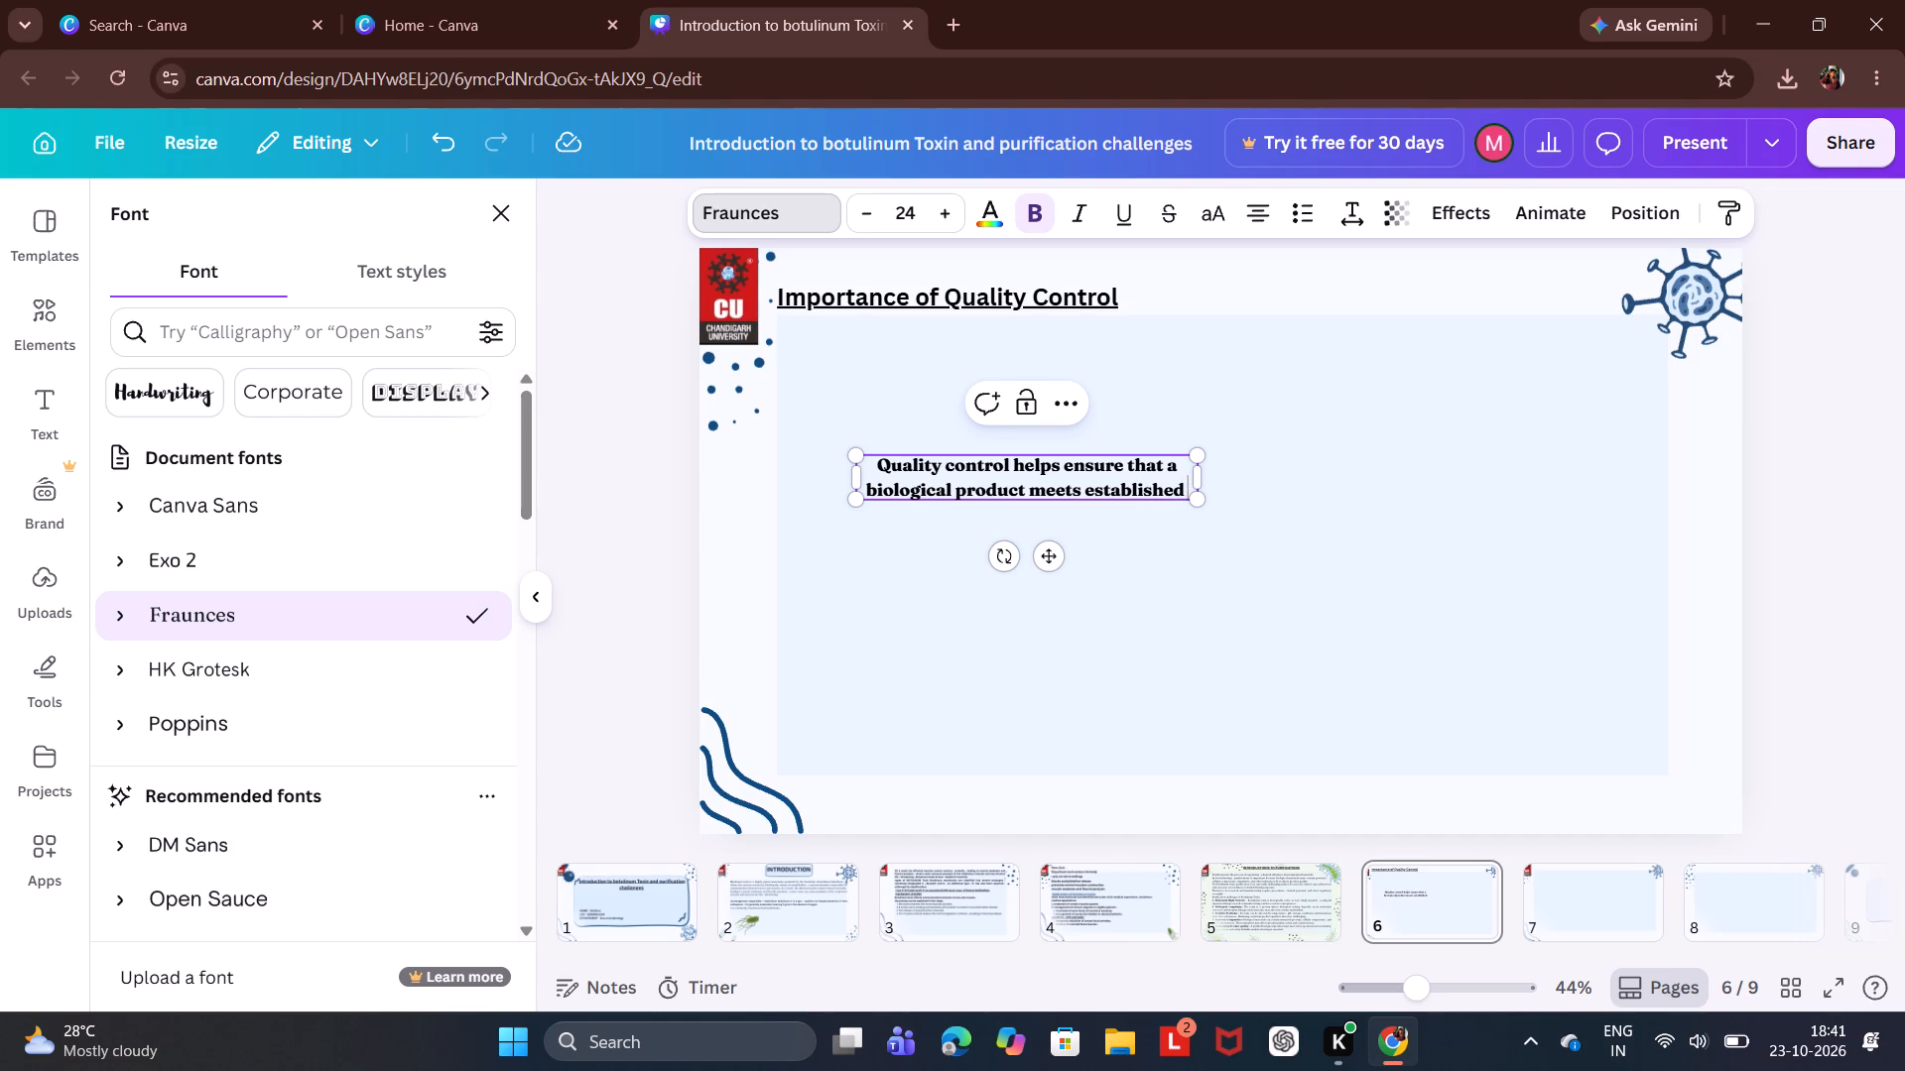
{"action": "type", "text": "standar"}
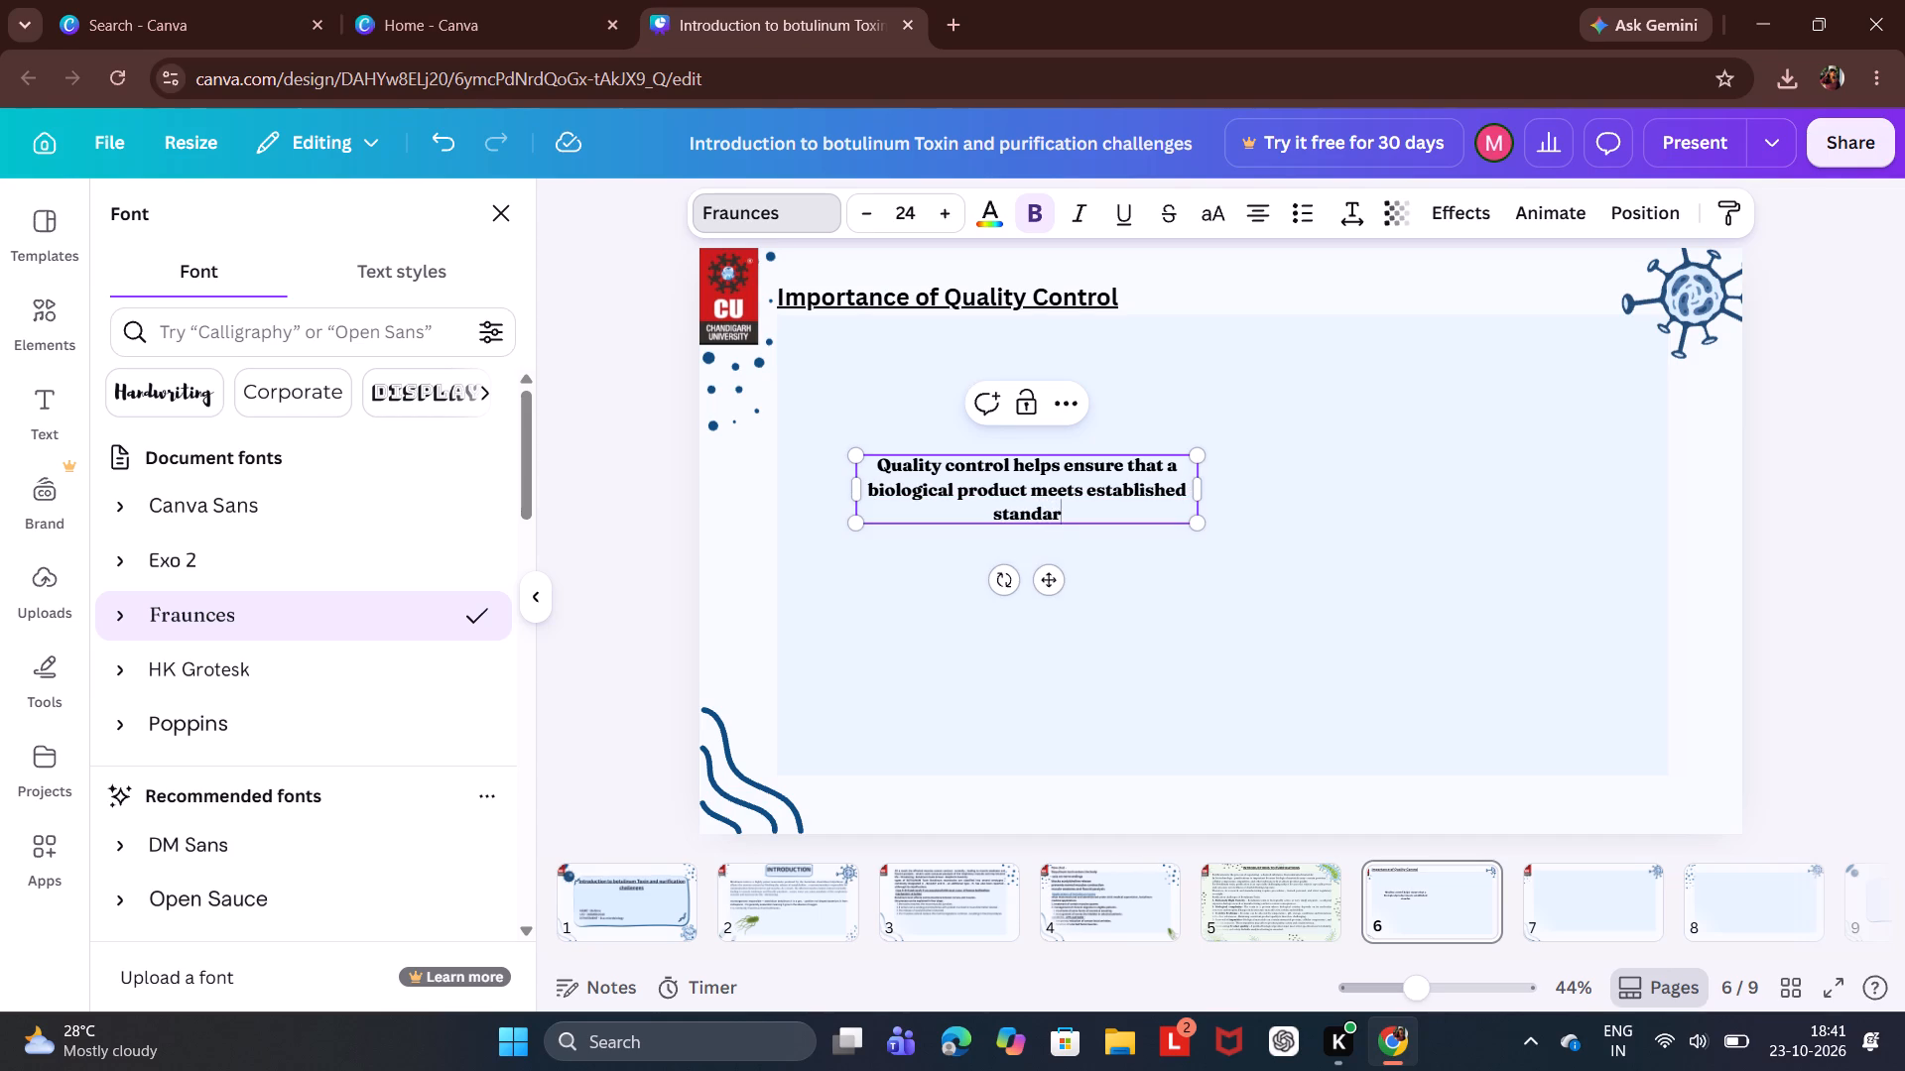
{"action": "type", "text": "ds"}
{"action": "key", "text": "space"}
{"action": "type", "text": "."}
{"action": "key", "text": "space"}
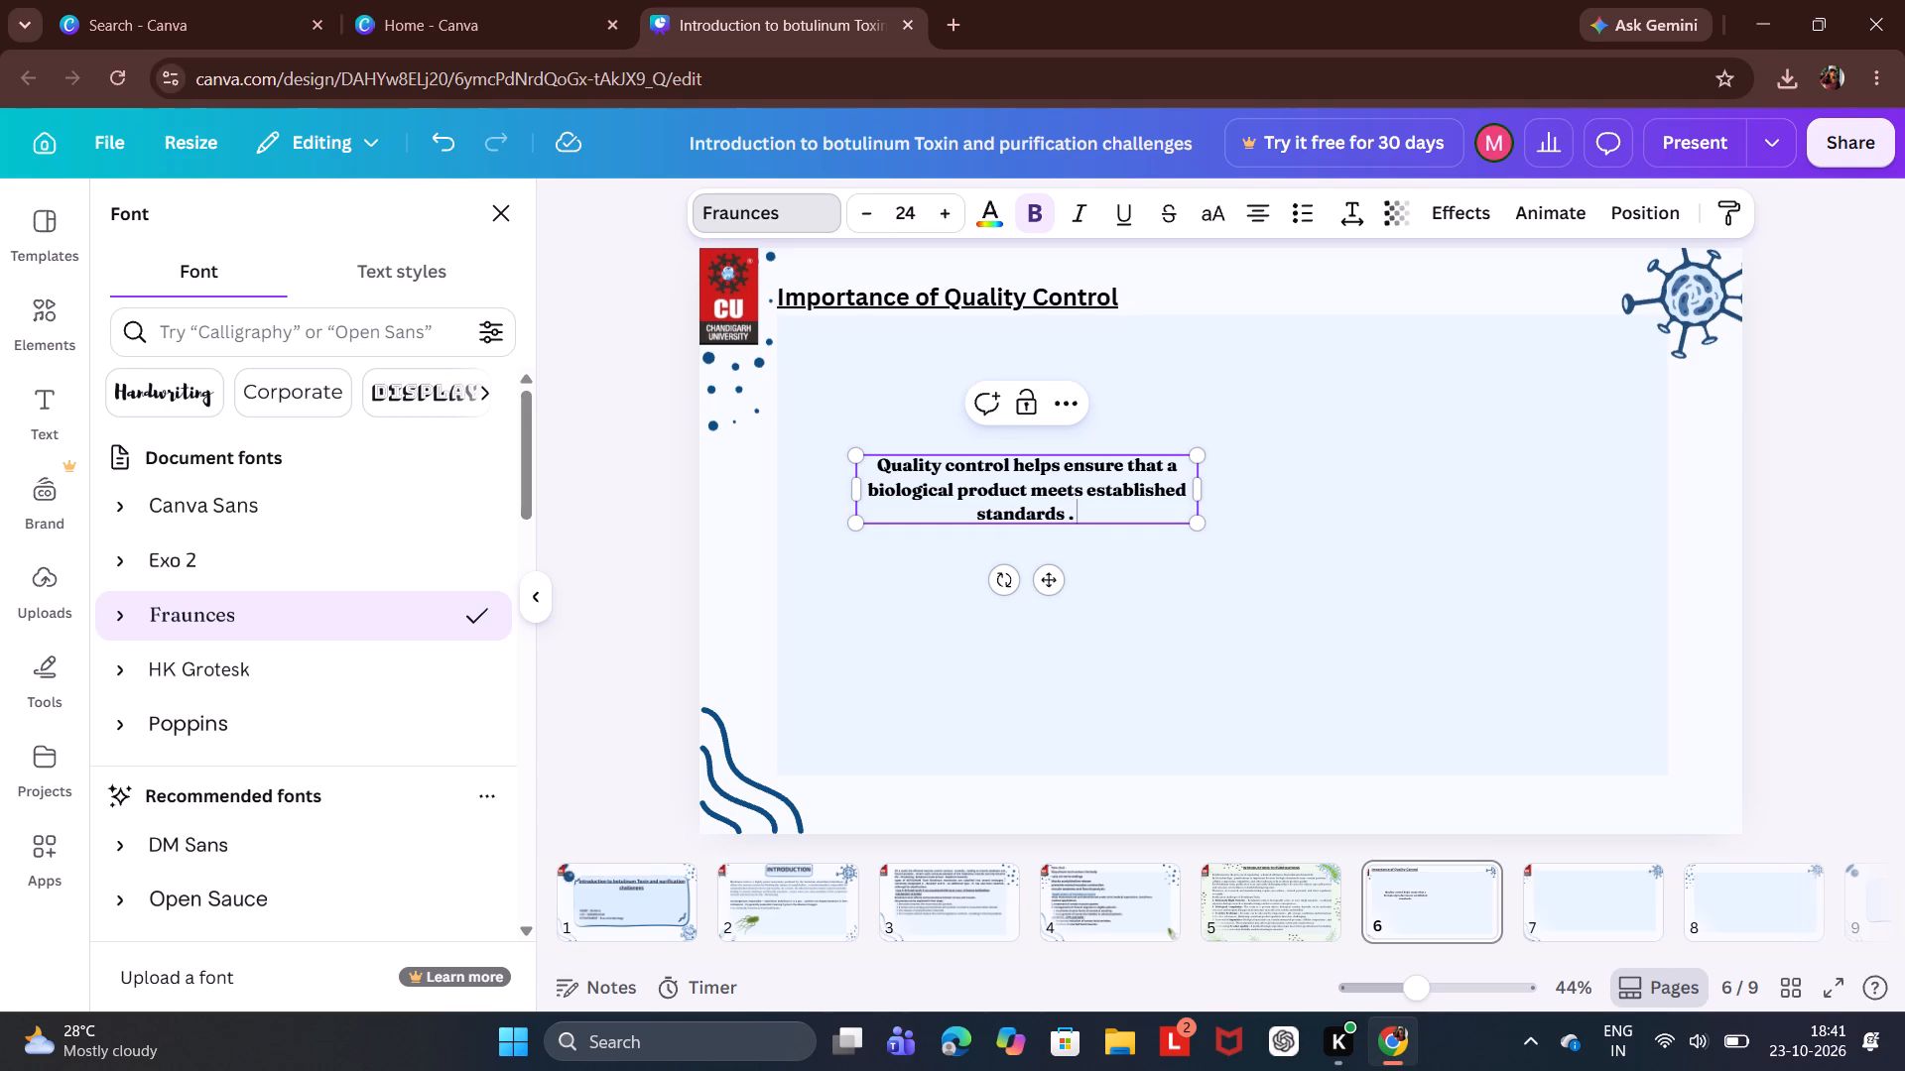
Add a new line reading "Important quality attributes include :" below the quality control sentence in slide 6's text box.
{"action": "key", "text": "Return"}
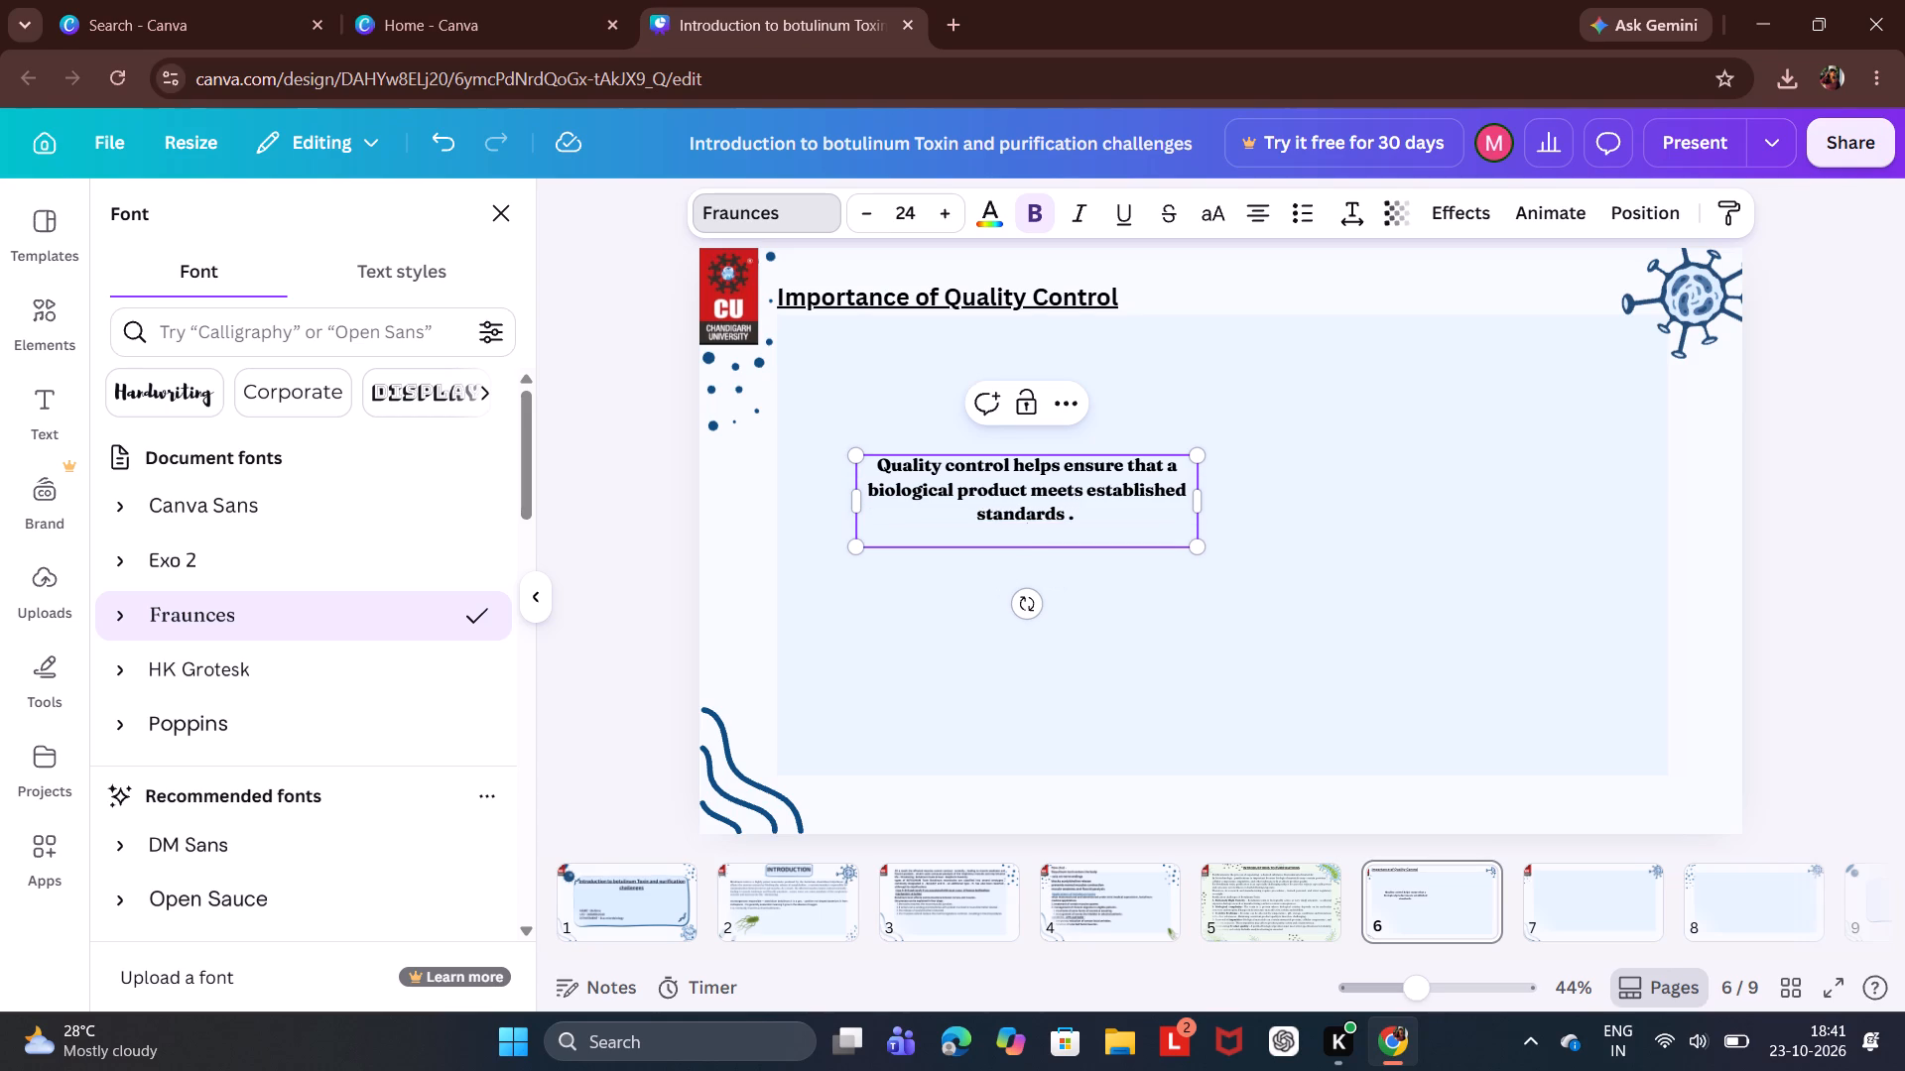
{"action": "type", "text": "im"}
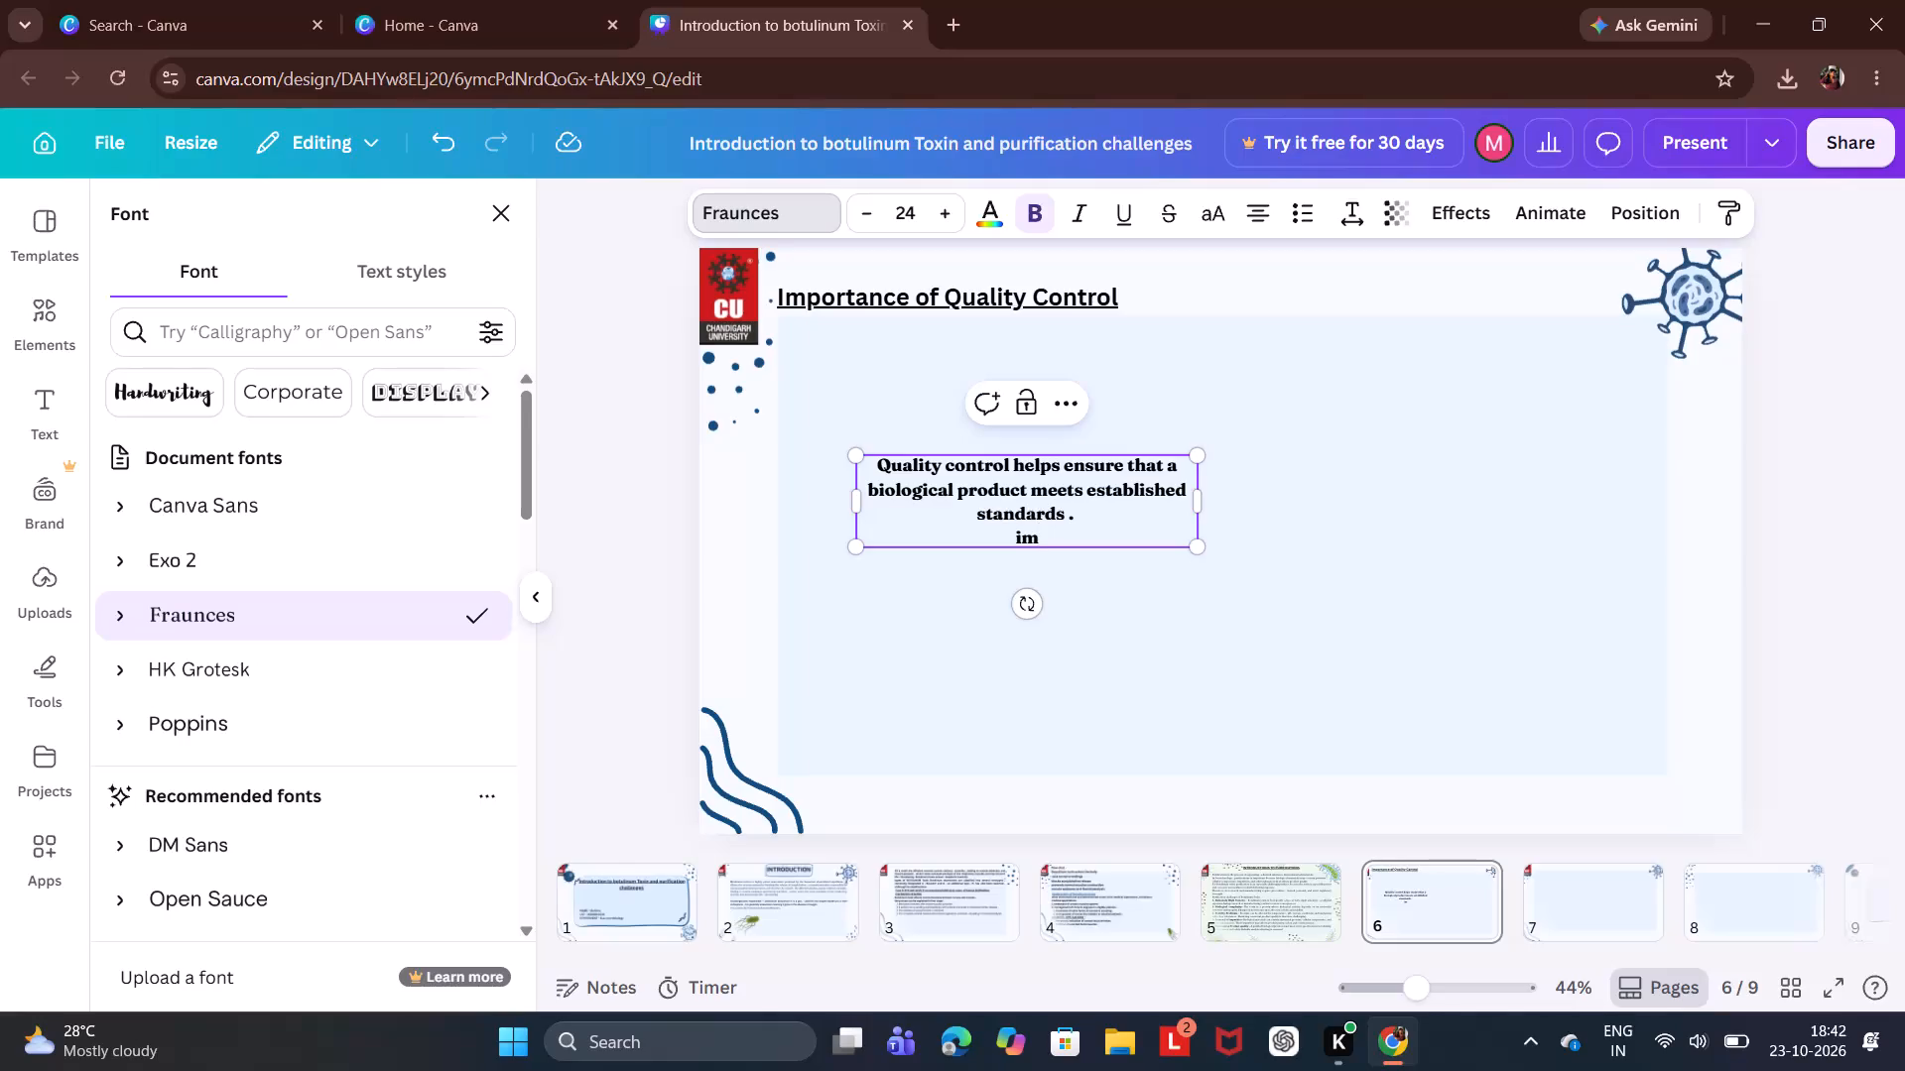
{"action": "key", "text": "BackSpace"}
{"action": "key", "text": "BackSpace"}
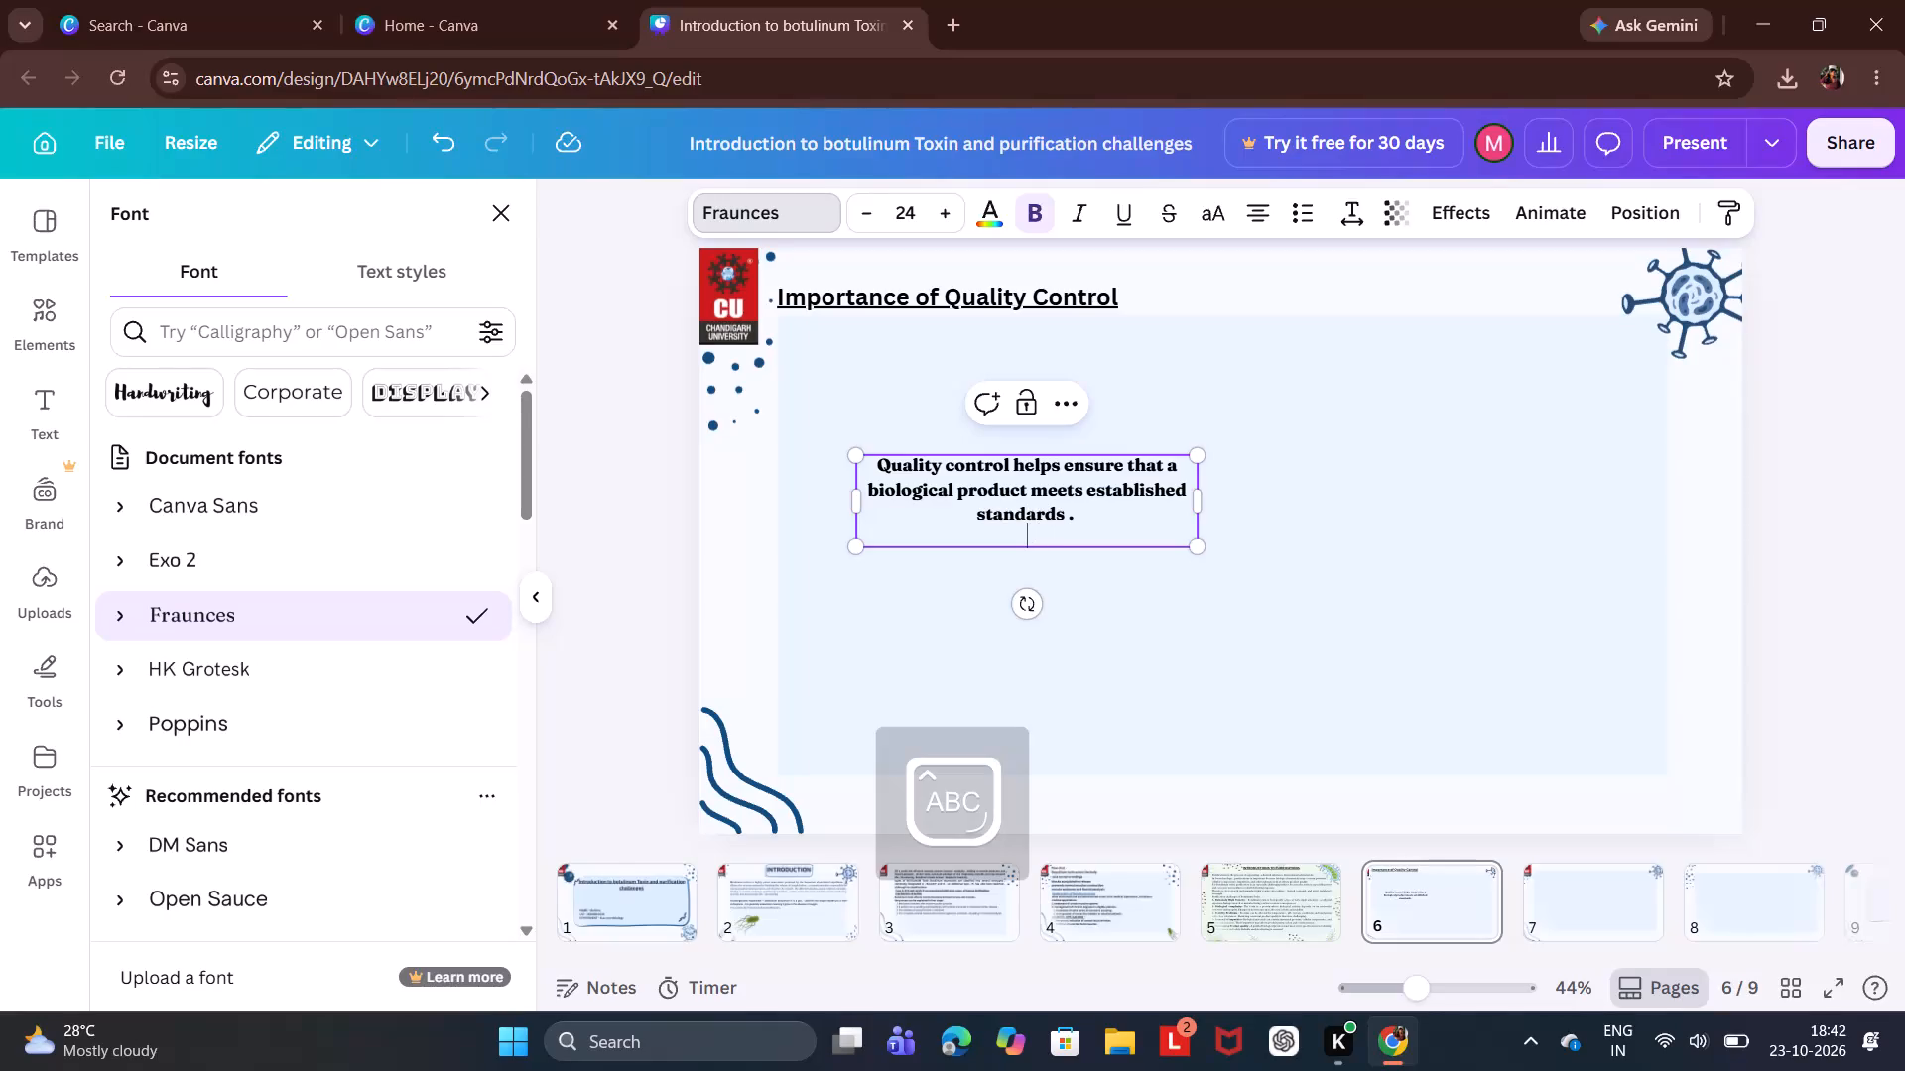
{"action": "key", "text": "i"}
{"action": "key", "text": "p"}
{"action": "type", "text": "ortan"}
{"action": "type", "text": "t"}
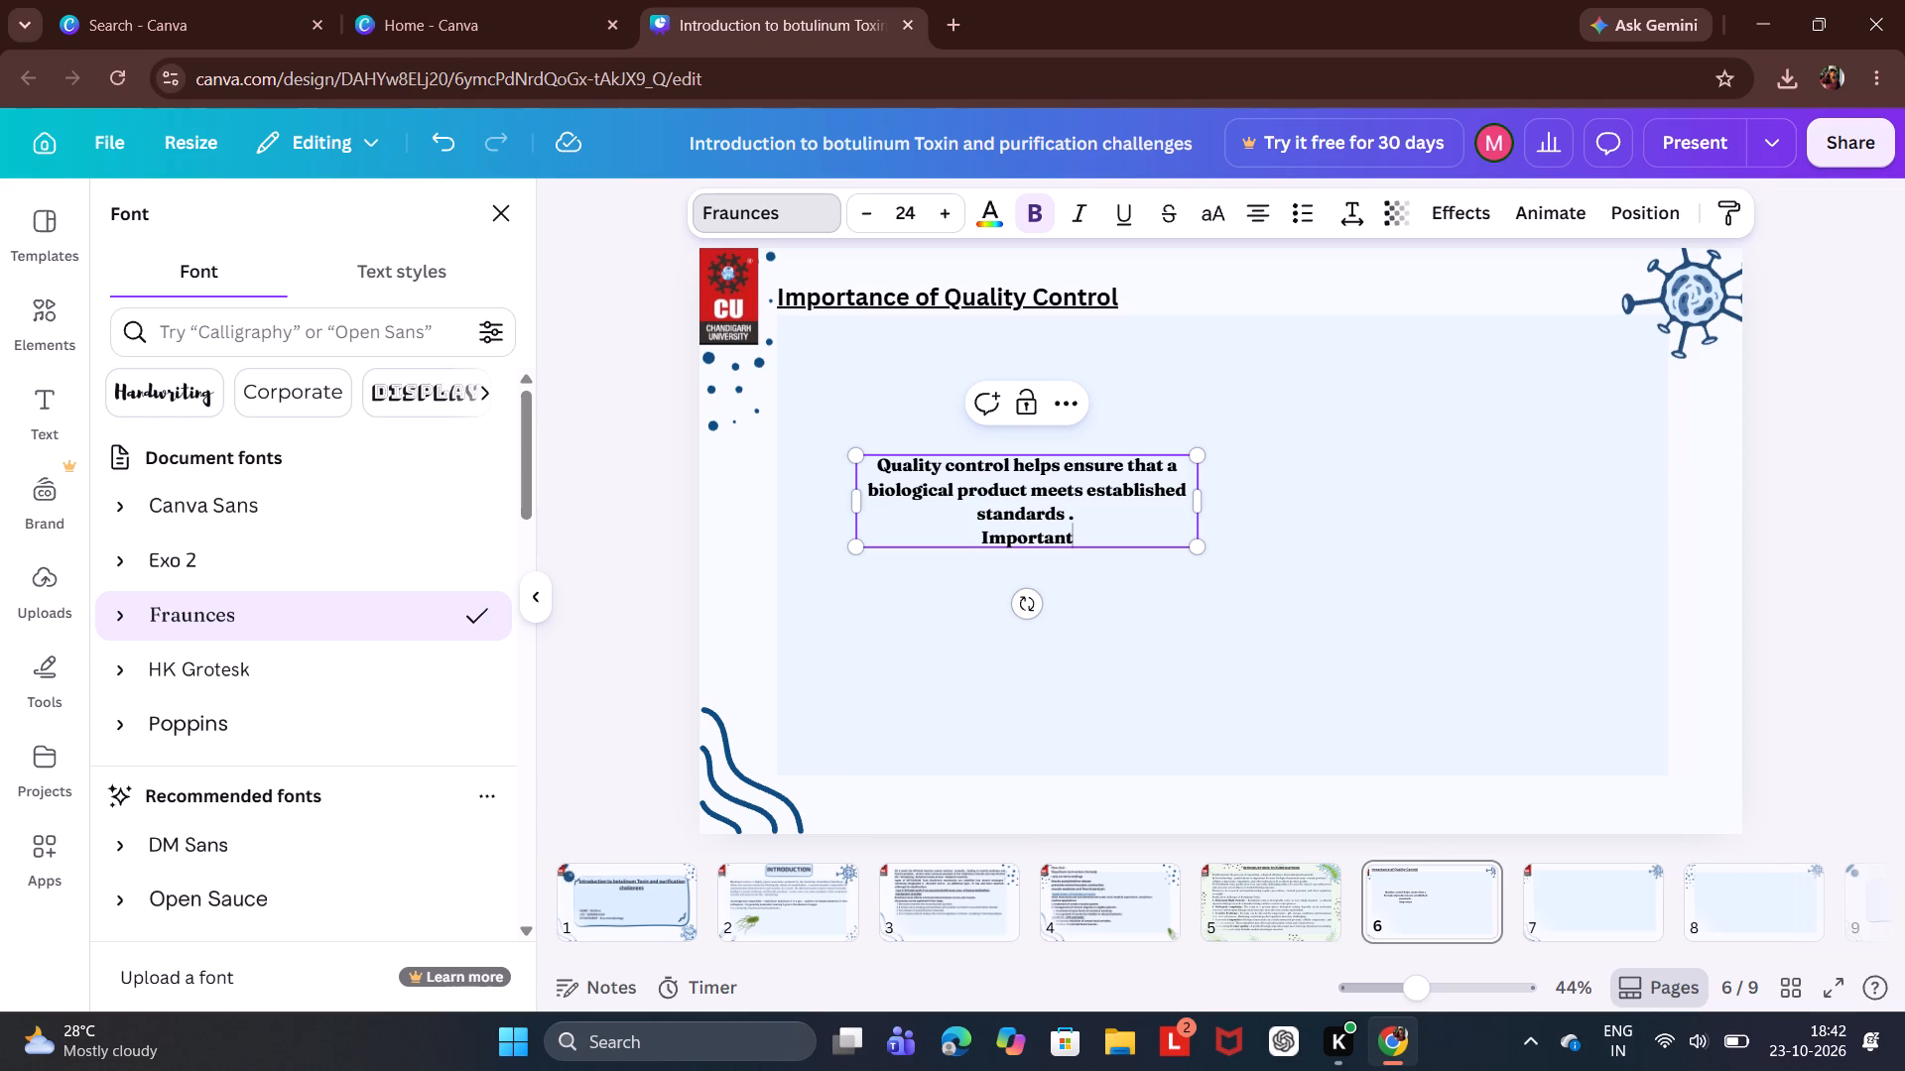
{"action": "key", "text": "space"}
{"action": "type", "text": "quality att"}
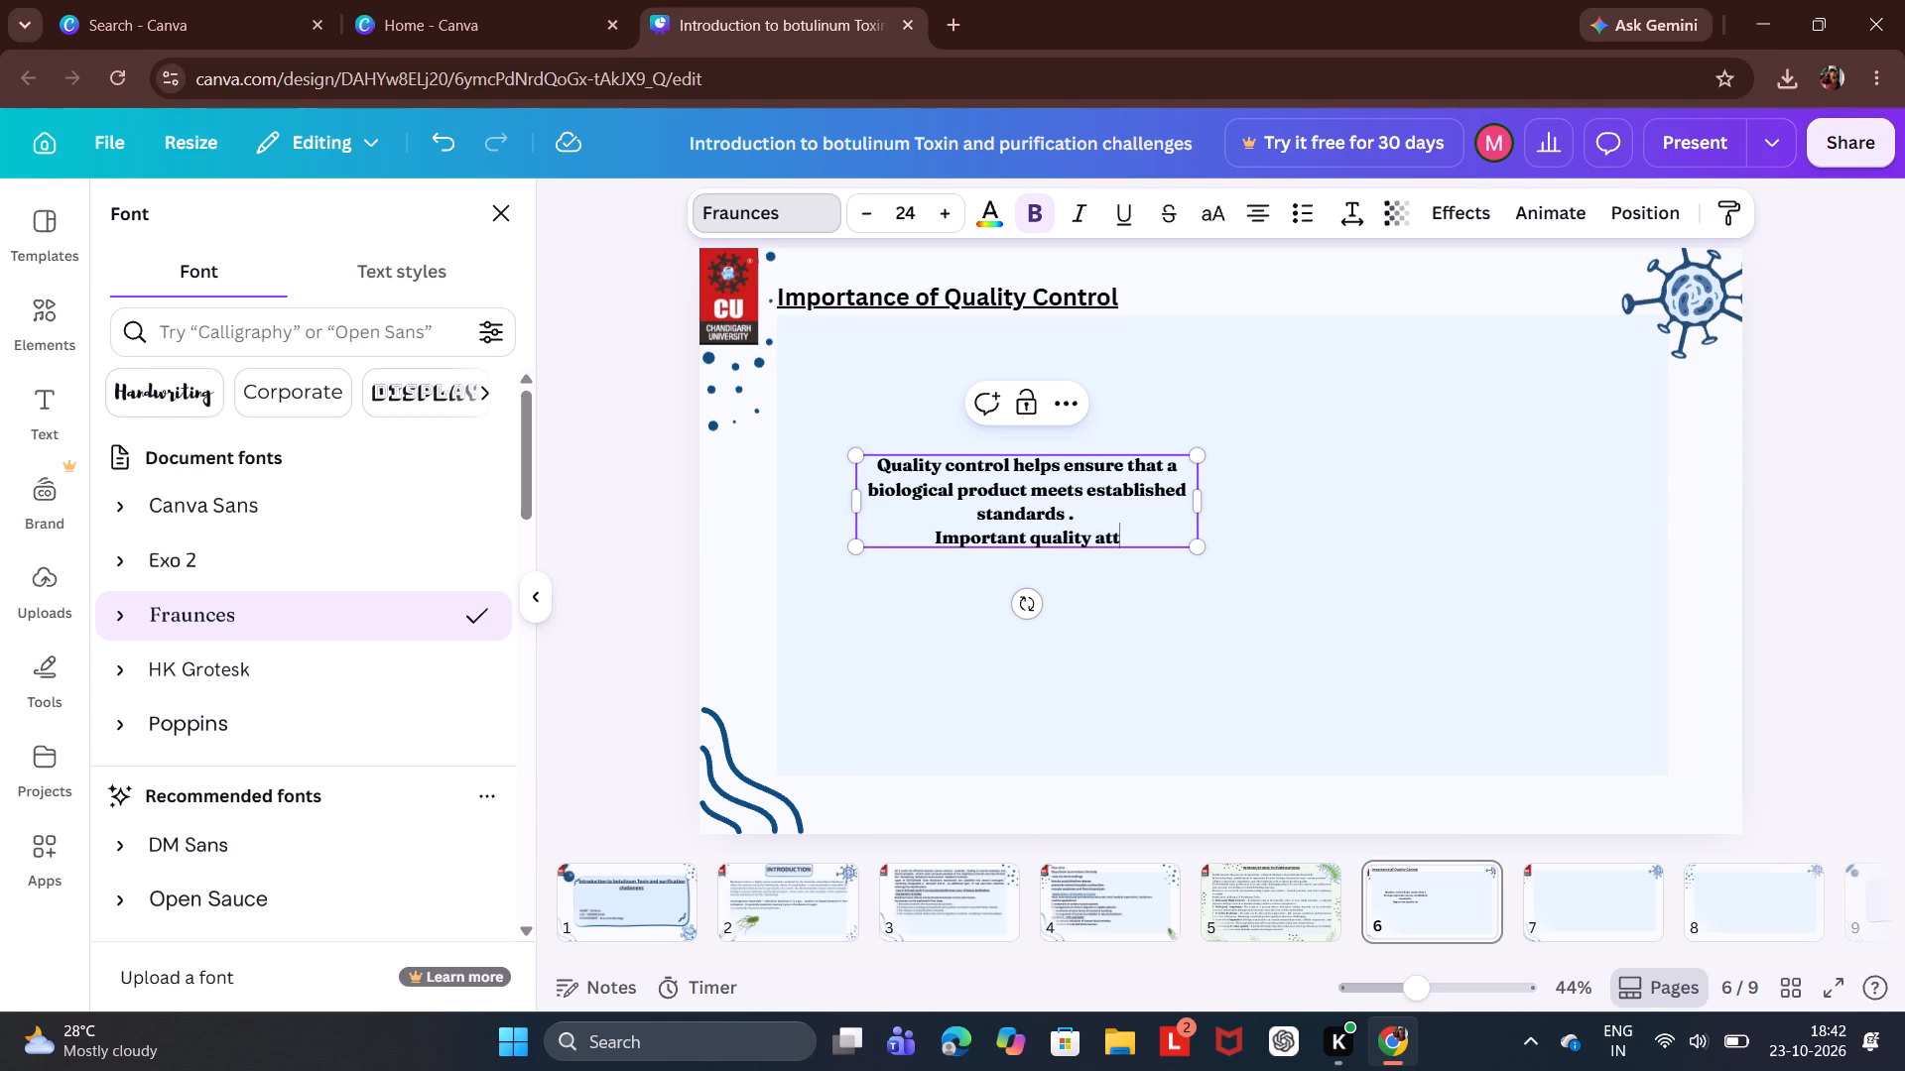
{"action": "key", "text": "r"}
{"action": "type", "text": "ibute"}
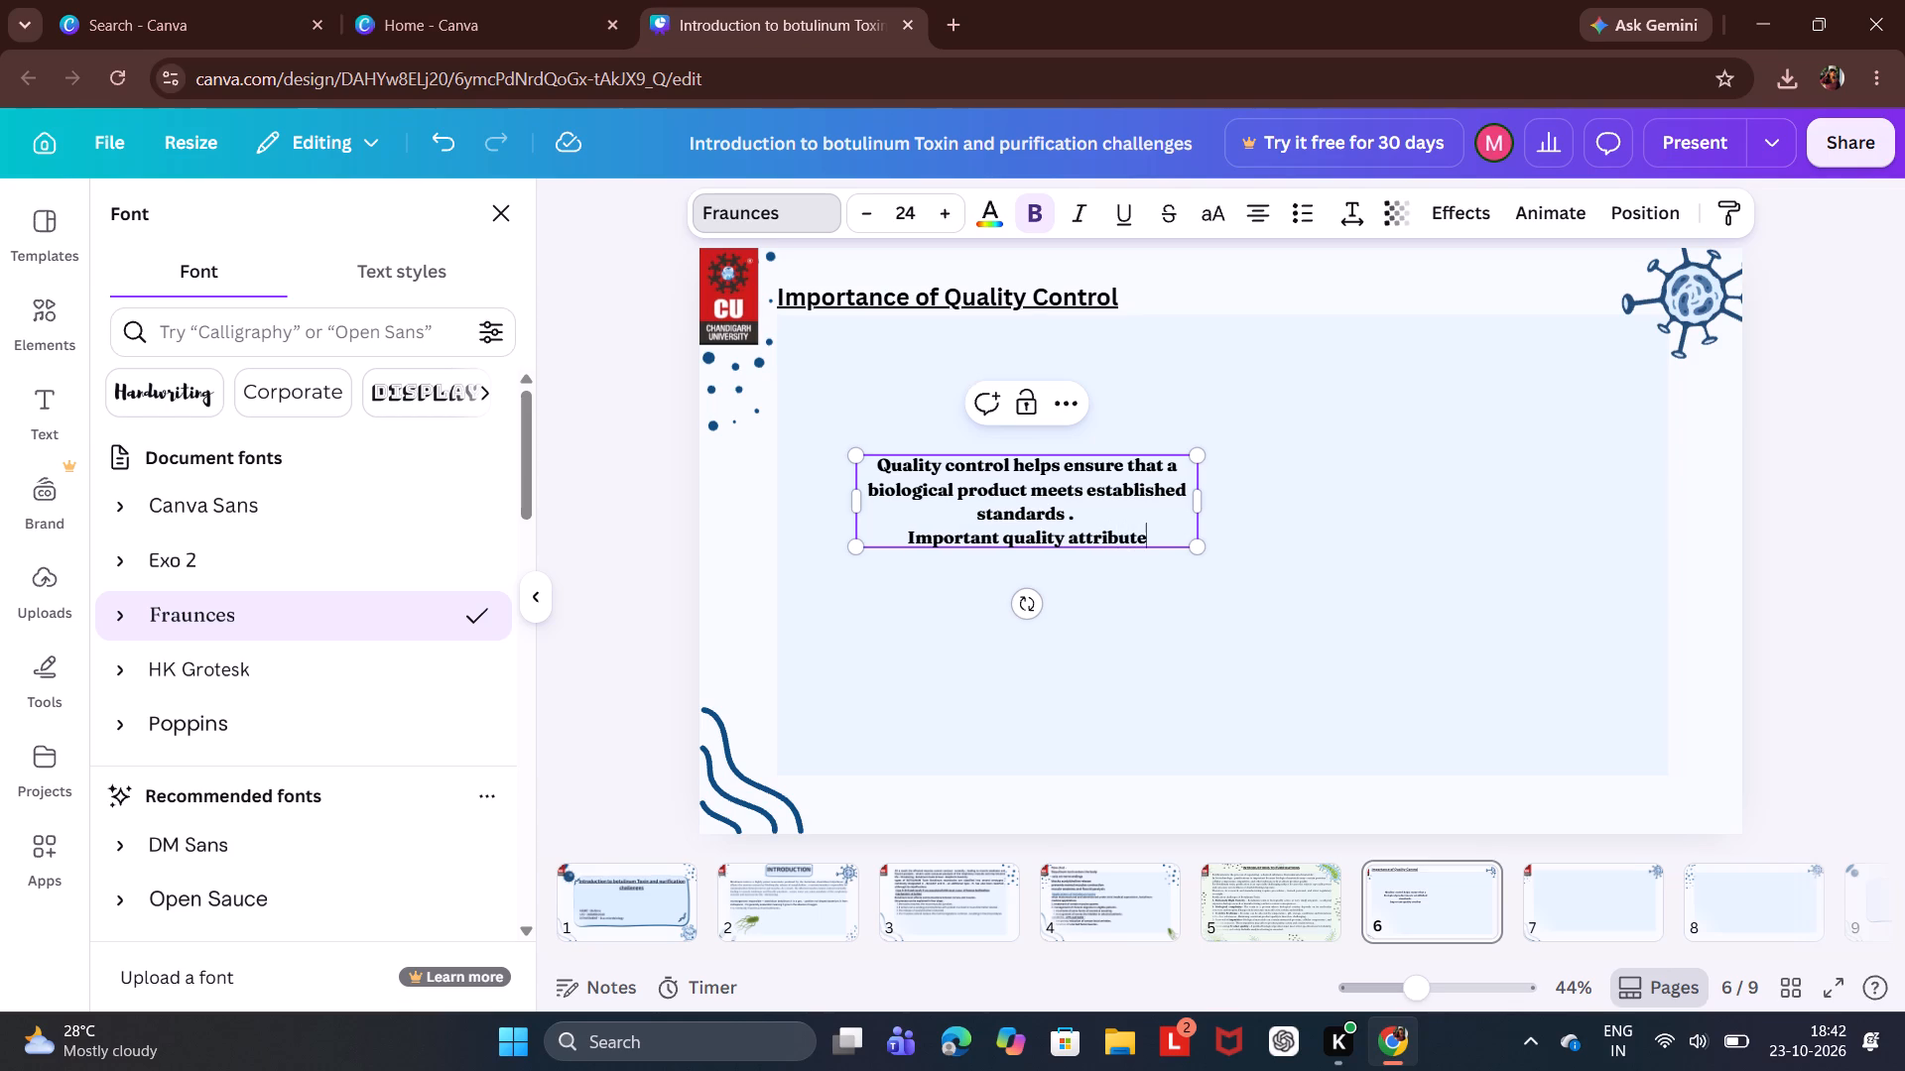
{"action": "key", "text": "s"}
{"action": "key", "text": "space"}
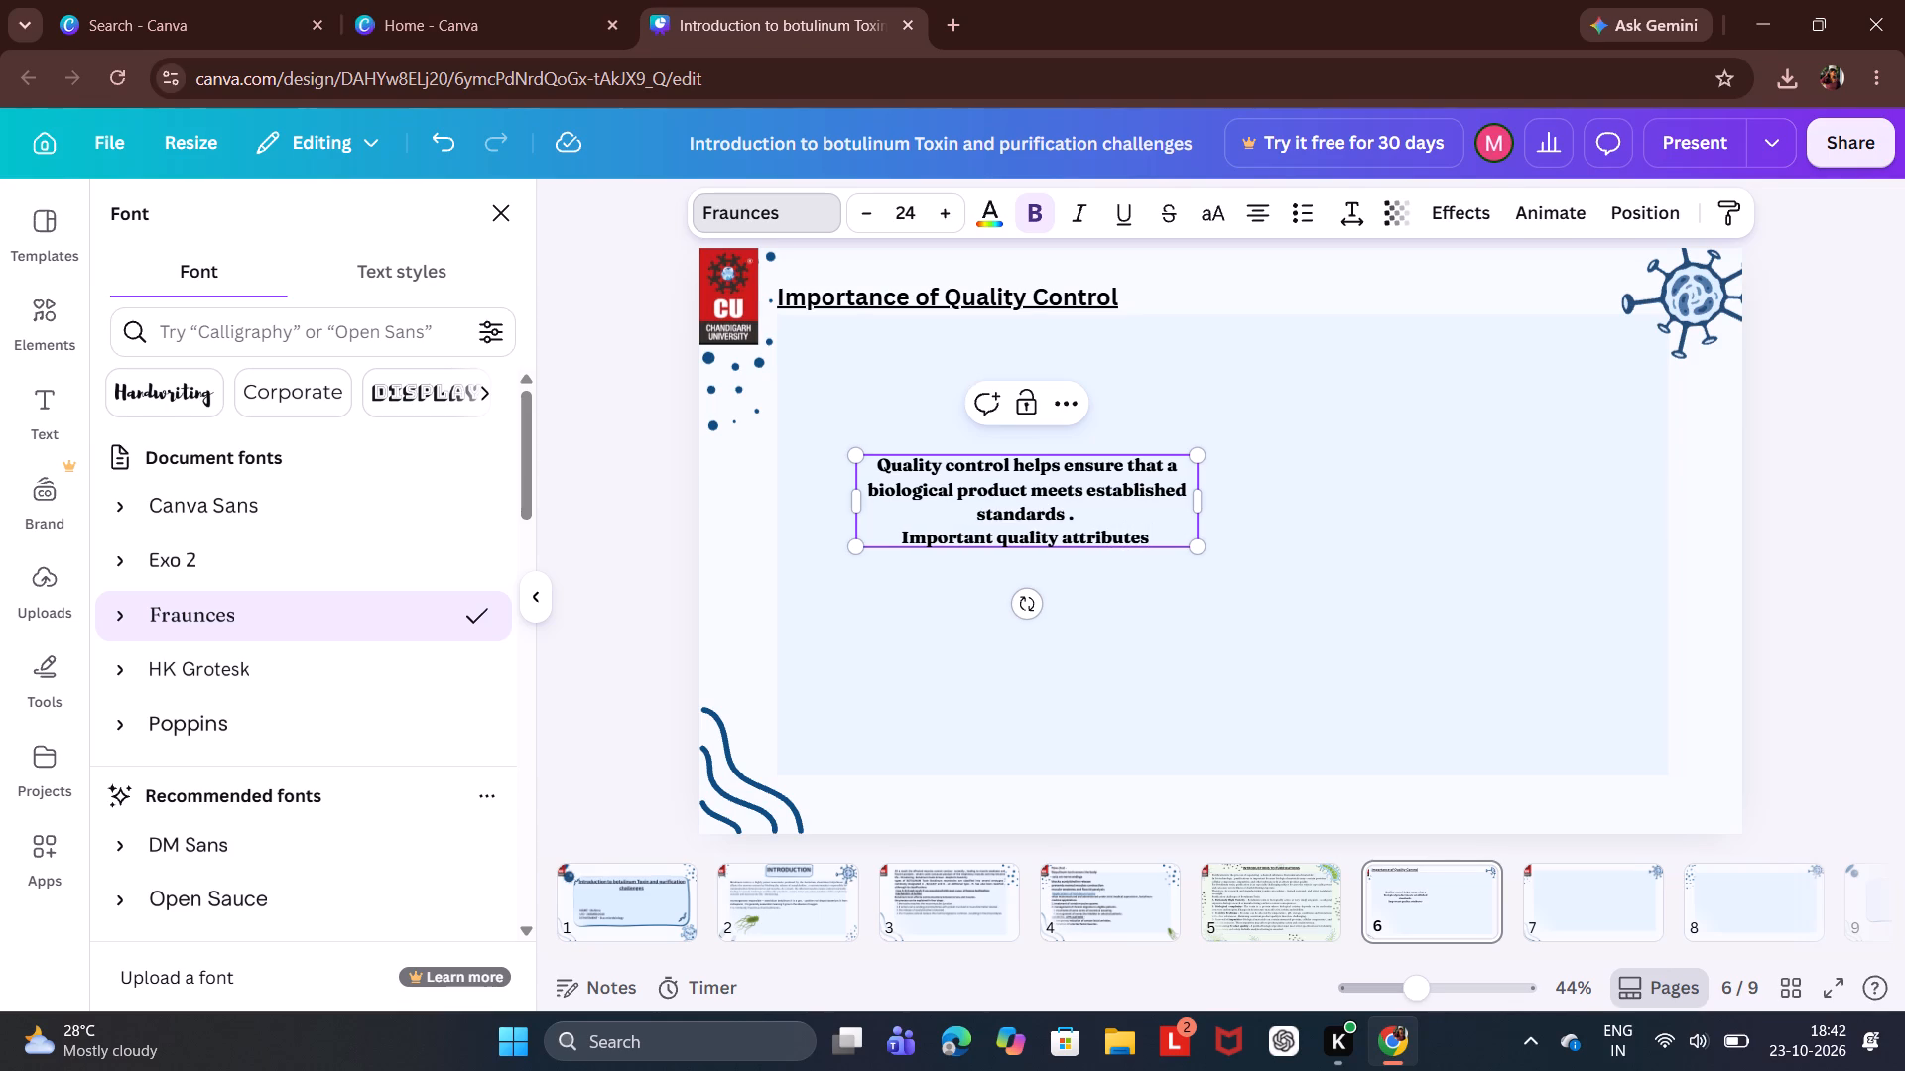
{"action": "type", "text": "include"}
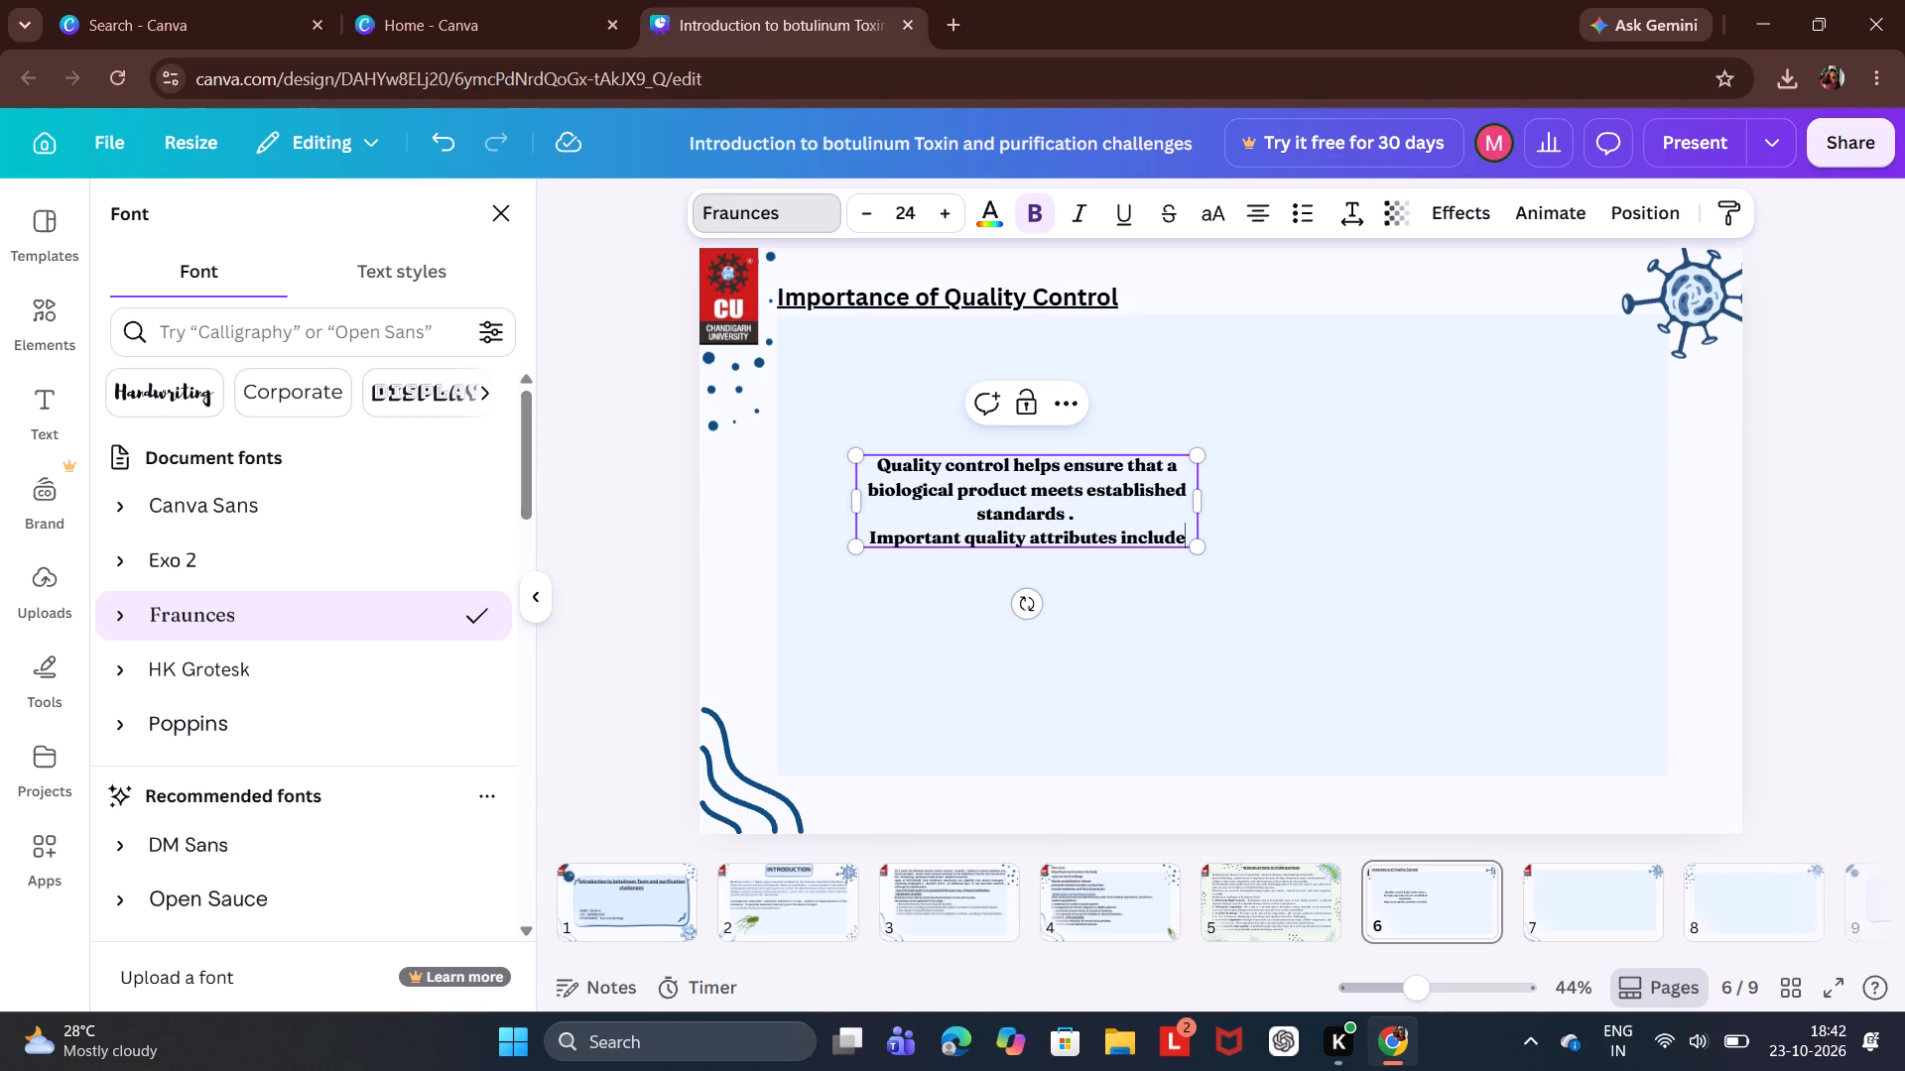
{"action": "key", "text": "space"}
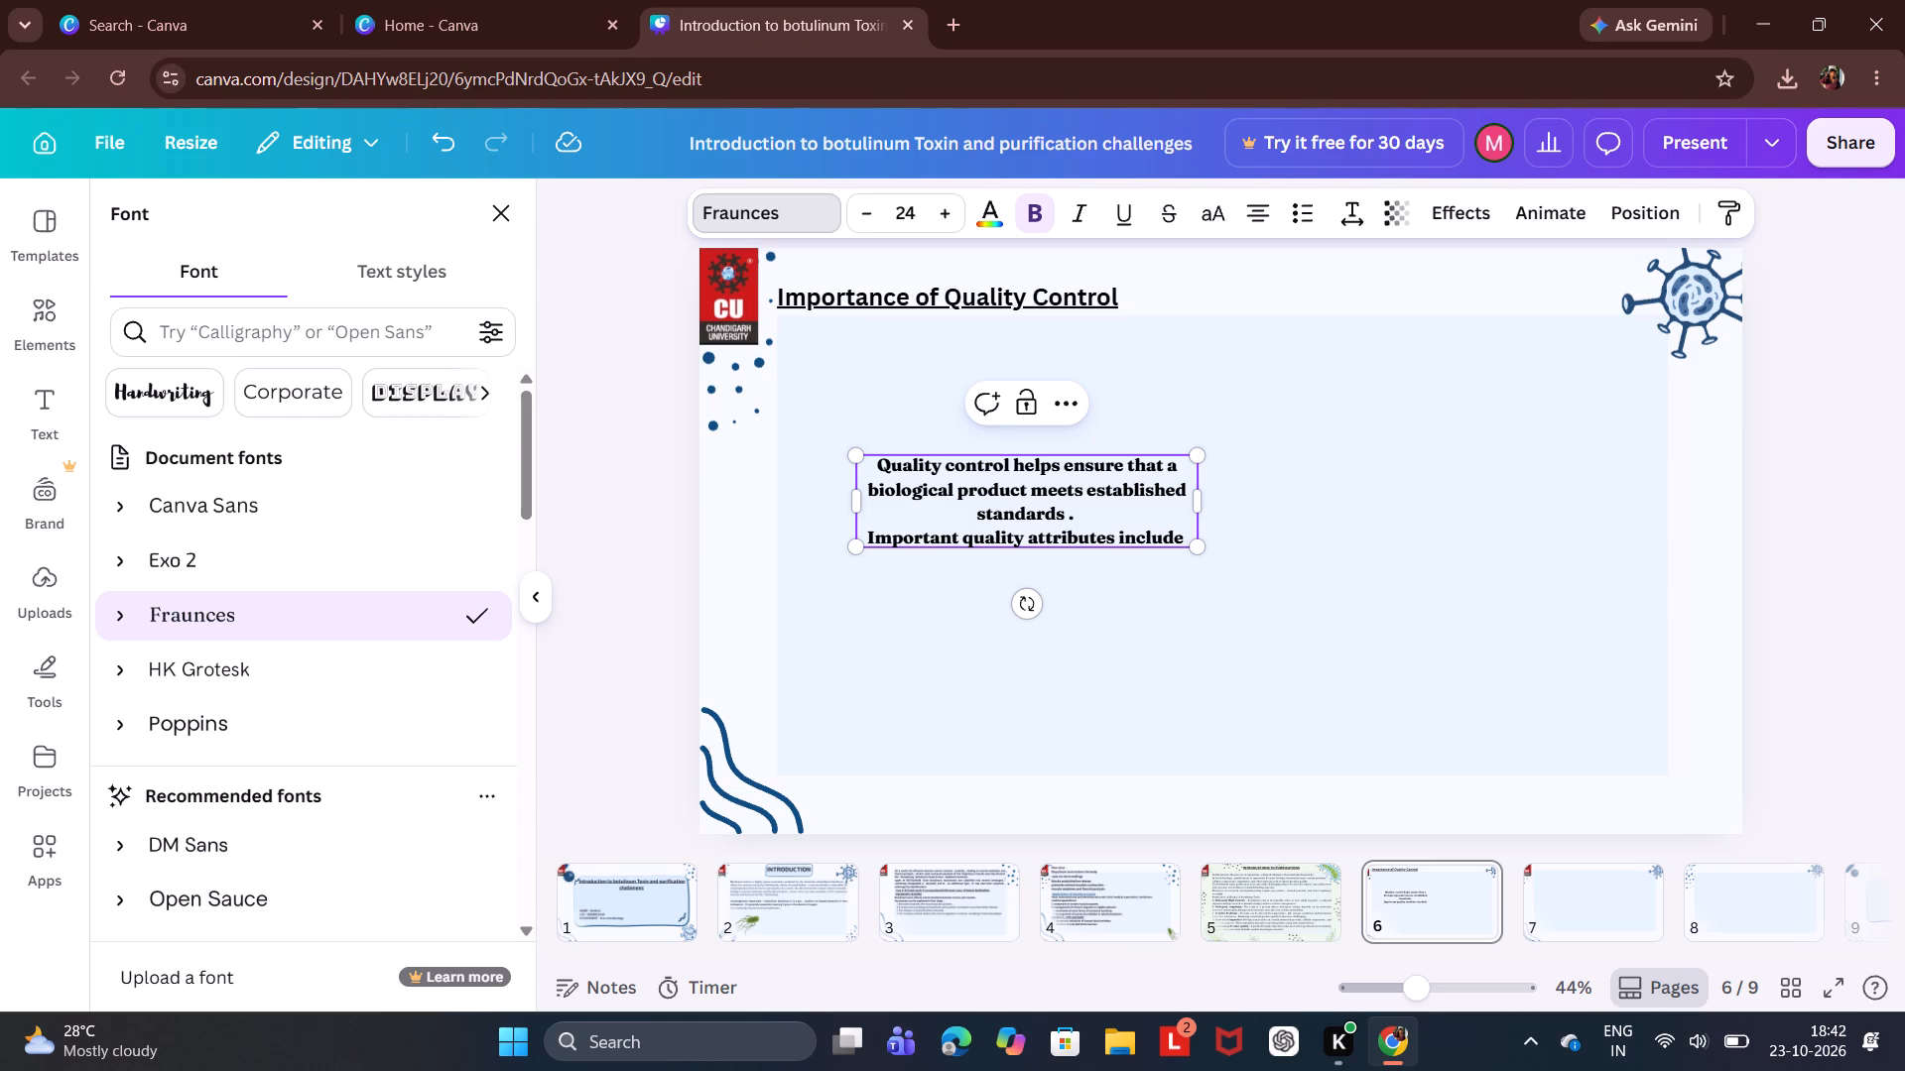
{"action": "key", "text": "shift+colon"}
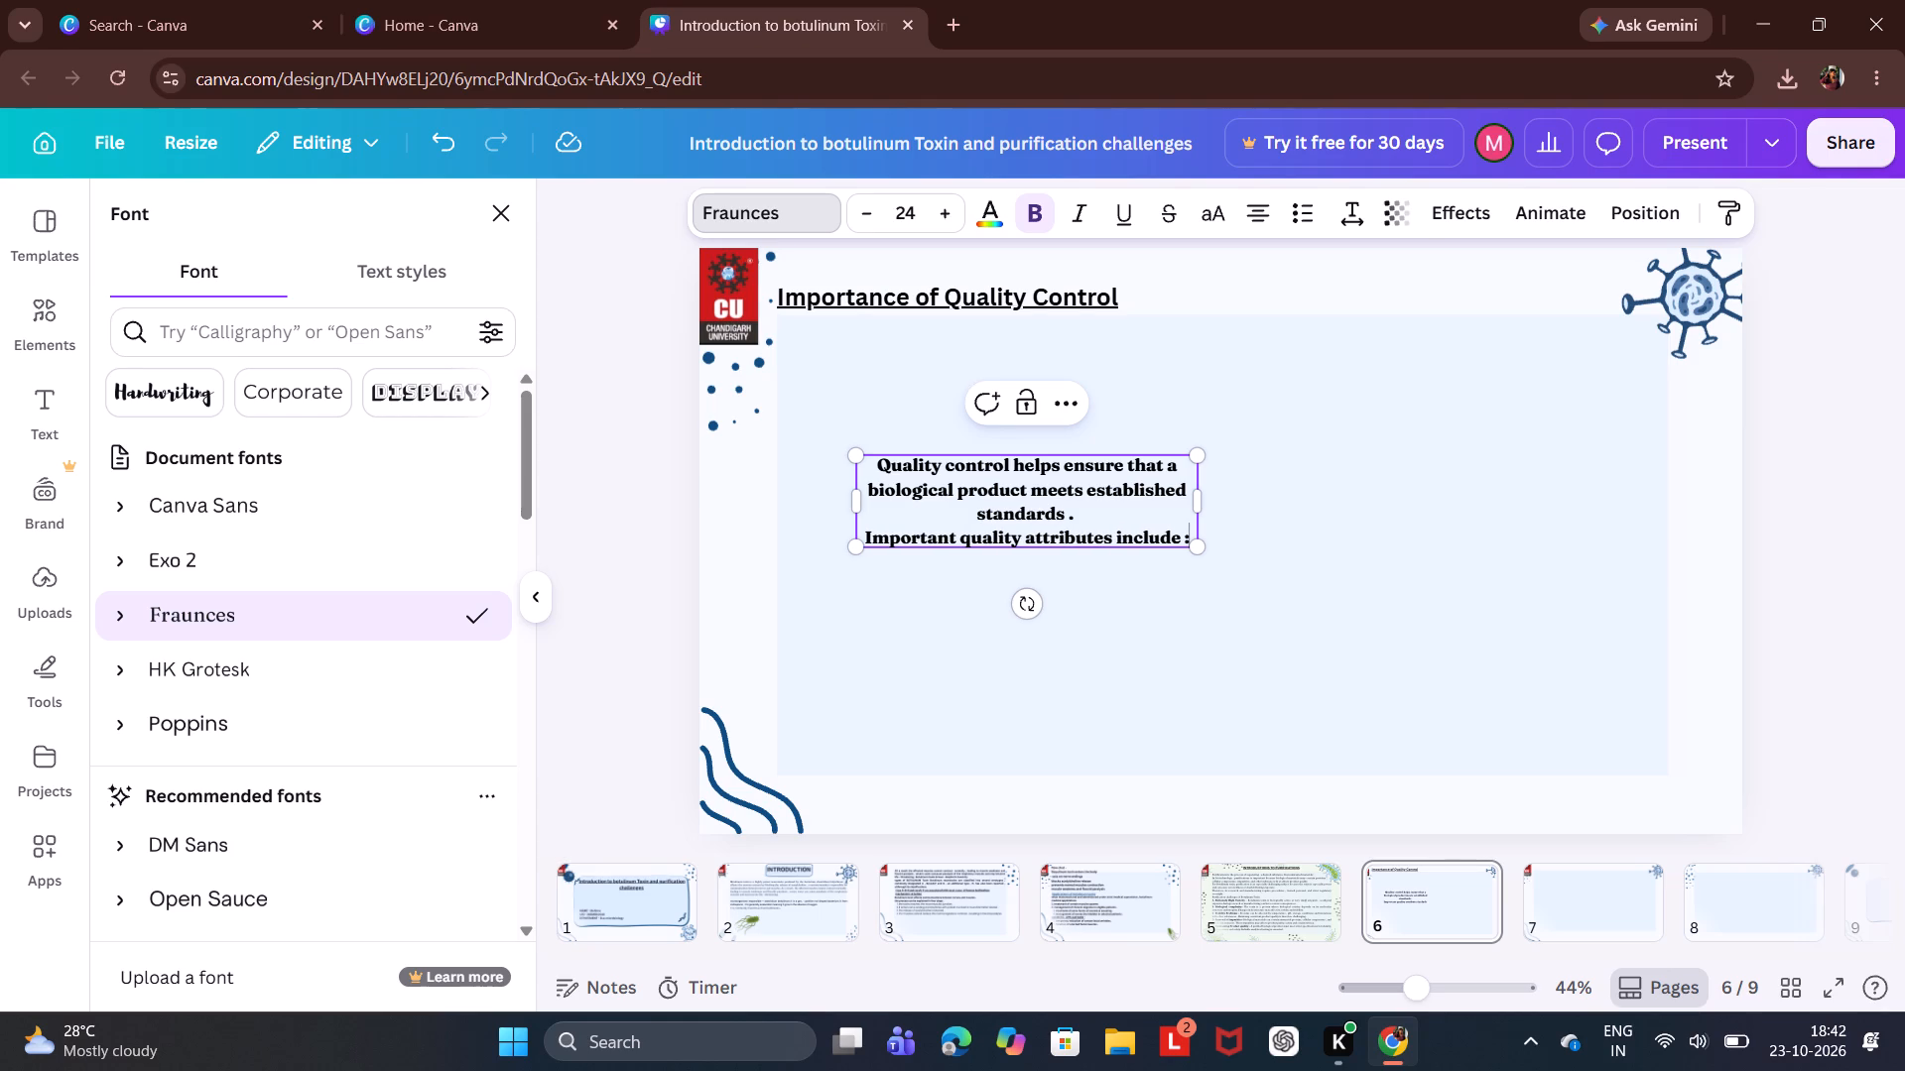
Start a numbered list under that line with item 1 "identity : Confirms that the intended substance is present .".
{"action": "key", "text": "Return"}
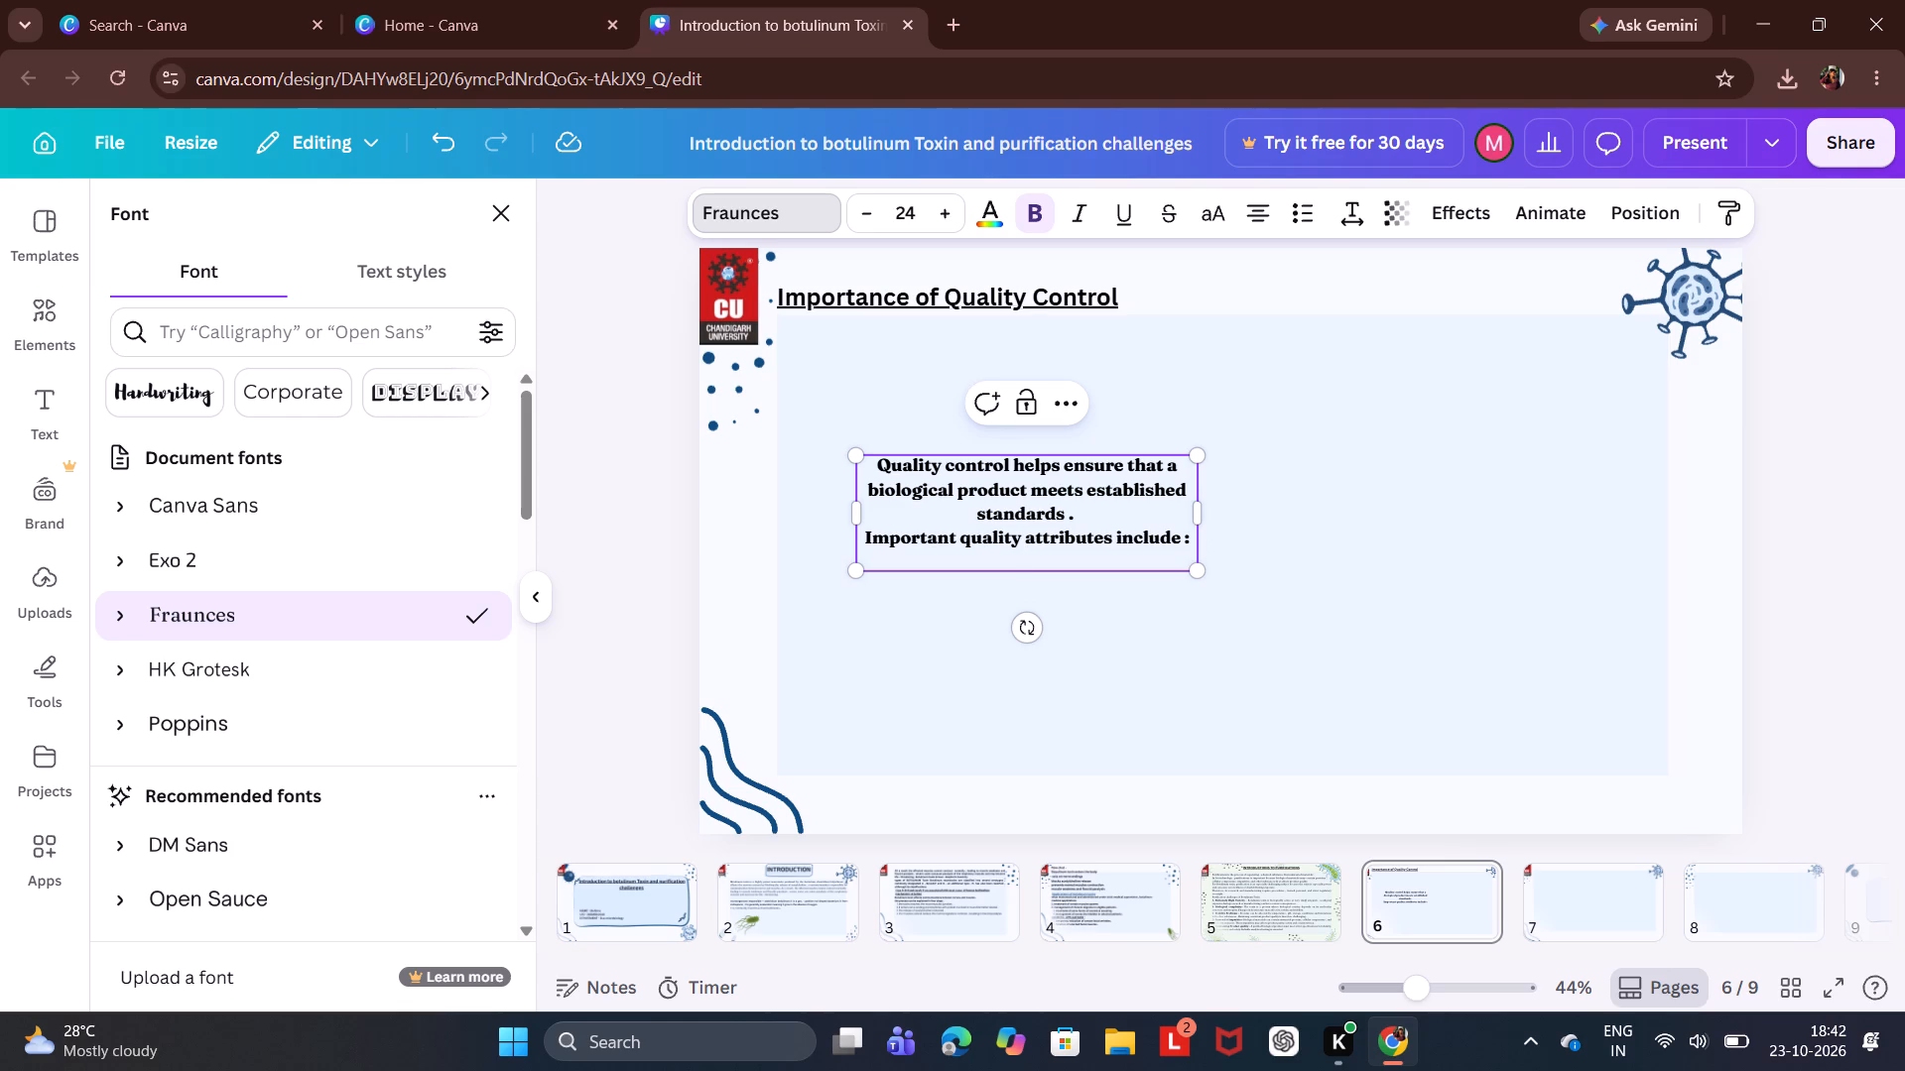
{"action": "type", "text": "1."}
{"action": "key", "text": "space"}
{"action": "type", "text": "ident"}
{"action": "type", "text": "ity"}
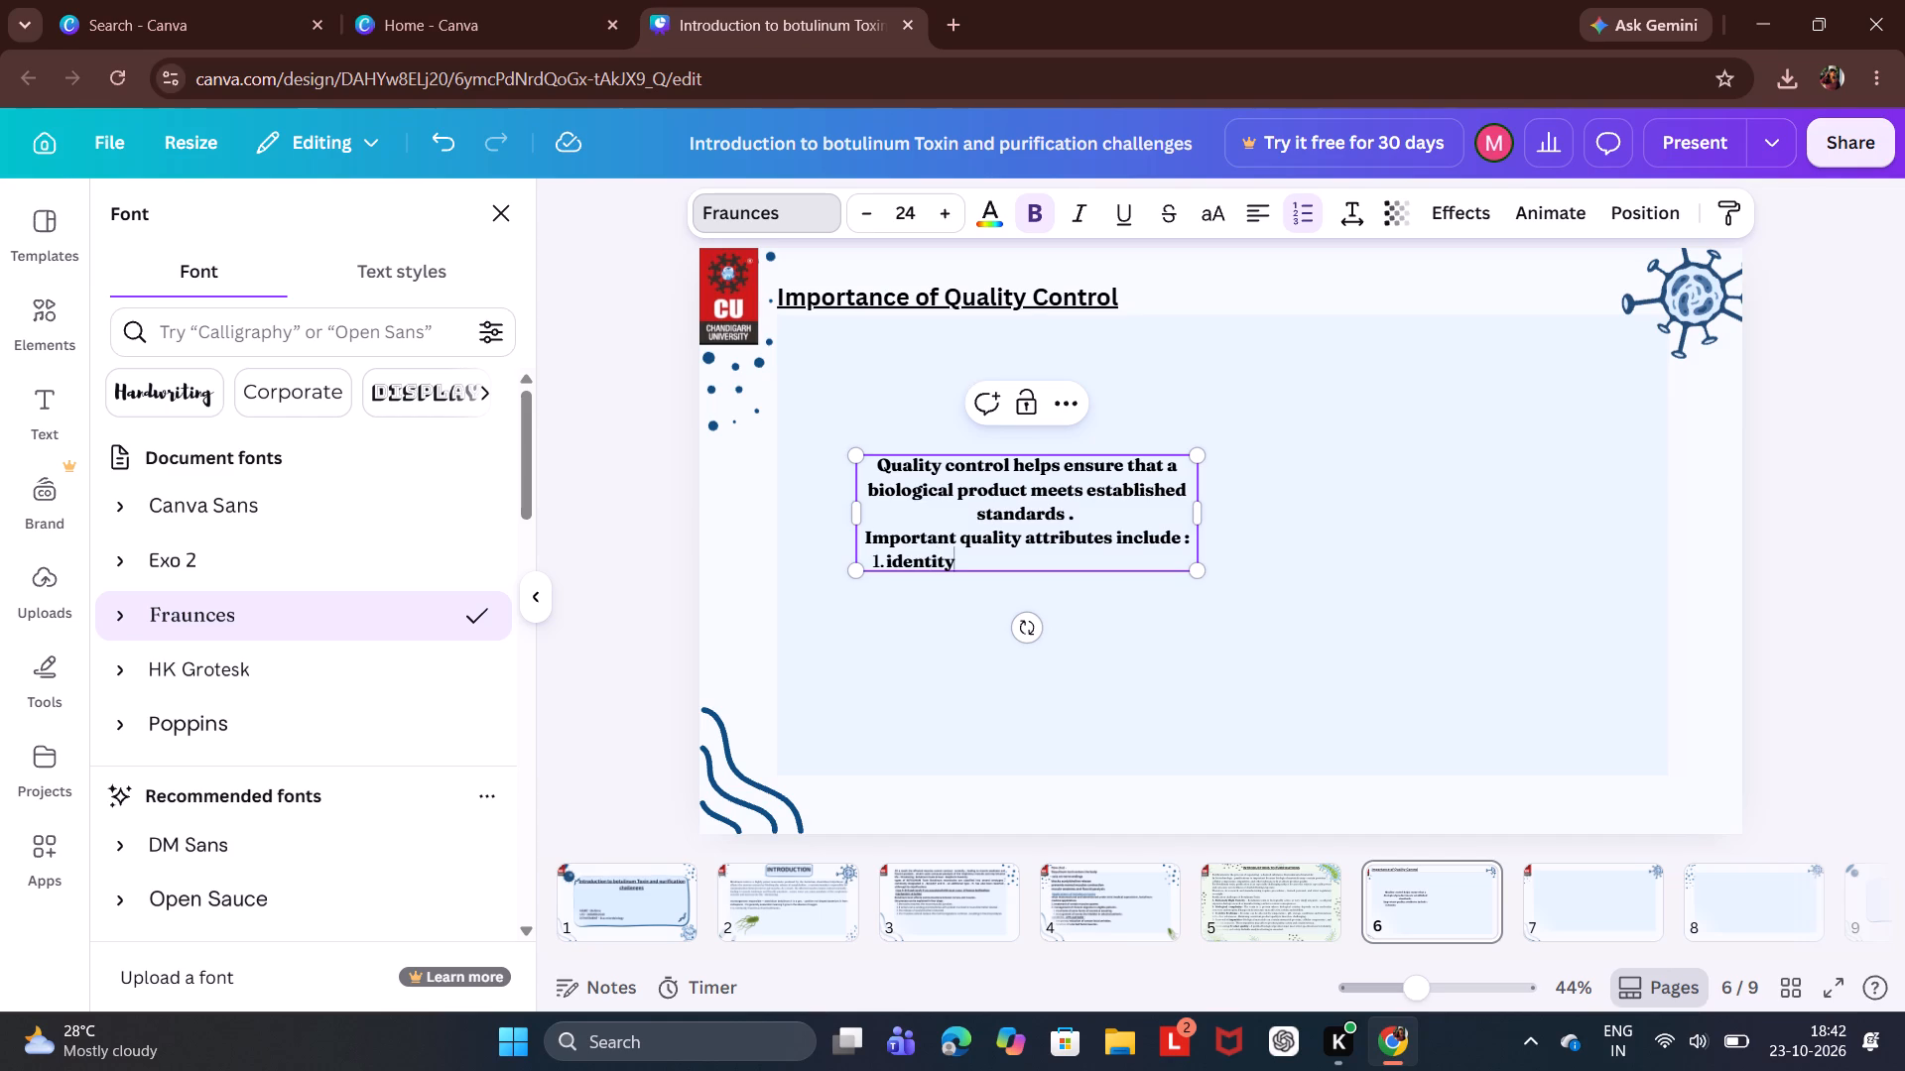
{"action": "key", "text": "space"}
{"action": "key", "text": "shift+colon"}
{"action": "key", "text": "space"}
{"action": "type", "text": "on"}
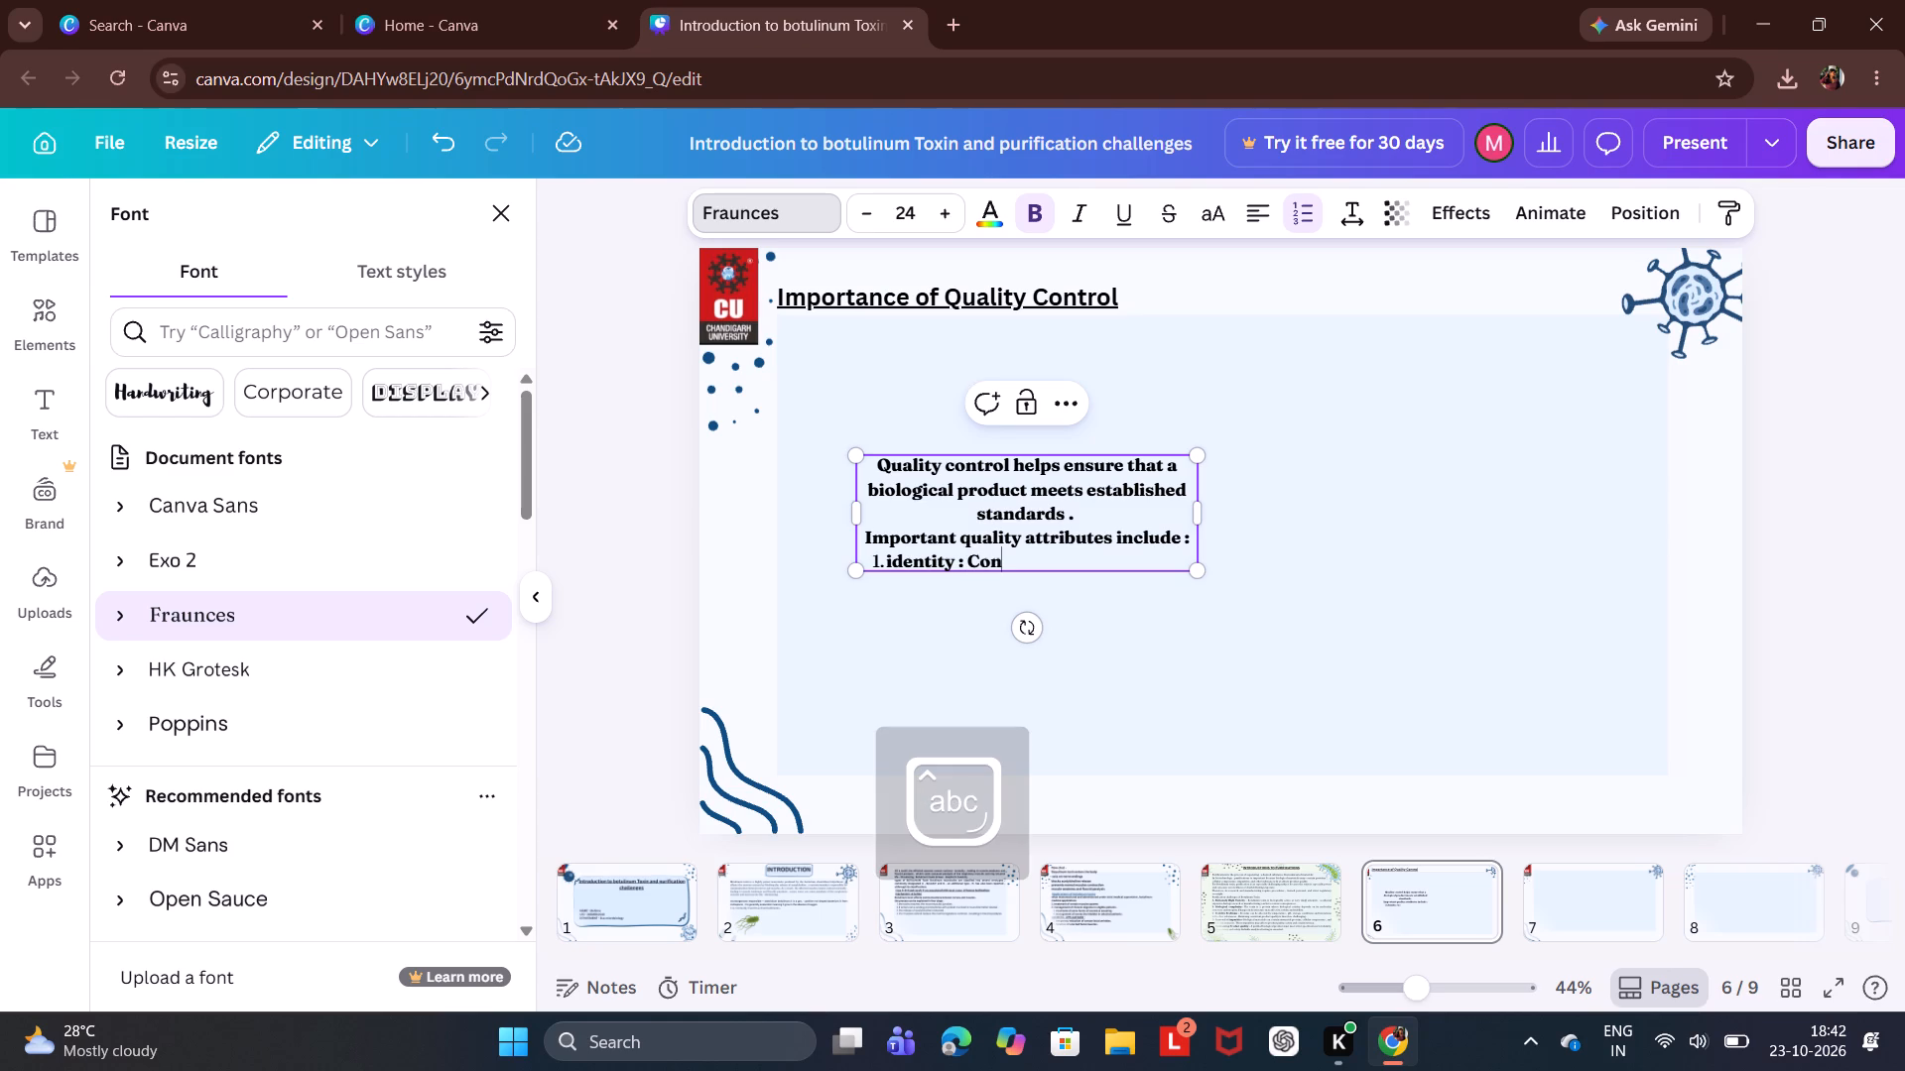
{"action": "key", "text": "f"}
{"action": "type", "text": "irm"}
{"action": "type", "text": "s that the"}
{"action": "key", "text": "space"}
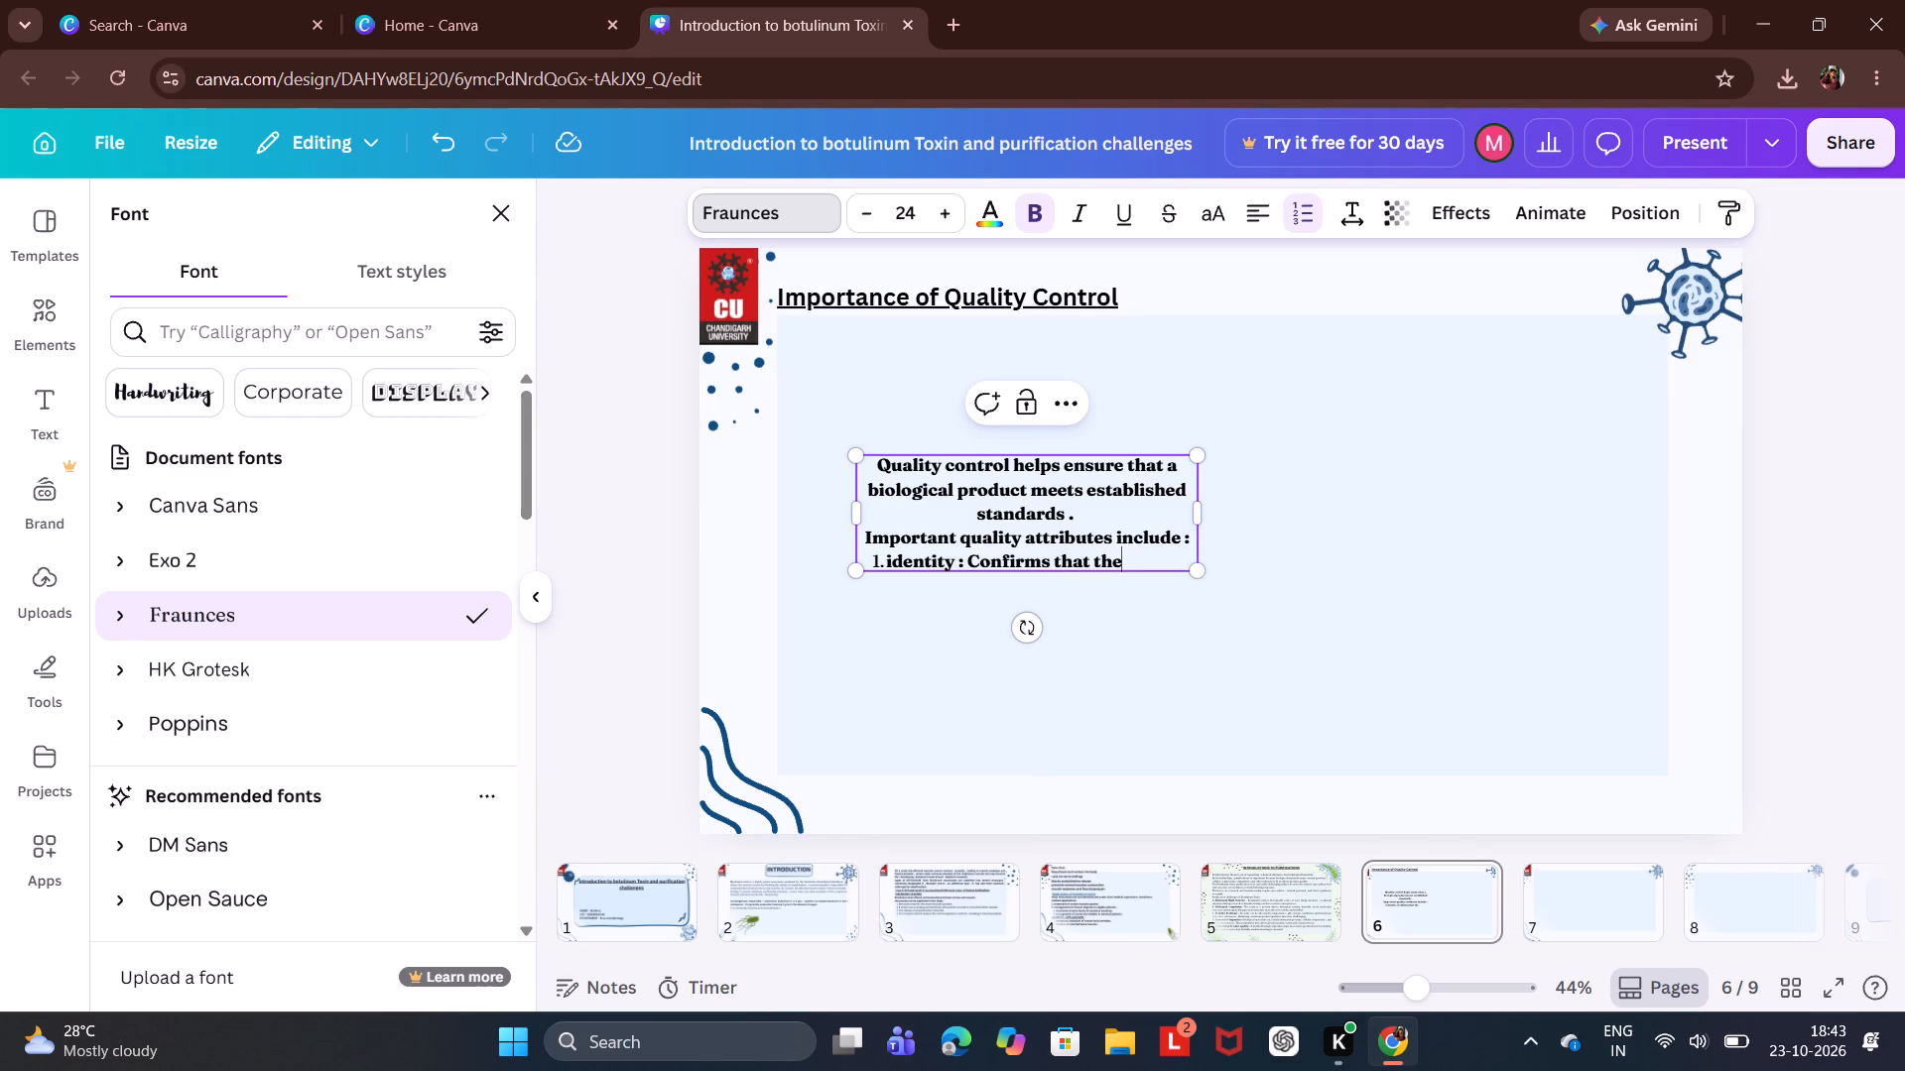
{"action": "type", "text": "inte"}
{"action": "key", "text": "n"}
{"action": "type", "text": "ded"}
{"action": "key", "text": "space"}
{"action": "type", "text": "su"}
{"action": "type", "text": "bstan"}
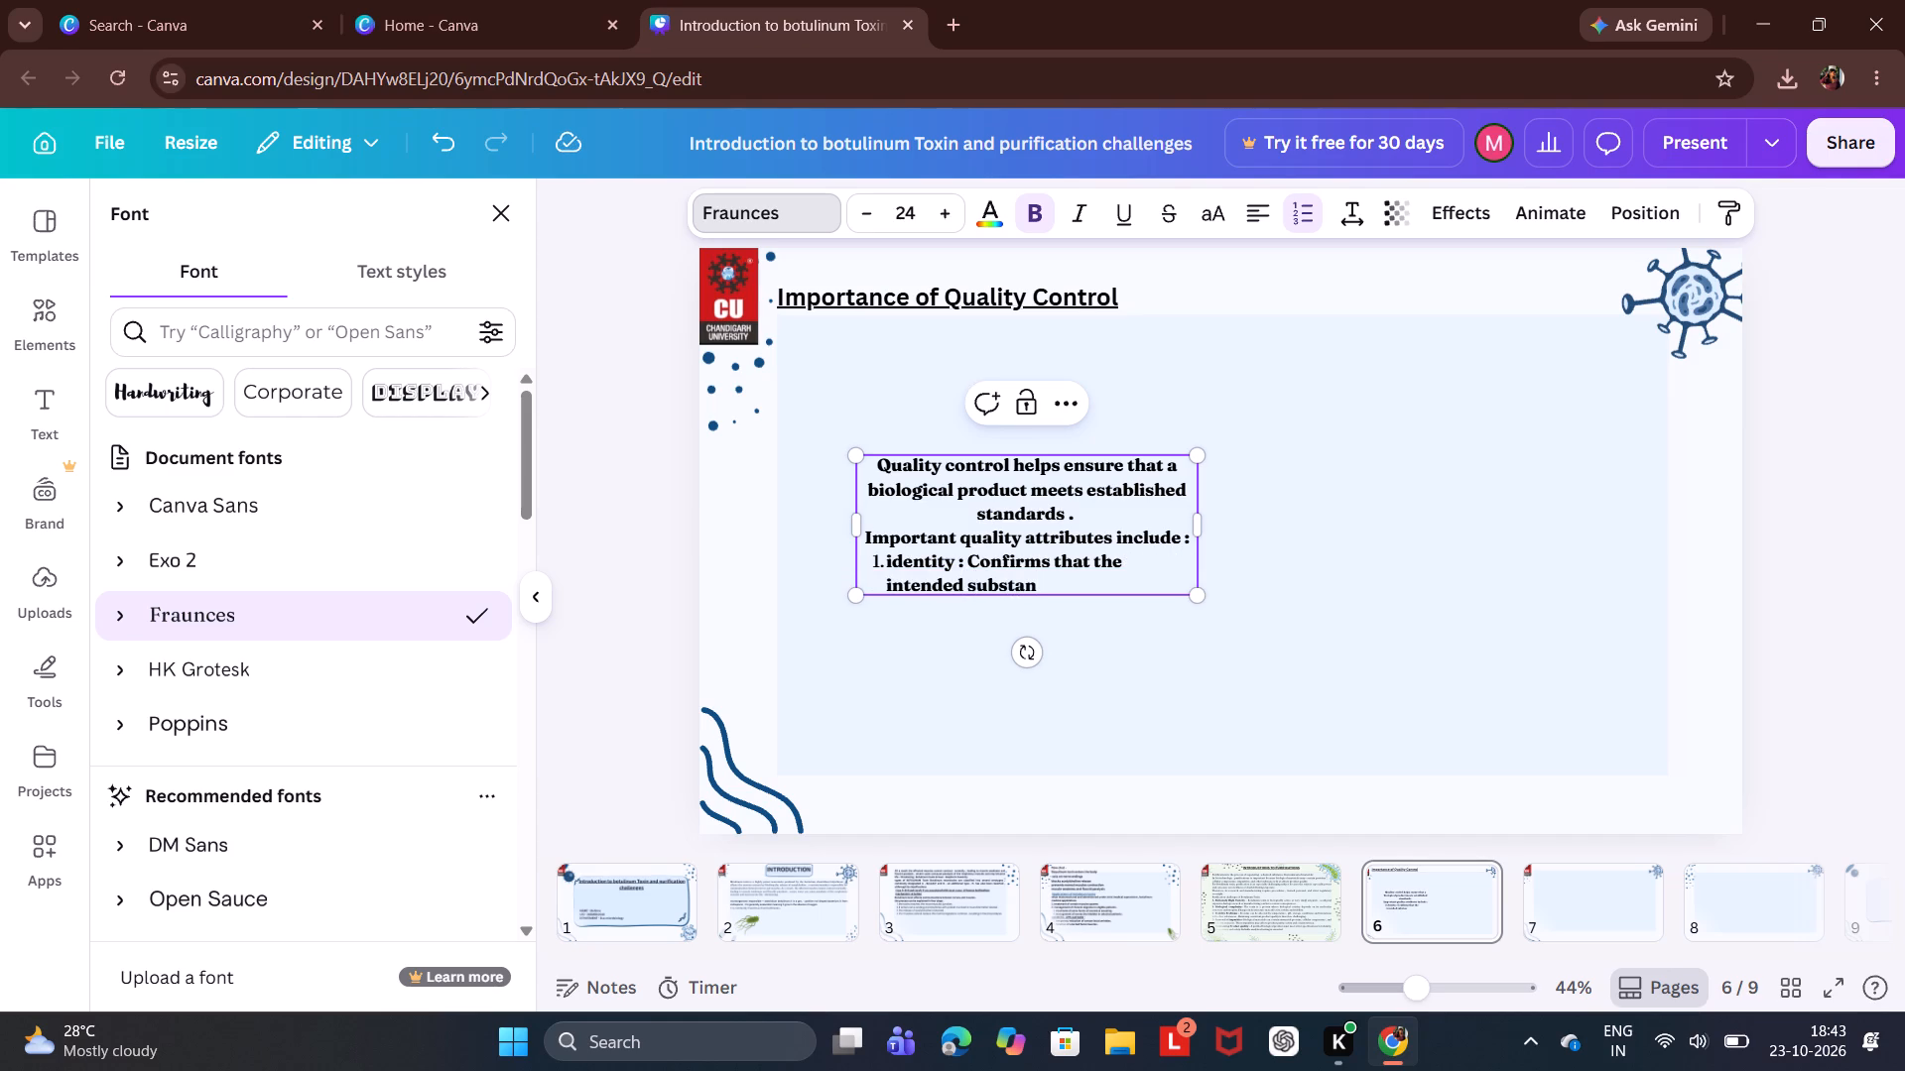
{"action": "key", "text": "c"}
{"action": "type", "text": "e"}
{"action": "key", "text": "space"}
{"action": "type", "text": "is"}
{"action": "key", "text": "space"}
{"action": "type", "text": "present"}
{"action": "key", "text": "space"}
{"action": "key", "text": "period"}
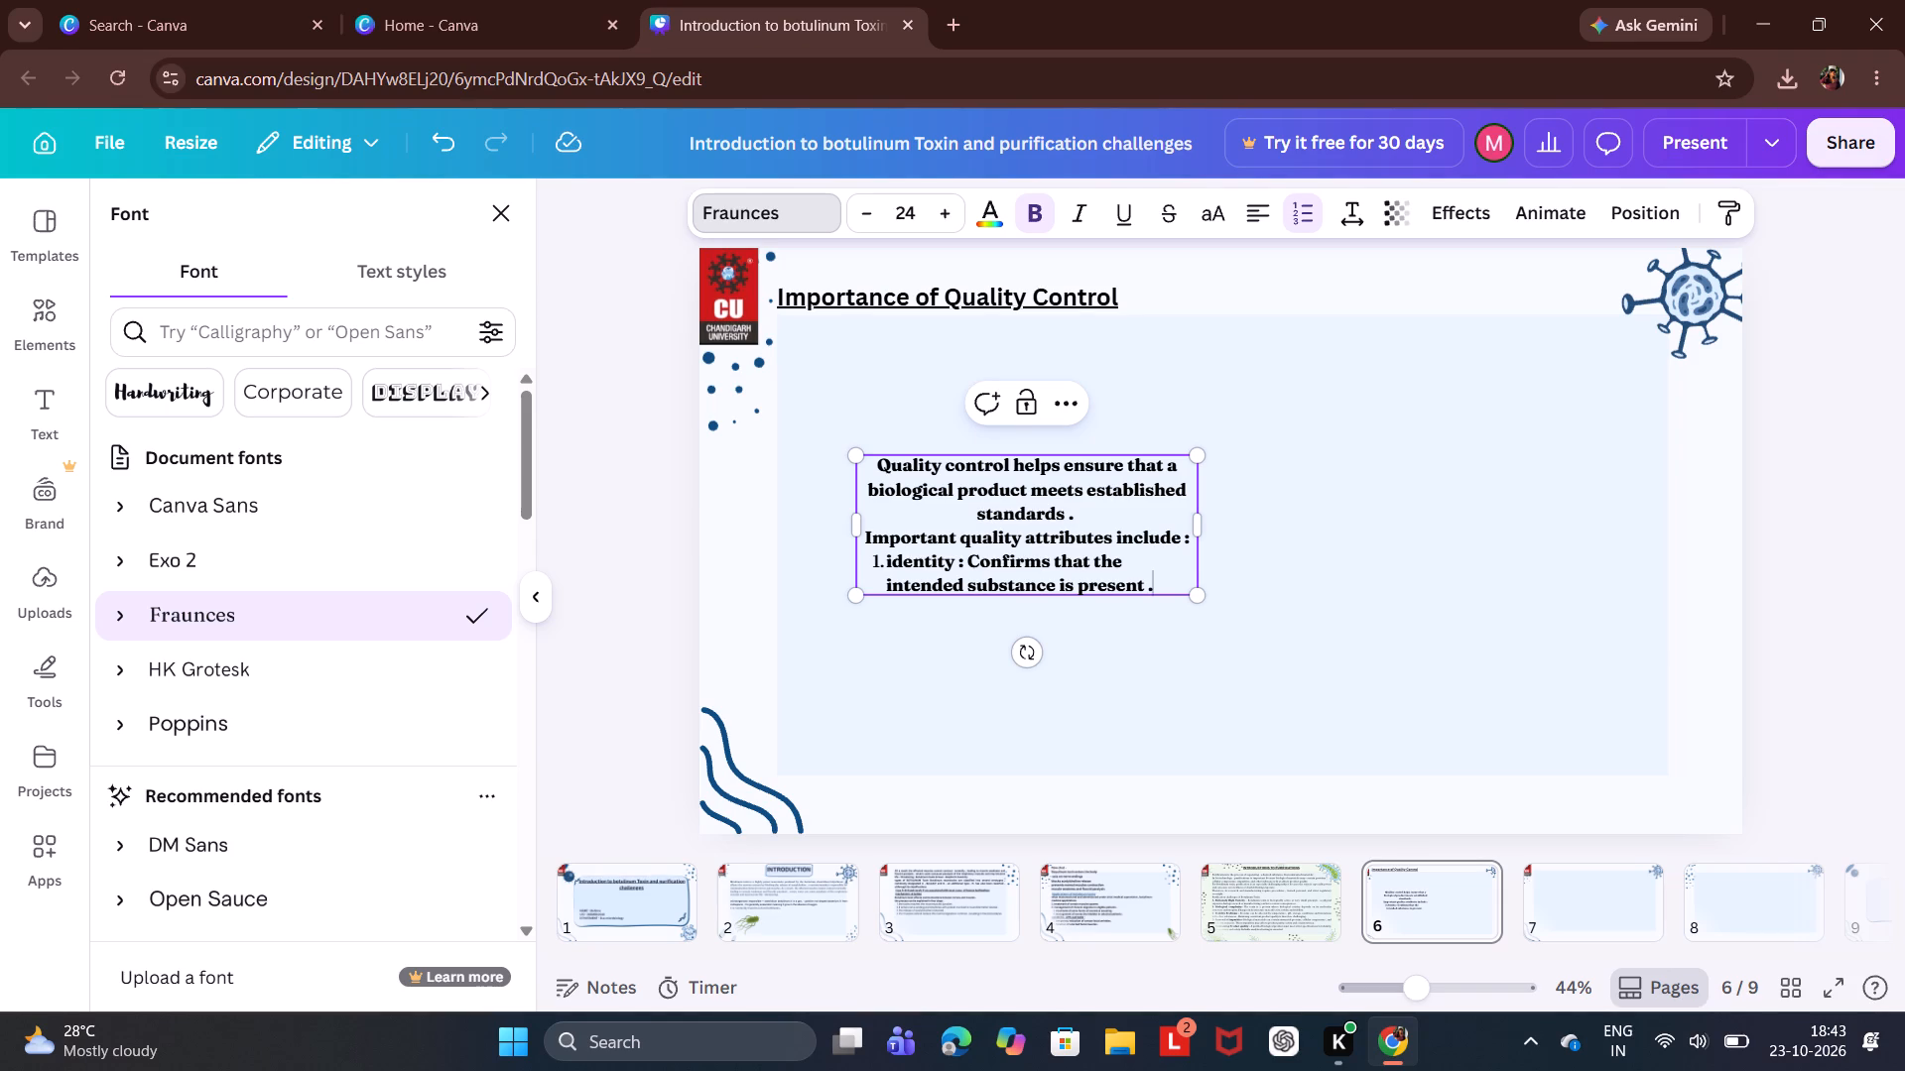
{"action": "key", "text": "Return"}
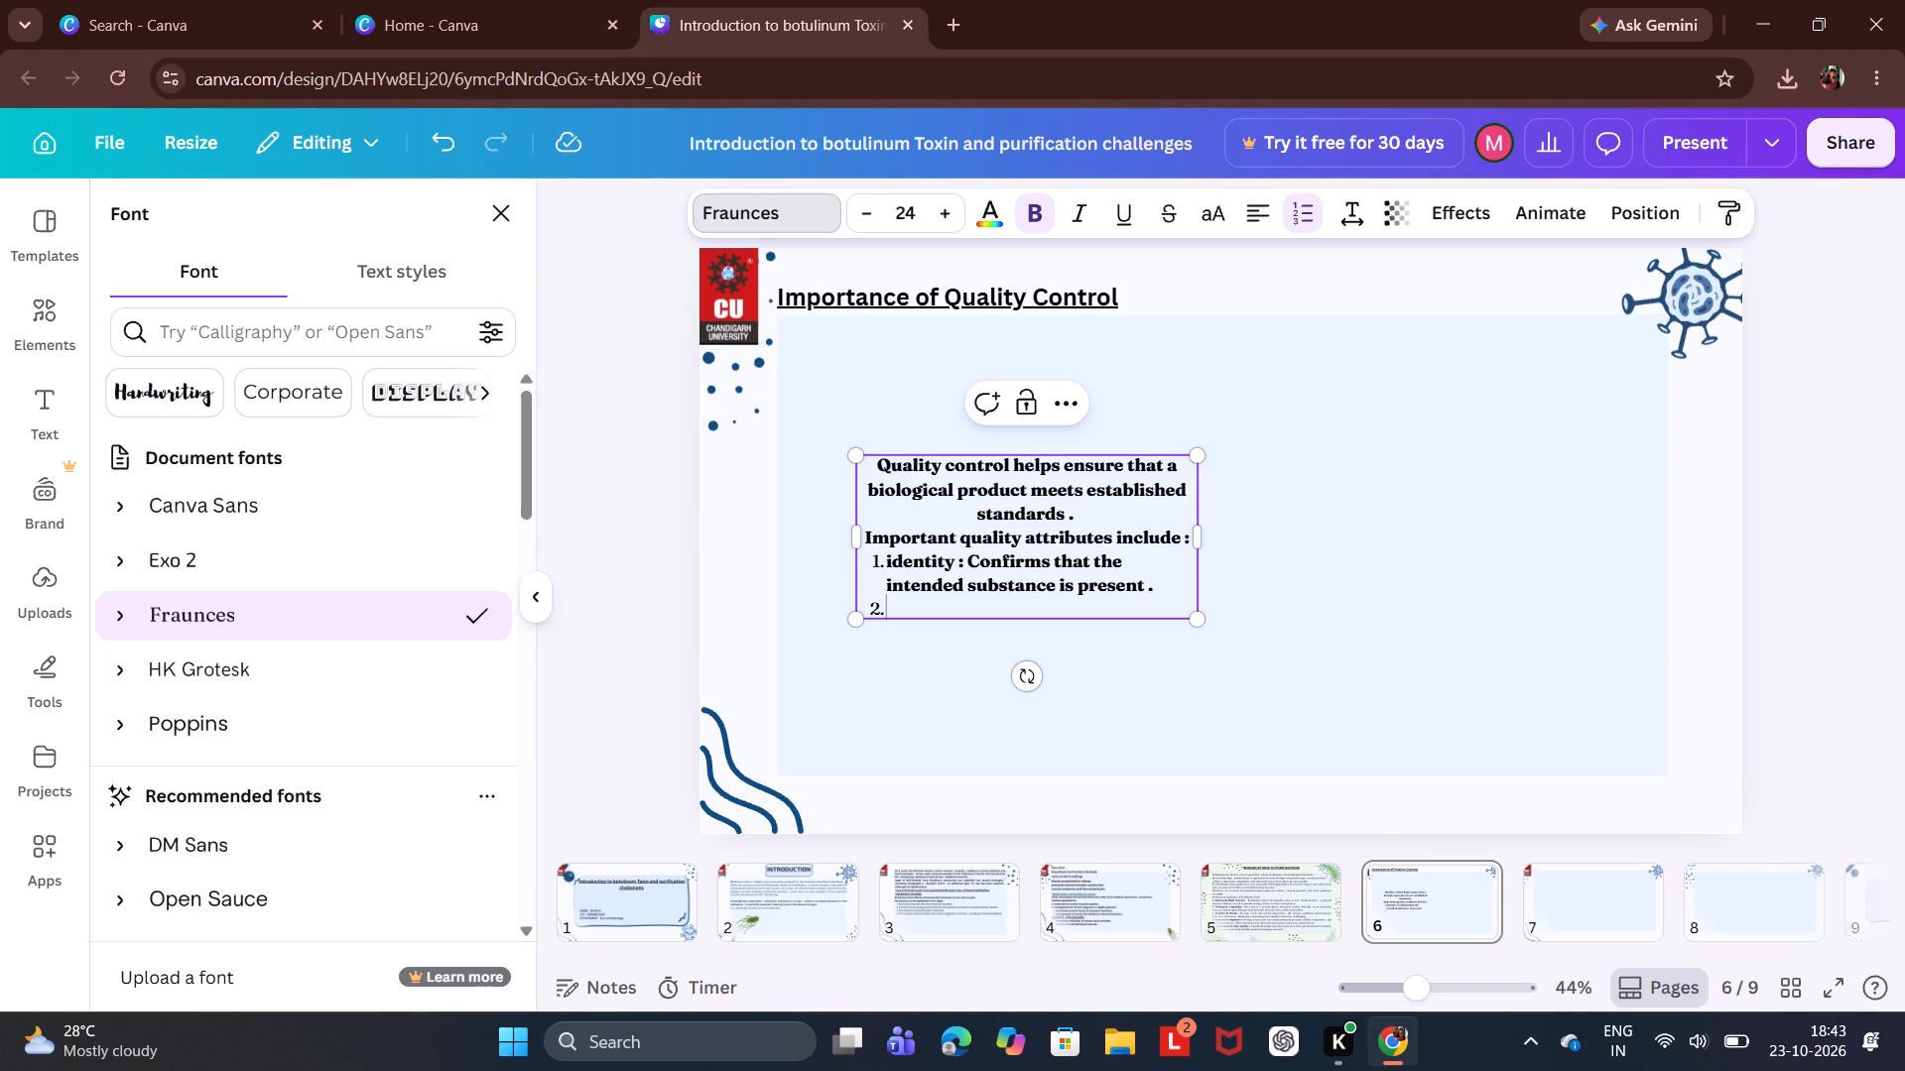
{"action": "key", "text": "o"}
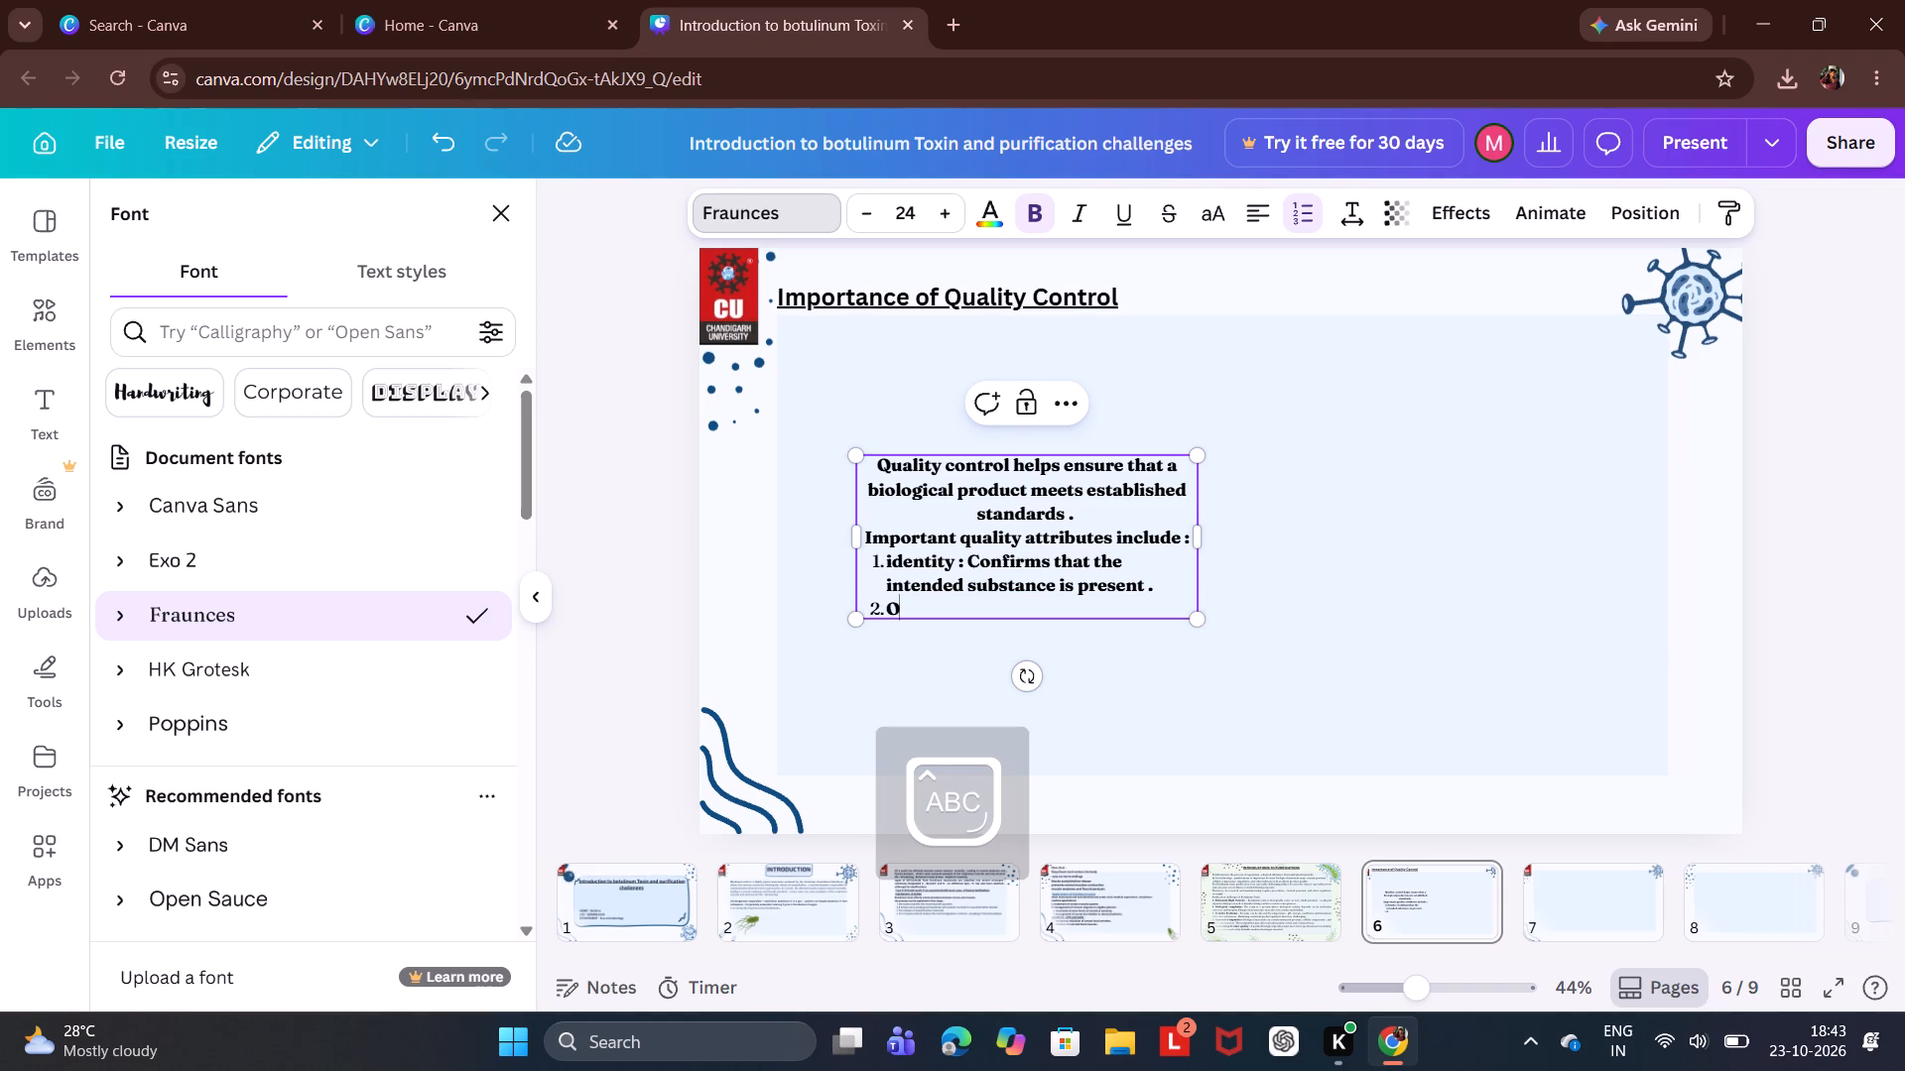
{"action": "key", "text": "BackSpace"}
{"action": "key", "text": "u"}
{"action": "type", "text": "rity"}
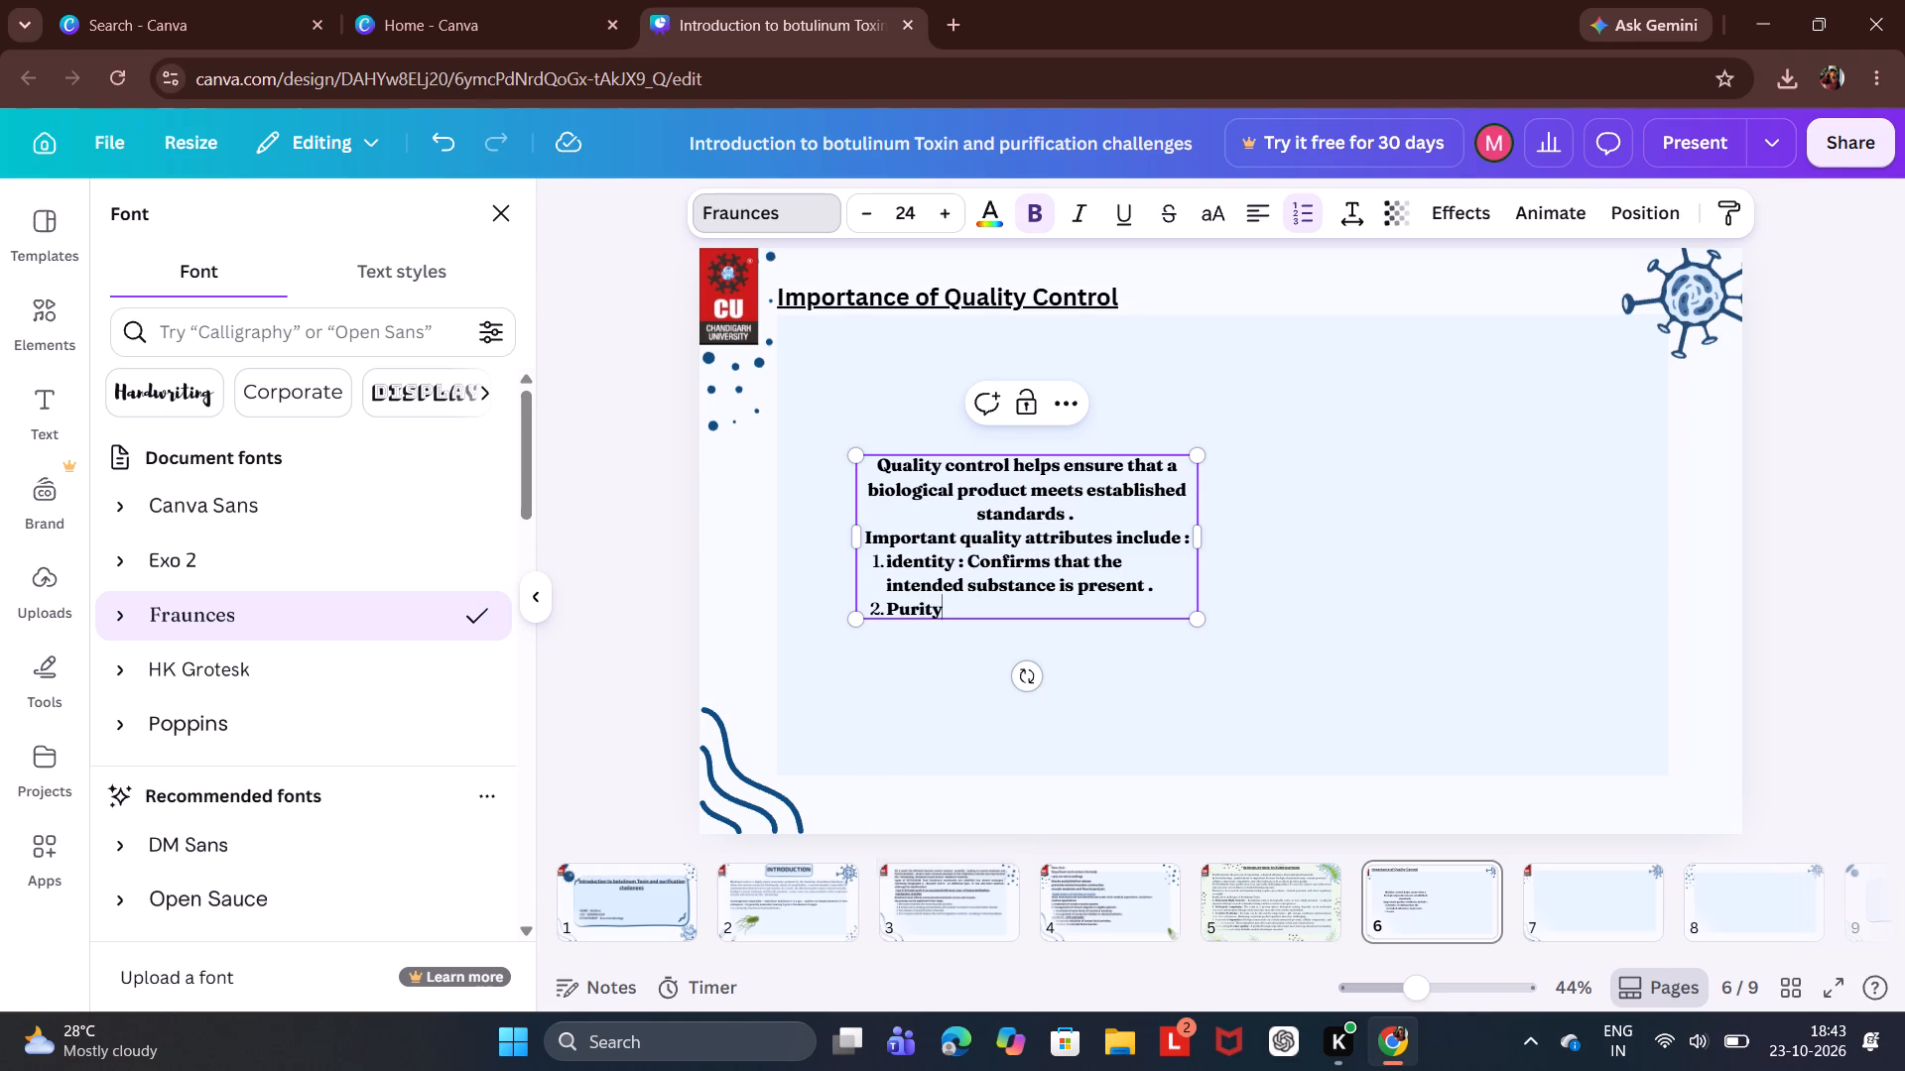
{"action": "key", "text": "shift+colon"}
{"action": "key", "text": "space"}
{"action": "key", "text": "a"}
{"action": "type", "text": "sses"}
{"action": "key", "text": "s"}
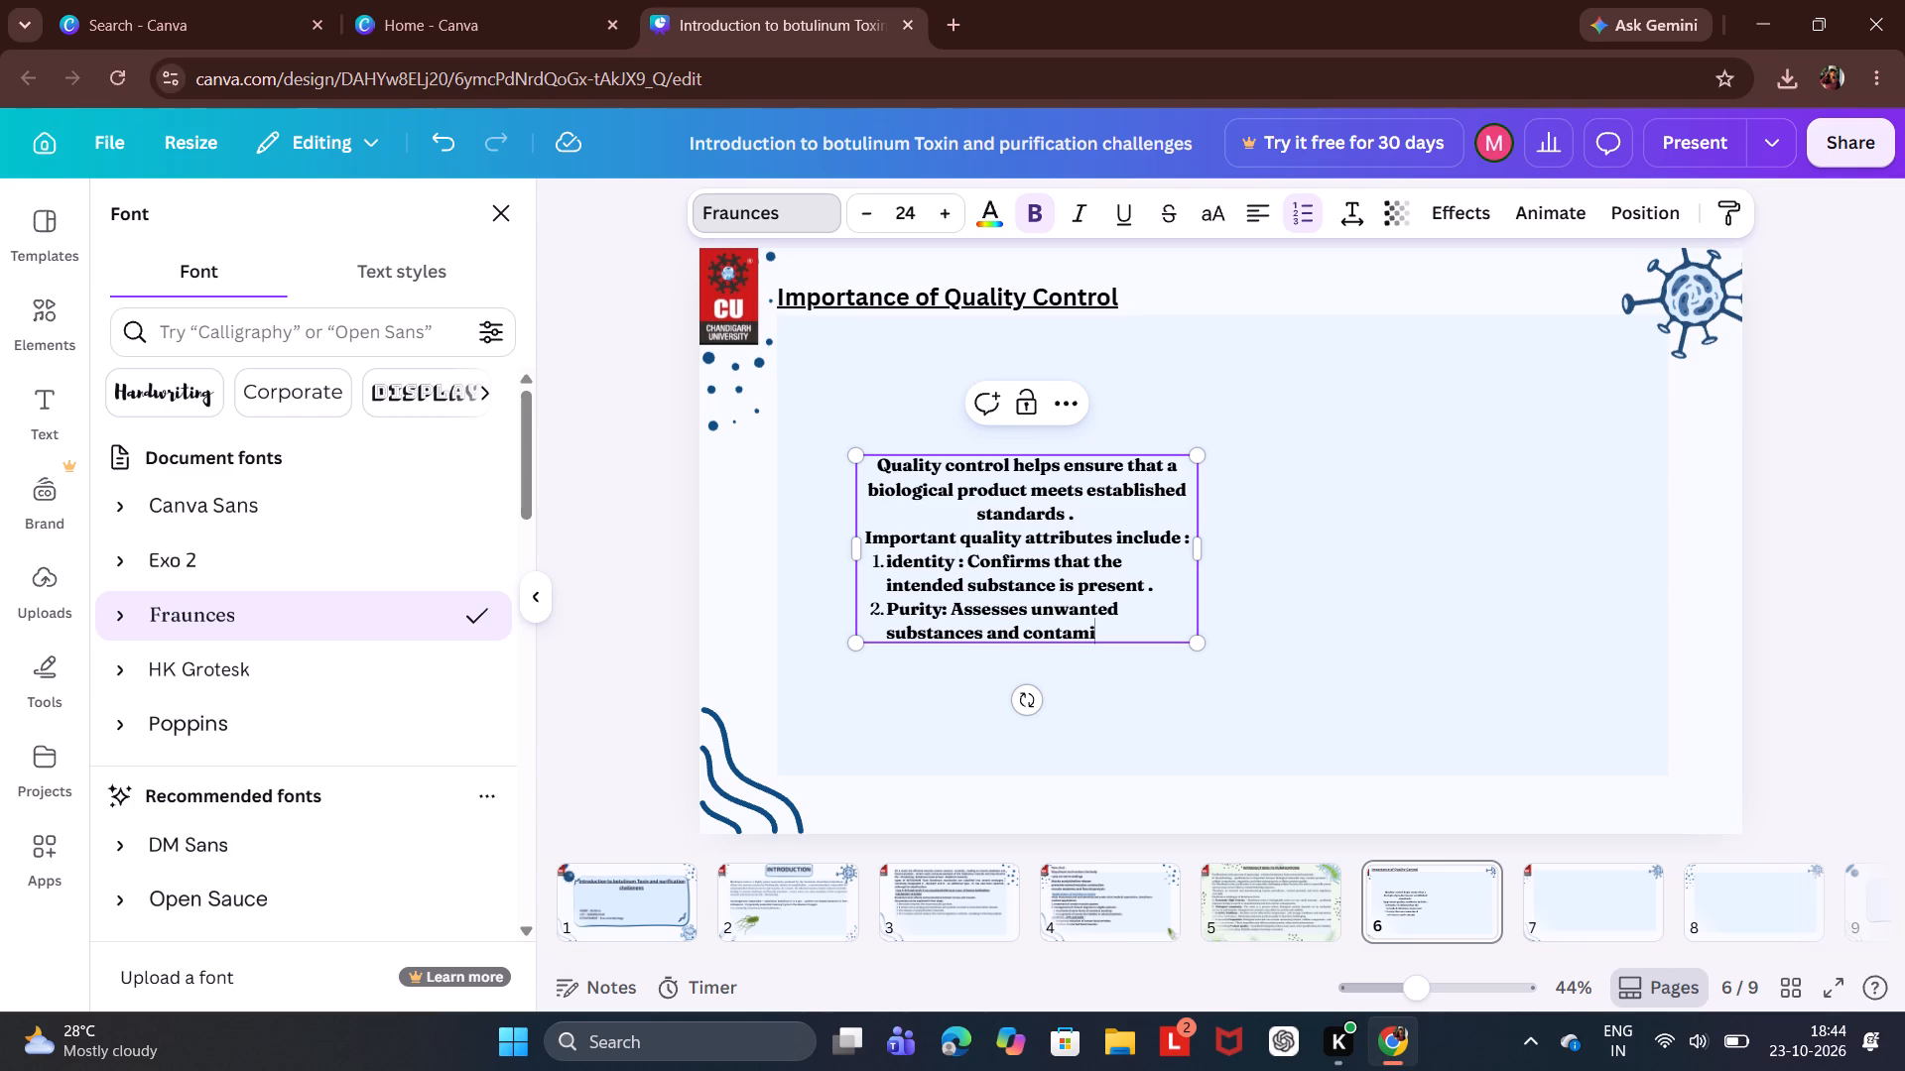
{"action": "key", "text": "n"}
{"action": "type", "text": "ants"}
{"action": "key", "text": "period"}
Add item 3 to the numbered list: "Potency : Measures Biological activity using validated methods.".
{"action": "key", "text": "Return"}
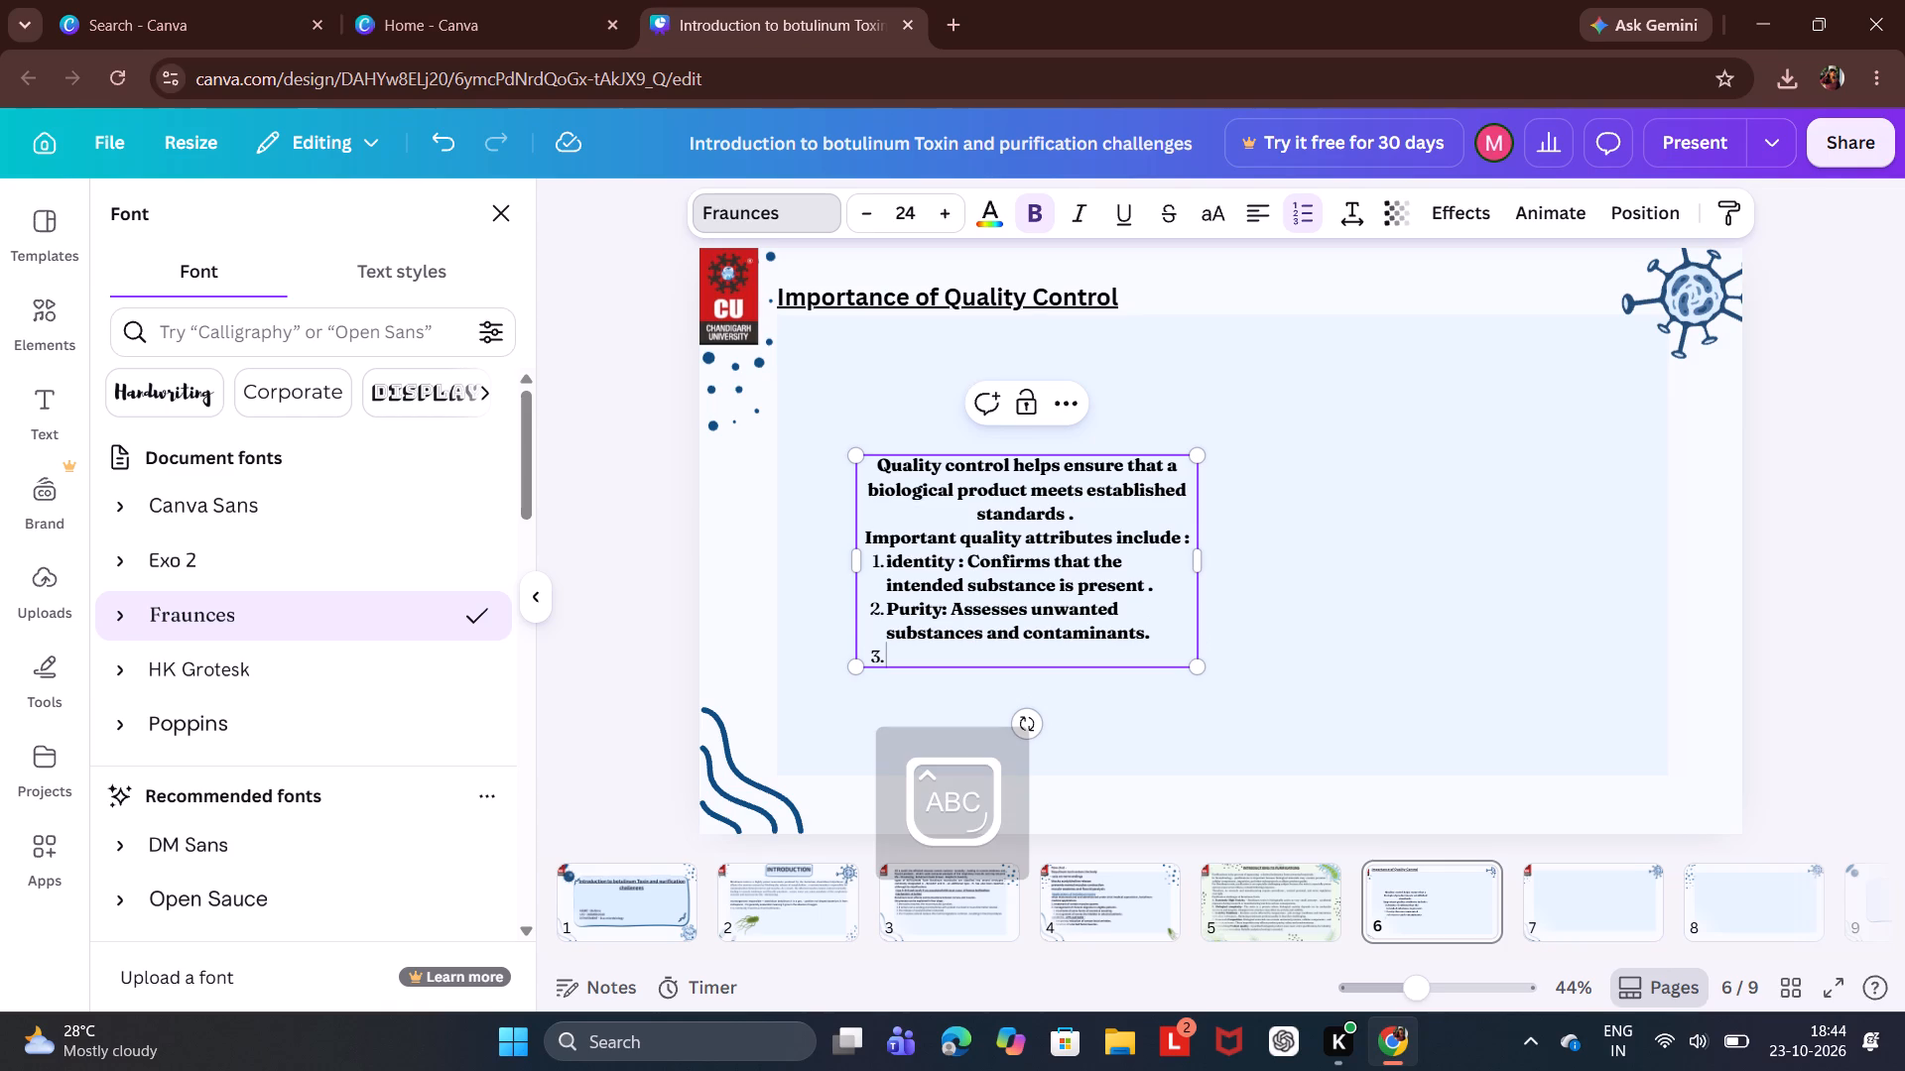
{"action": "key", "text": "p"}
{"action": "type", "text": "ote"}
{"action": "type", "text": "ncy"}
{"action": "key", "text": "space"}
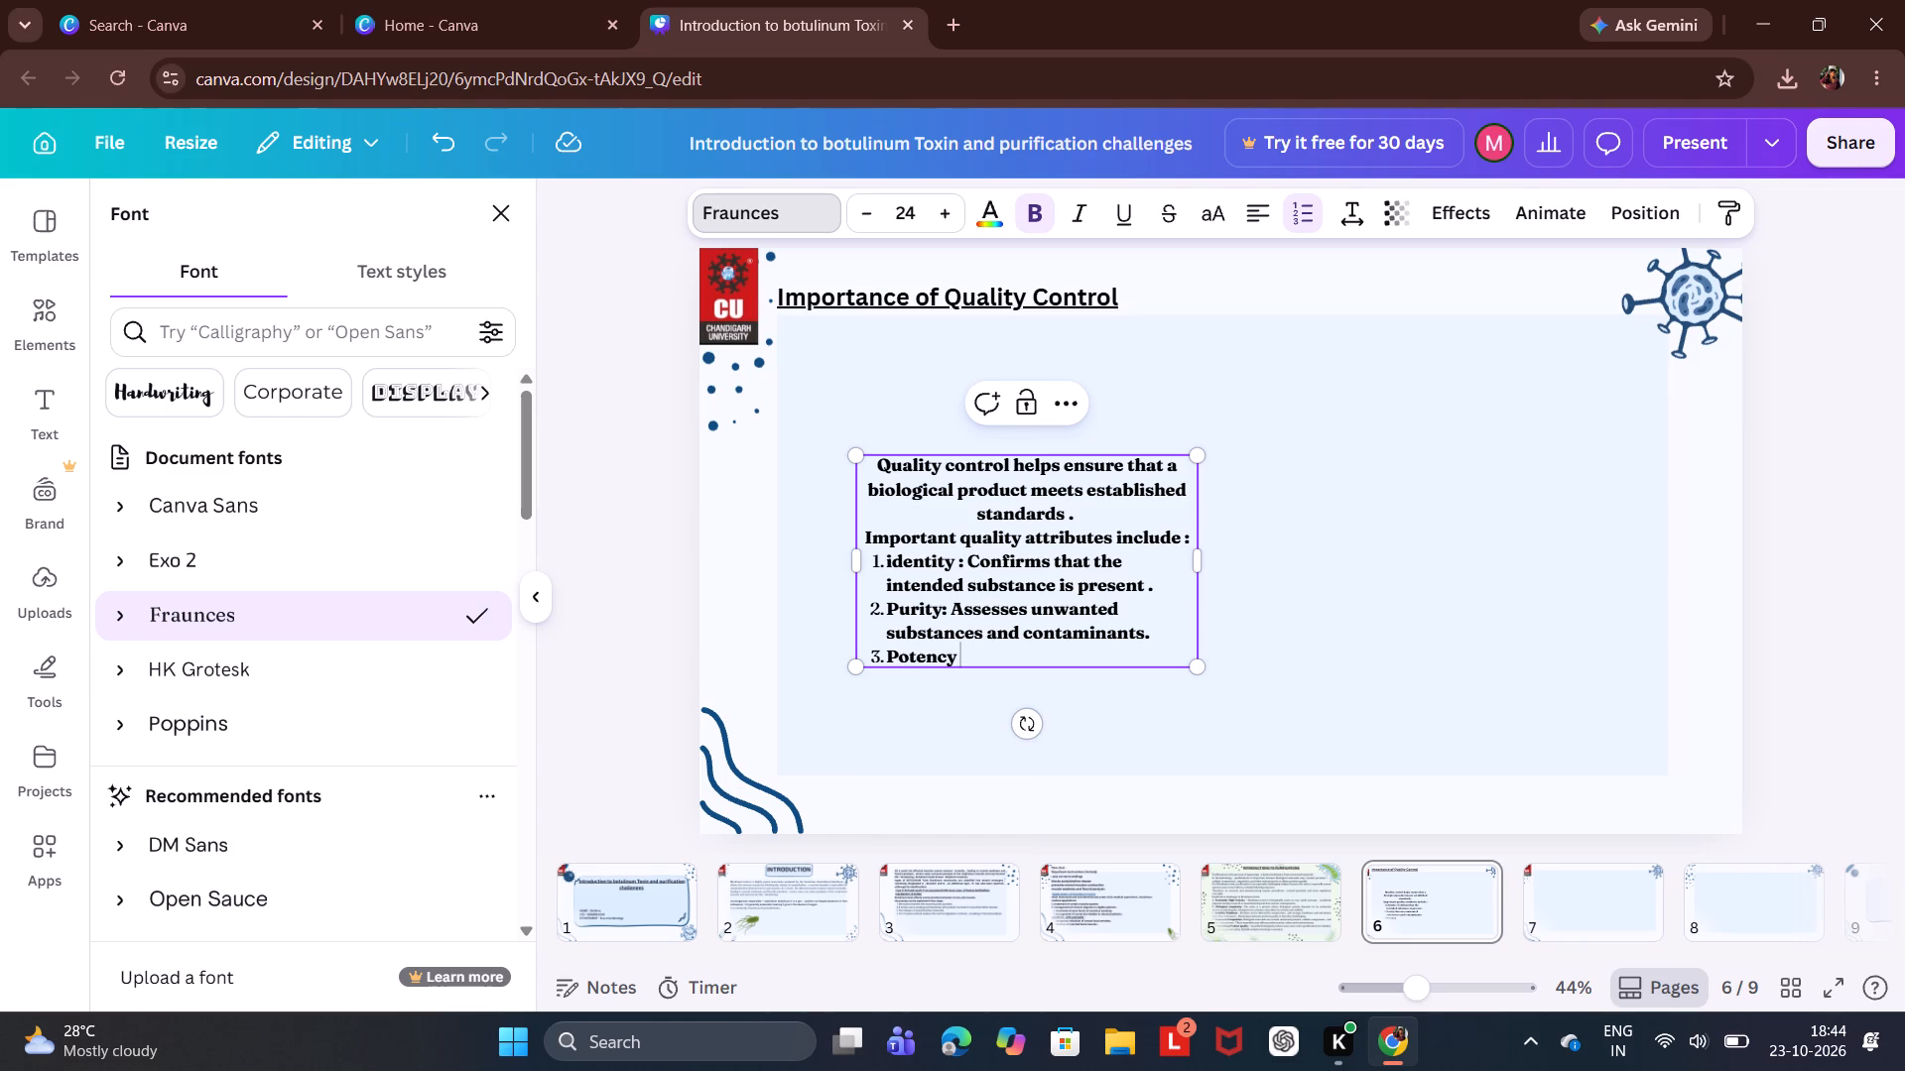
{"action": "key", "text": "shift+colon"}
{"action": "key", "text": "space"}
{"action": "key", "text": "m"}
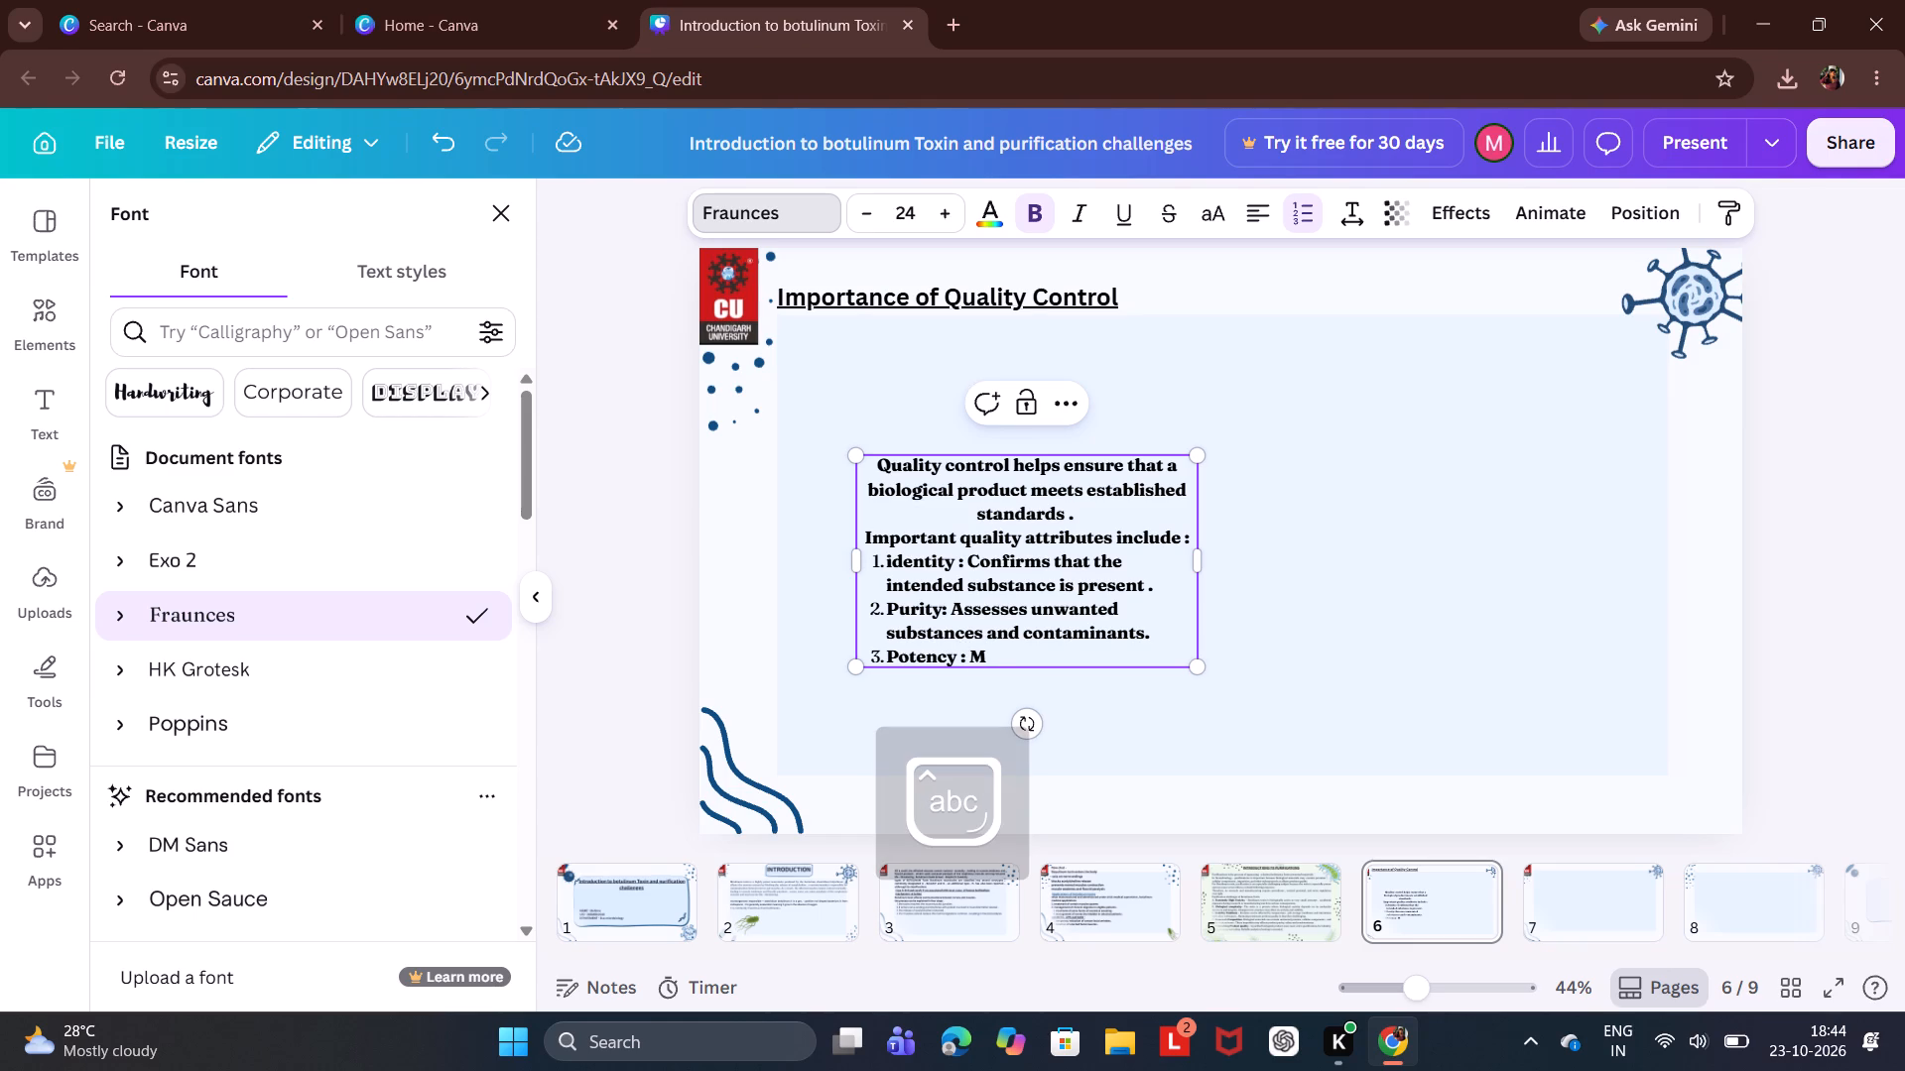
{"action": "key", "text": "e"}
{"action": "type", "text": "asur"}
{"action": "type", "text": "es"}
{"action": "key", "text": "space"}
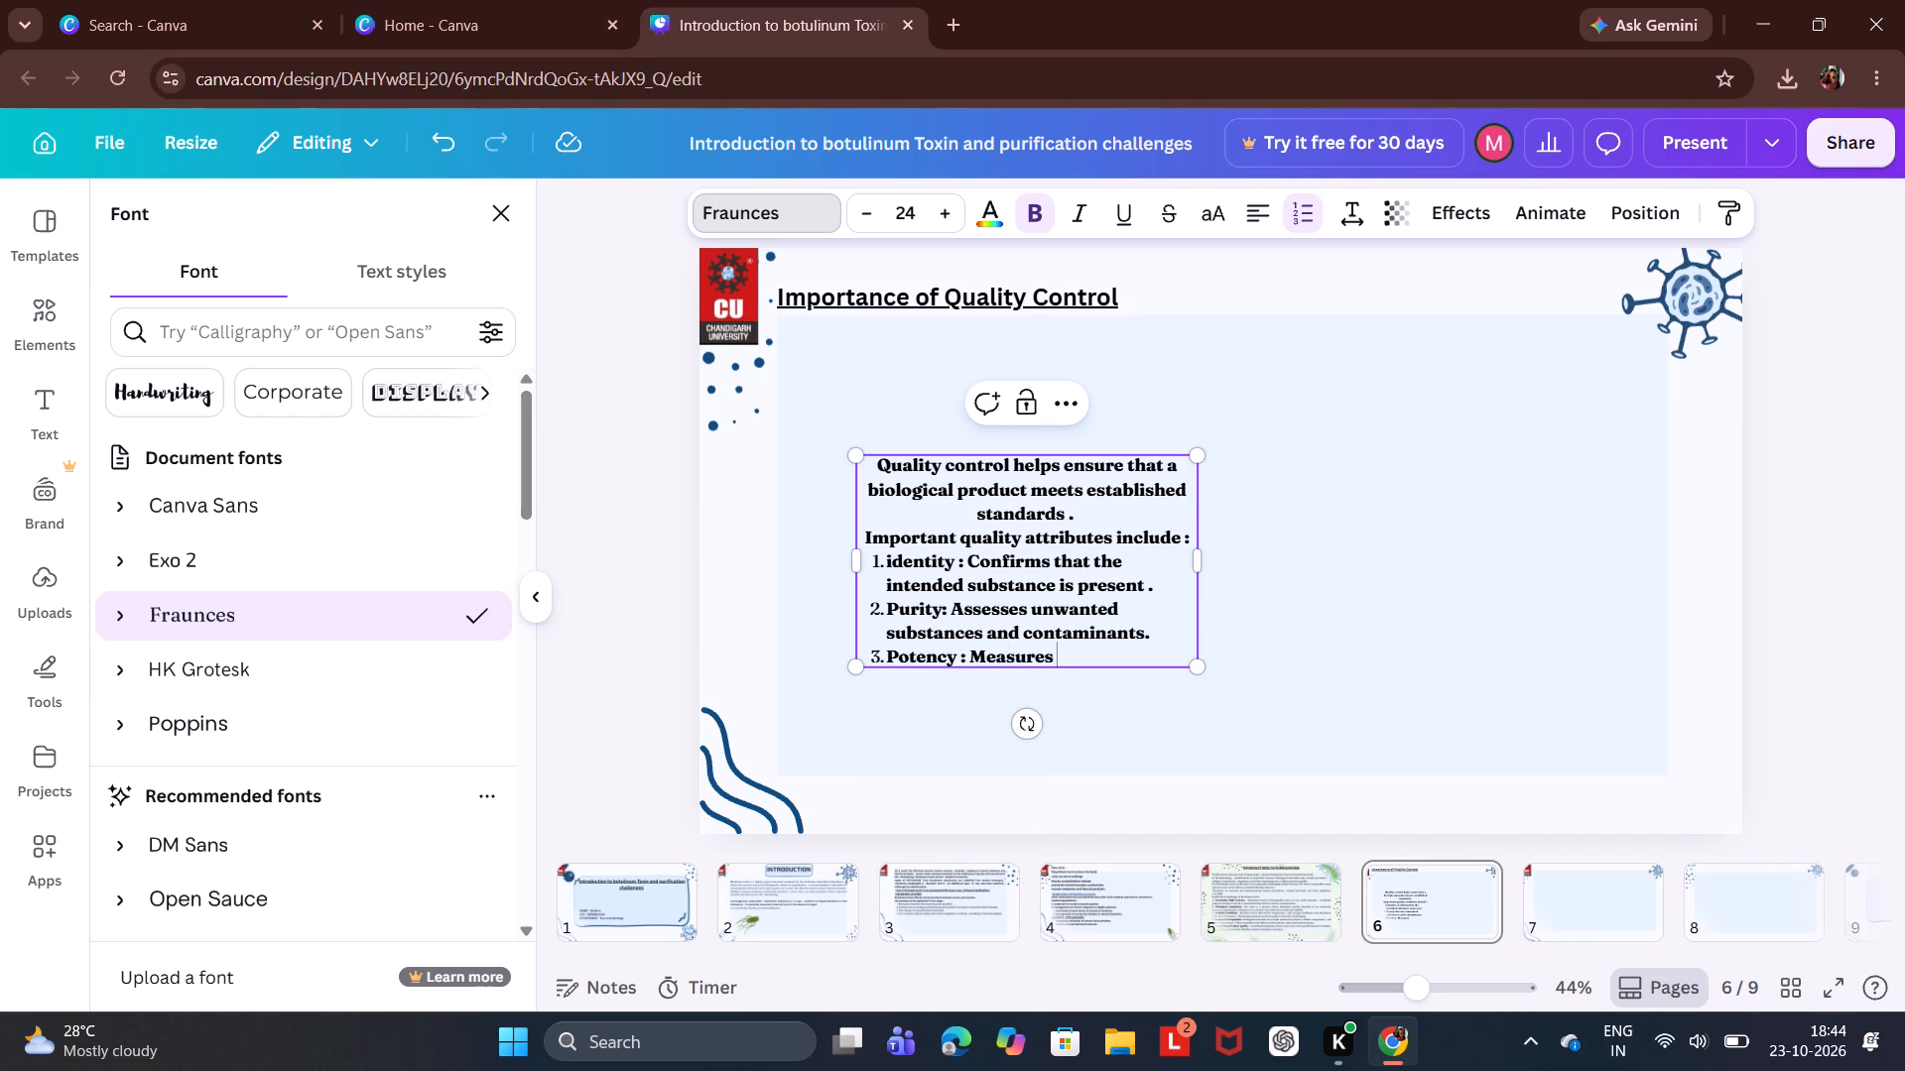
{"action": "key", "text": "b"}
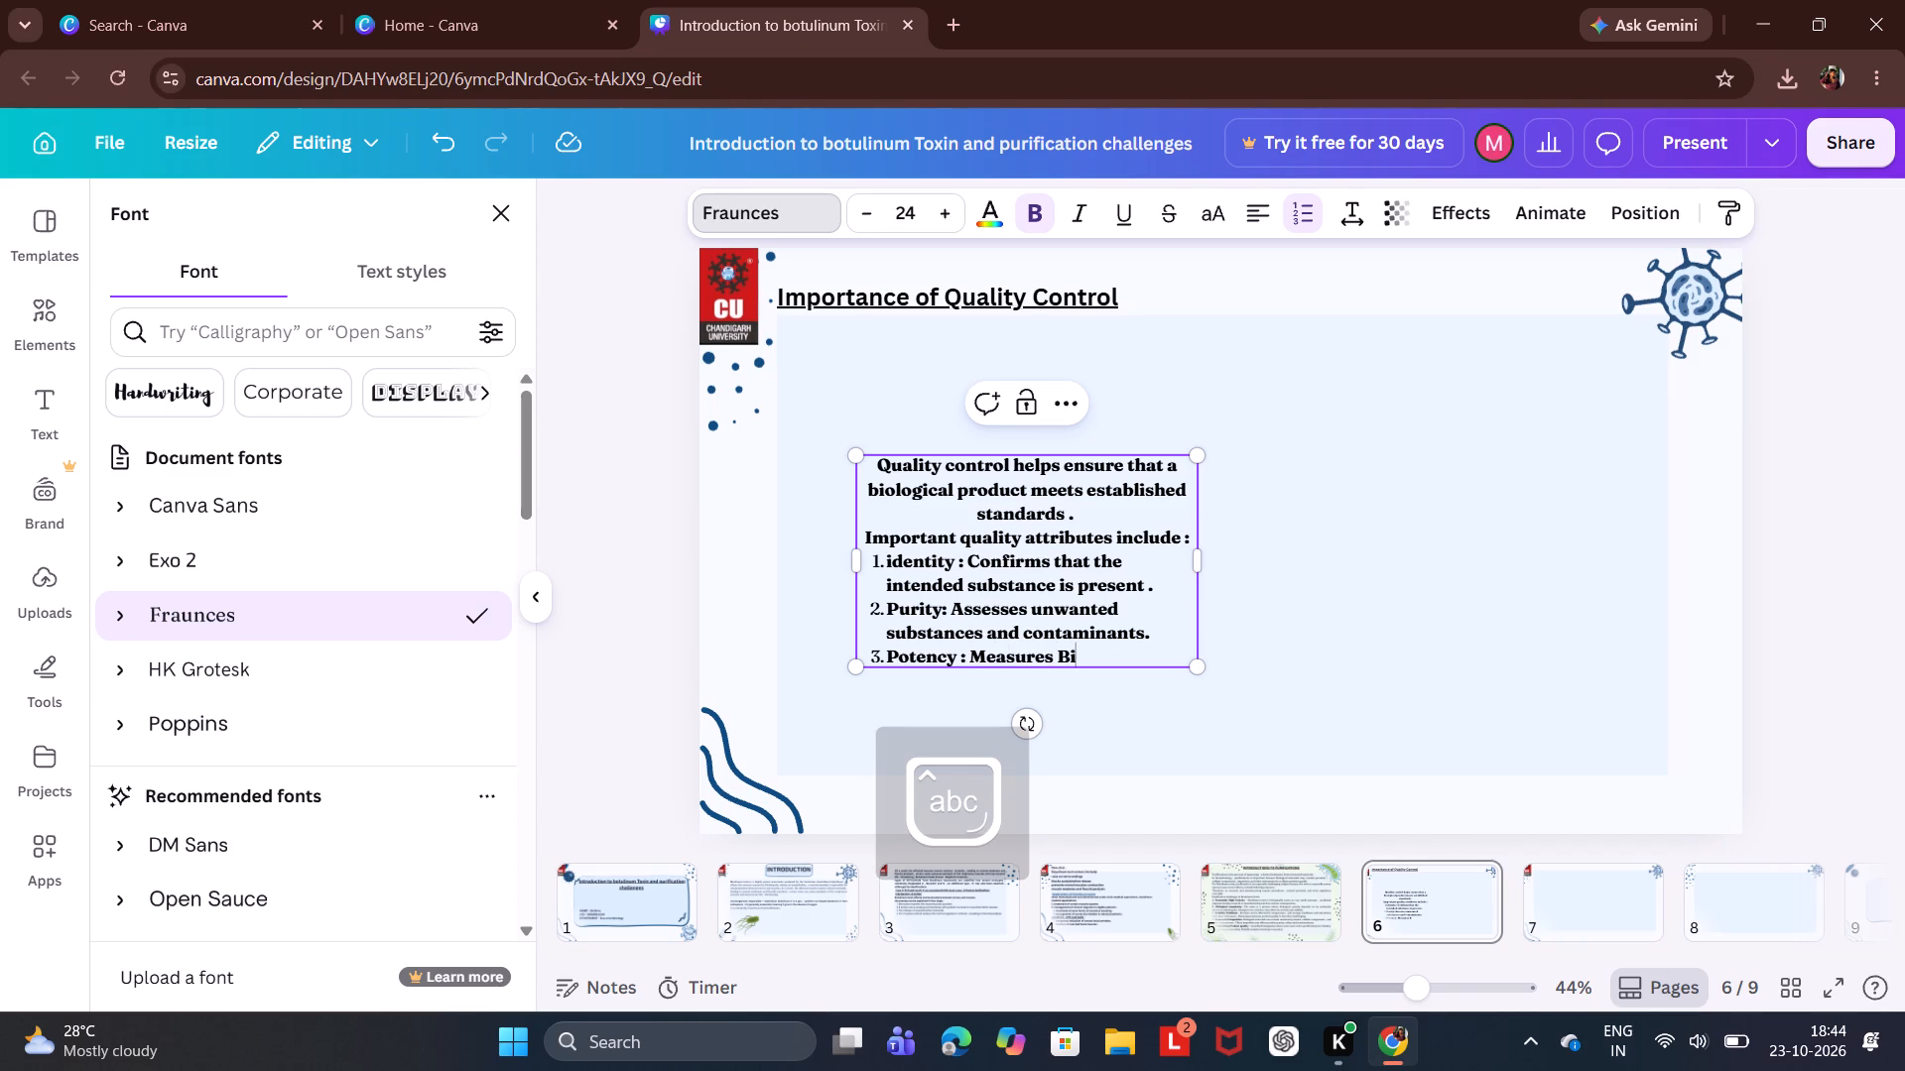
{"action": "type", "text": "ological"}
{"action": "key", "text": "space"}
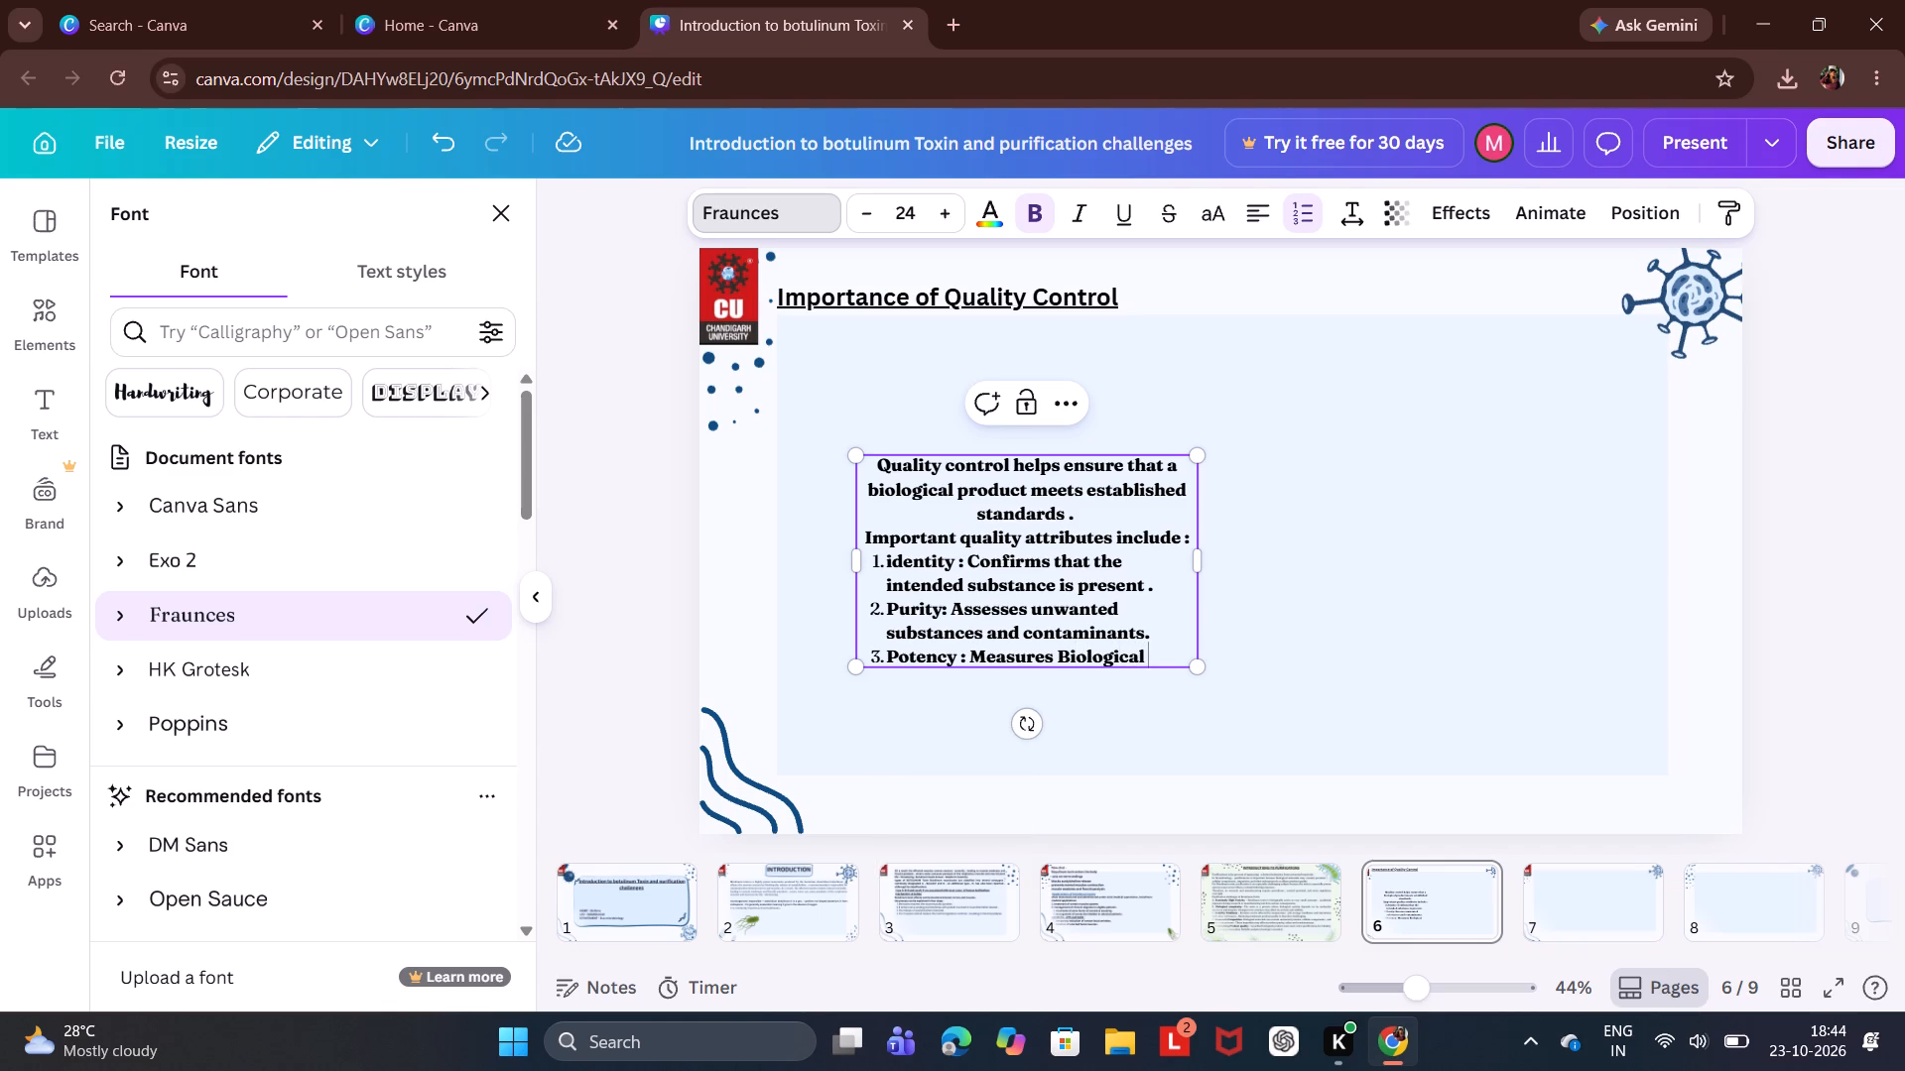
{"action": "key", "text": "a"}
{"action": "type", "text": "ctivity"}
{"action": "key", "text": "space"}
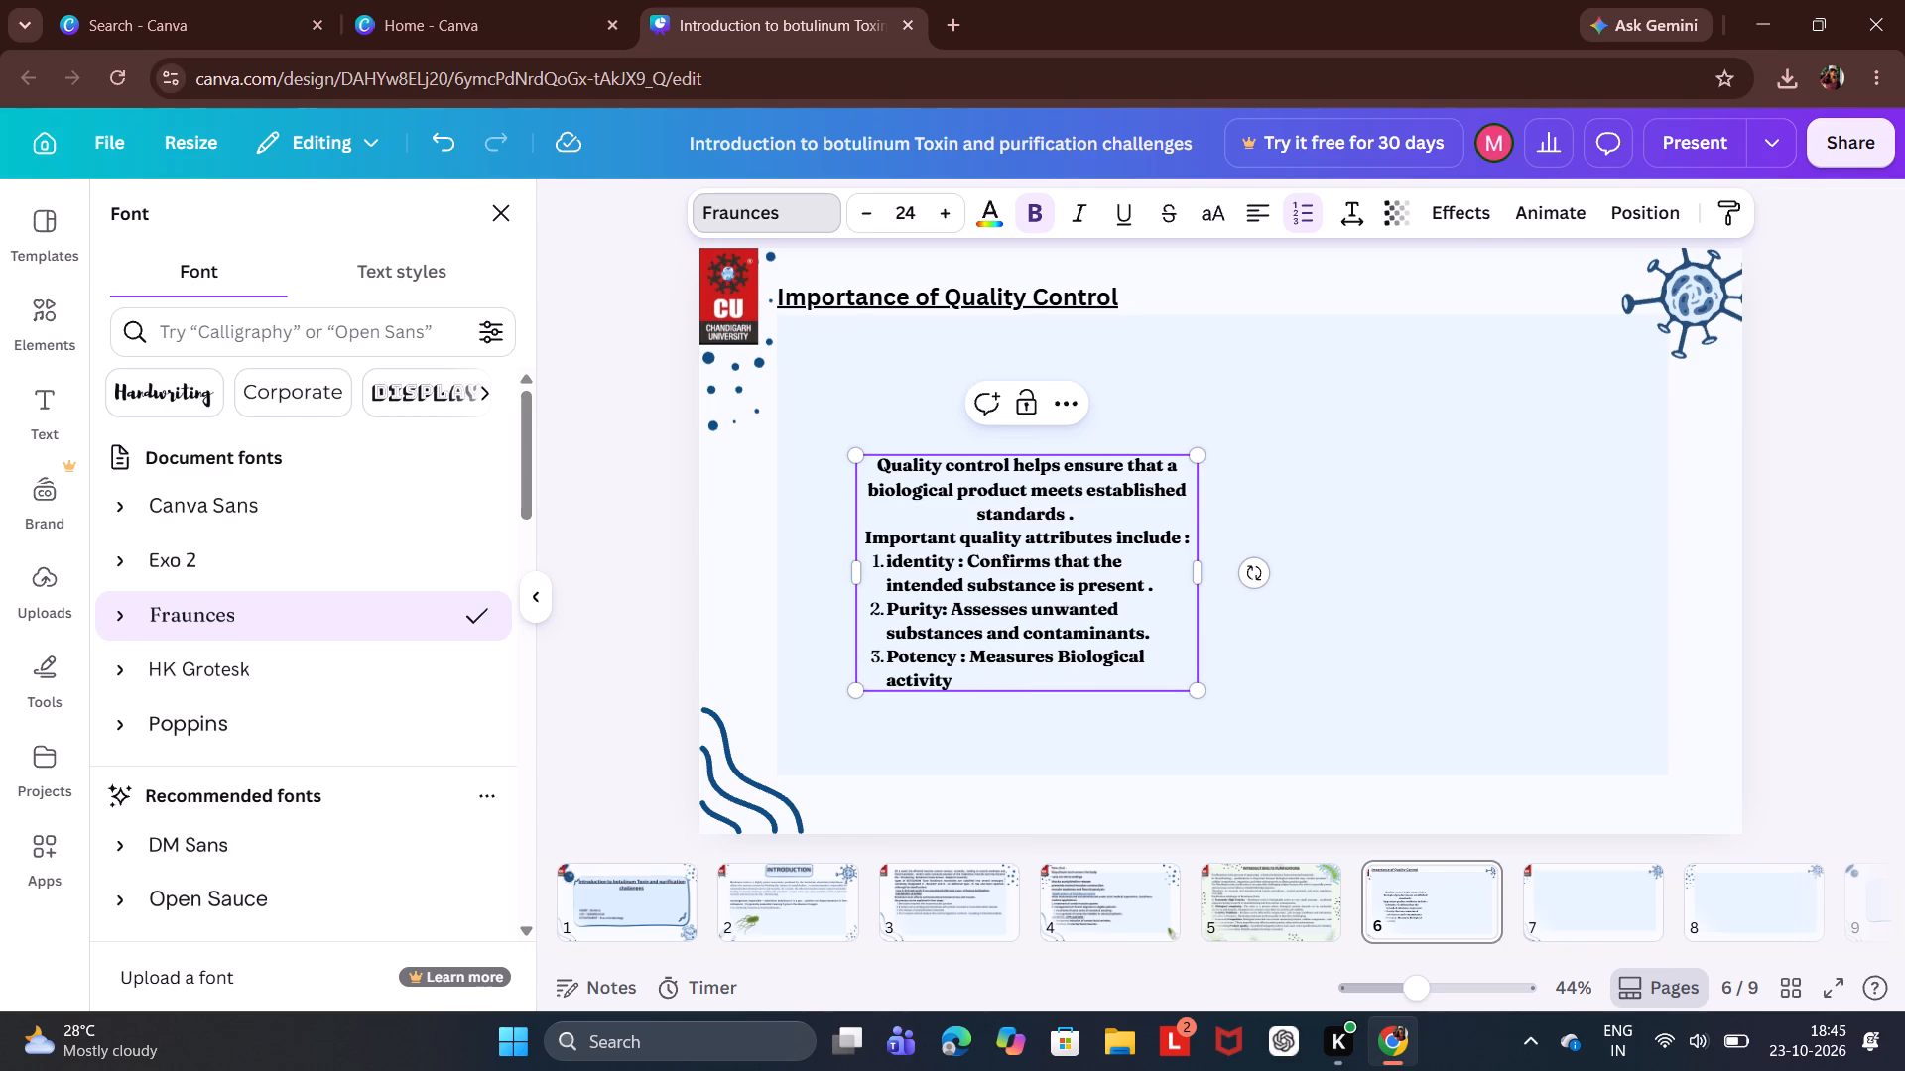
{"action": "type", "text": "using"}
{"action": "key", "text": "space"}
{"action": "type", "text": "val"}
{"action": "key", "text": "i"}
{"action": "type", "text": "dat"}
{"action": "type", "text": "ed"}
{"action": "key", "text": "space"}
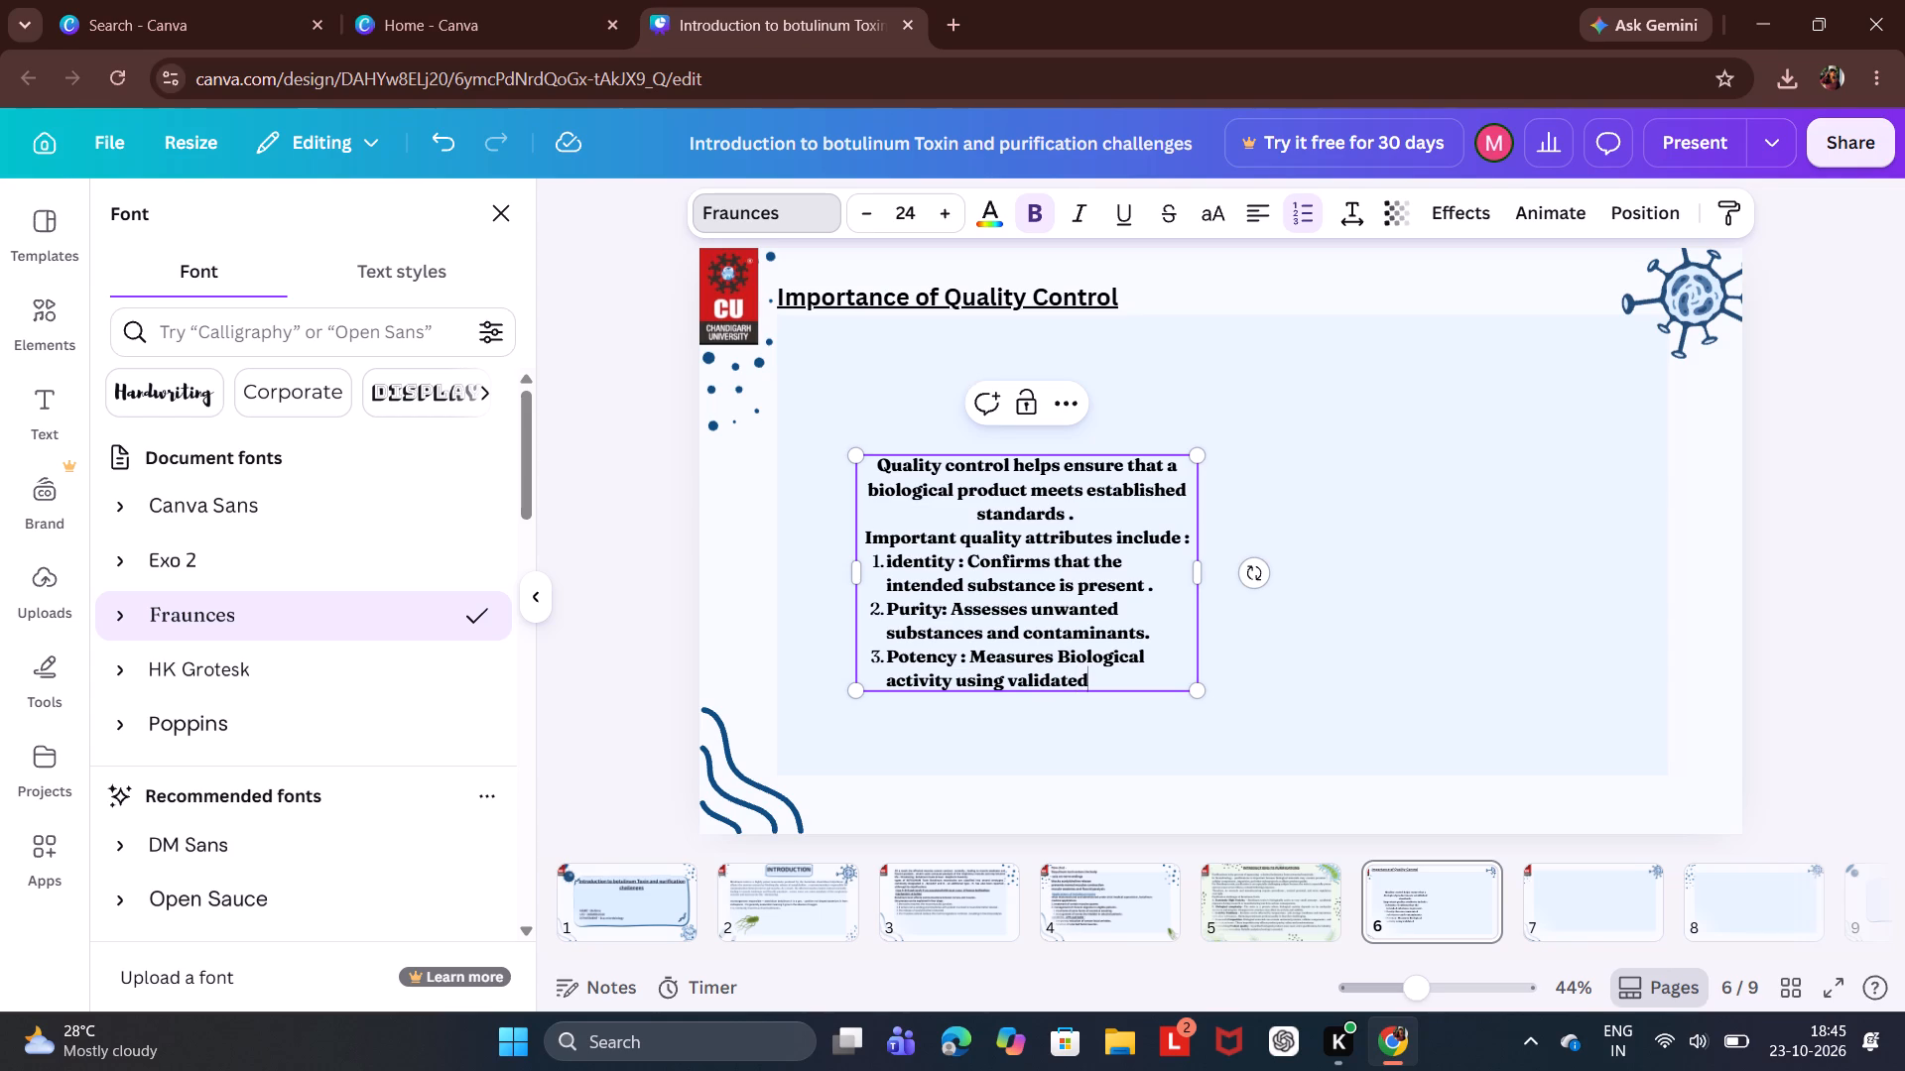
{"action": "type", "text": "methos"}
{"action": "key", "text": "BackSpace"}
{"action": "type", "text": "ds"}
{"action": "key", "text": "period"}
Add item 4 to the numbered list in slide 6's text box: "Safety .".
{"action": "key", "text": "Return"}
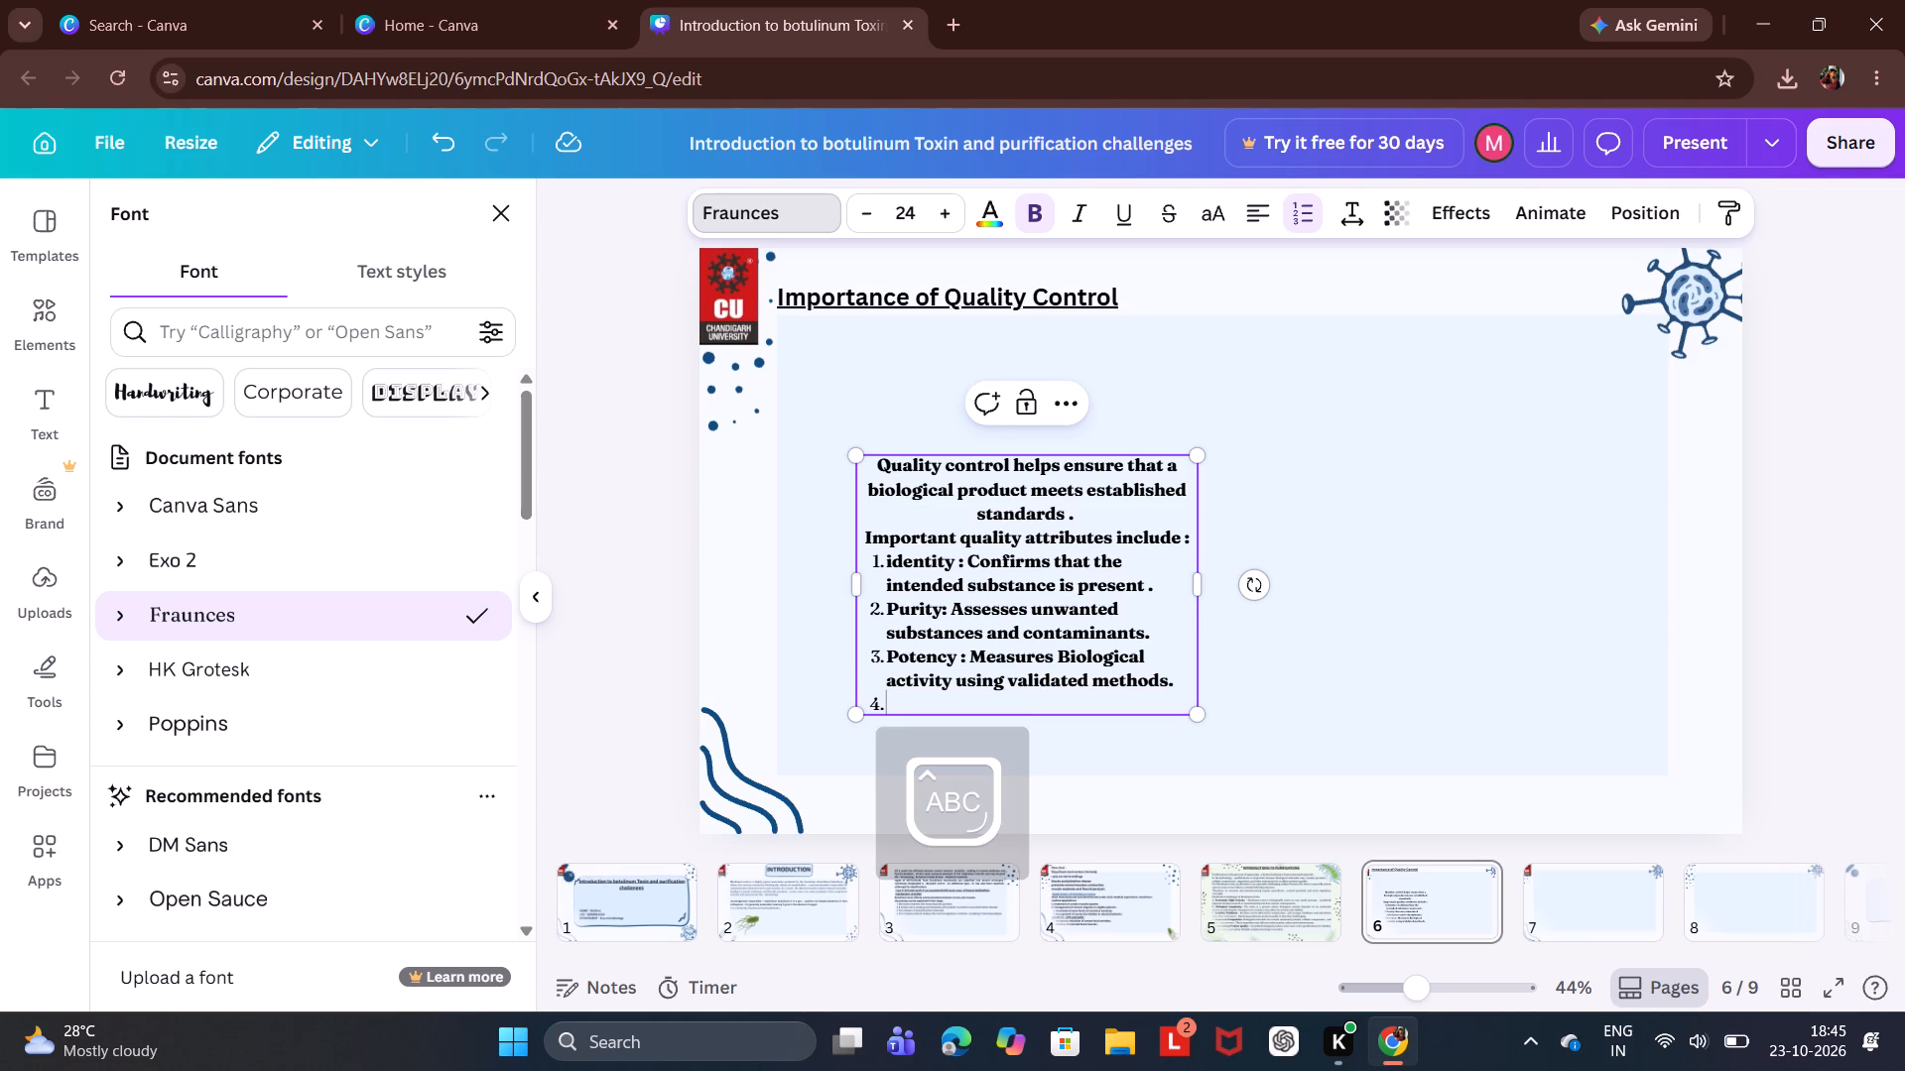
{"action": "key", "text": "s"}
{"action": "key", "text": "a"}
{"action": "type", "text": "fes"}
{"action": "key", "text": "BackSpace"}
{"action": "type", "text": "ty"}
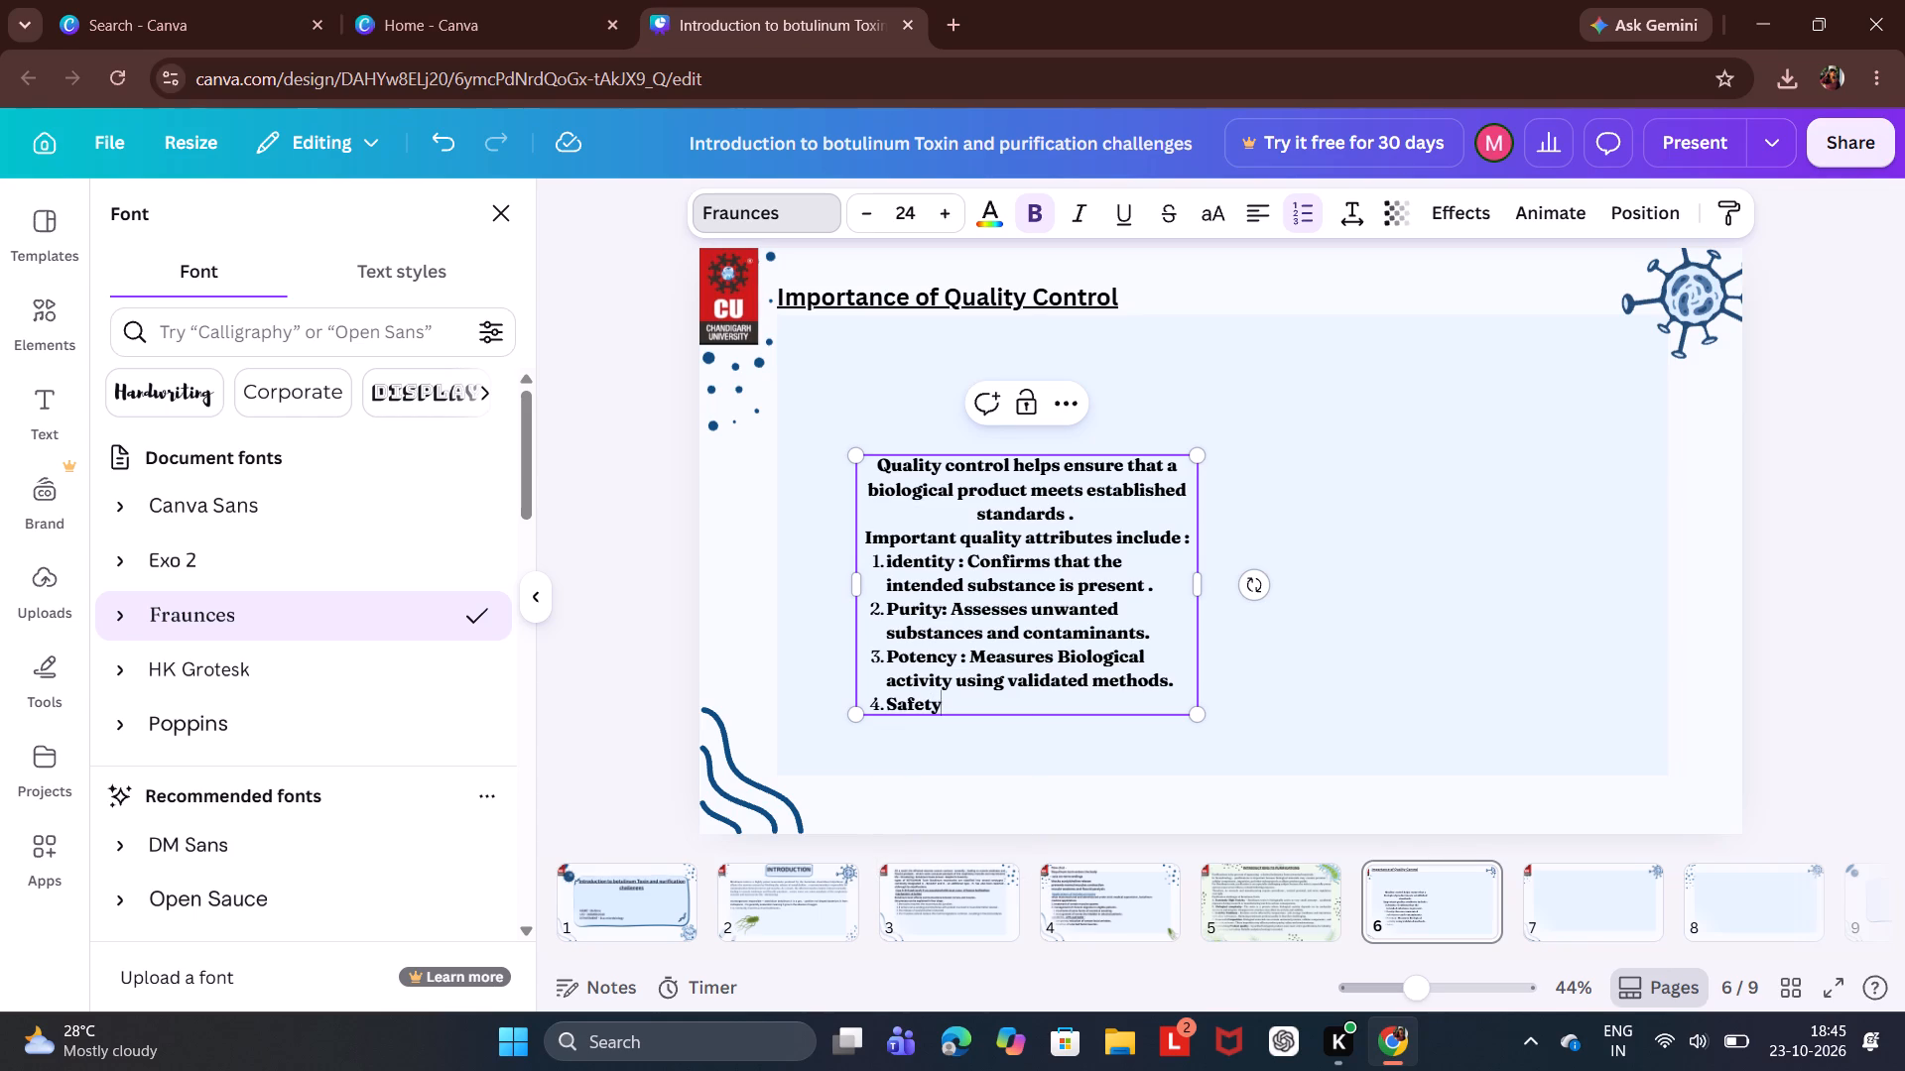
{"action": "key", "text": "space"}
{"action": "key", "text": "Return"}
{"action": "key", "text": "Return"}
{"action": "key", "text": "Return"}
{"action": "key", "text": "Return"}
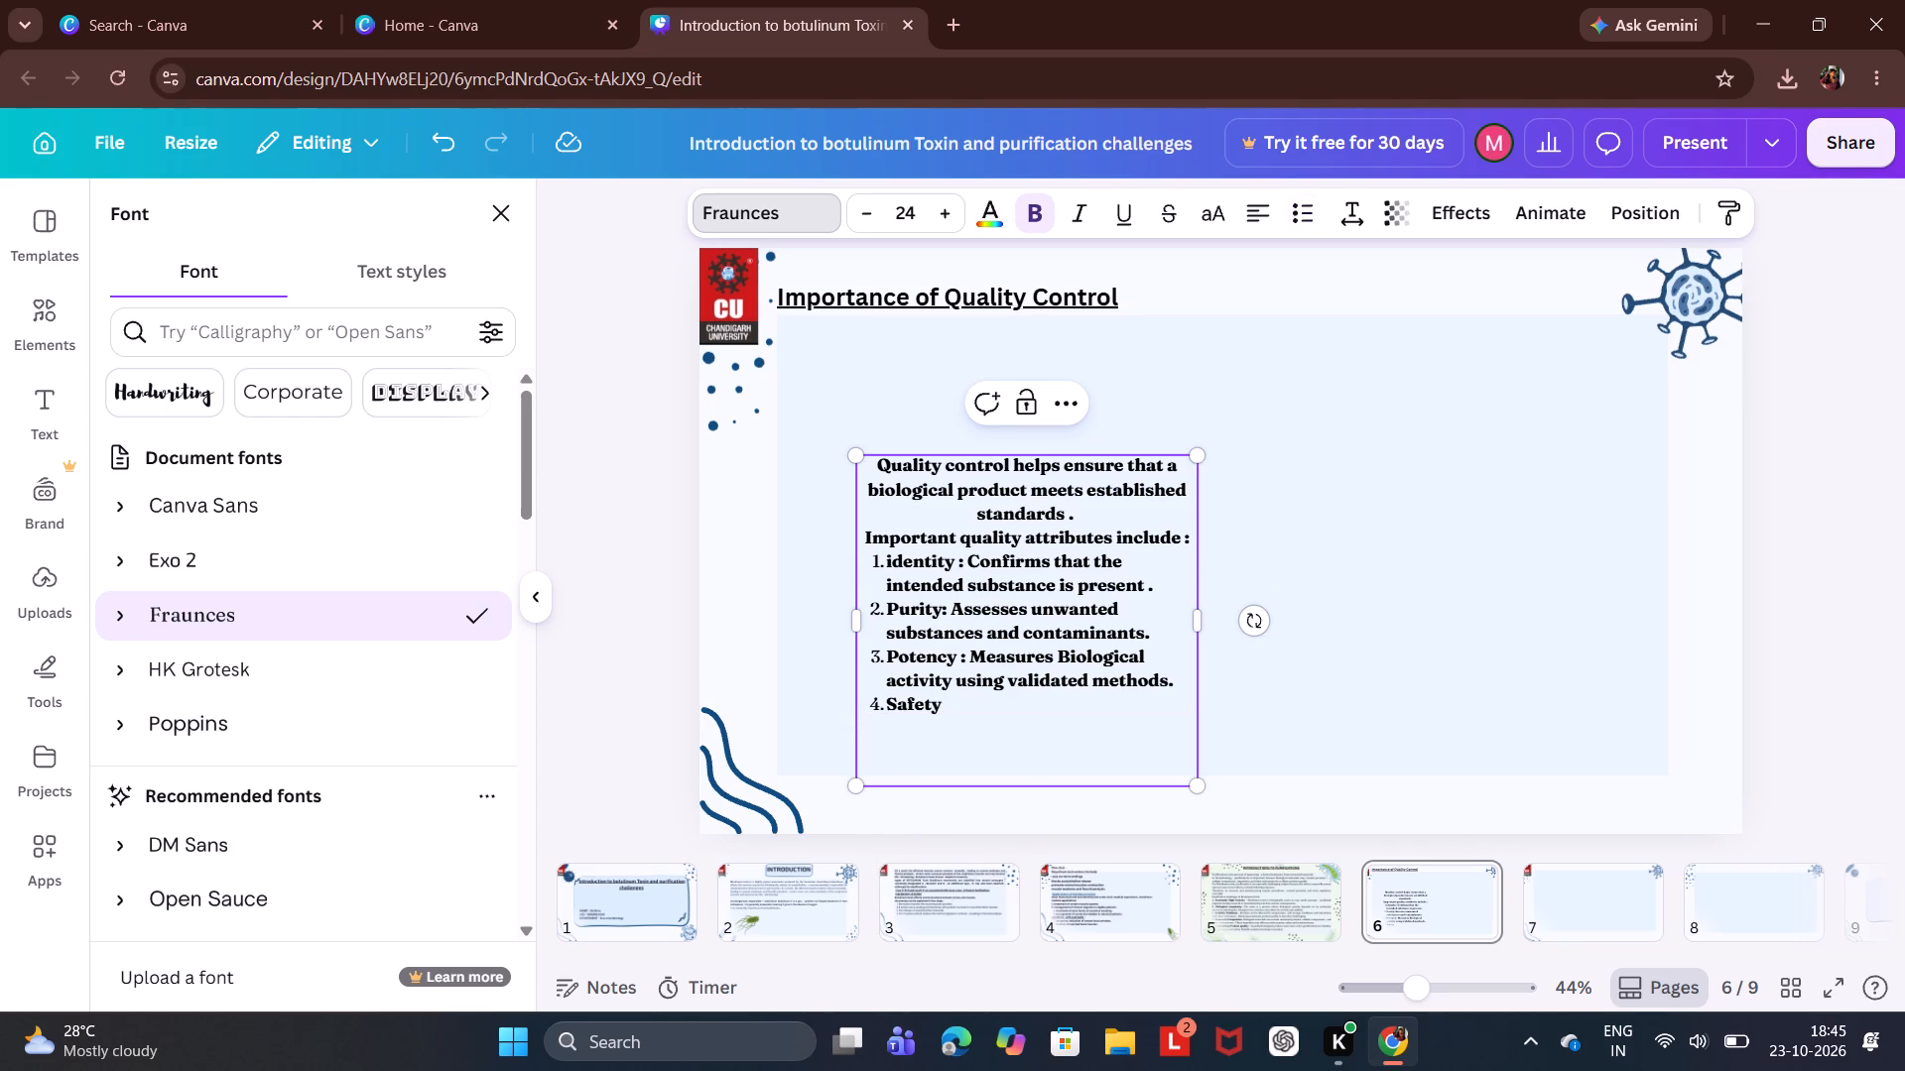
{"action": "key", "text": "BackSpace"}
{"action": "key", "text": "BackSpace"}
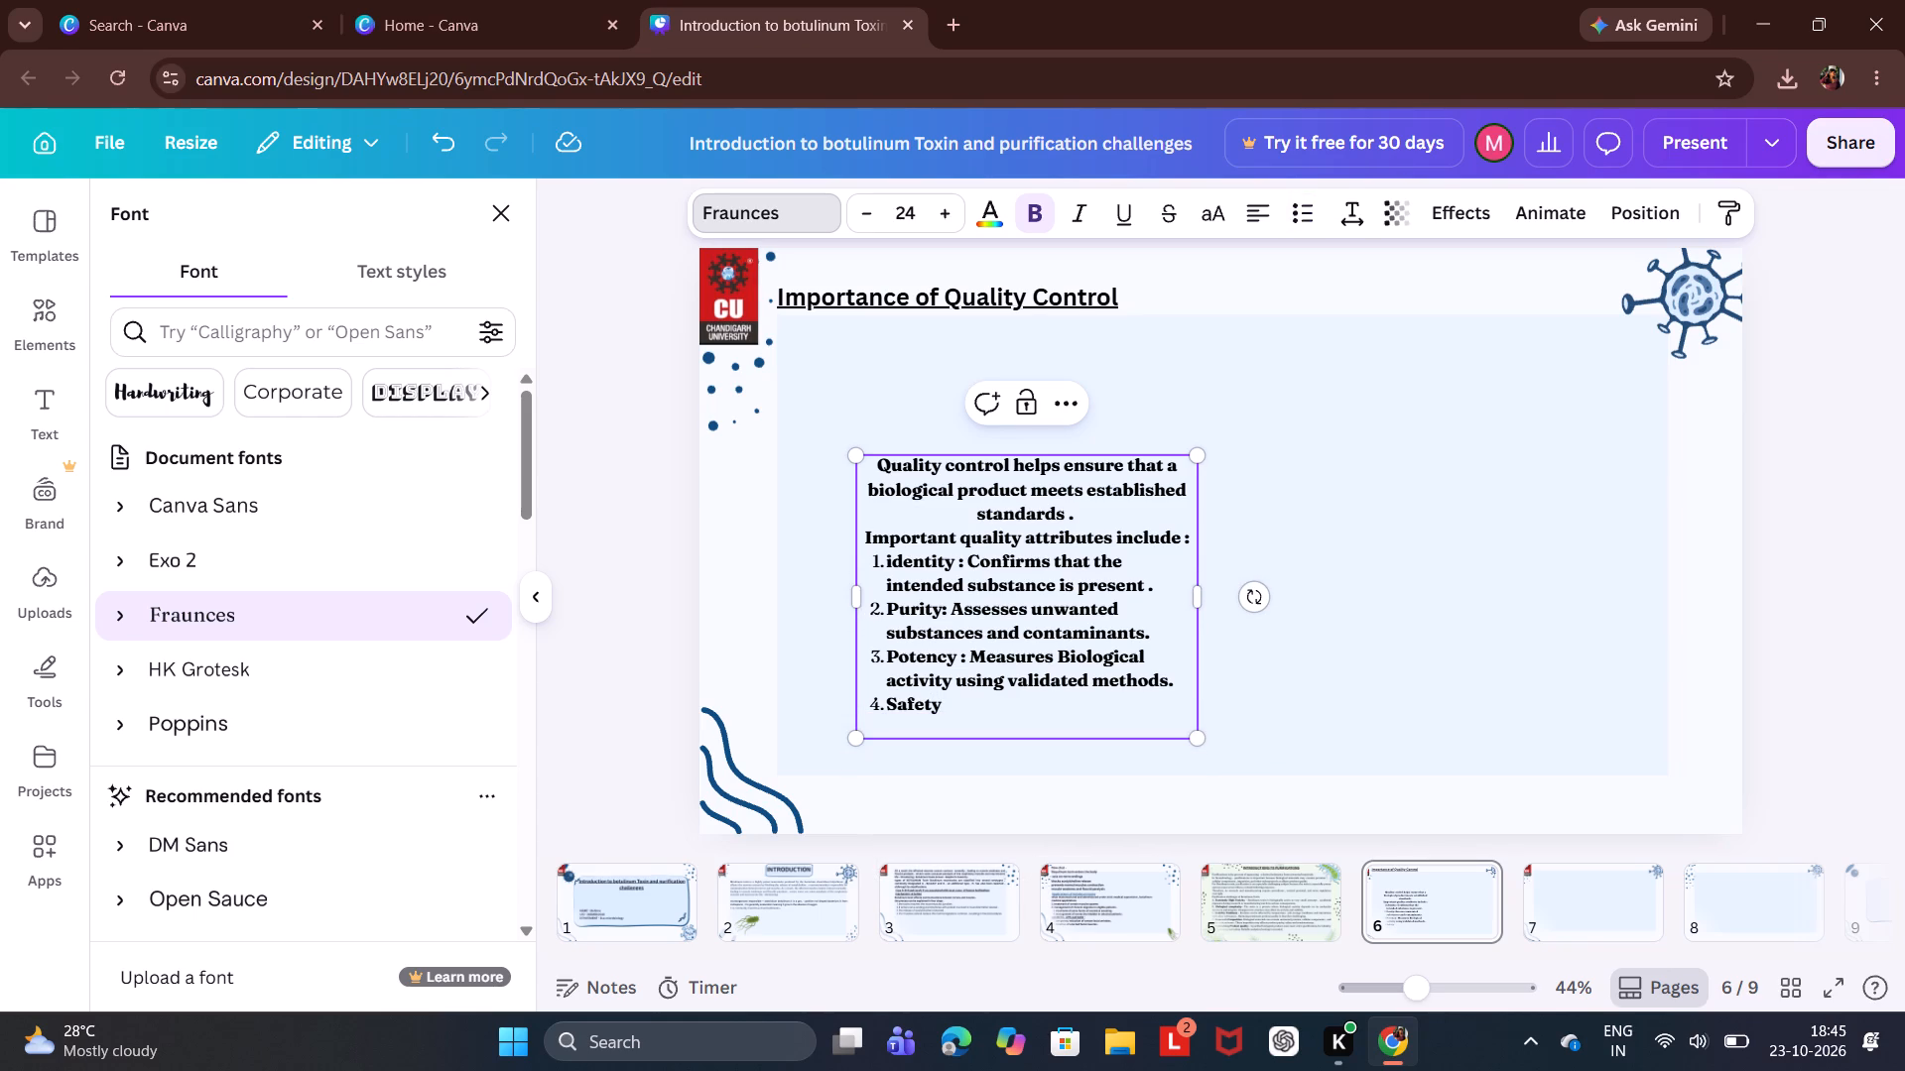
{"action": "left_click", "coordinate": [996, 706]}
{"action": "key", "text": "period"}
Add item 5 to the numbered list: "stability: Determines whether the products maintains its required quality during storage .".
{"action": "key", "text": "Return"}
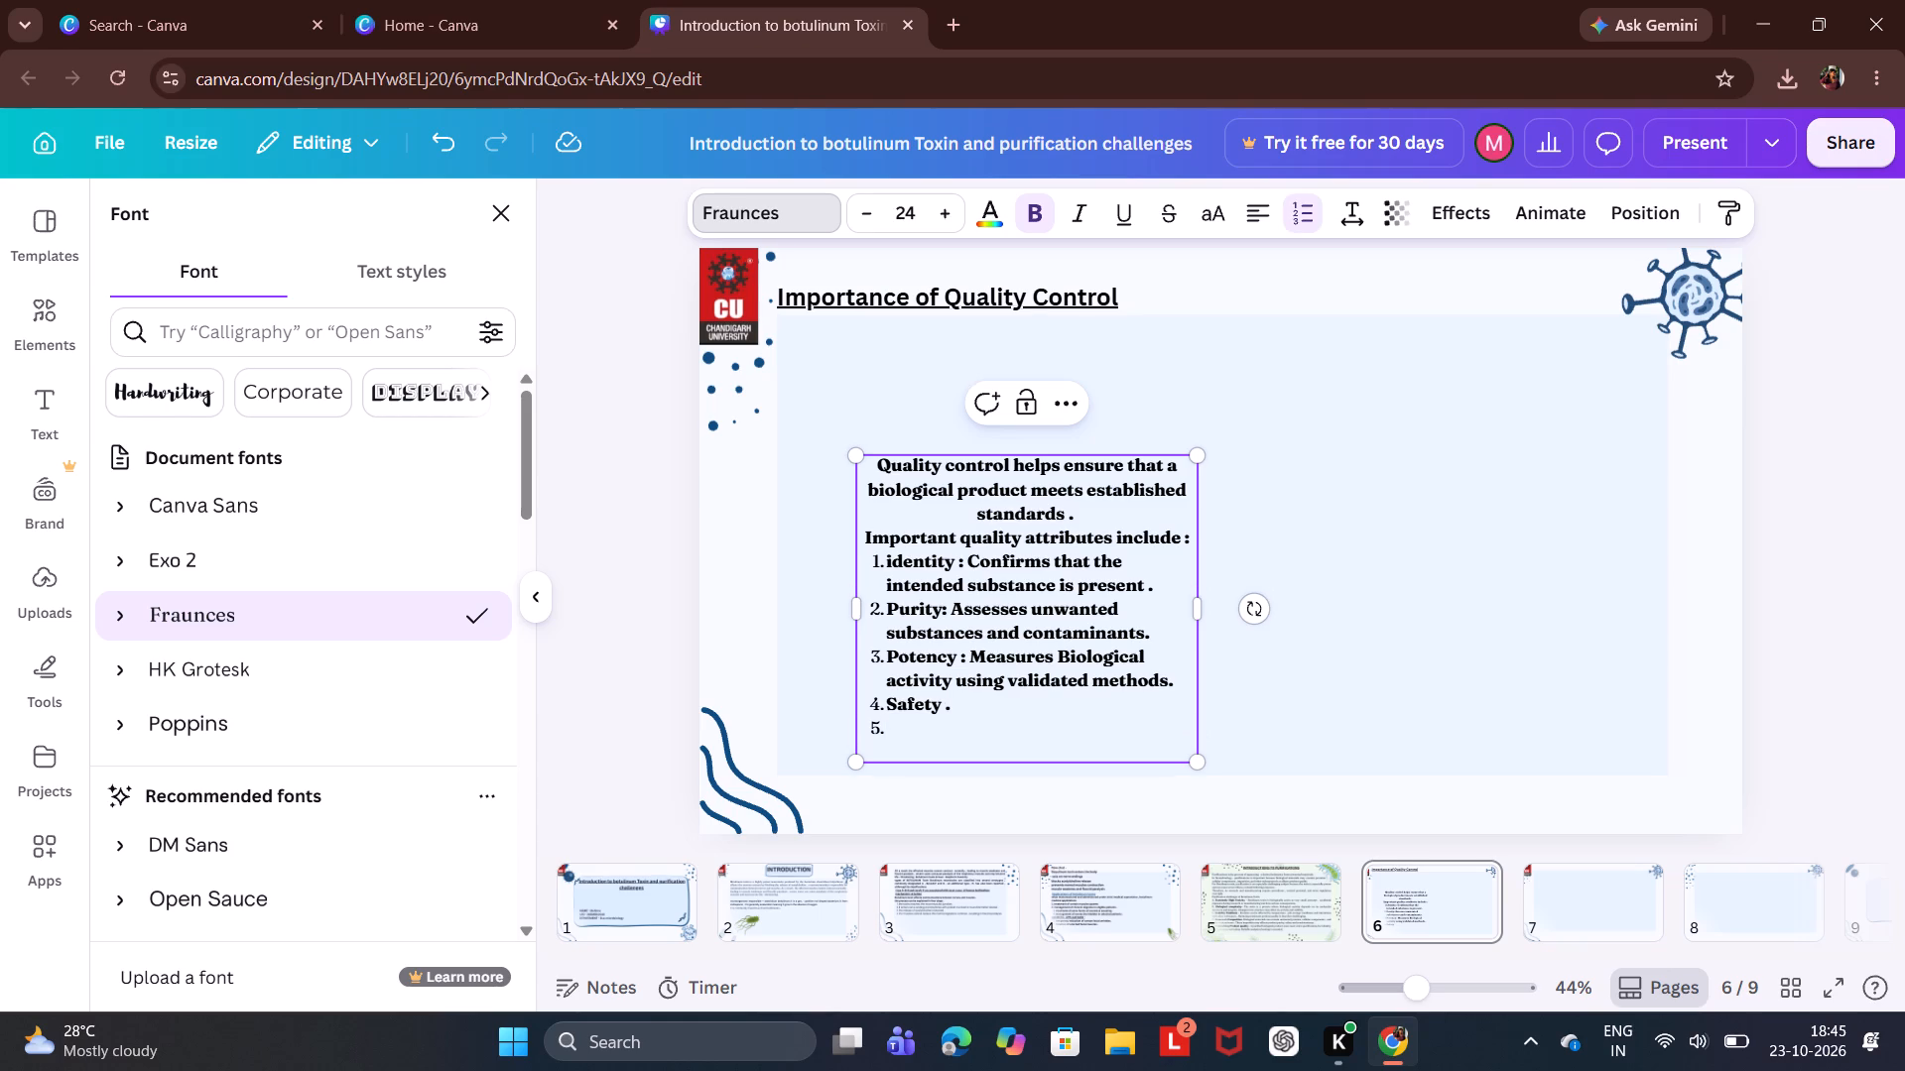
{"action": "type", "text": "st"}
{"action": "key", "text": "a"}
{"action": "type", "text": "bility"}
{"action": "key", "text": "shift+colon"}
{"action": "key", "text": "space"}
{"action": "key", "text": "d"}
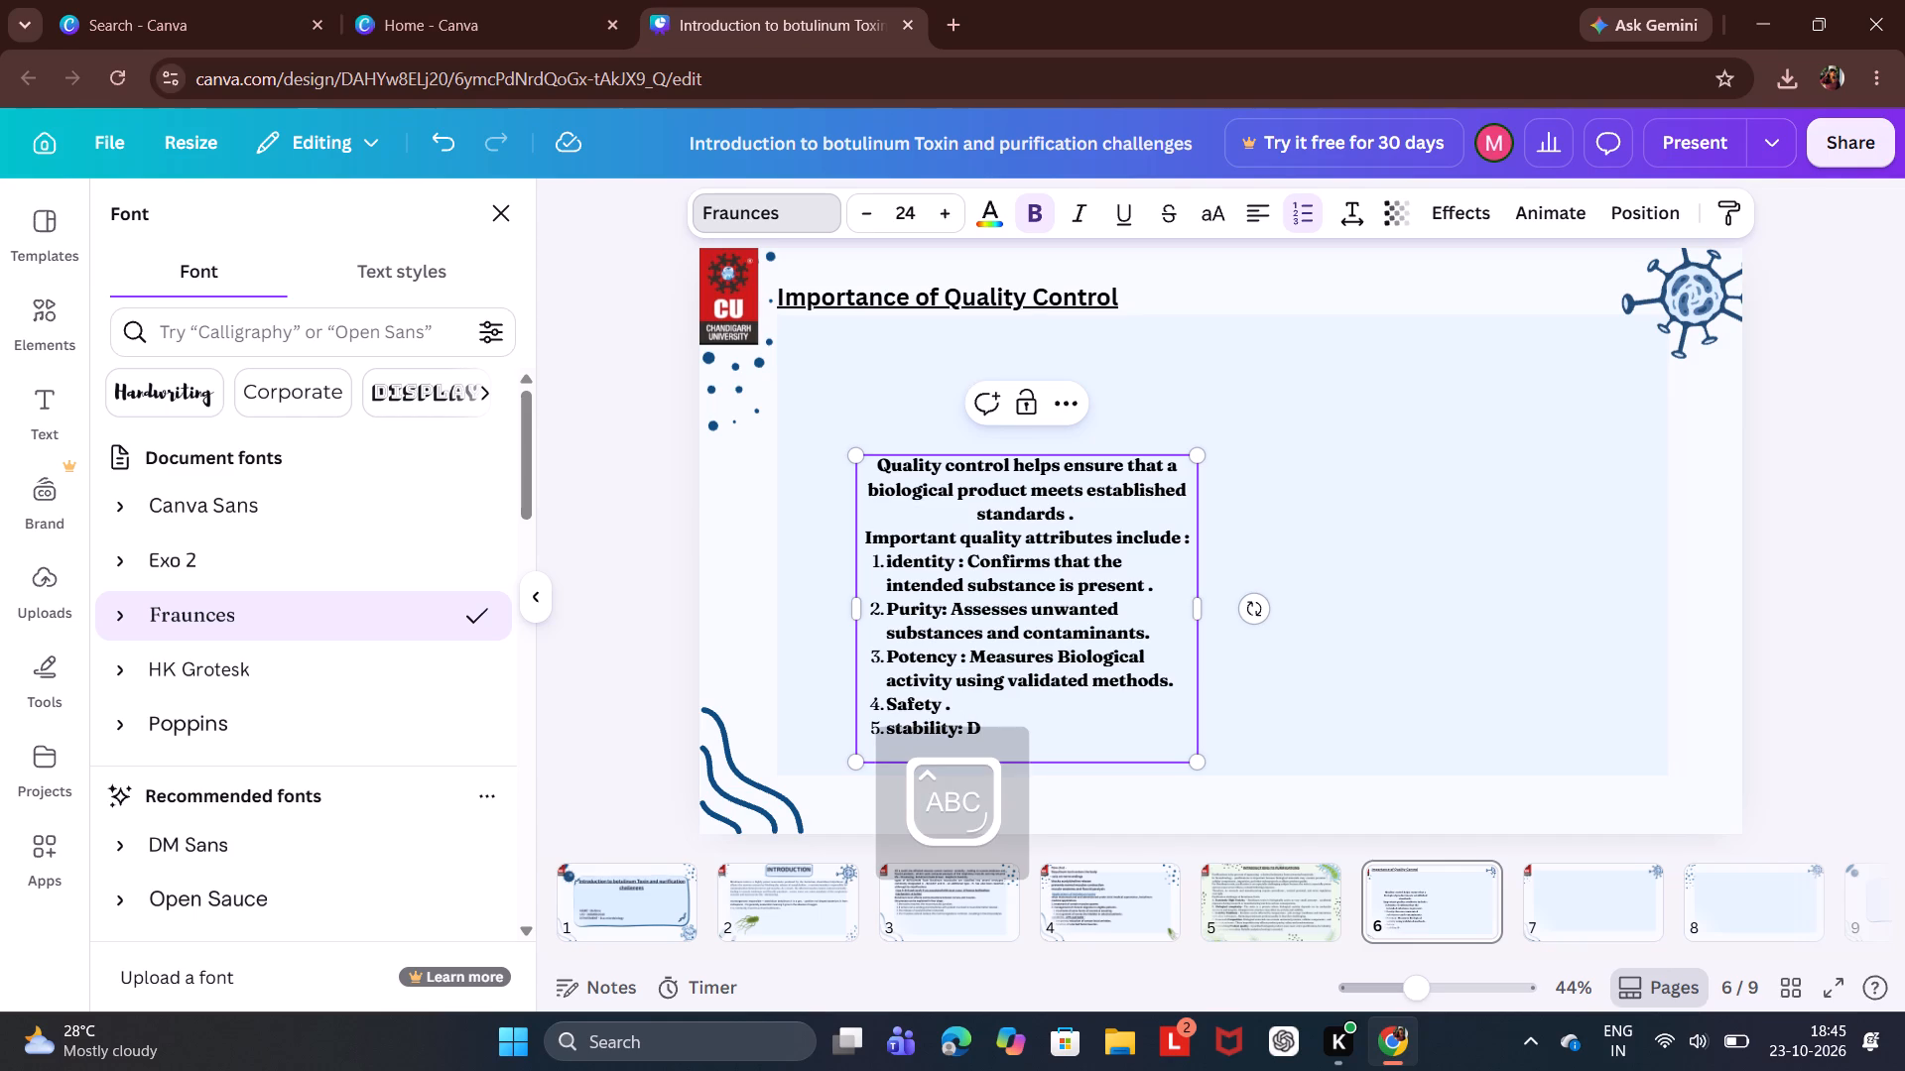
{"action": "type", "text": "ete"}
{"action": "key", "text": "r"}
{"action": "type", "text": "mines whether"}
{"action": "key", "text": "space"}
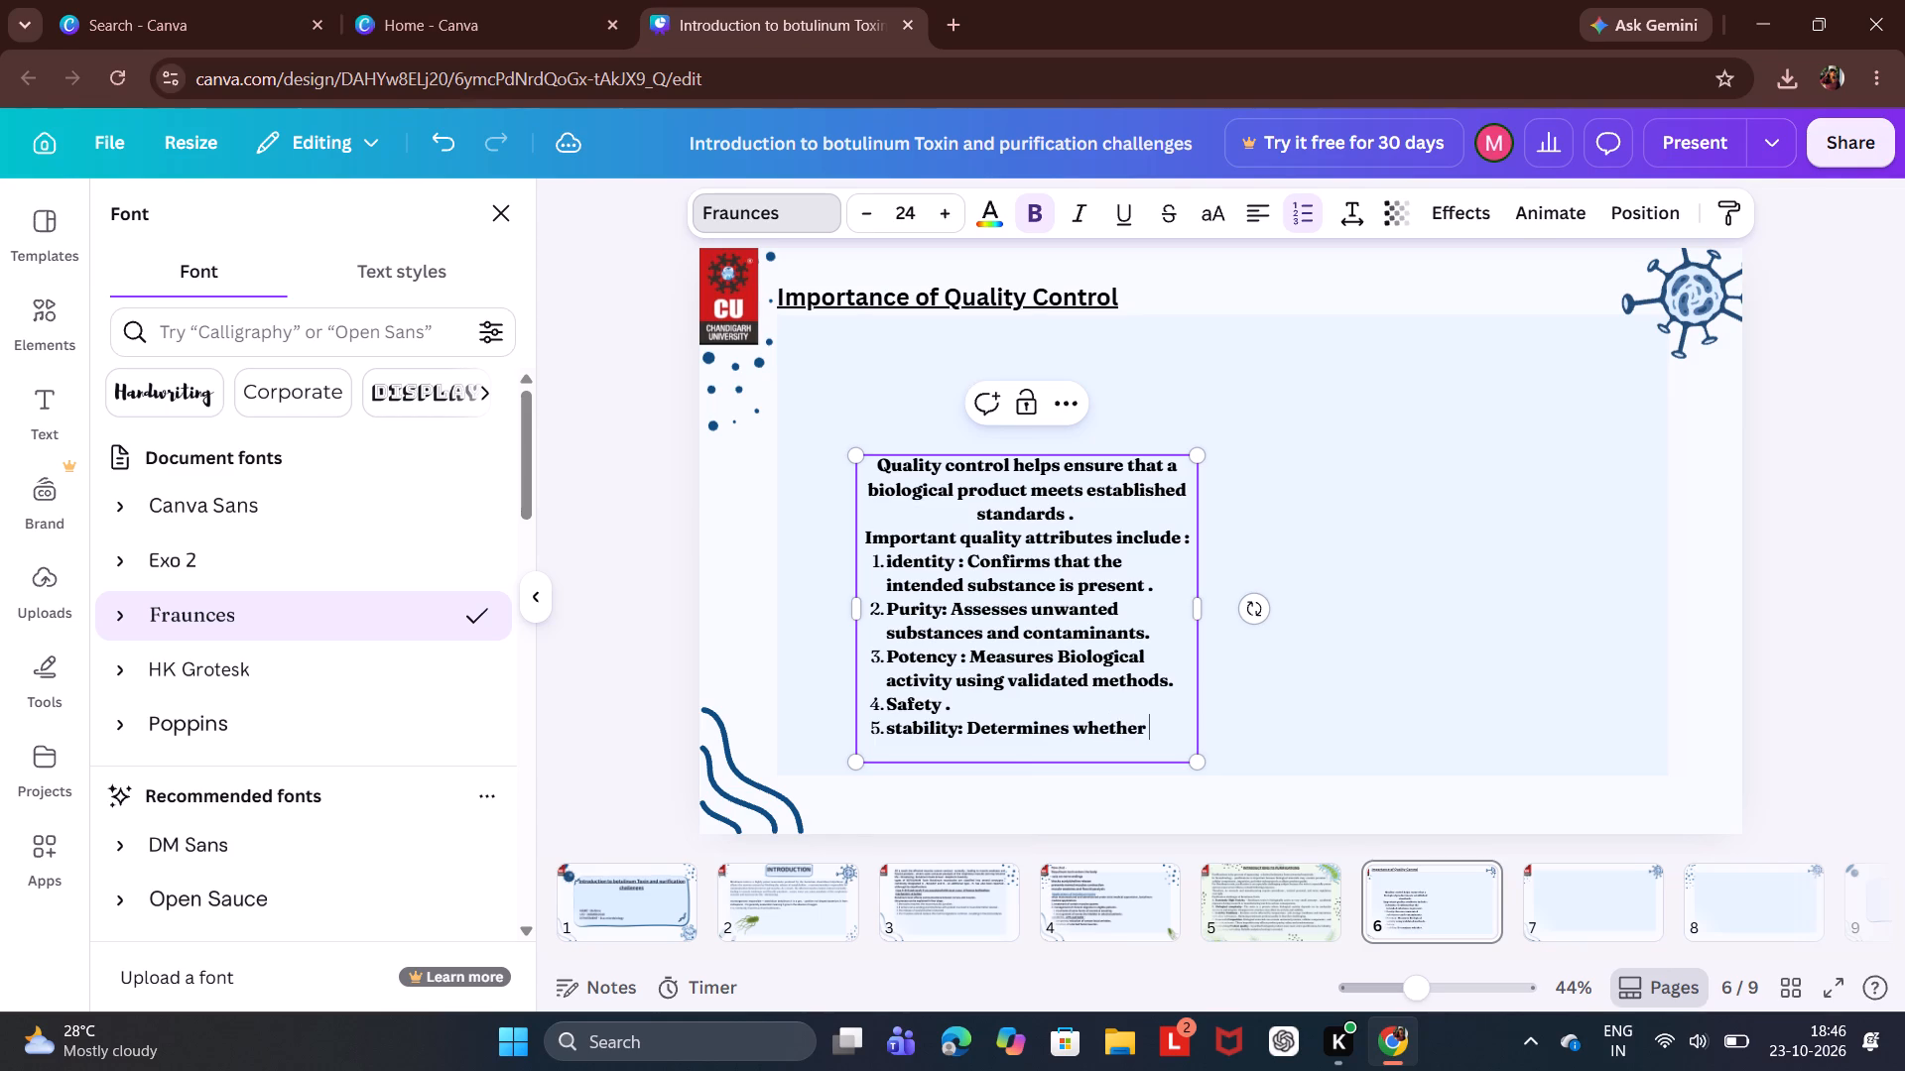
{"action": "type", "text": "th"}
{"action": "type", "text": "e"}
{"action": "key", "text": "space"}
{"action": "key", "text": "p"}
{"action": "type", "text": "roducts"}
{"action": "key", "text": "space"}
{"action": "type", "text": "maintain"}
{"action": "type", "text": "s"}
{"action": "key", "text": "space"}
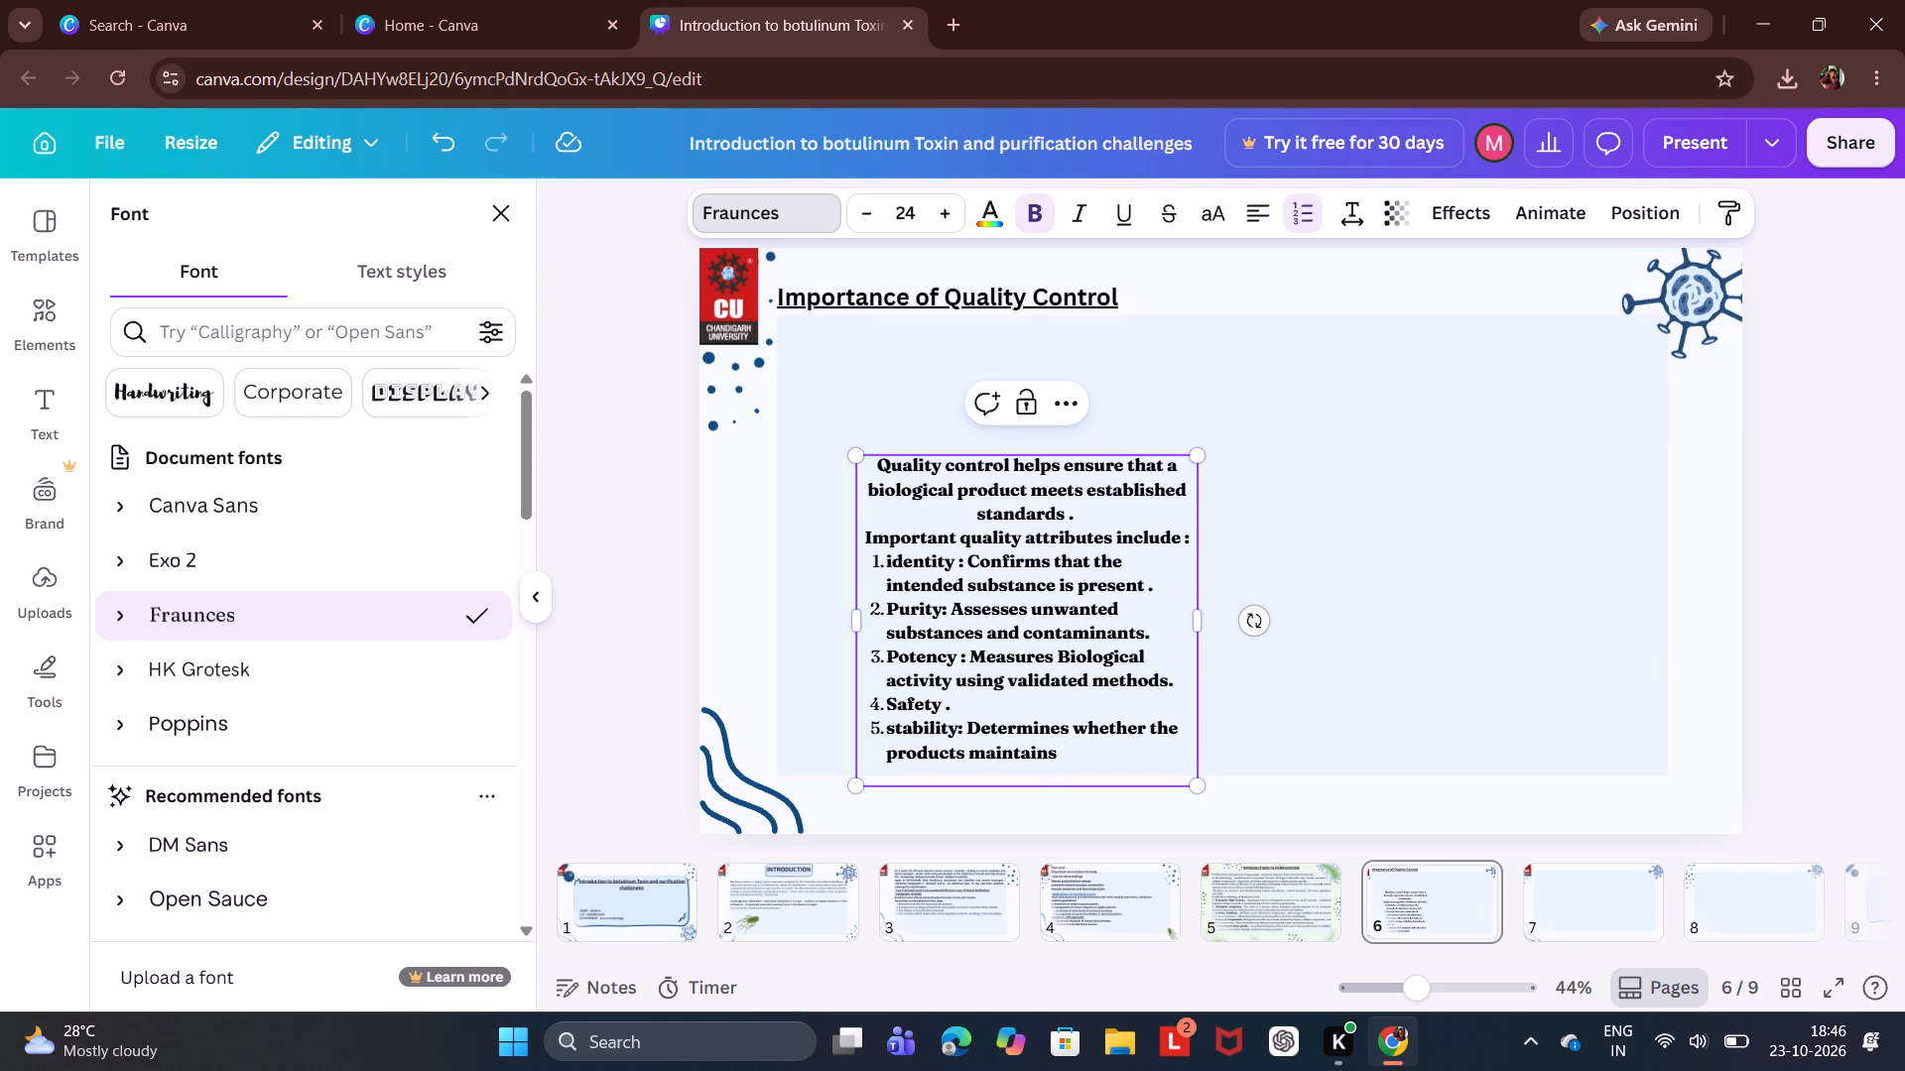
{"action": "type", "text": "its"}
{"action": "key", "text": "space"}
{"action": "type", "text": "requi"}
{"action": "type", "text": "red"}
{"action": "key", "text": "space"}
{"action": "key", "text": "space"}
{"action": "type", "text": "quality"}
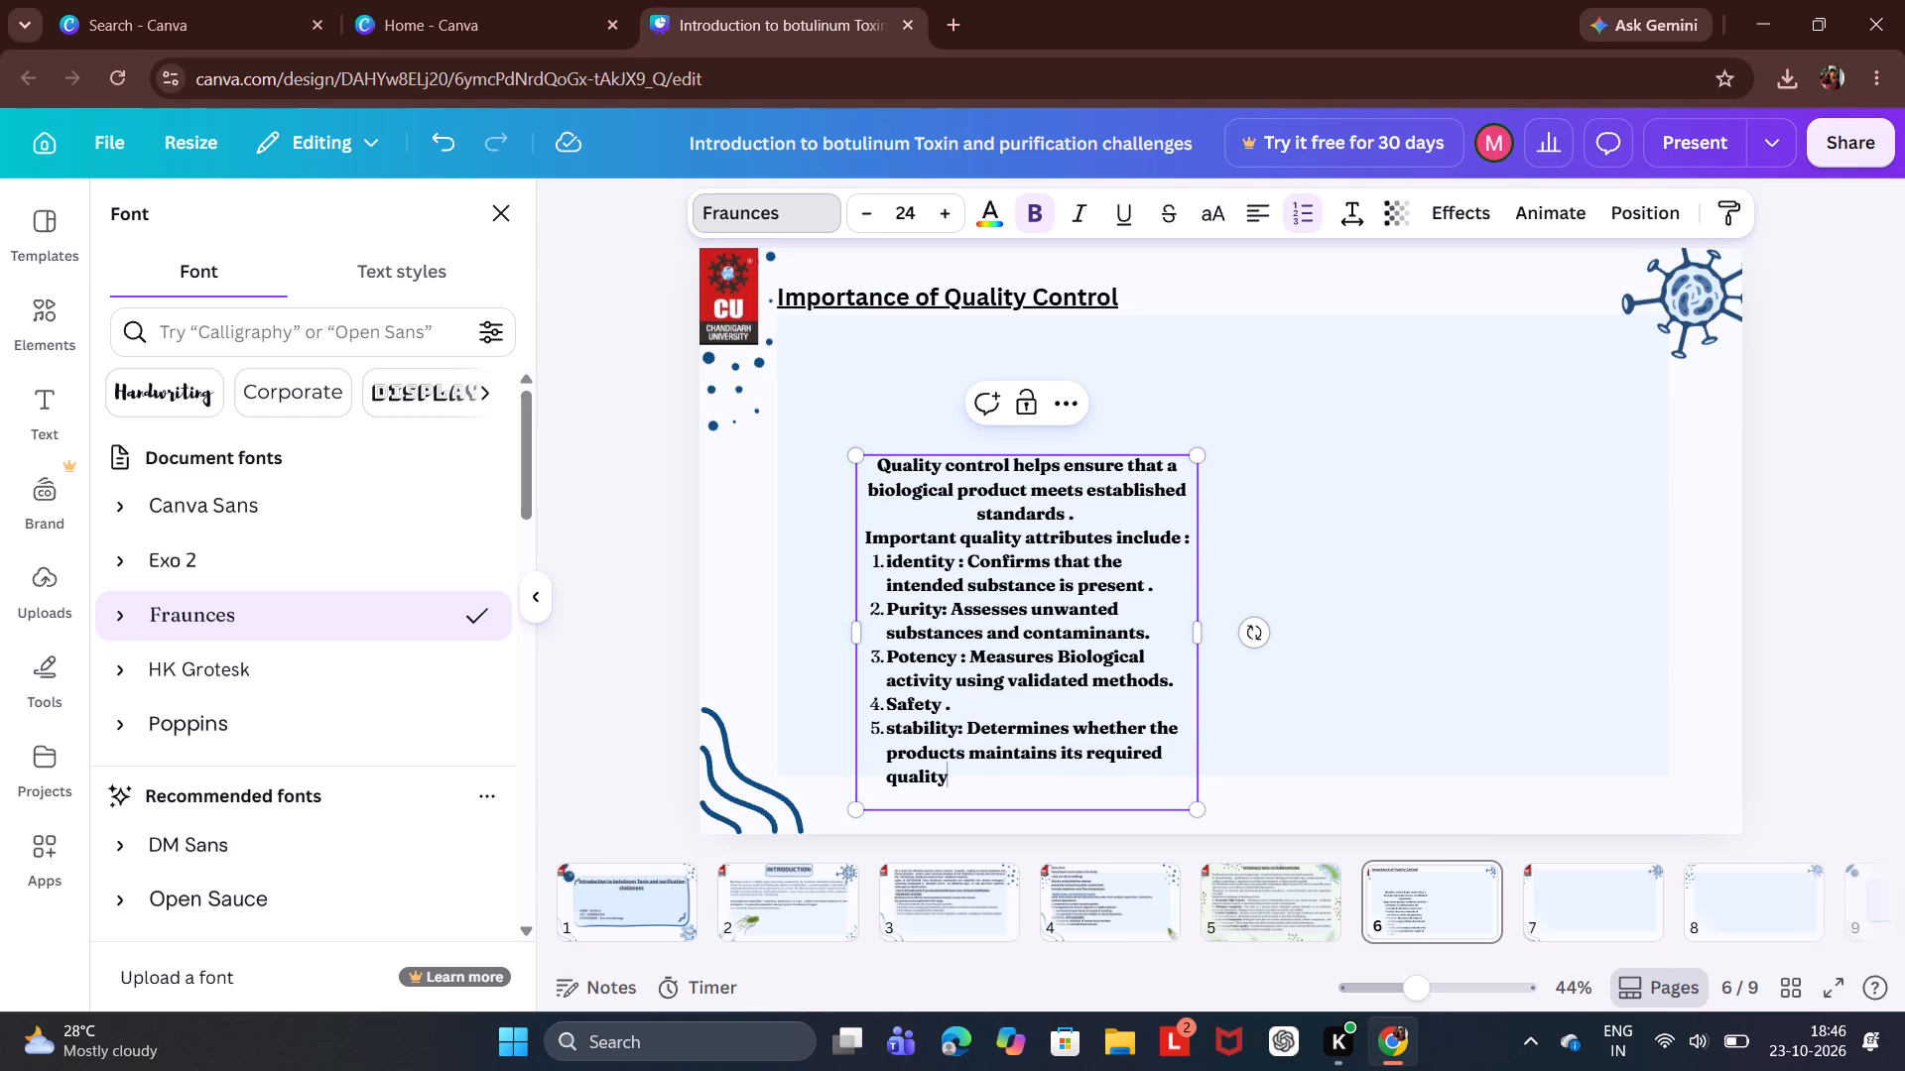
{"action": "key", "text": "space"}
{"action": "type", "text": "during"}
{"action": "key", "text": "space"}
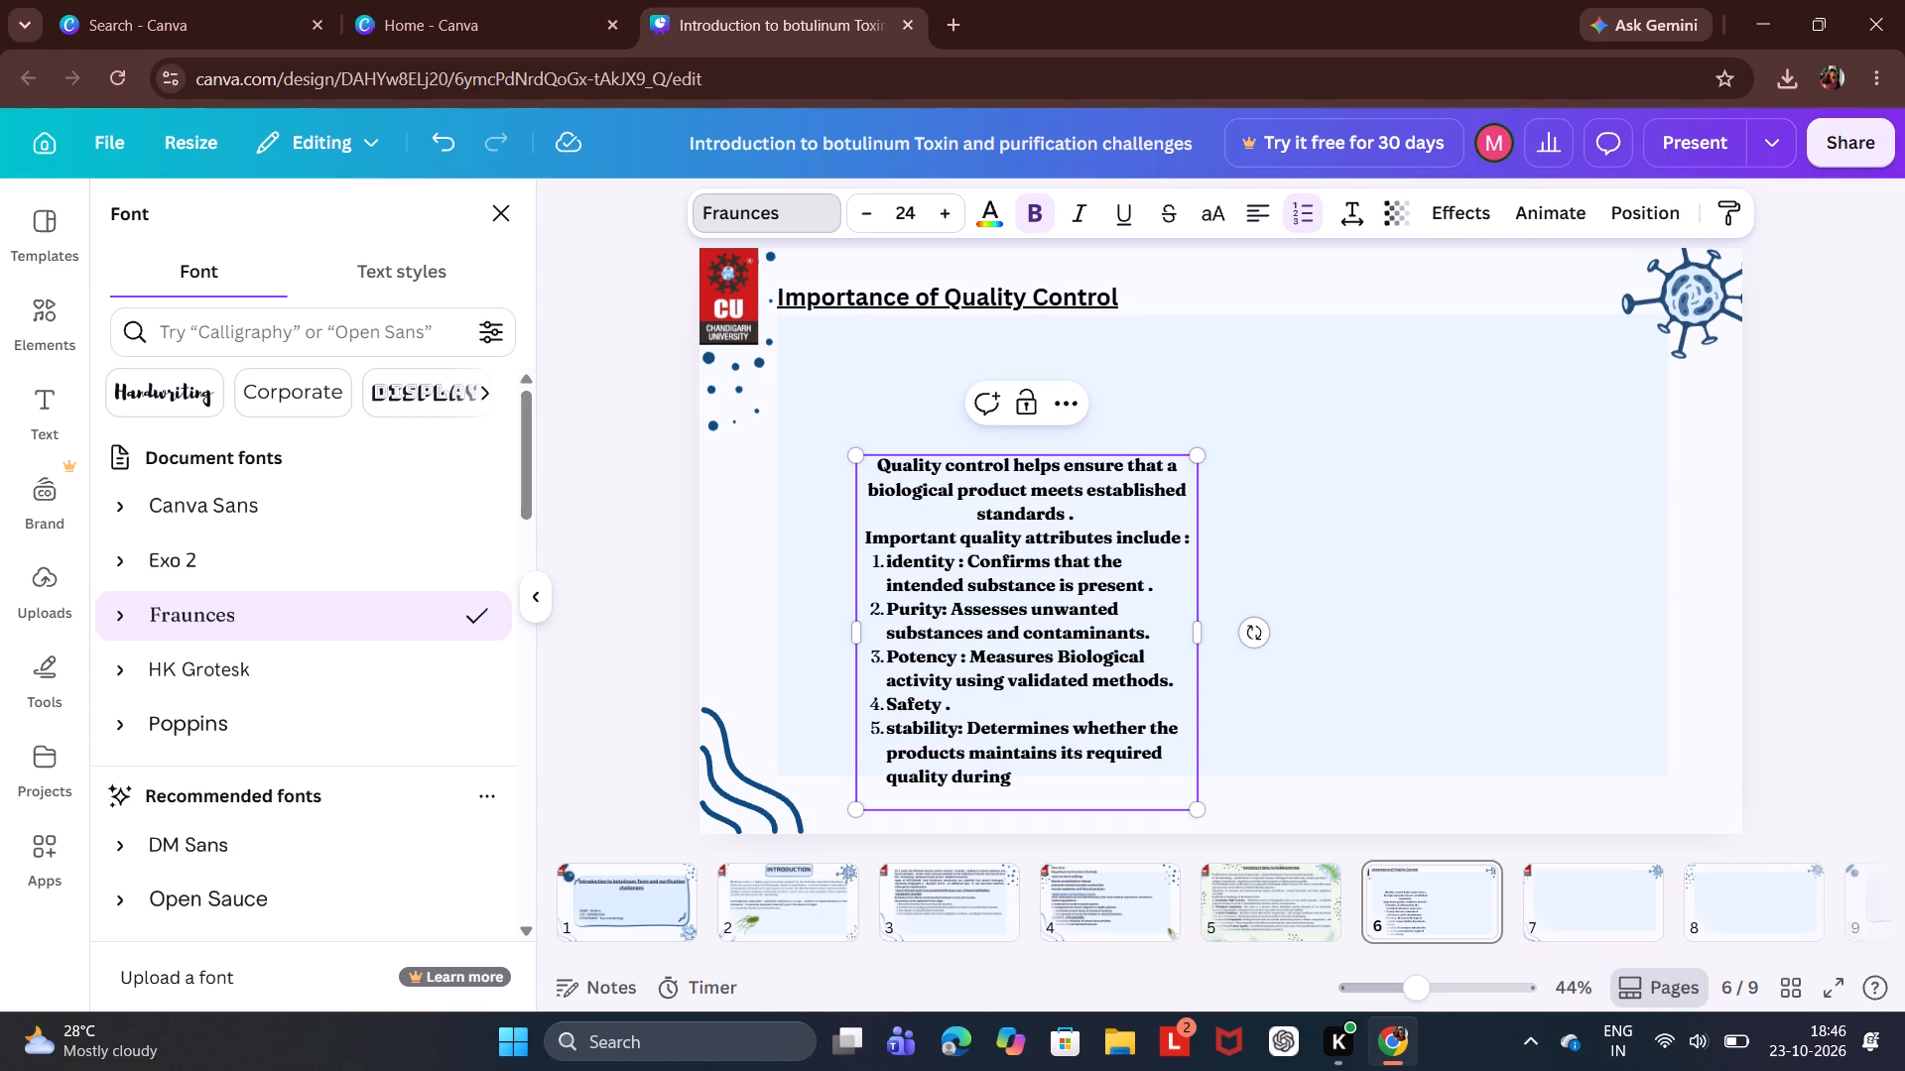
{"action": "type", "text": "st"}
{"action": "type", "text": "orage"}
{"action": "key", "text": "space"}
{"action": "key", "text": "period"}
Move the quality control text box directly under the slide heading and widen it across most of the light blue panel.
{"action": "left_click", "coordinate": [1197, 636]}
{"action": "left_click_drag", "start_coordinate": [1197, 634], "coordinate": [1197, 617]}
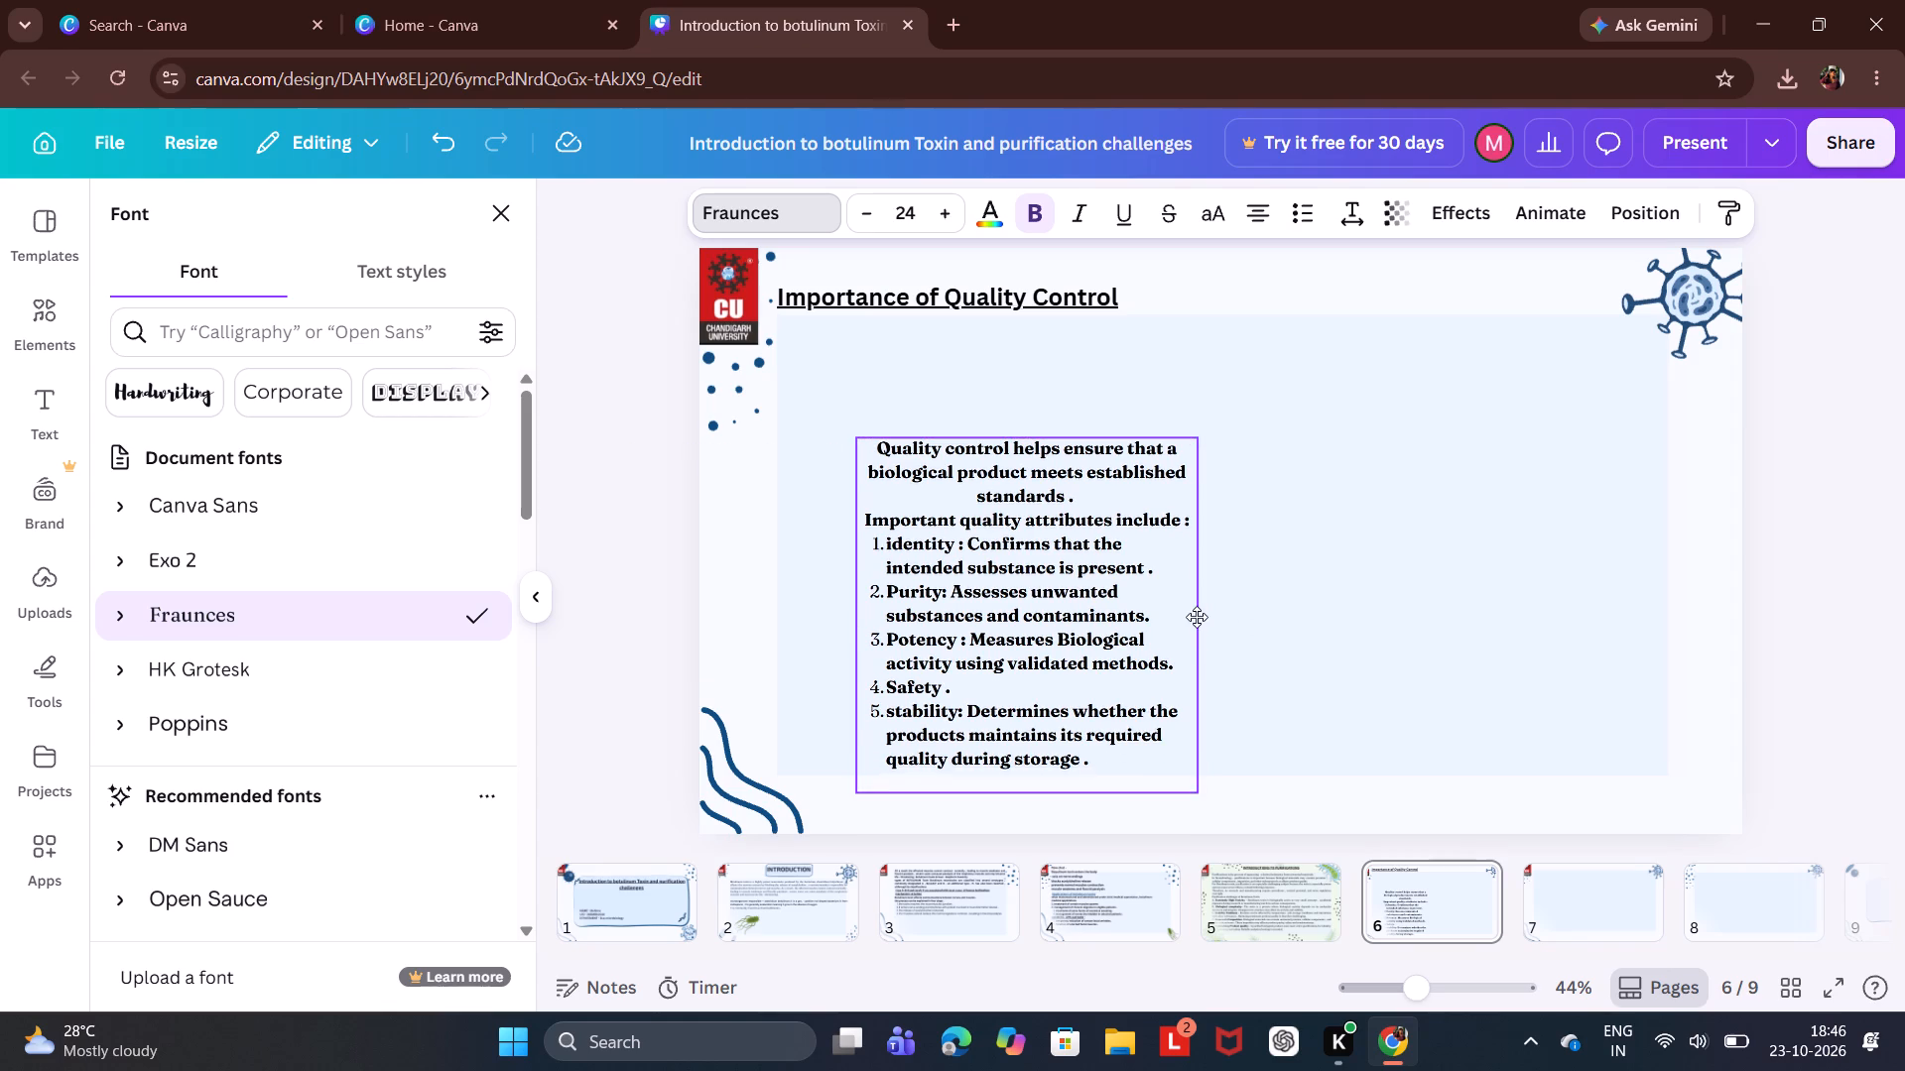
{"action": "left_click_drag", "start_coordinate": [1197, 617], "coordinate": [1115, 500]}
{"action": "left_click_drag", "start_coordinate": [1122, 487], "coordinate": [1498, 486]}
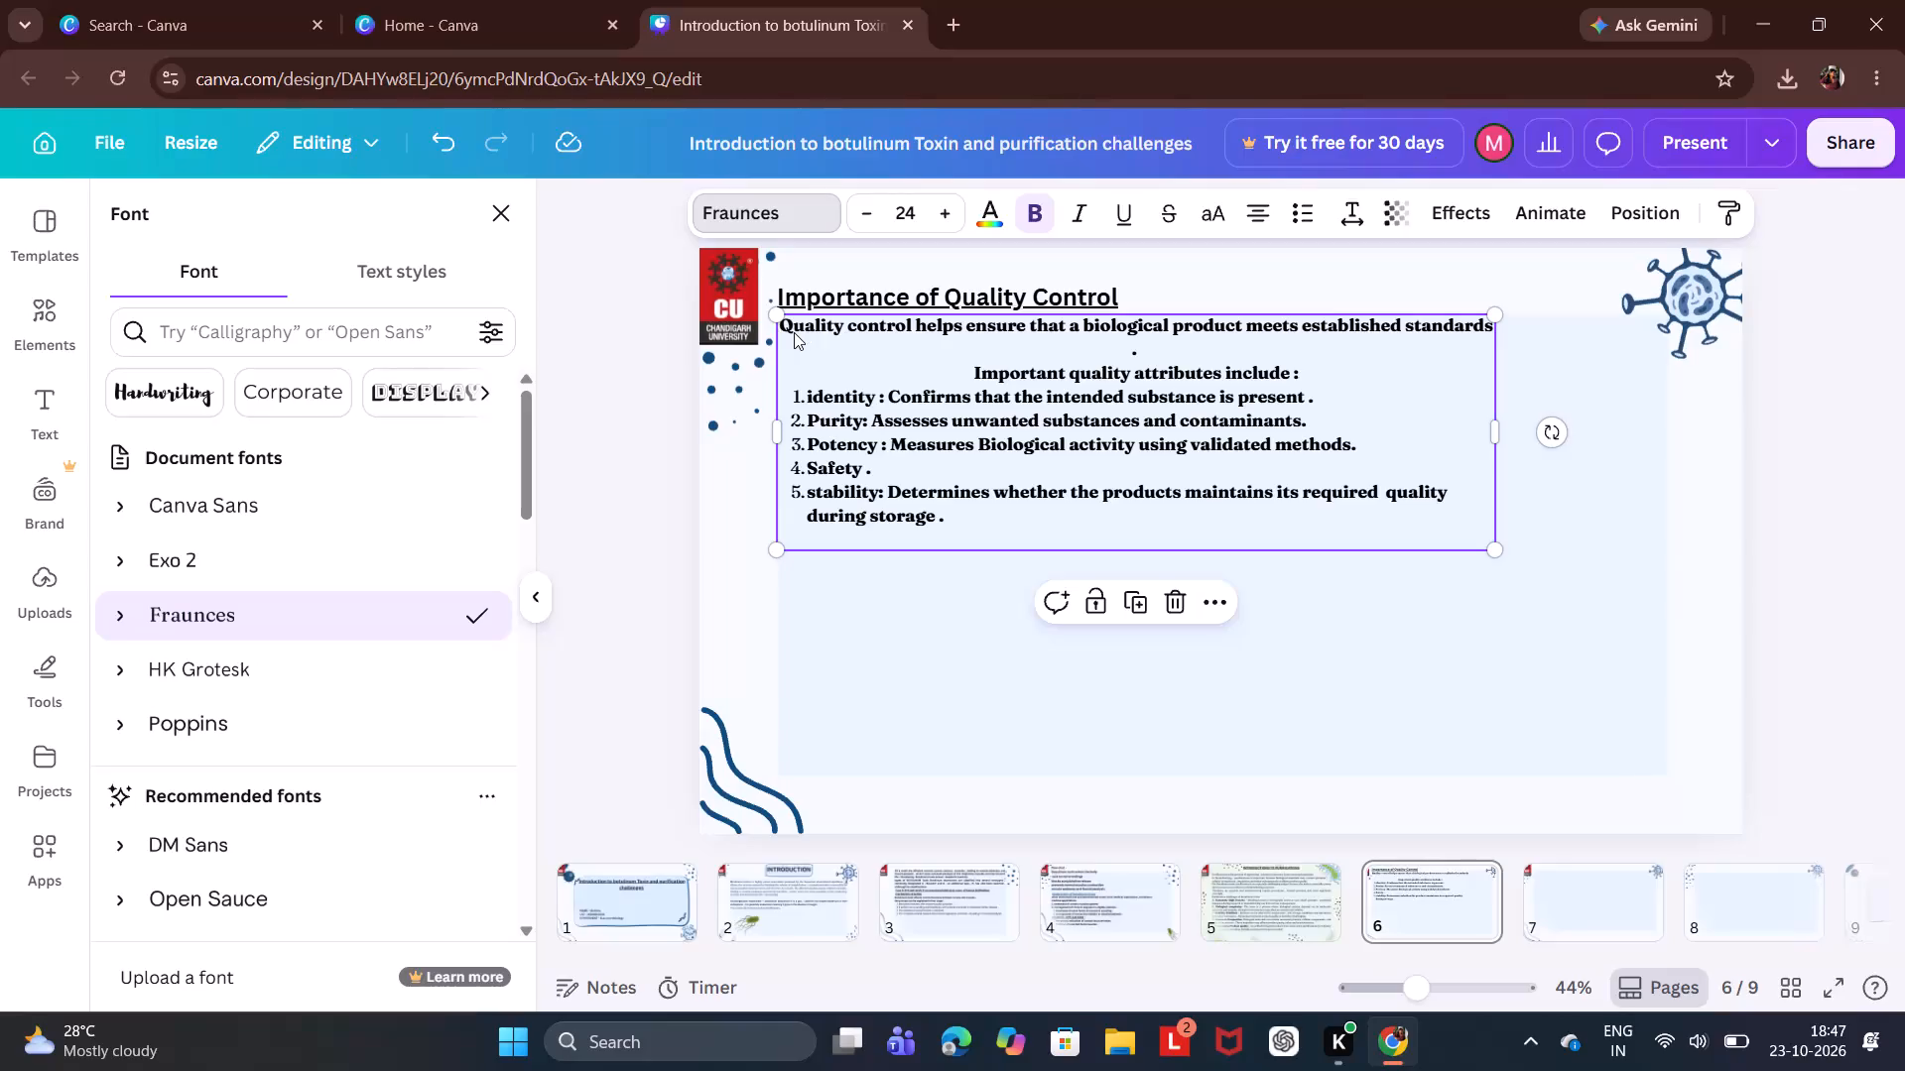
Justify all the text in the quality control text box.
{"action": "left_click", "coordinate": [783, 323]}
{"action": "left_click_drag", "start_coordinate": [783, 323], "coordinate": [963, 519]}
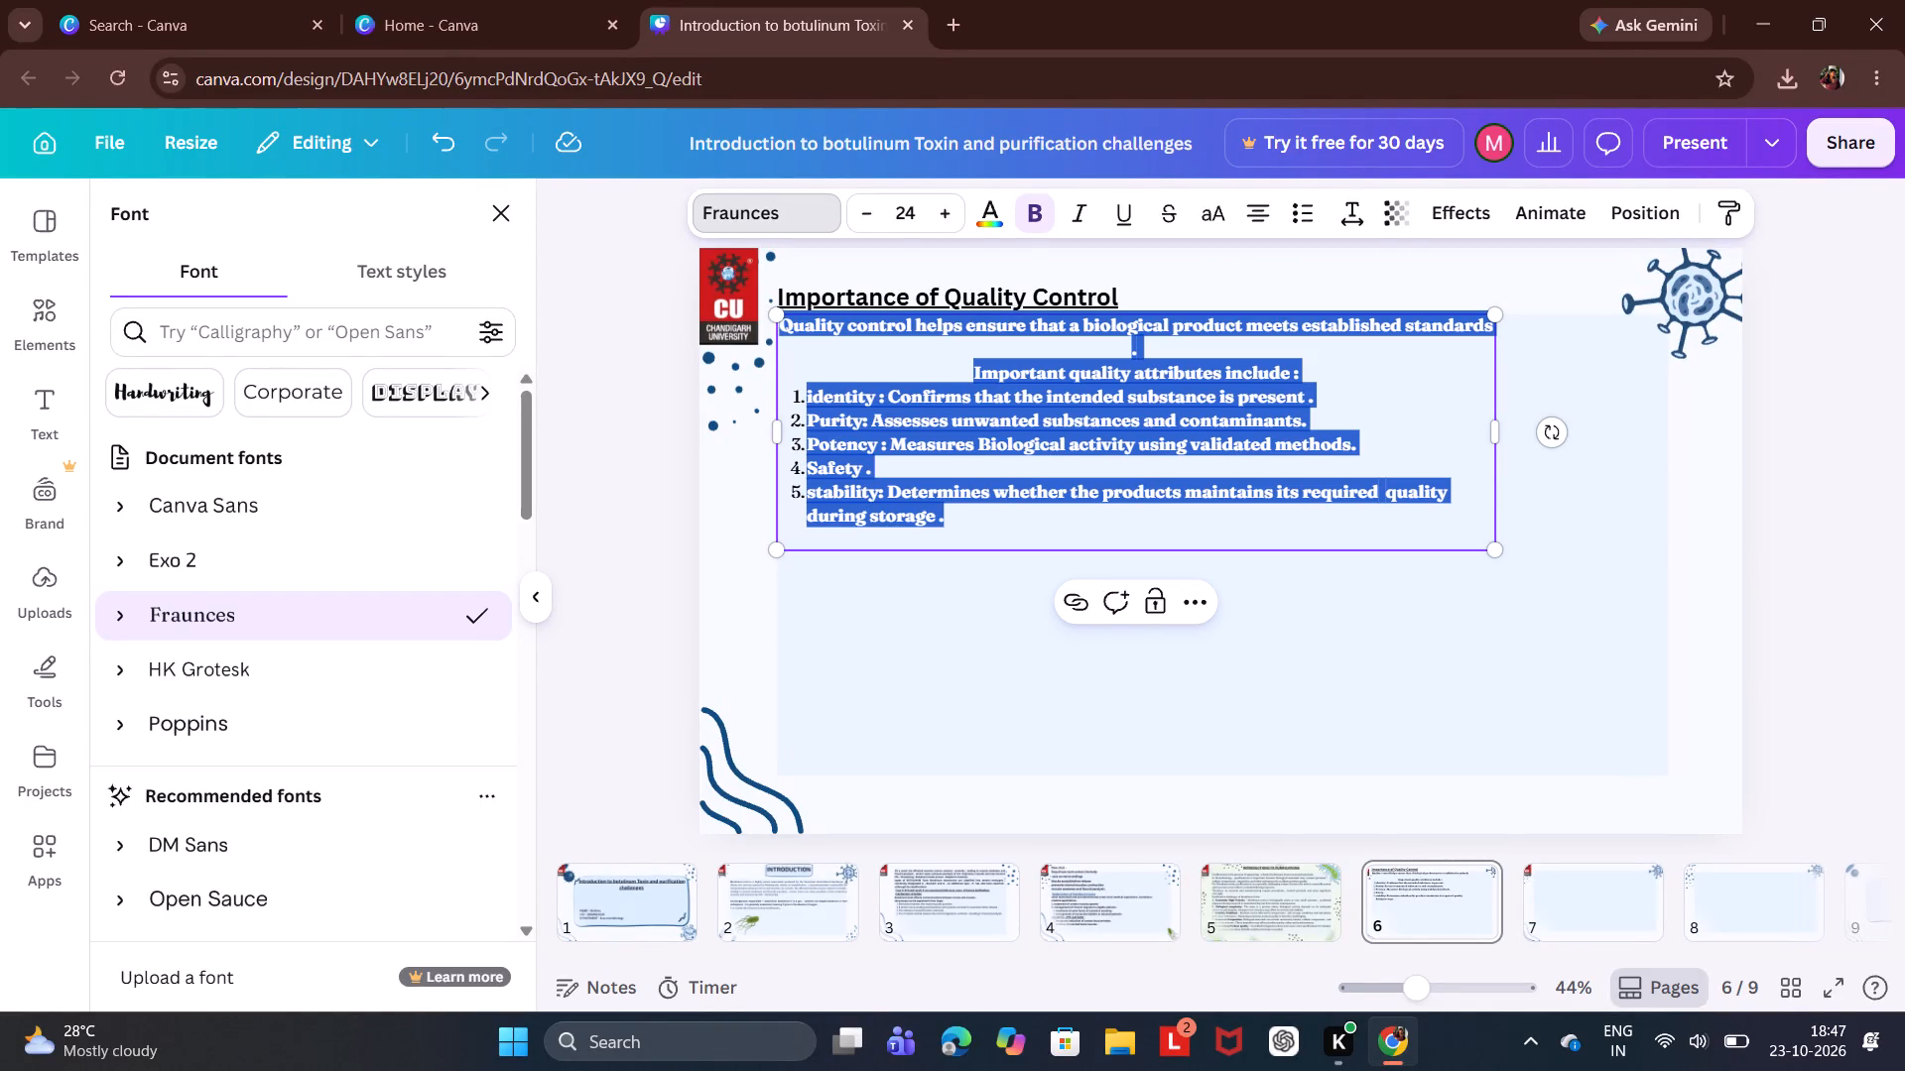
{"action": "left_click", "coordinate": [1255, 209]}
{"action": "left_click", "coordinate": [1255, 209]}
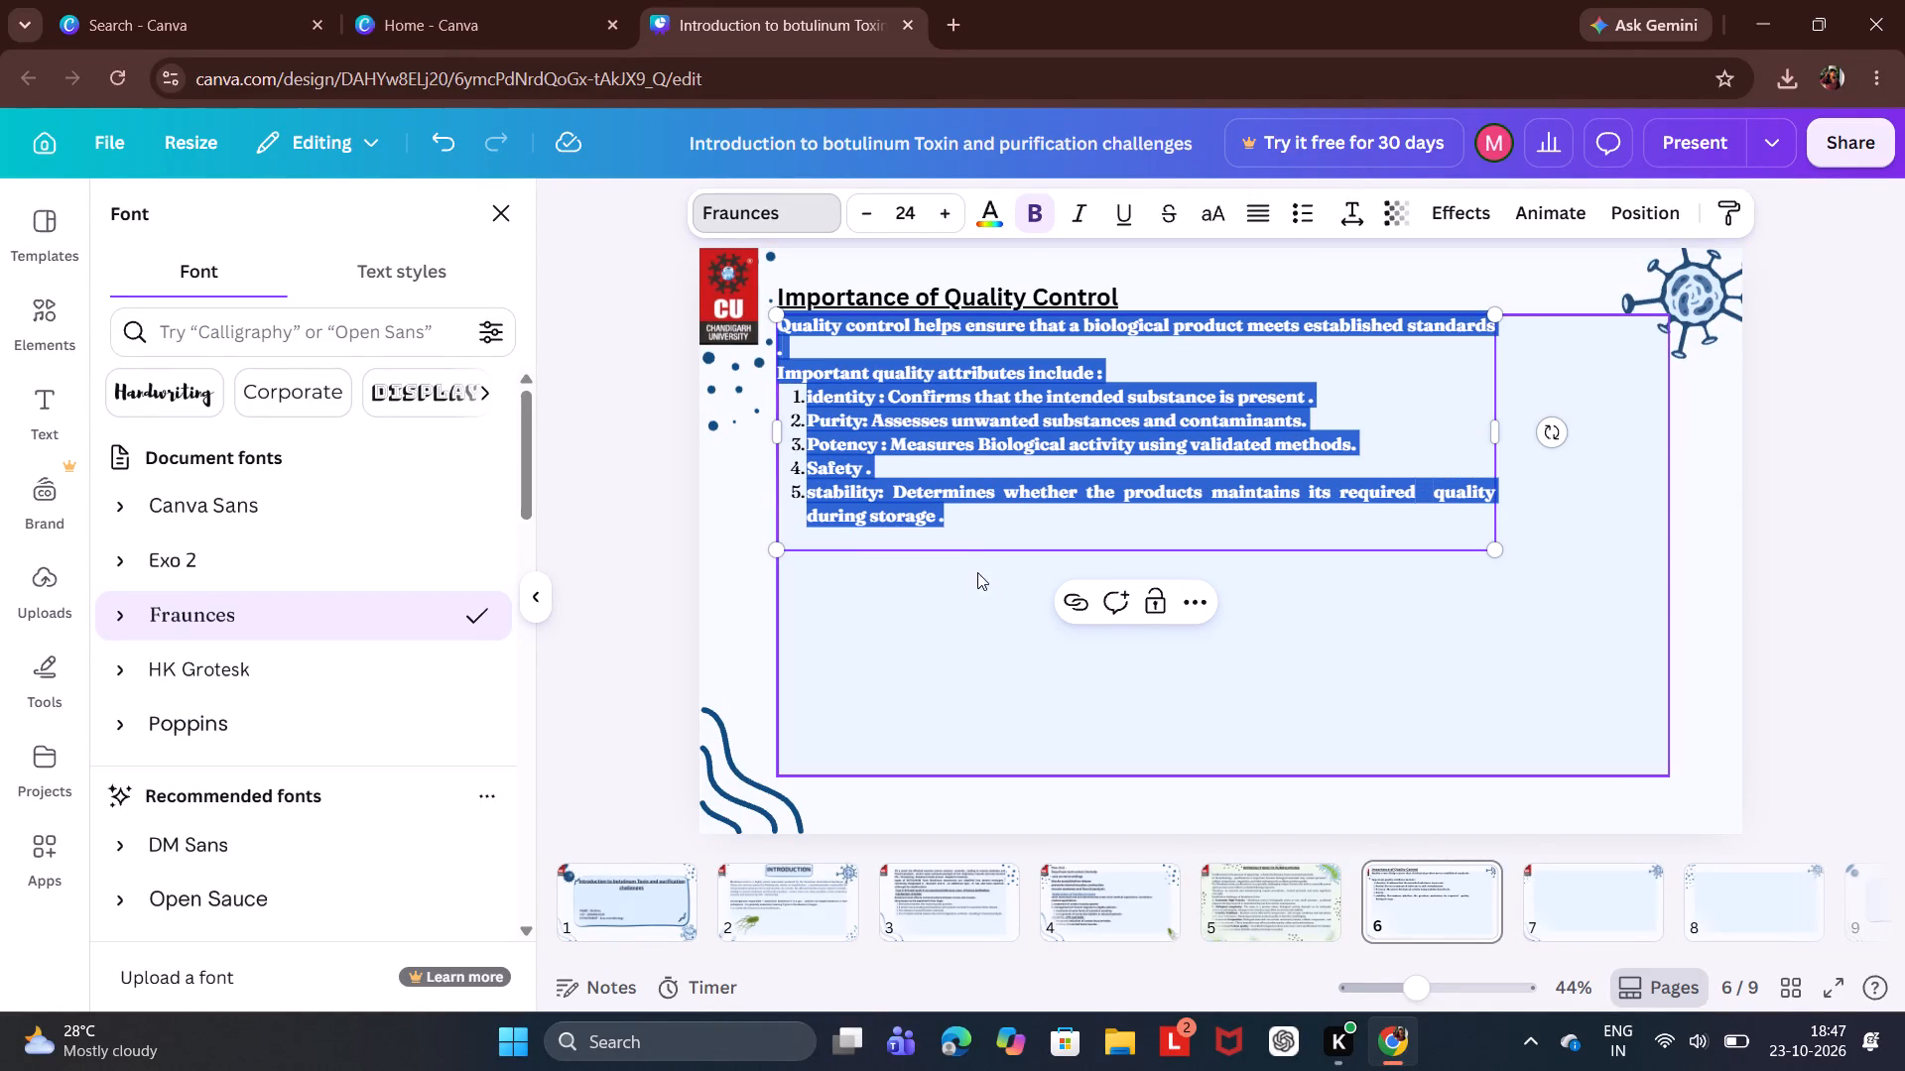
{"action": "left_click", "coordinate": [976, 611]}
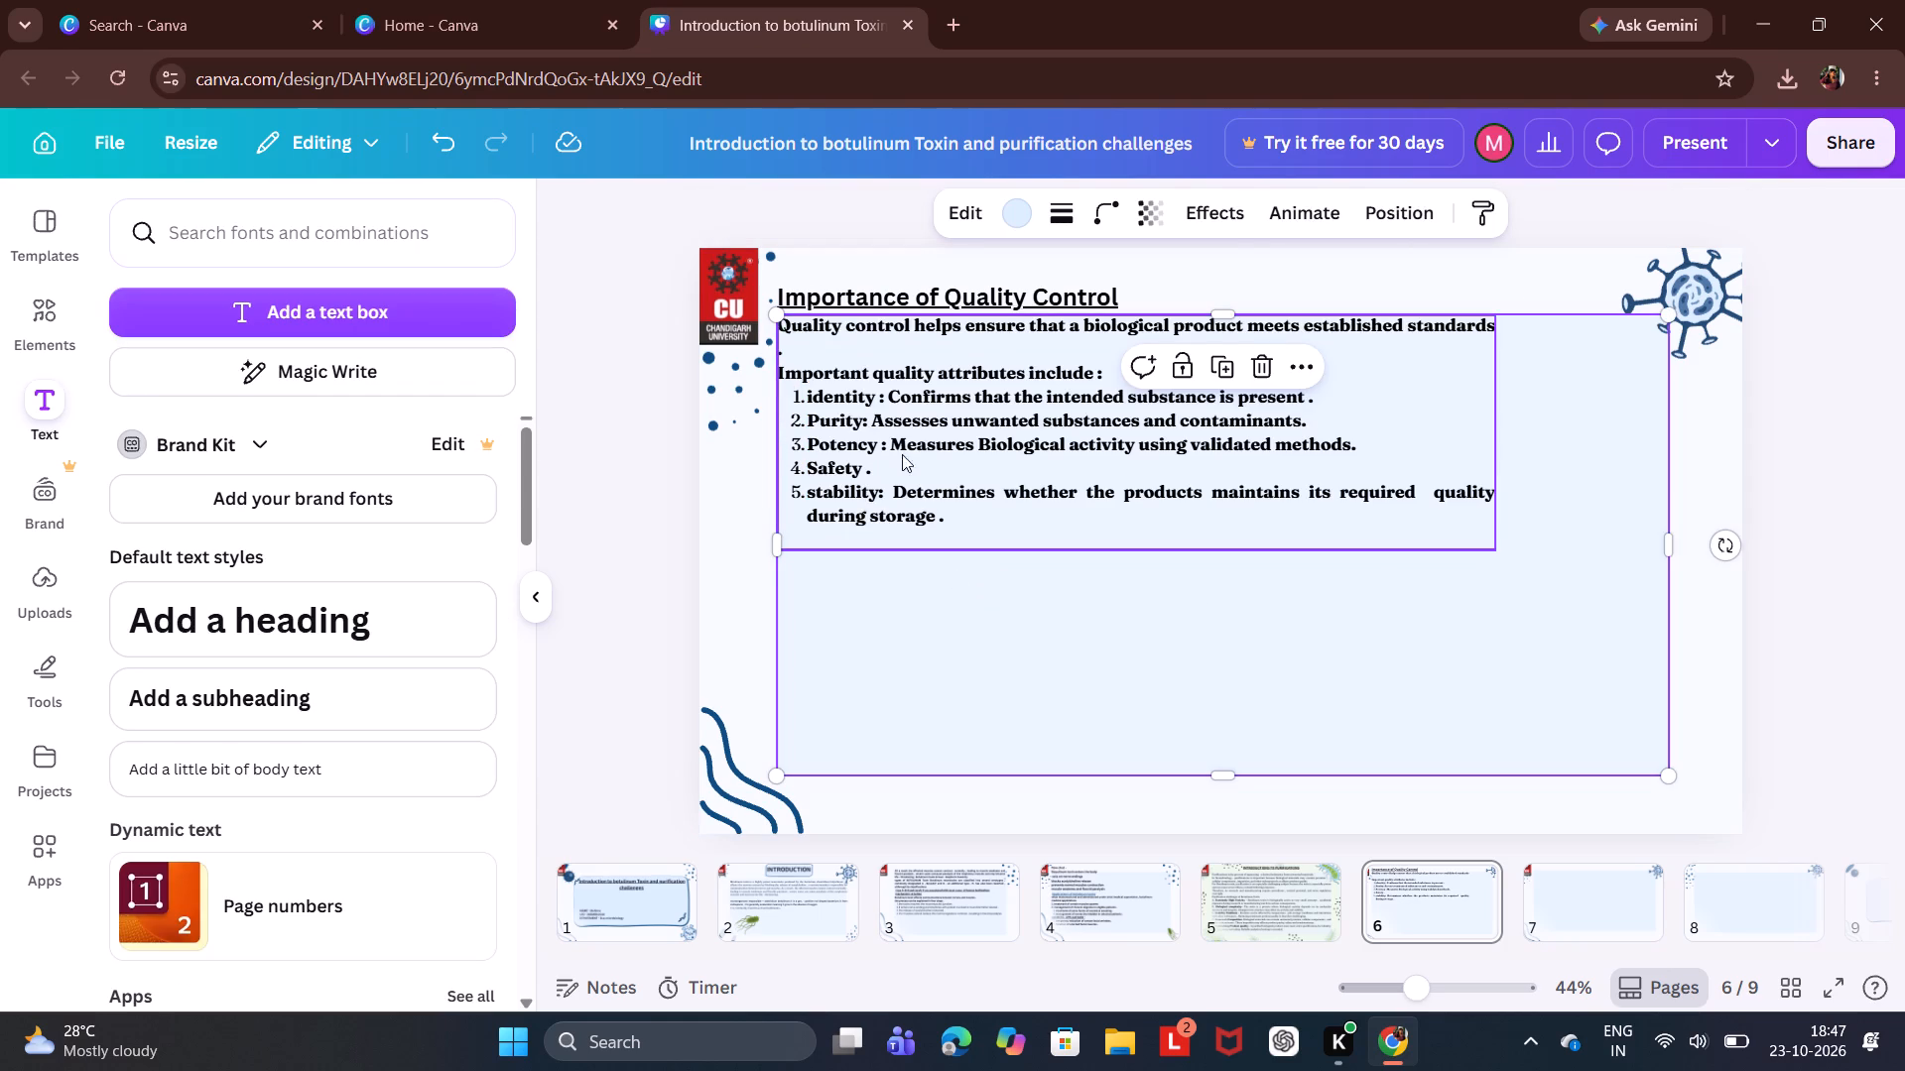
Widen the quality control text box slightly so its opening sentence fits on one line, including the full stop.
{"action": "left_click", "coordinate": [789, 362]}
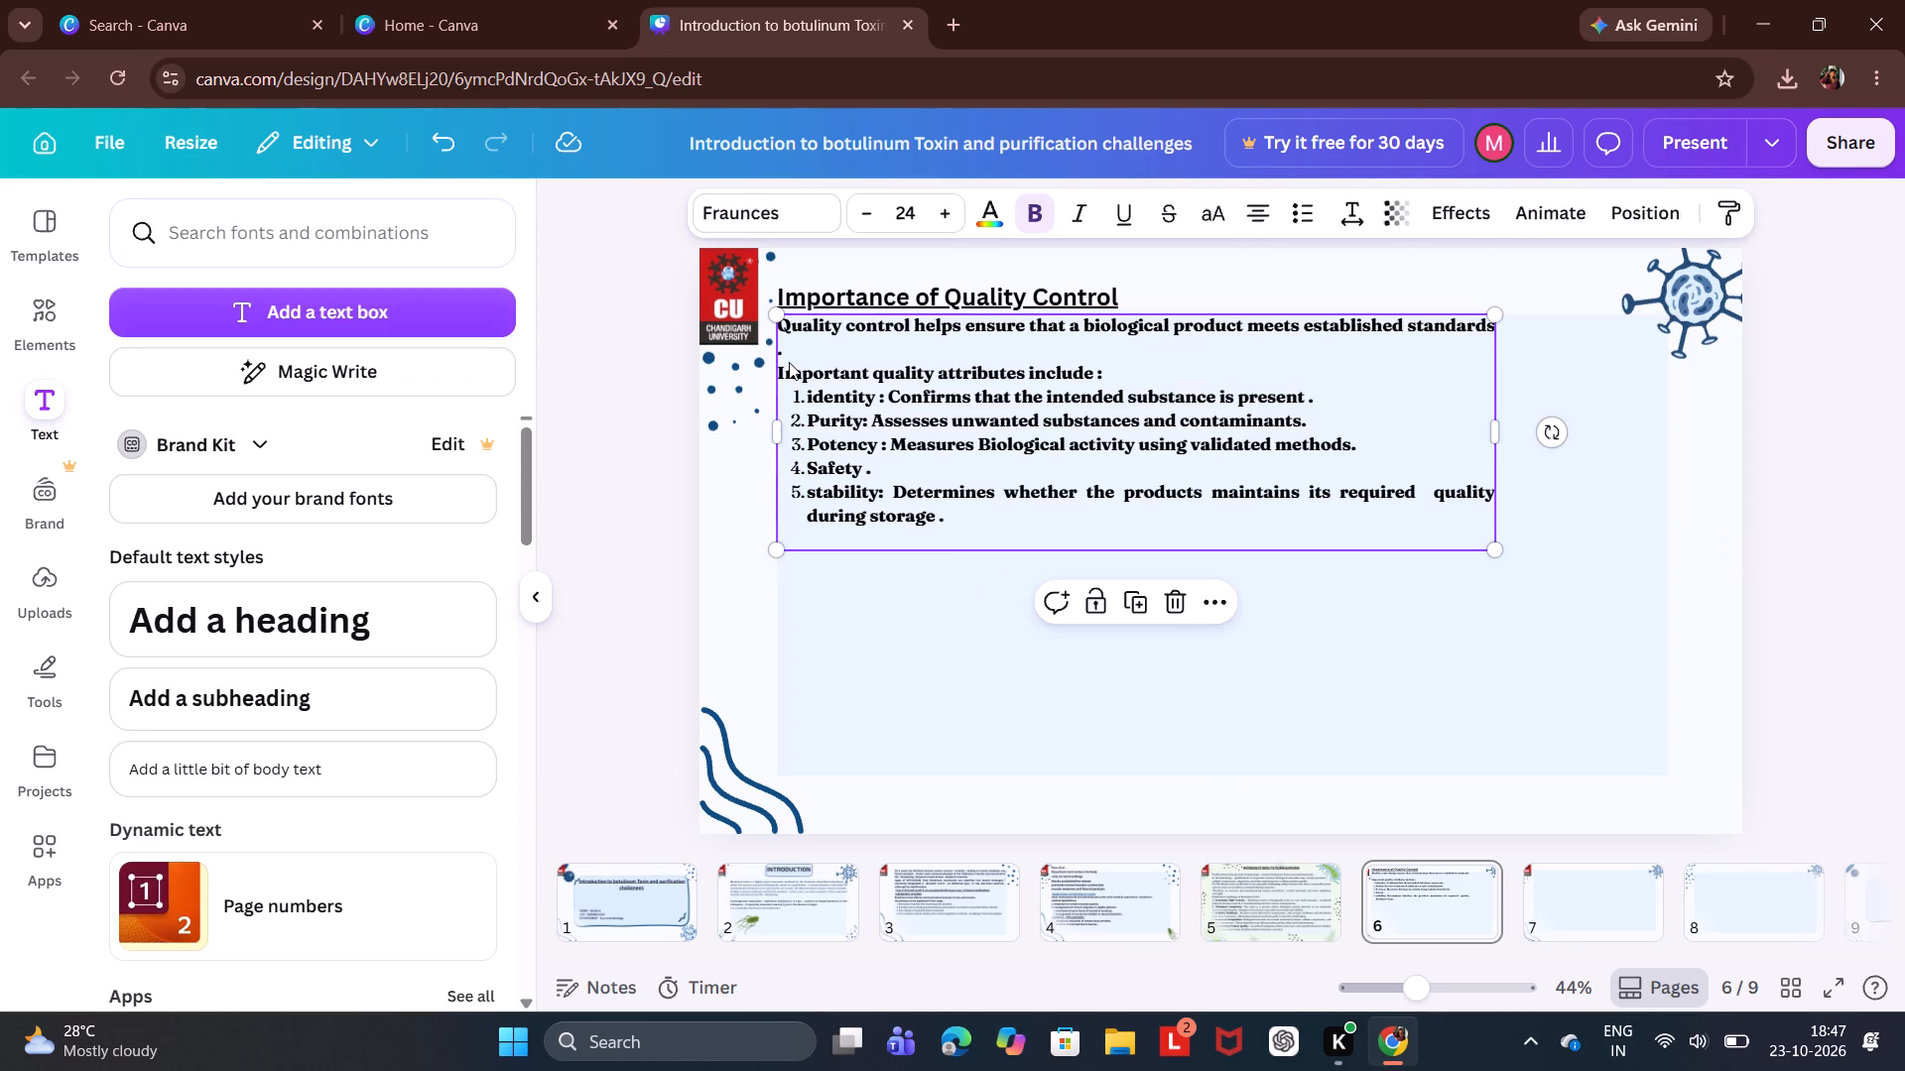
{"action": "left_click", "coordinate": [786, 353]}
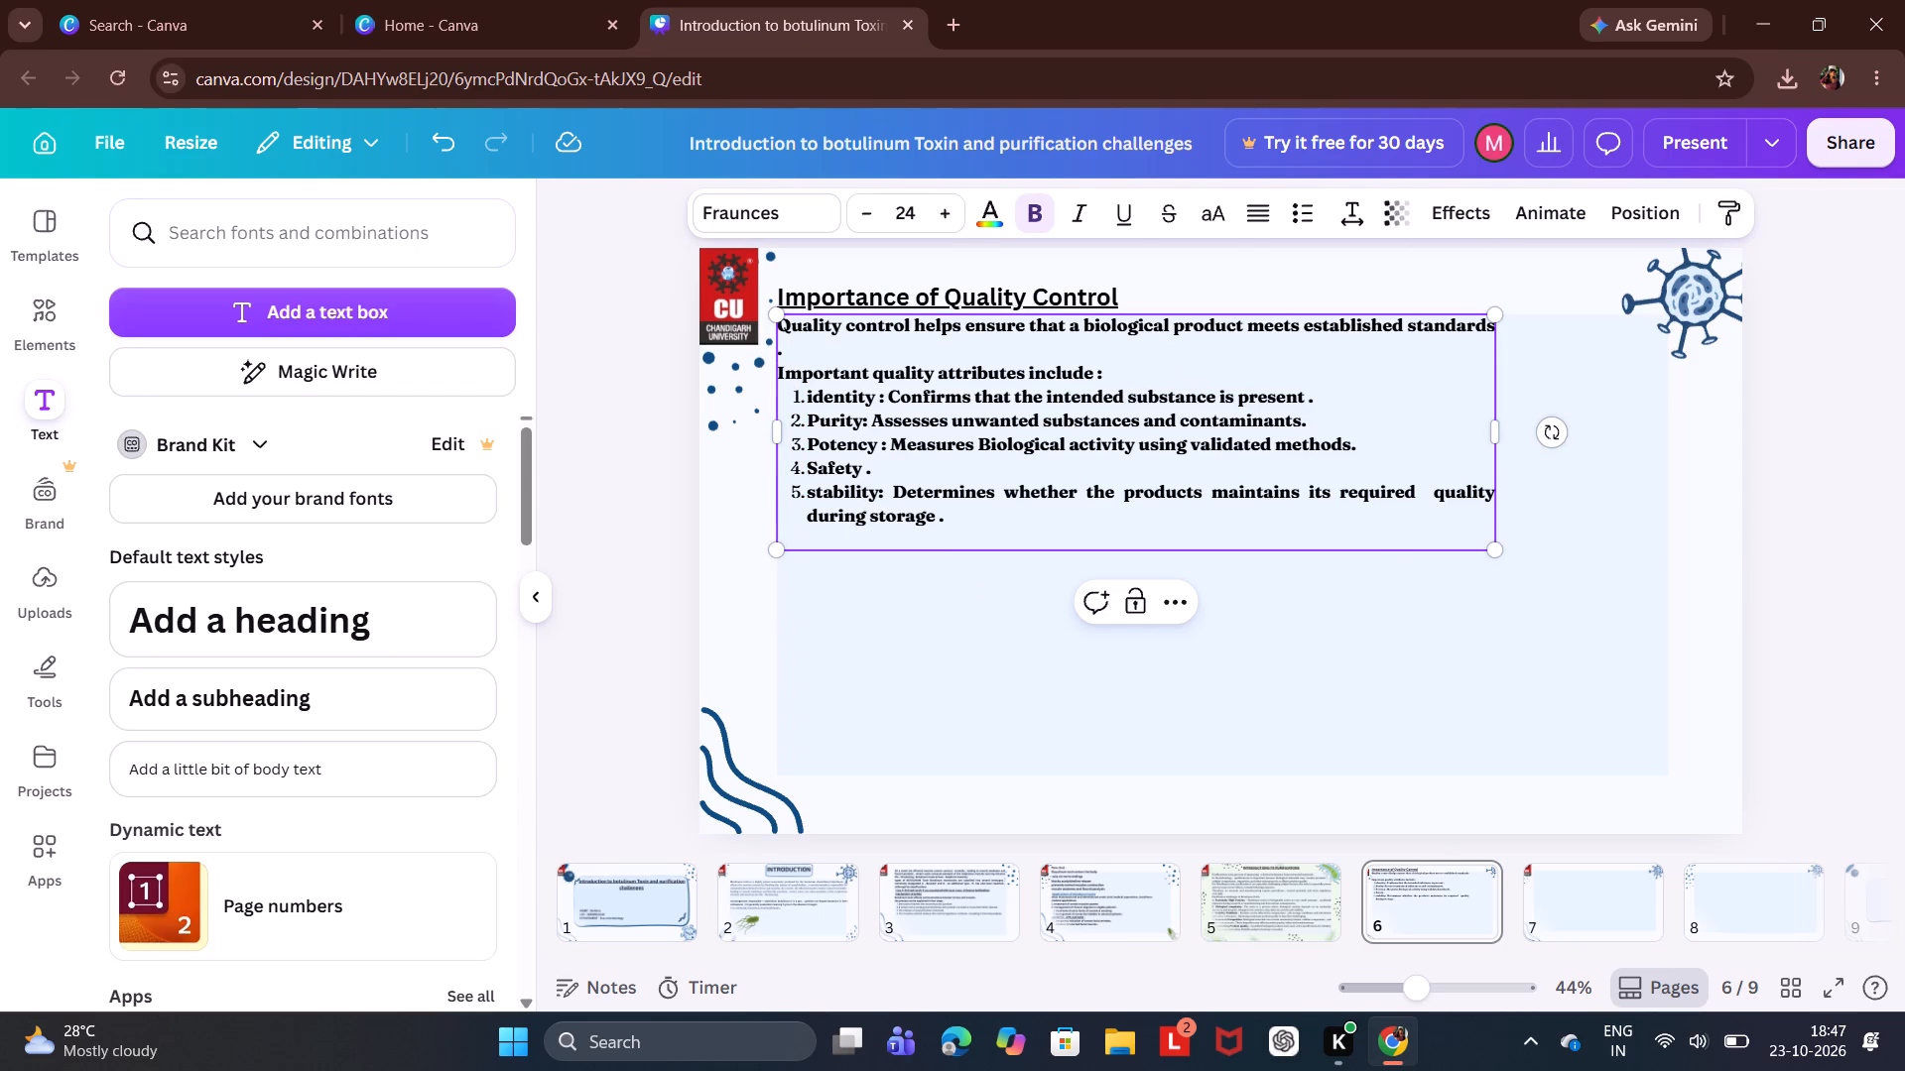
{"action": "left_click_drag", "start_coordinate": [1503, 434], "coordinate": [1527, 434]}
{"action": "left_click", "coordinate": [1399, 641]}
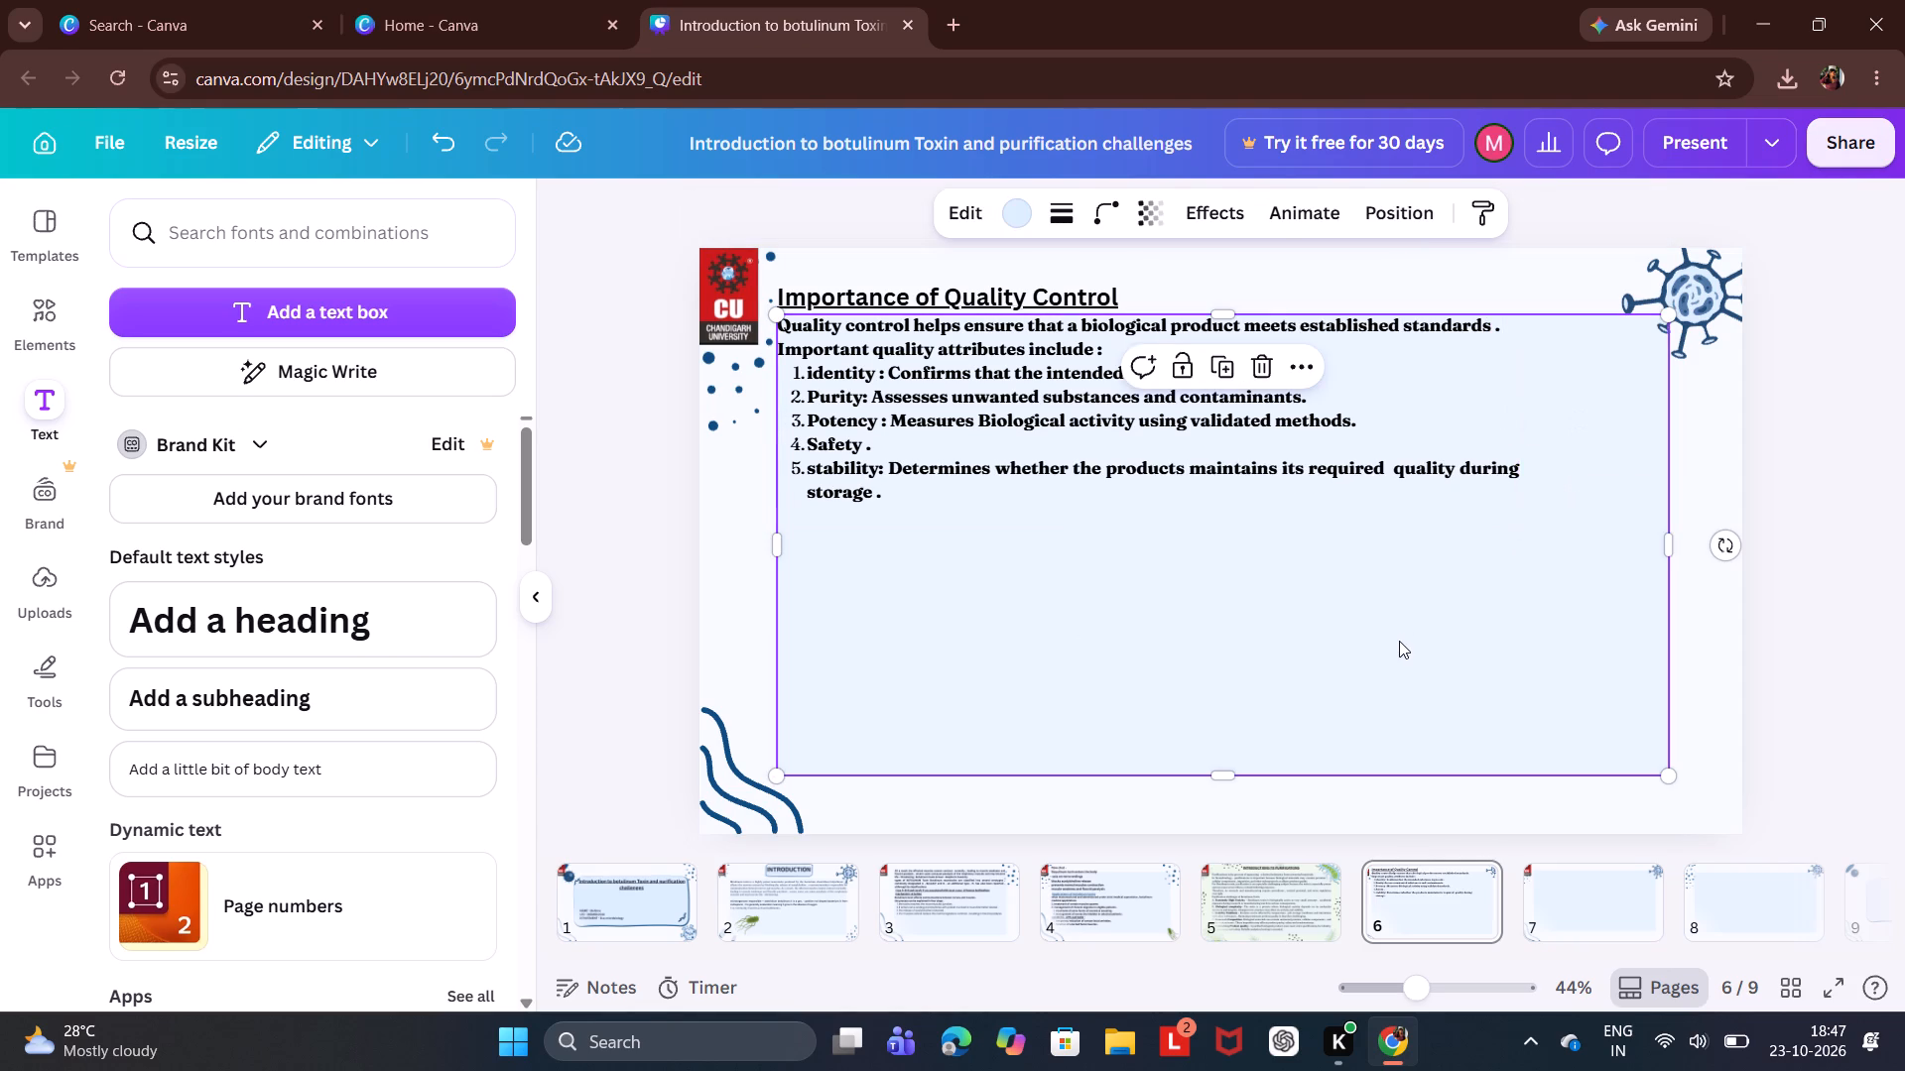
Change the text colour of slide 6's heading "Importance of Quality Control" to the dark blue already used in the design.
{"action": "left_click", "coordinate": [1020, 289]}
{"action": "double_click", "coordinate": [993, 285]}
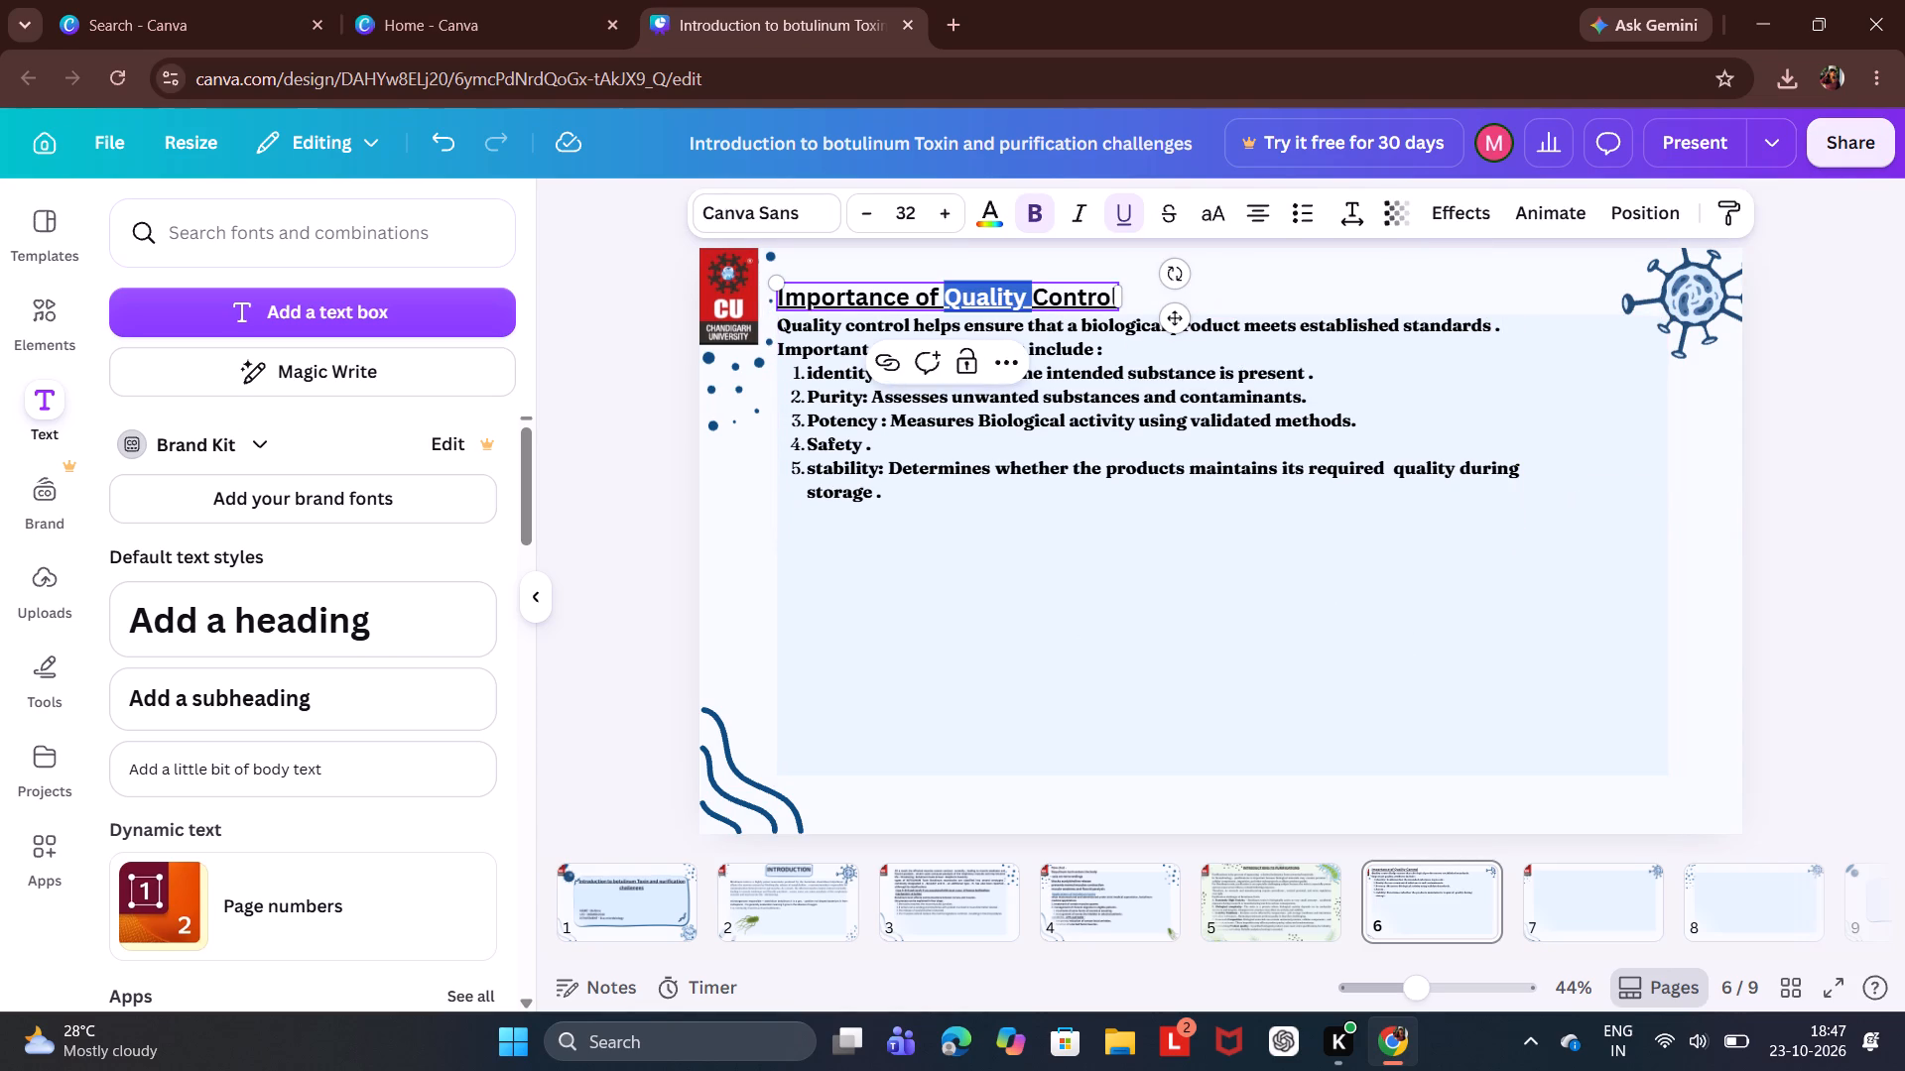
{"action": "left_click", "coordinate": [811, 286]}
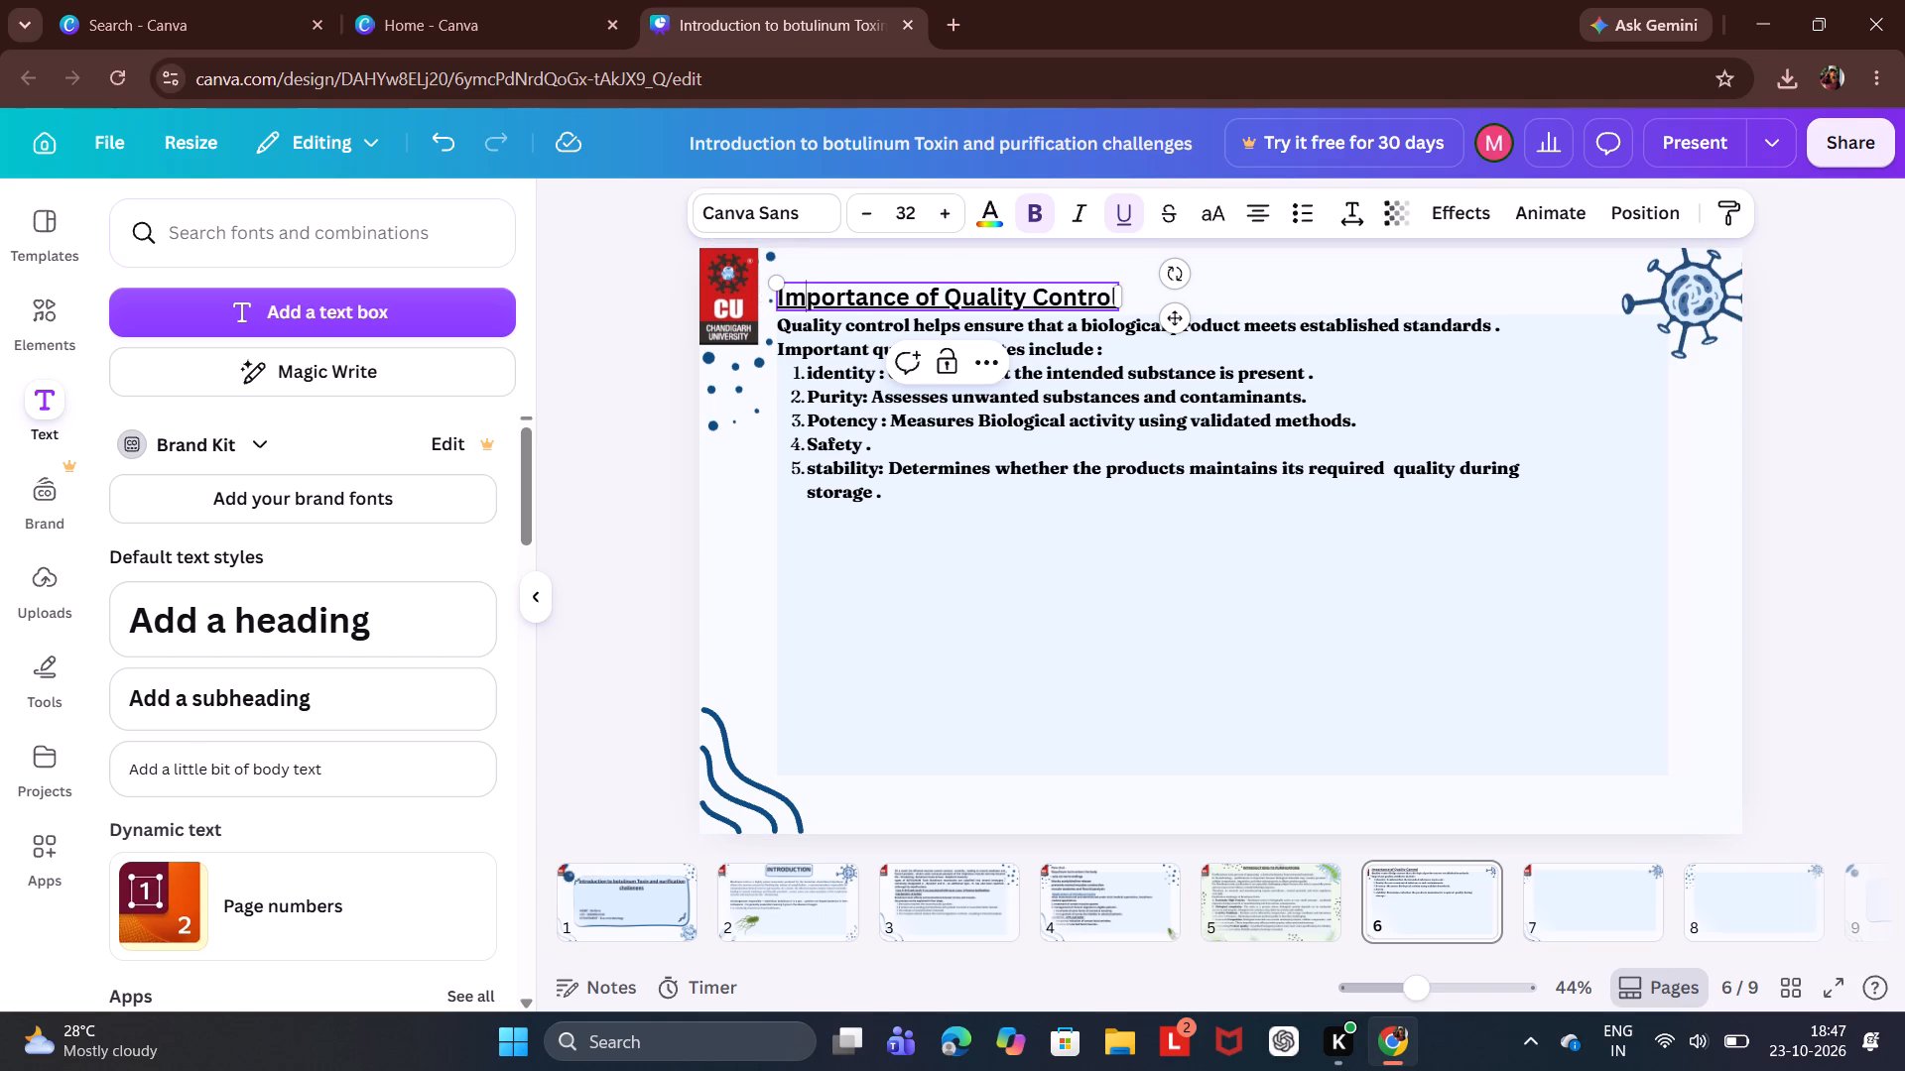
{"action": "left_click_drag", "start_coordinate": [781, 293], "coordinate": [1110, 294]}
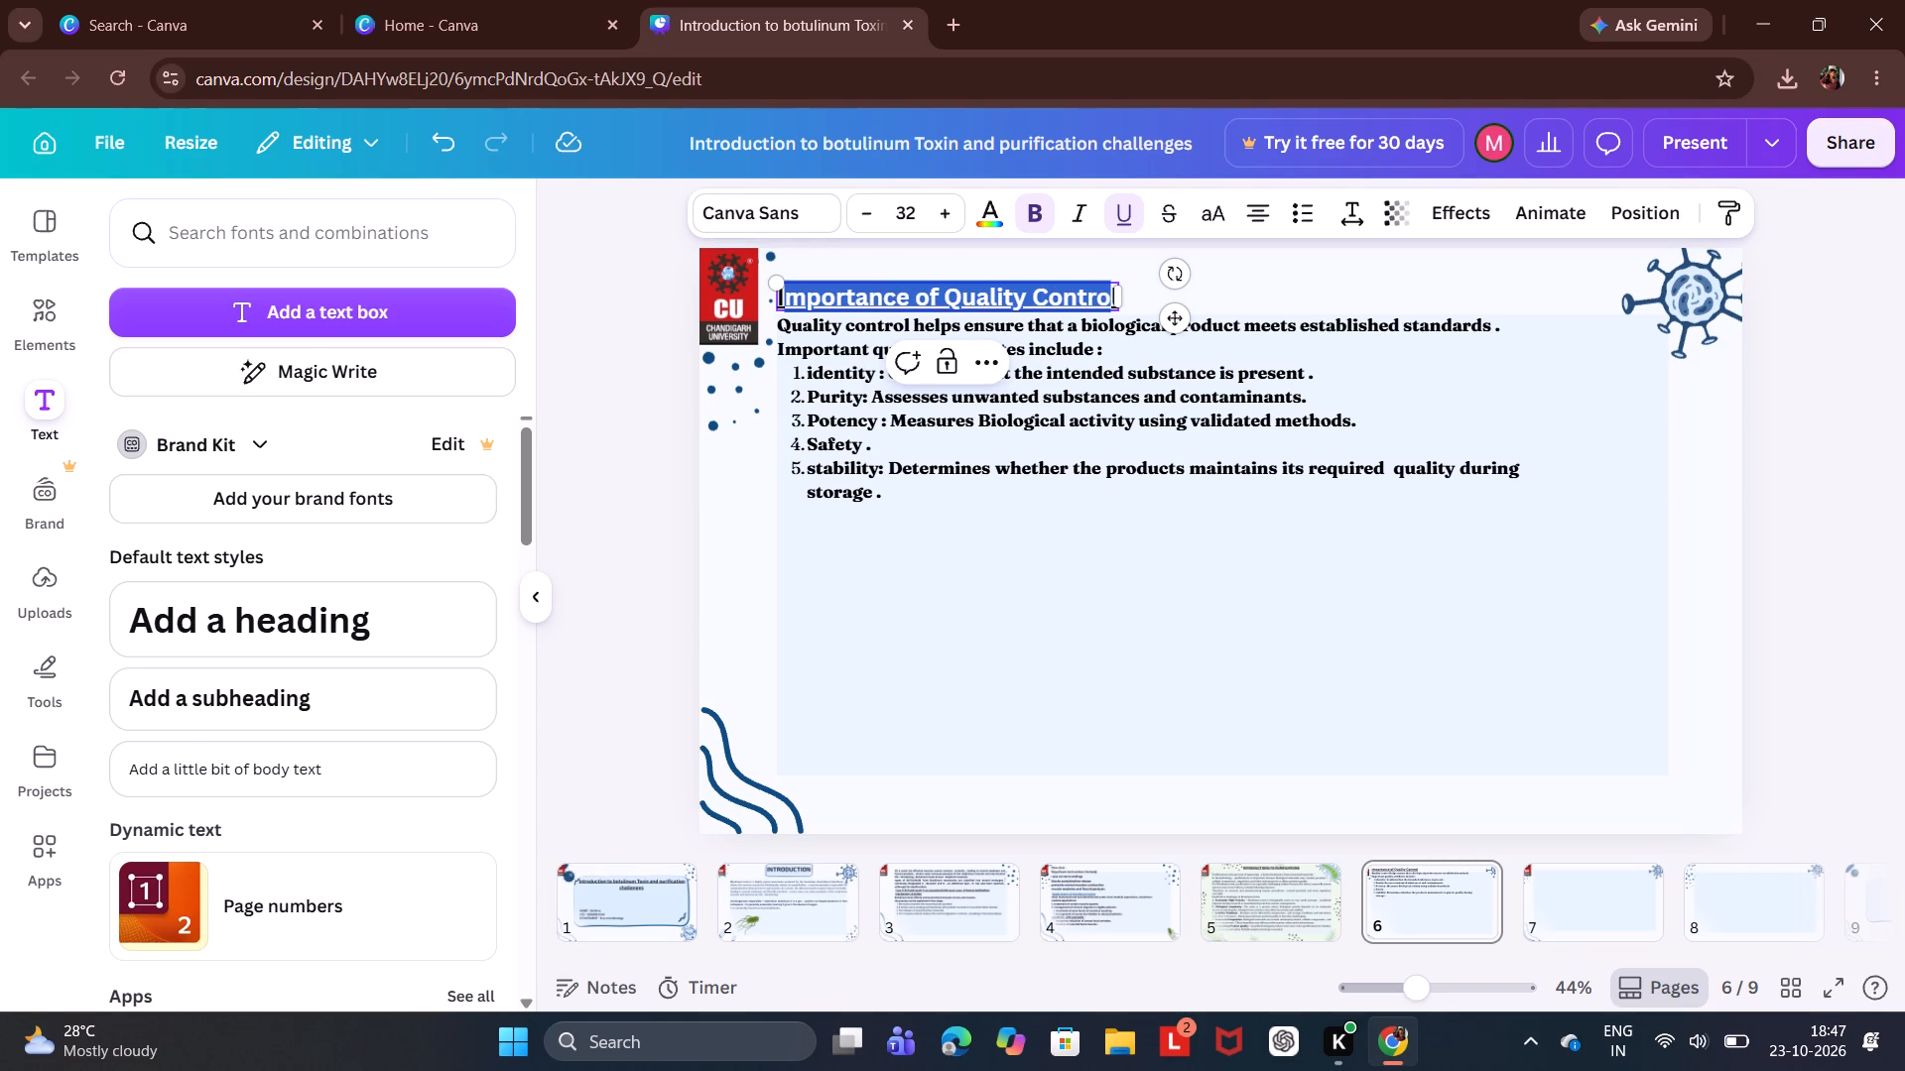
{"action": "left_click_drag", "start_coordinate": [1110, 294], "coordinate": [1113, 294]}
{"action": "left_click_drag", "start_coordinate": [1113, 294], "coordinate": [1114, 294]}
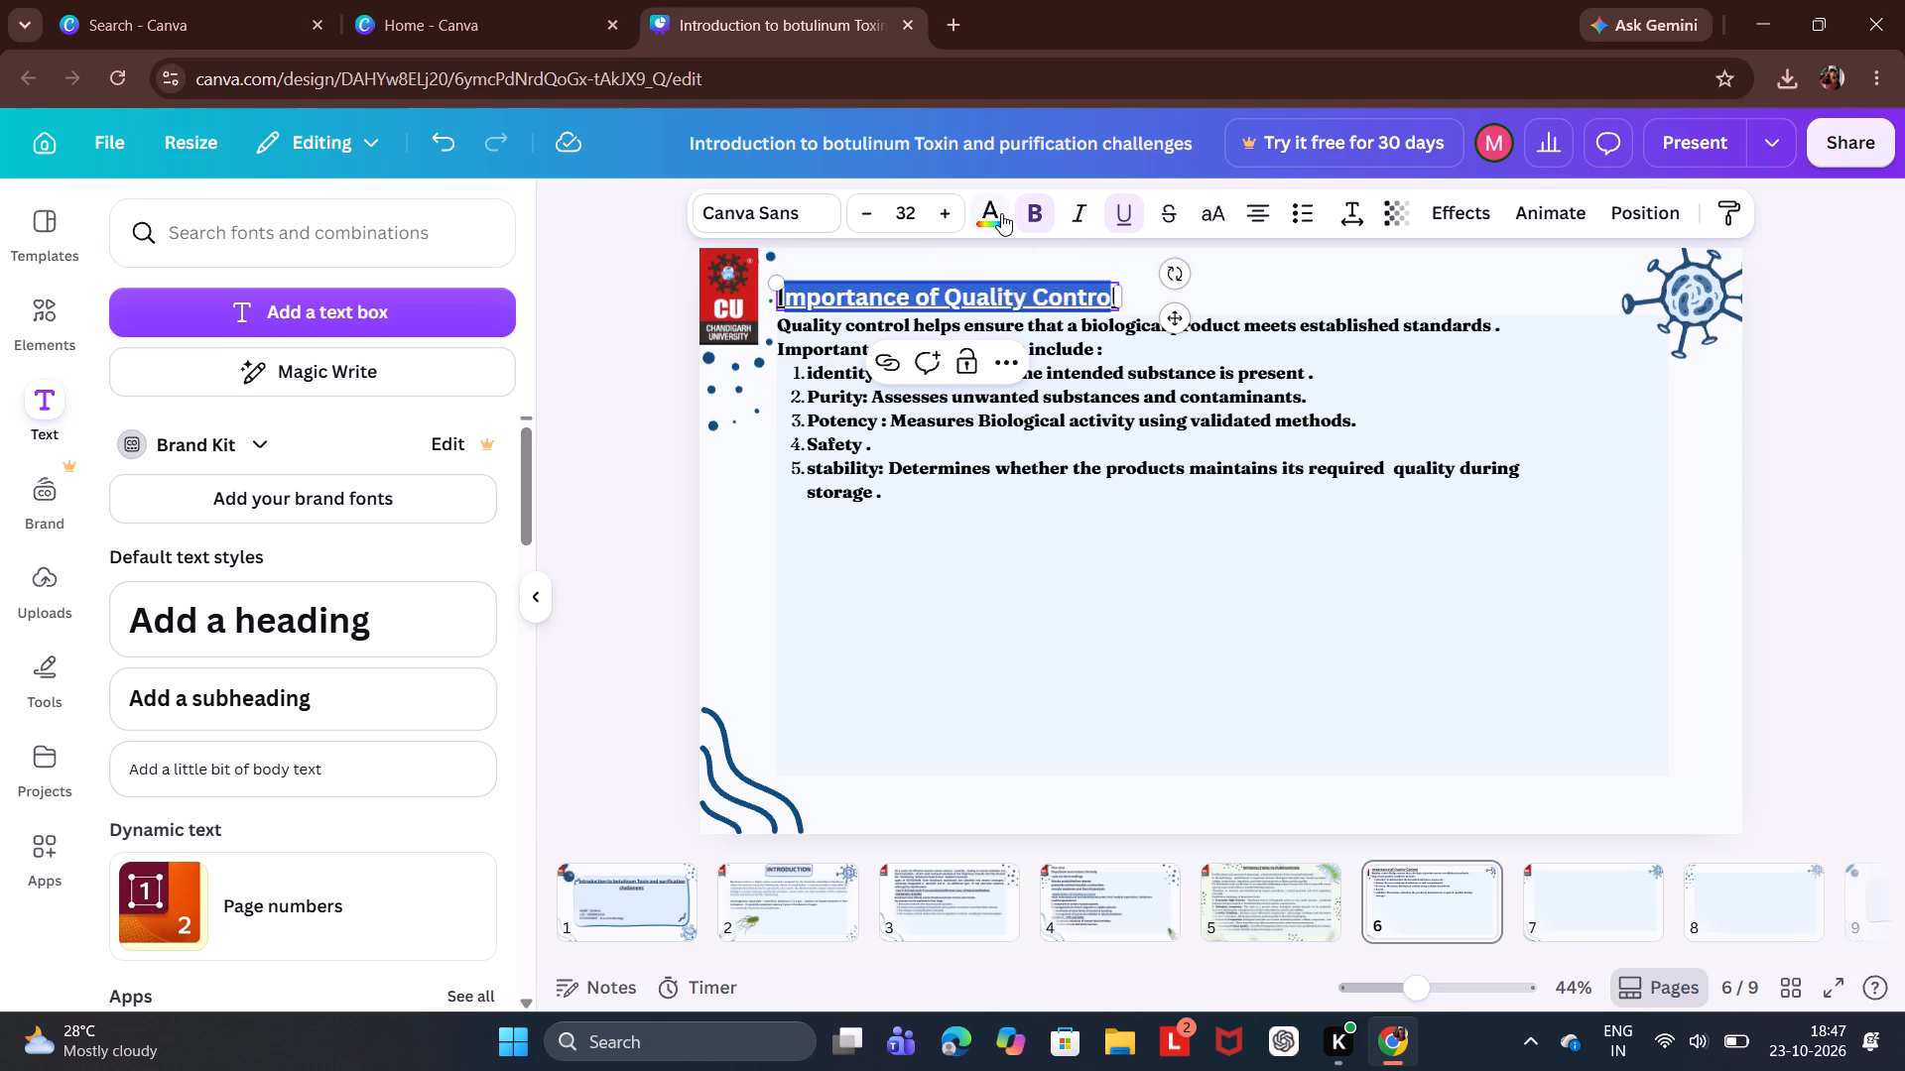
{"action": "left_click", "coordinate": [999, 213]}
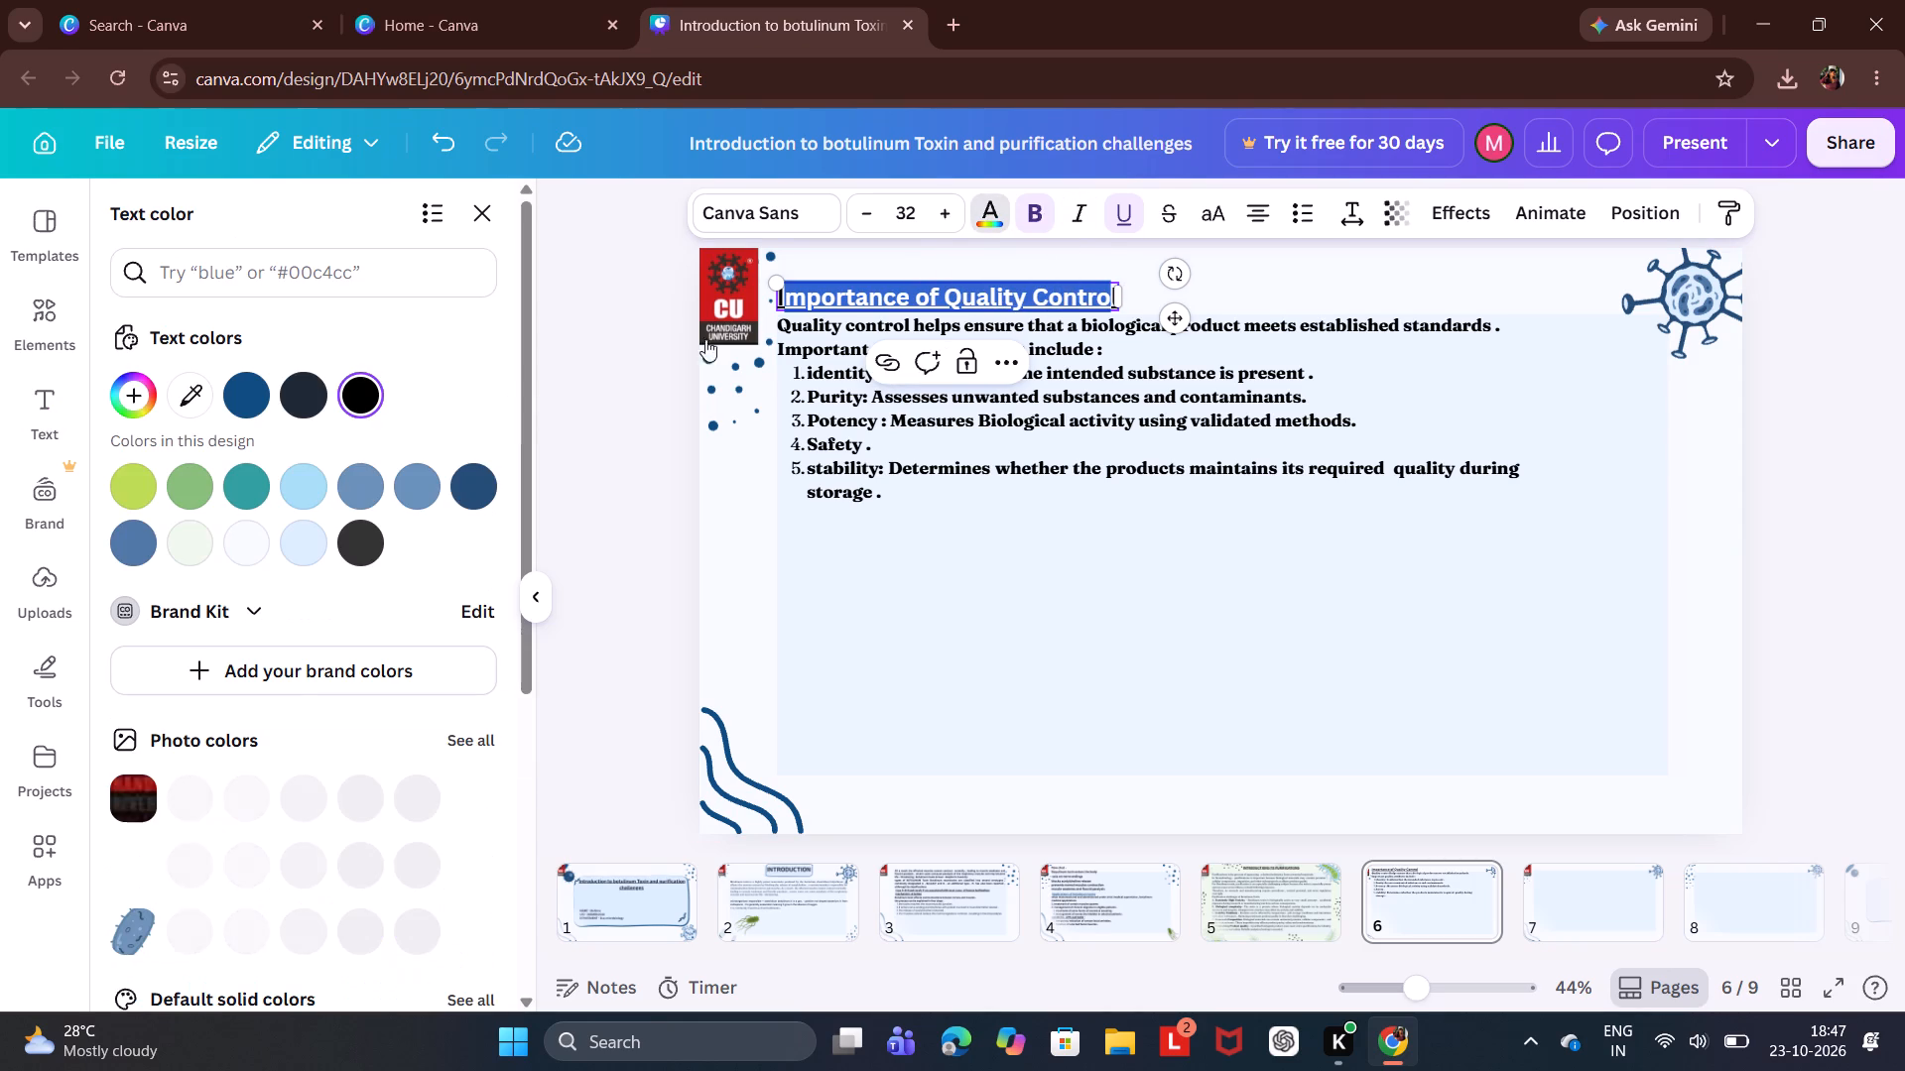
{"action": "left_click", "coordinate": [474, 484]}
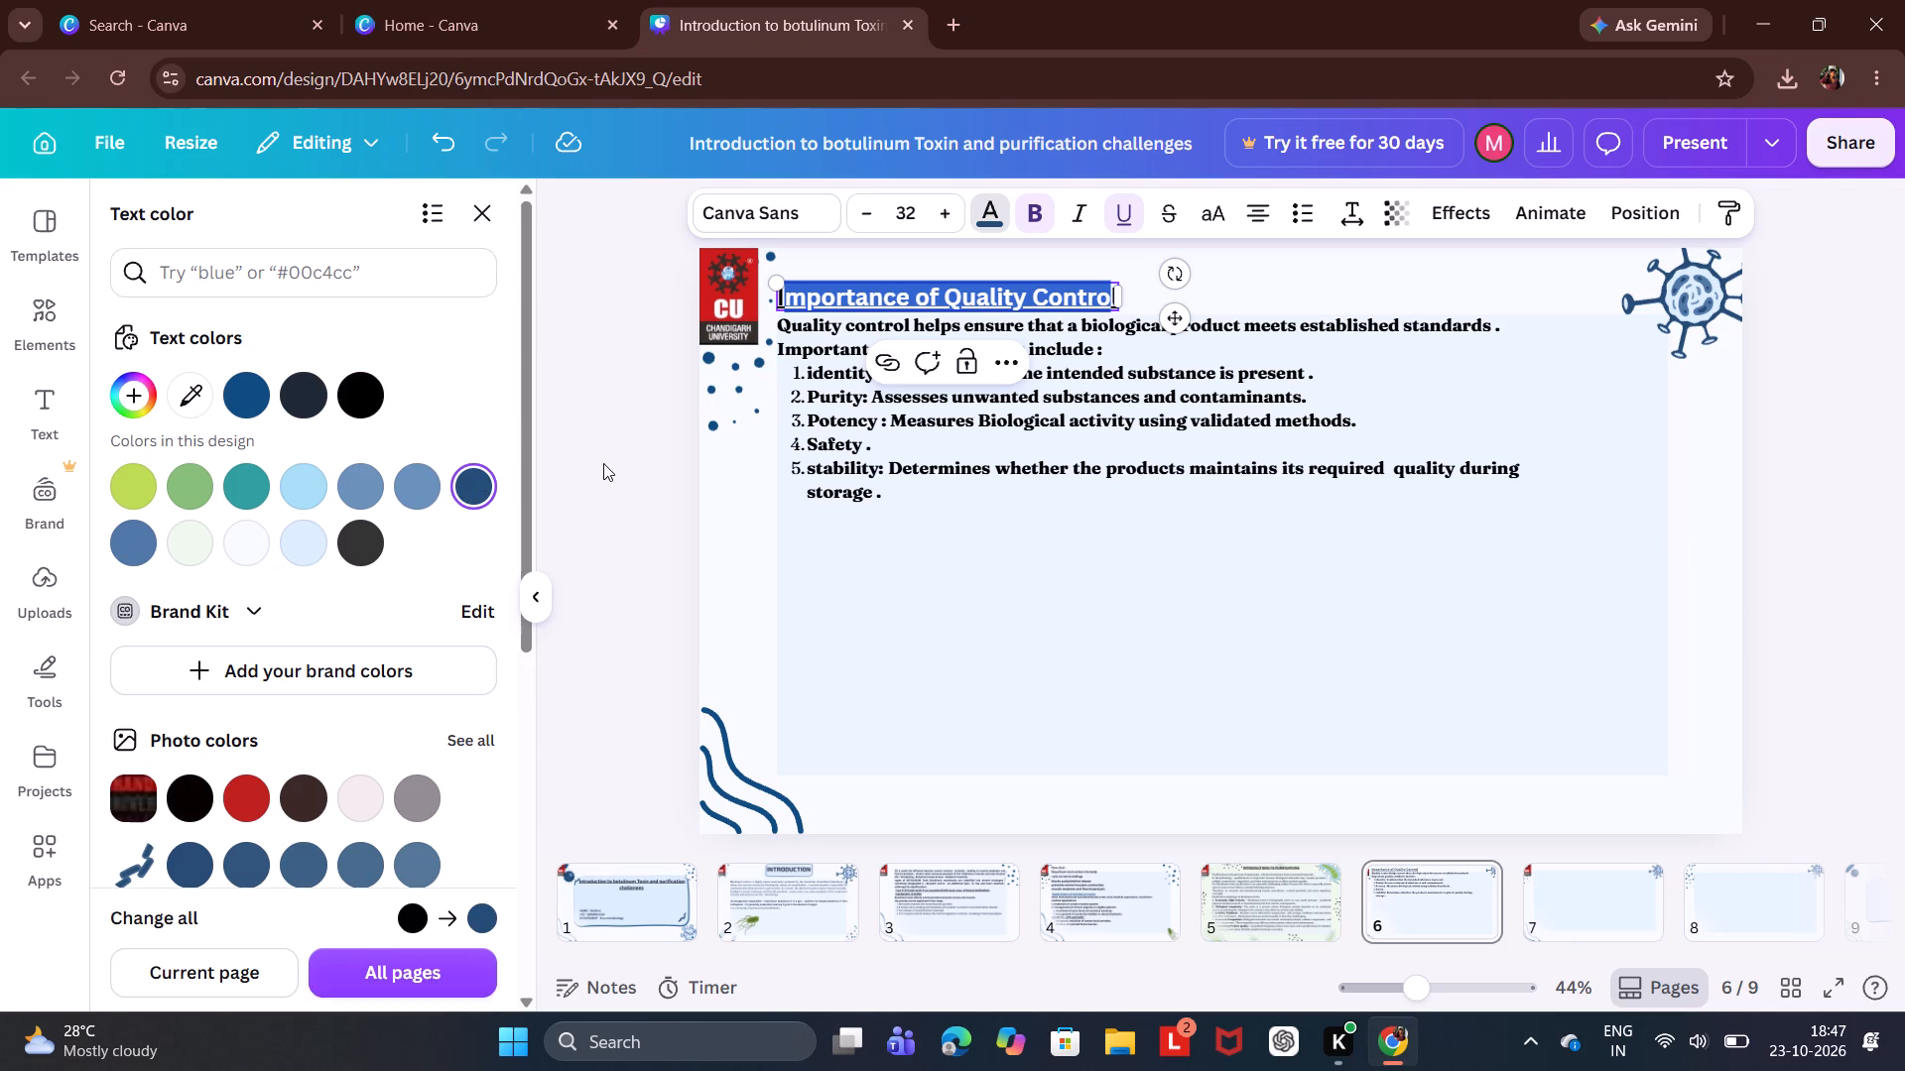
{"action": "left_click", "coordinate": [606, 462]}
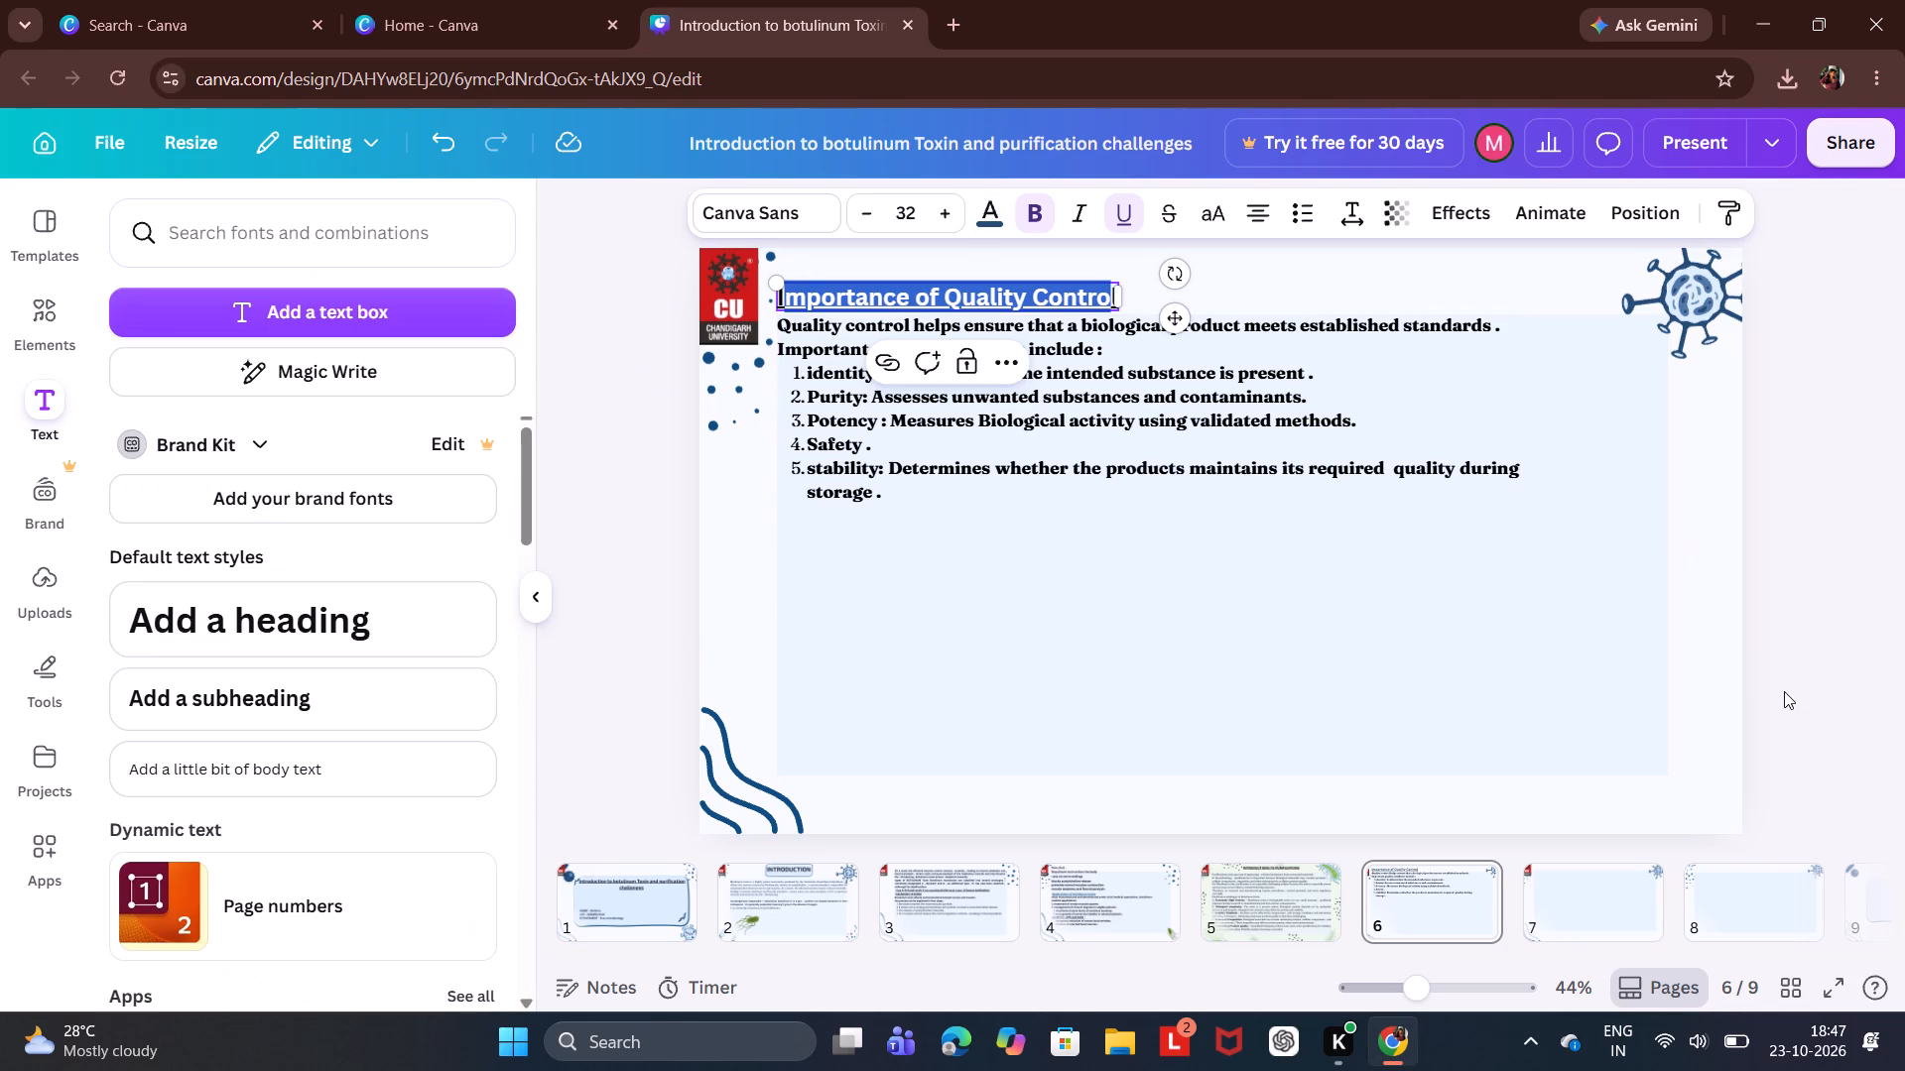